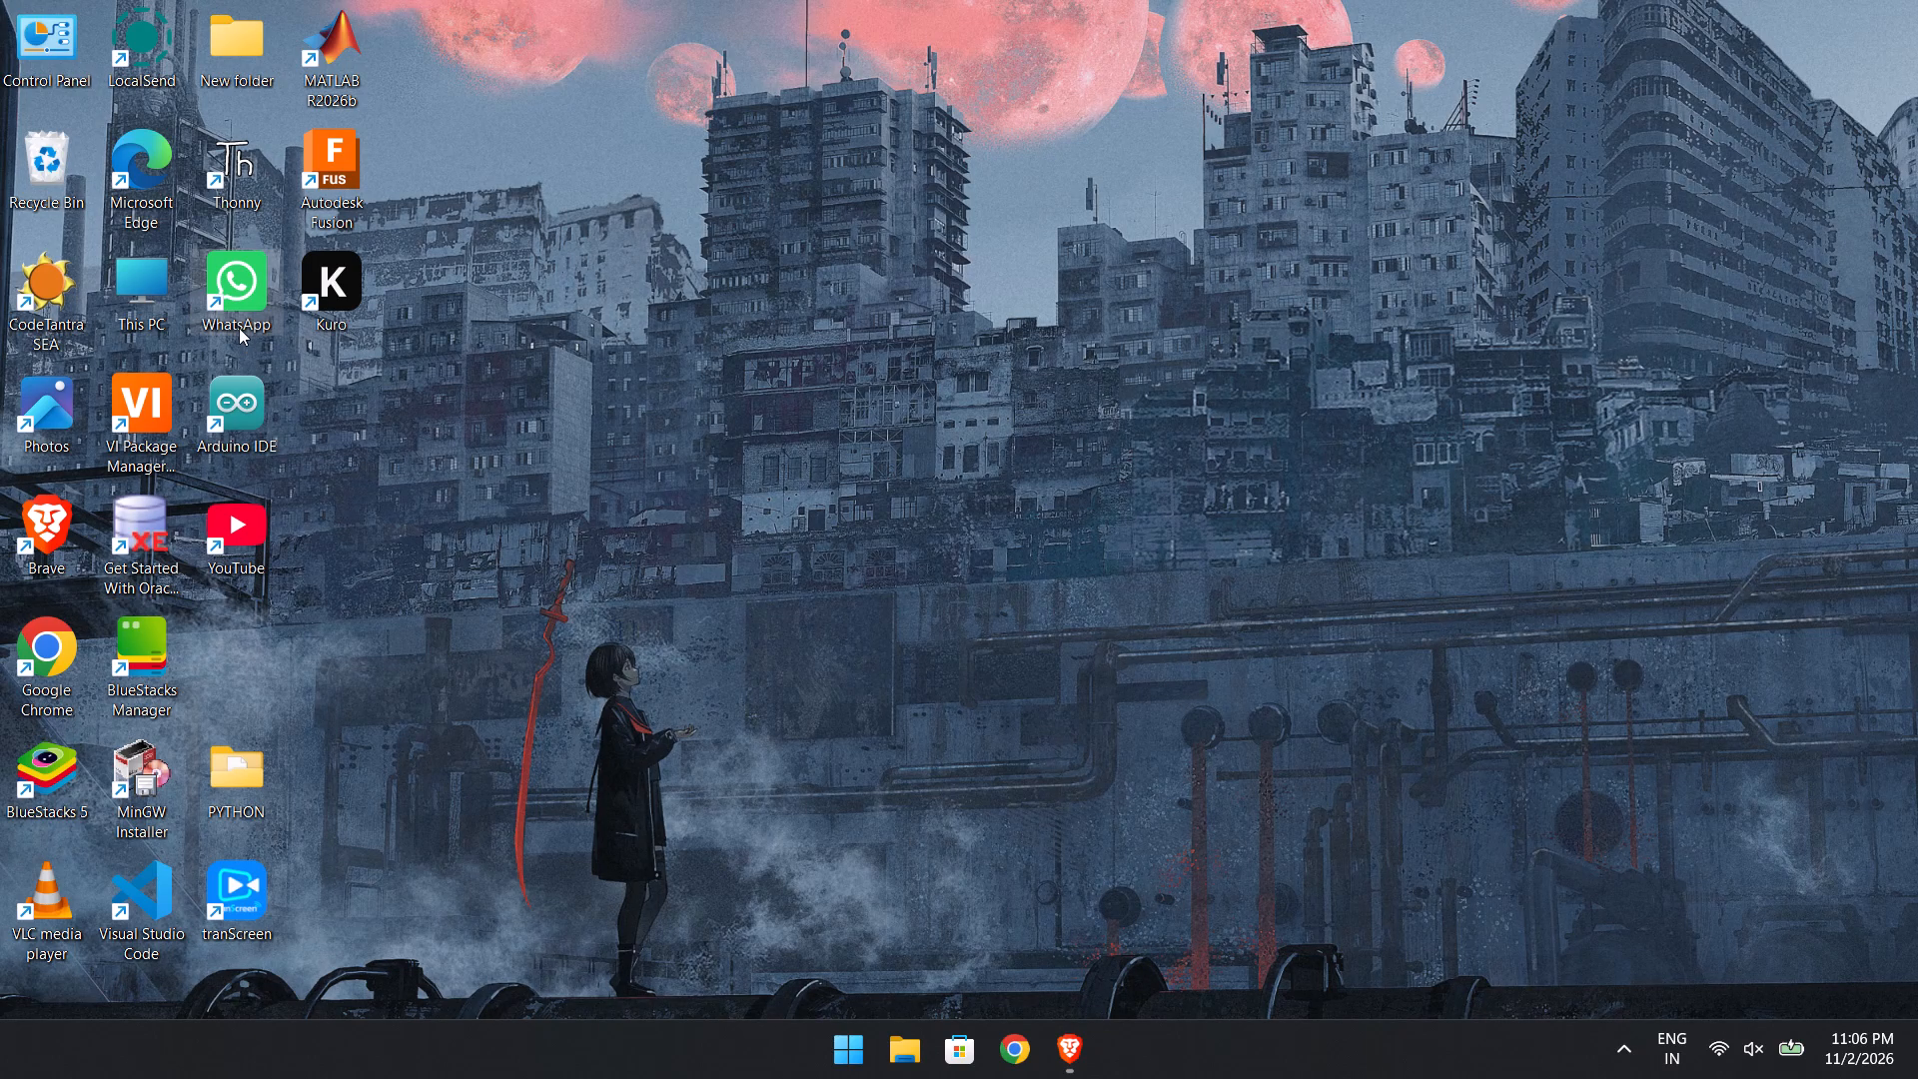
Open the Report Format document from the Downloads folder.
double_click(139, 294)
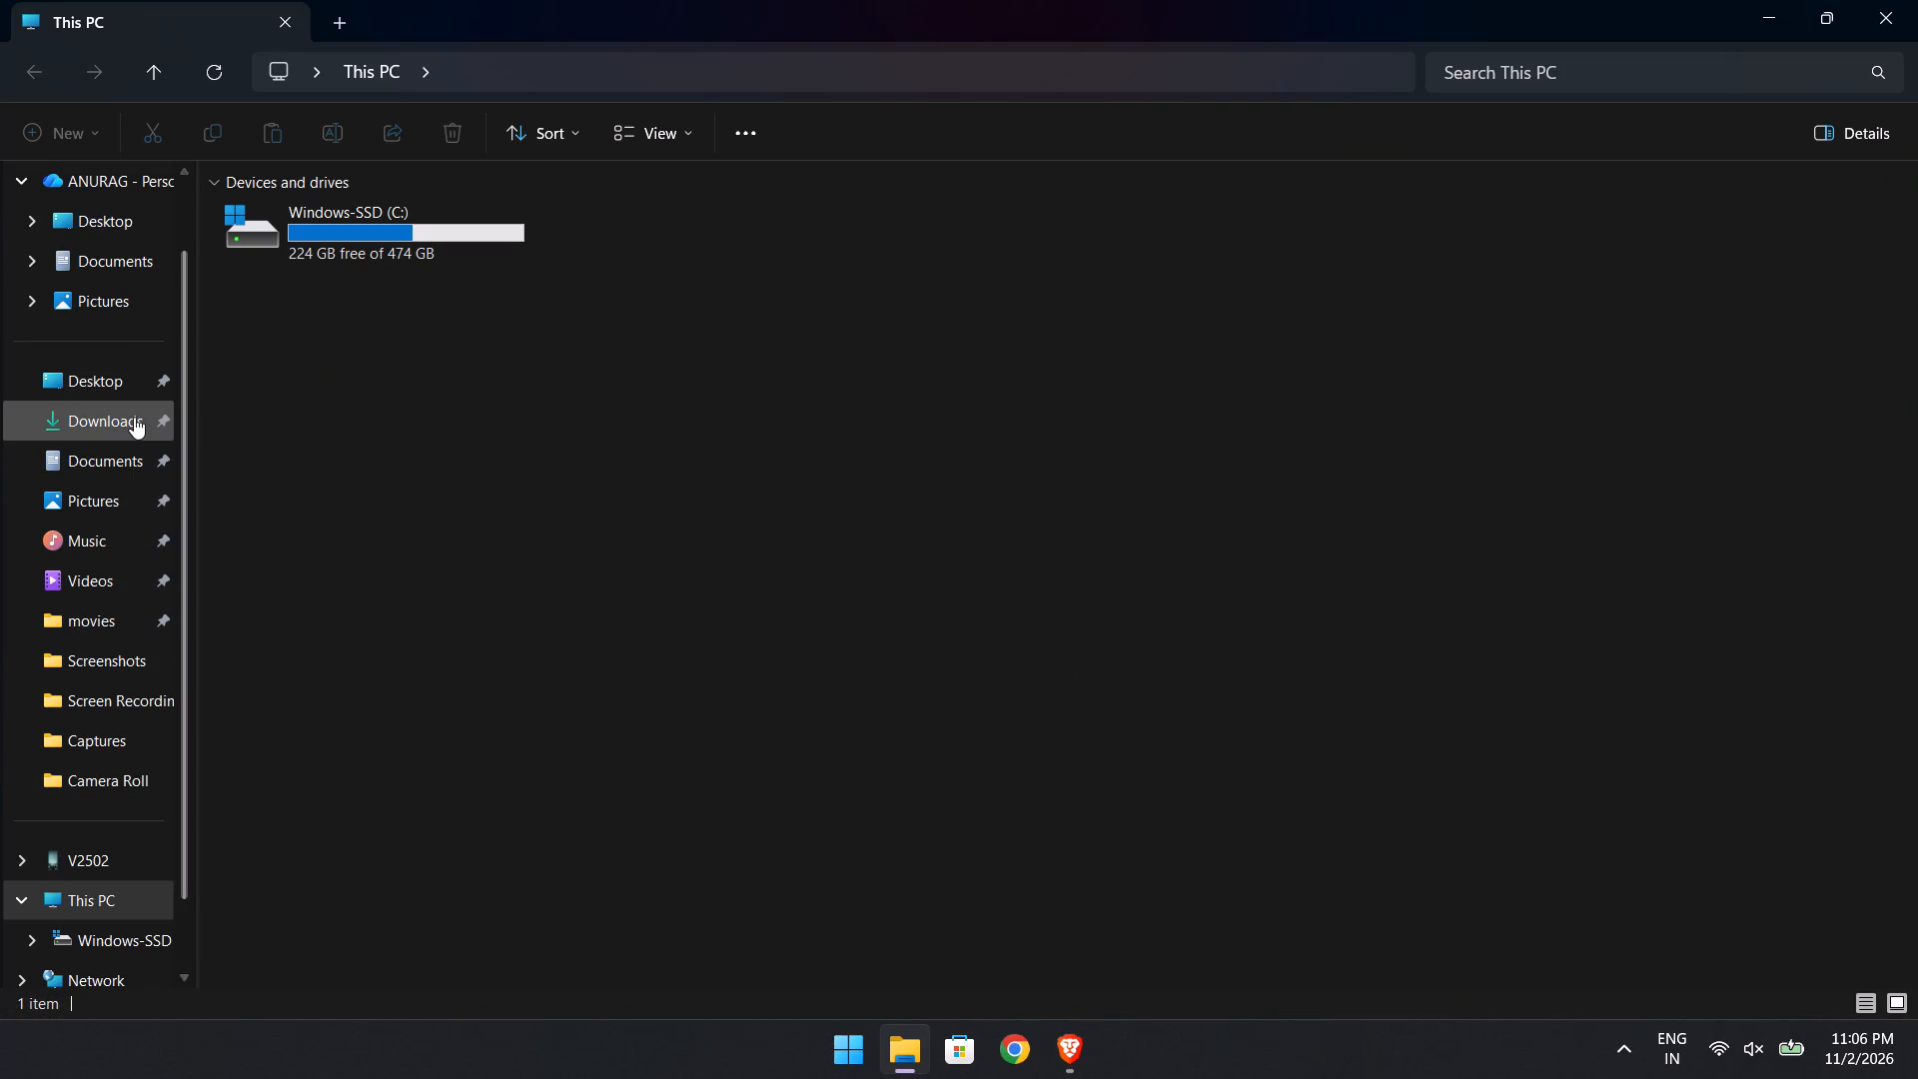
click(134, 417)
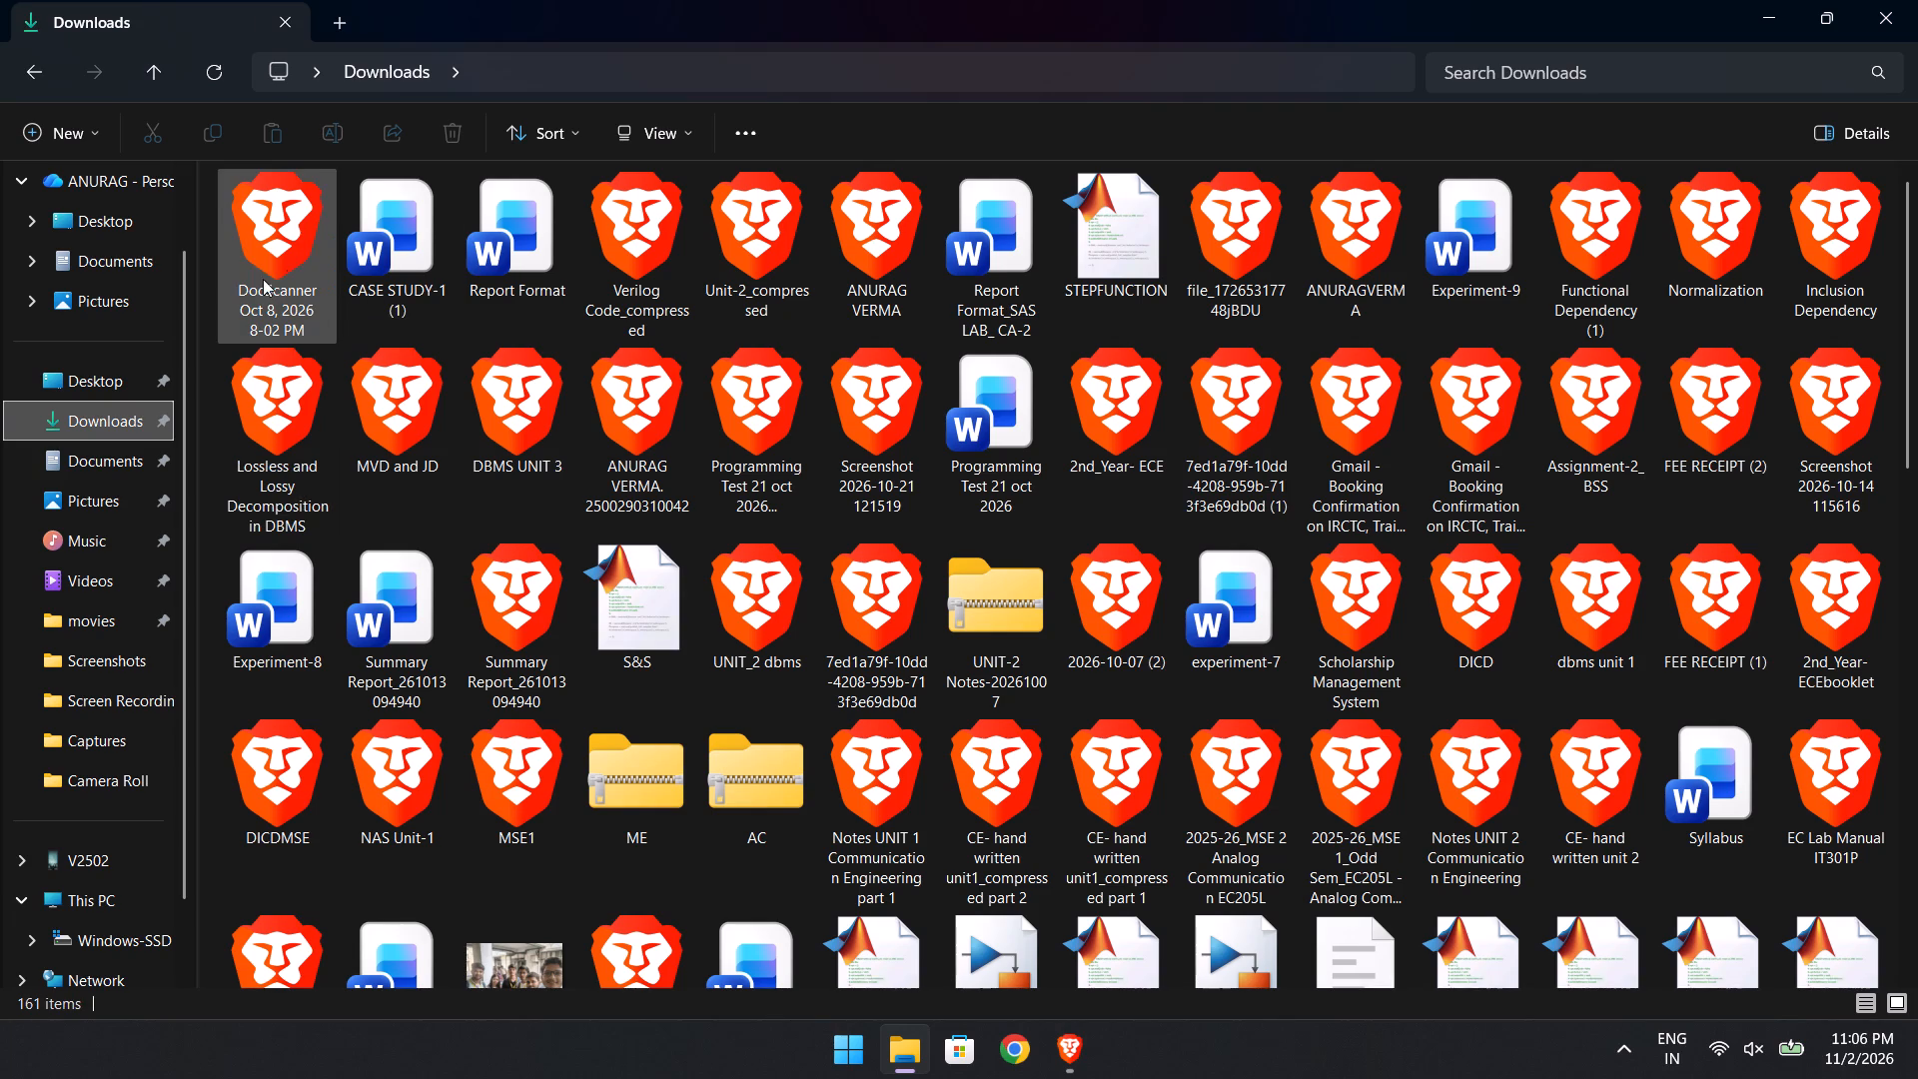
double_click(392, 244)
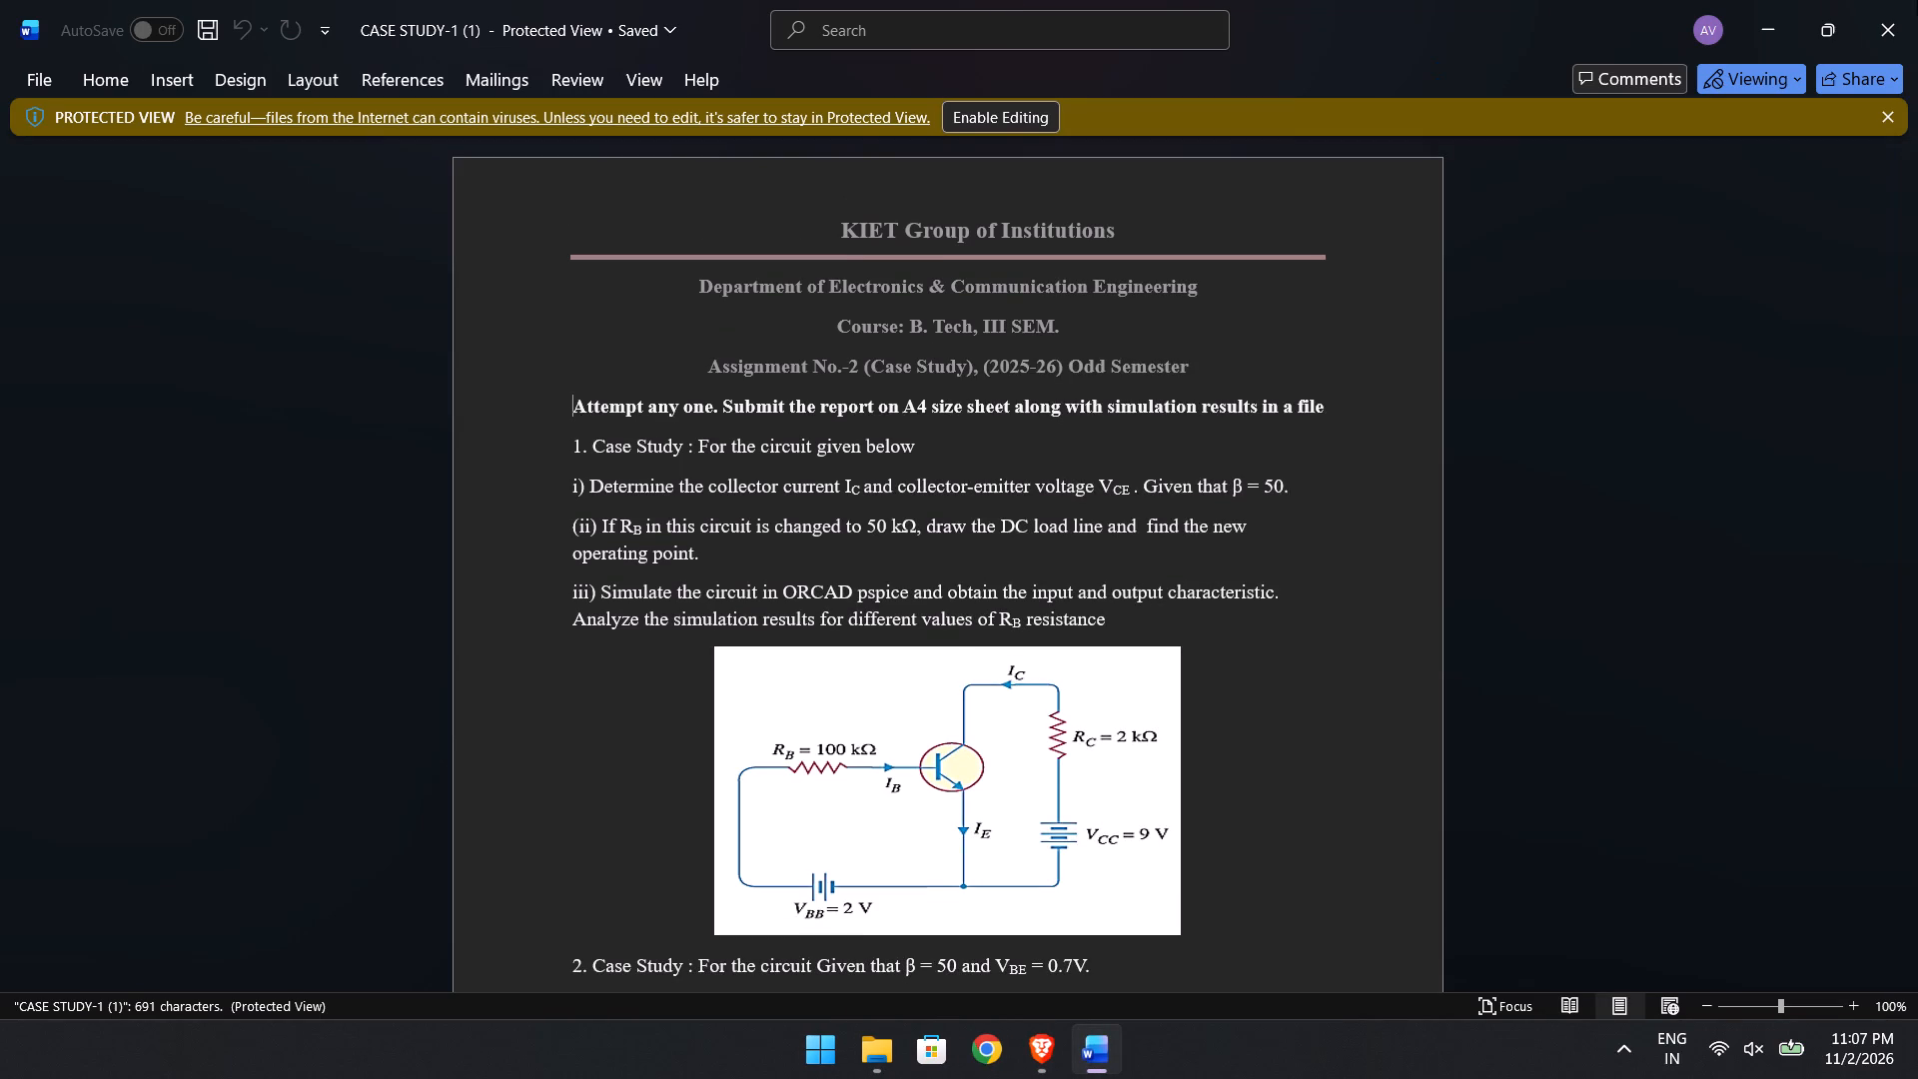
click(1917, 0)
double_click(476, 236)
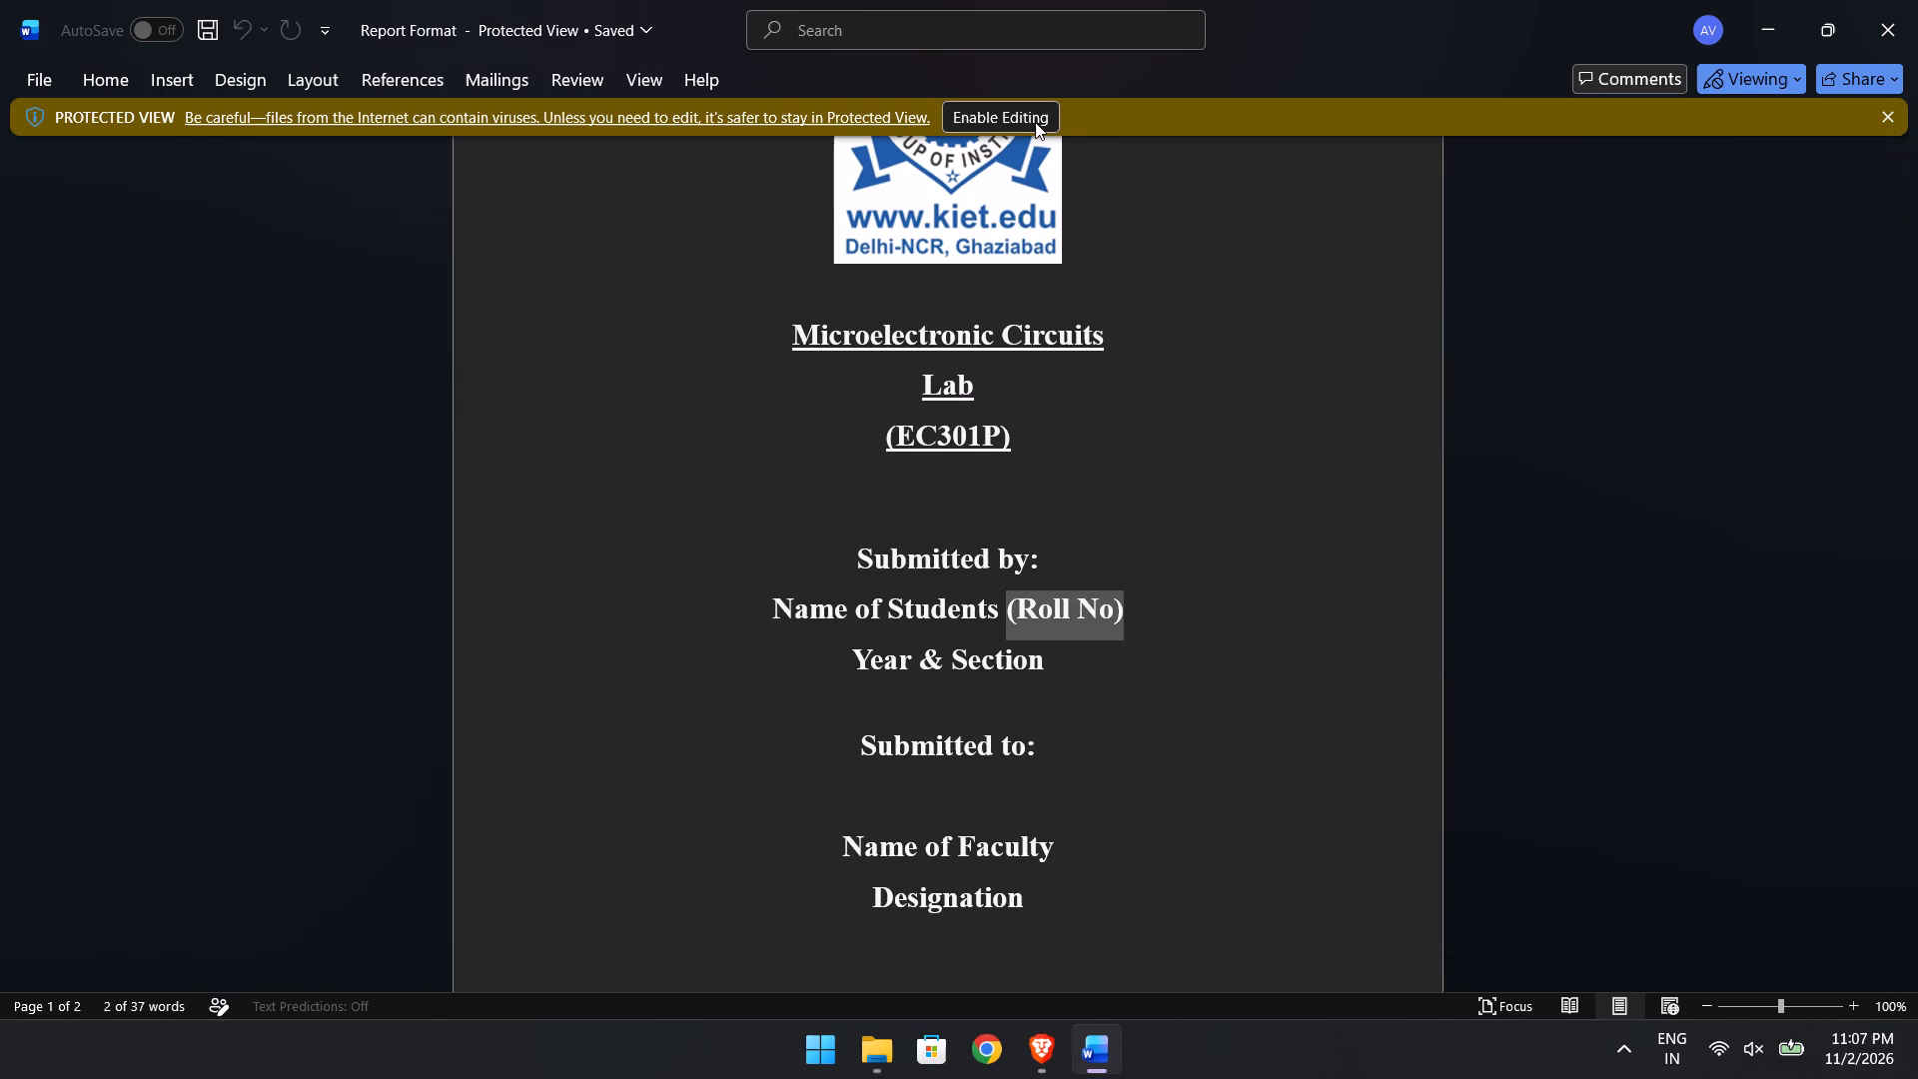
Replace "(Roll No)" with a colon and a space after "Name of Students" on the cover page.
scroll(1051, 734, down, 3)
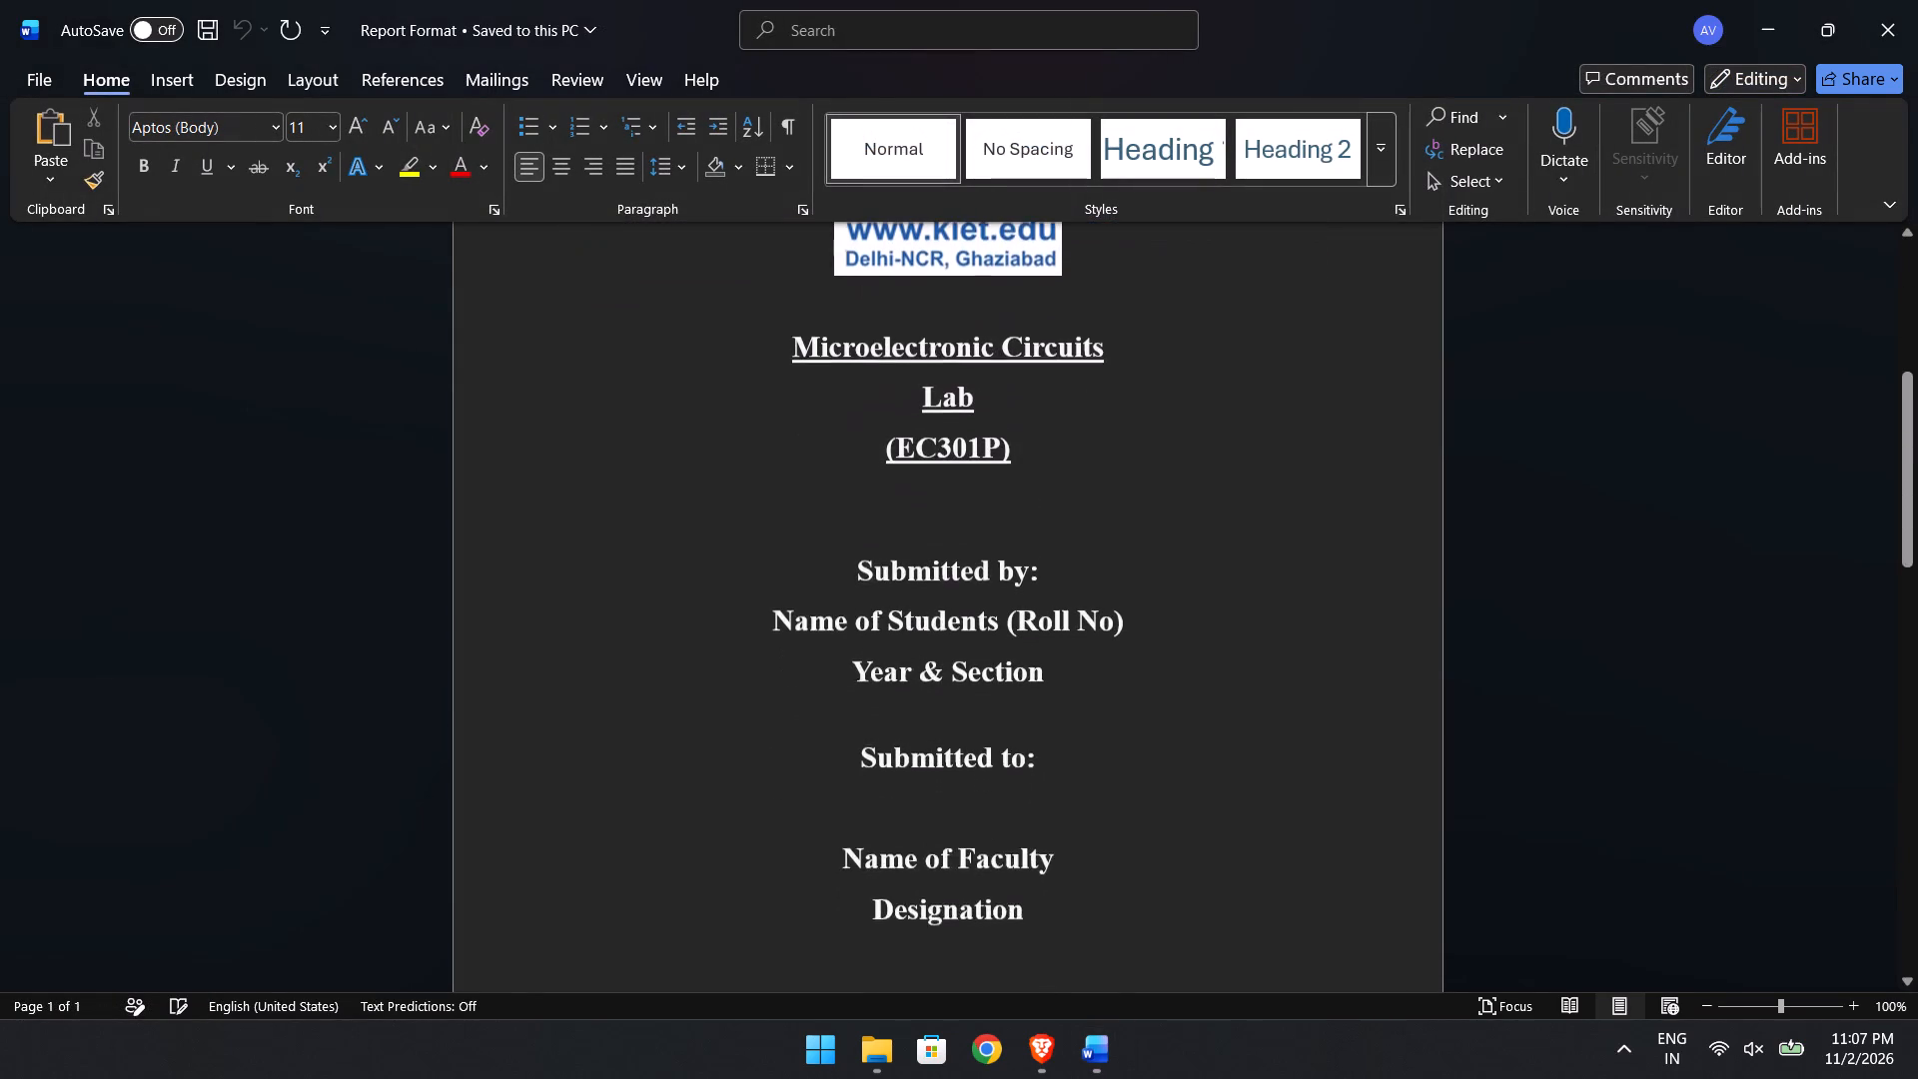
drag(1007, 628, 1060, 629)
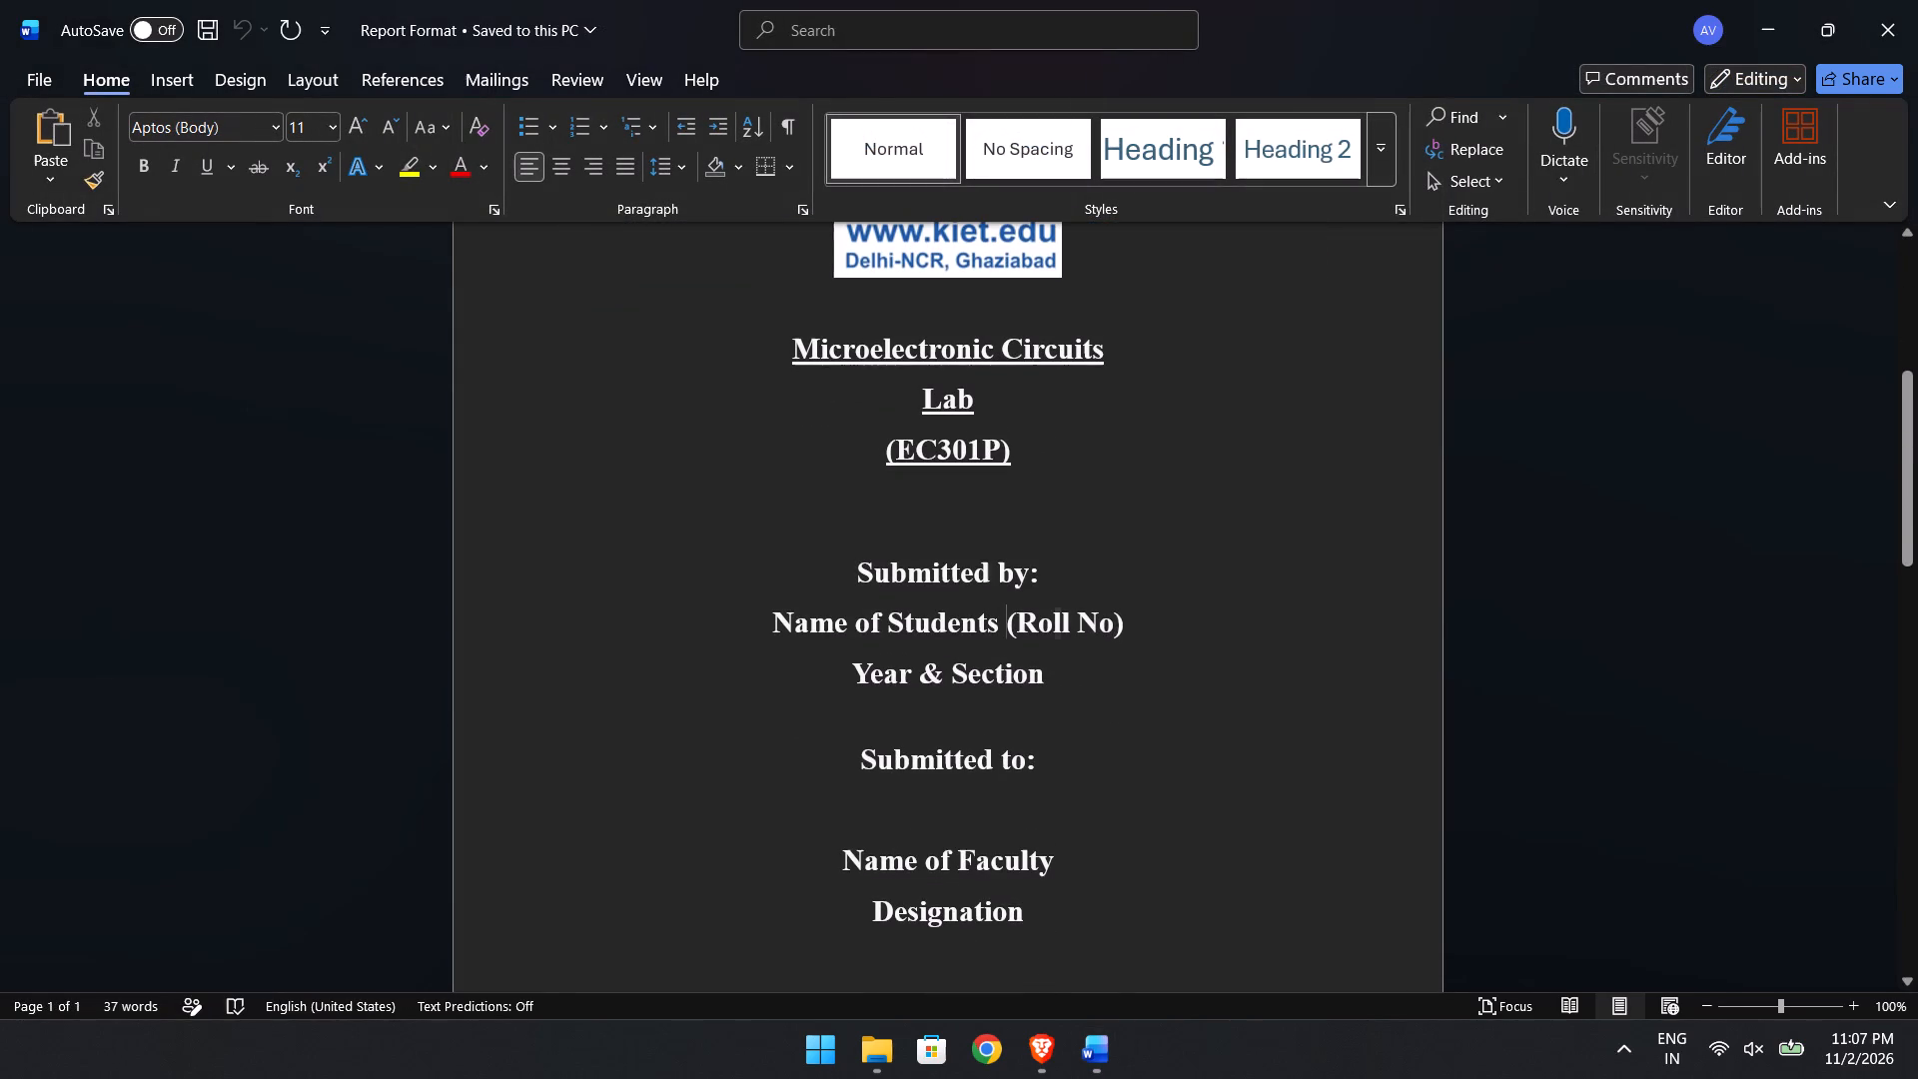
drag(1060, 629, 1143, 630)
key(BackSpace)
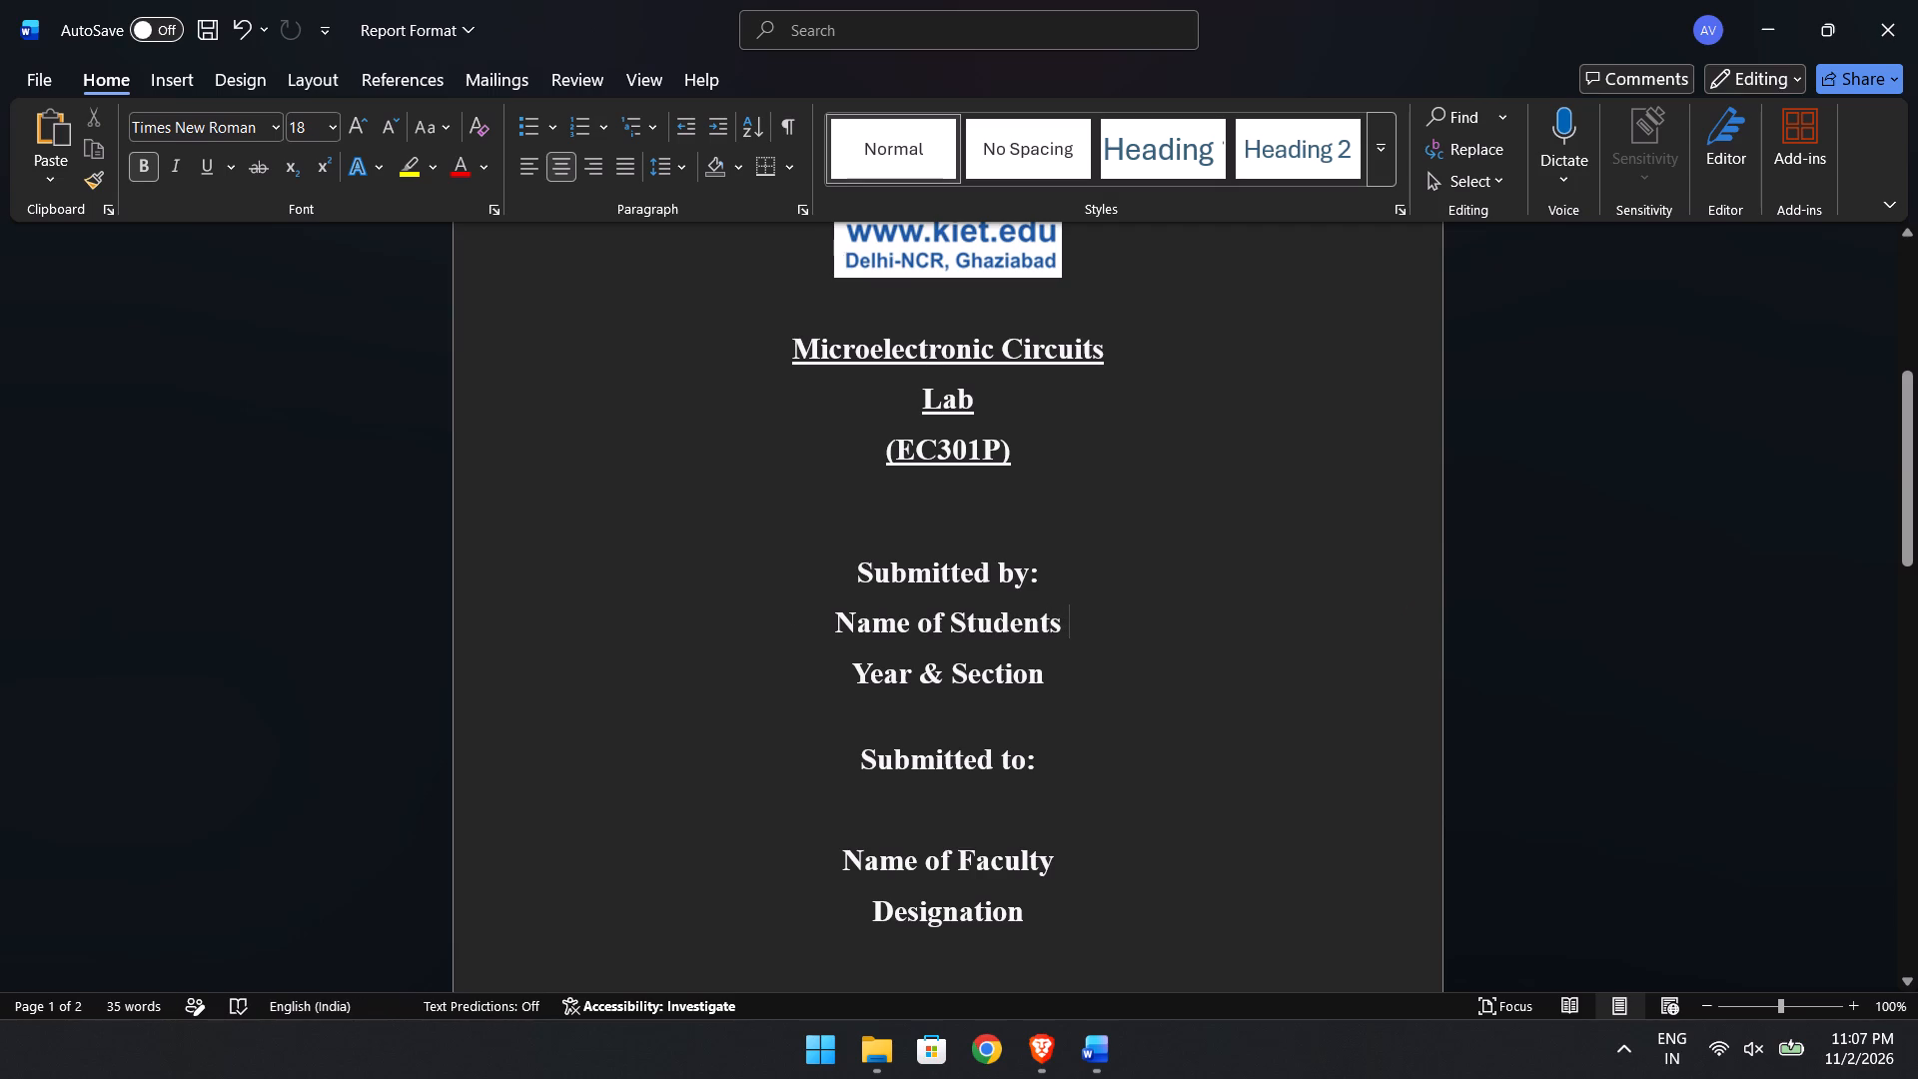
key(shift+colon)
key(space)
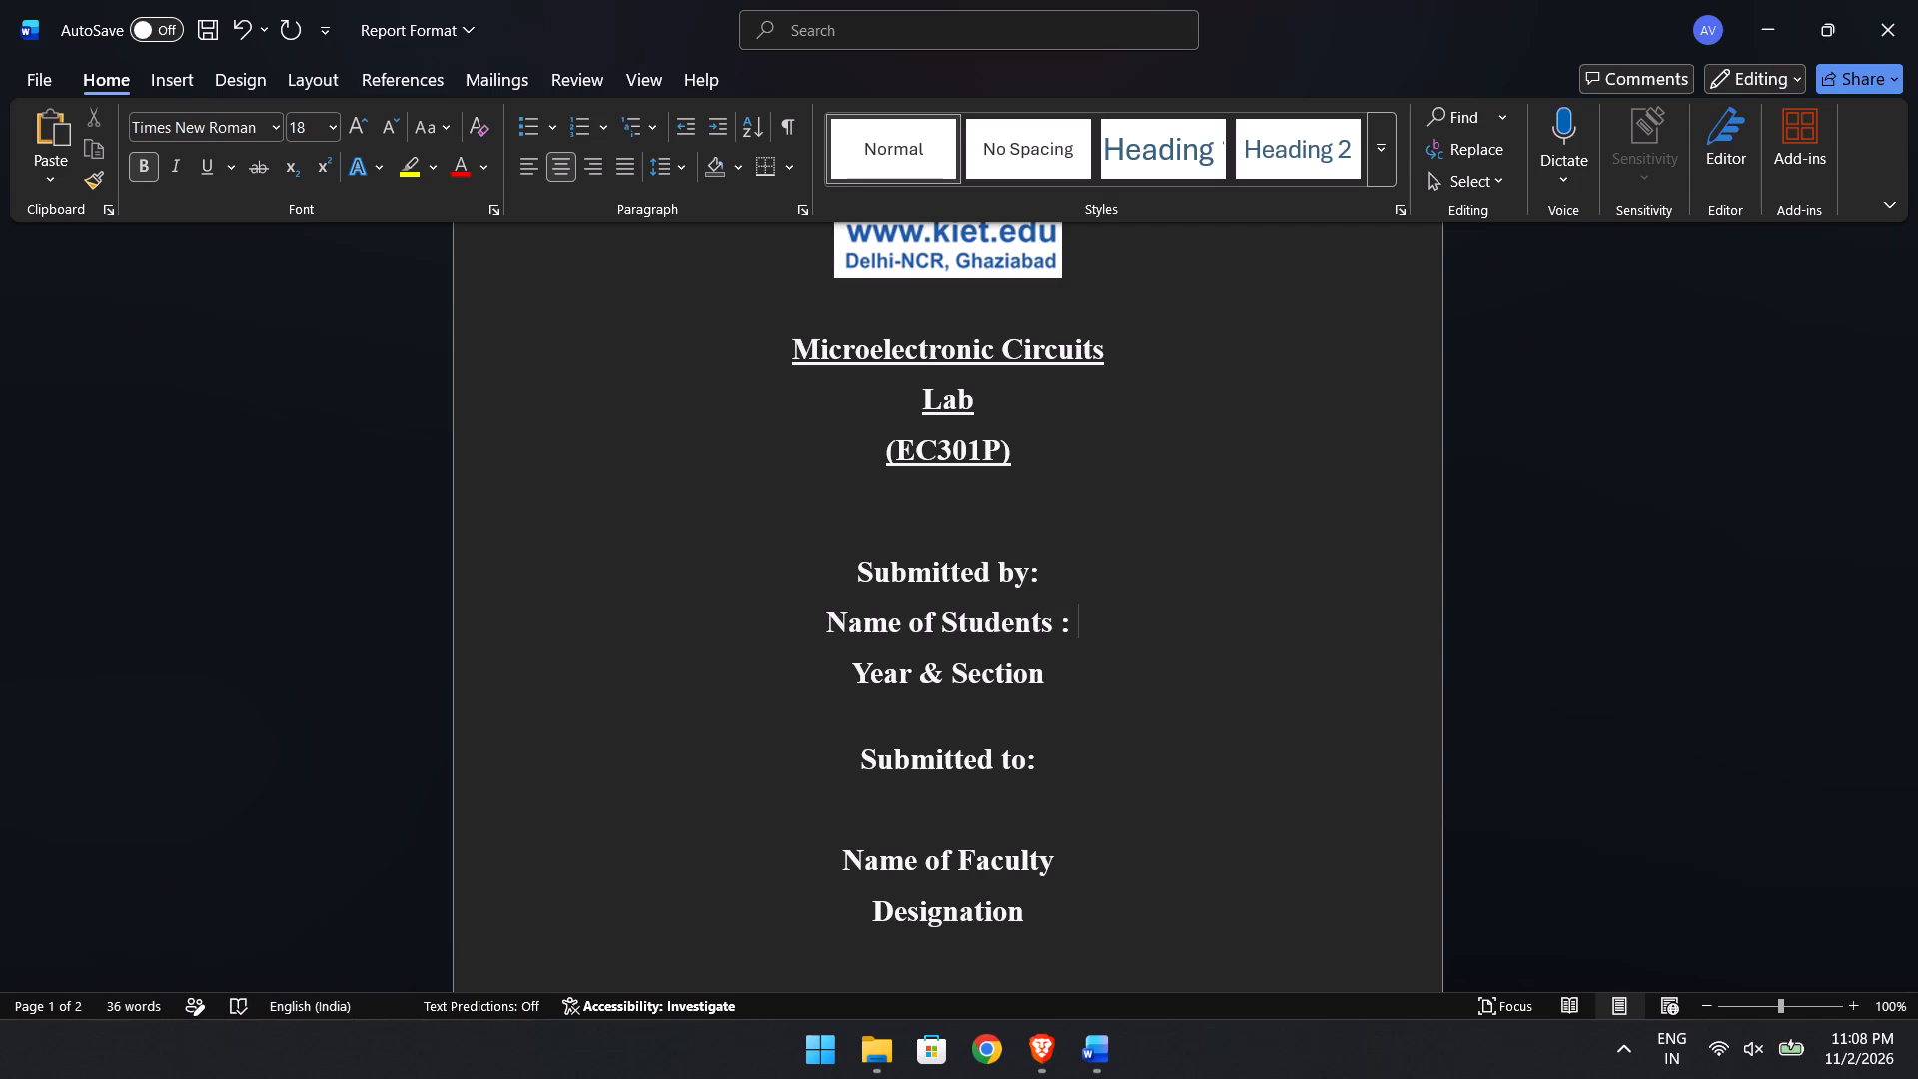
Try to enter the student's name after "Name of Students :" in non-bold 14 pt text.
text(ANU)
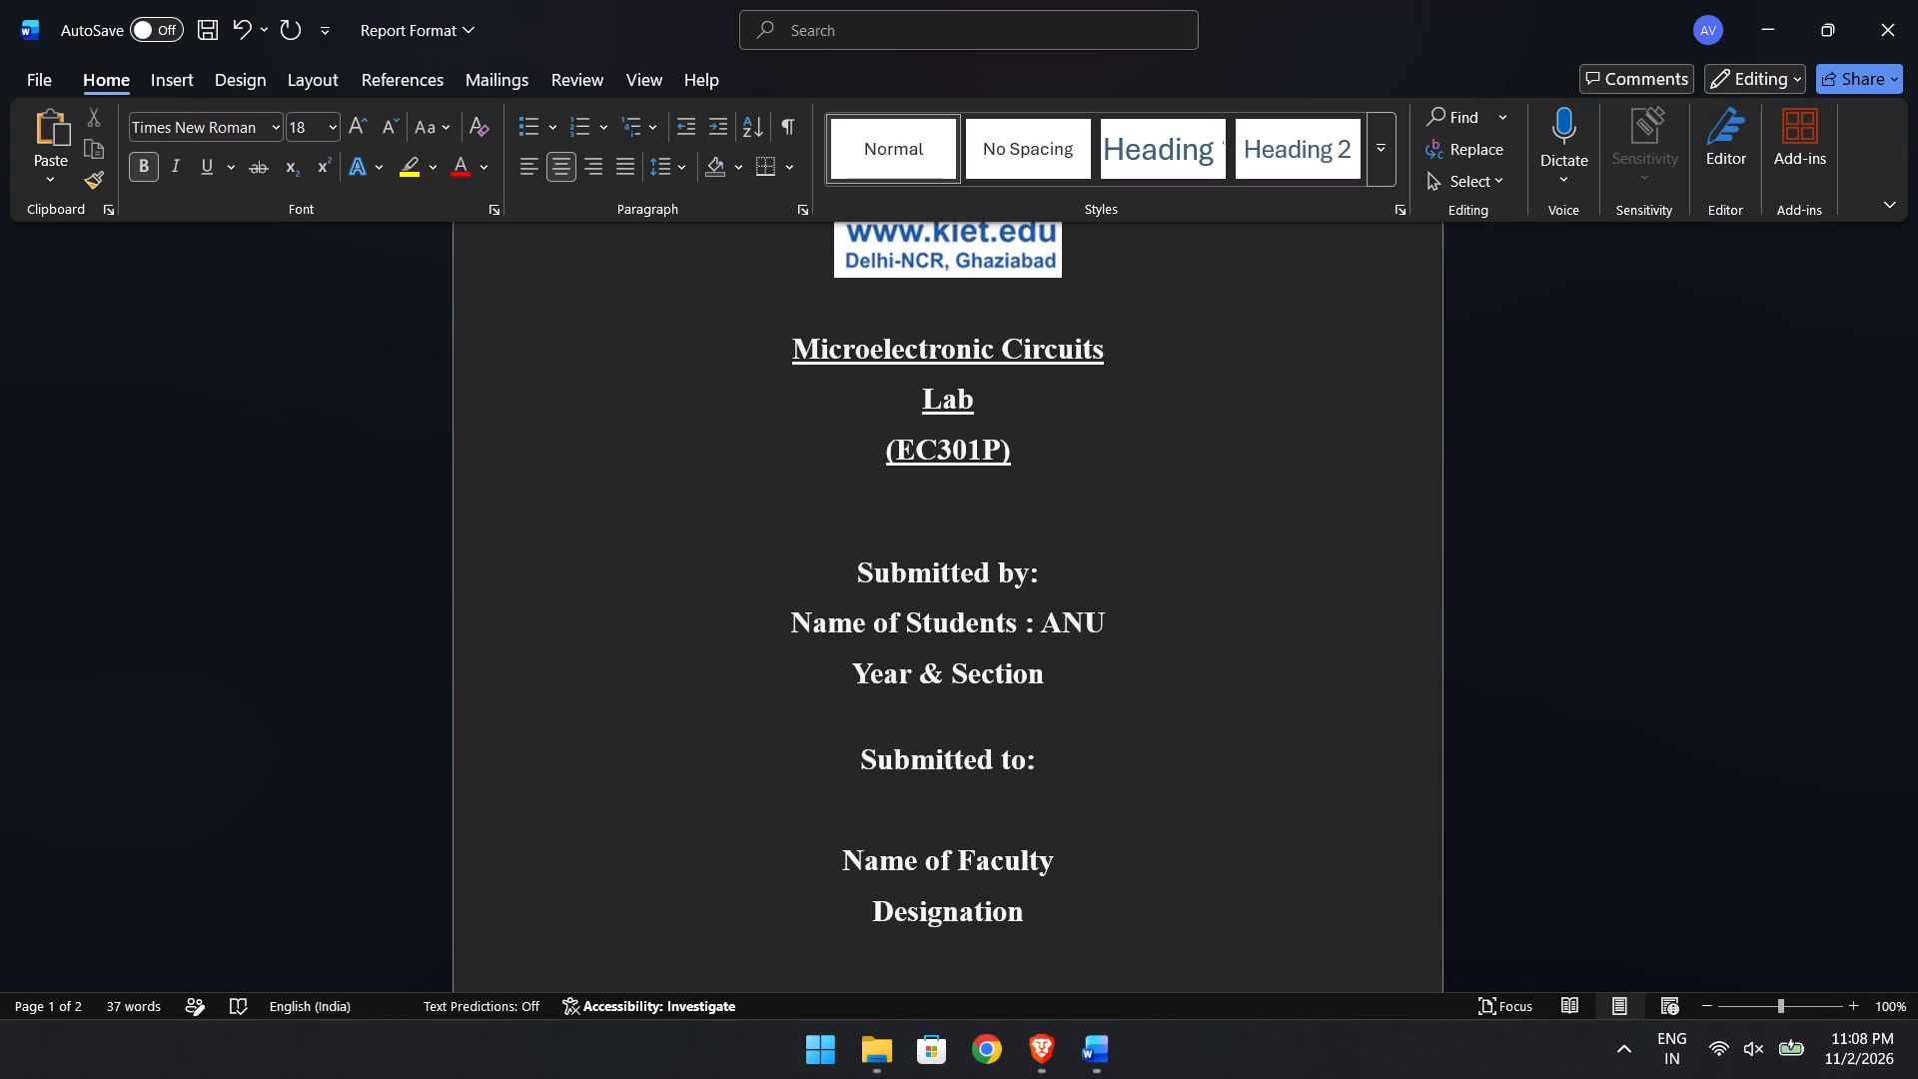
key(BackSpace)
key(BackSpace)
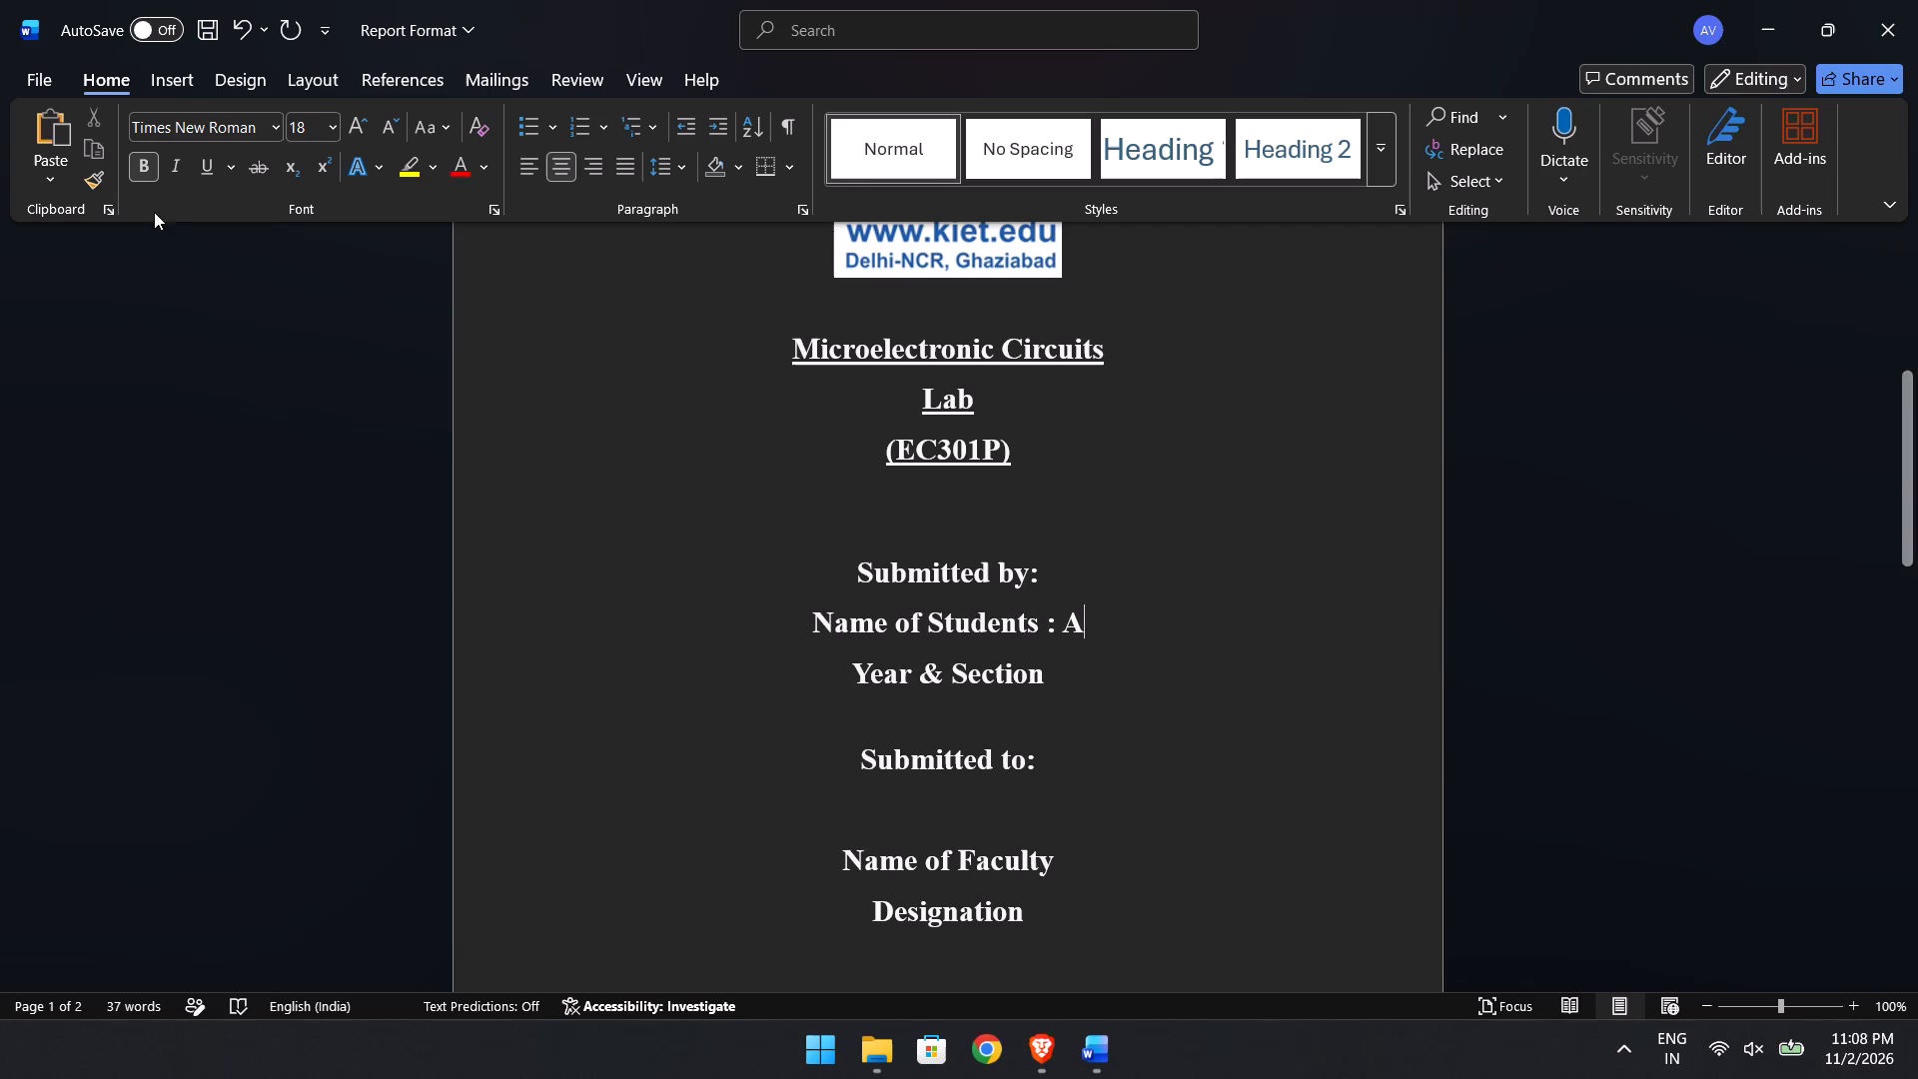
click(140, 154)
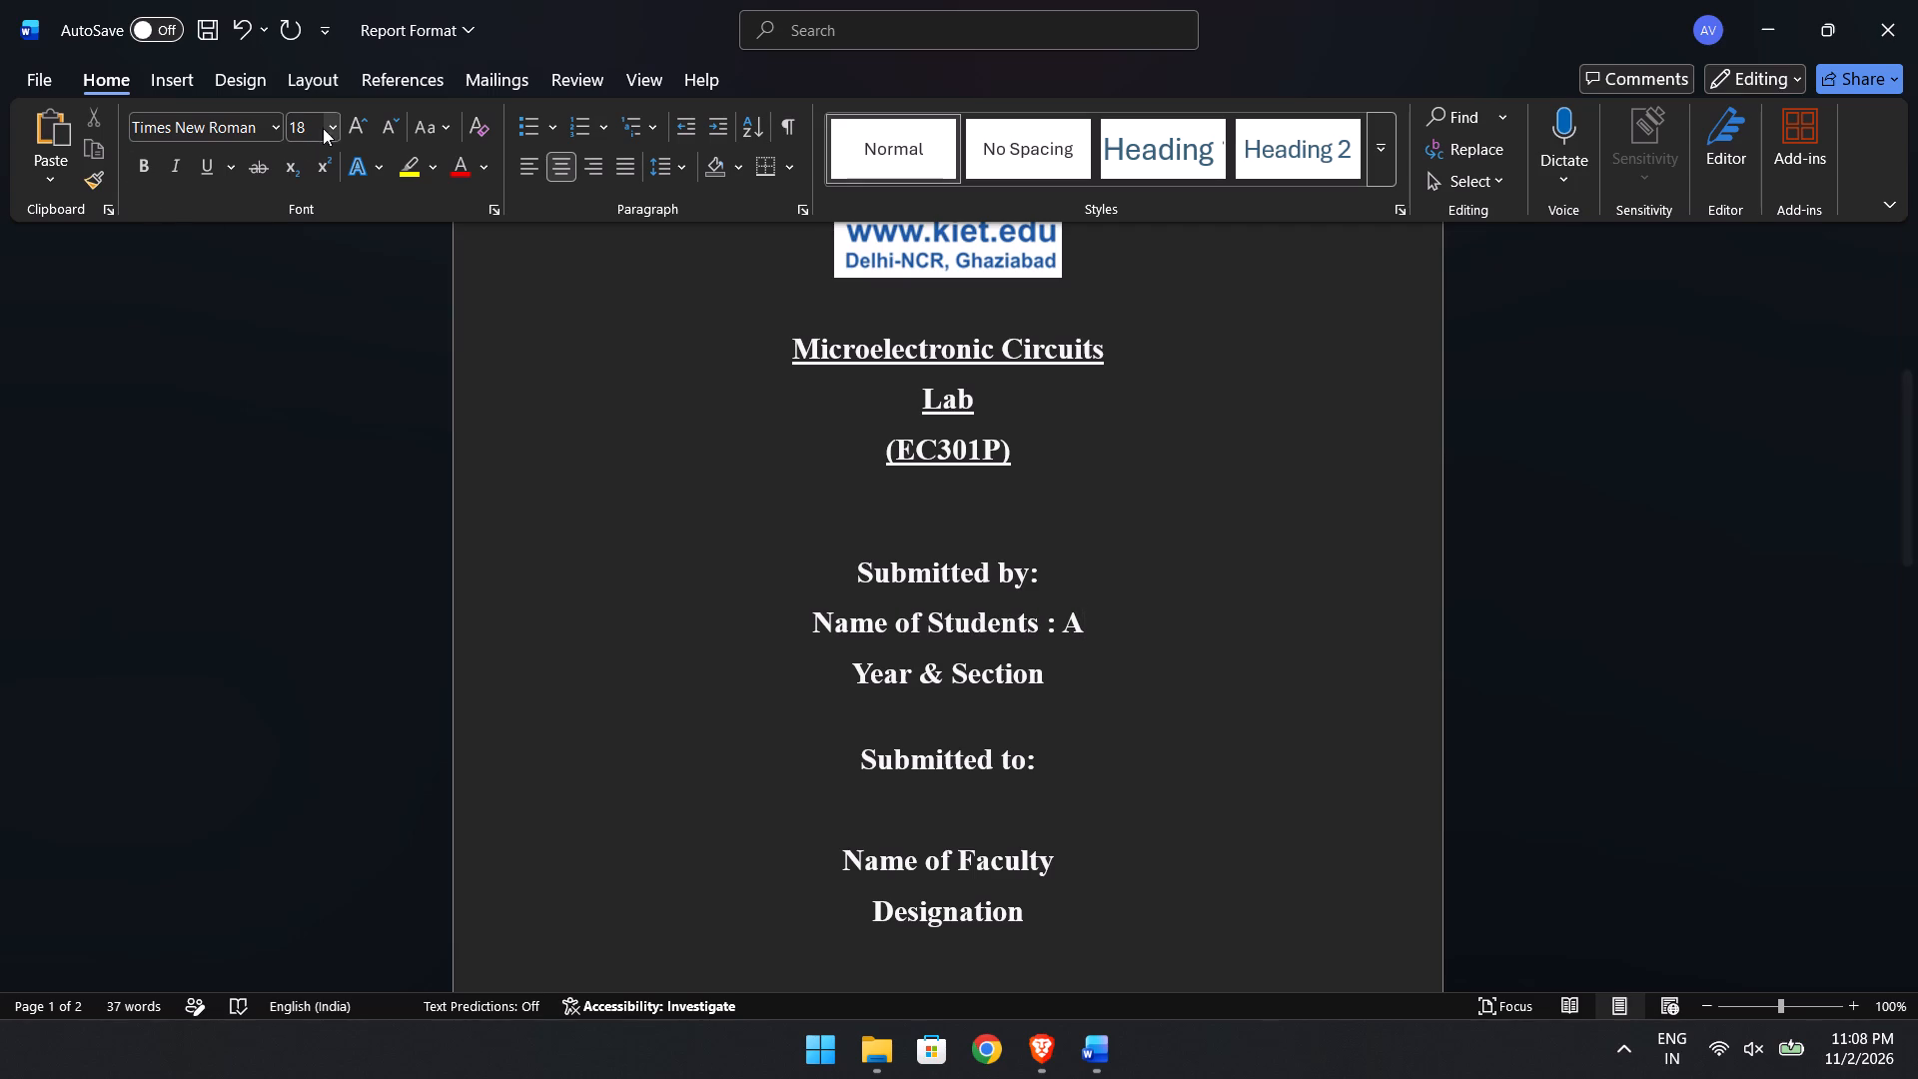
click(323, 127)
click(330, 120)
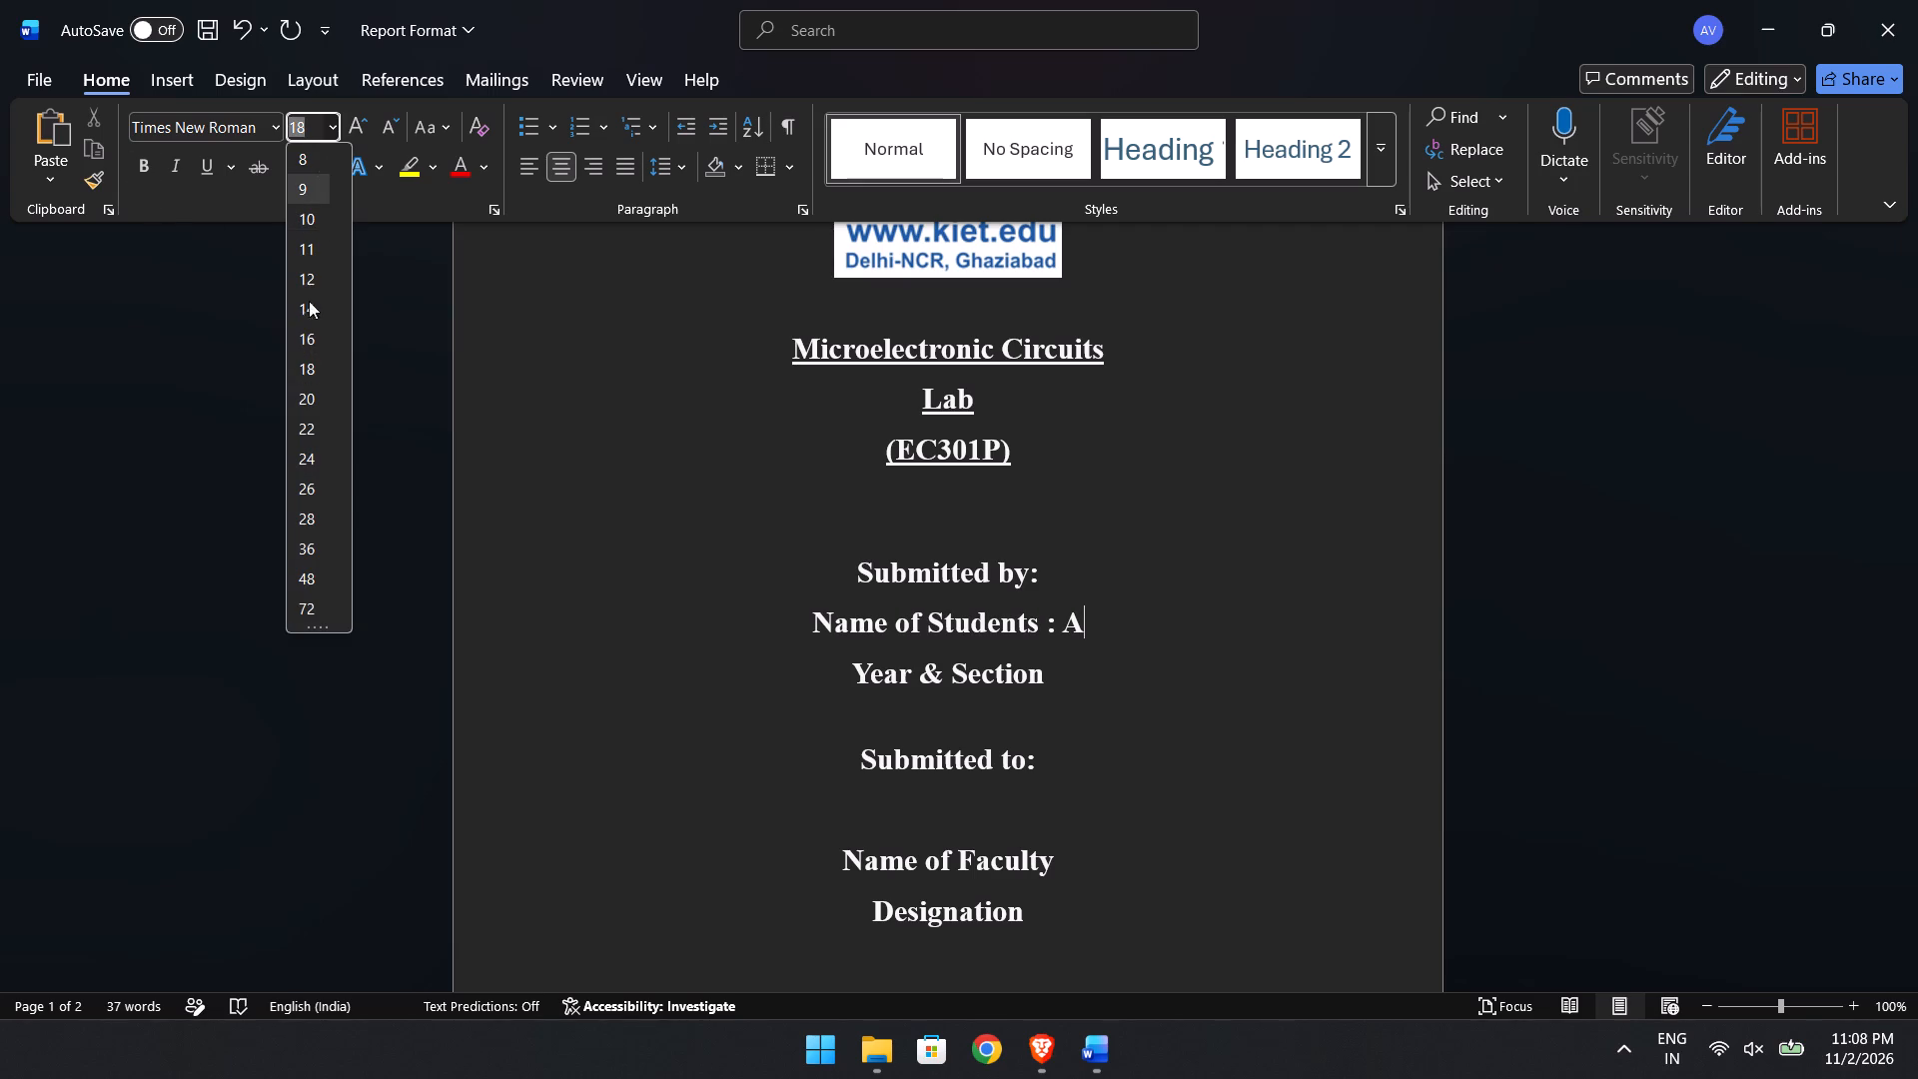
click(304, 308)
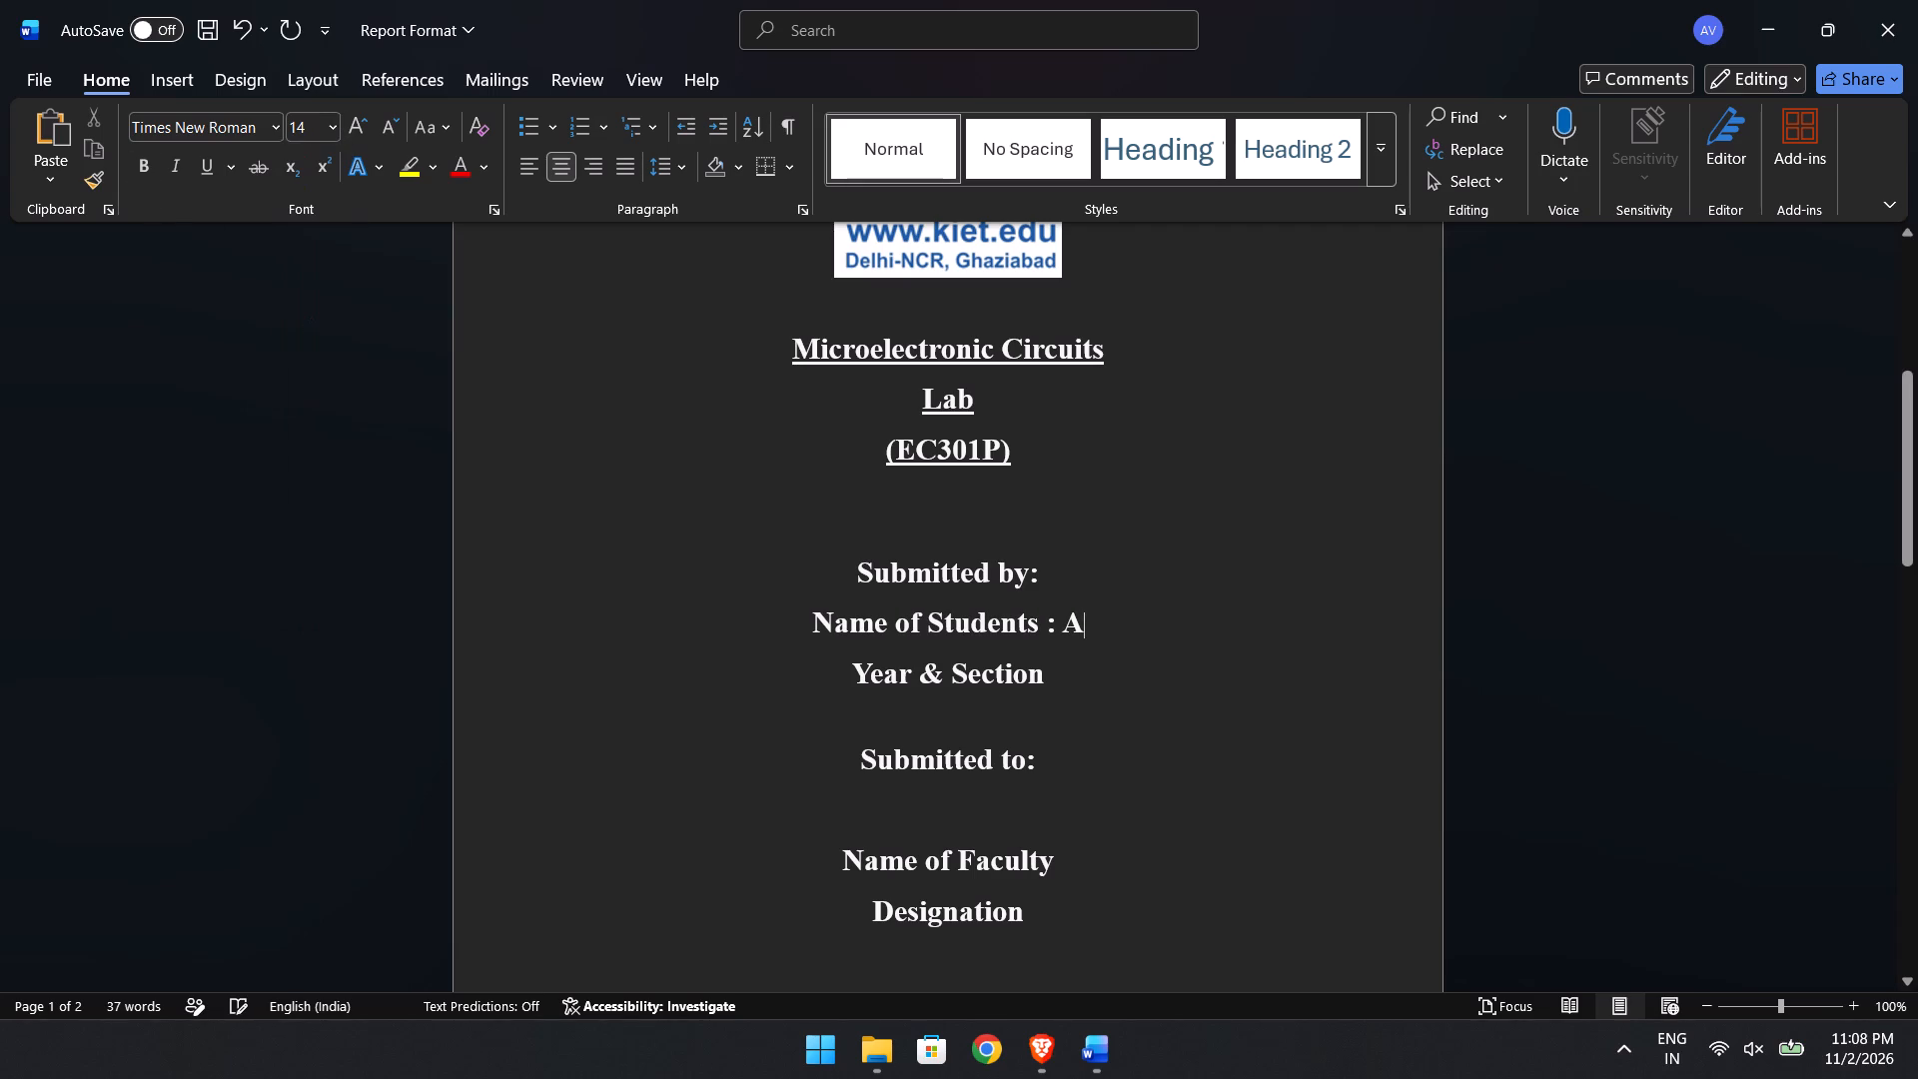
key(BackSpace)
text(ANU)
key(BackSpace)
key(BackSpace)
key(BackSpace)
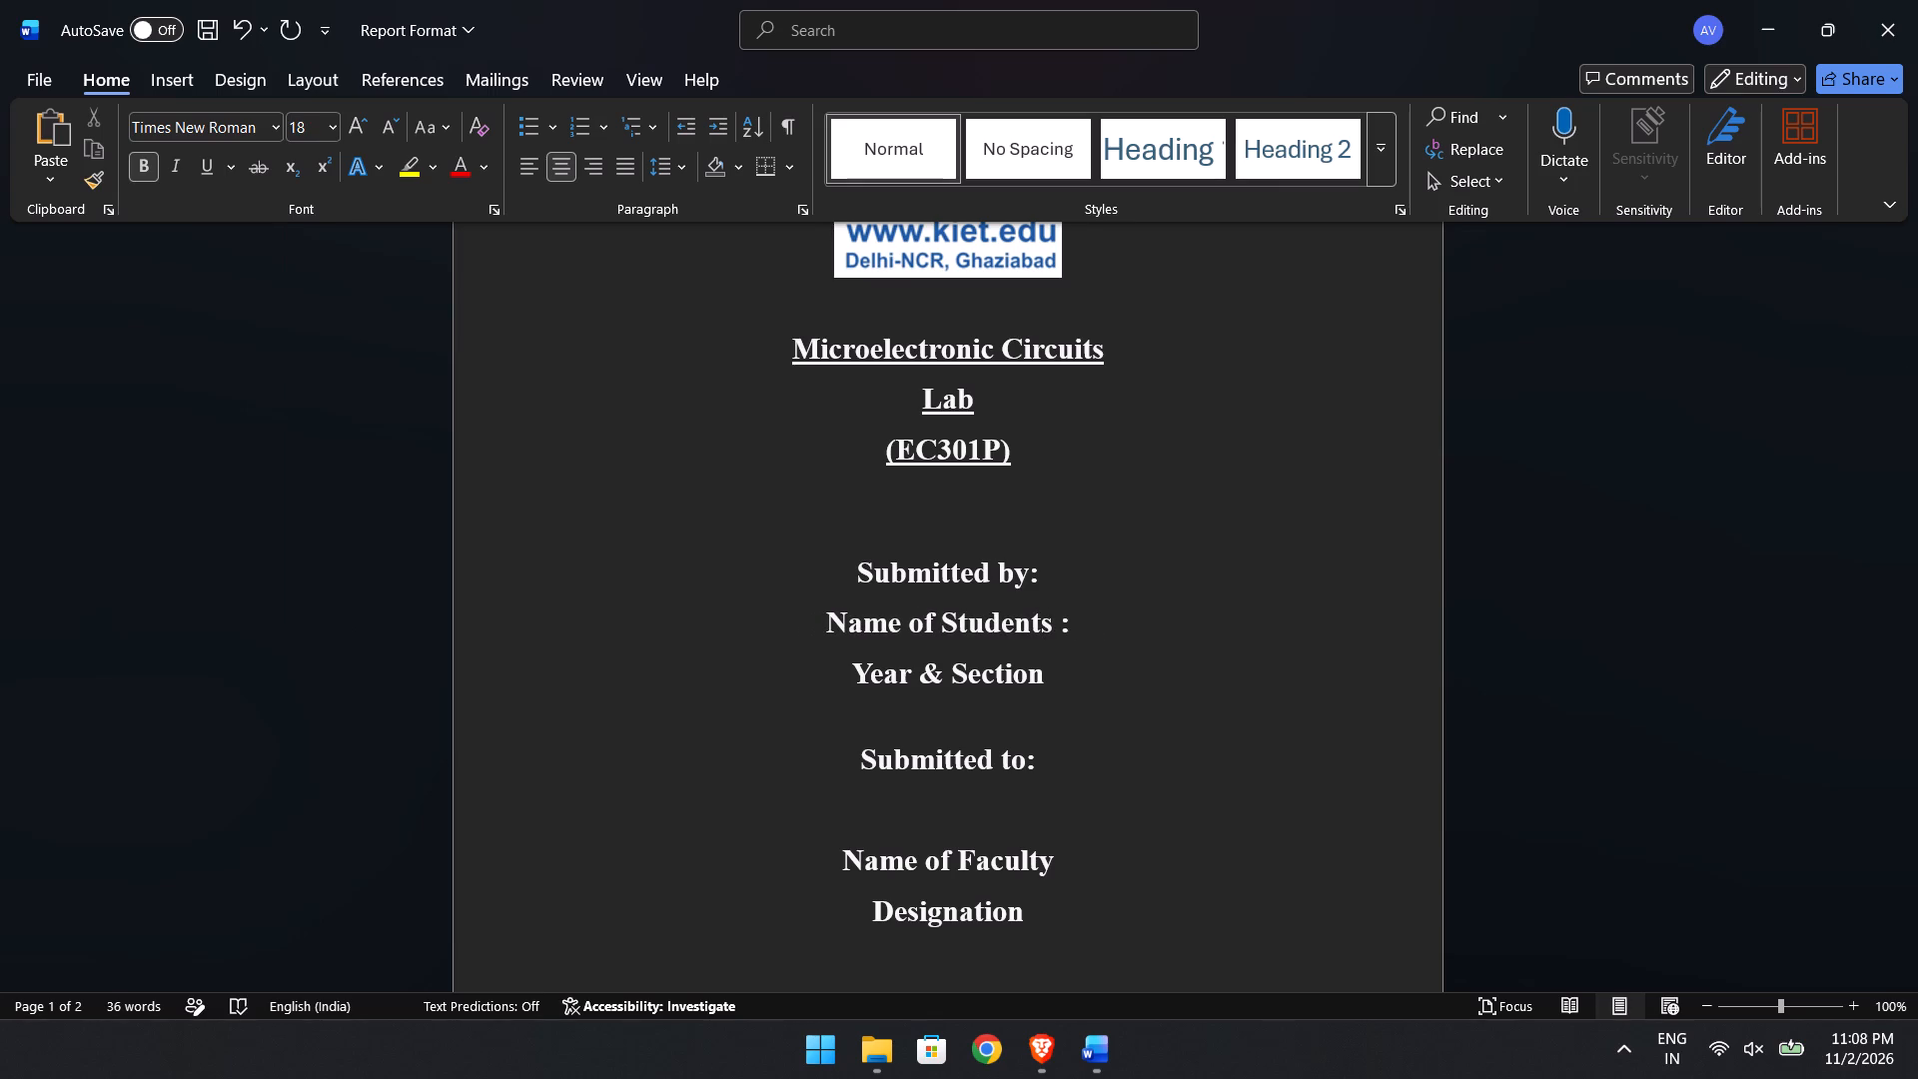
Enter a capital A after "Name of Students :" on the cover page and remove its bold formatting.
key(shift+a)
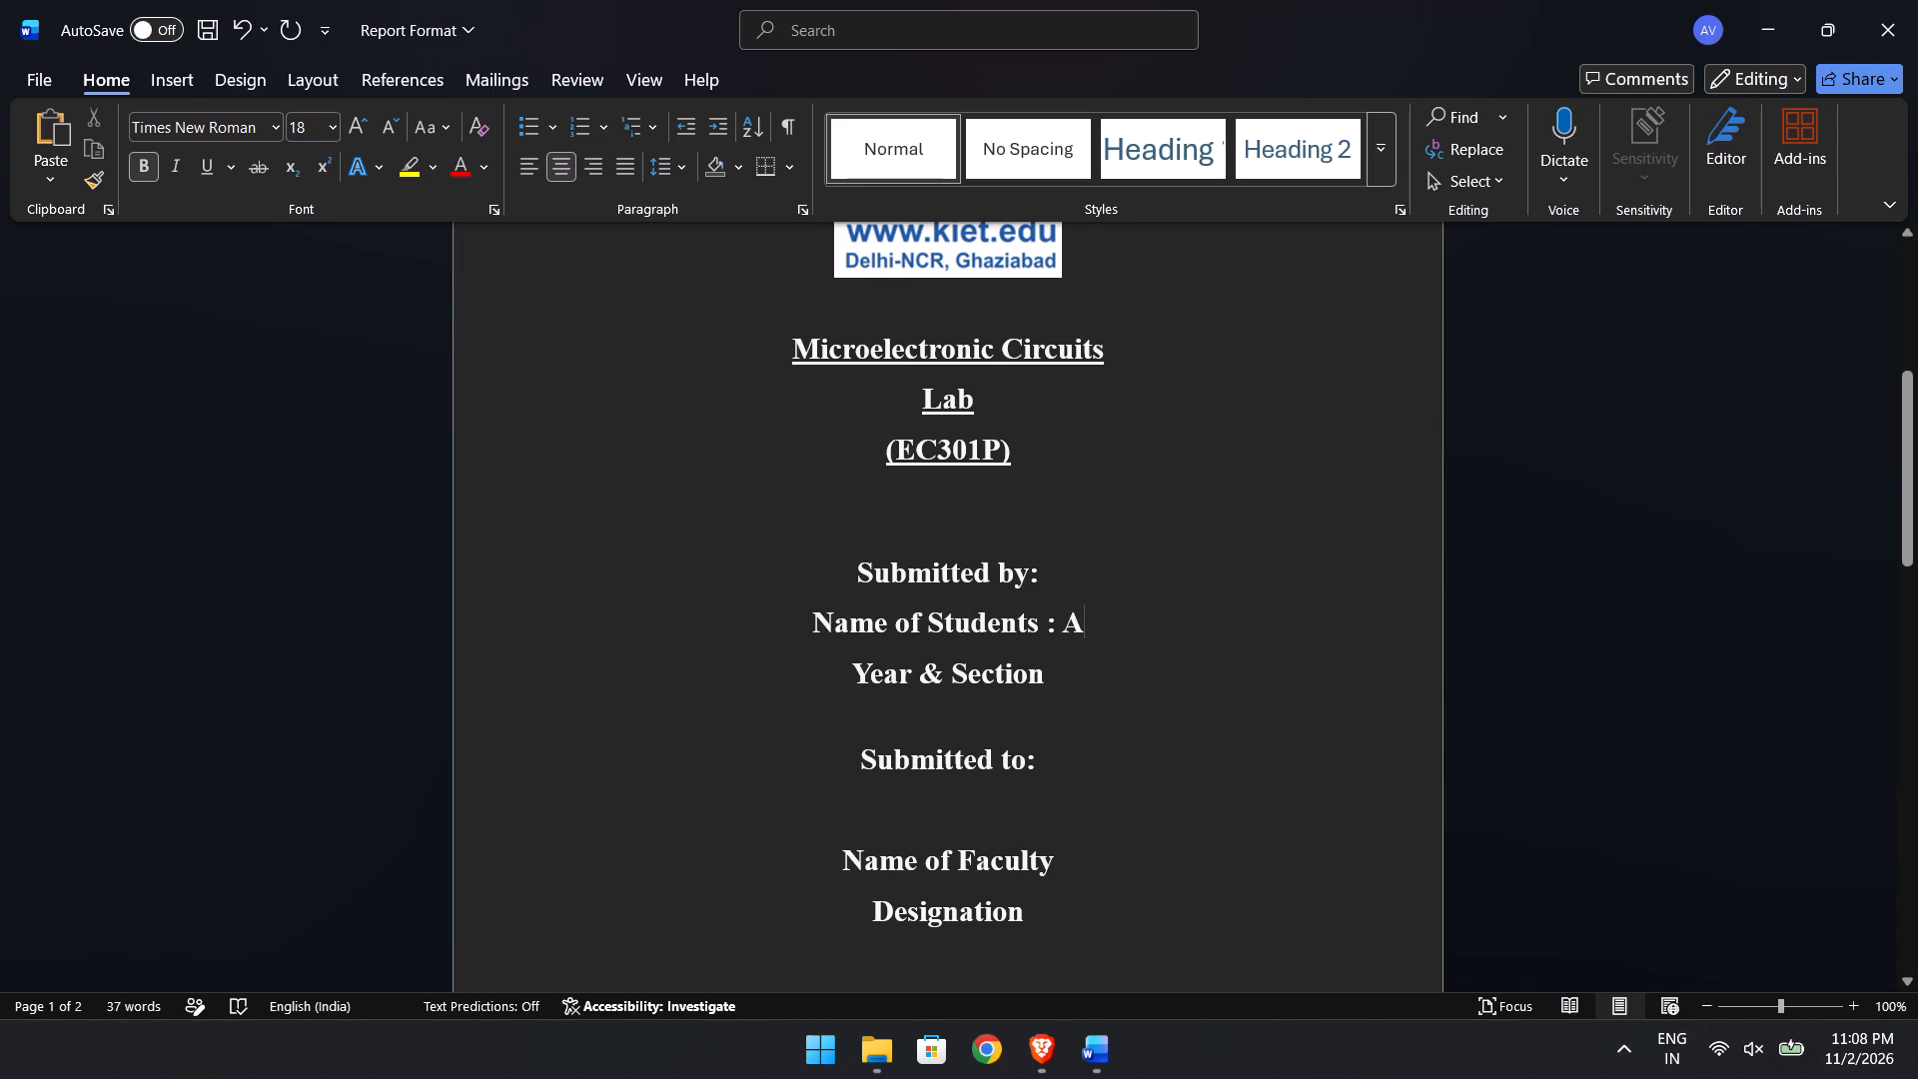
drag(1086, 624, 1065, 621)
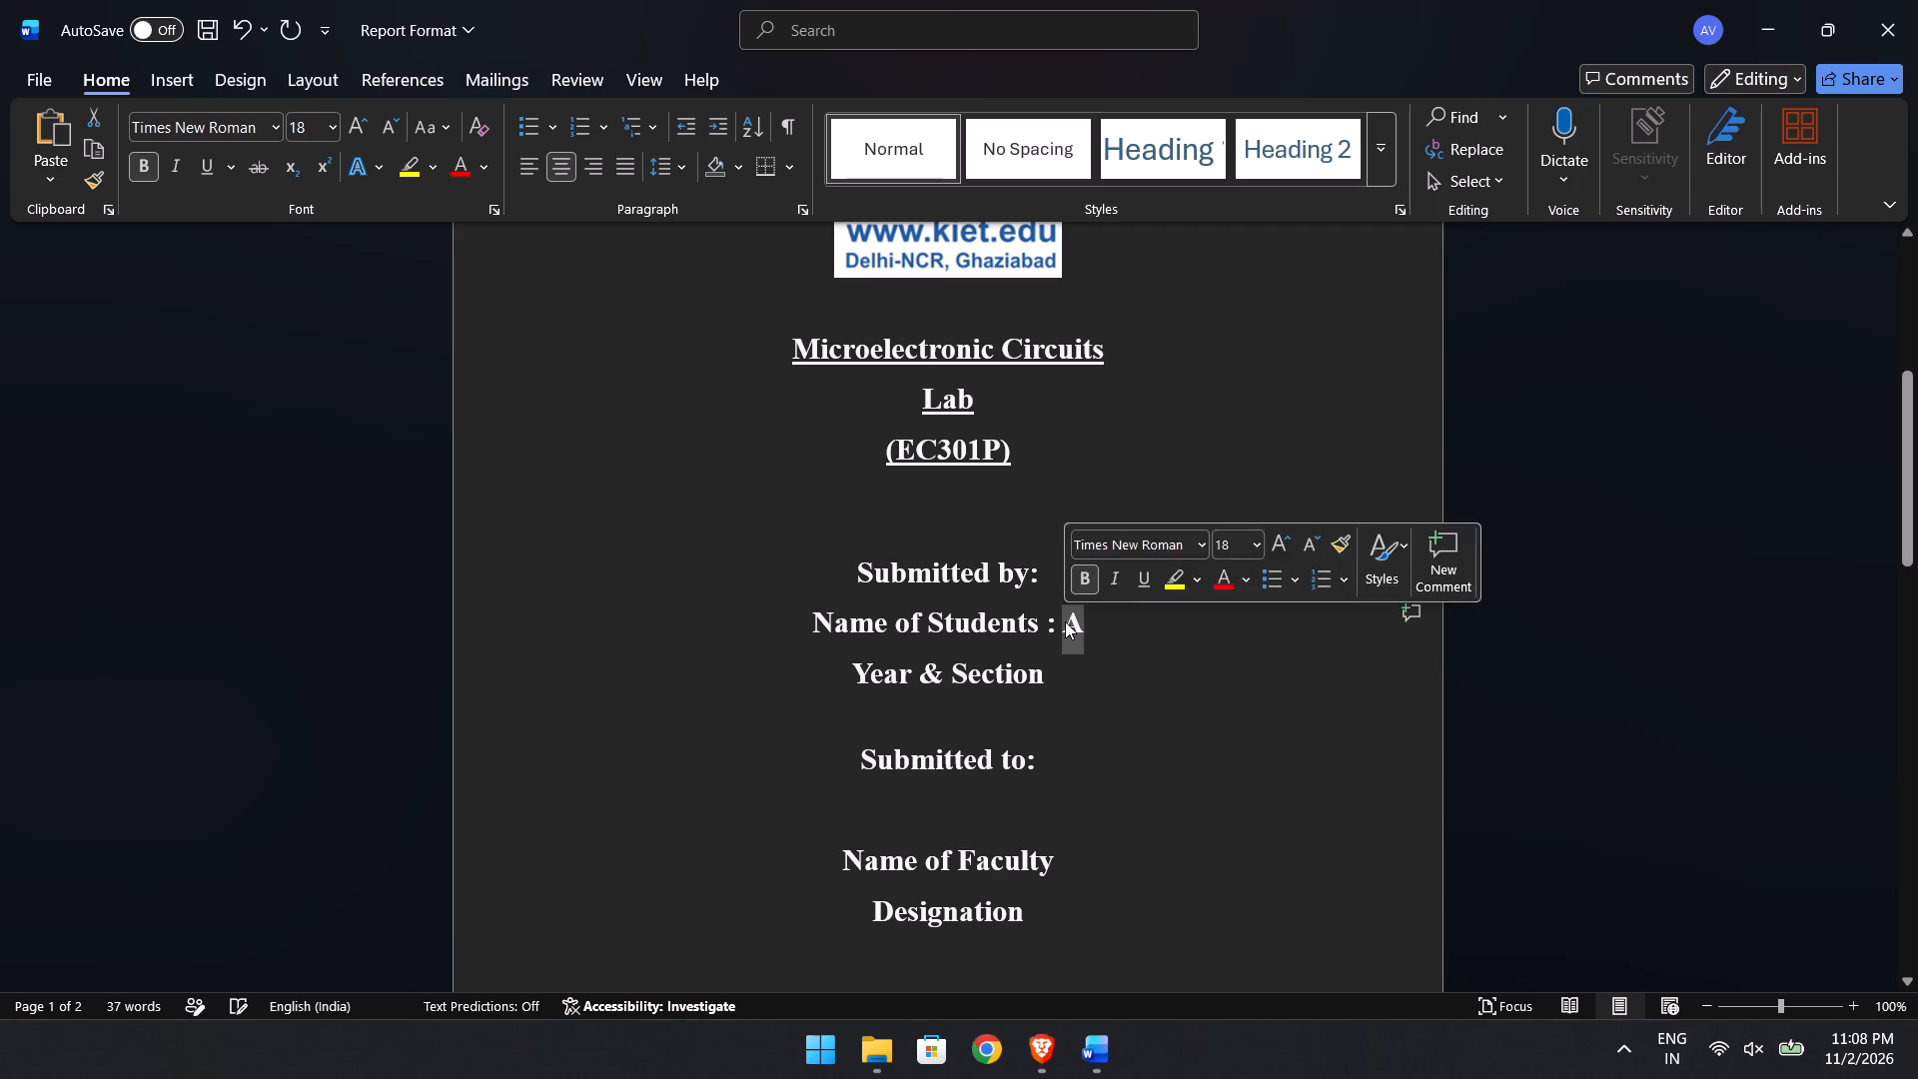
click(160, 168)
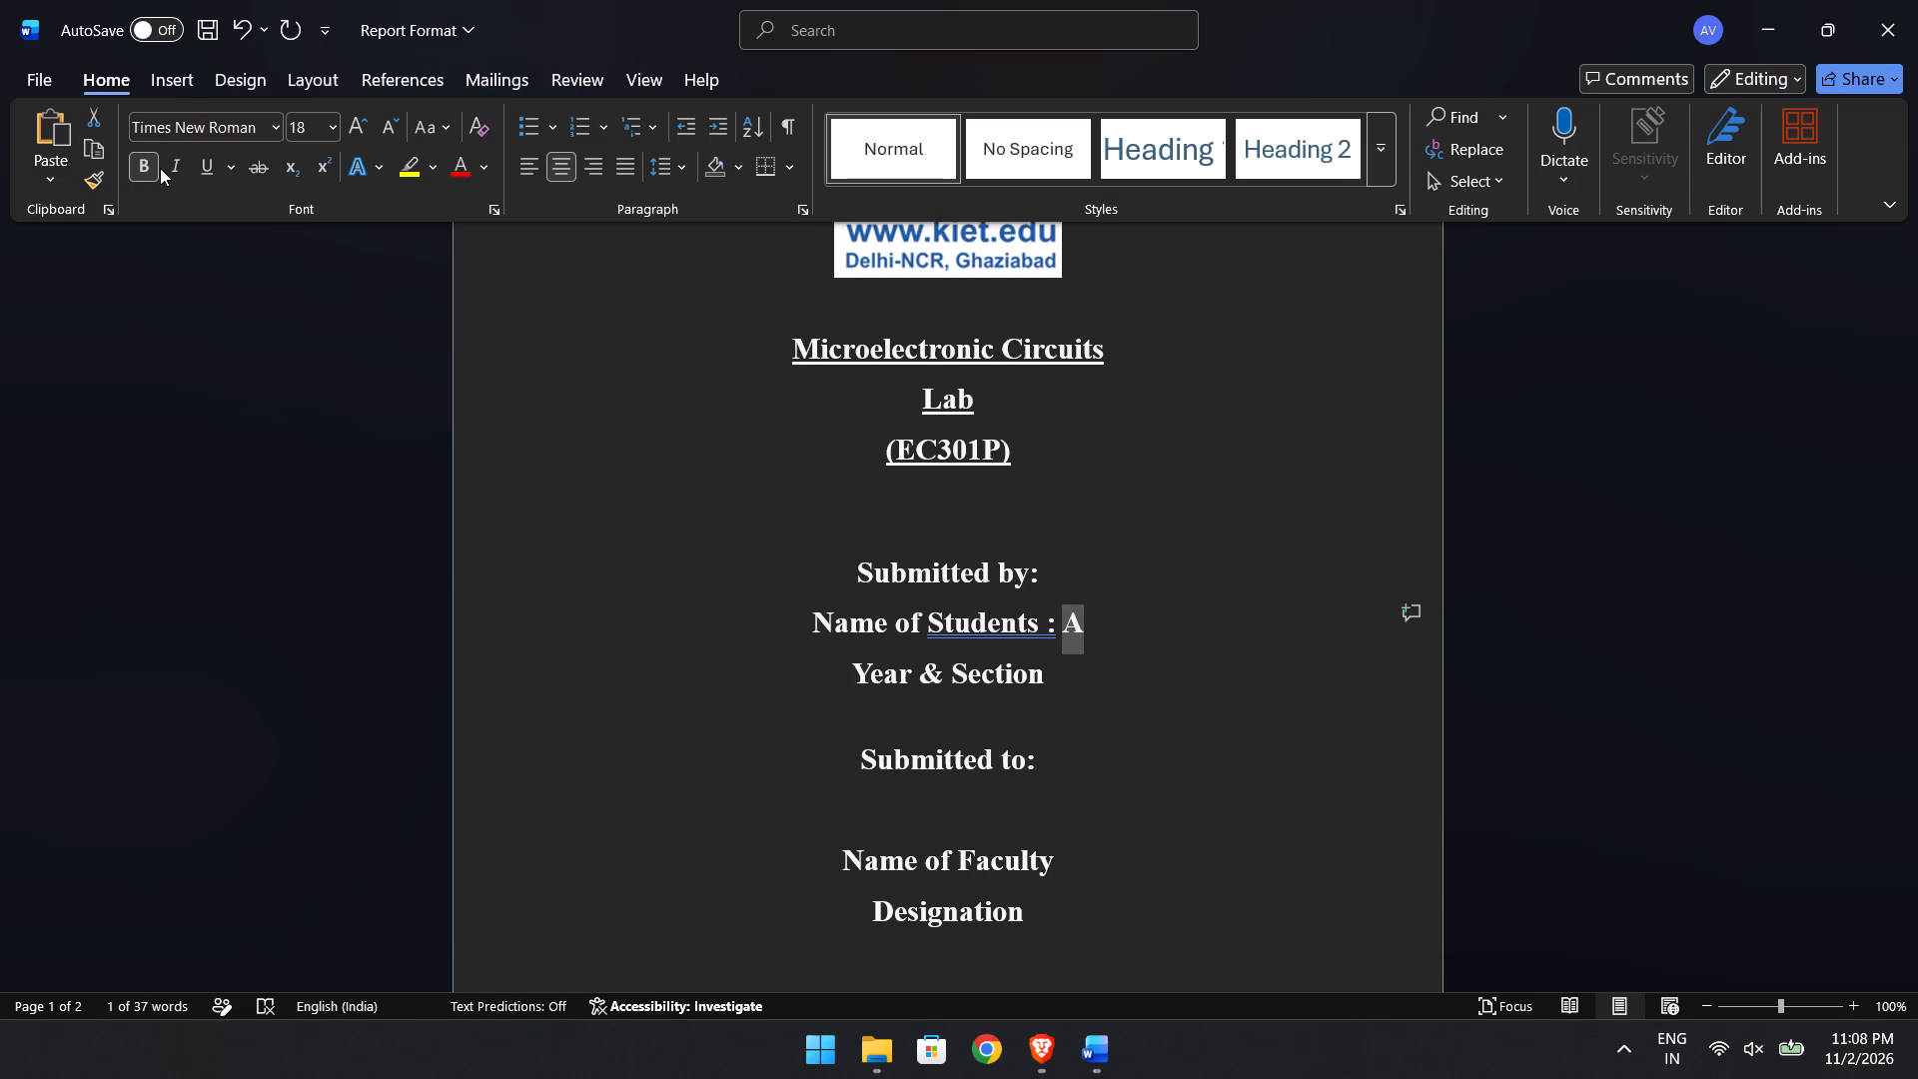
click(129, 166)
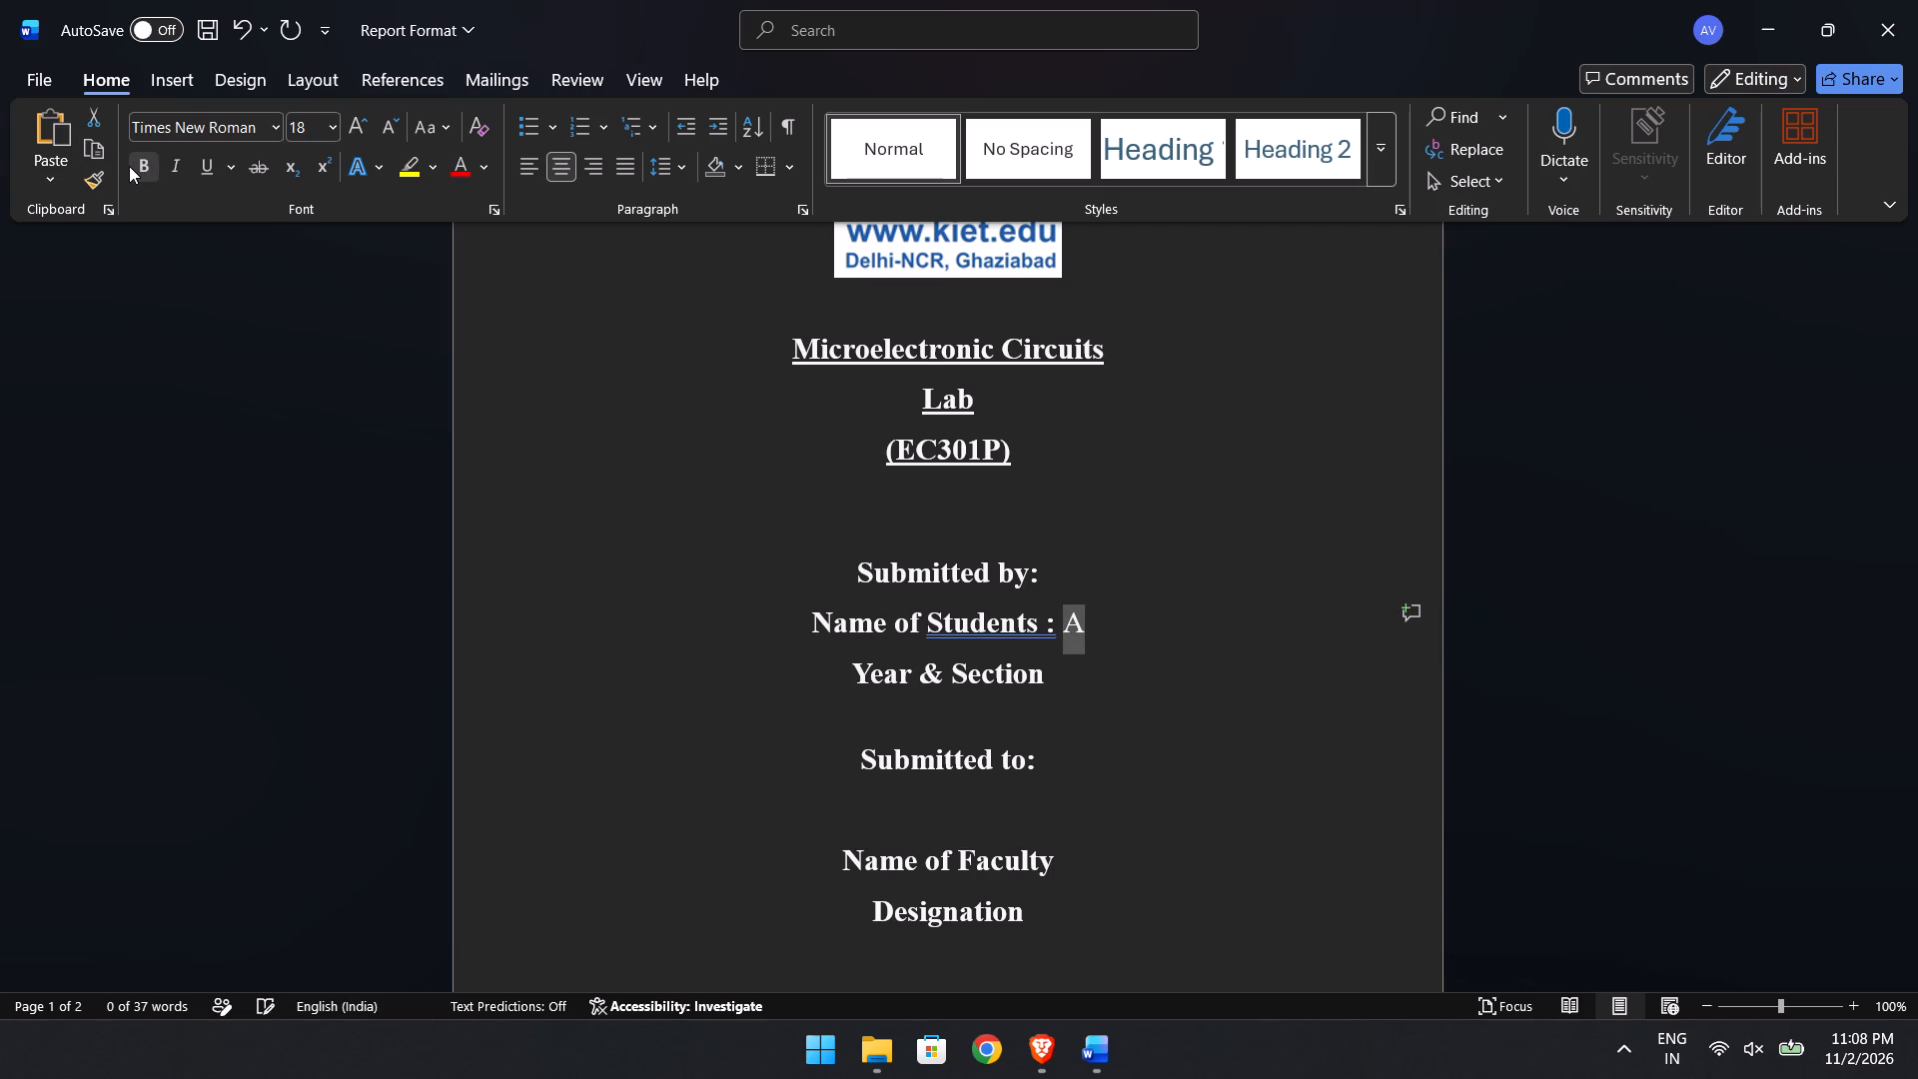
click(129, 166)
click(129, 166)
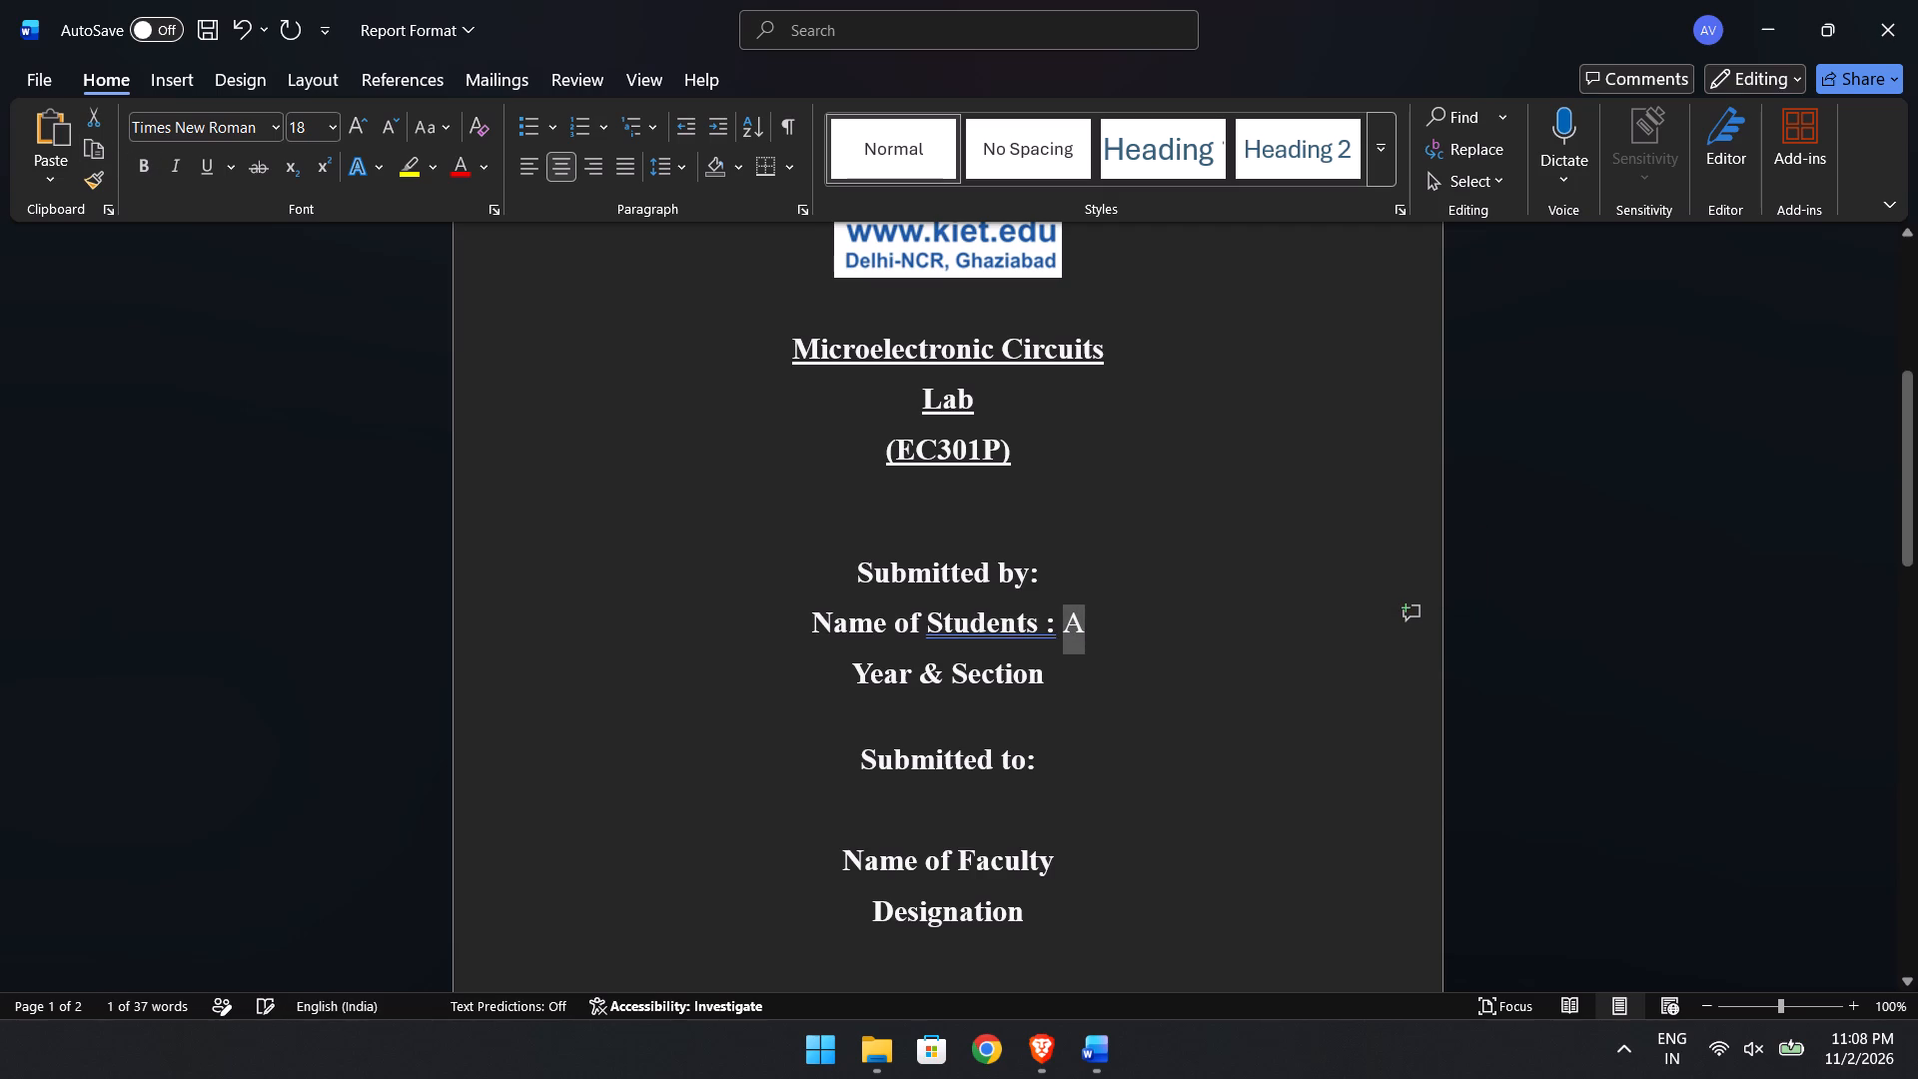
click(691, 545)
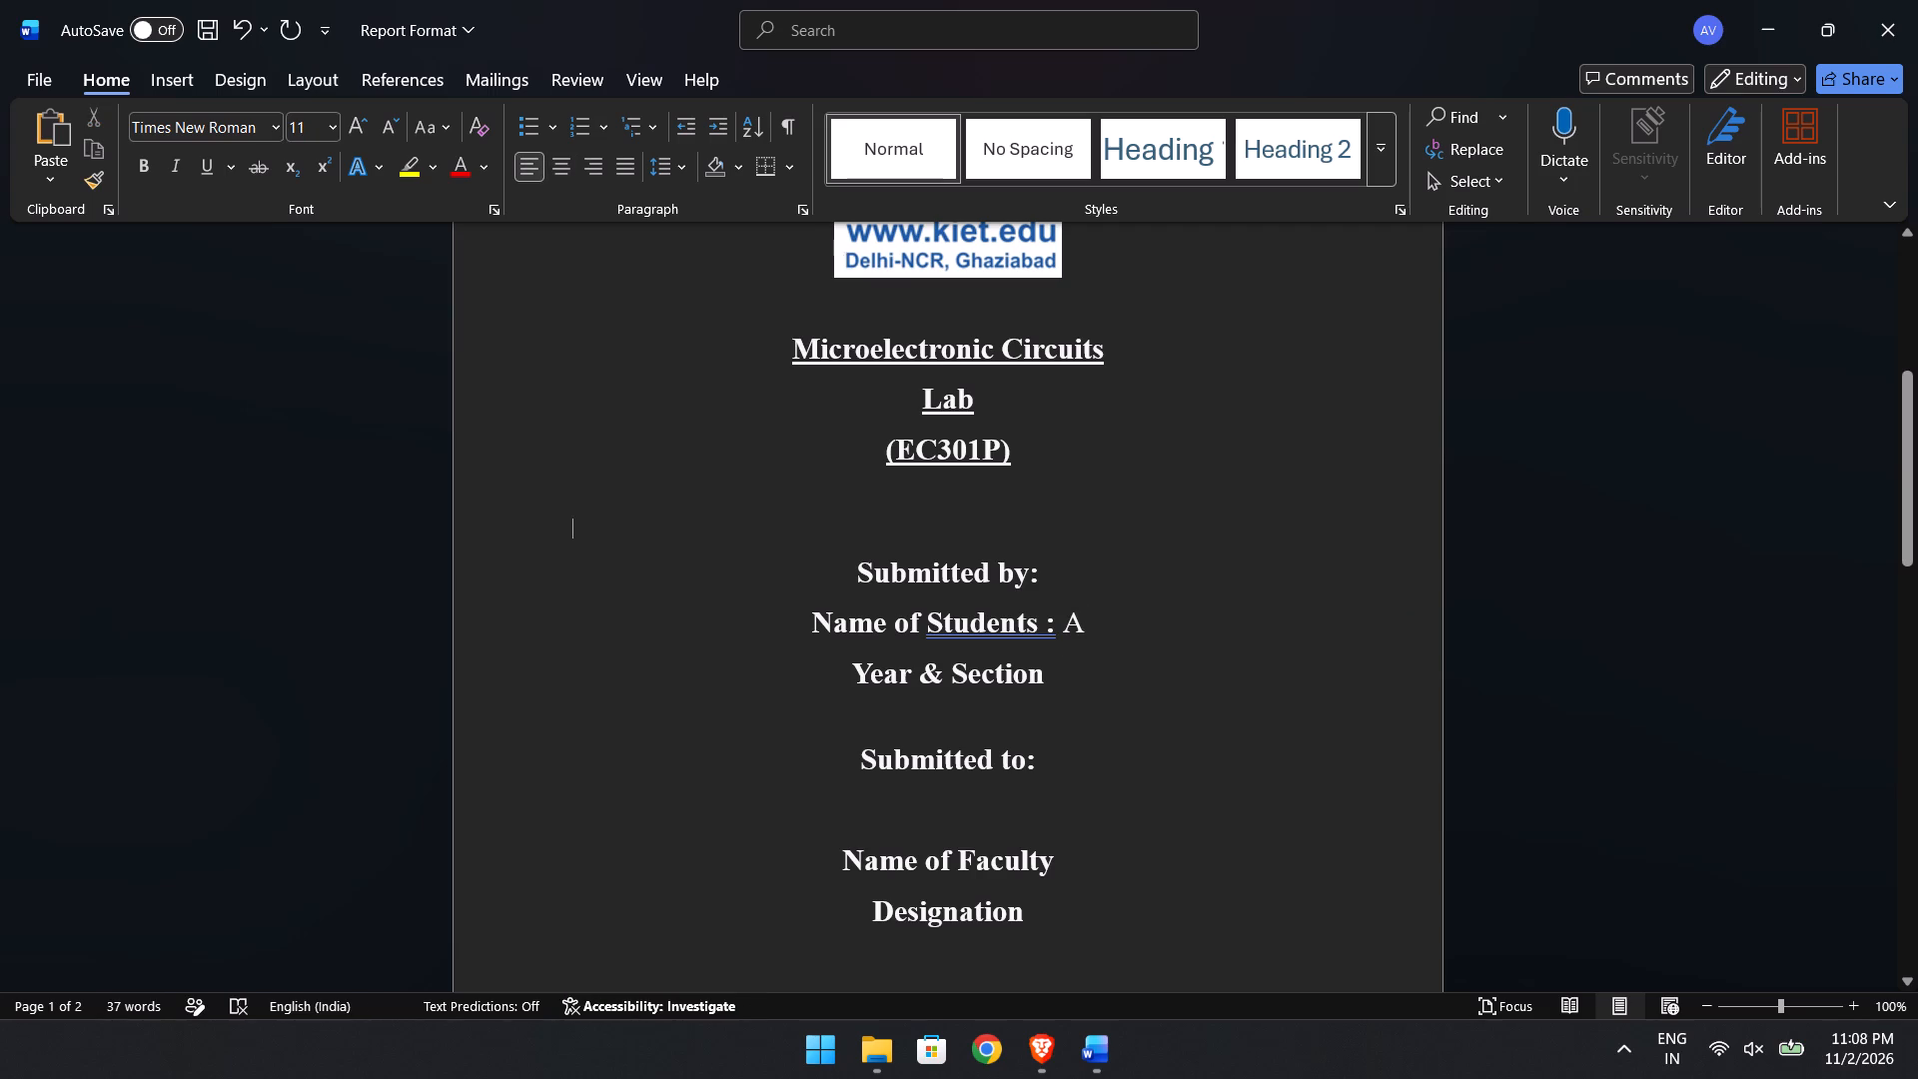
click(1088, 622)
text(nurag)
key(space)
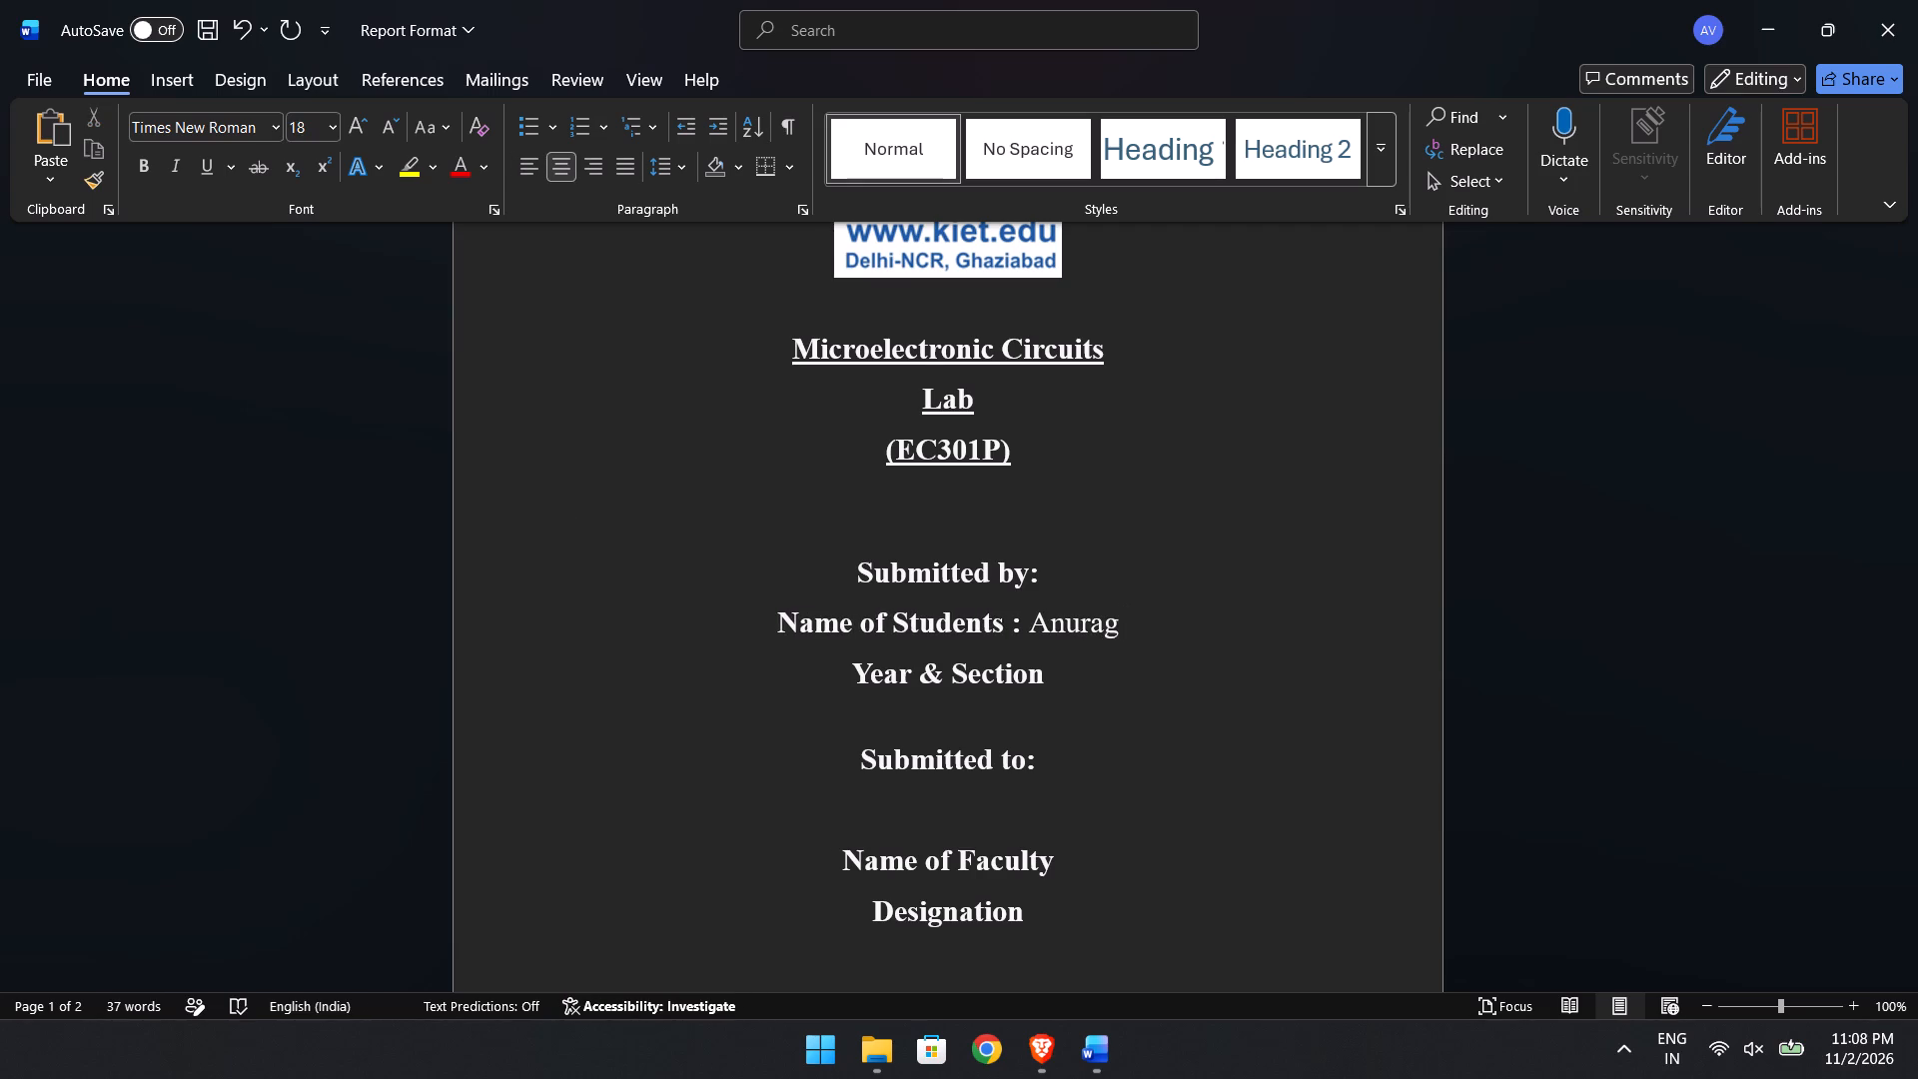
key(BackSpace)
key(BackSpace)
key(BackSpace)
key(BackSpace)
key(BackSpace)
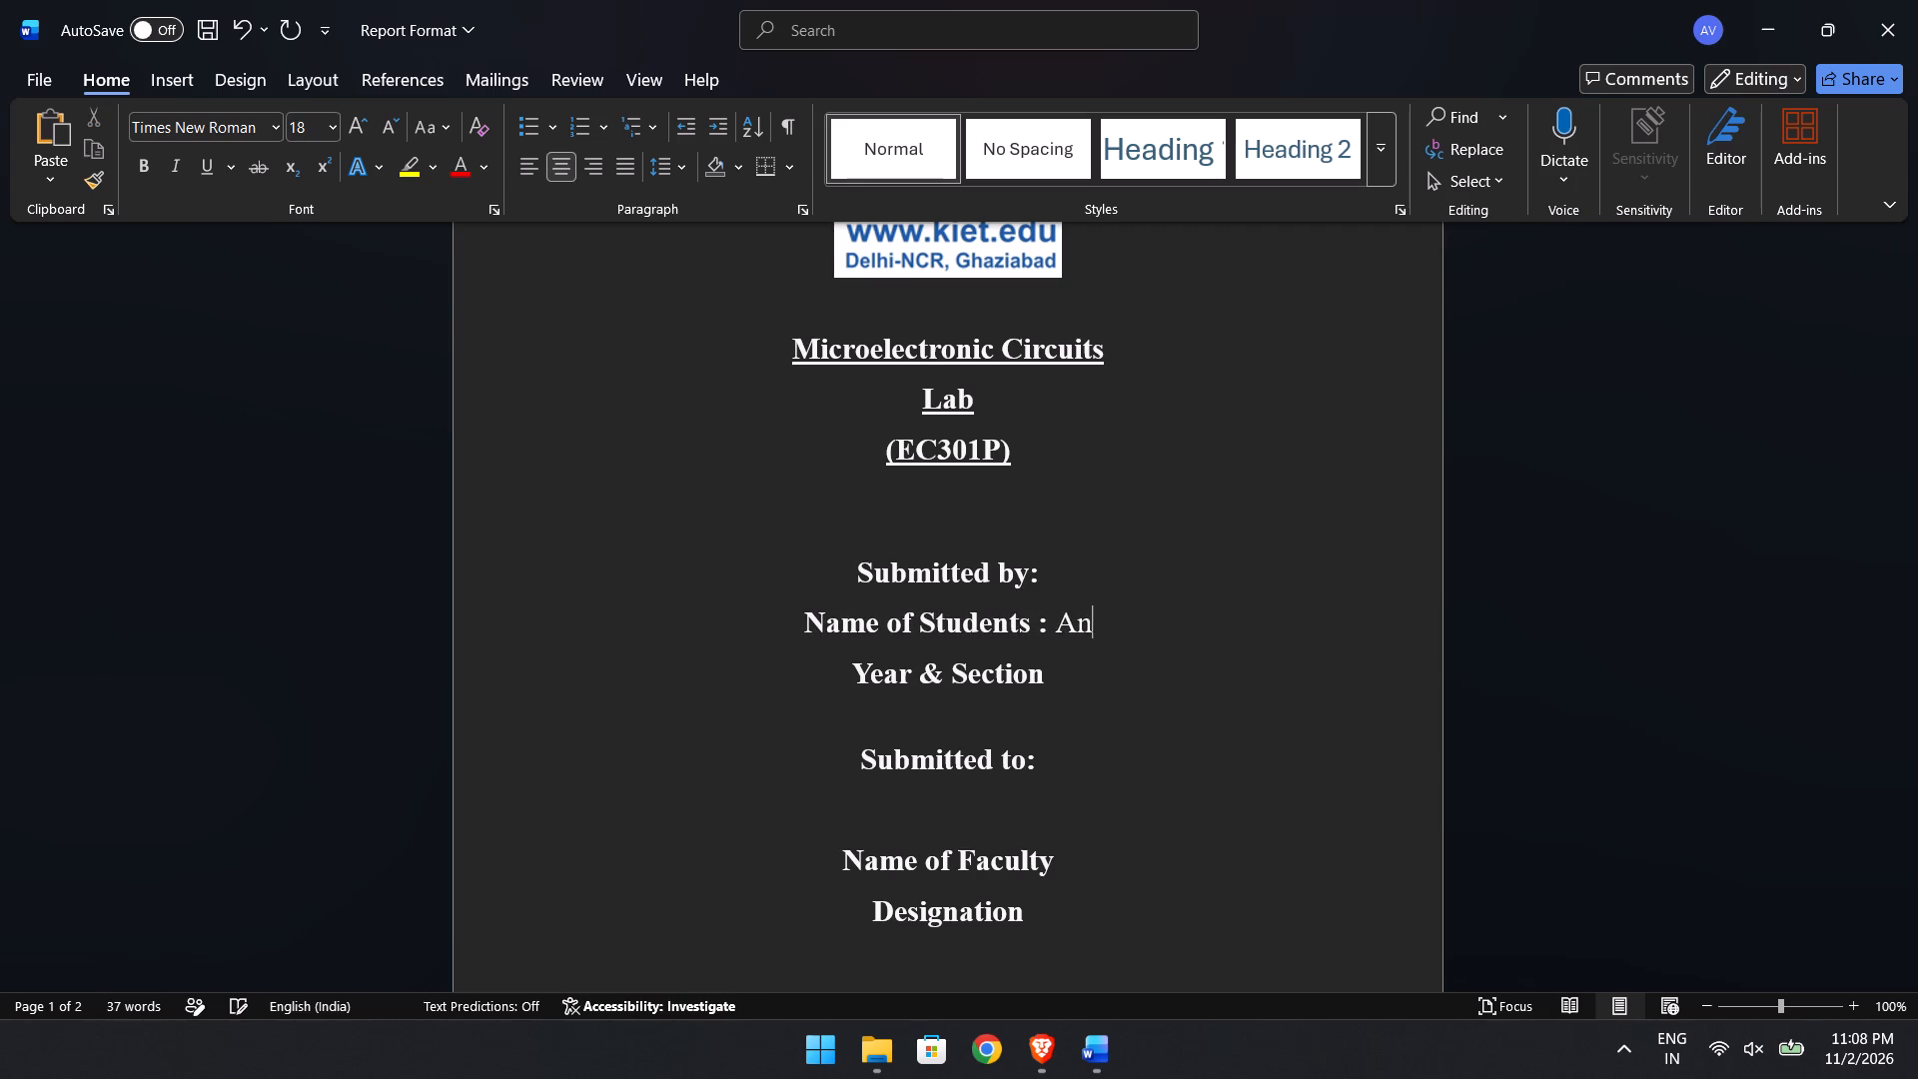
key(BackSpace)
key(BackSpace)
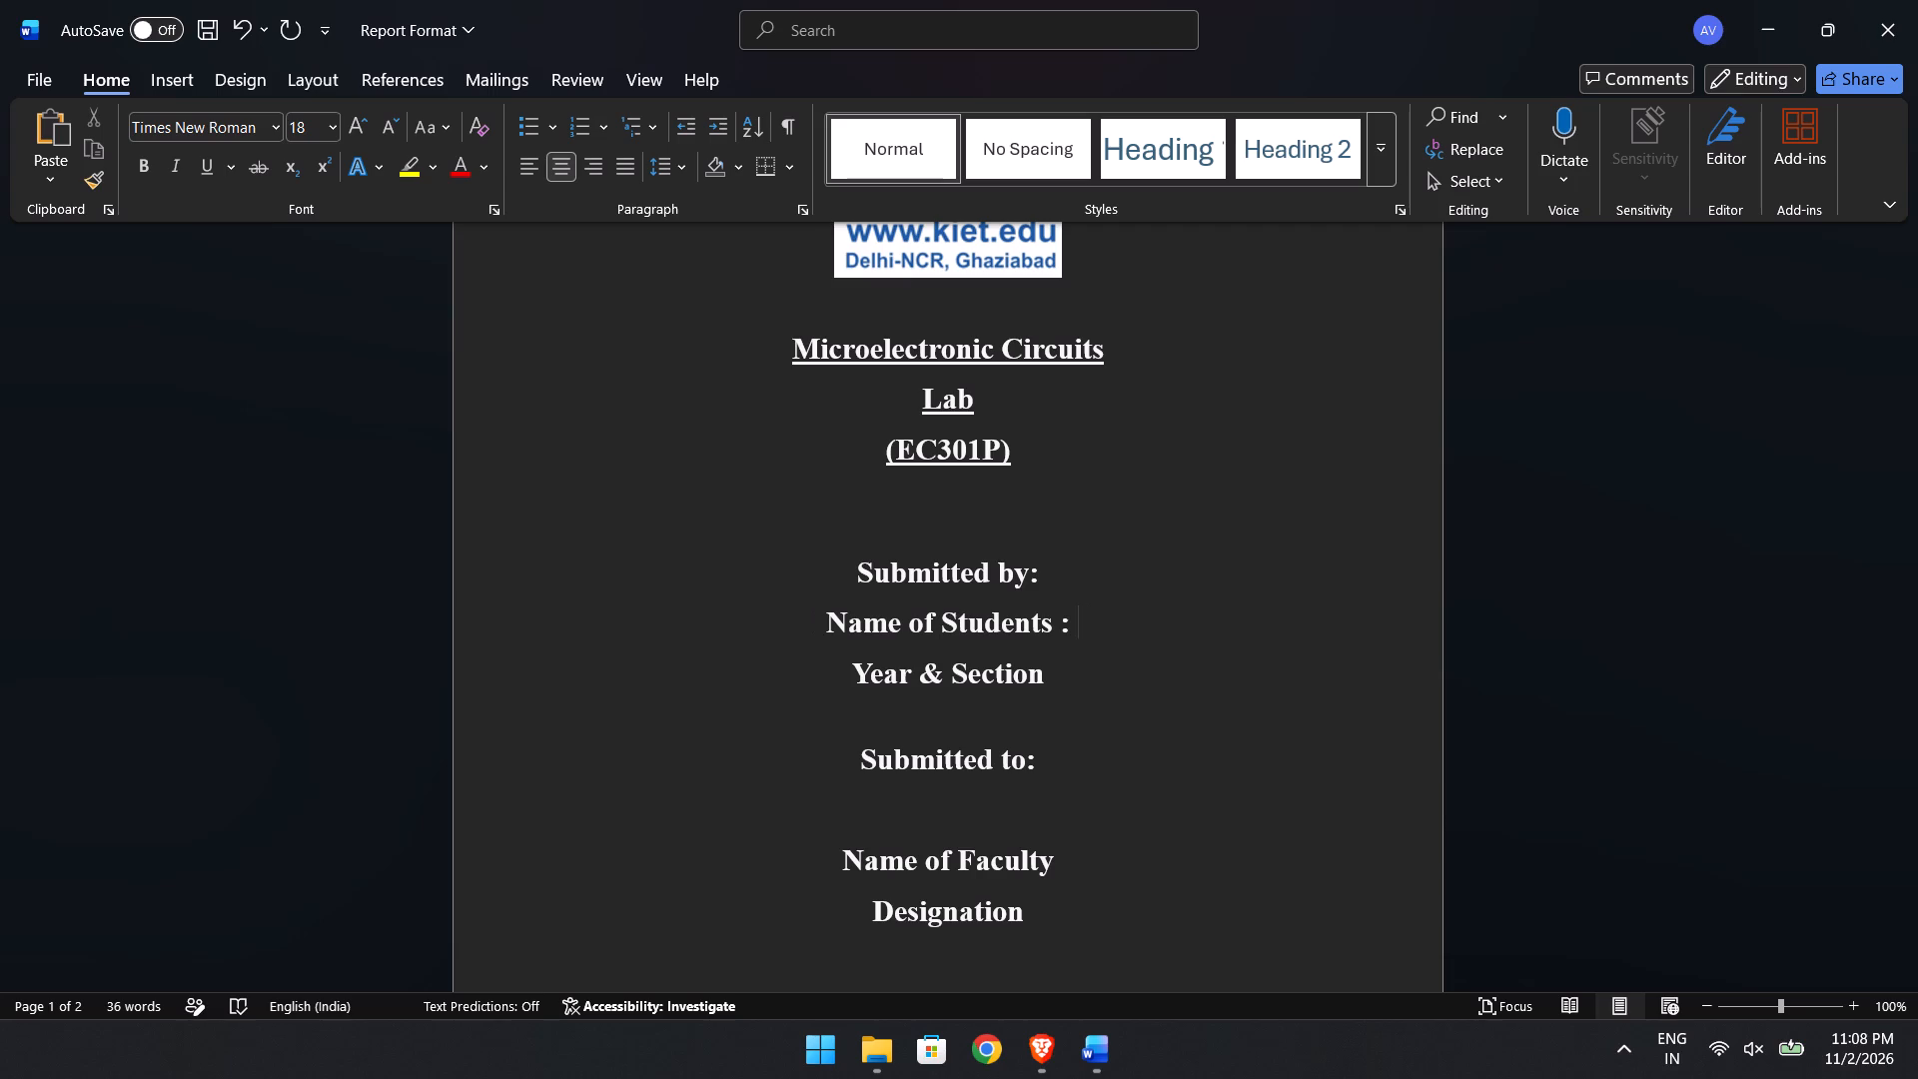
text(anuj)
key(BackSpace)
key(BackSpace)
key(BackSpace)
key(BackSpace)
Enter the student's first name after "Name of Students :" in non-bold text with only the initial capitalised, followed by a space.
text(ANUBHAV)
key(BackSpace)
key(BackSpace)
key(BackSpace)
key(BackSpace)
key(BackSpace)
key(BackSpace)
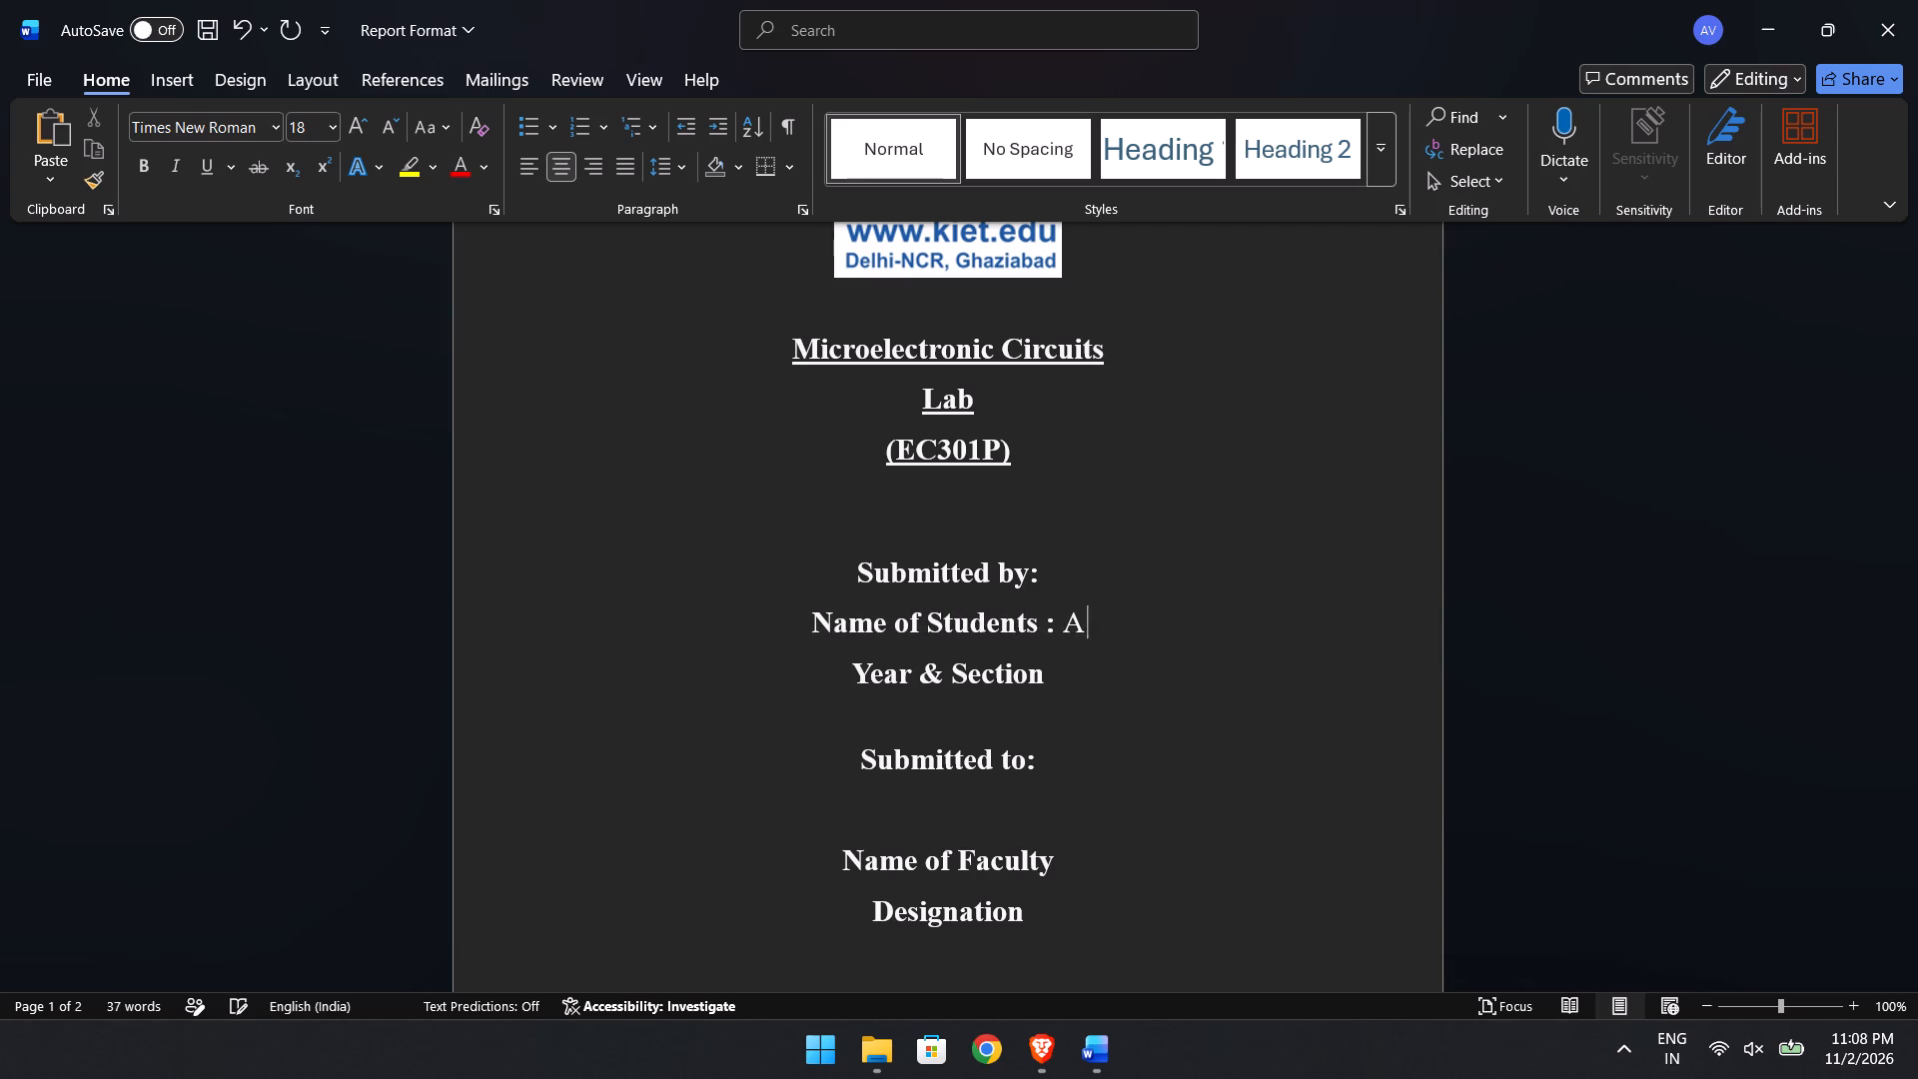
text(nubhav)
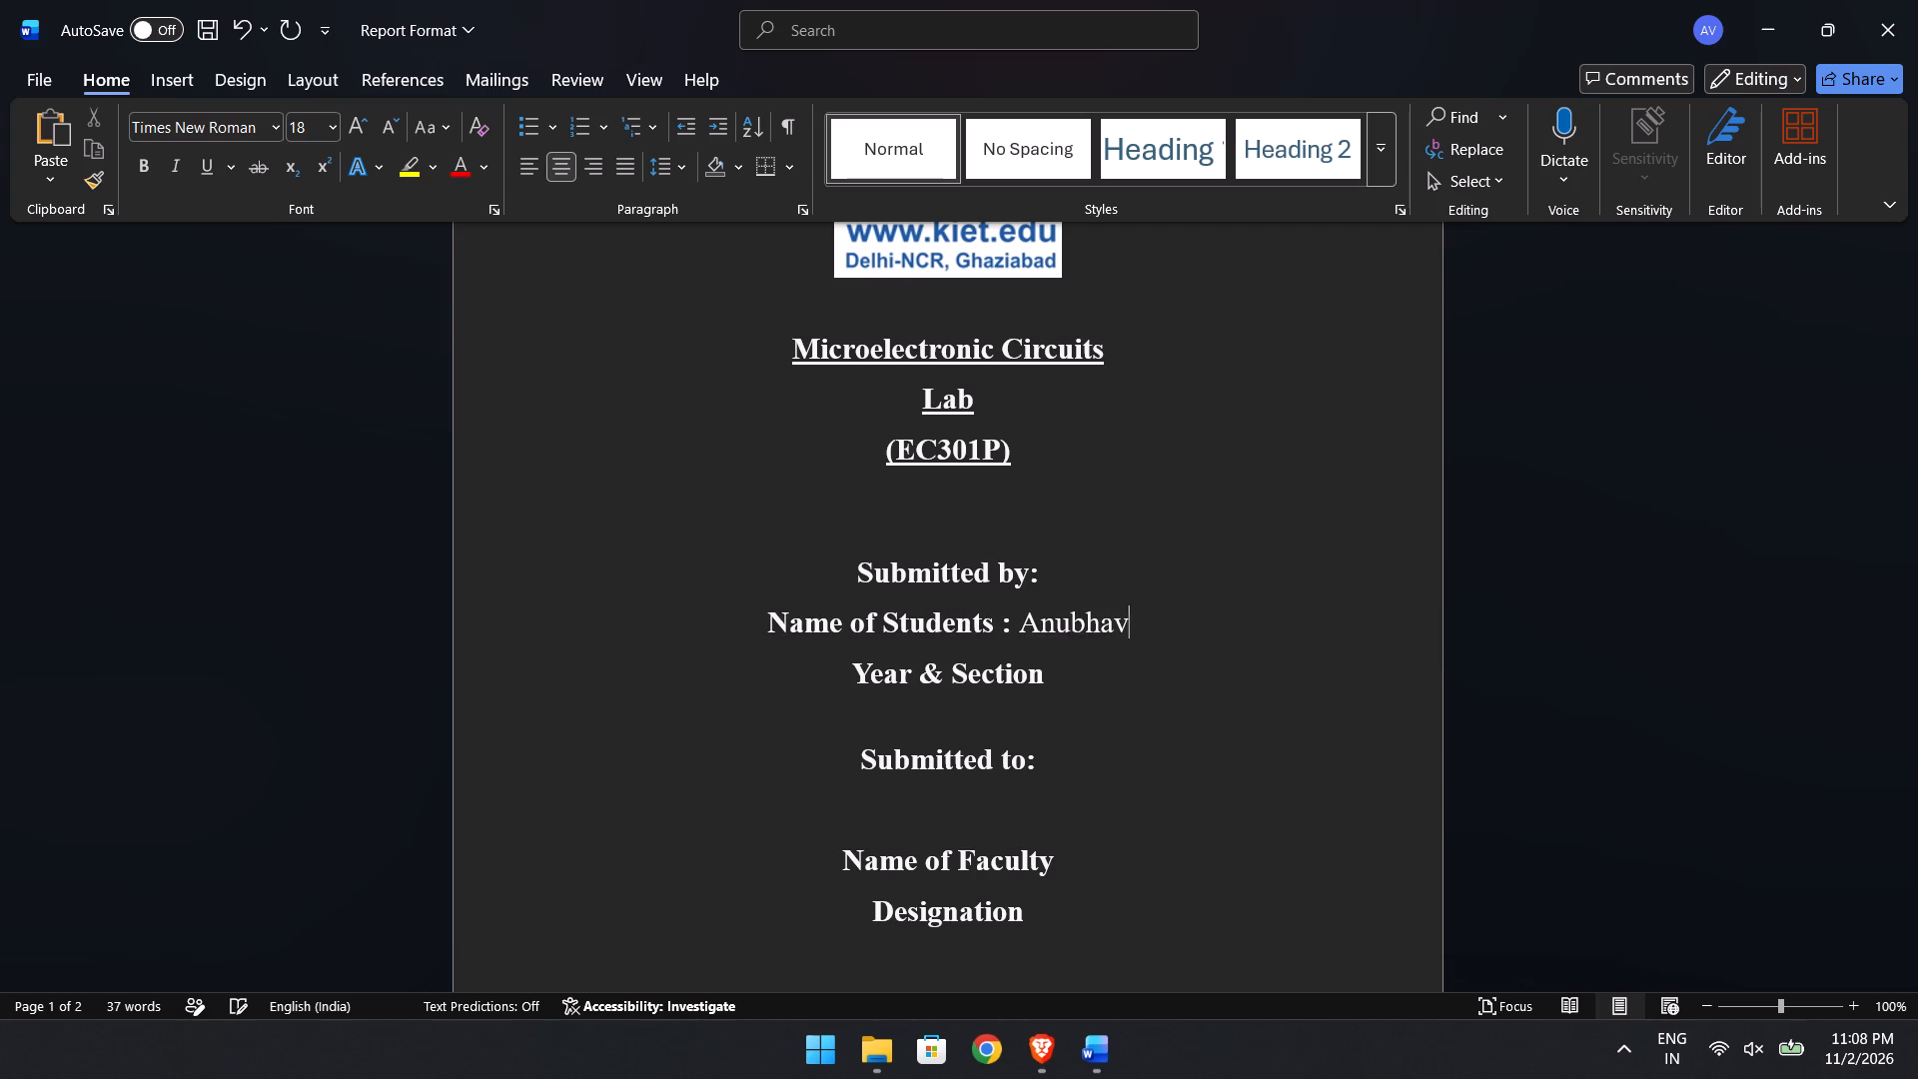
key(space)
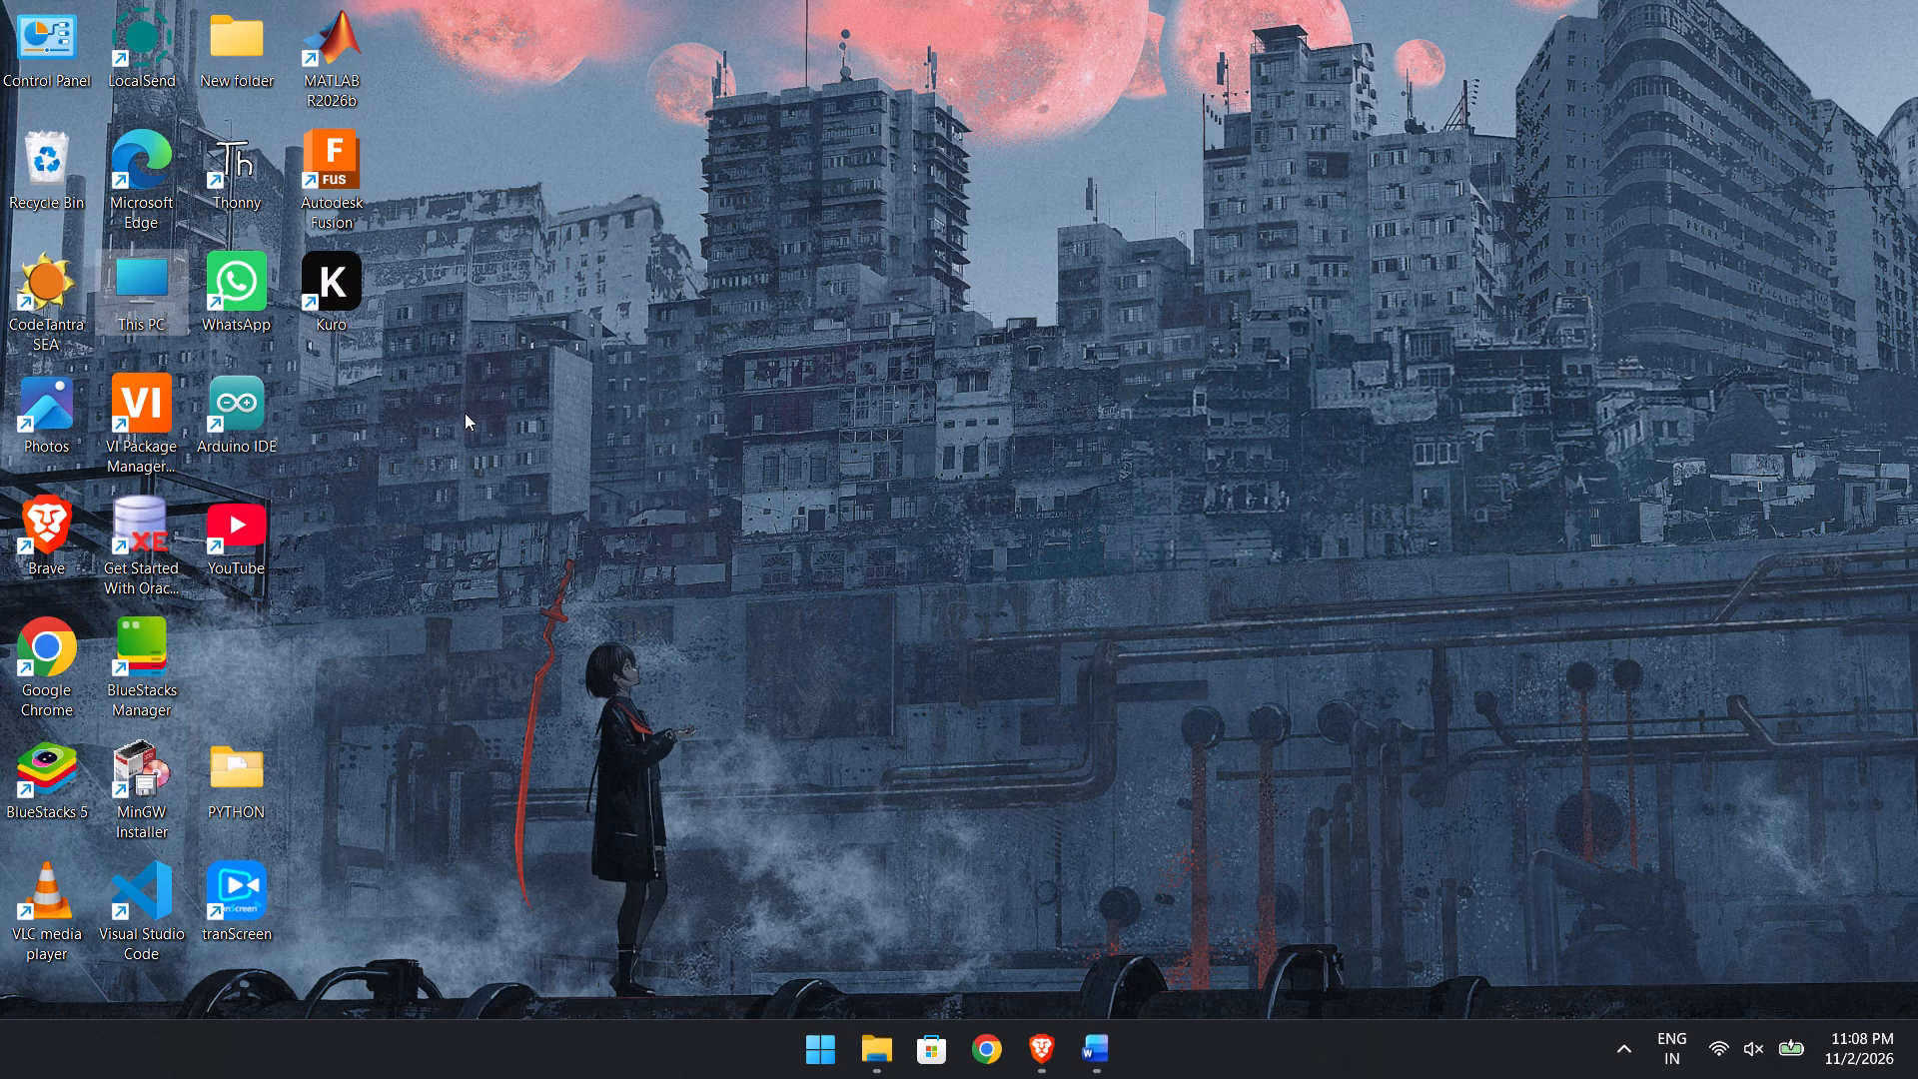
Switch to the desktop and launch the Kuro app.
double_click(349, 287)
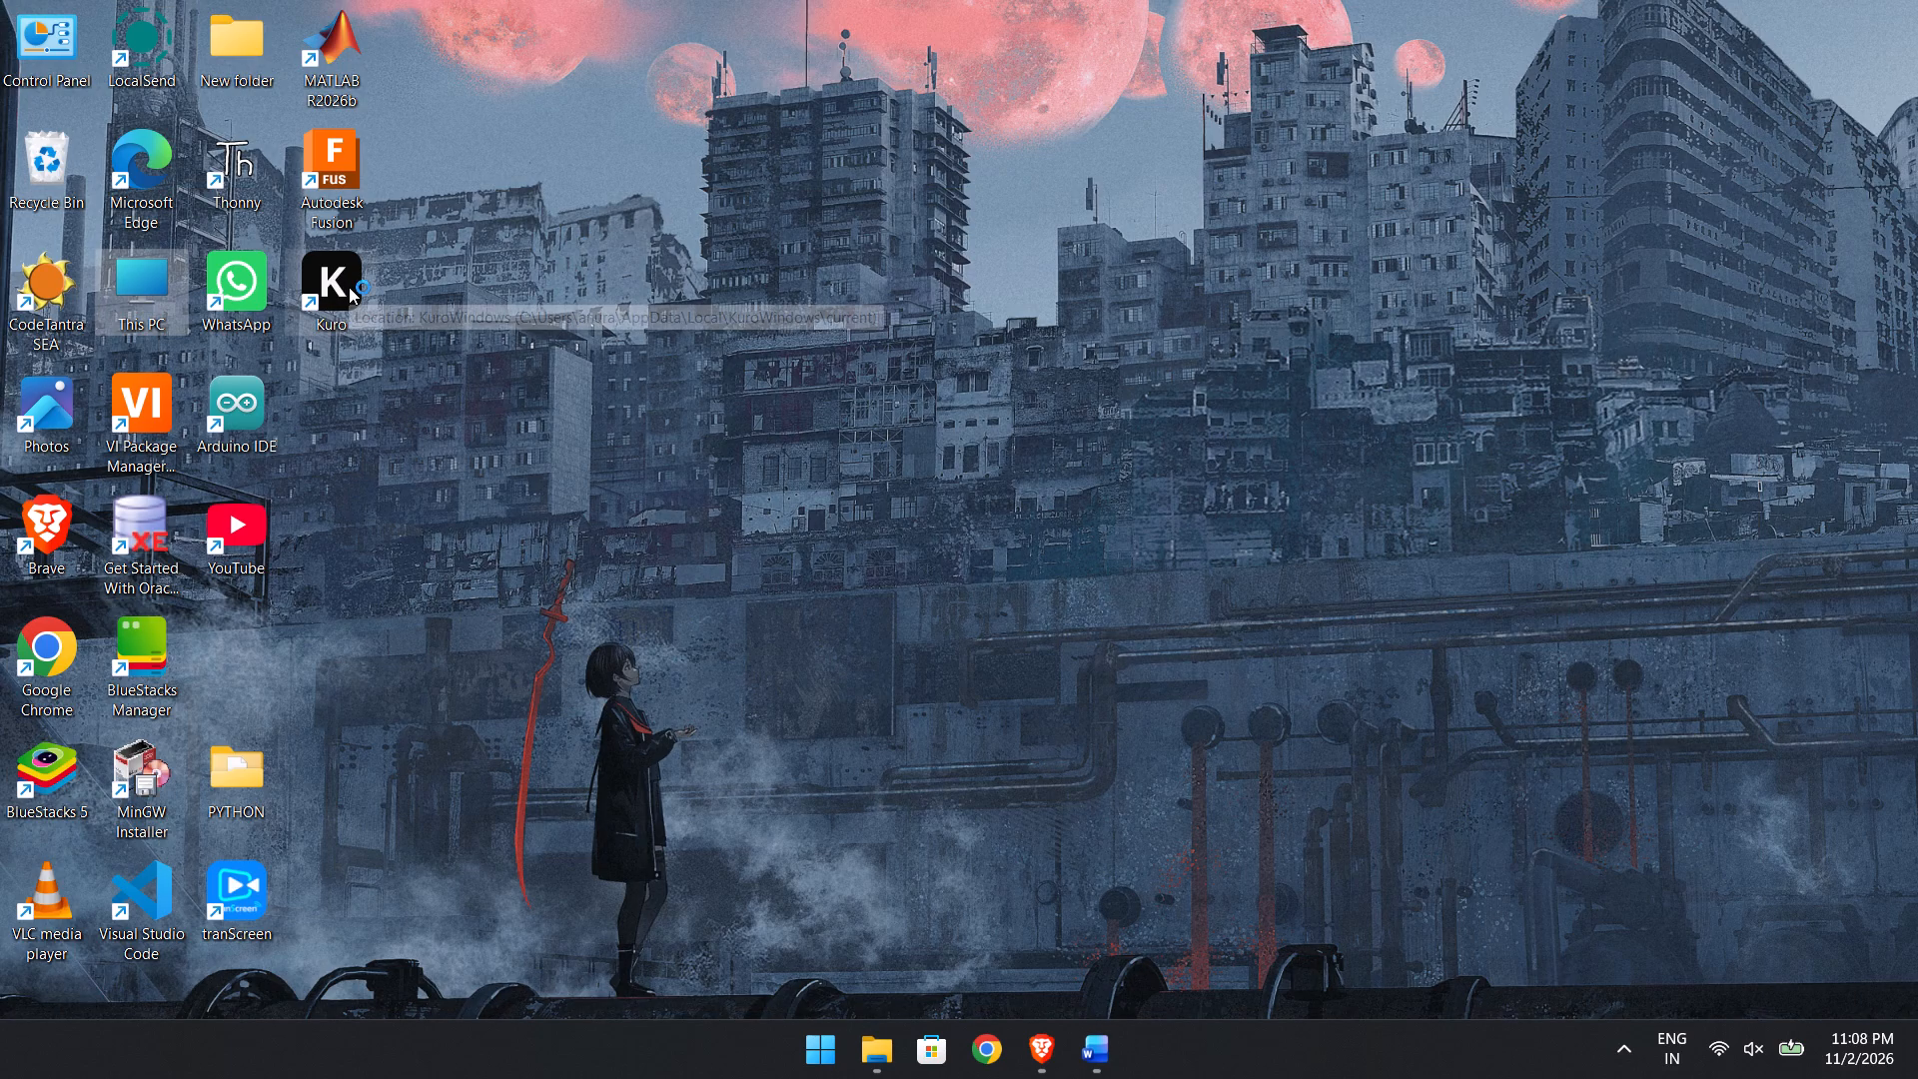
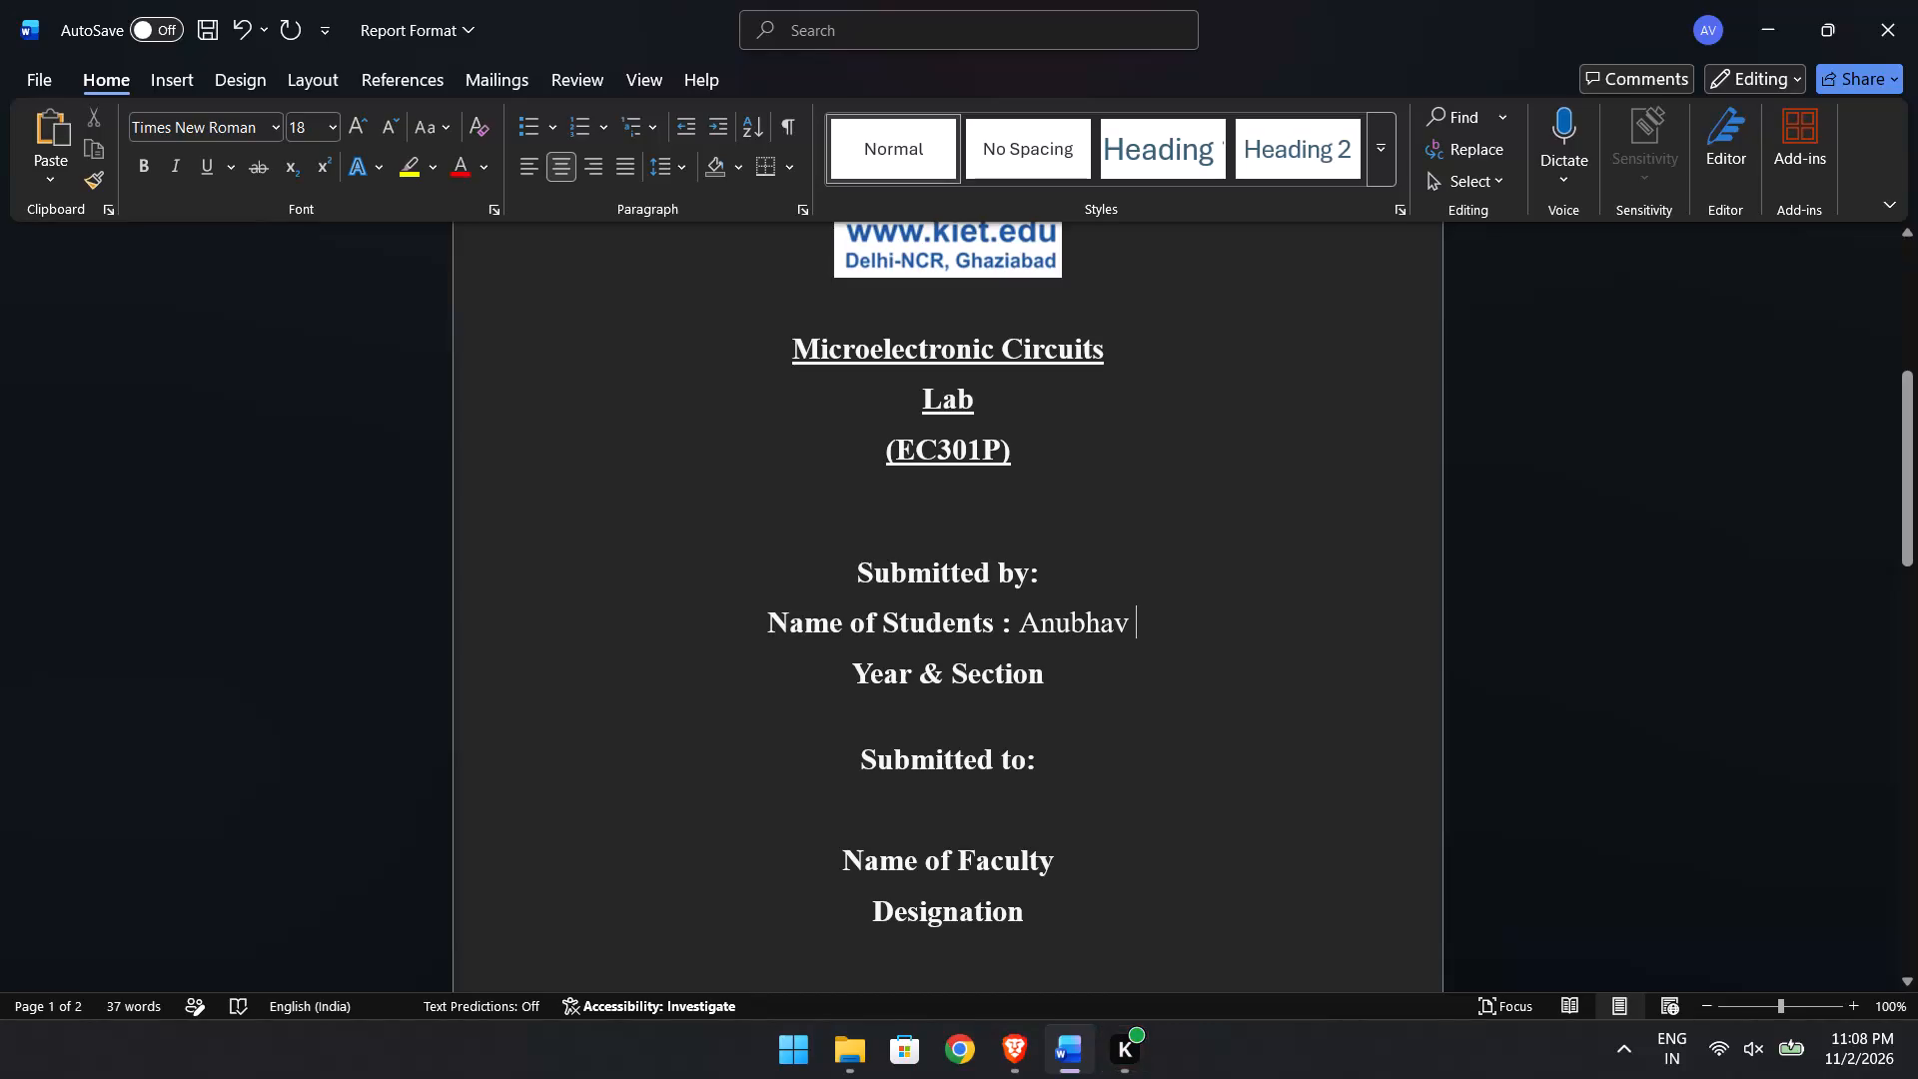
Add the first student's surname after the first name, with only its initial capitalised.
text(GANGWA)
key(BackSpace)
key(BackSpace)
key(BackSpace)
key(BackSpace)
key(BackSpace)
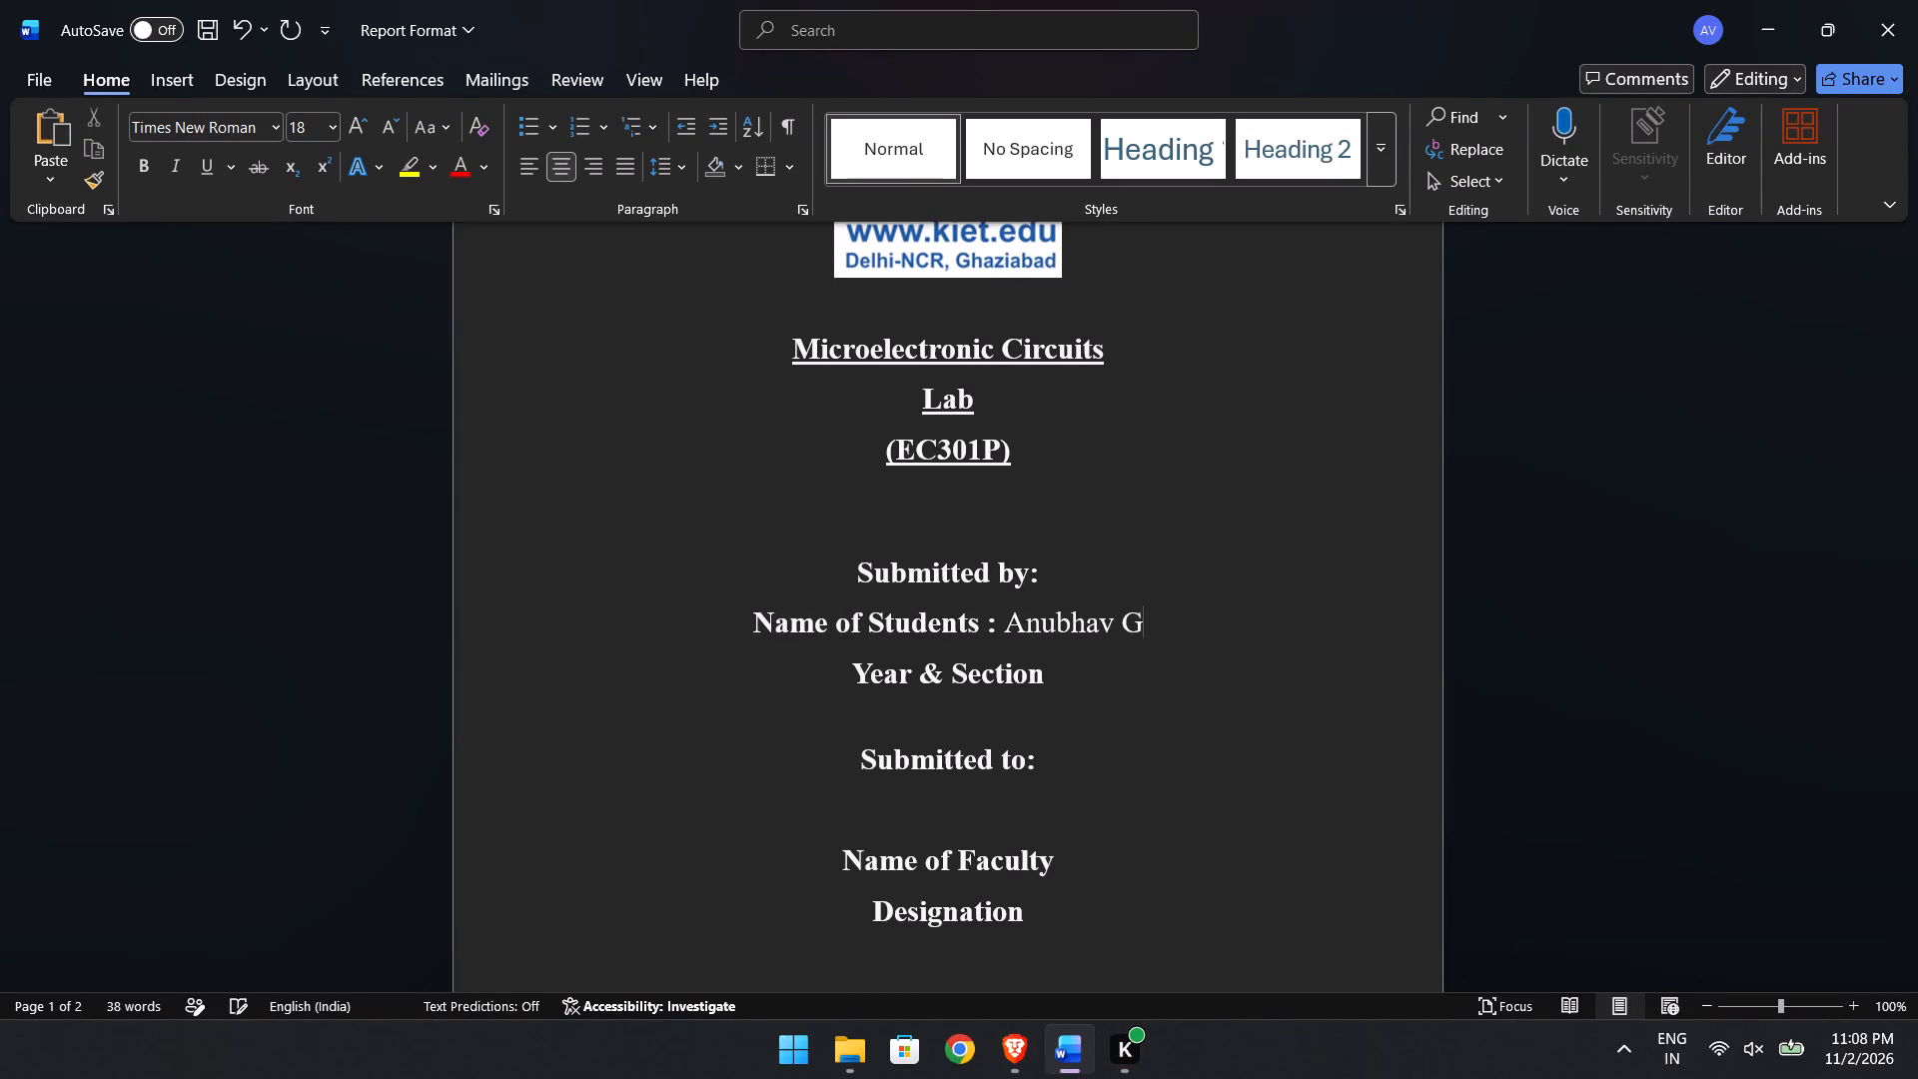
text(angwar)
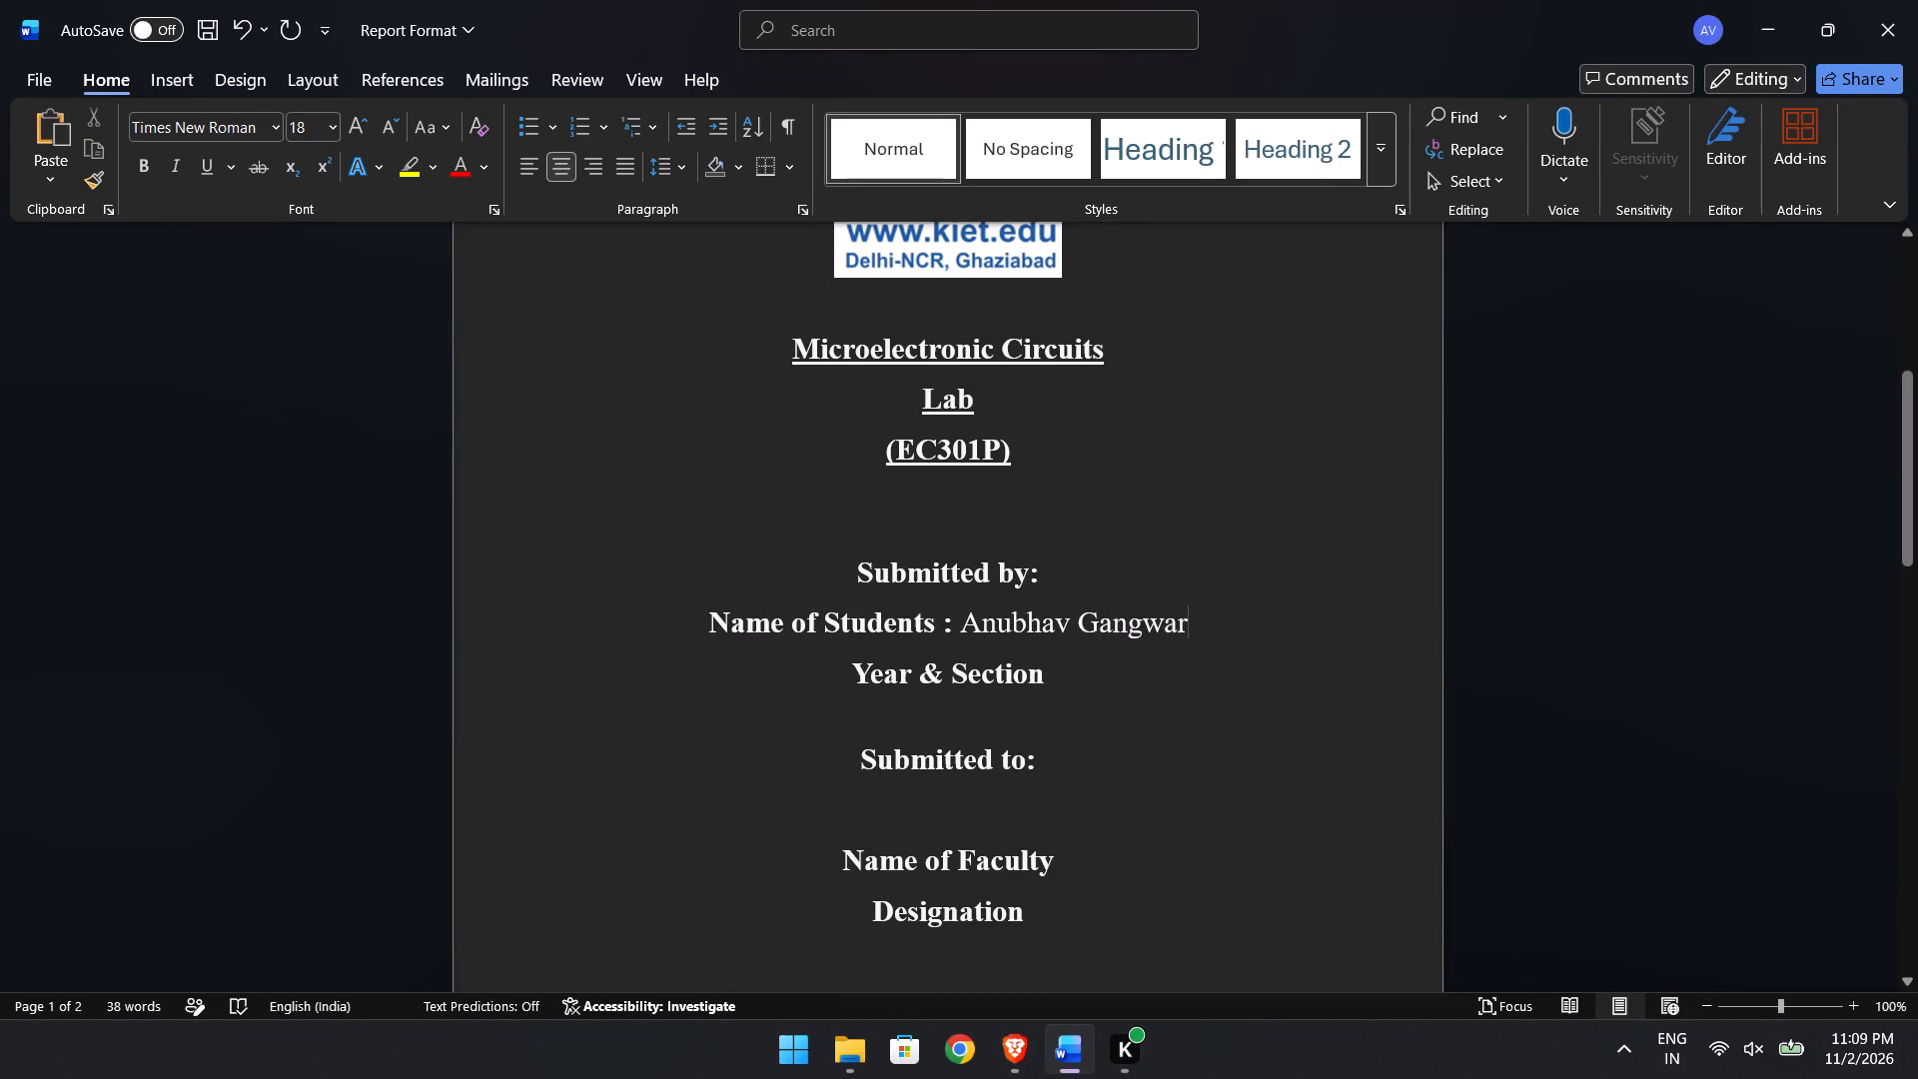
Enter the first student's roll number in parentheses after the name and start a new line below.
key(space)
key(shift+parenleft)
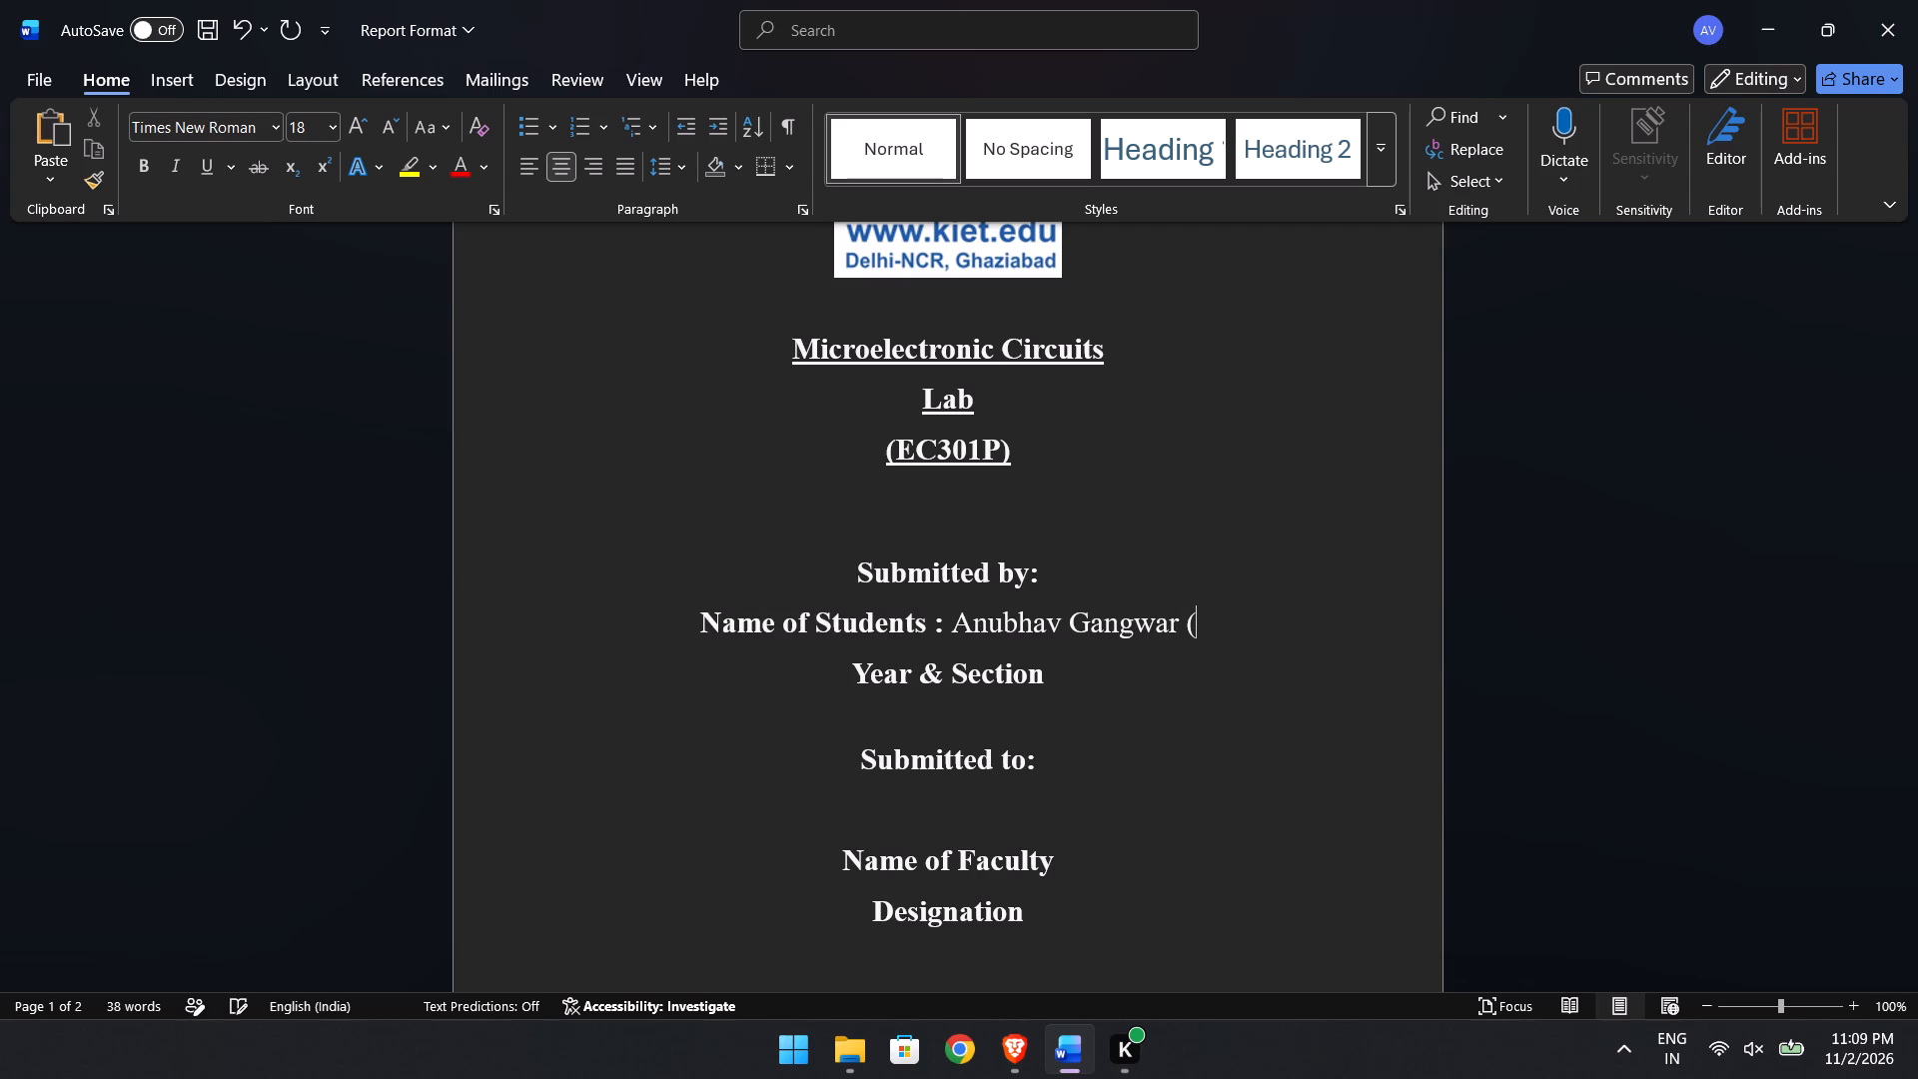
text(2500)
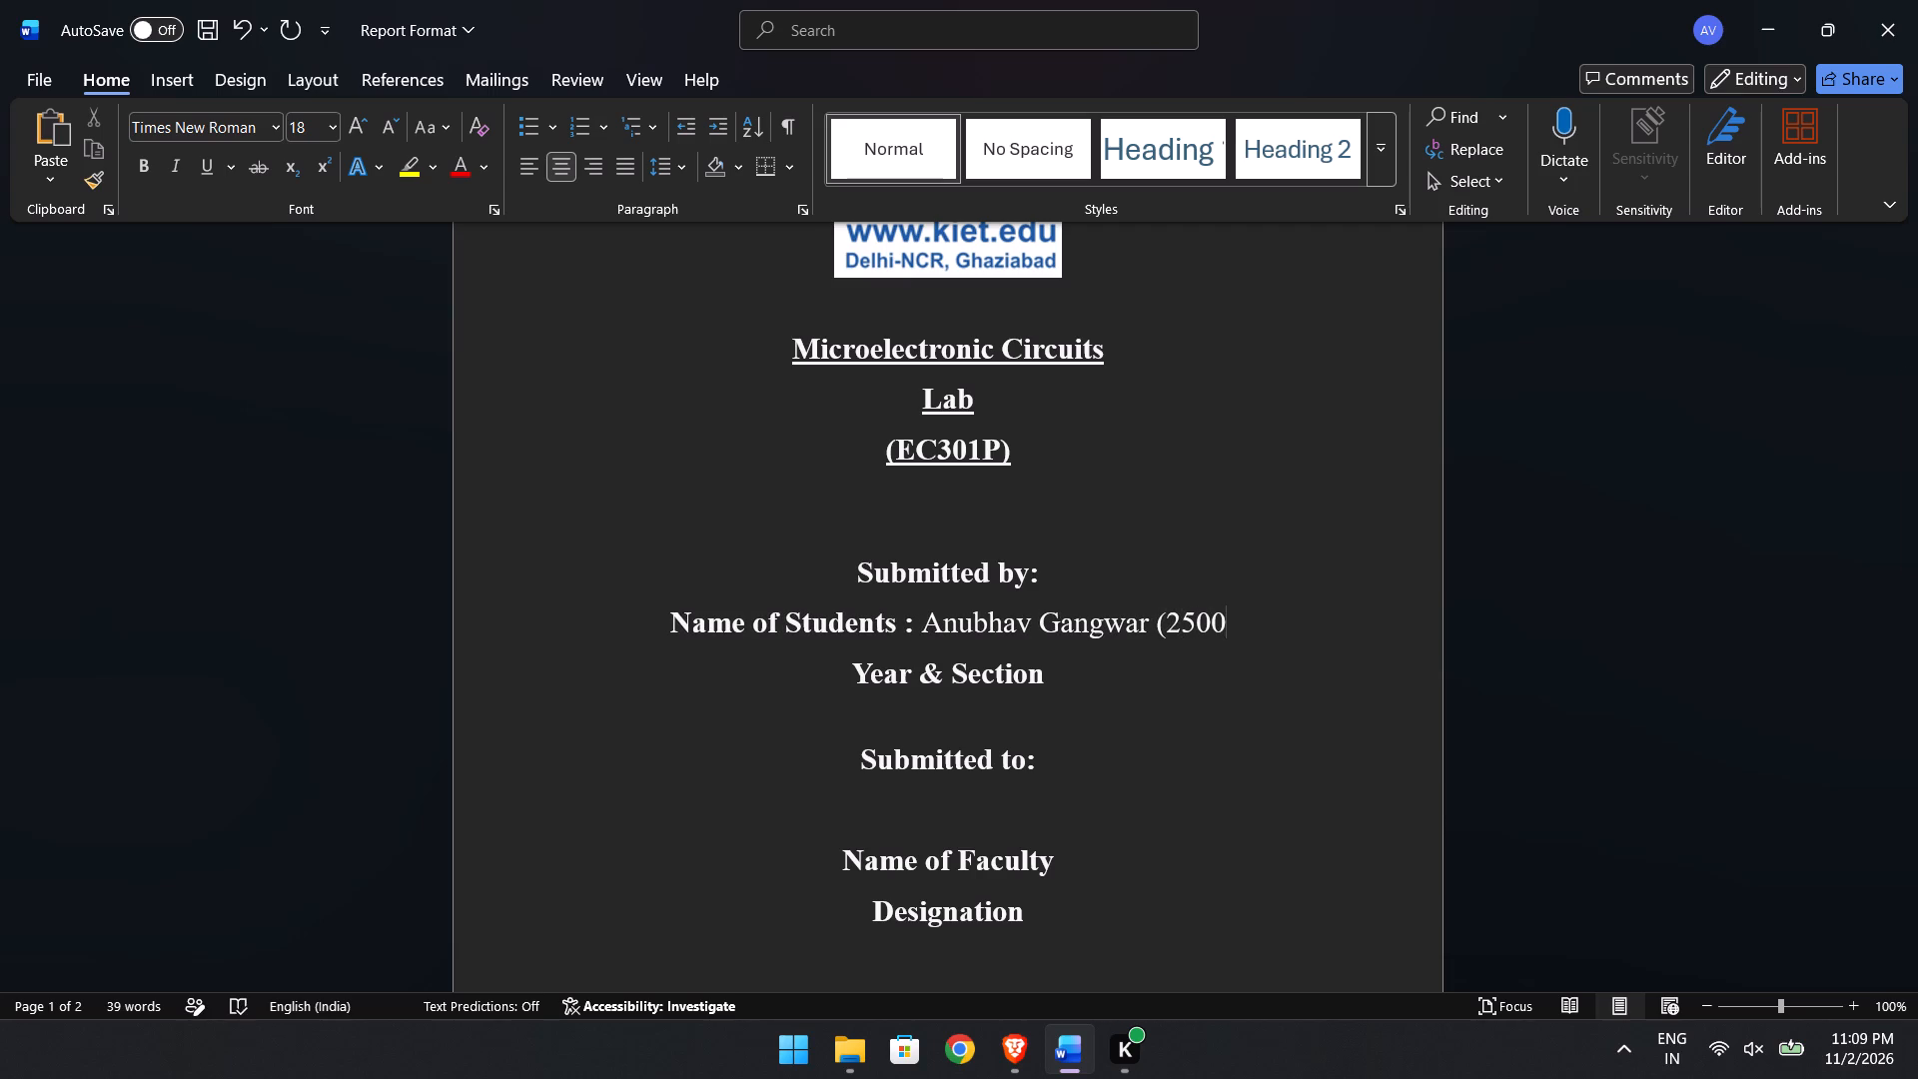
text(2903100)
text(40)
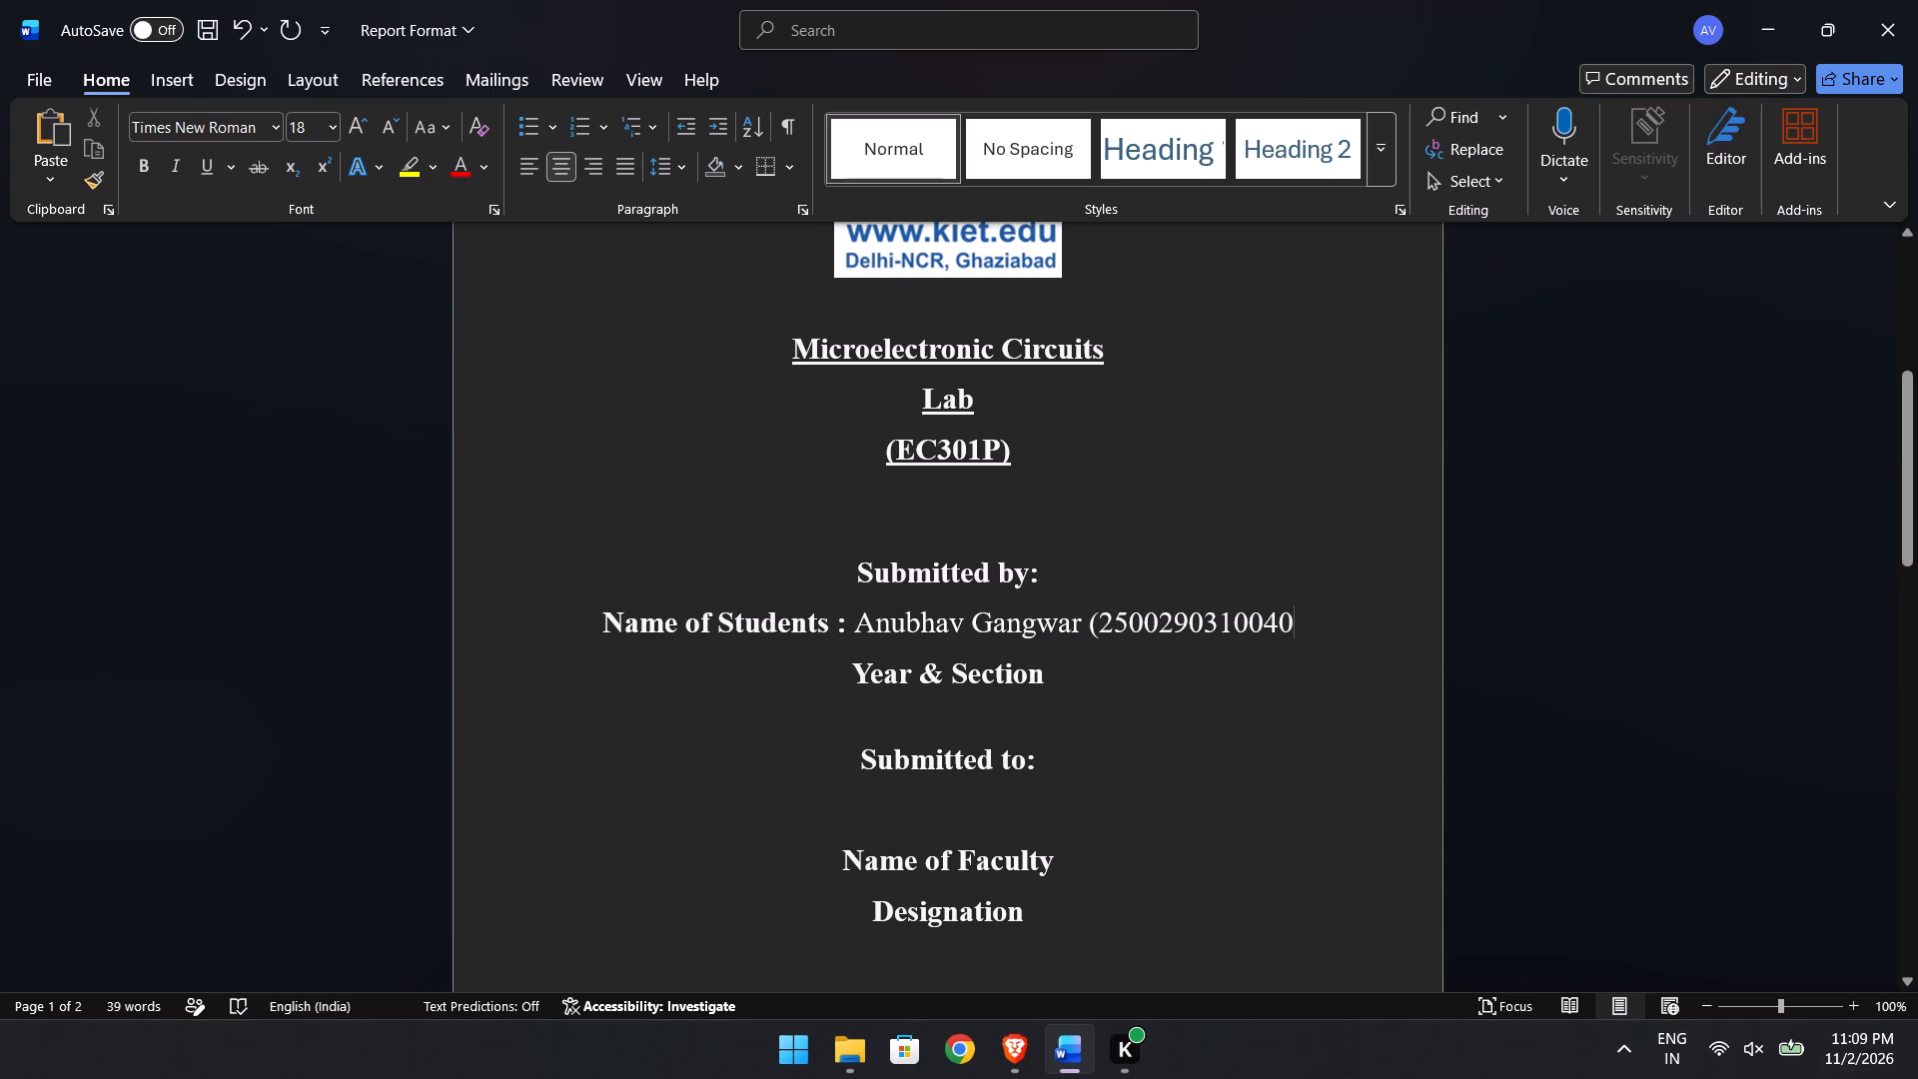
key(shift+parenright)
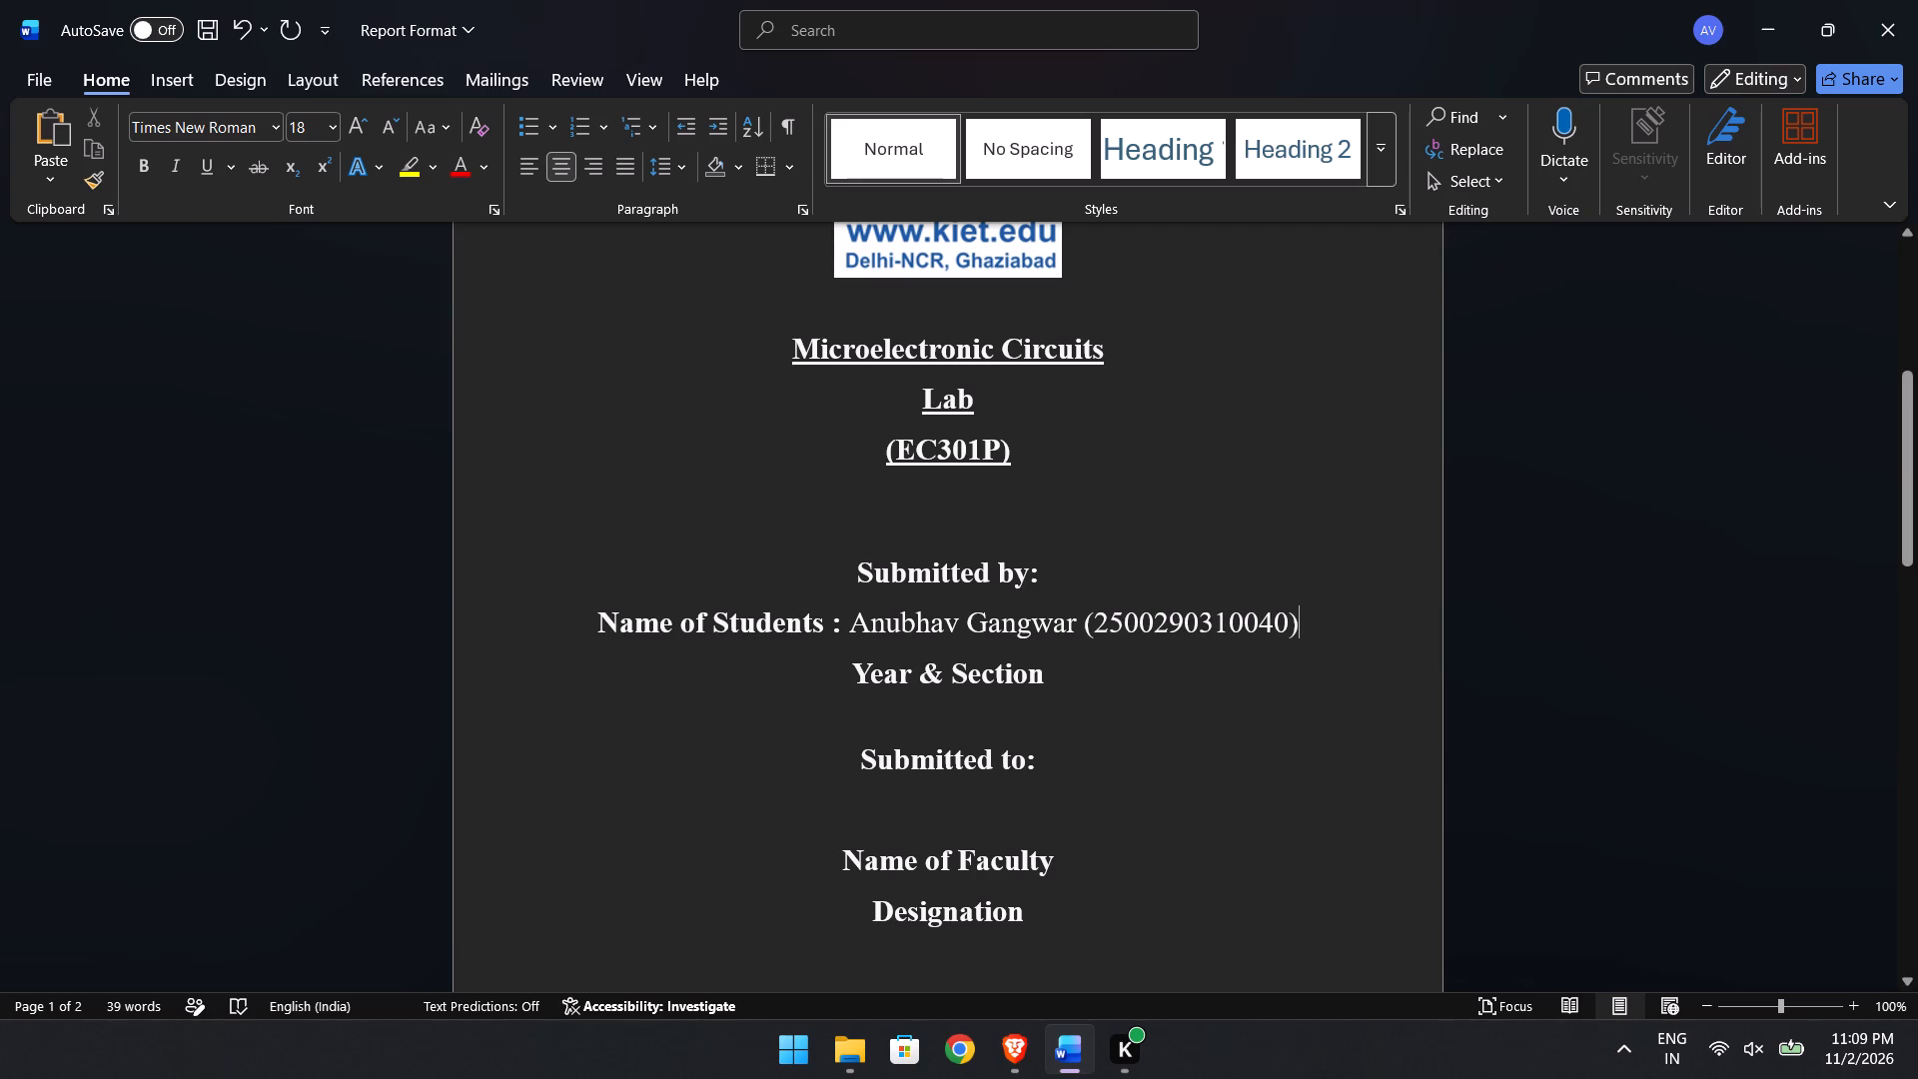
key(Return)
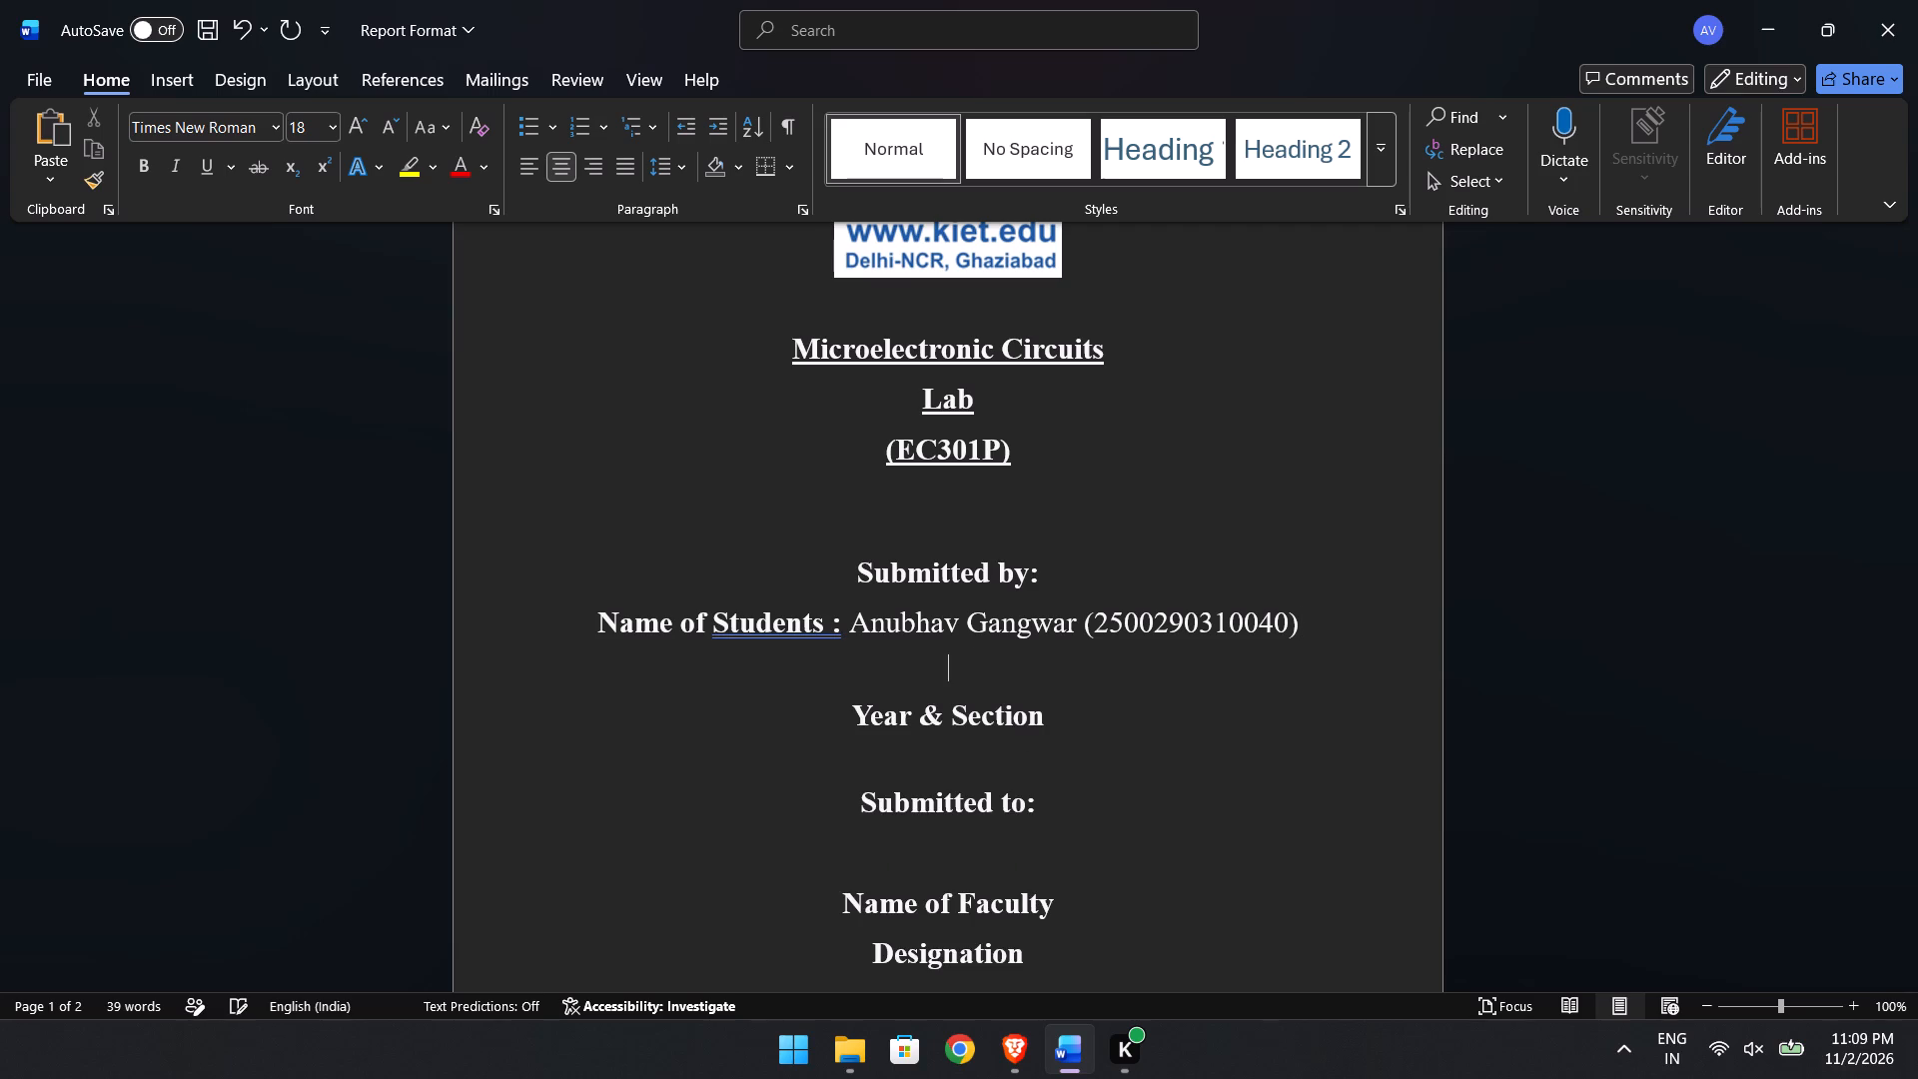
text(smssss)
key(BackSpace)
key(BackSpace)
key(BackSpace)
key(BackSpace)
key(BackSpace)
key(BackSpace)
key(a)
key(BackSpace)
Enter the second student's full name on the new line, followed by a space and the roll number in parentheses.
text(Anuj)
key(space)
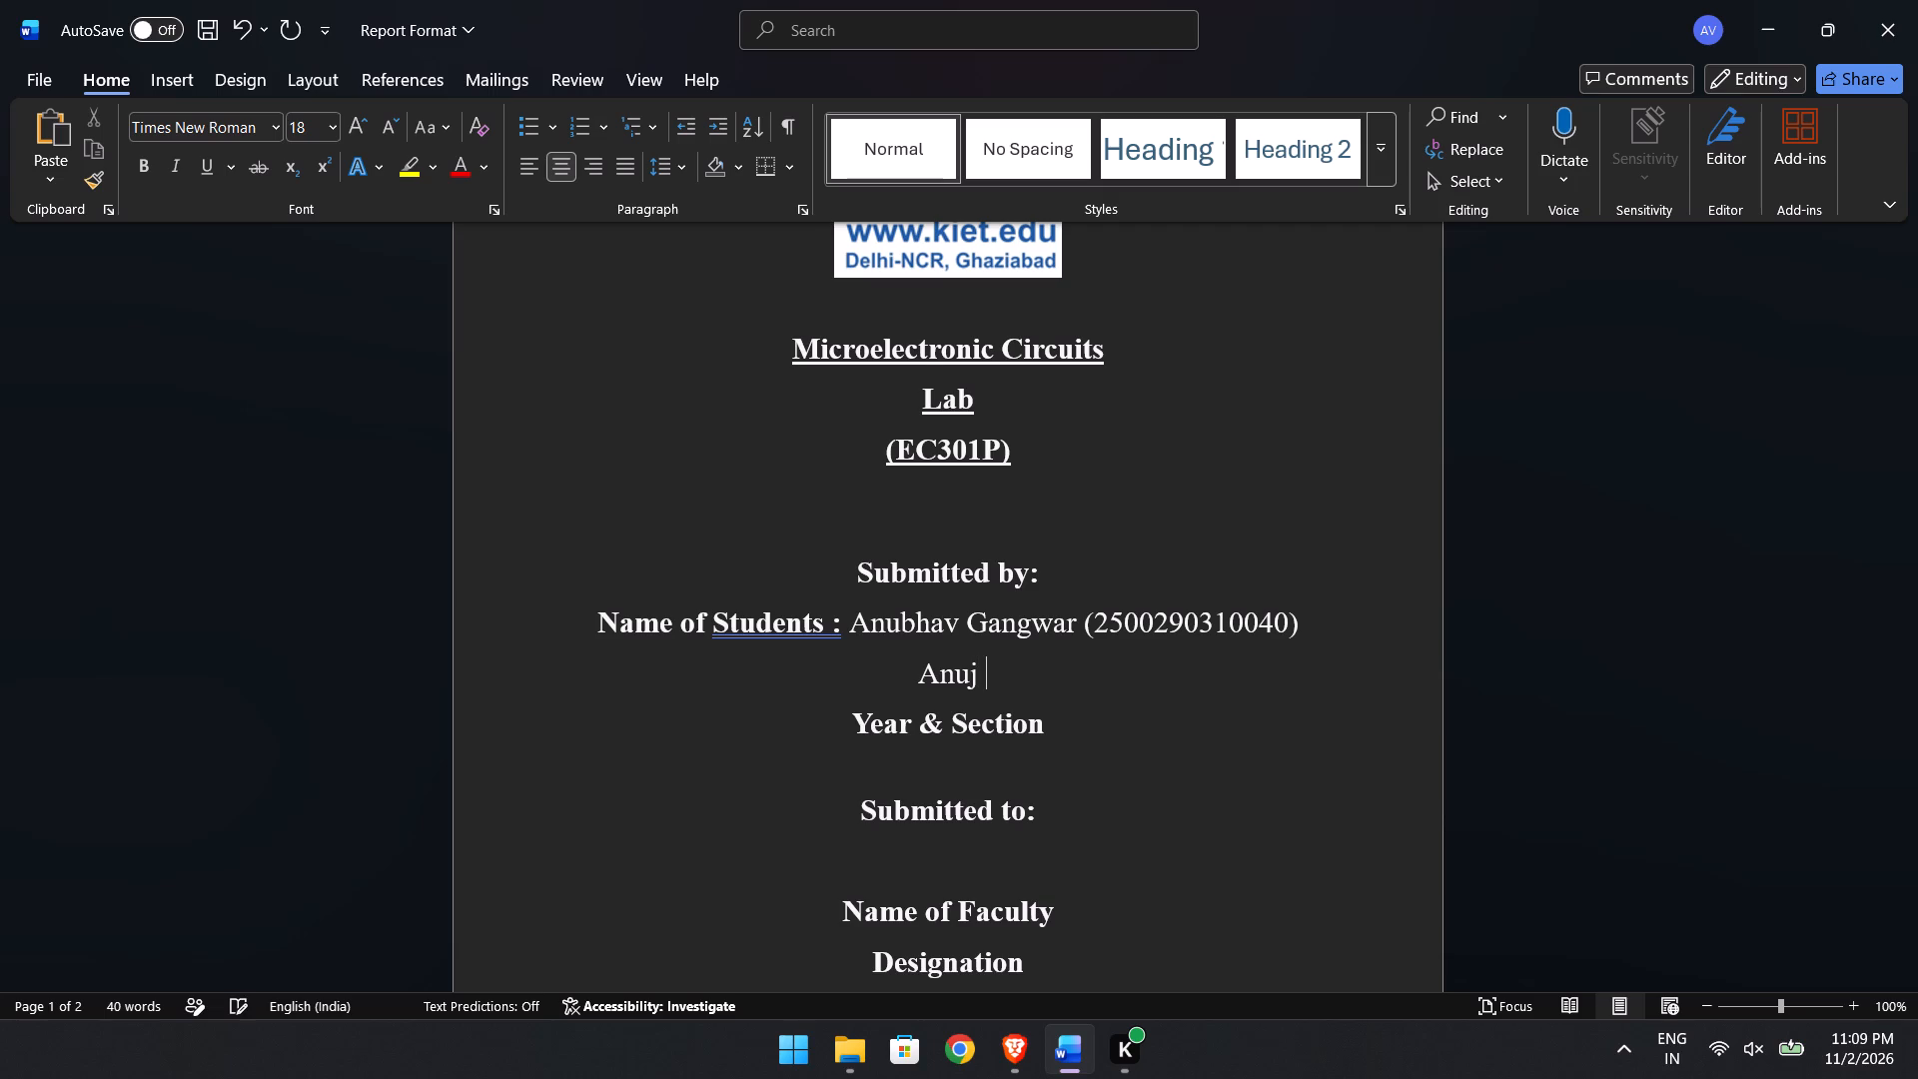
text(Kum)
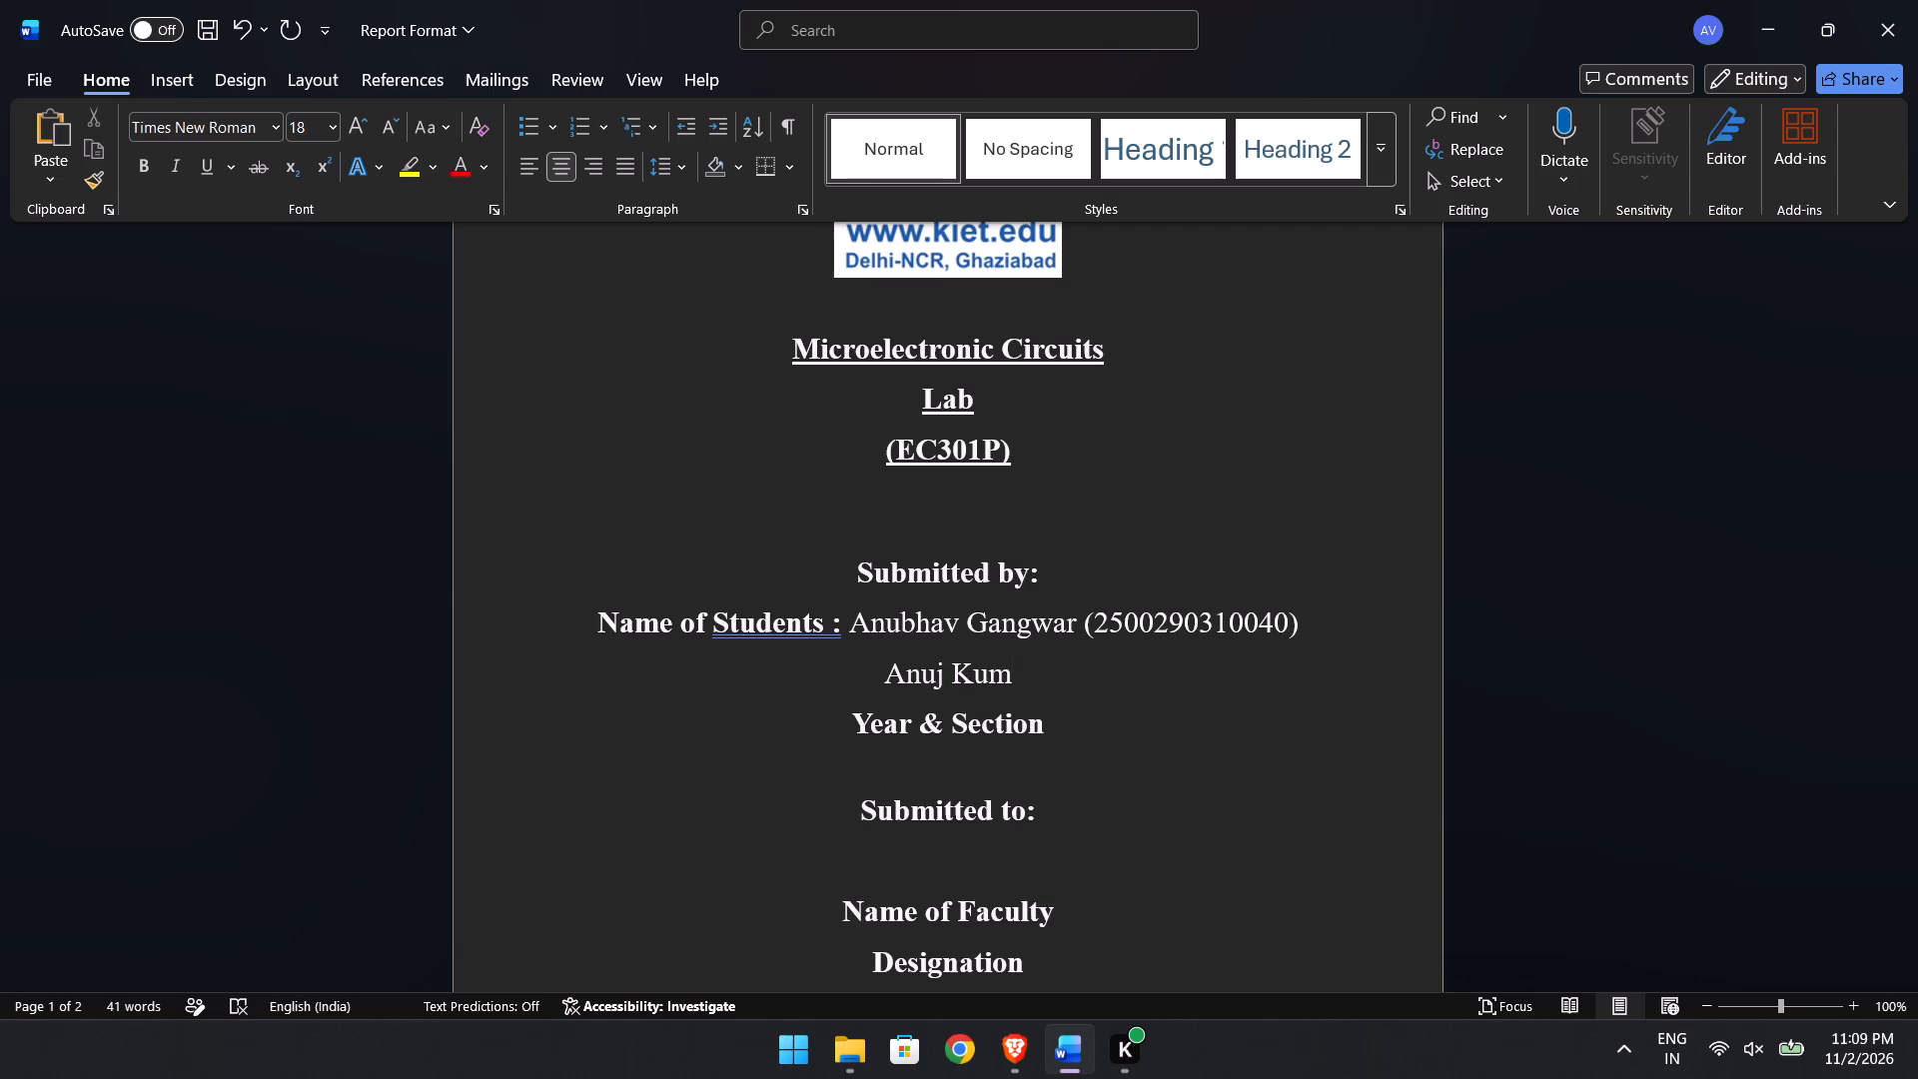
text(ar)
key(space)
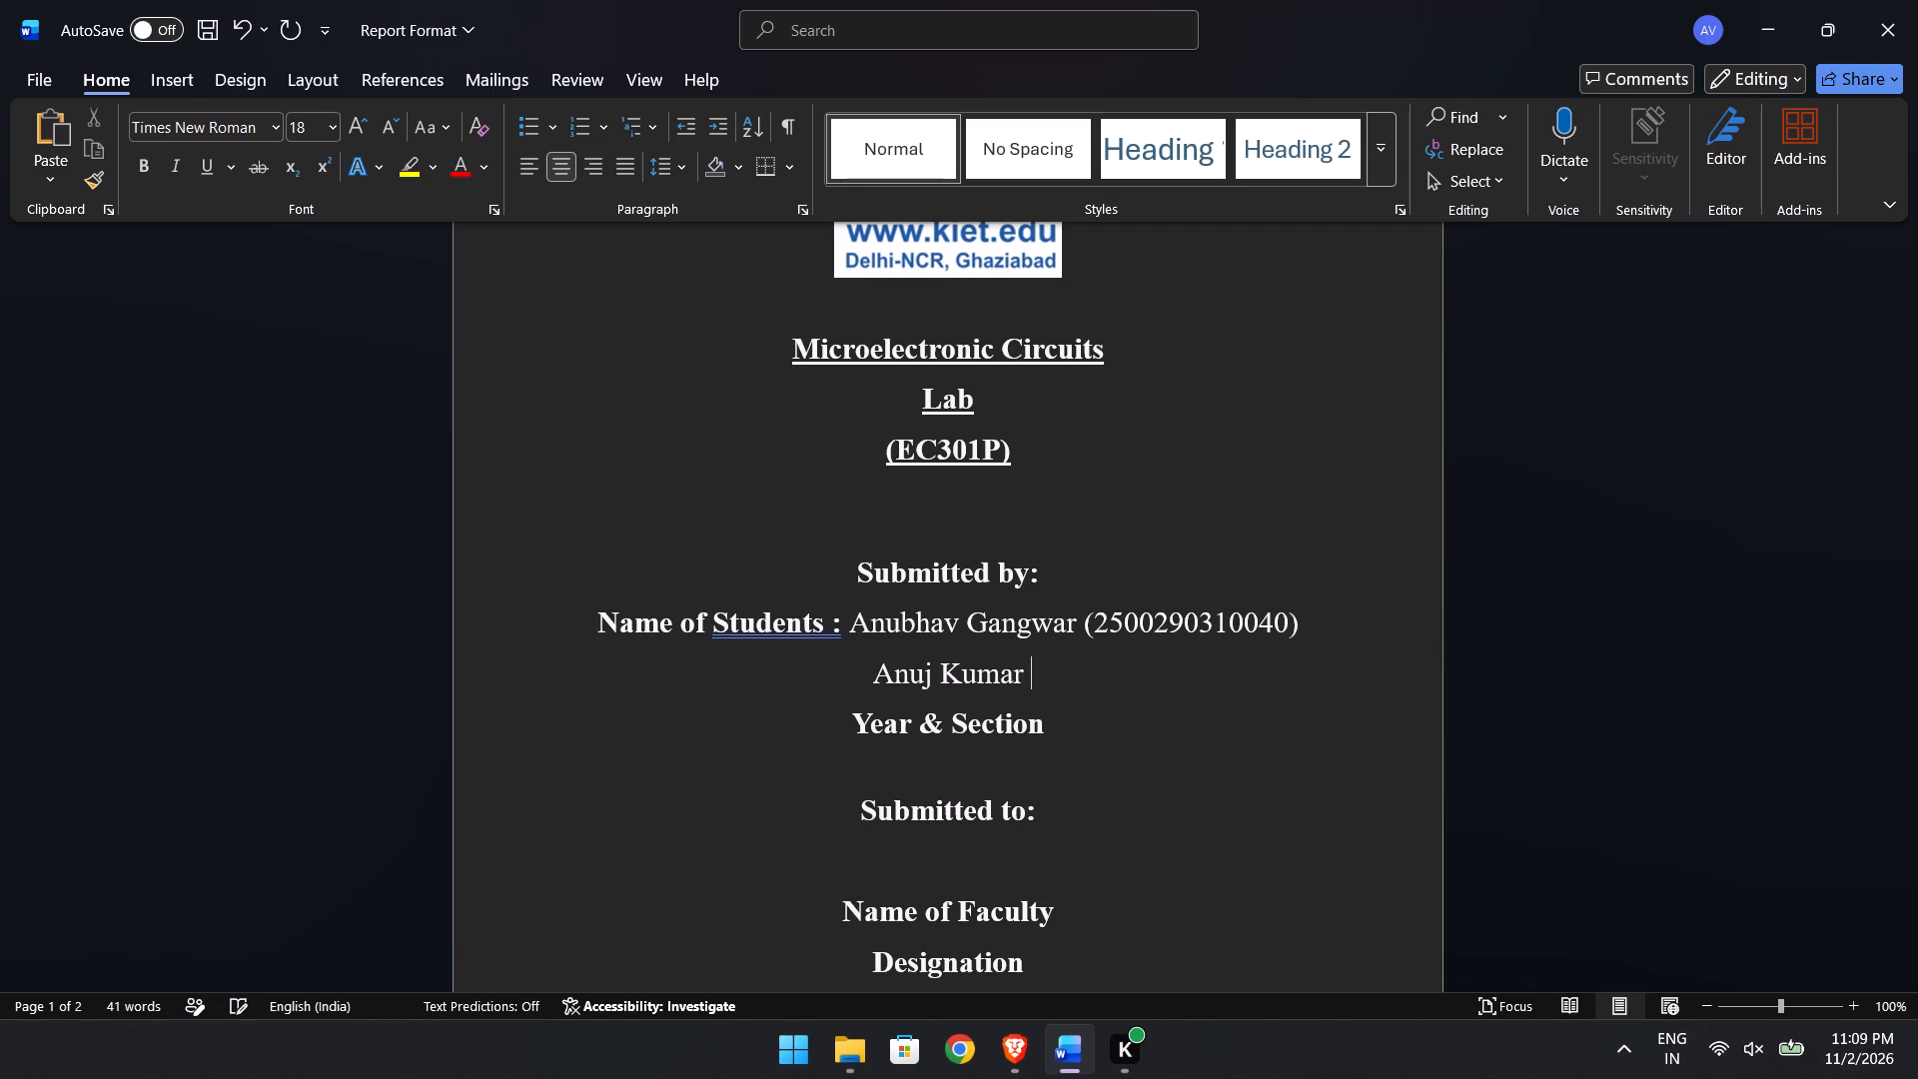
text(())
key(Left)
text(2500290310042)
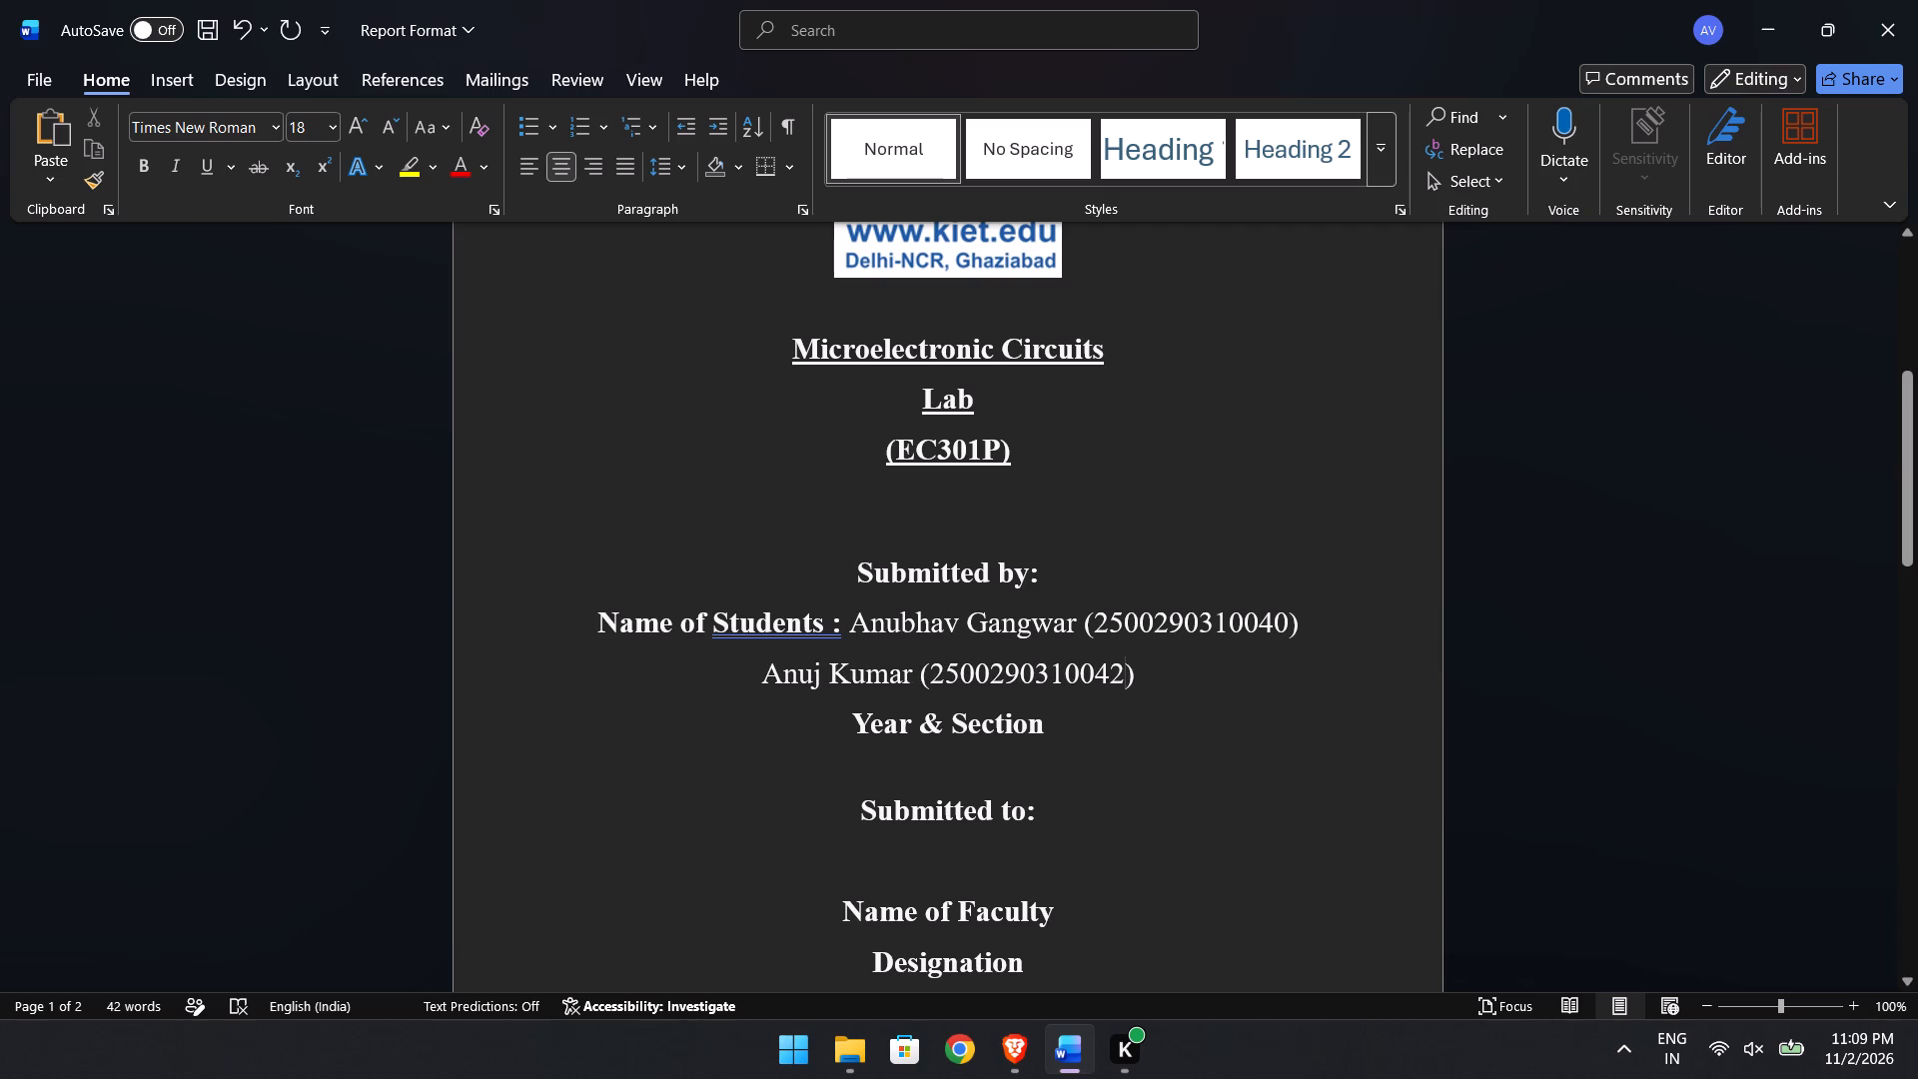
Insert leading spaces before the second student's name so that it lines up beneath the first student's name.
click(752, 677)
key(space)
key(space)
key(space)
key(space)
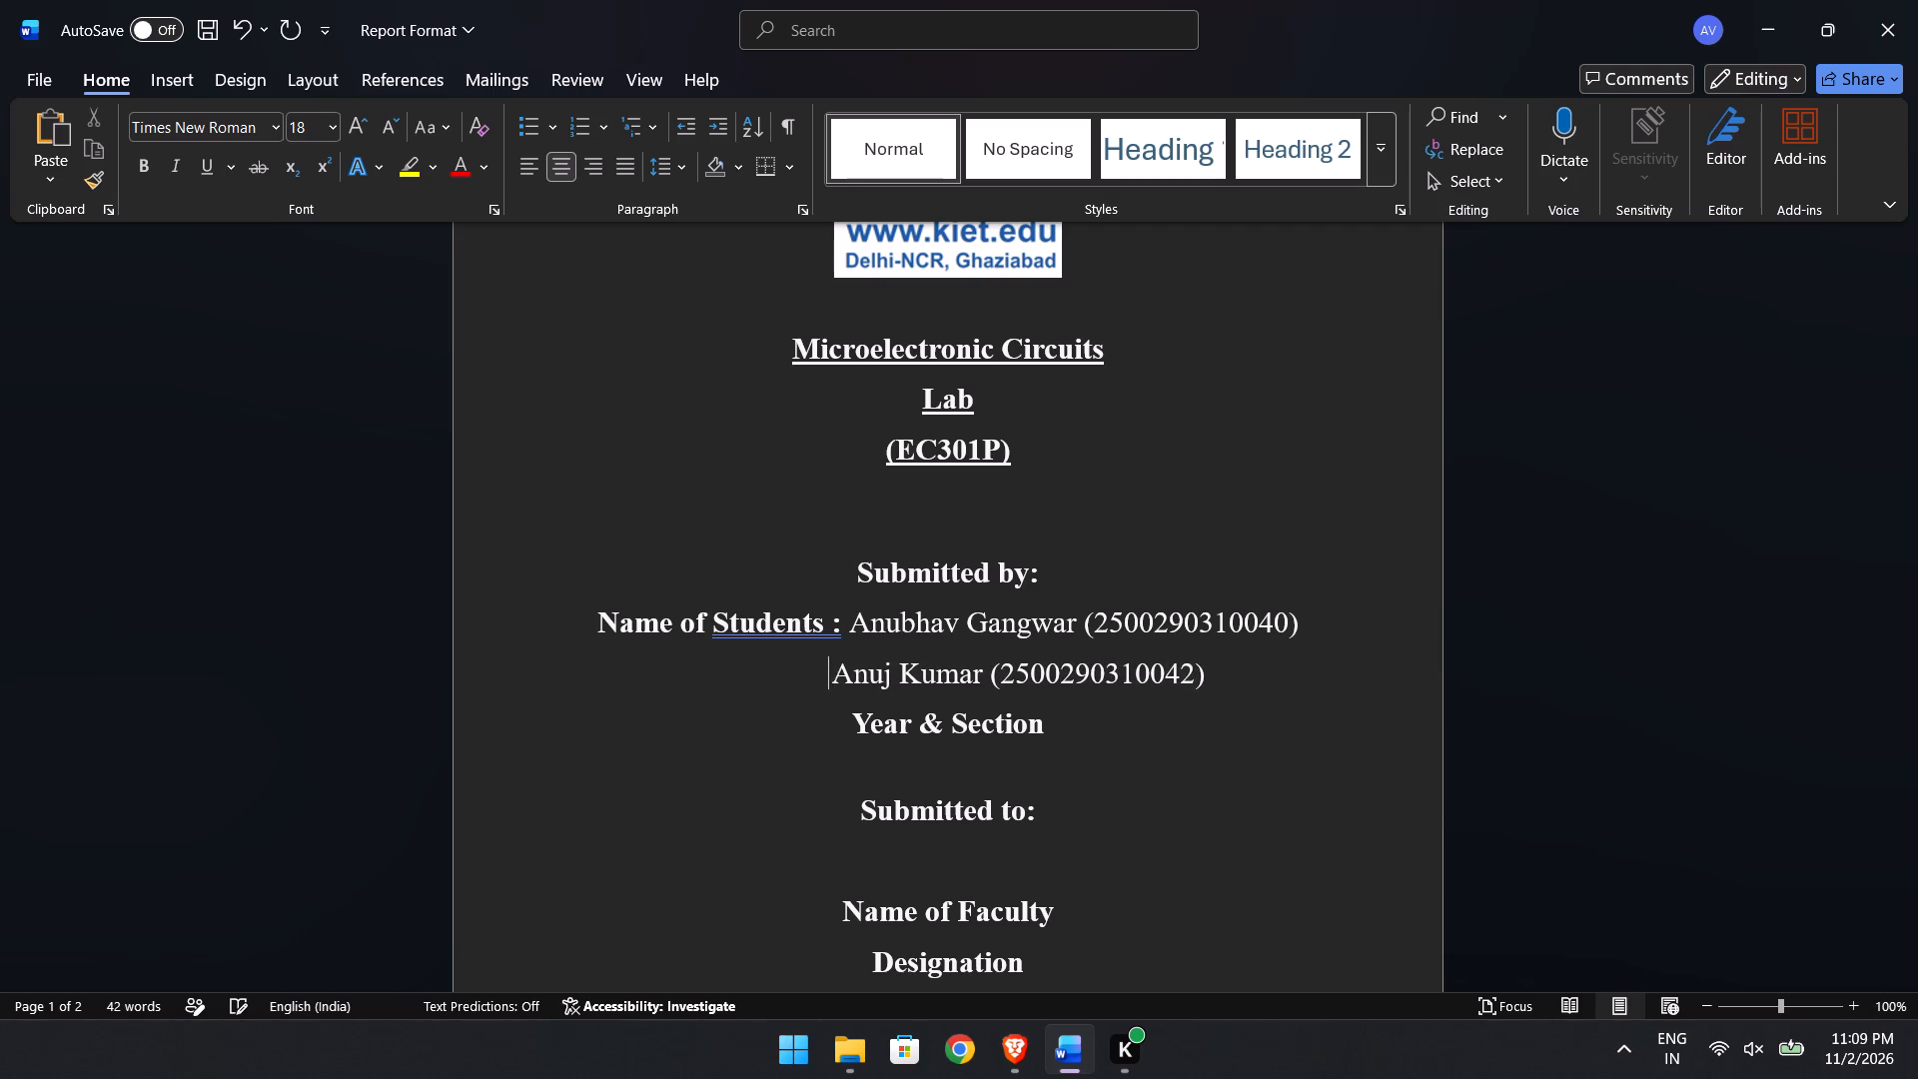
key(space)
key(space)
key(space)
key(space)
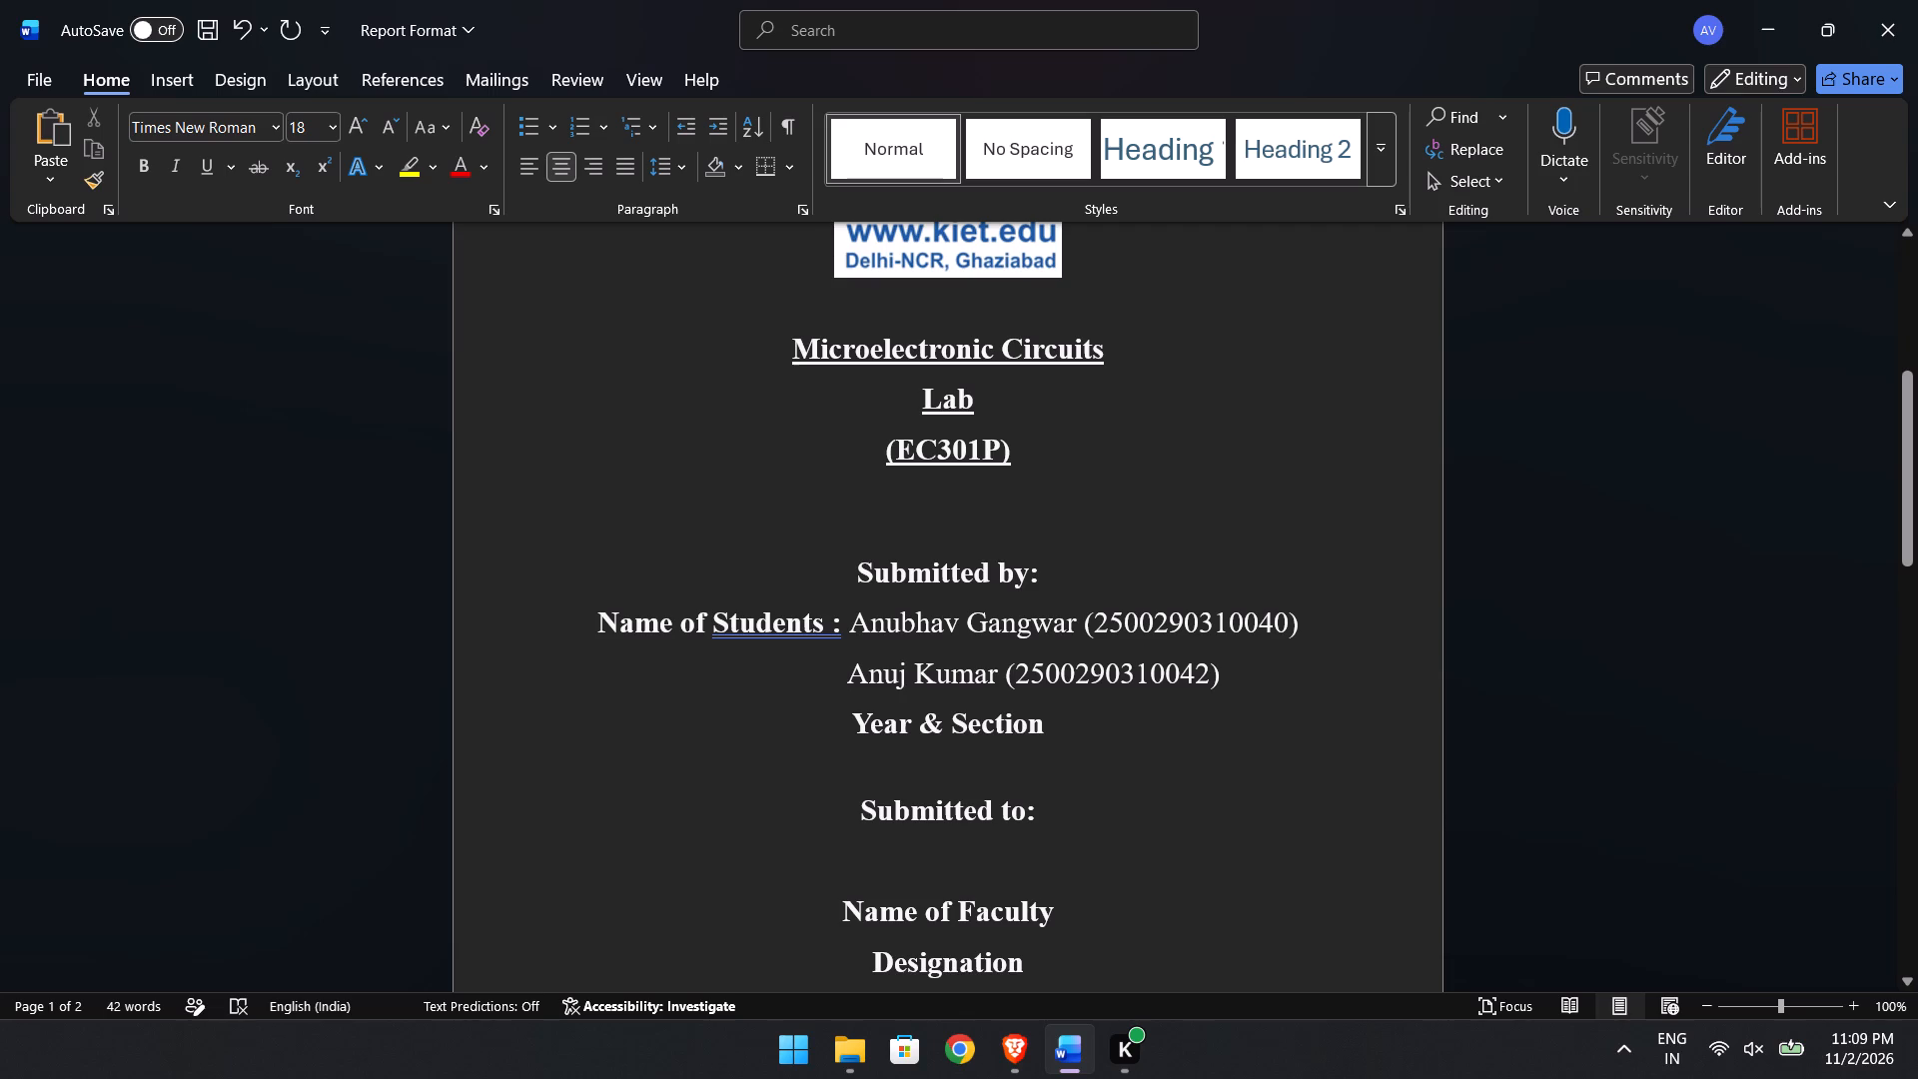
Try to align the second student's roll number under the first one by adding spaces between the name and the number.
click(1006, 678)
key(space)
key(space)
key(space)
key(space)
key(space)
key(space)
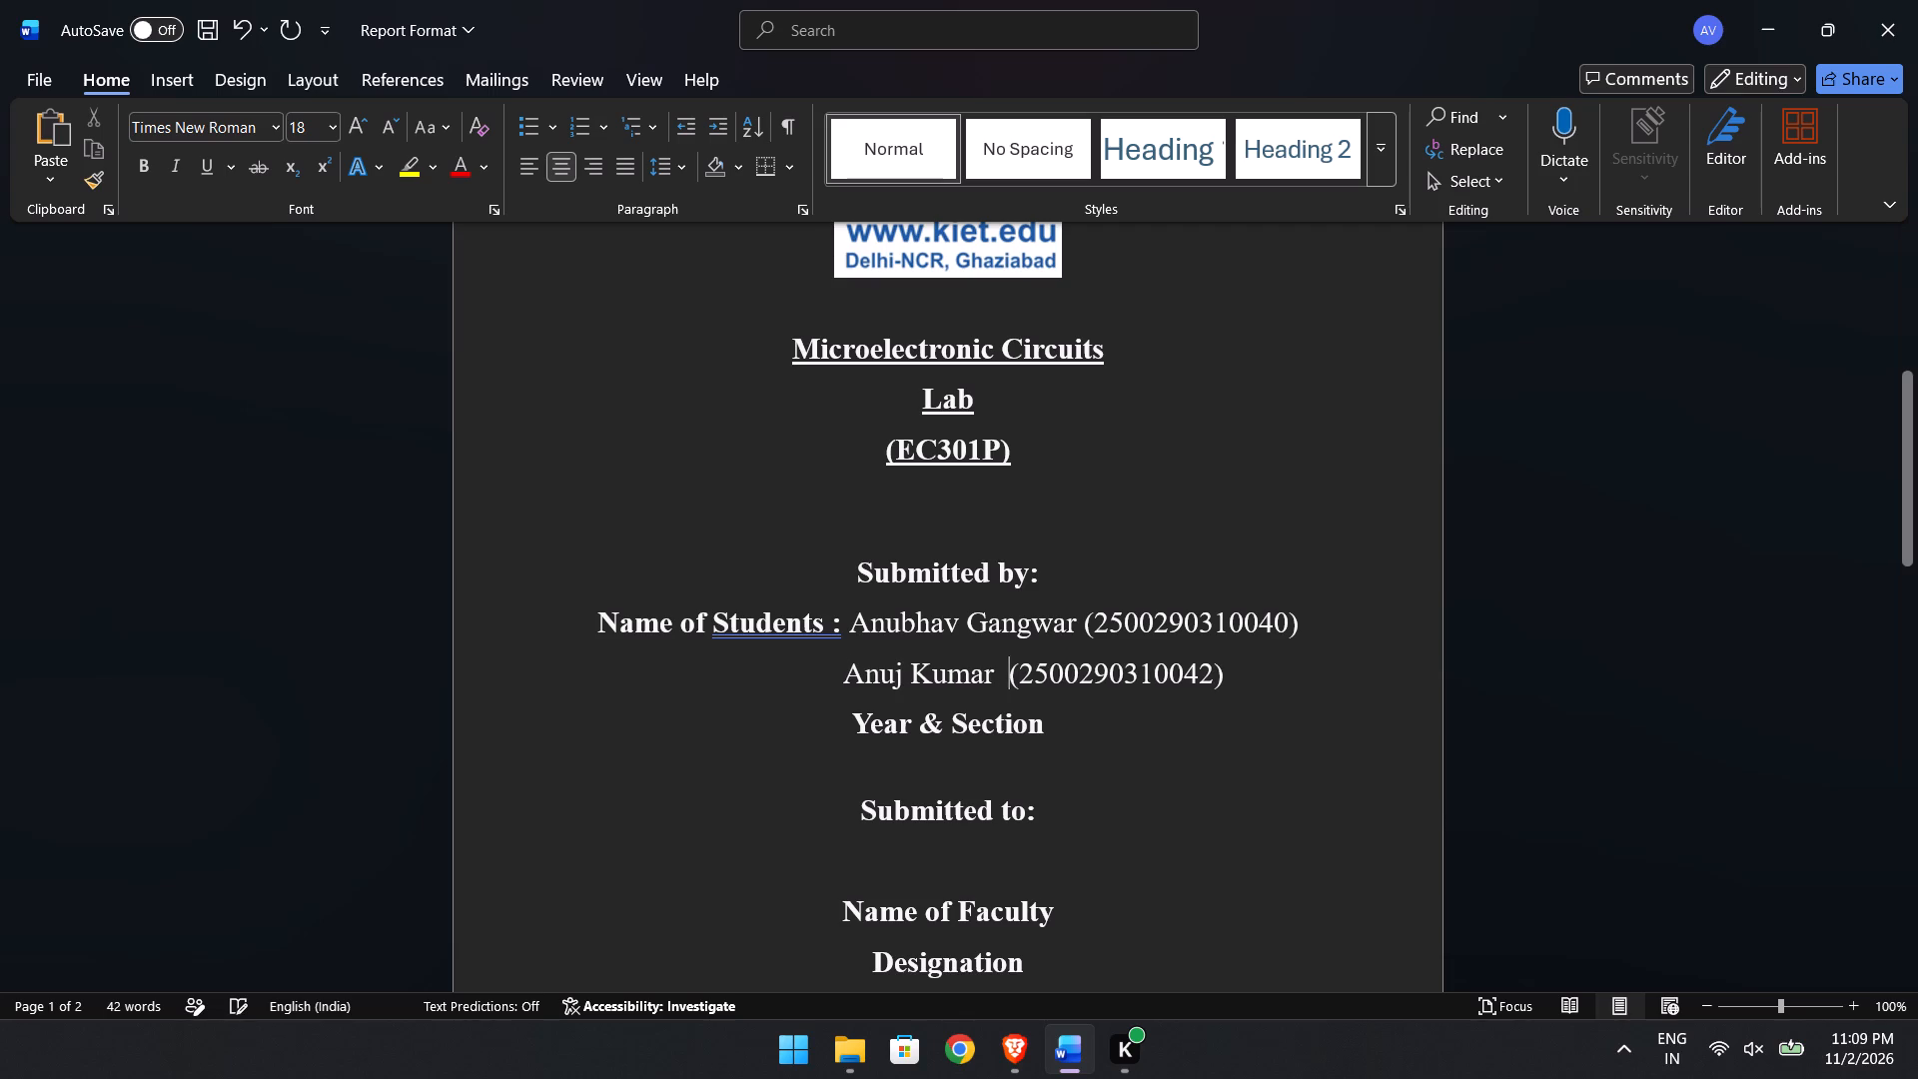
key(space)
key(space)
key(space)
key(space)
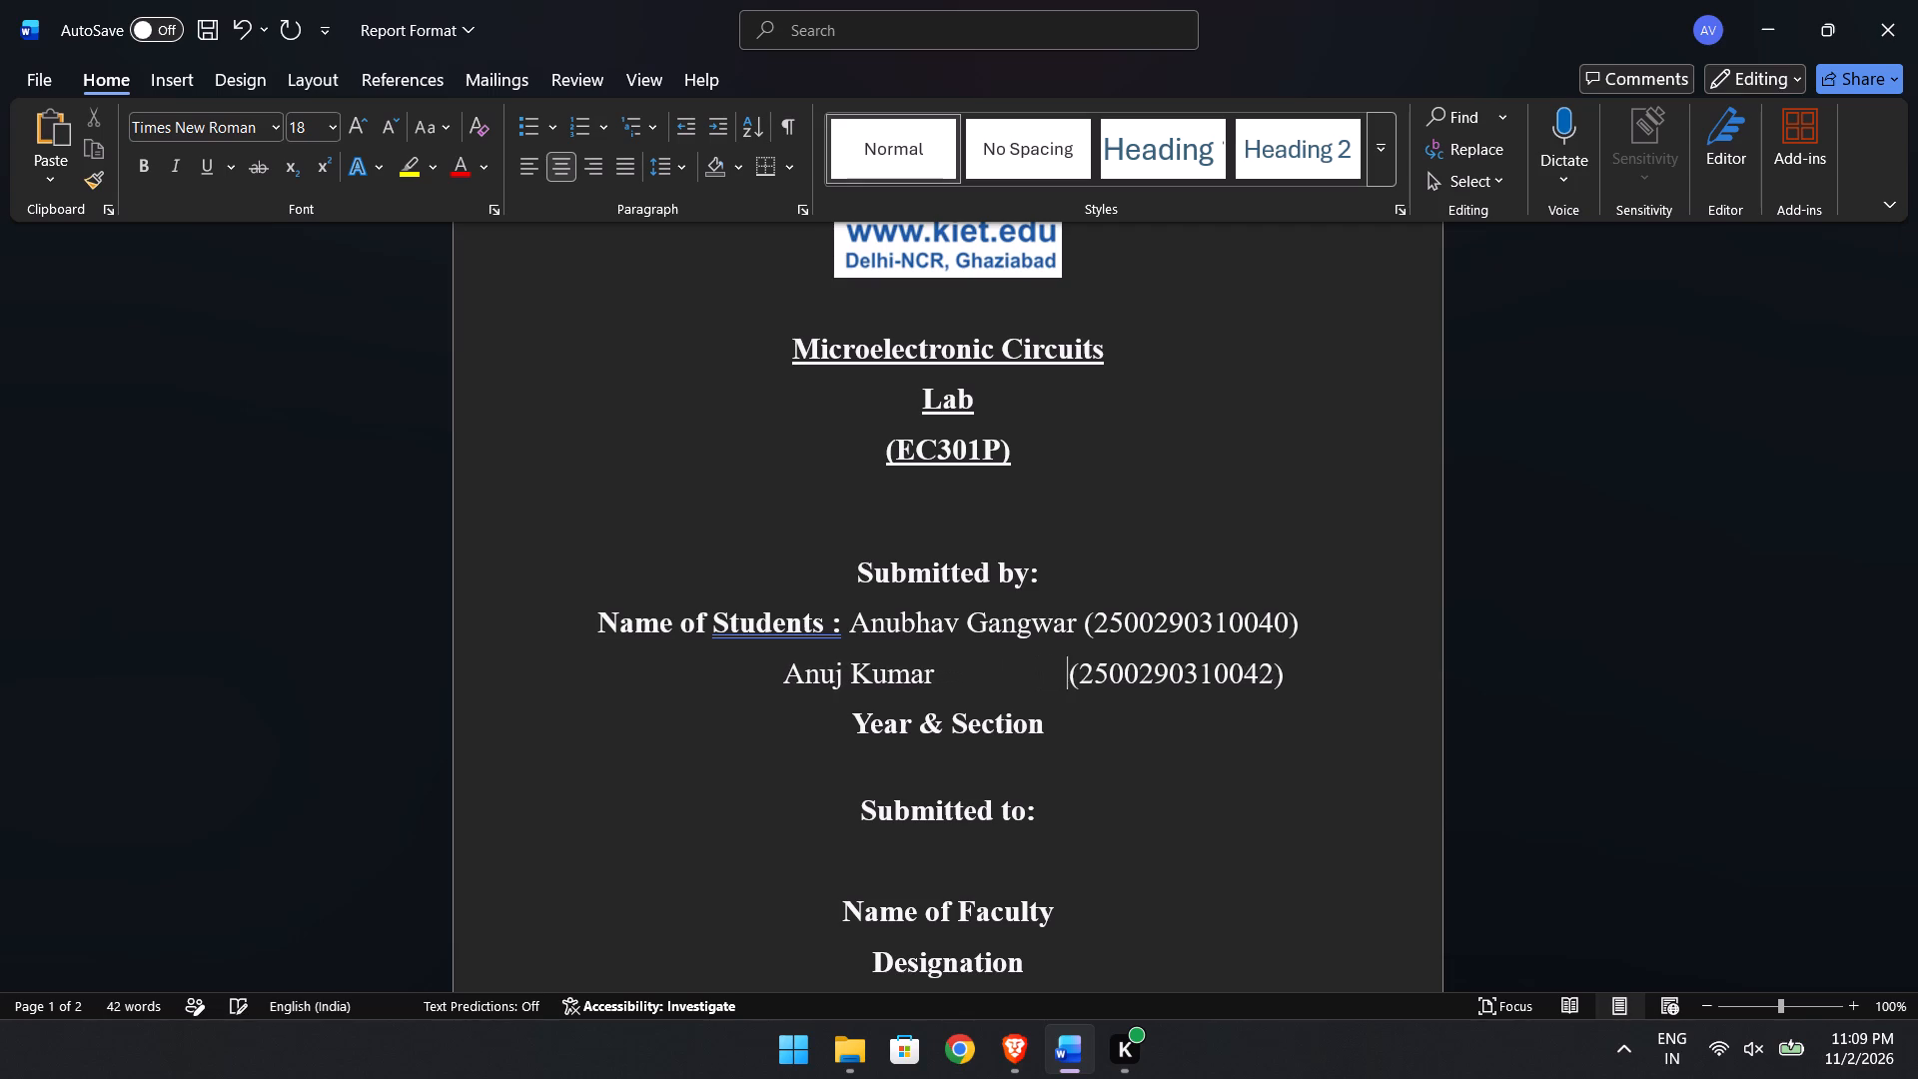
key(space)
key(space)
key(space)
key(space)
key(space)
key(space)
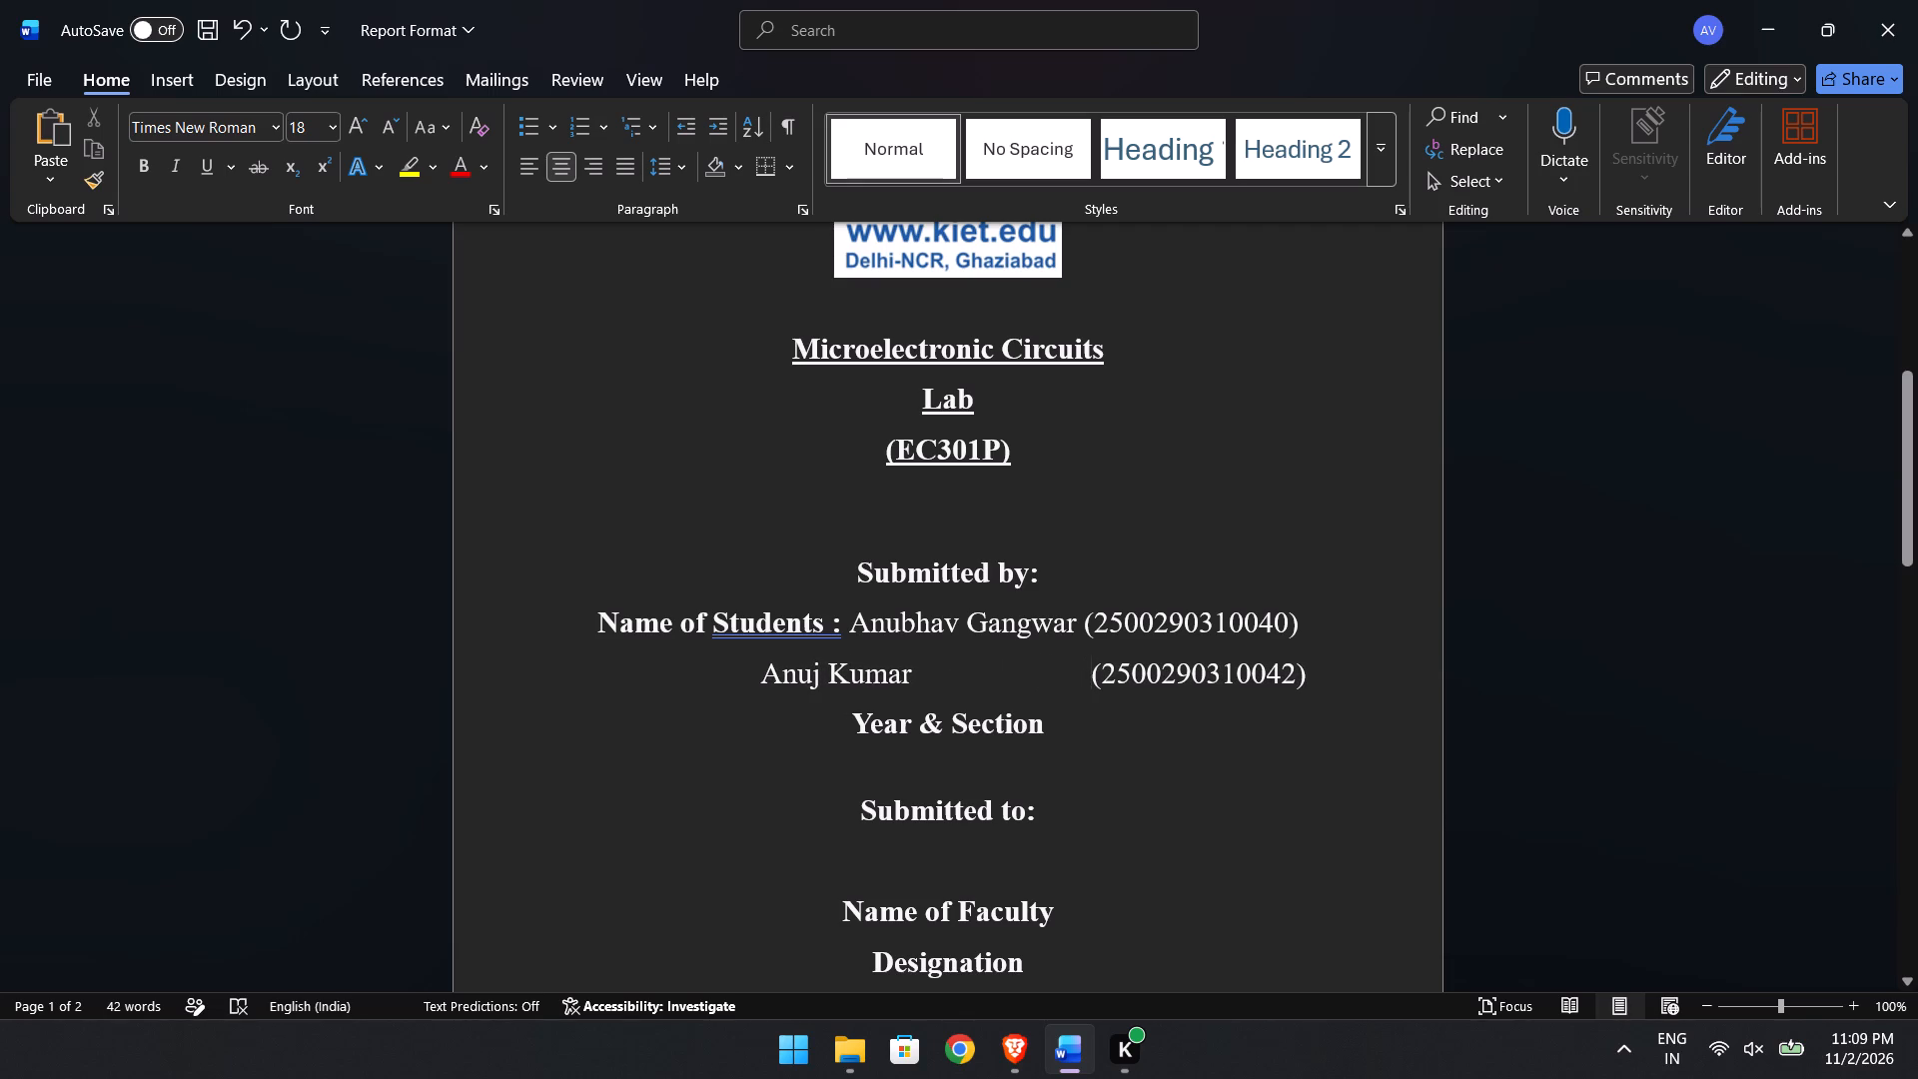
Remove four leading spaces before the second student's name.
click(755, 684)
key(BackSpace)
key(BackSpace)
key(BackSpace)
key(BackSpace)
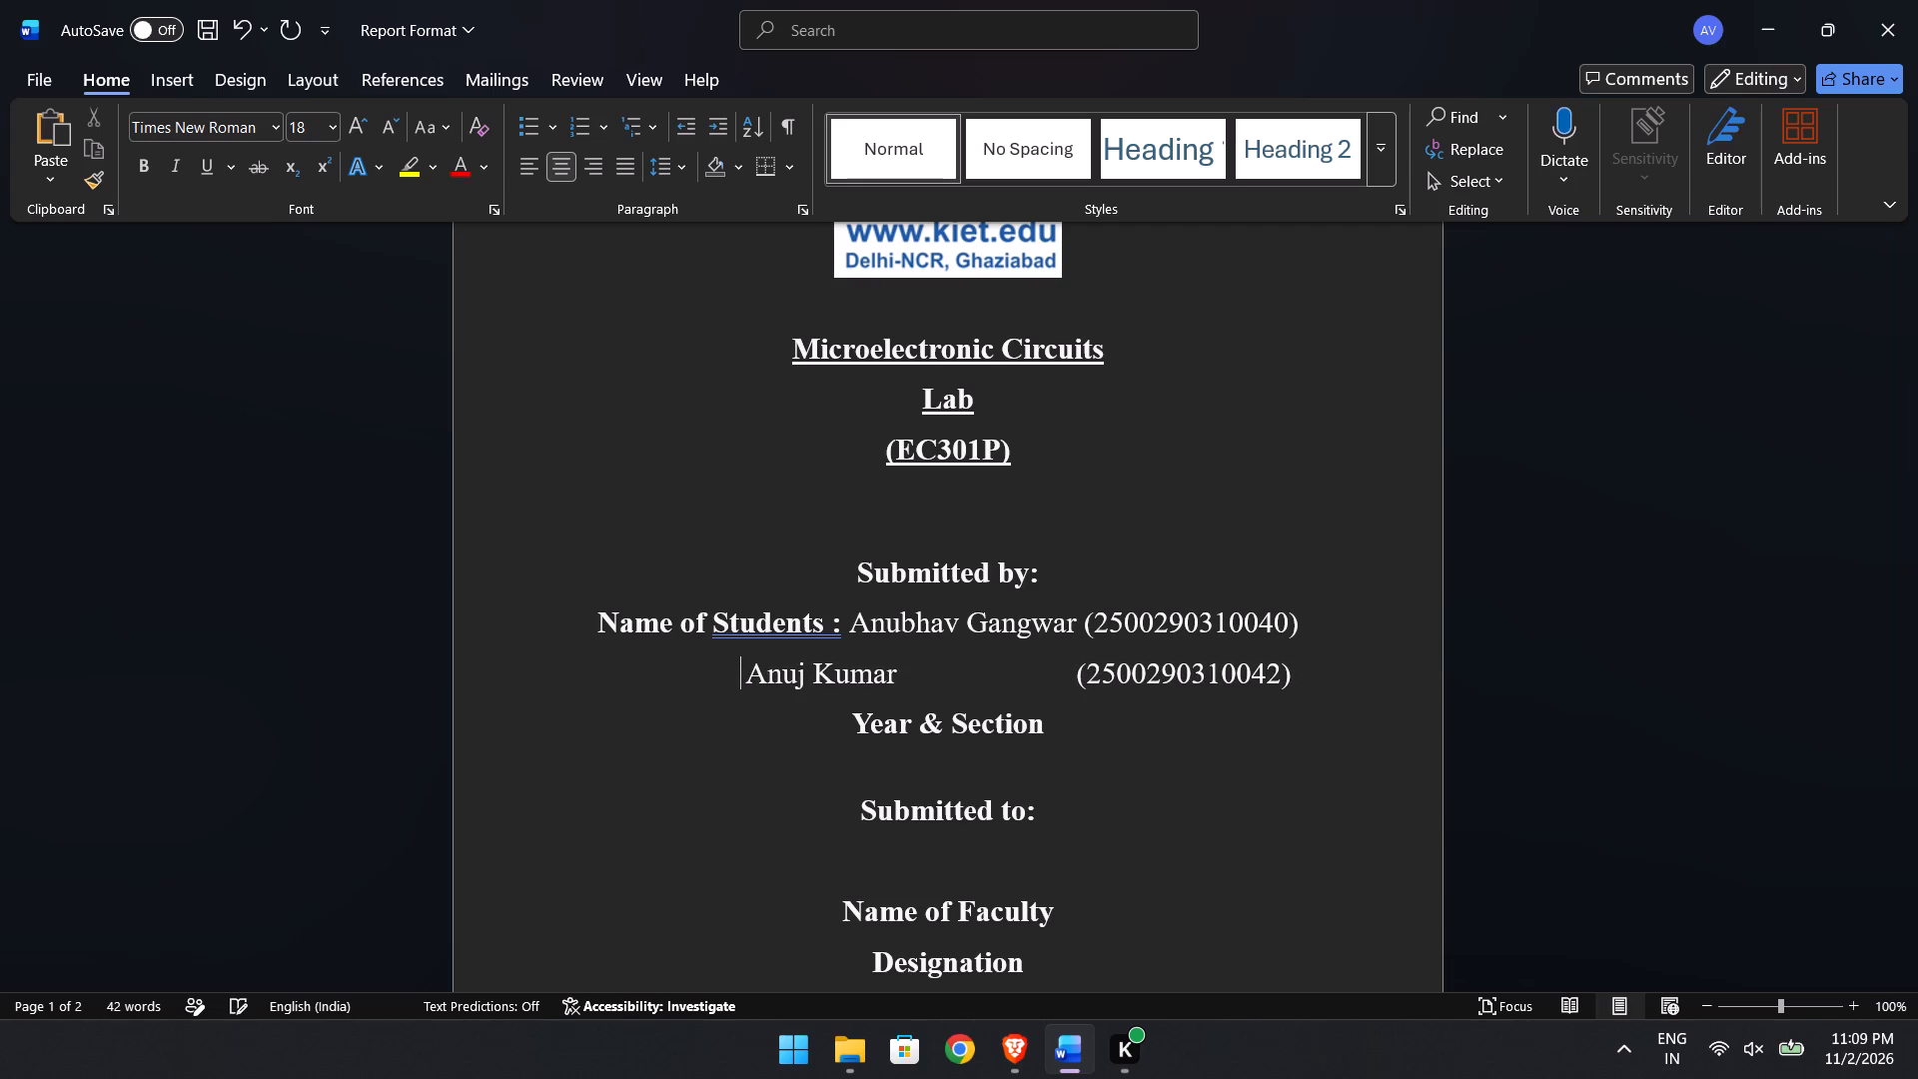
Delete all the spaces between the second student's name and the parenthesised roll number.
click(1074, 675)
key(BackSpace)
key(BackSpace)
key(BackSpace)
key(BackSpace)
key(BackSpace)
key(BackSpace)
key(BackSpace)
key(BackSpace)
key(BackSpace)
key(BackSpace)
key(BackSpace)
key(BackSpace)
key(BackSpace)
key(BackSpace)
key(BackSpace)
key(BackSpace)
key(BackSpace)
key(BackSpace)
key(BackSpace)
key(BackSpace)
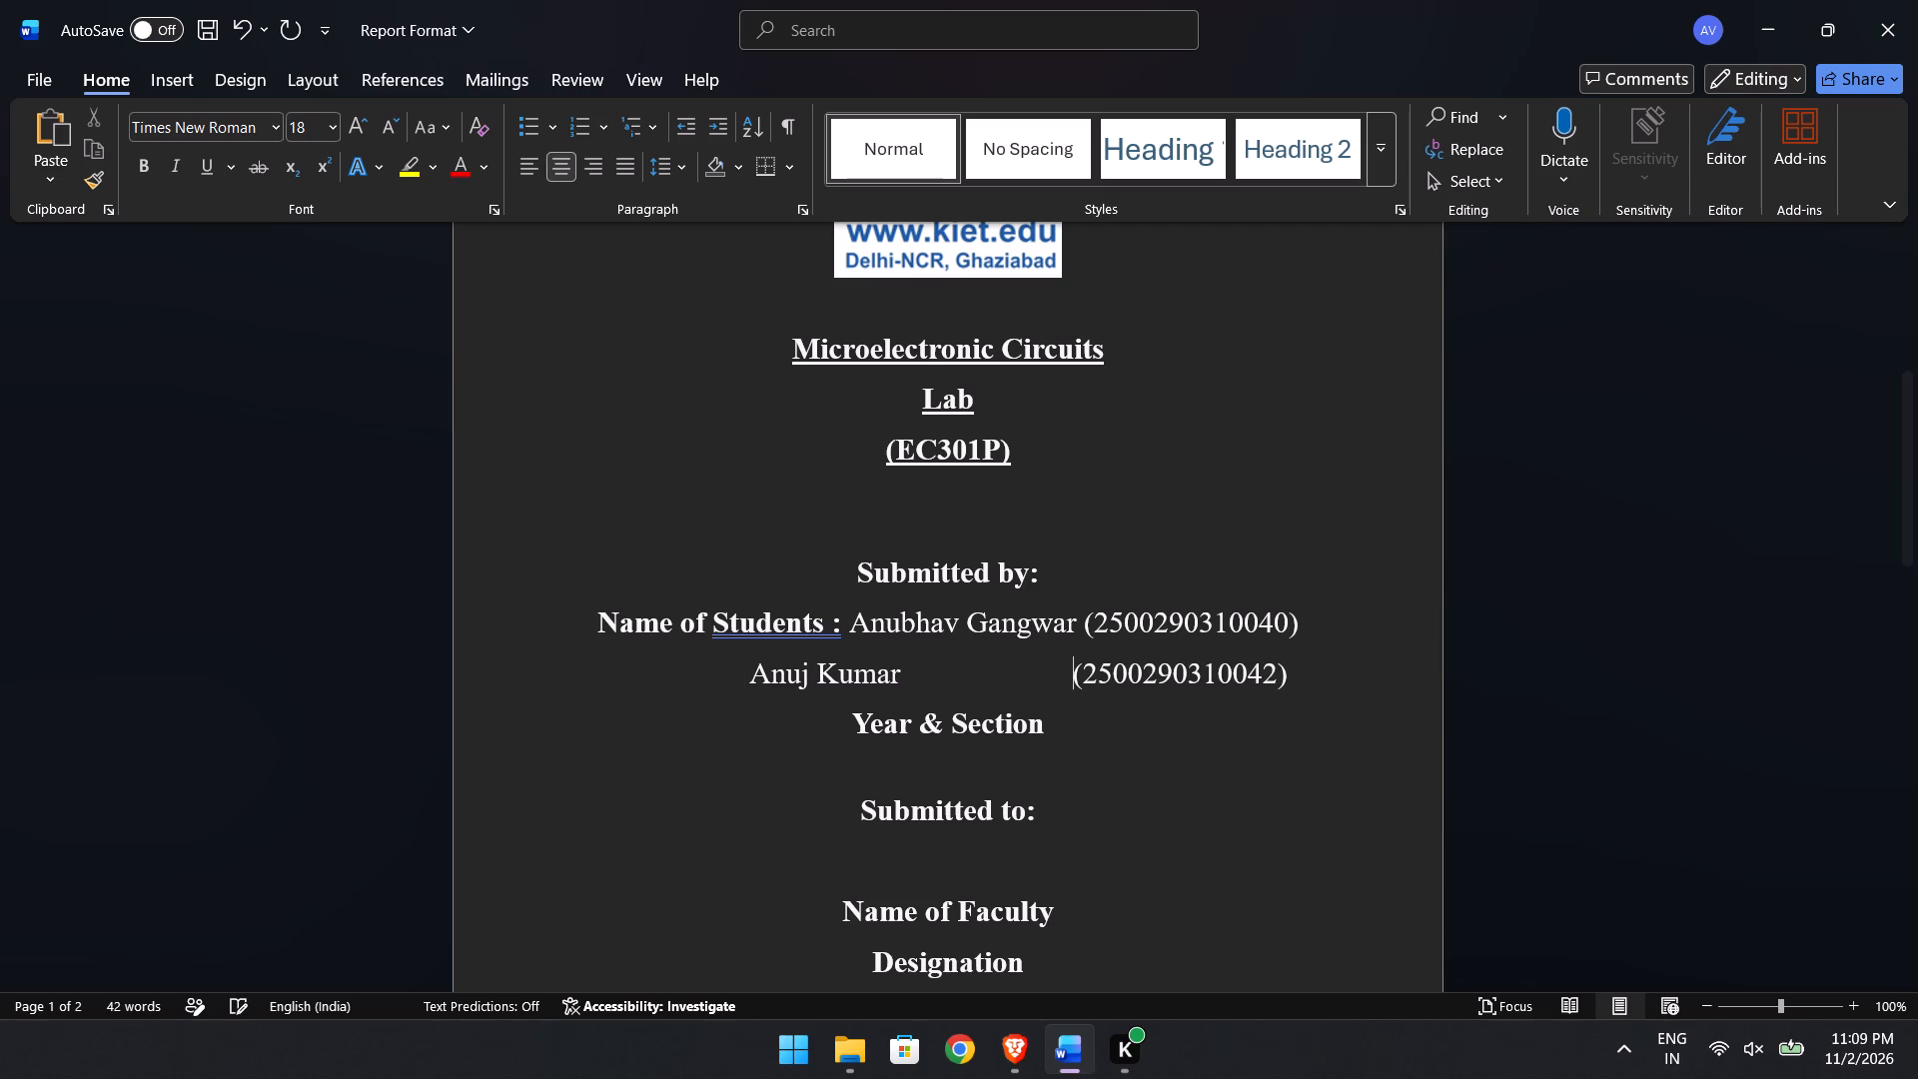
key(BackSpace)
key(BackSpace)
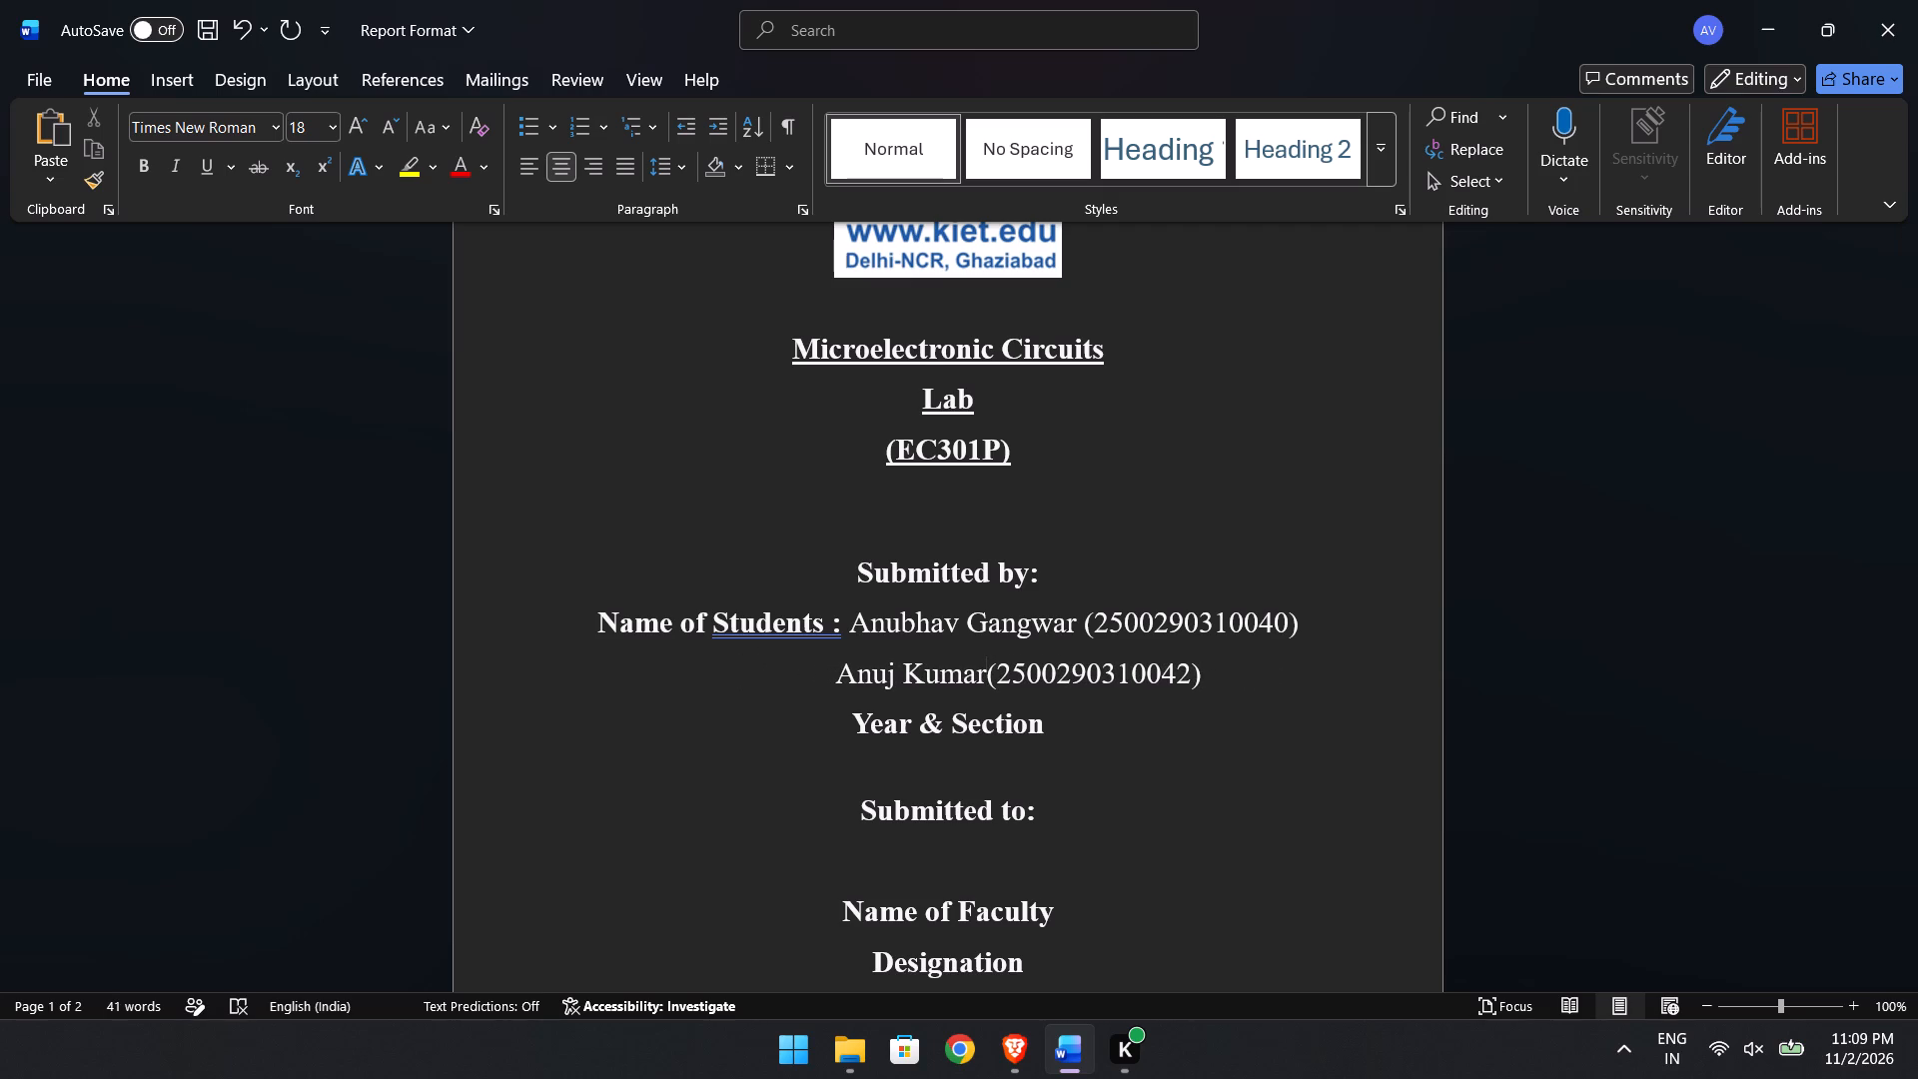
Adjust the leading spaces on the second student's line until the name lines up beneath the first student's name.
click(828, 681)
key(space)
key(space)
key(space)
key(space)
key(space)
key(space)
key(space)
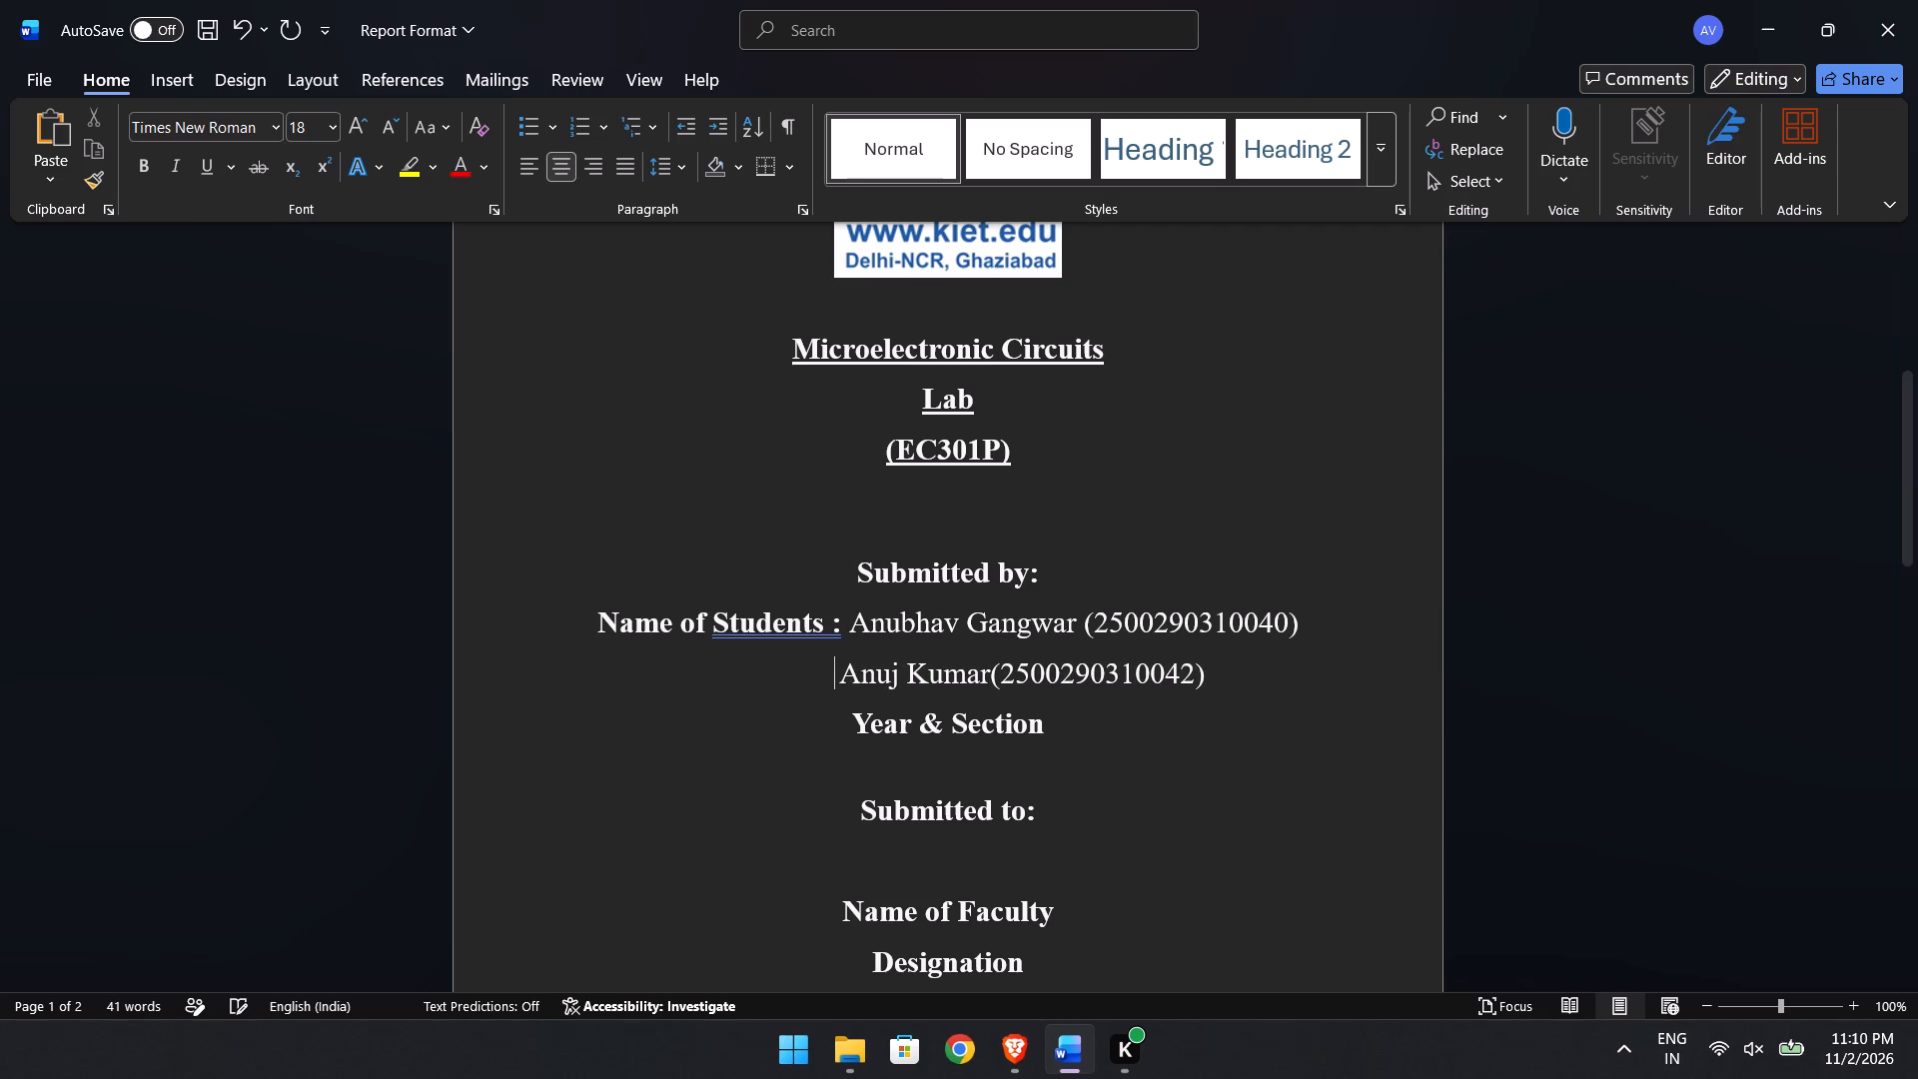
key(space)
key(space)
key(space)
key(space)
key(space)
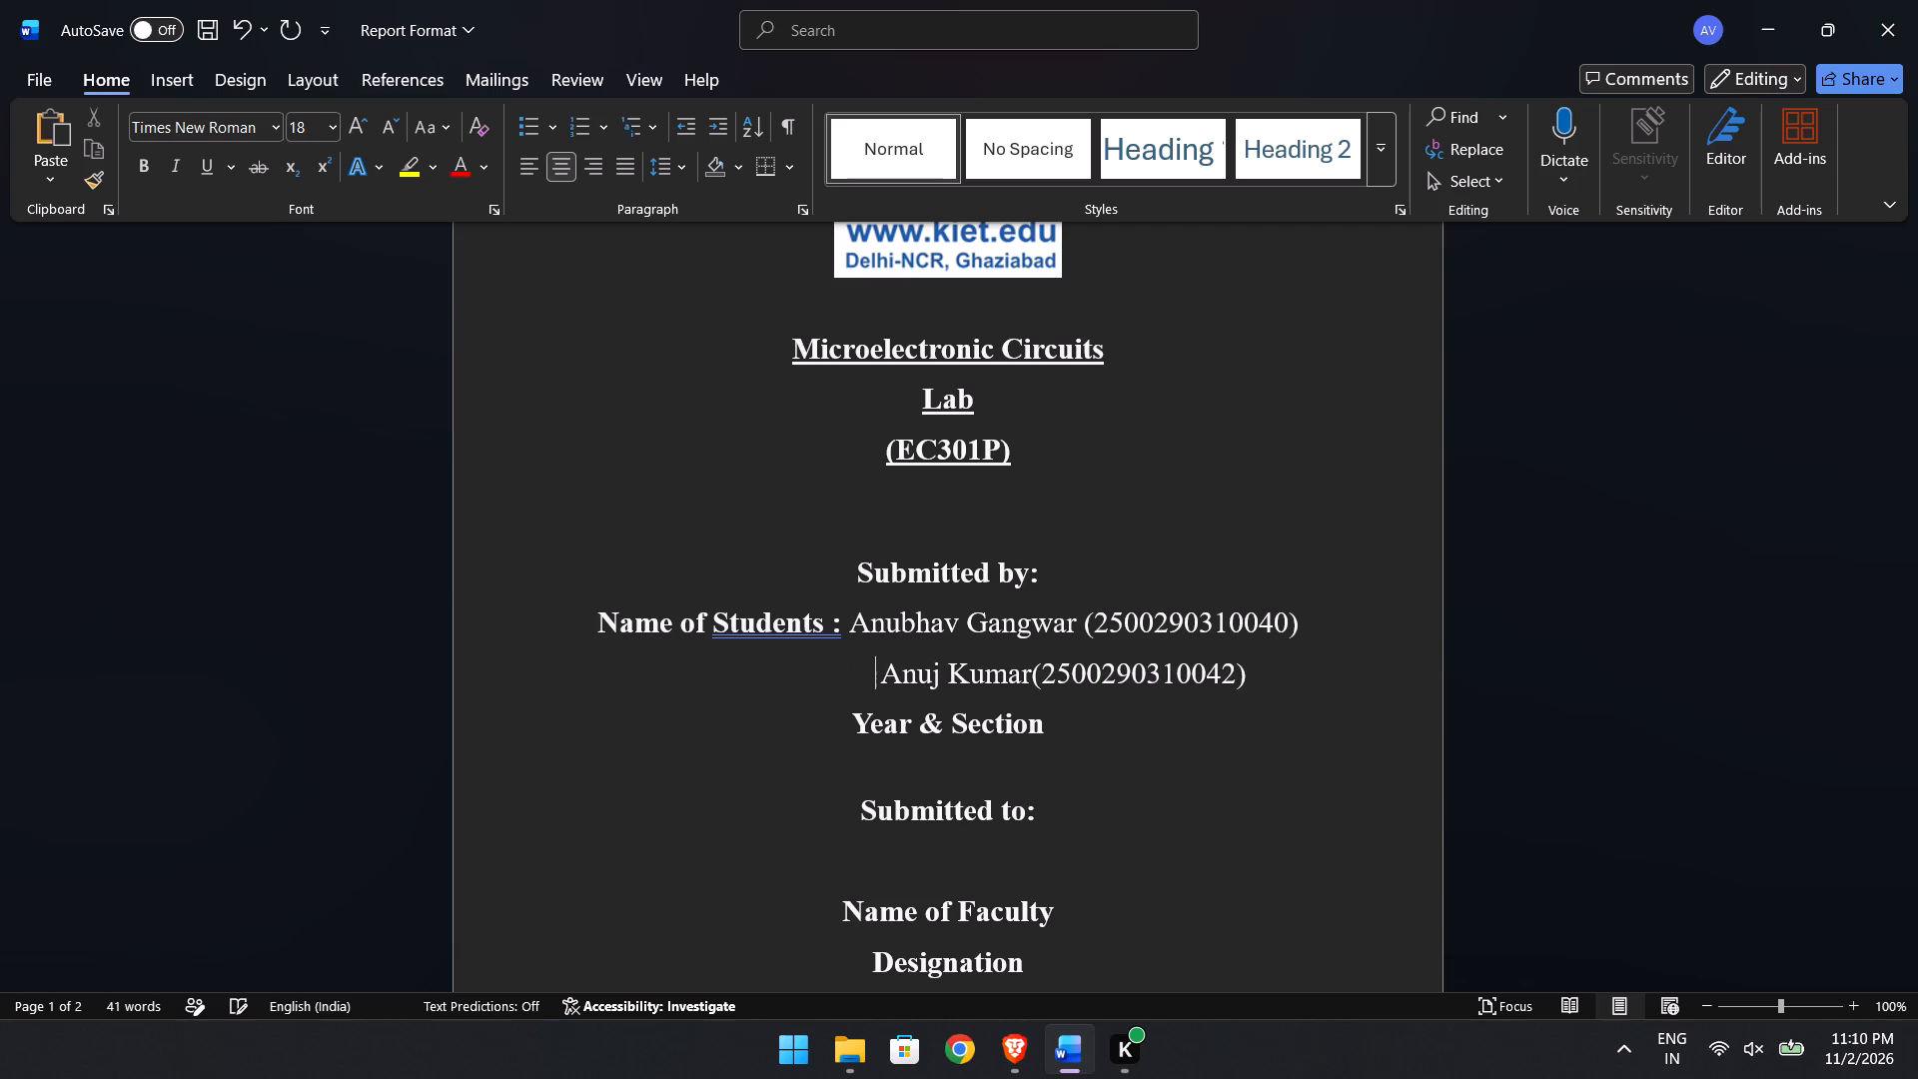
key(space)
key(BackSpace)
key(backslash)
key(BackSpace)
key(BackSpace)
key(BackSpace)
key(BackSpace)
key(BackSpace)
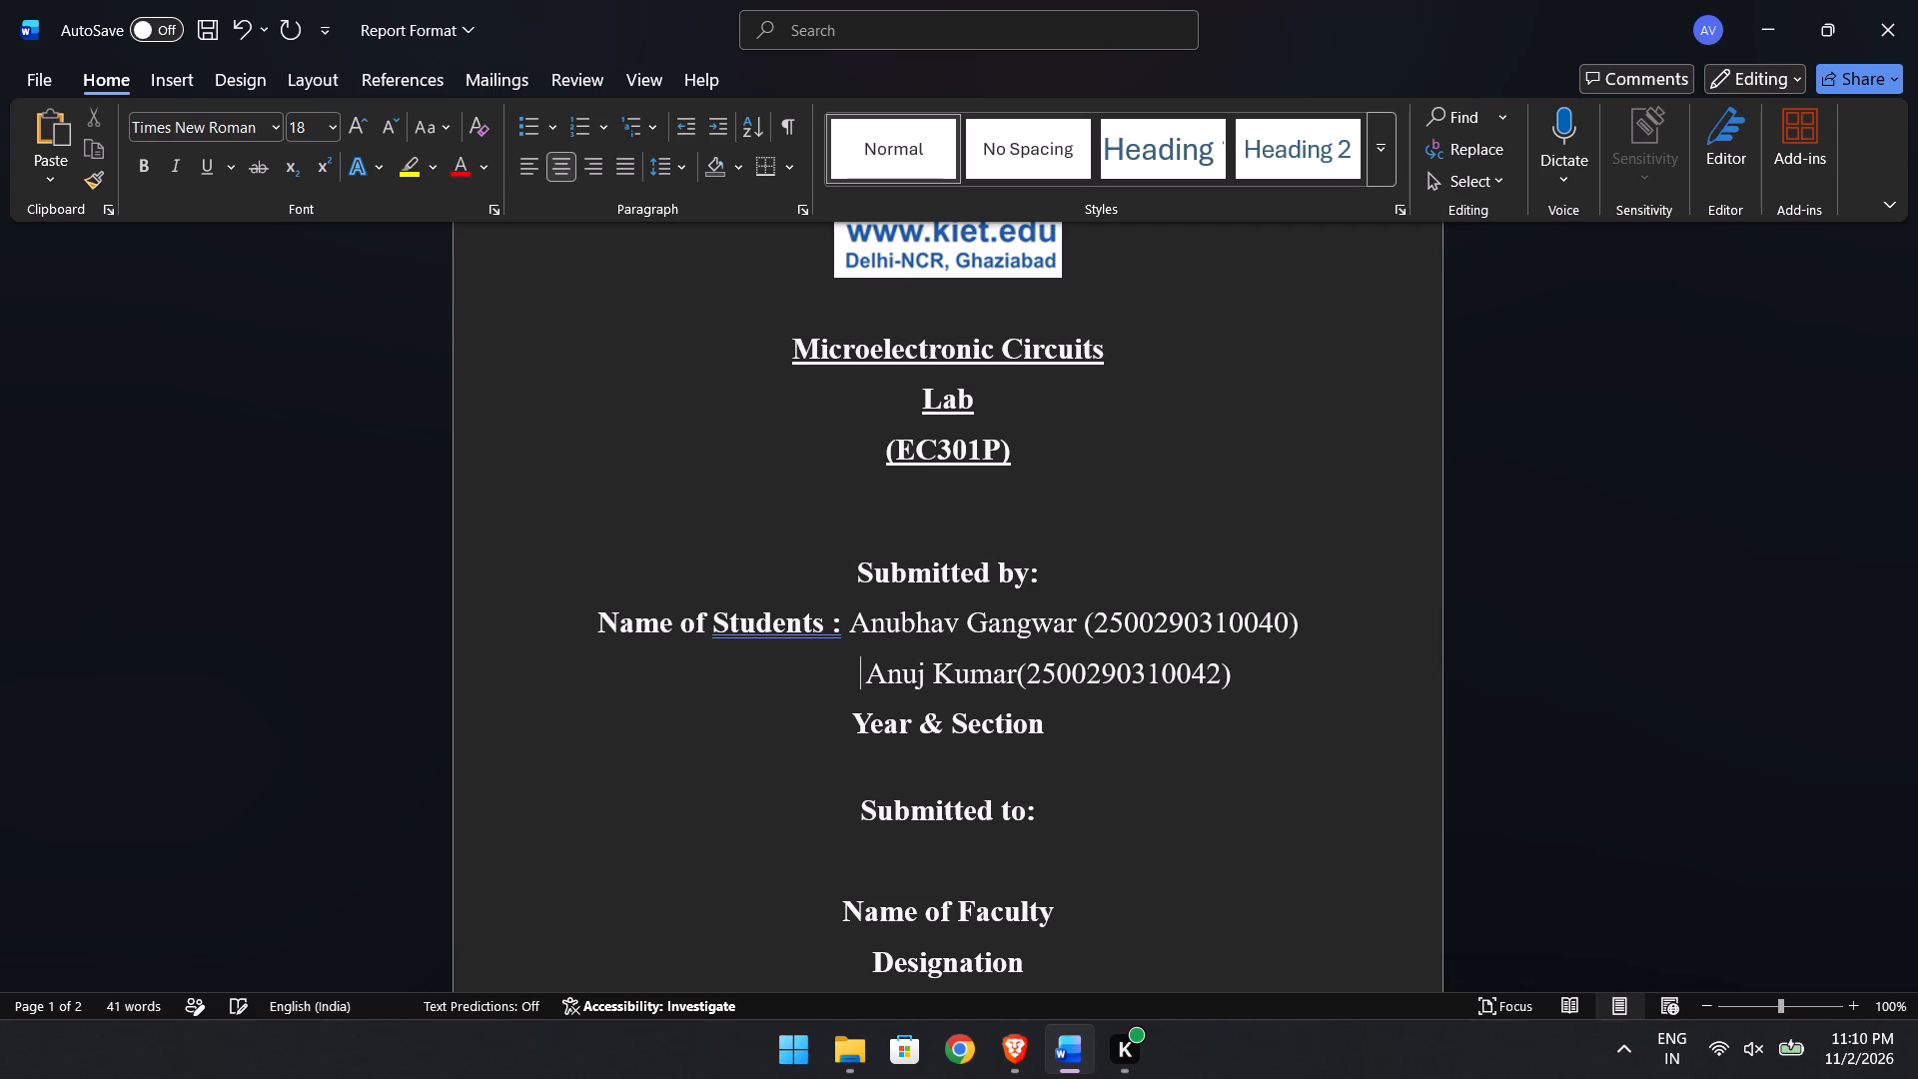
key(BackSpace)
key(BackSpace)
key(BackSpace)
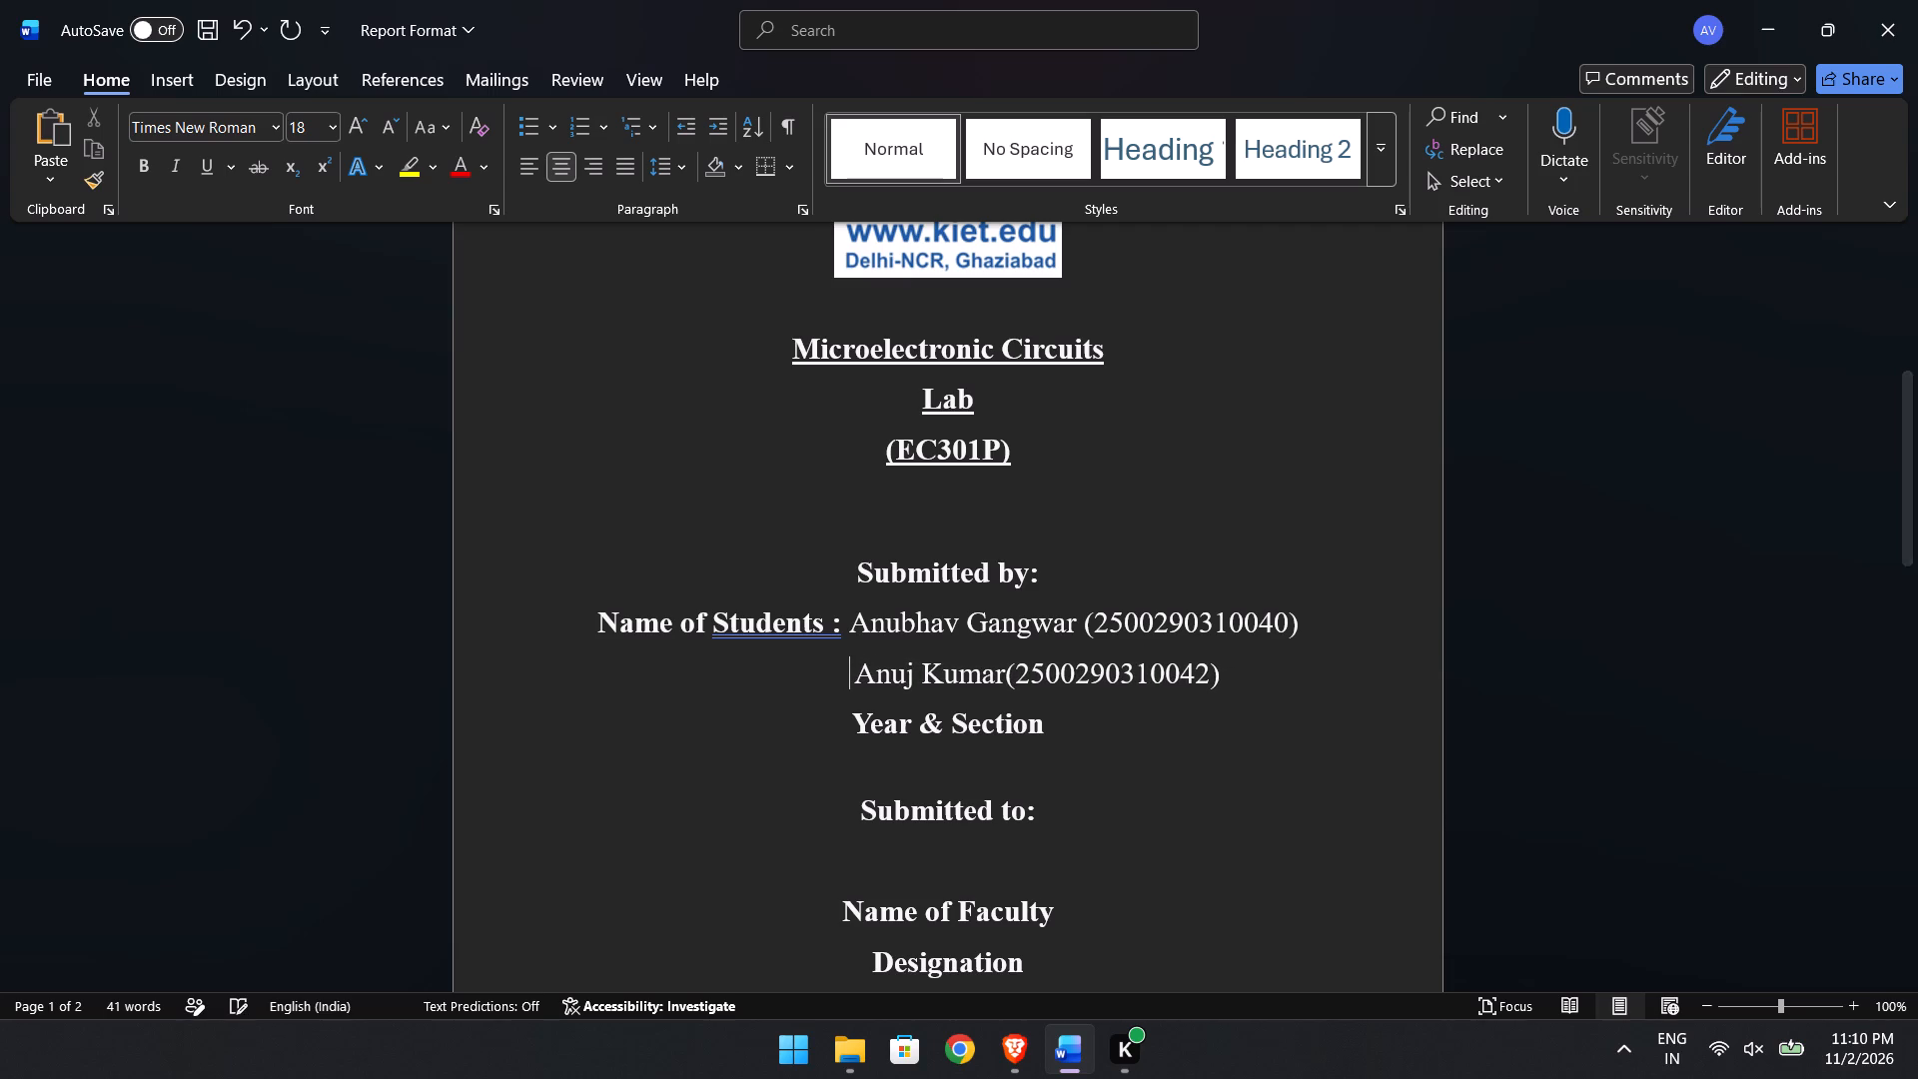
key(BackSpace)
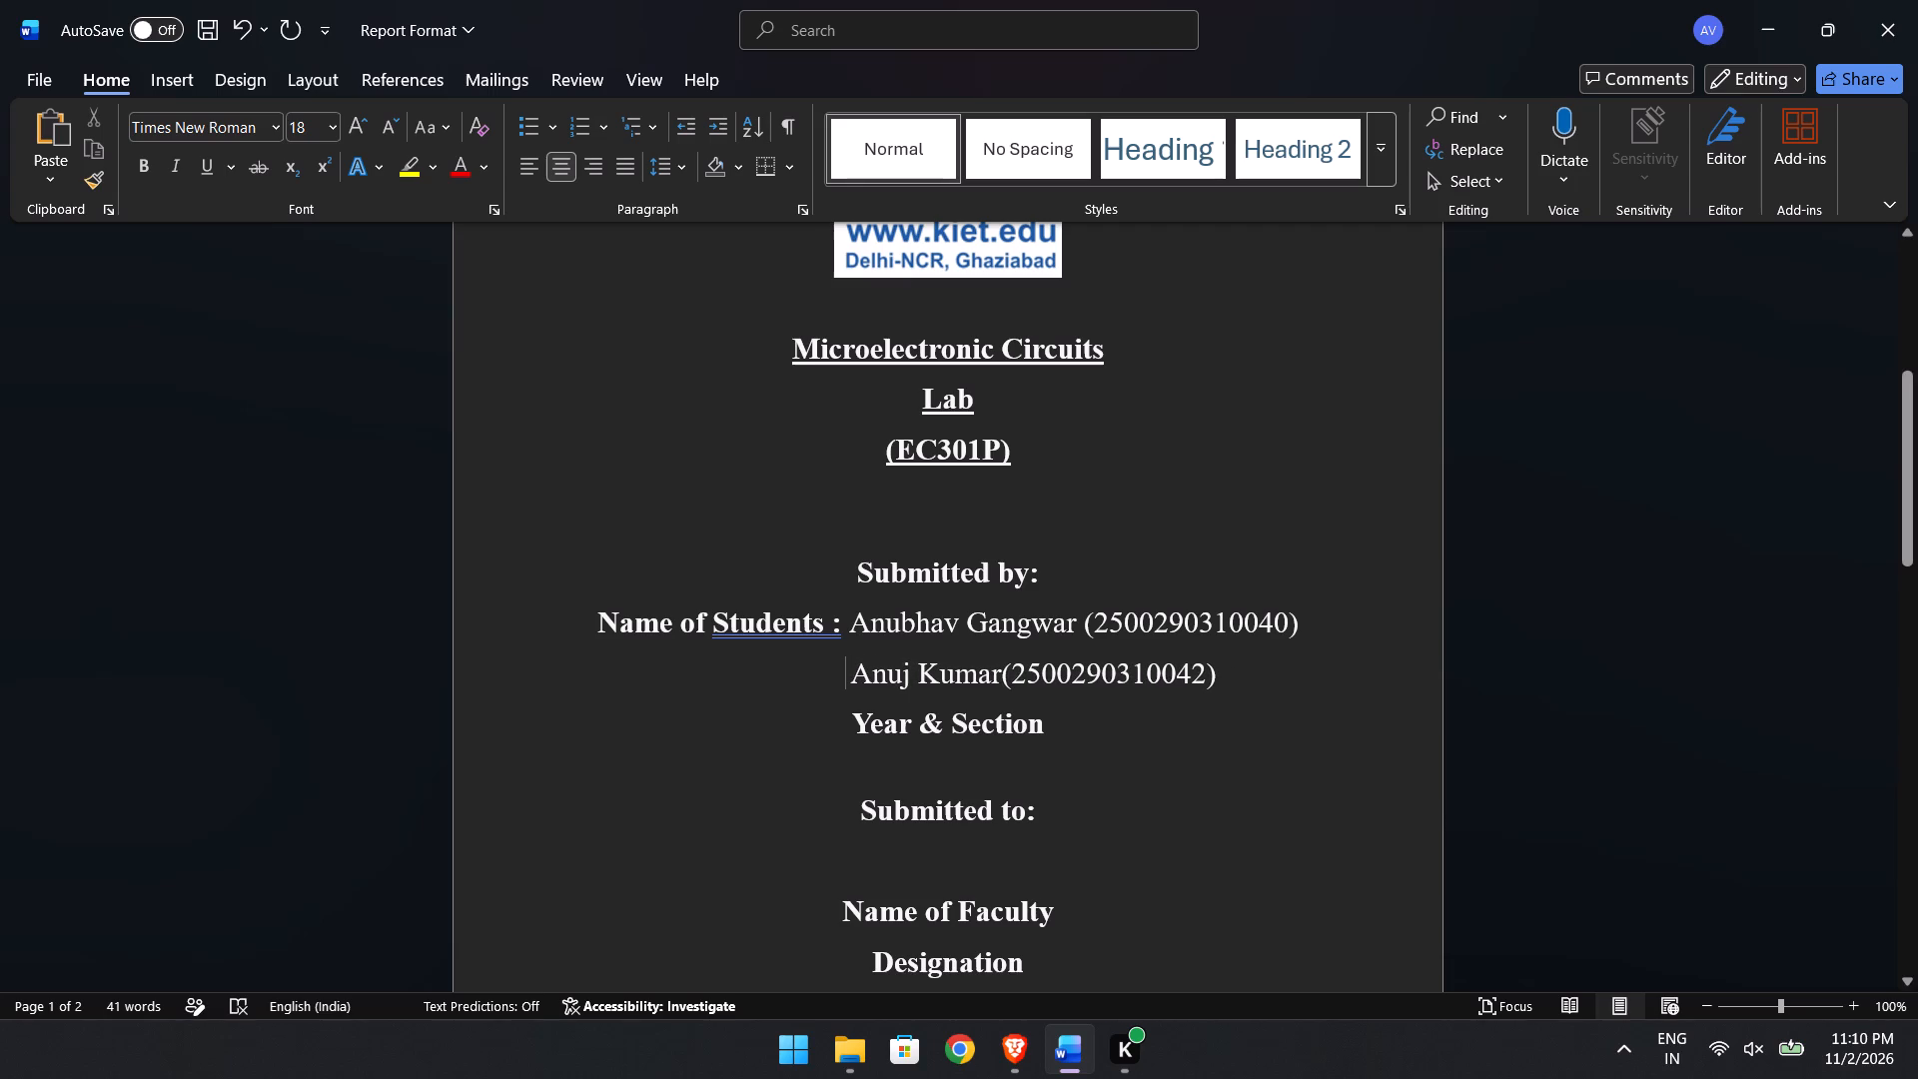
Add a new line below the second student with the third student's full name and an opening parenthesis.
click(1247, 673)
key(Return)
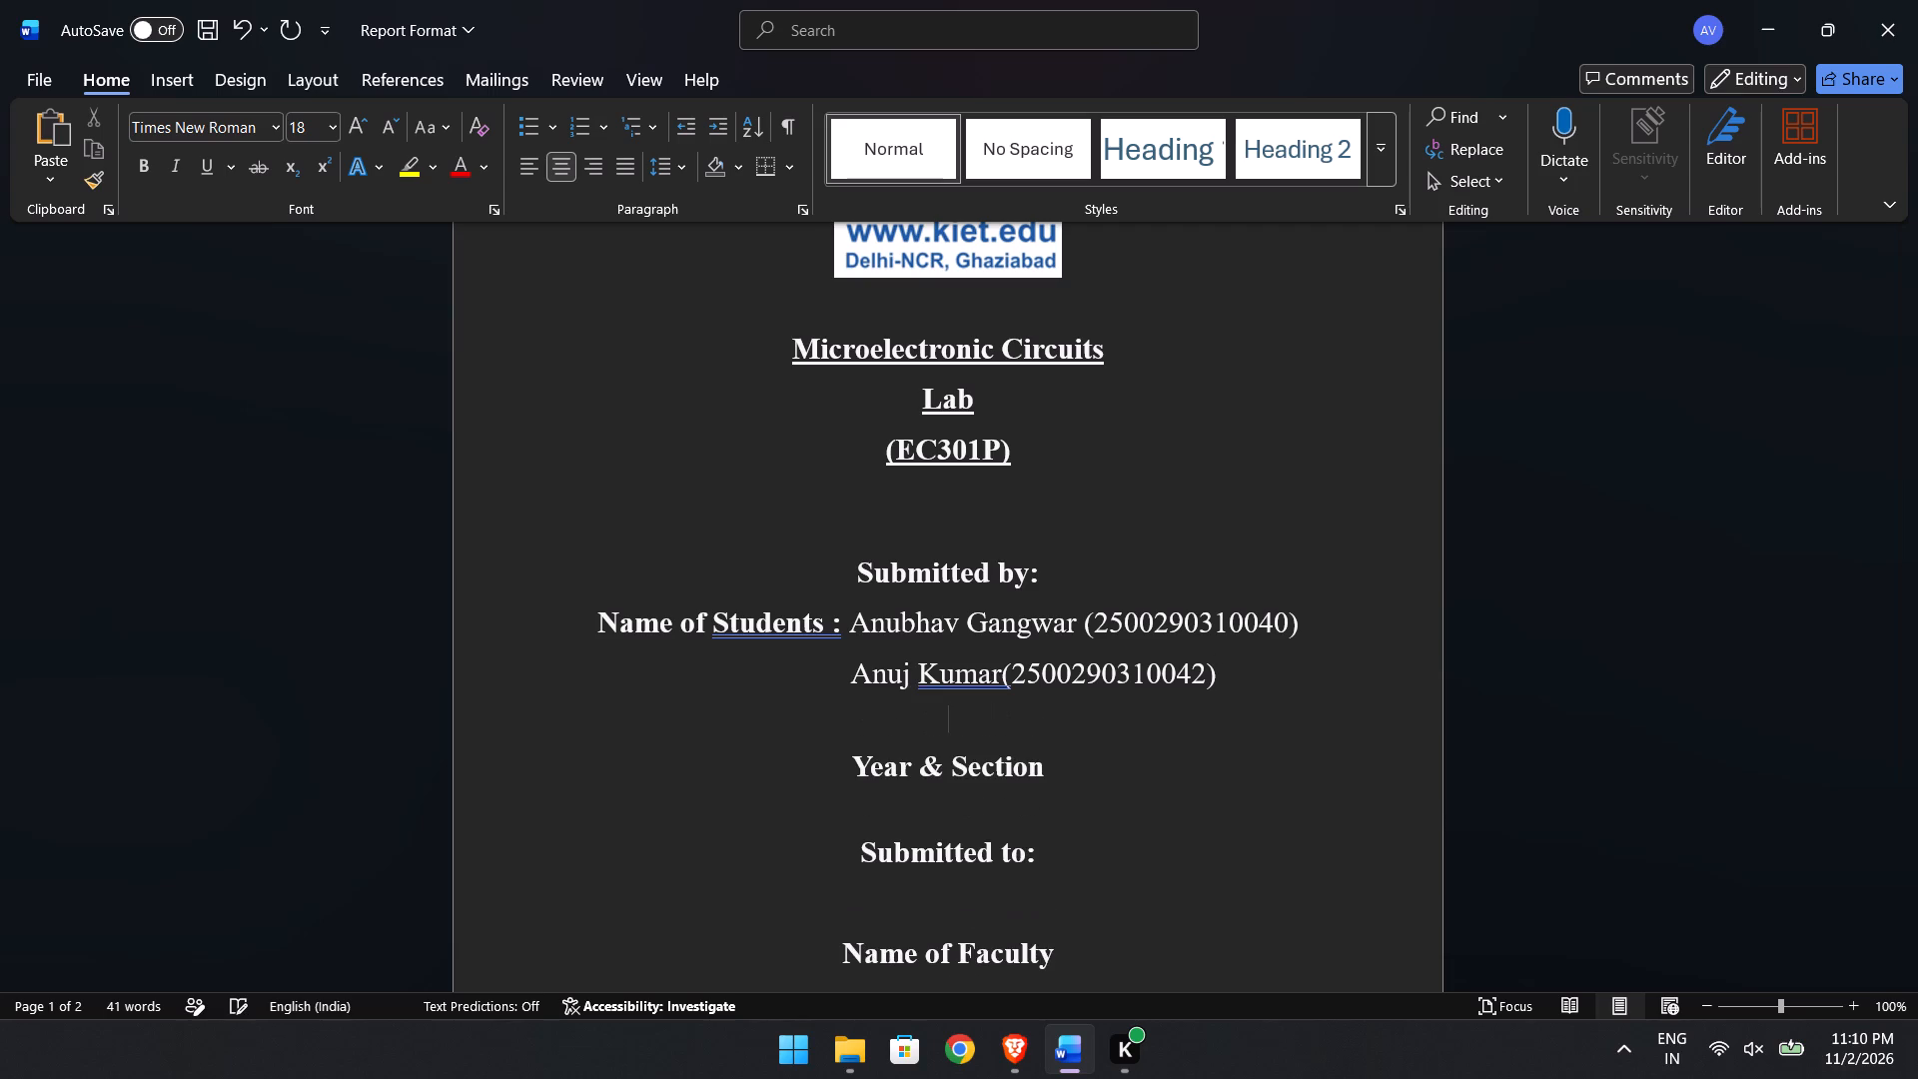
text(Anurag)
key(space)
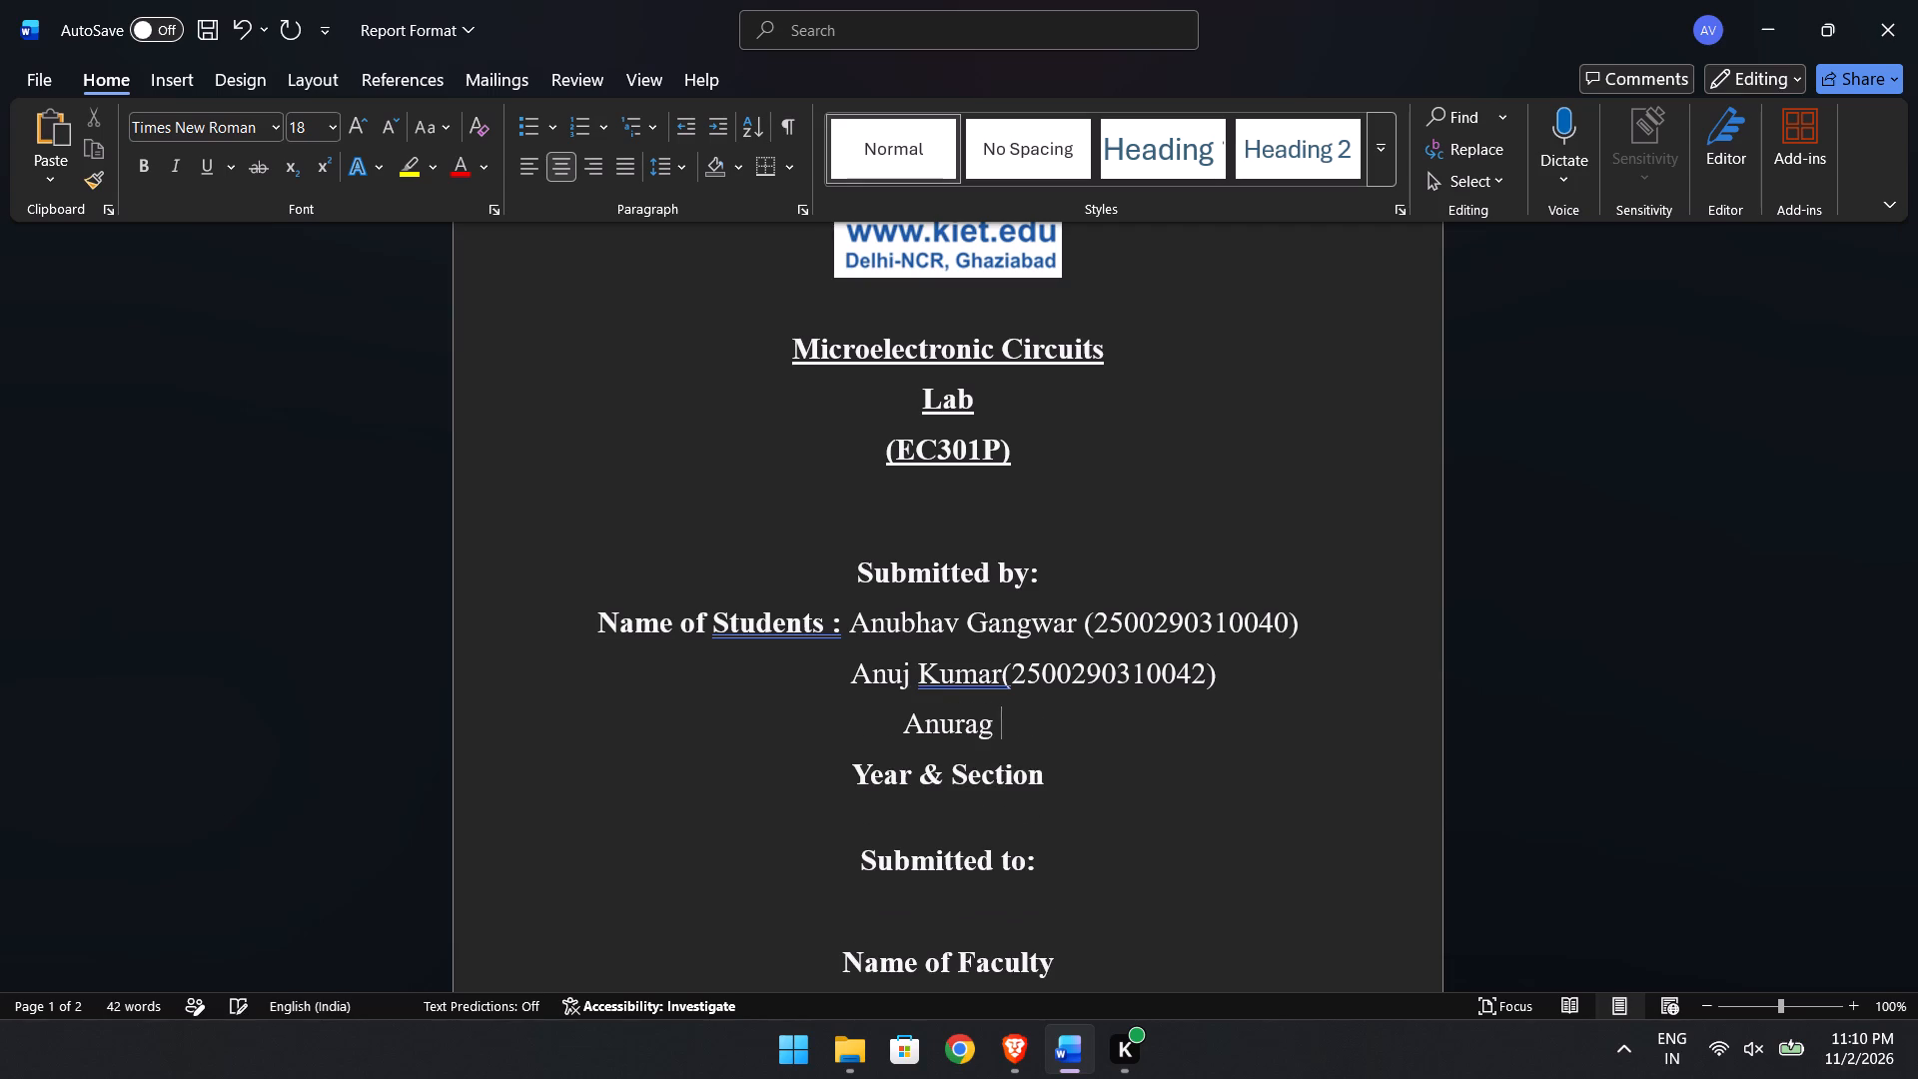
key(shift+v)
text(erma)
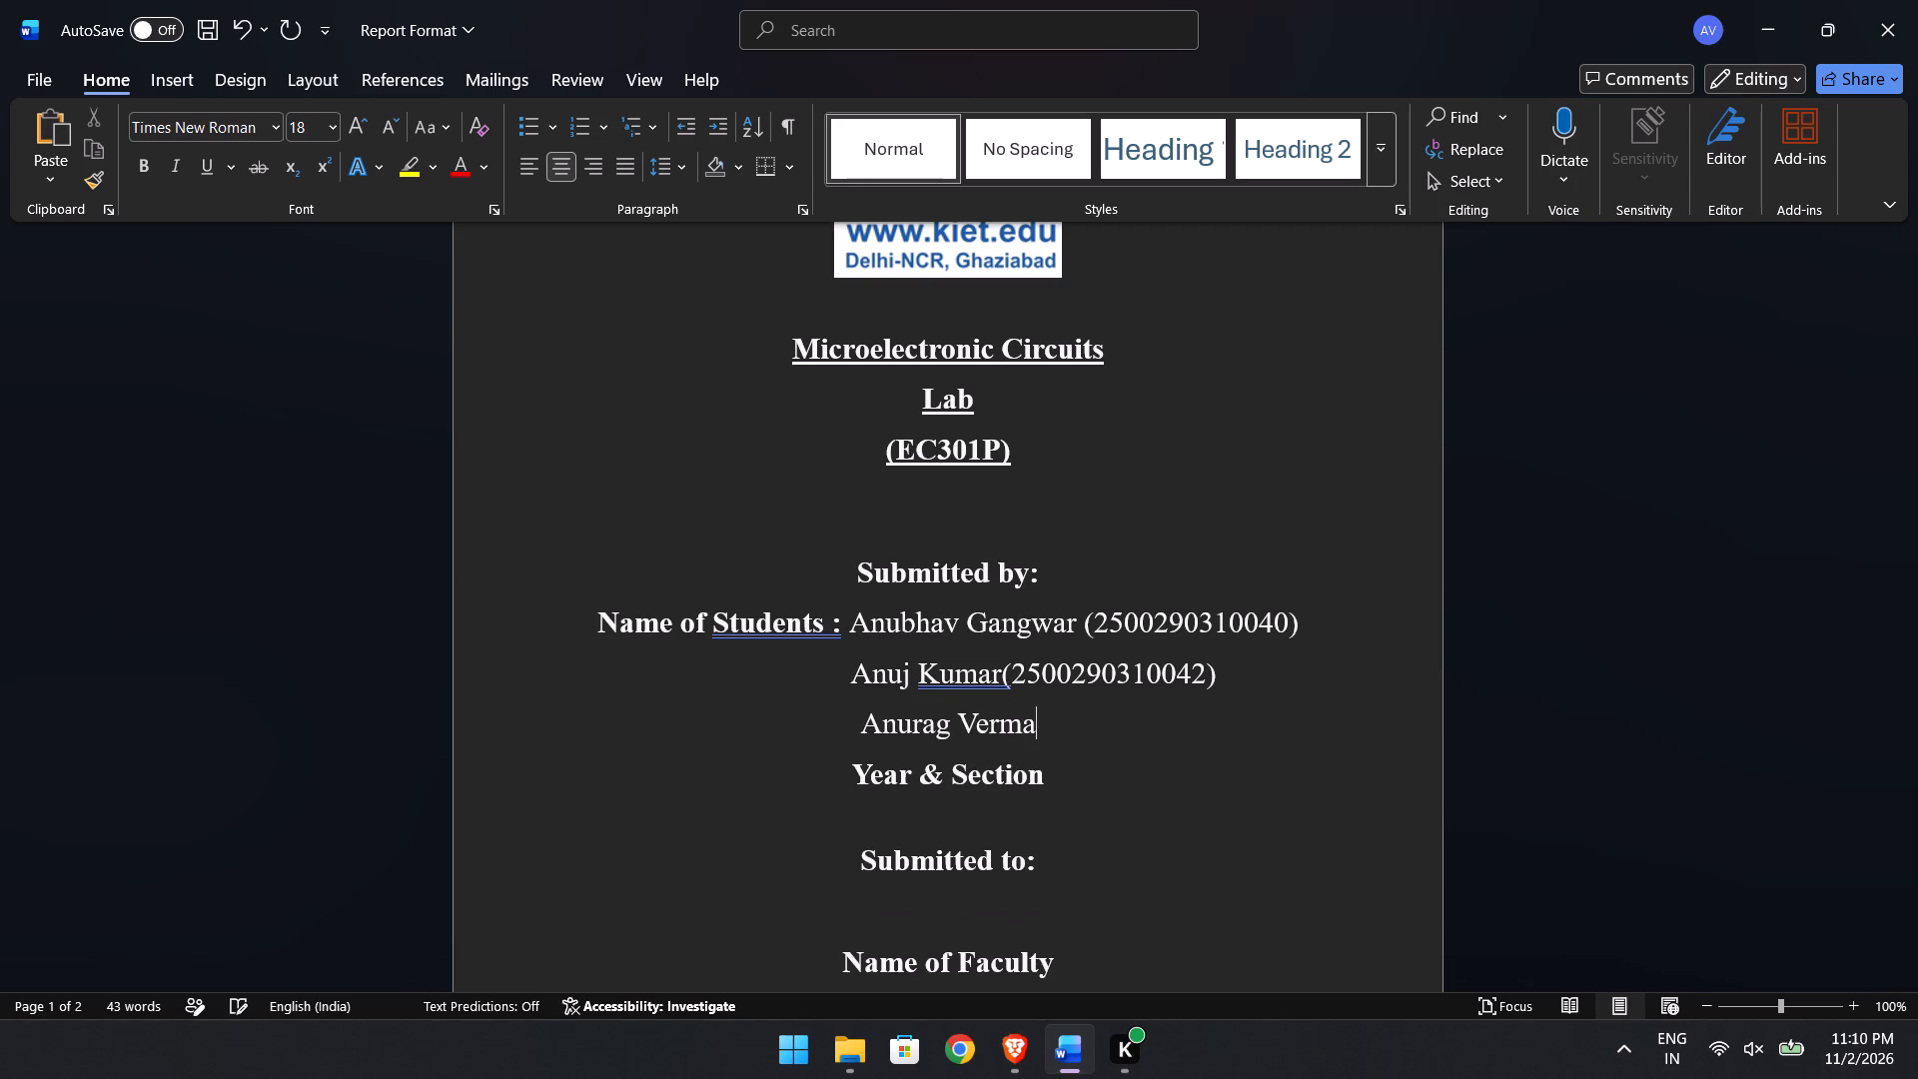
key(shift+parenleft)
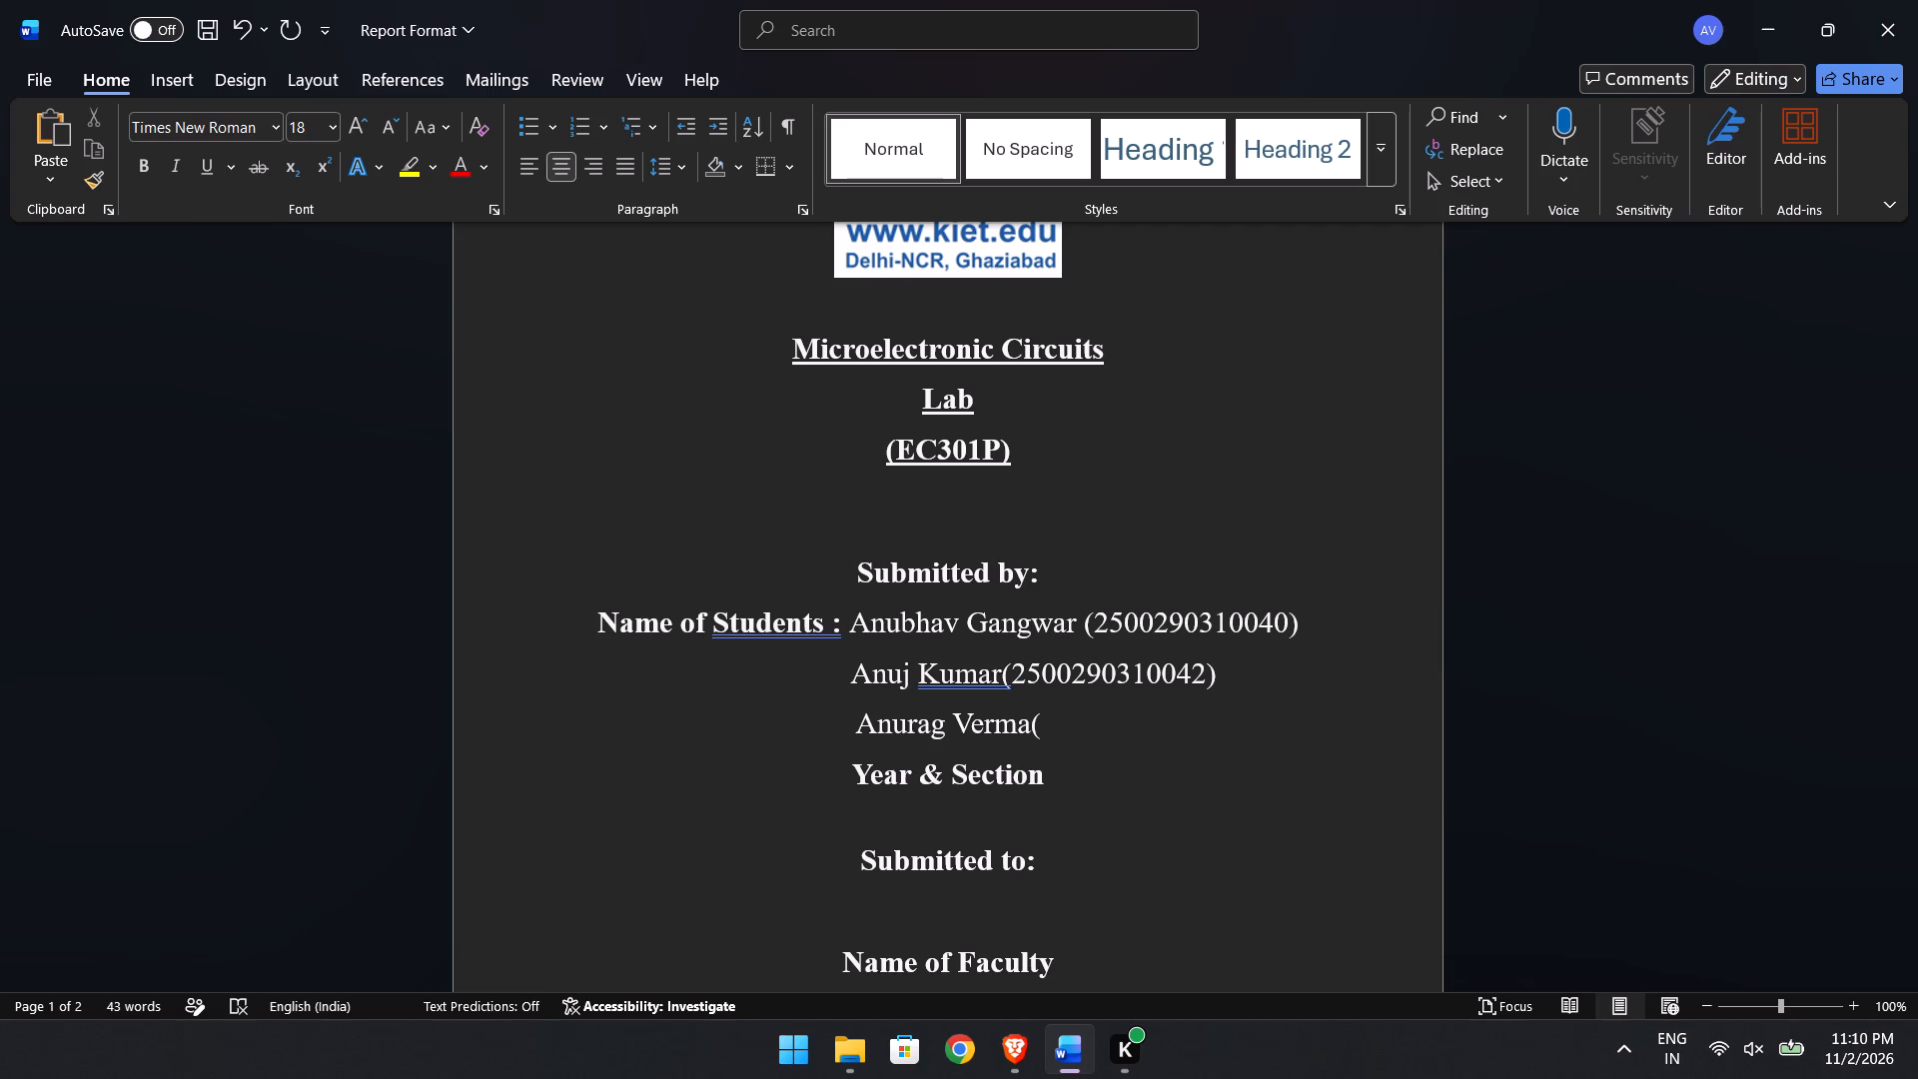
Insert a space before the opening parenthesis on both the second and third students' lines.
click(1005, 671)
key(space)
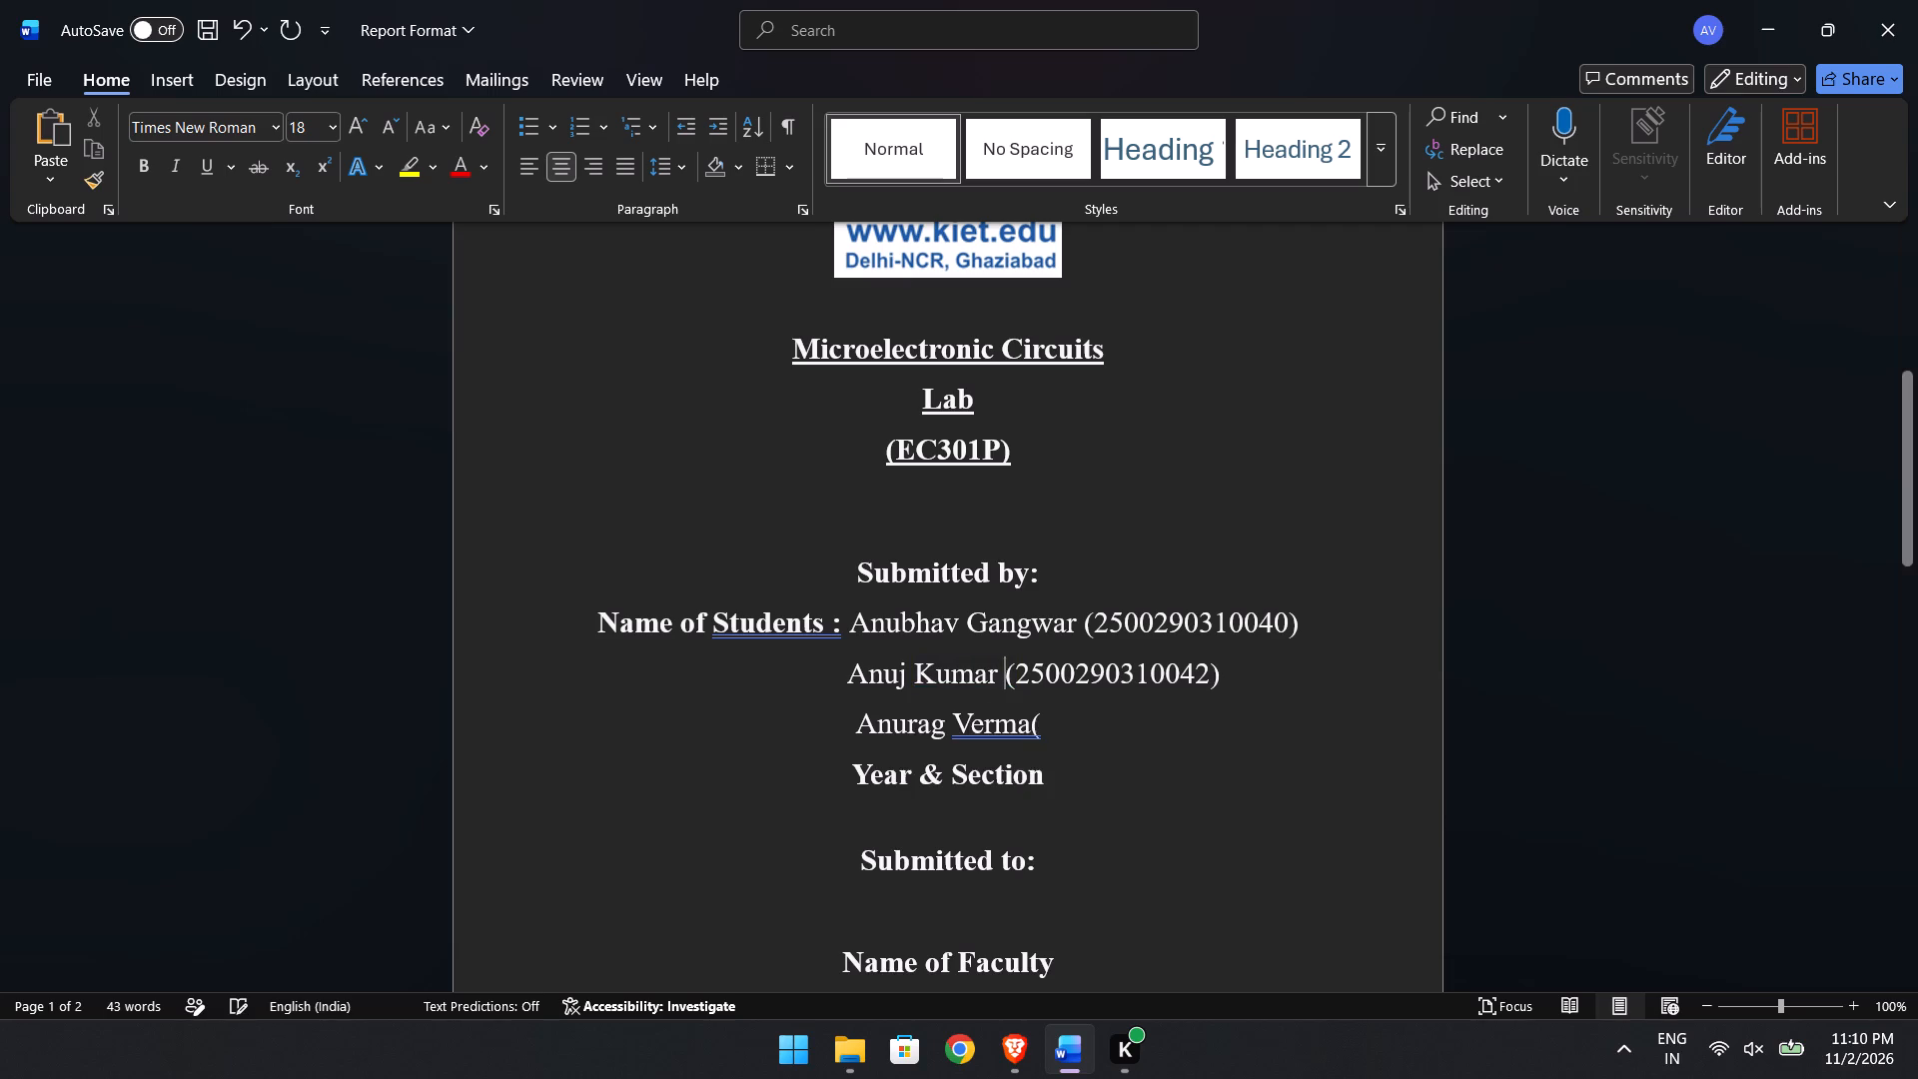
click(1030, 731)
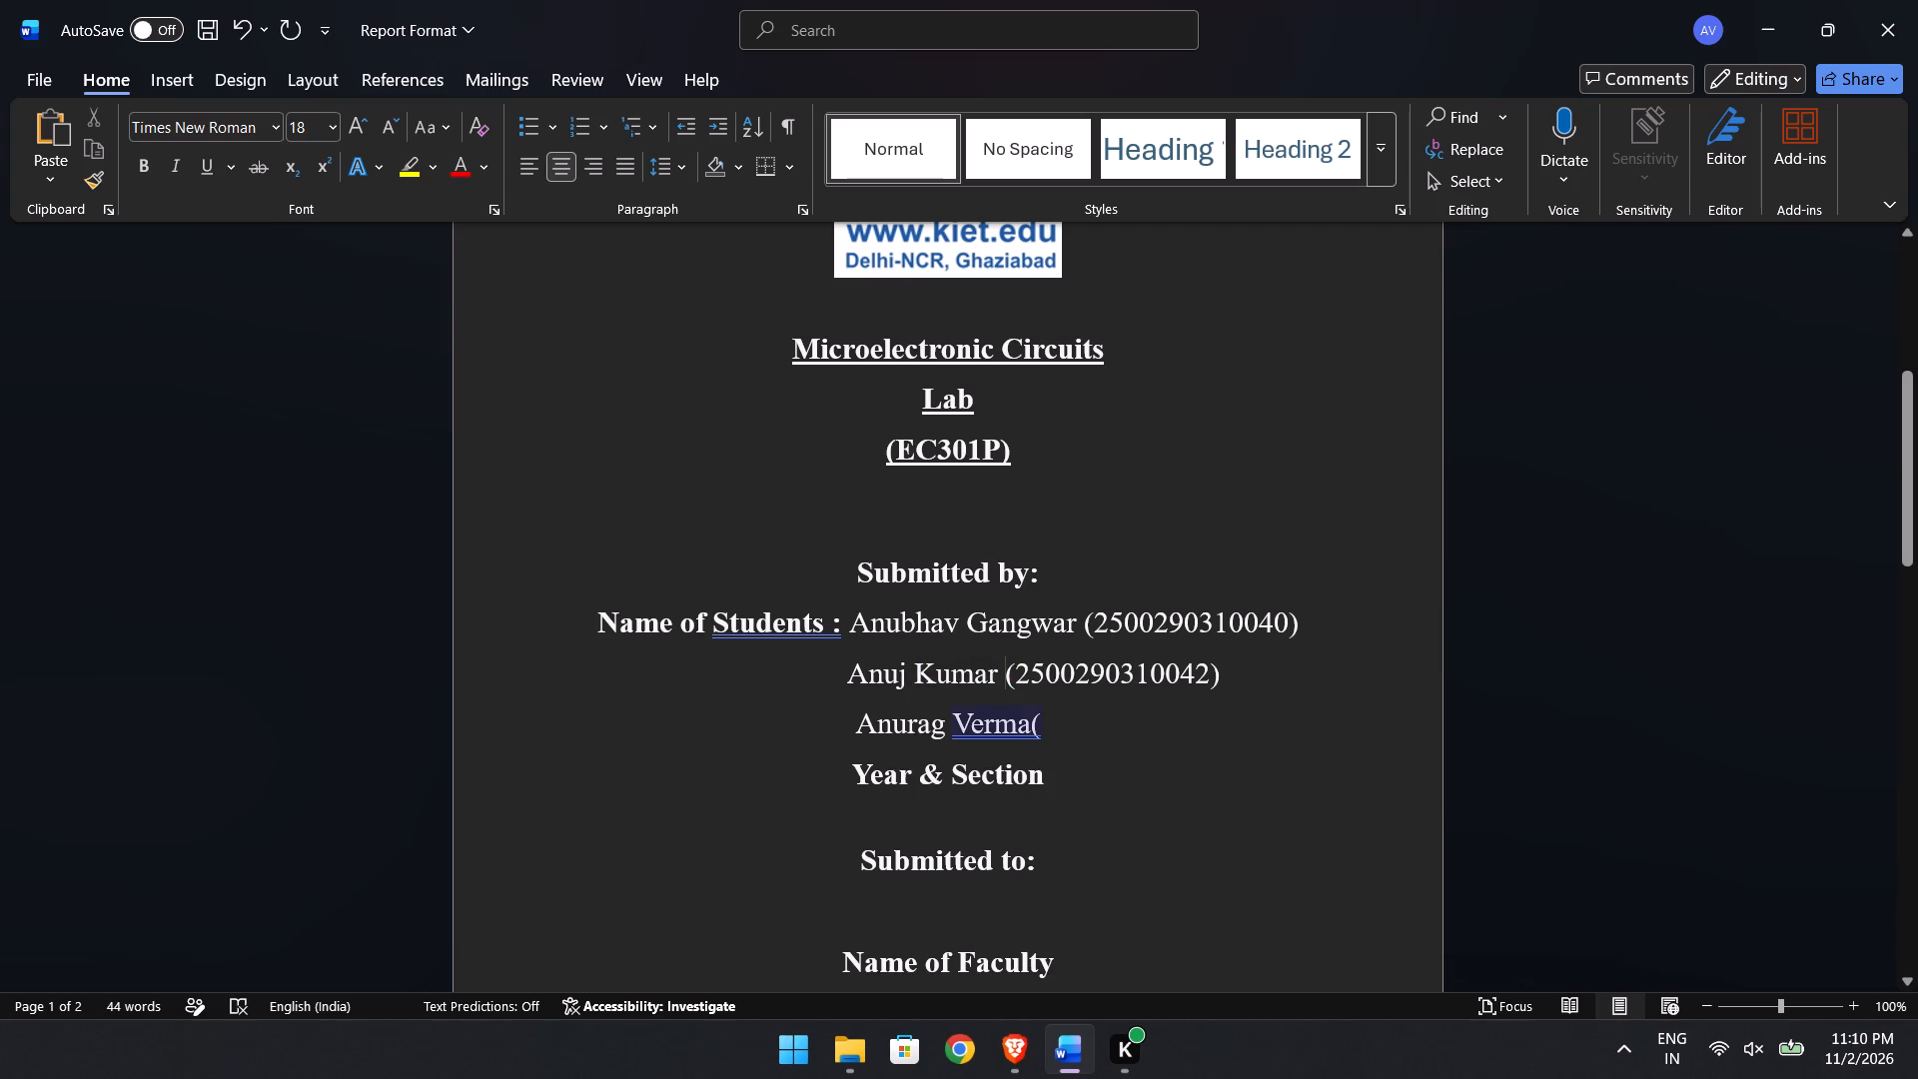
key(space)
Enter the third student's roll number after the opening parenthesis on the third student's line.
click(1054, 729)
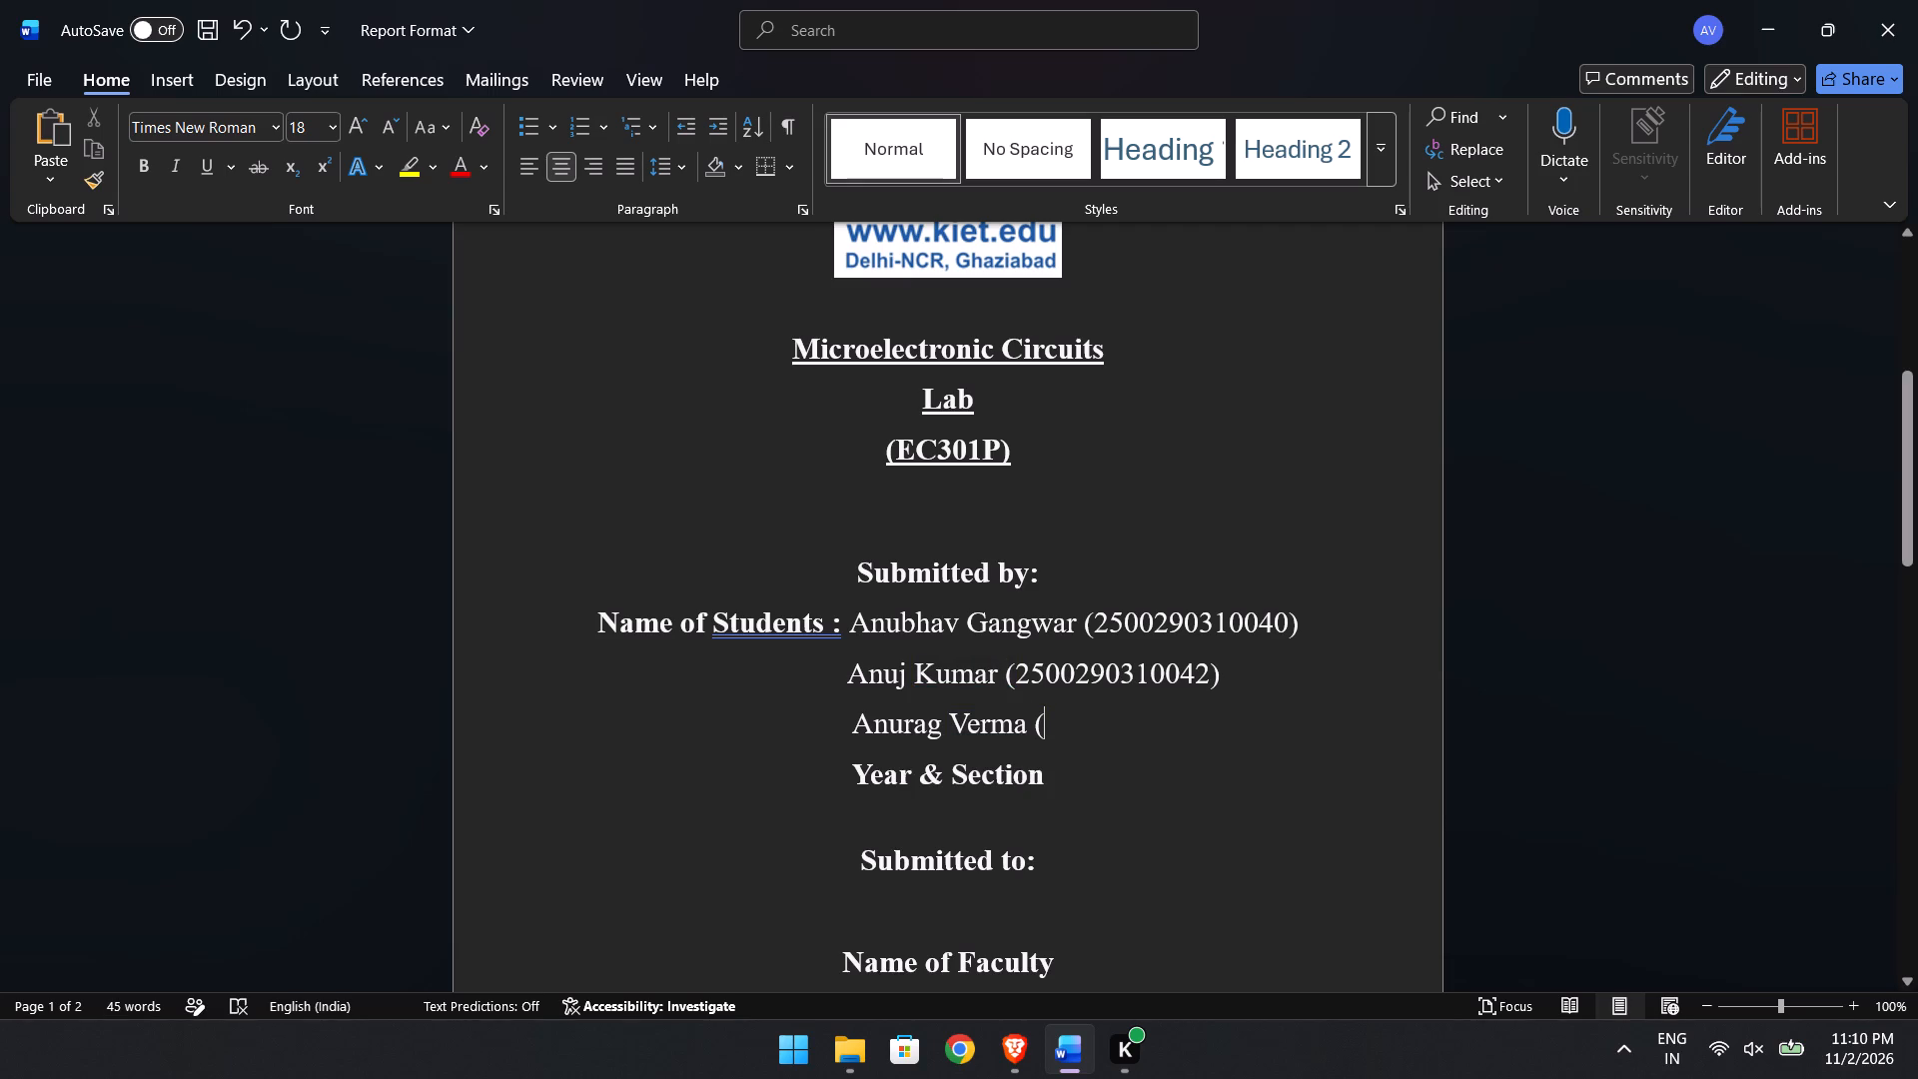
click(1054, 729)
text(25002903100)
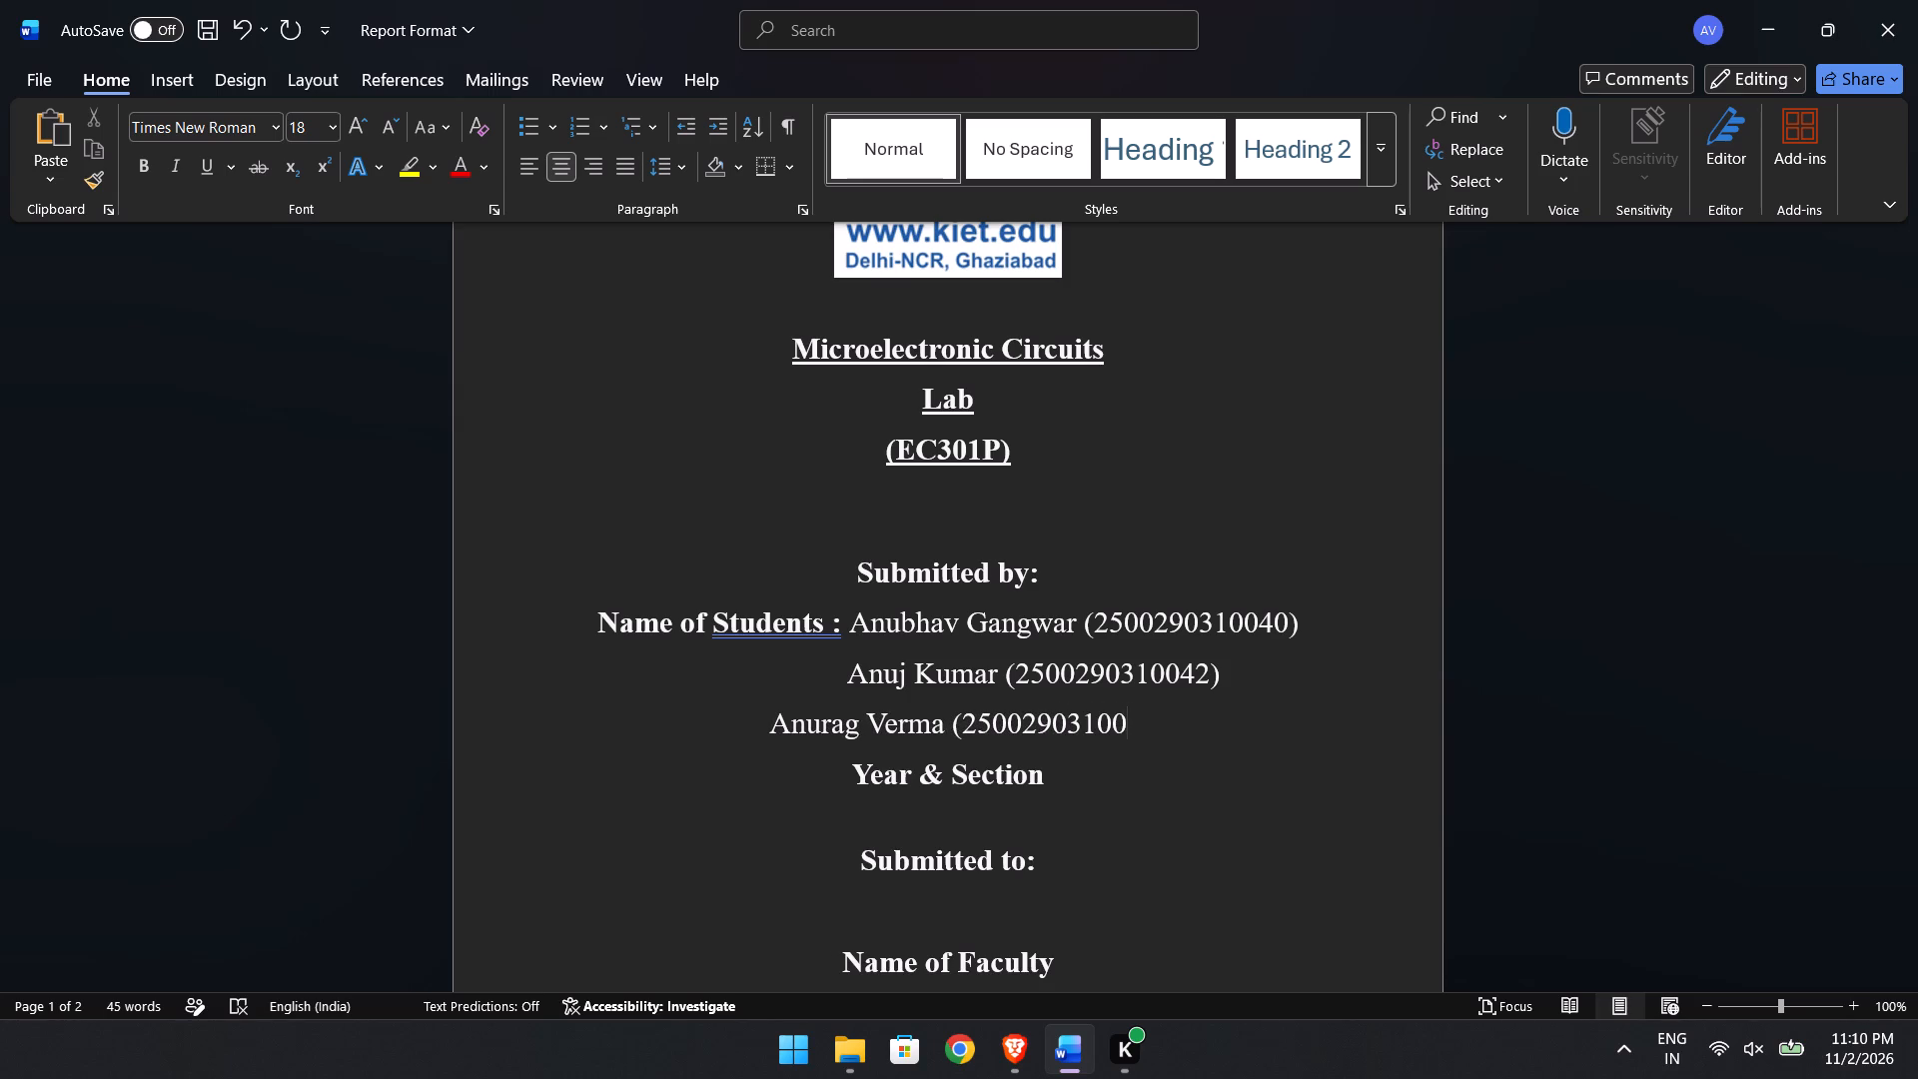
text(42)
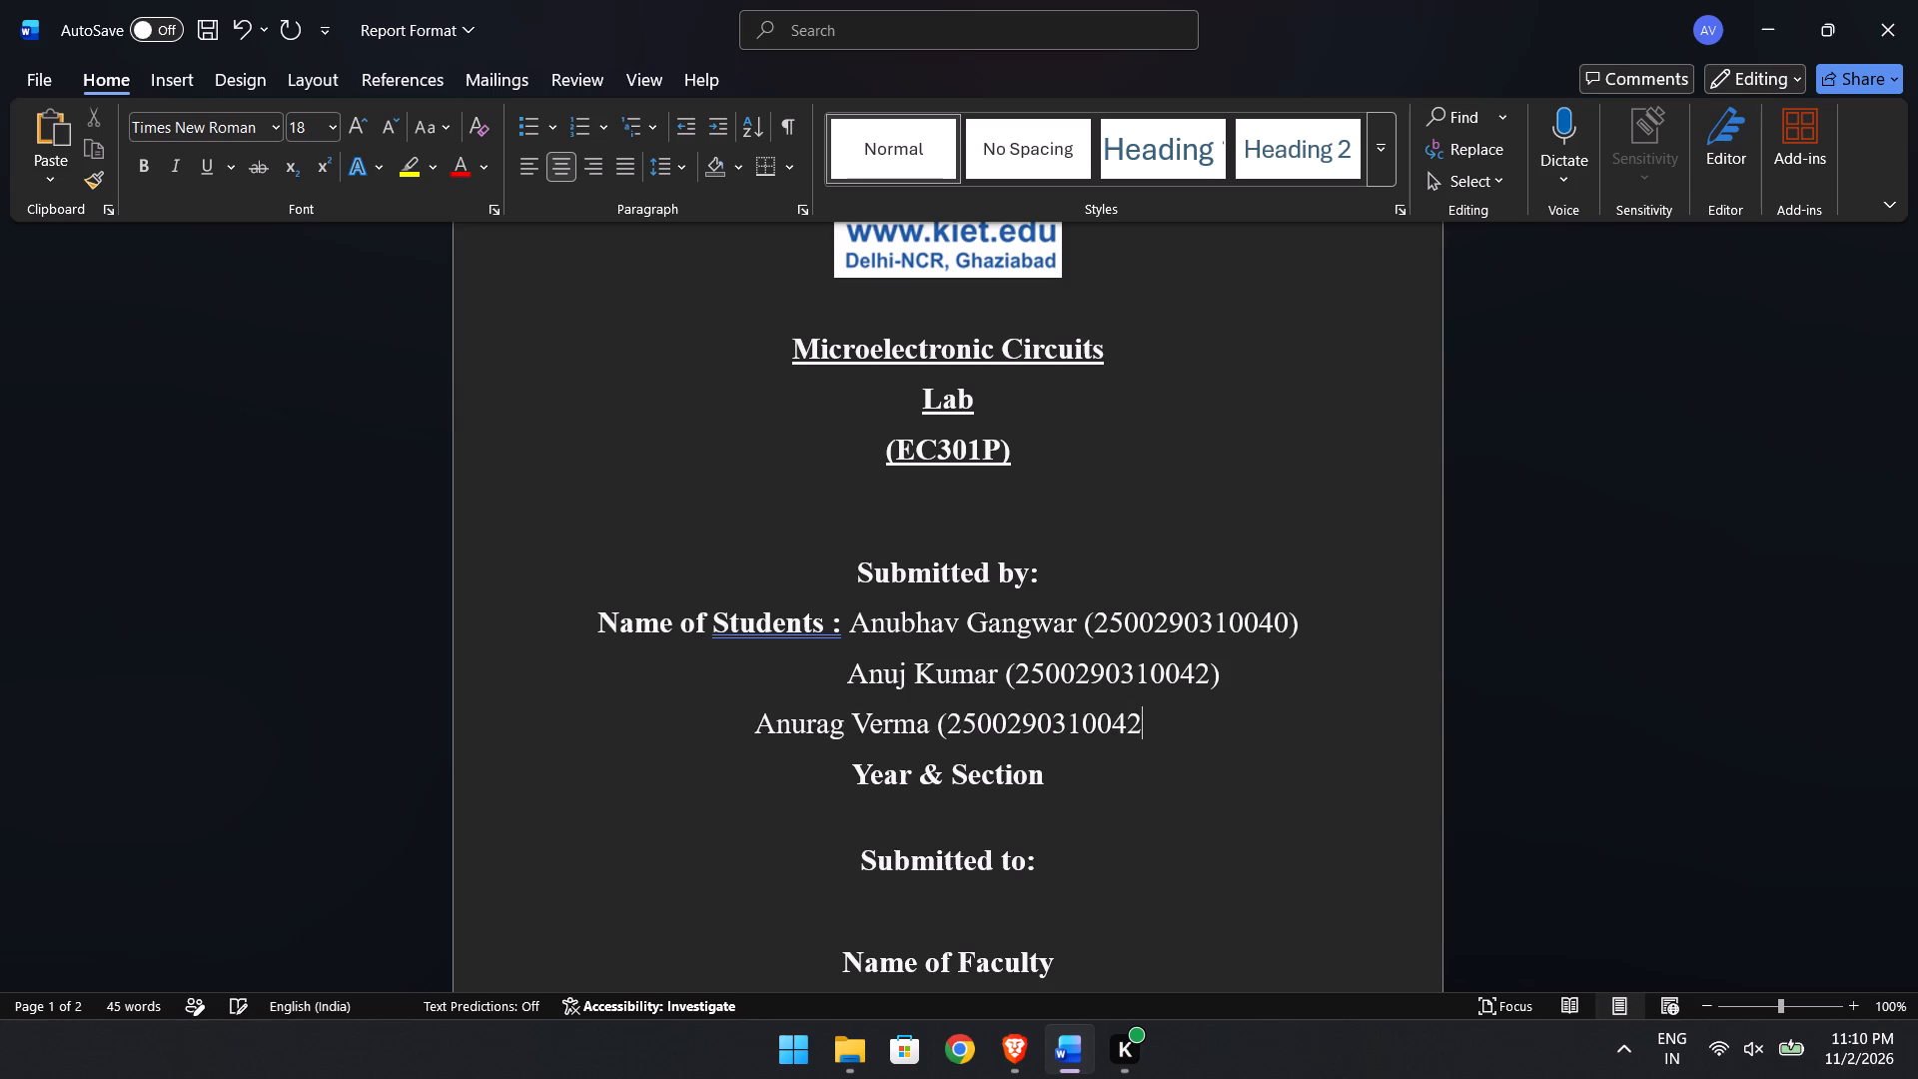
Change the last digit of the second student's roll number to 1.
click(1208, 670)
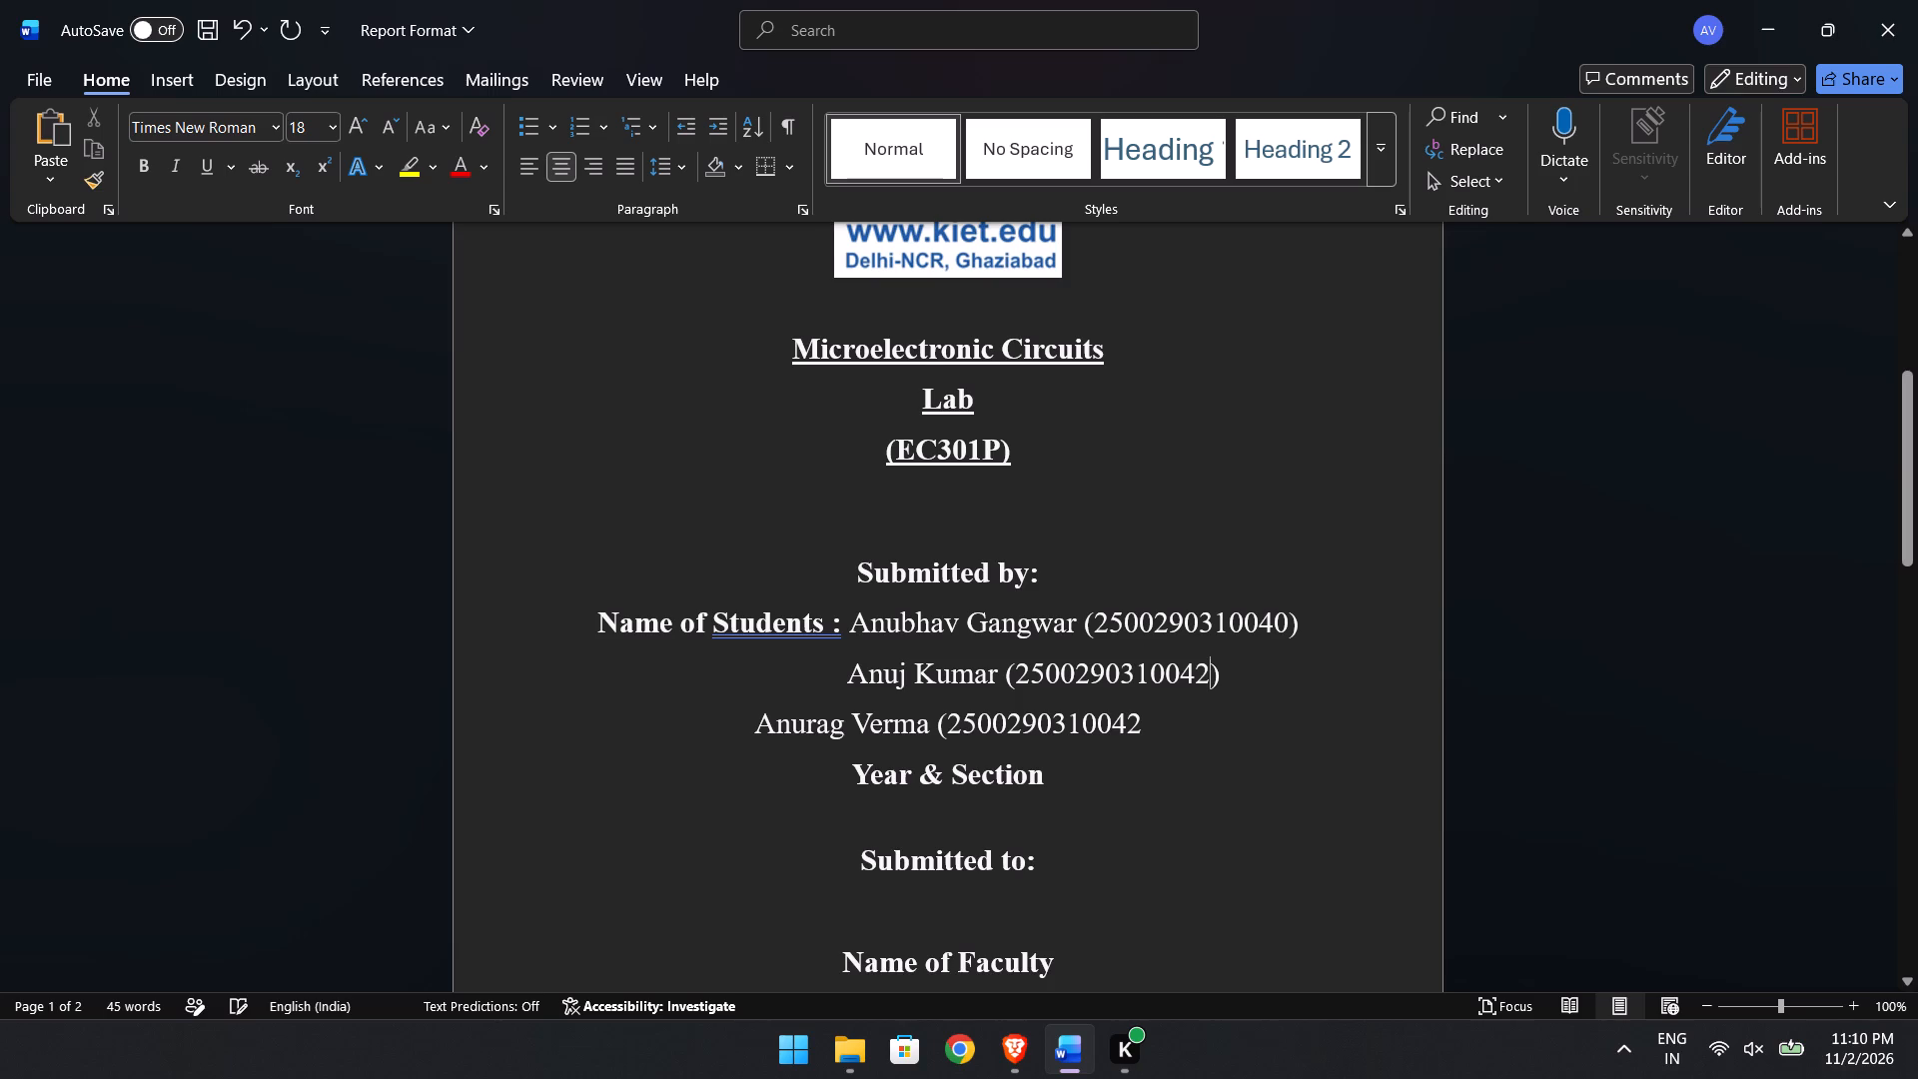
key(BackSpace)
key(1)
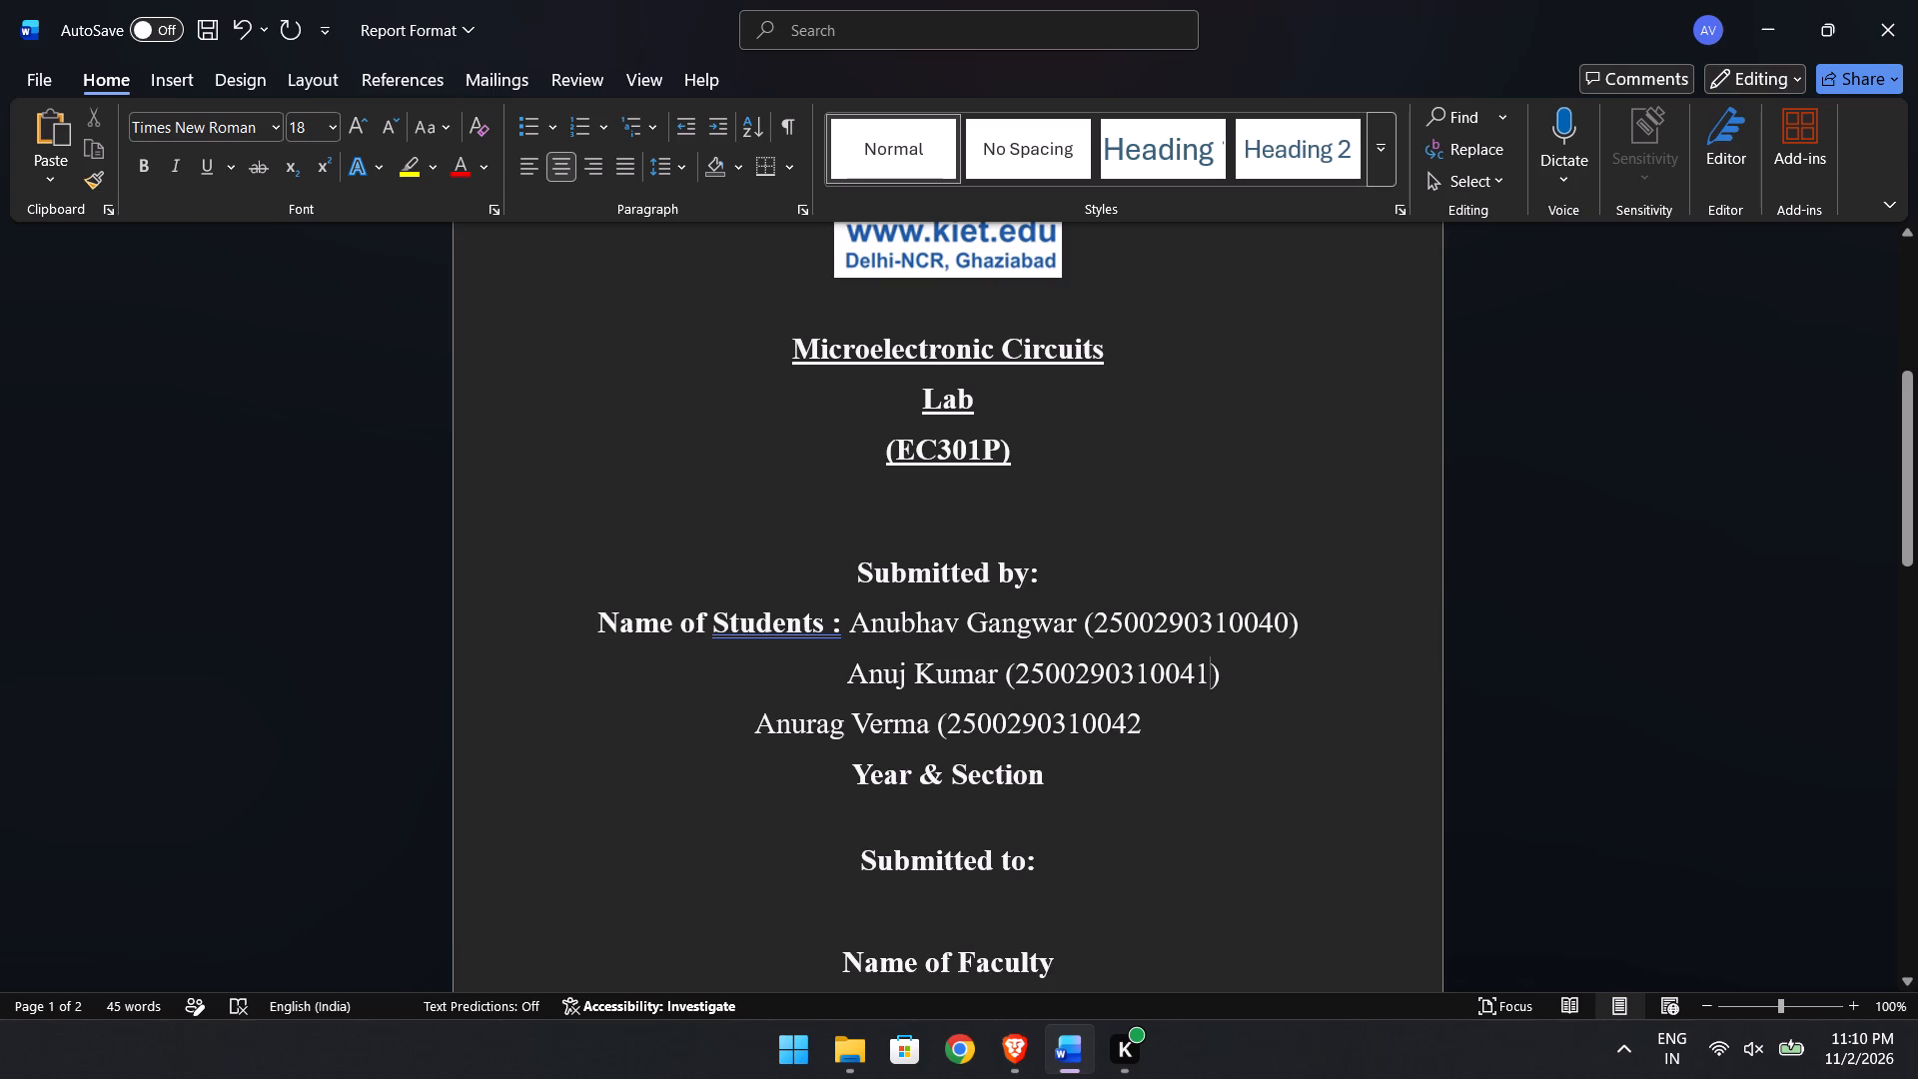
Add the closing parenthesis after the third student's roll number.
click(1172, 729)
key(shift+parenright)
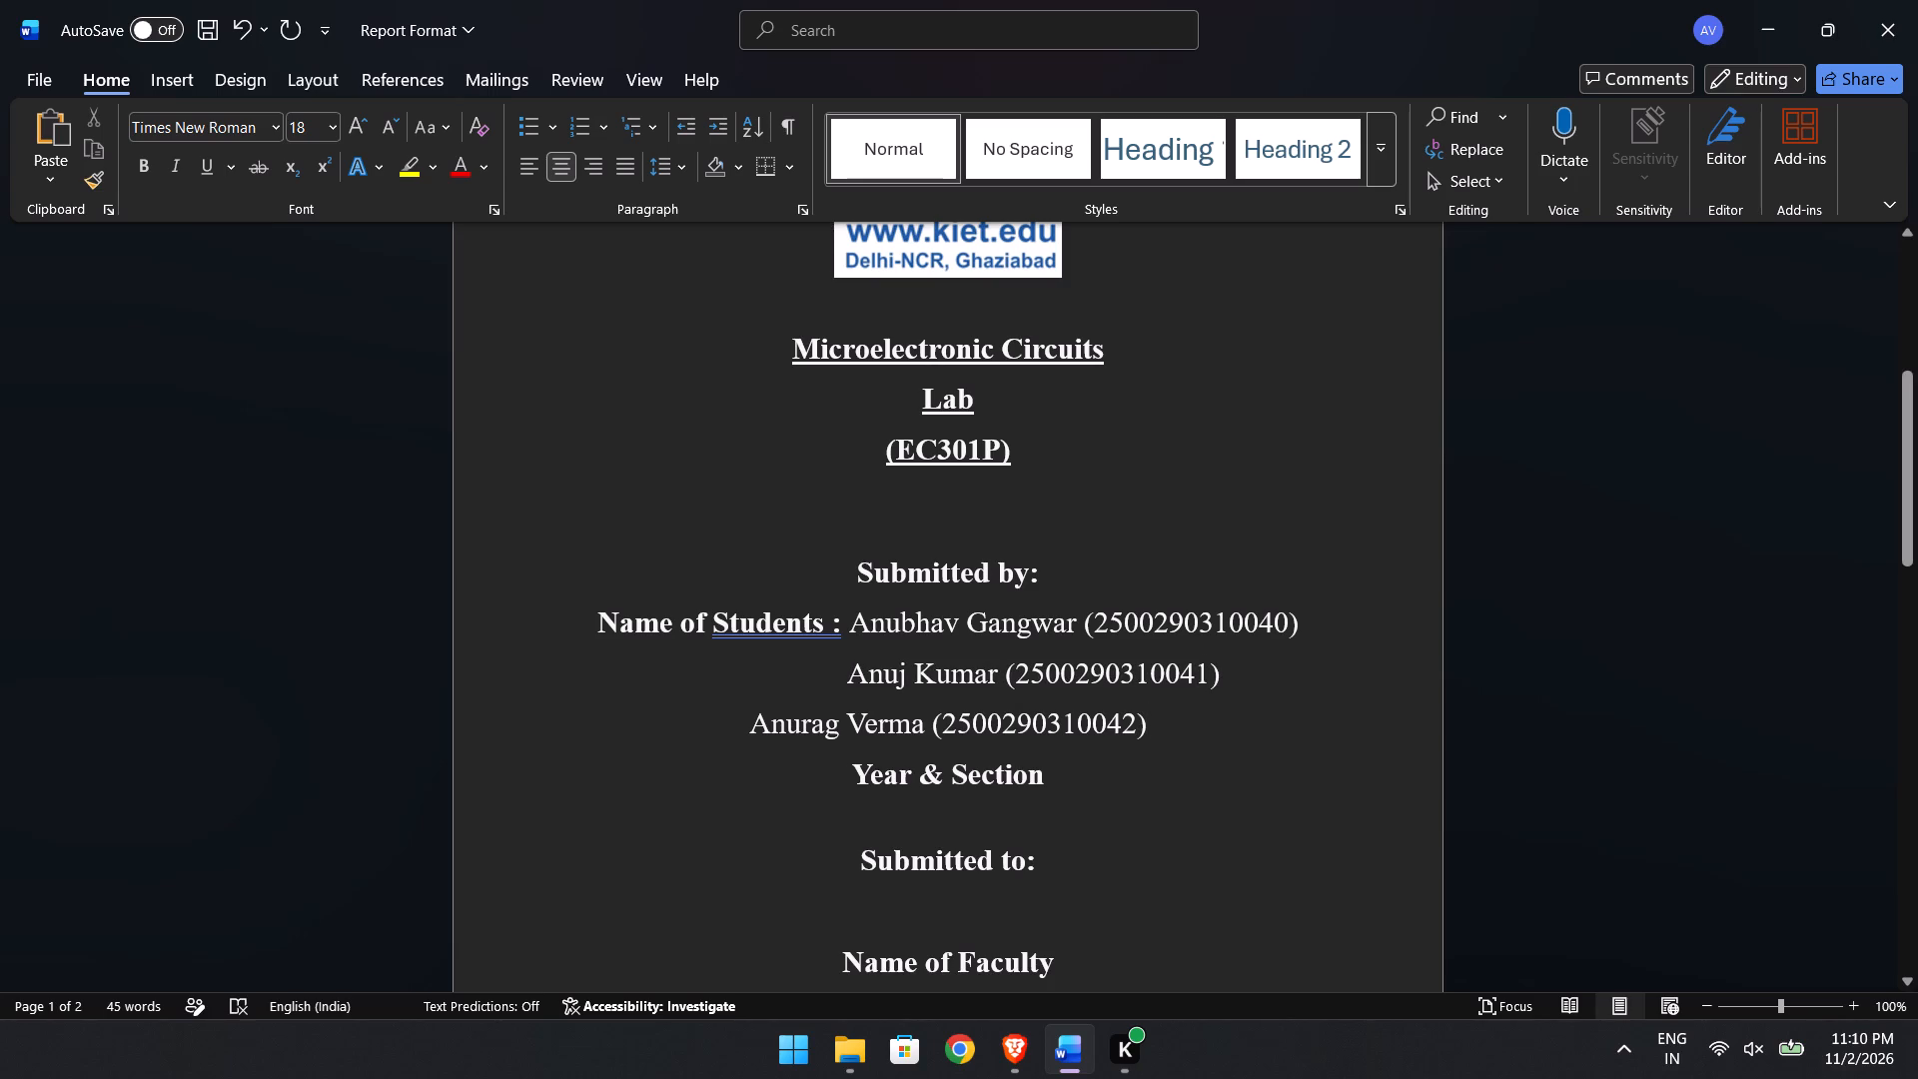
Insert leading spaces on the third student's line until the name lines up beneath the second student's name.
click(751, 728)
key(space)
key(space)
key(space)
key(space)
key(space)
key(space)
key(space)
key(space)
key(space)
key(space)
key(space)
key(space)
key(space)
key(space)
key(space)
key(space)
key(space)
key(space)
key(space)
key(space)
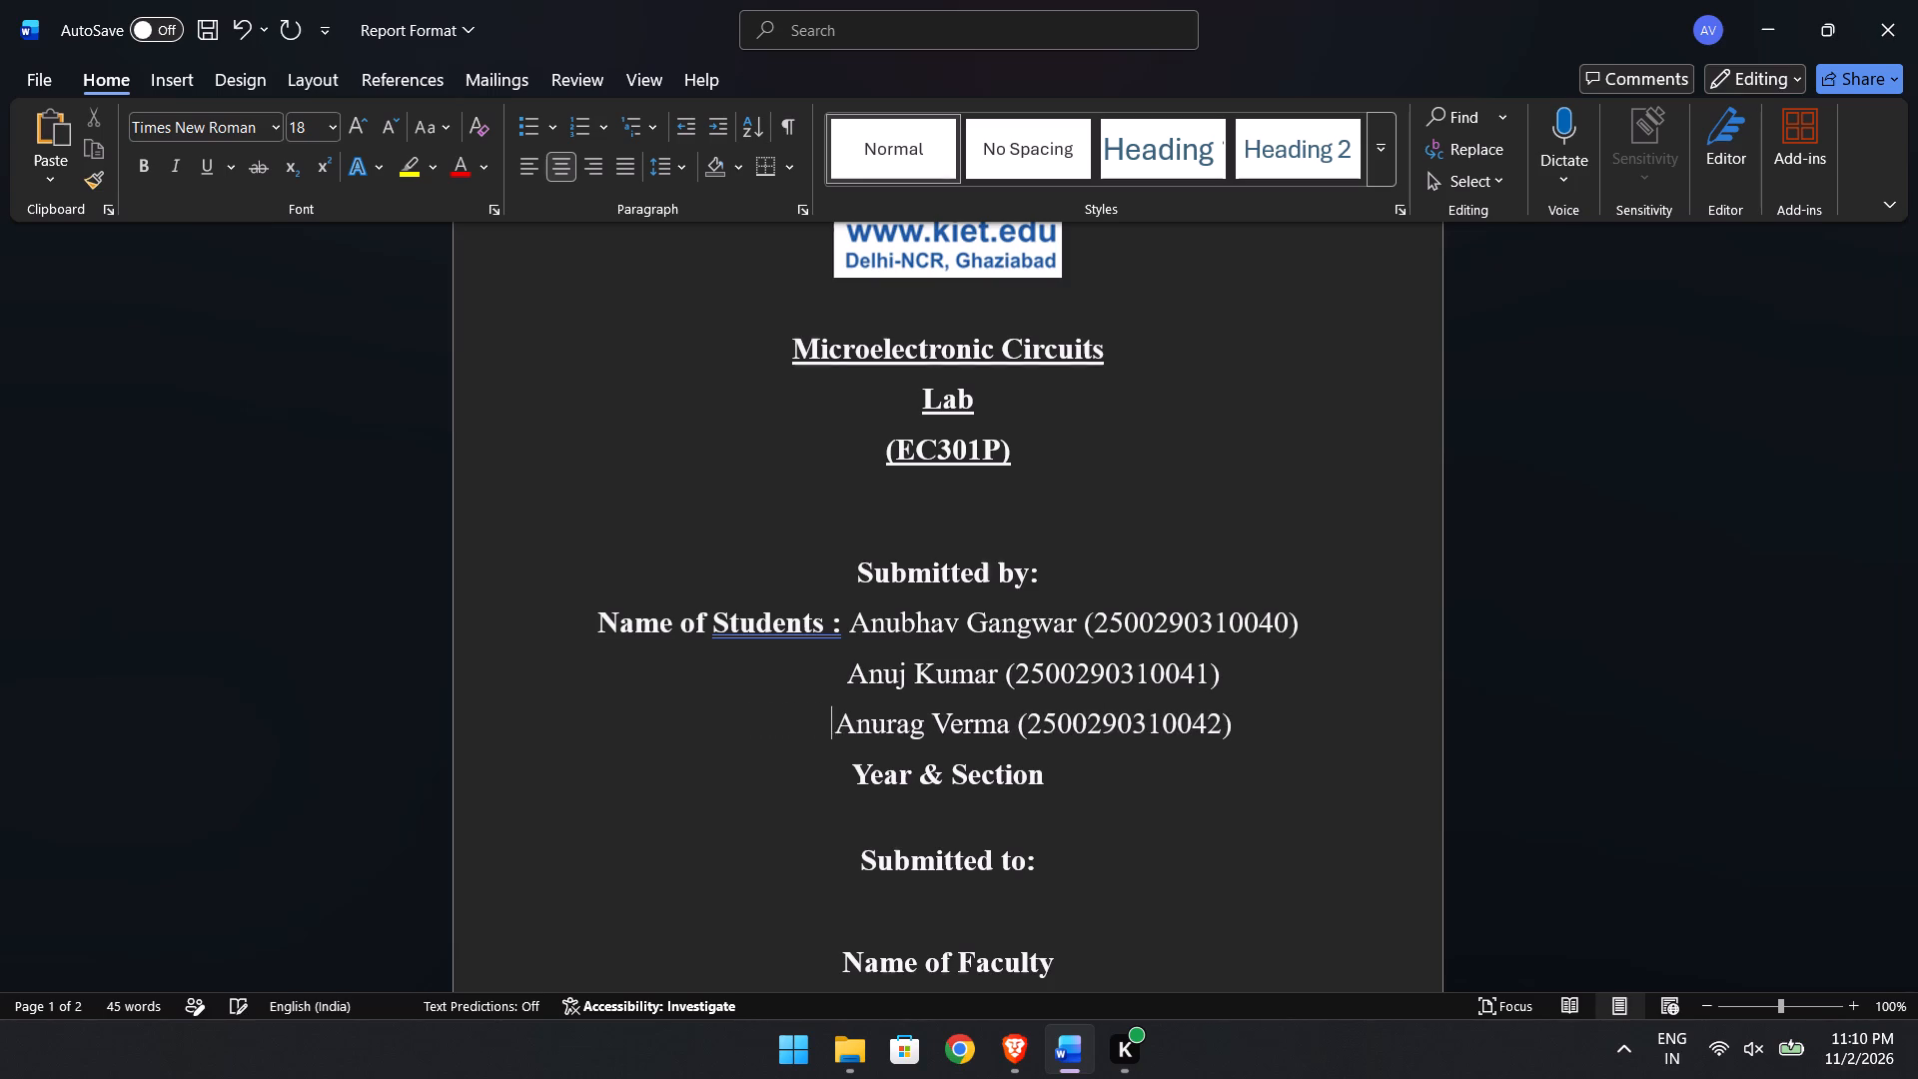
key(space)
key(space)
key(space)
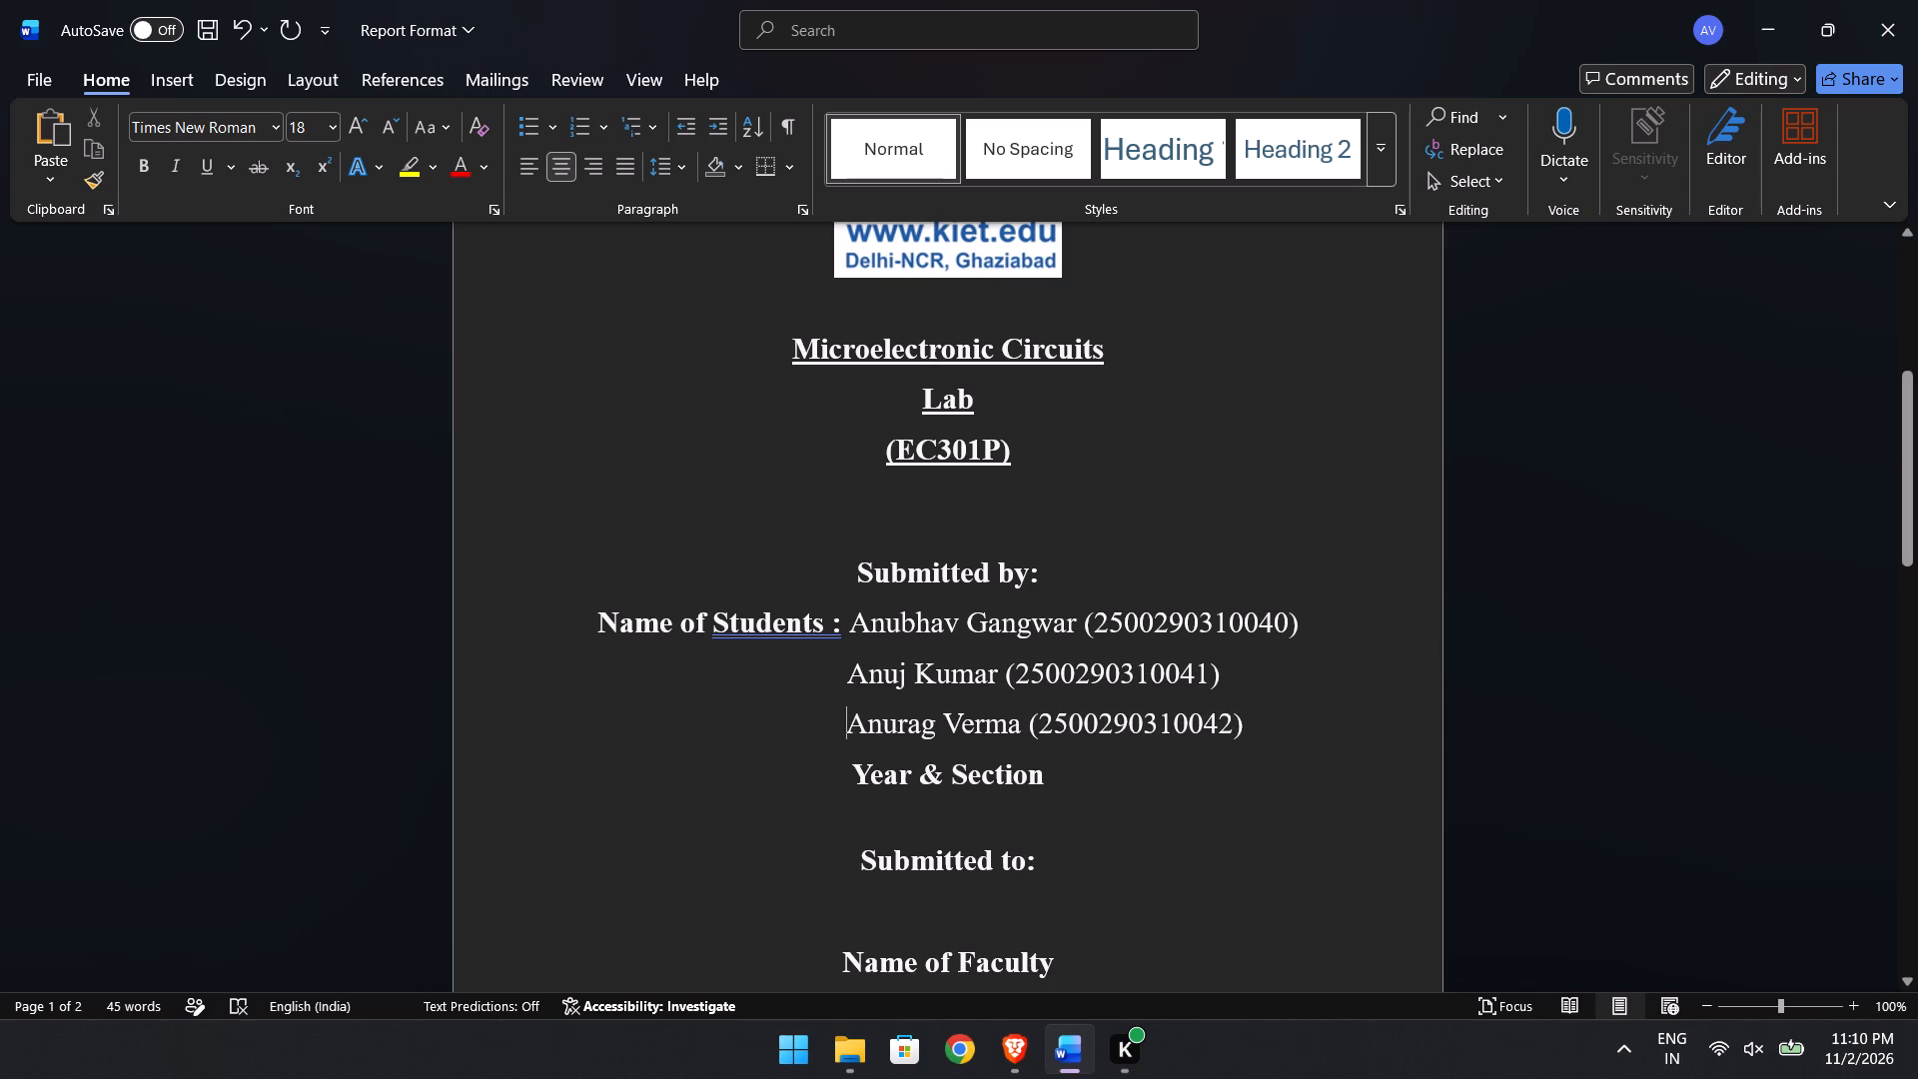
Append "-2nd" and a trailing space to the Year & Section line.
click(1013, 844)
click(949, 813)
click(1068, 757)
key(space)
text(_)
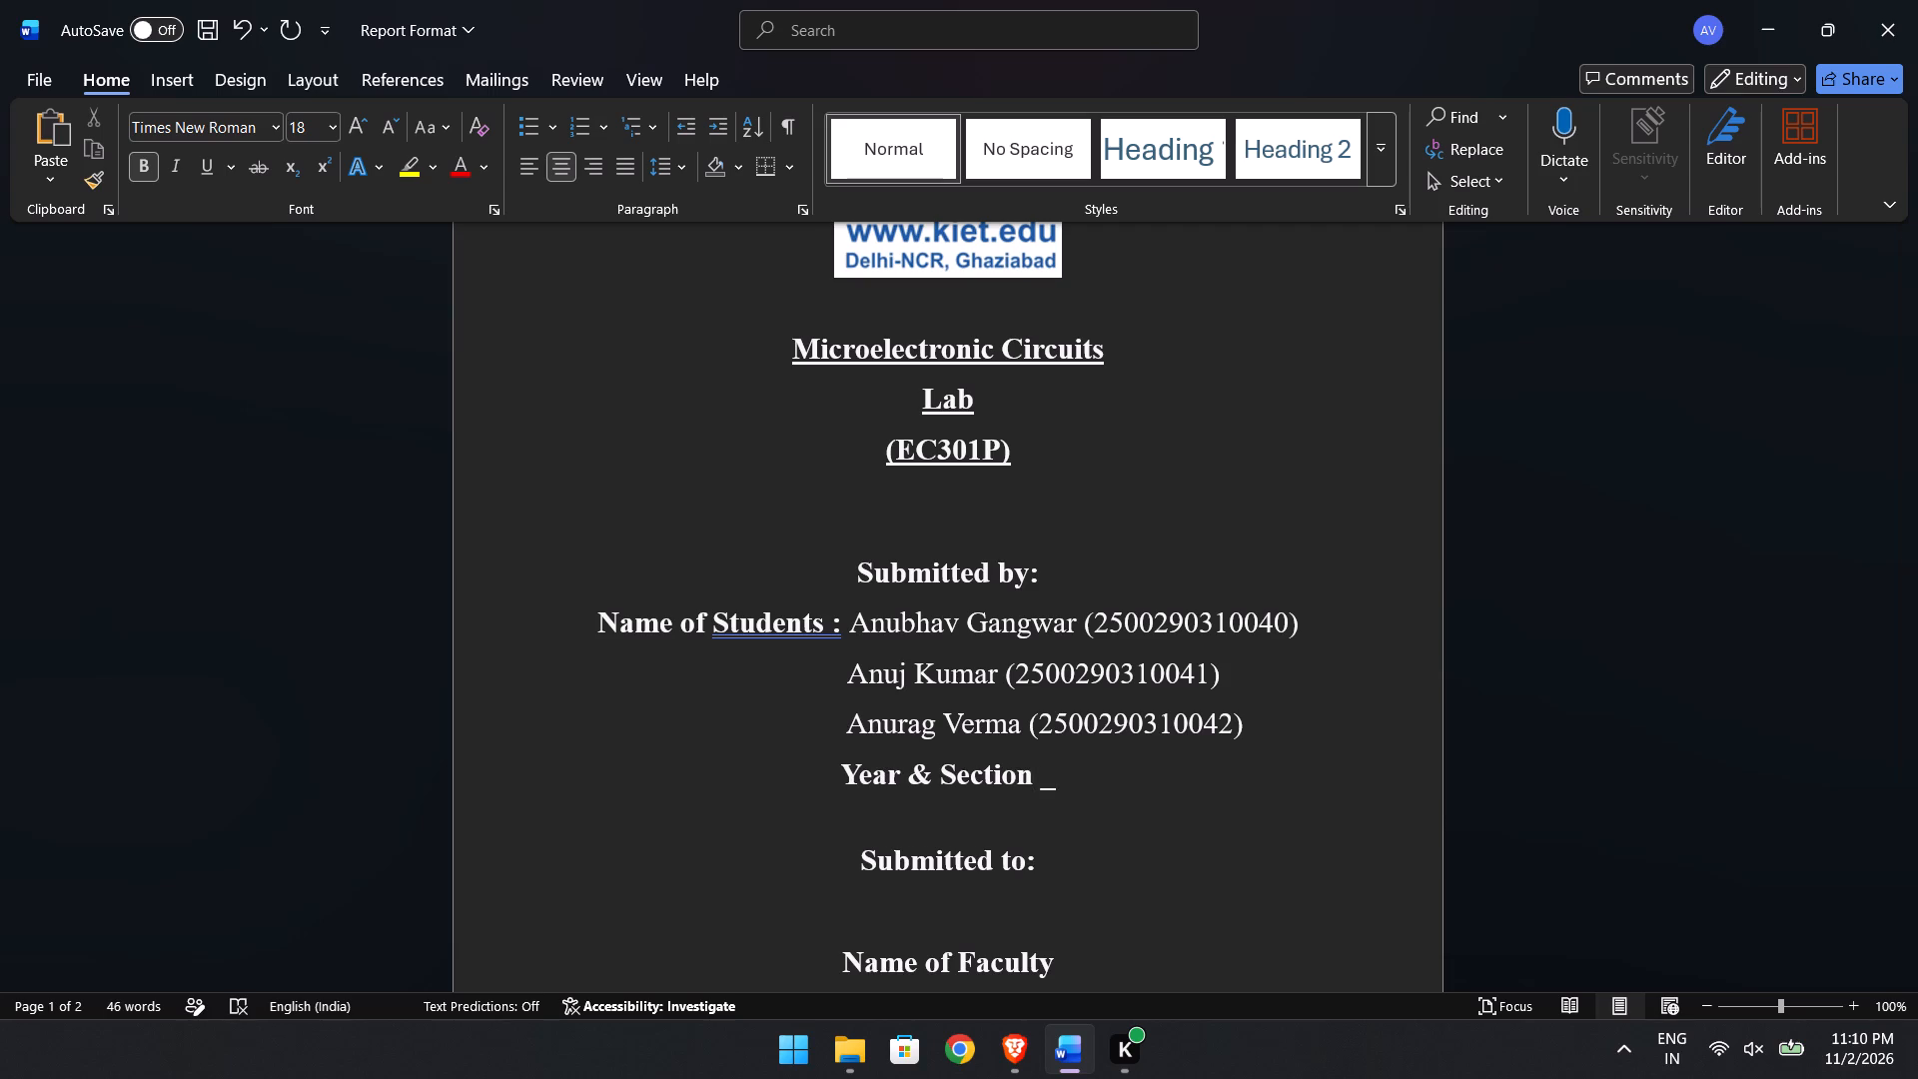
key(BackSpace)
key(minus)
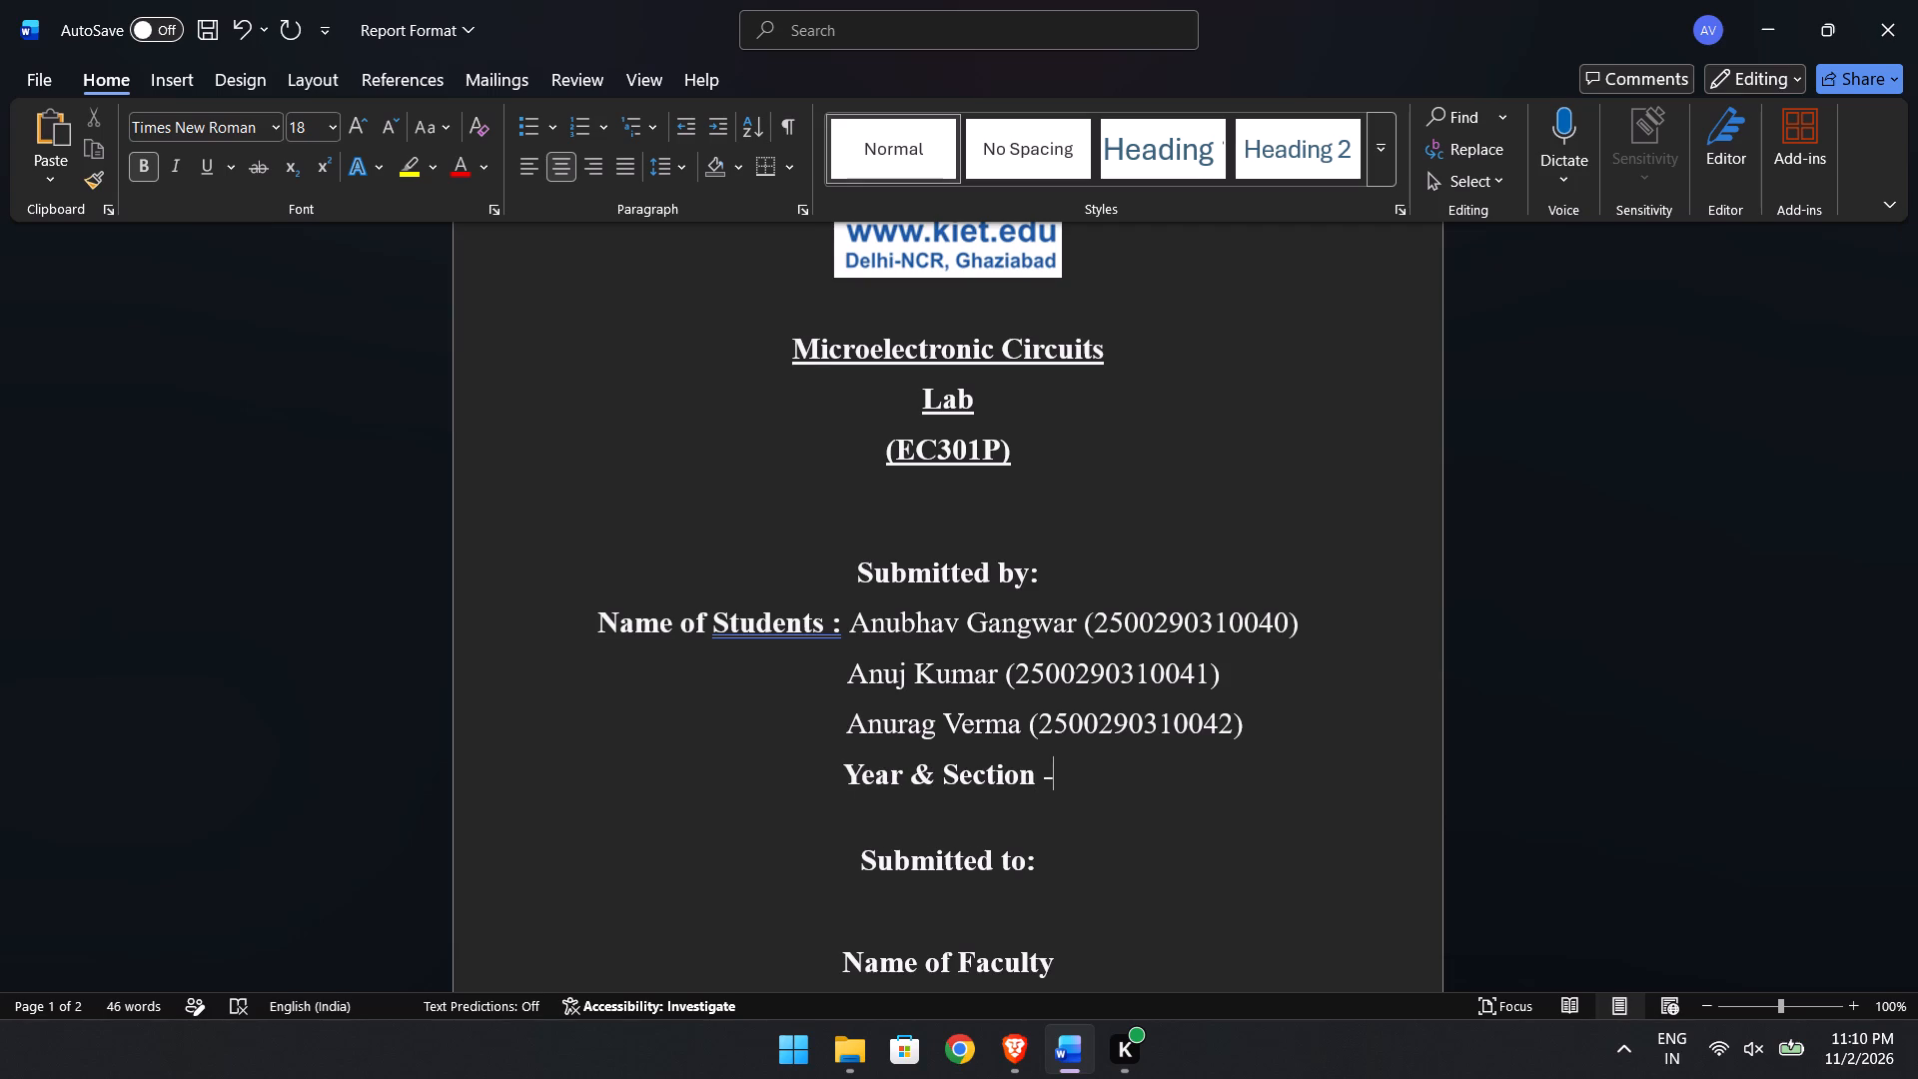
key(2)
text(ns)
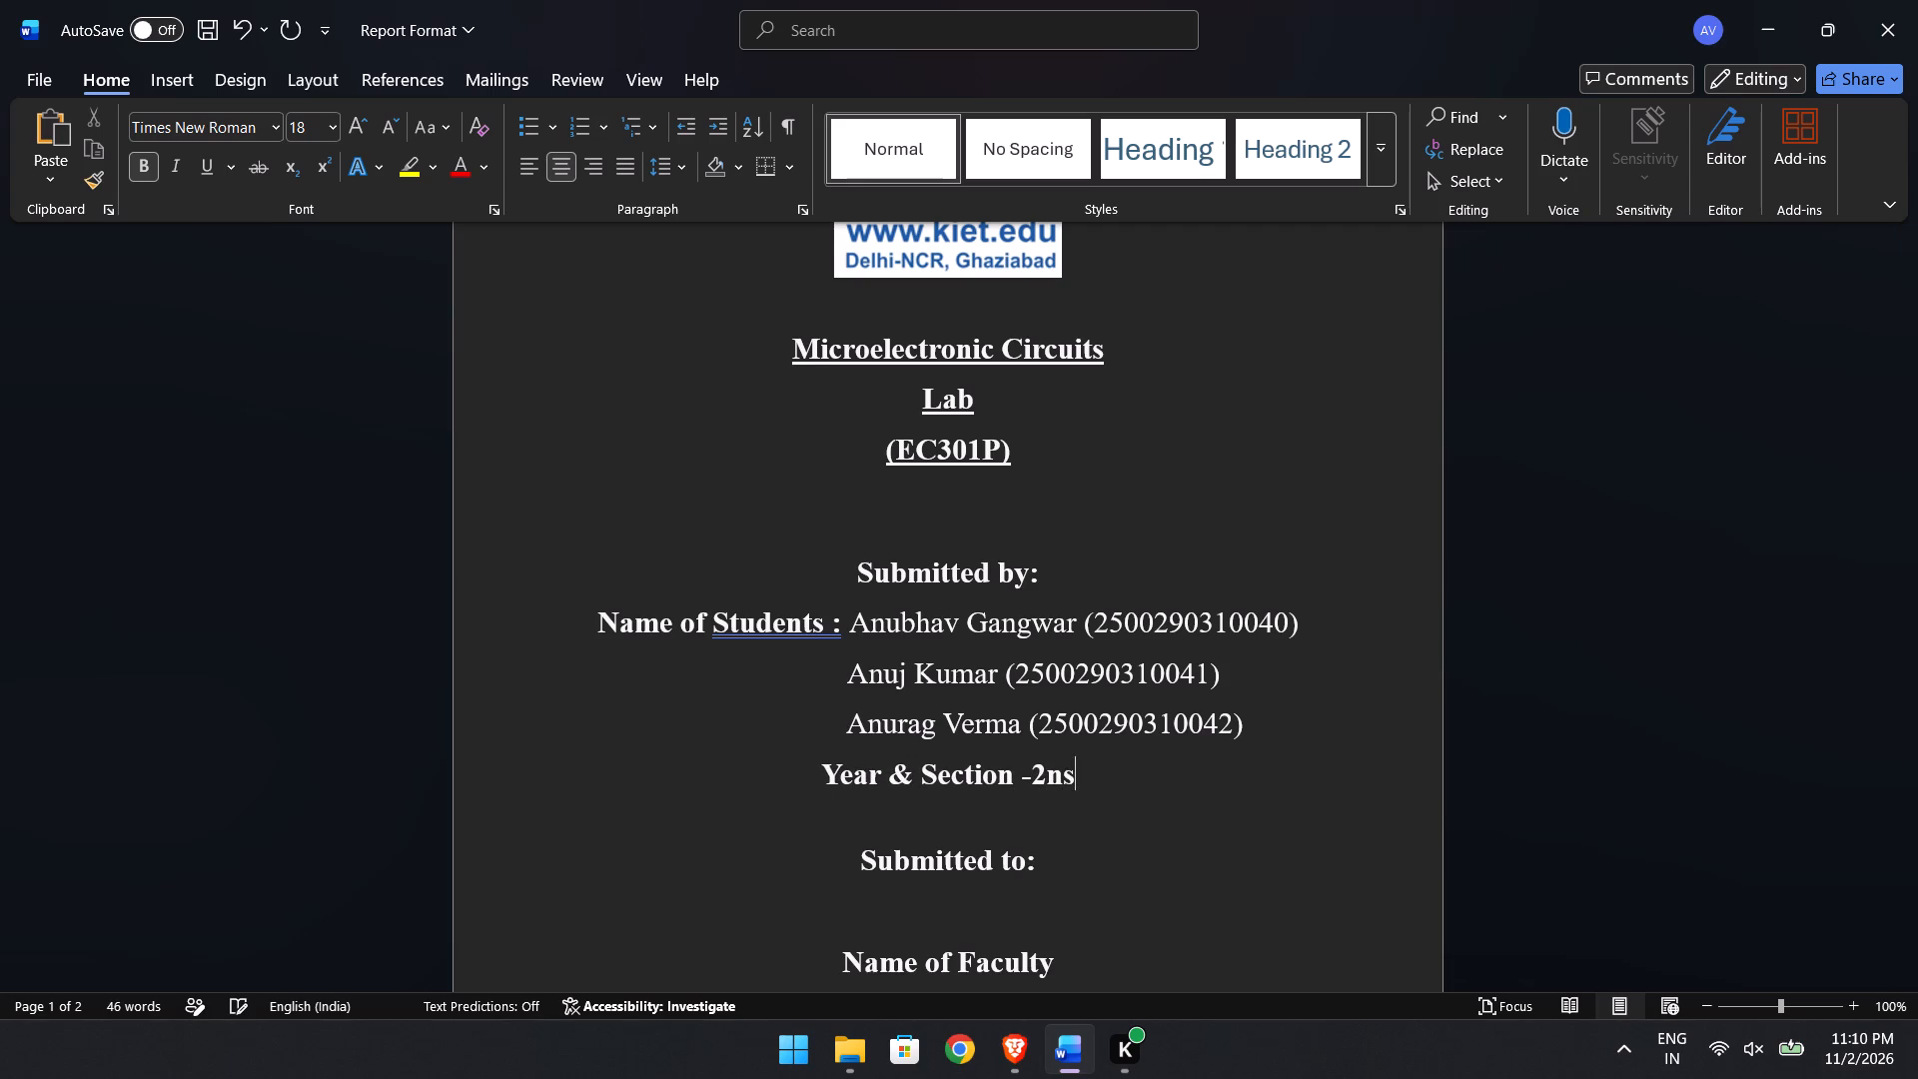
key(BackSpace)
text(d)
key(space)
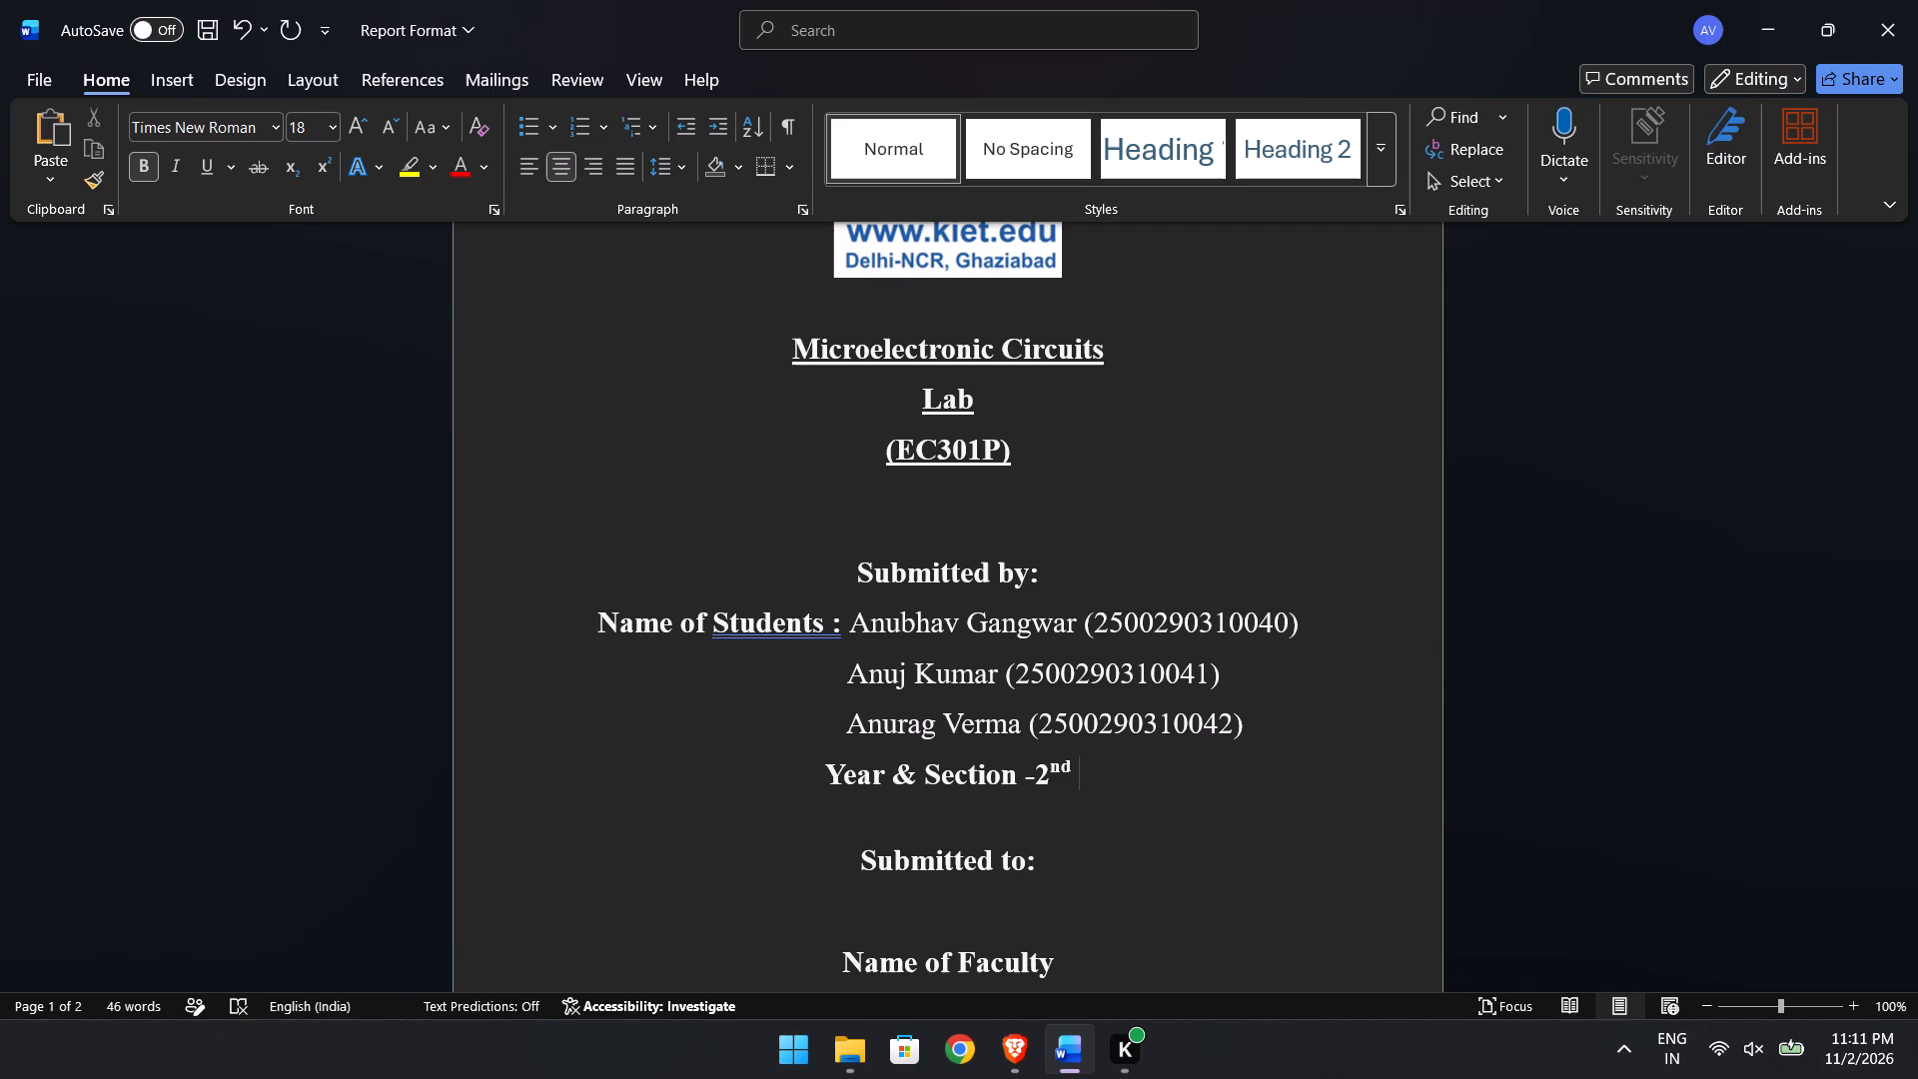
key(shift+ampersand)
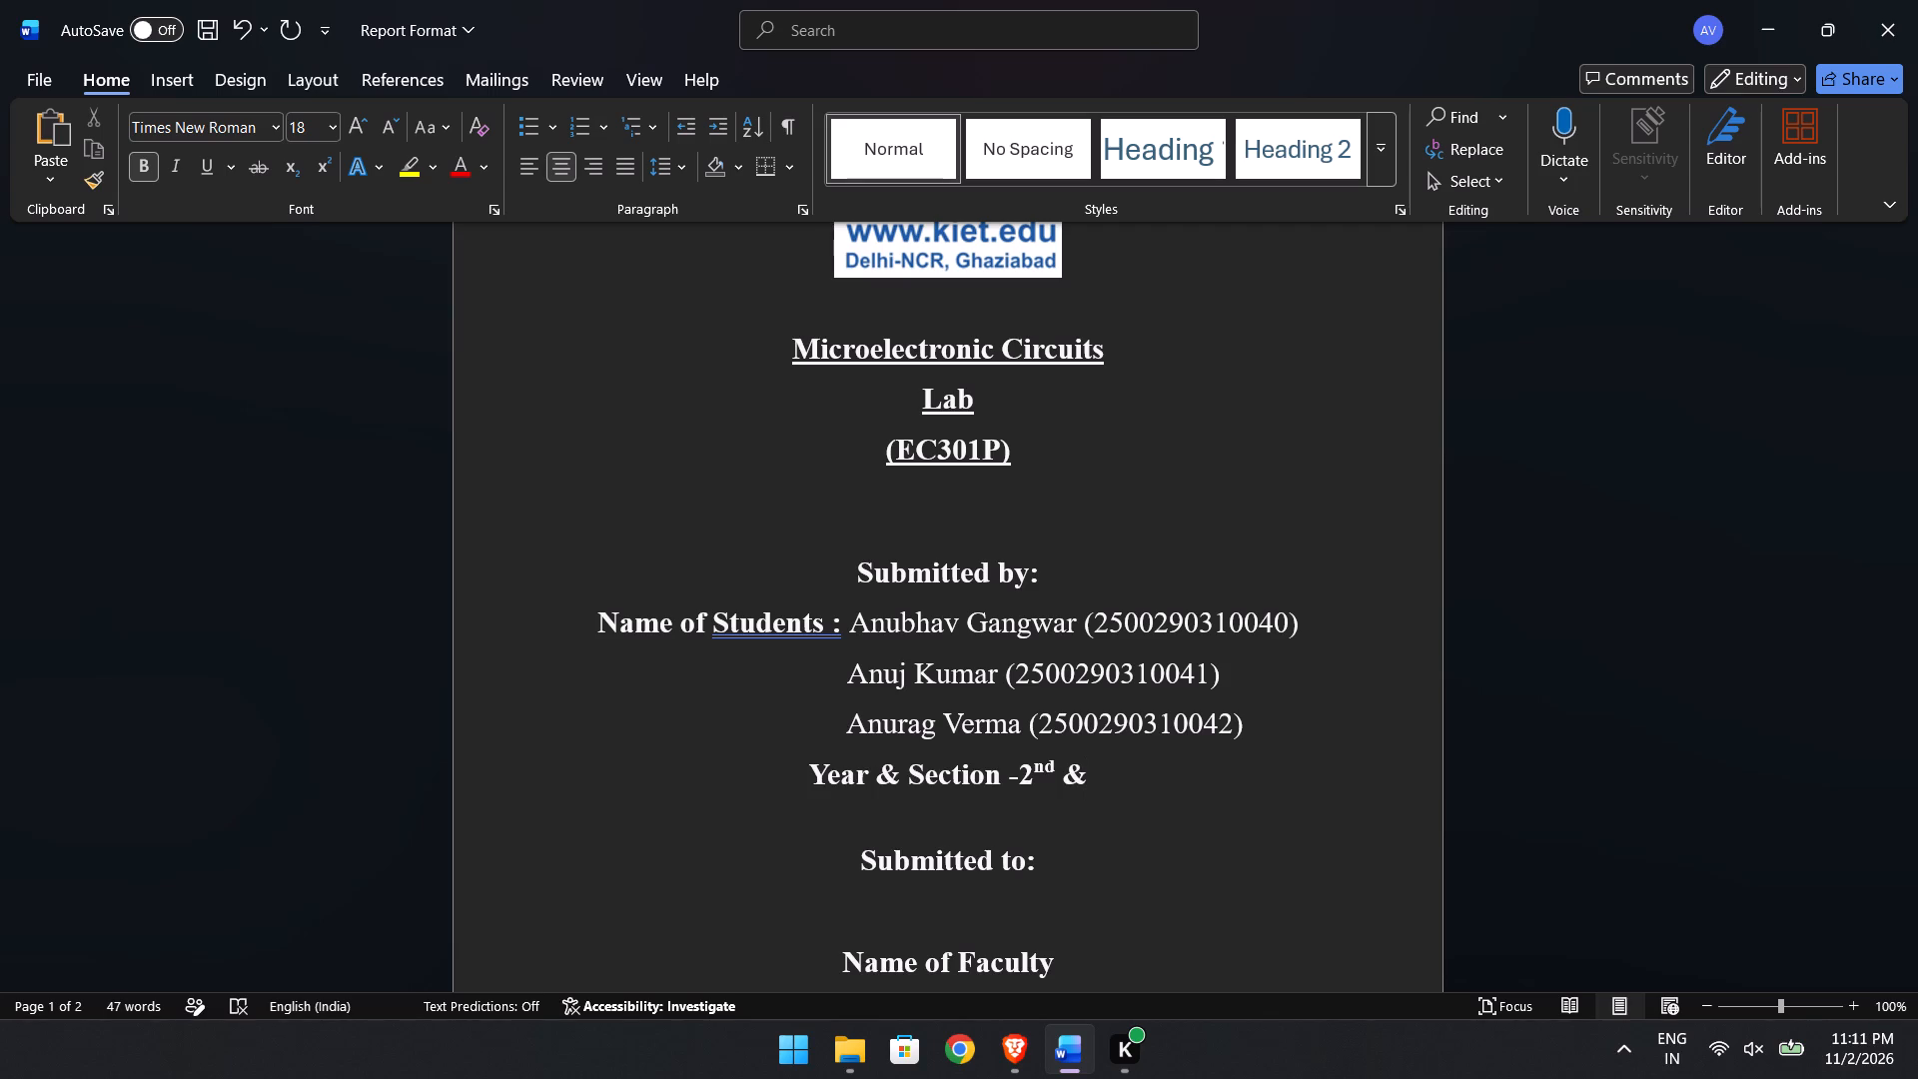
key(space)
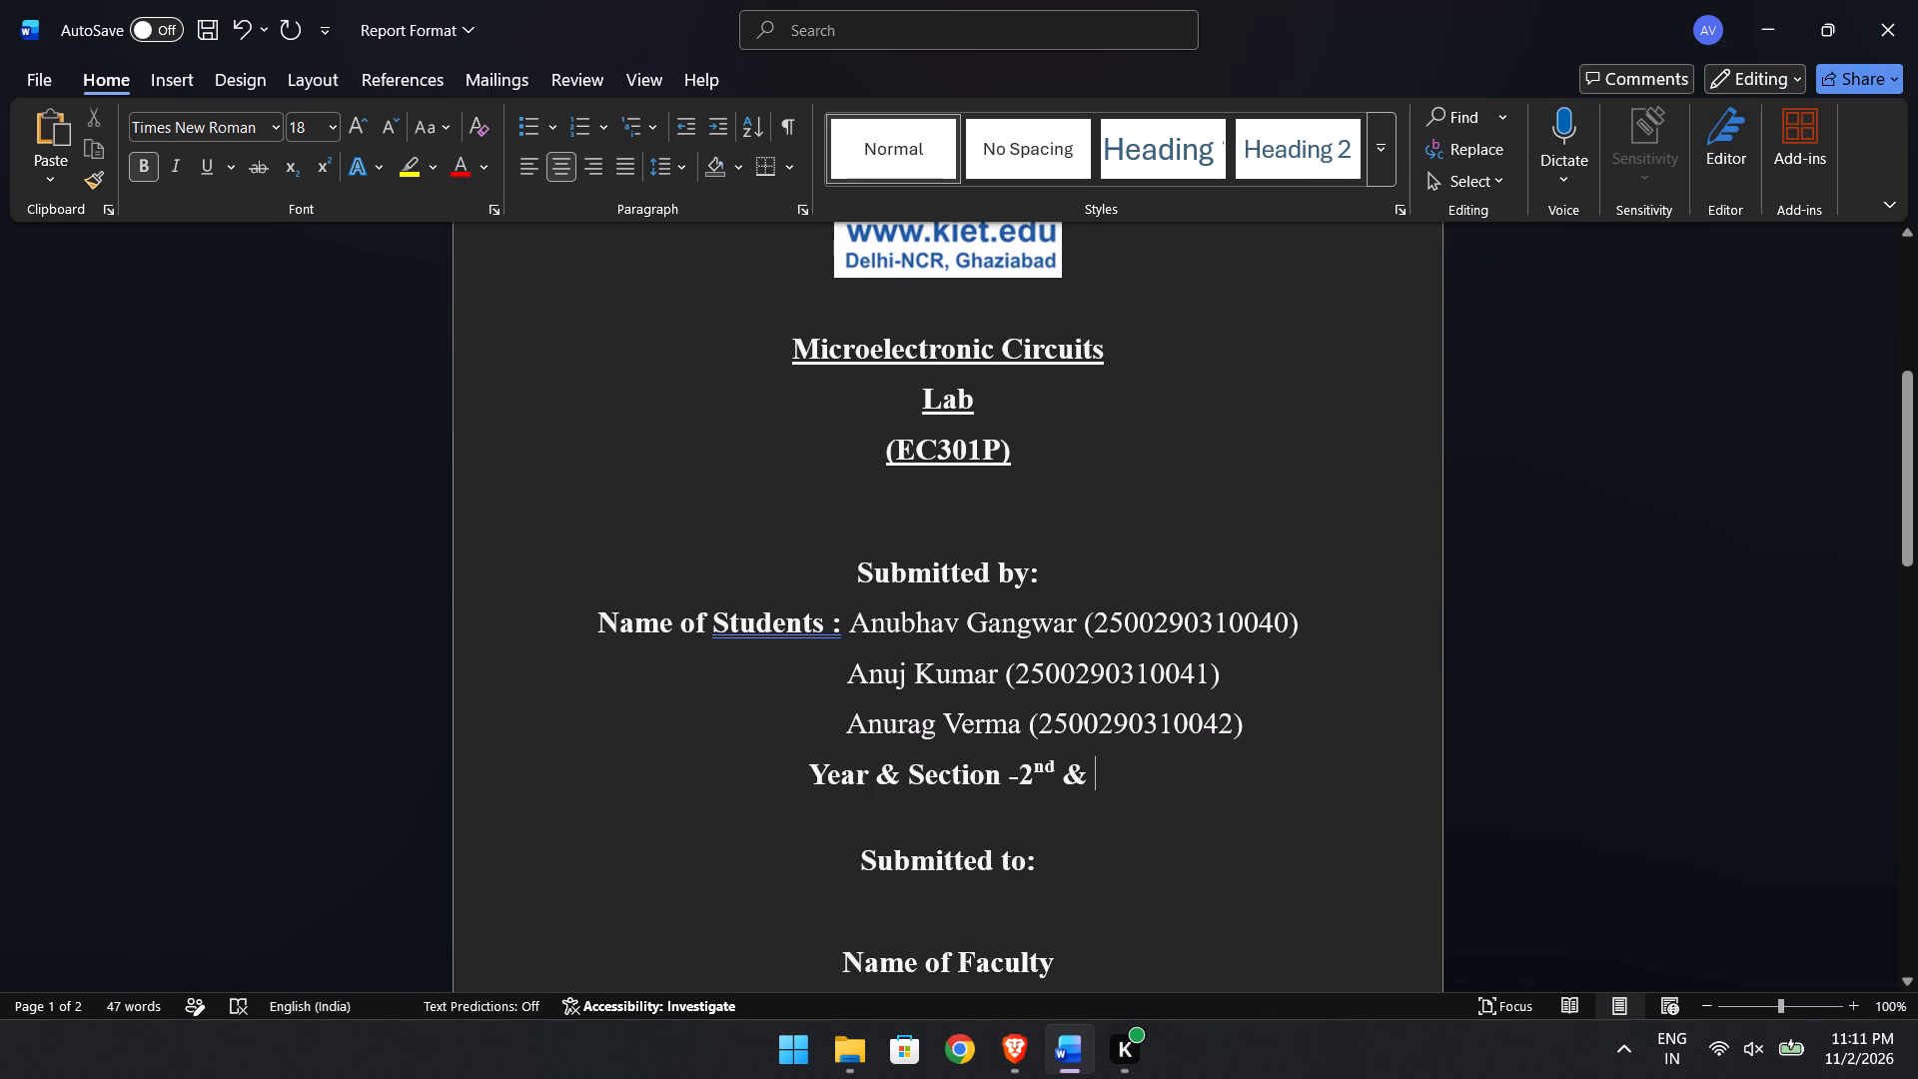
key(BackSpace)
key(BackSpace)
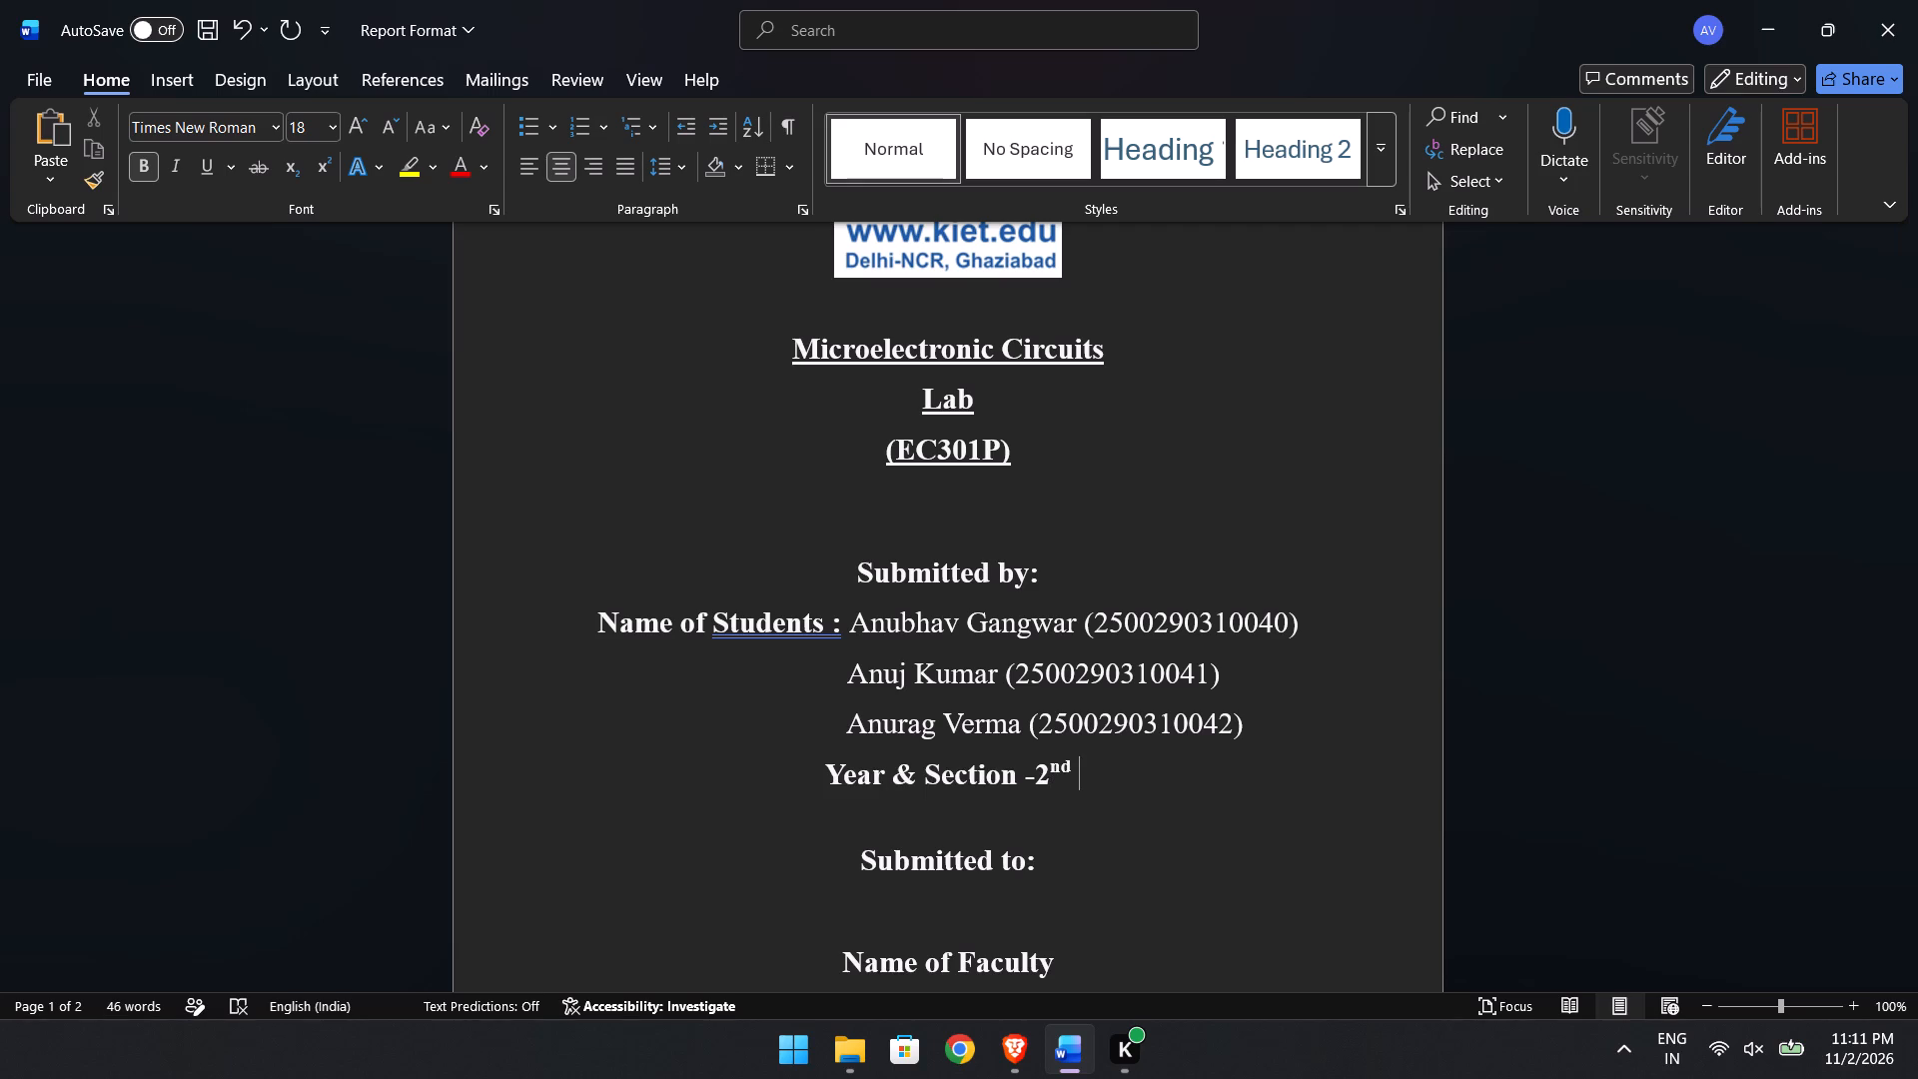
Add "-A" as the section at the end of the Year & Section line.
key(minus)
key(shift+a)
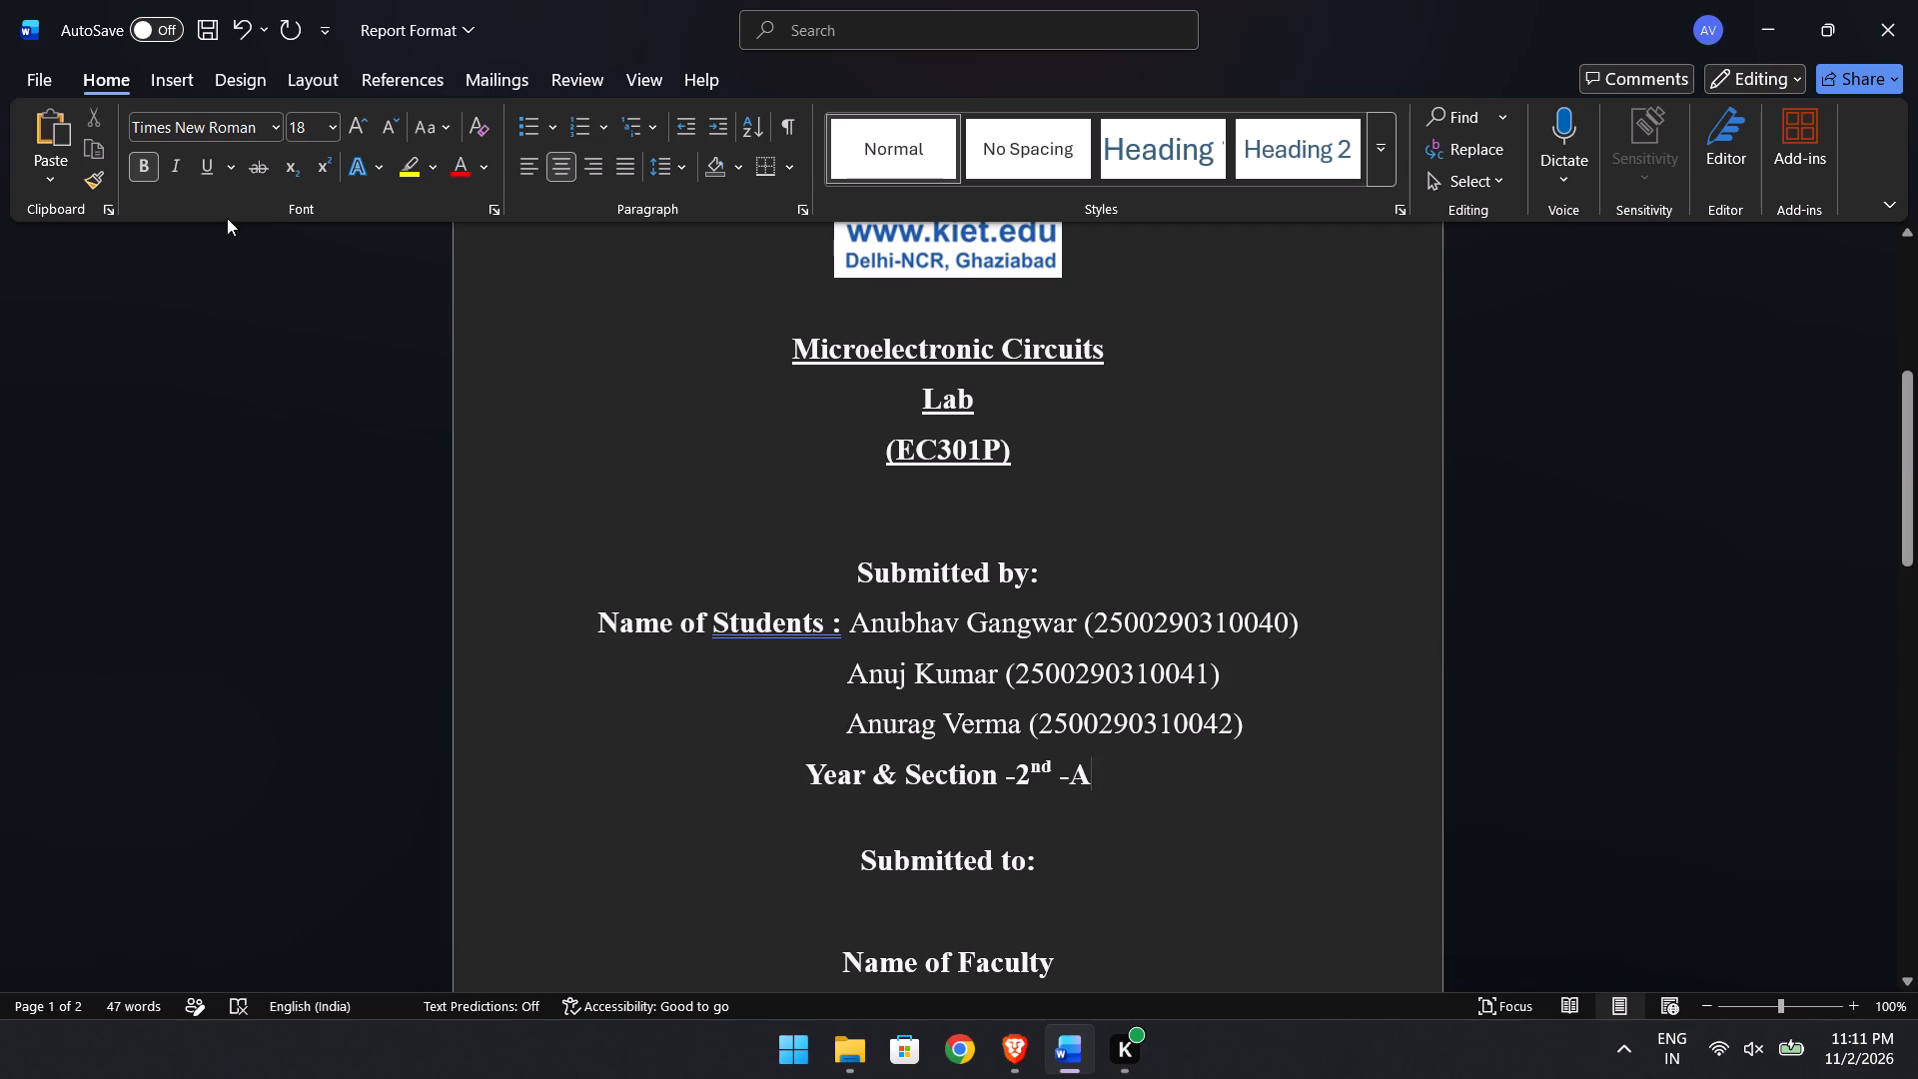
Remove the bold formatting from the section letter A on the Year & Section line.
click(142, 159)
click(142, 159)
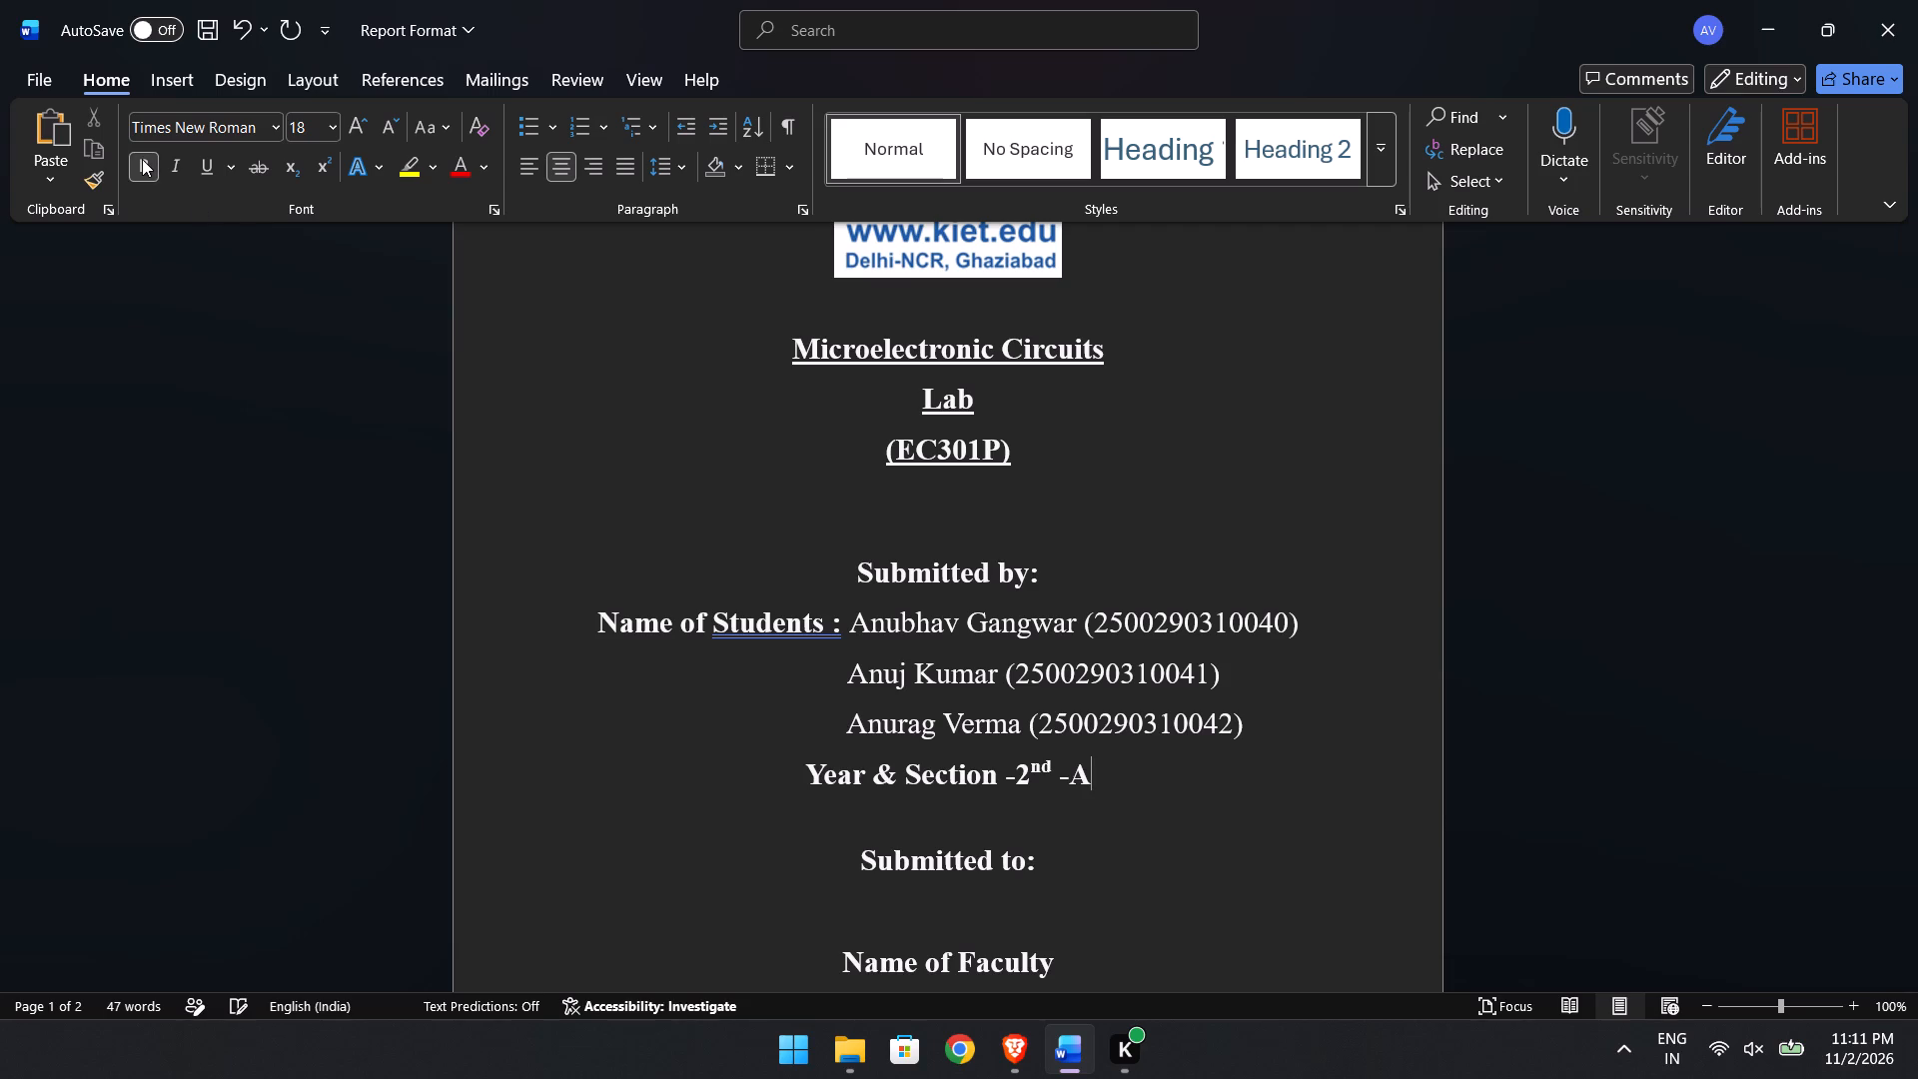
drag(1107, 785, 1082, 785)
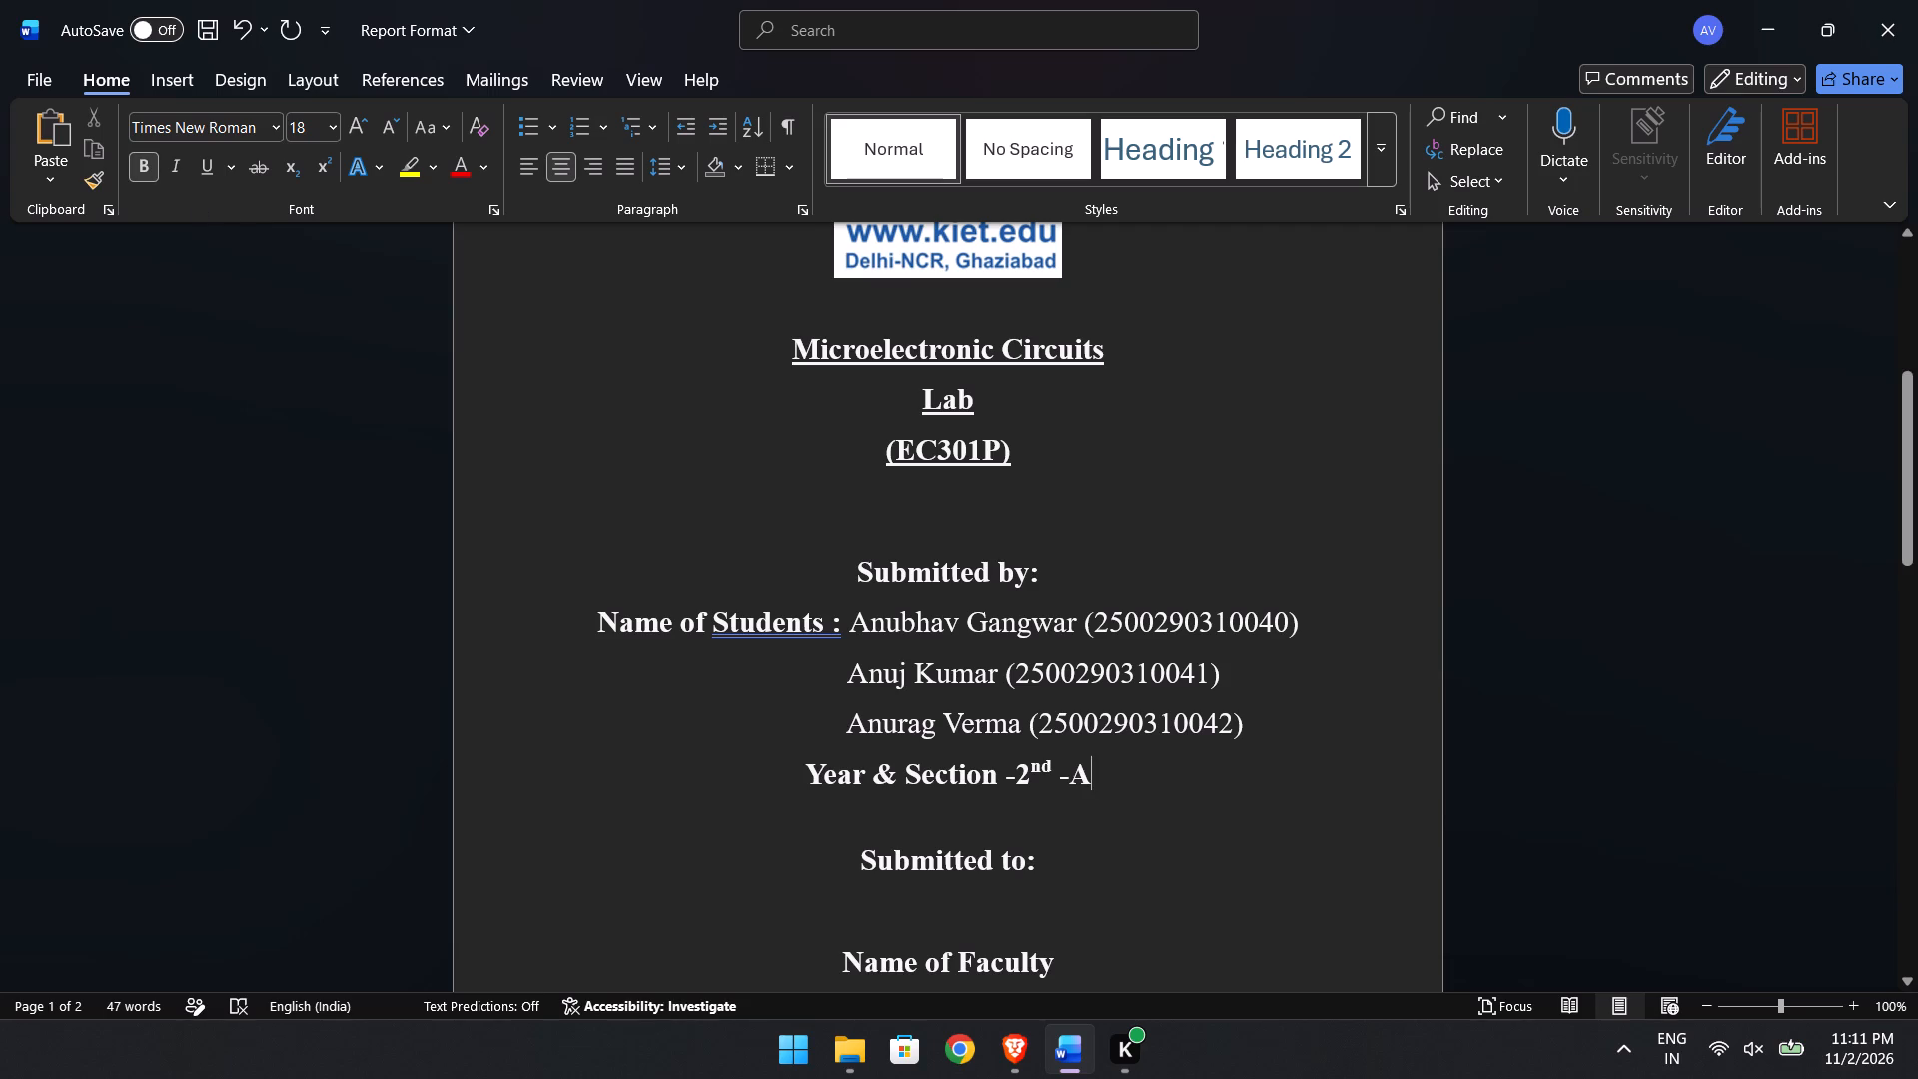
drag(1082, 785, 1070, 785)
click(145, 172)
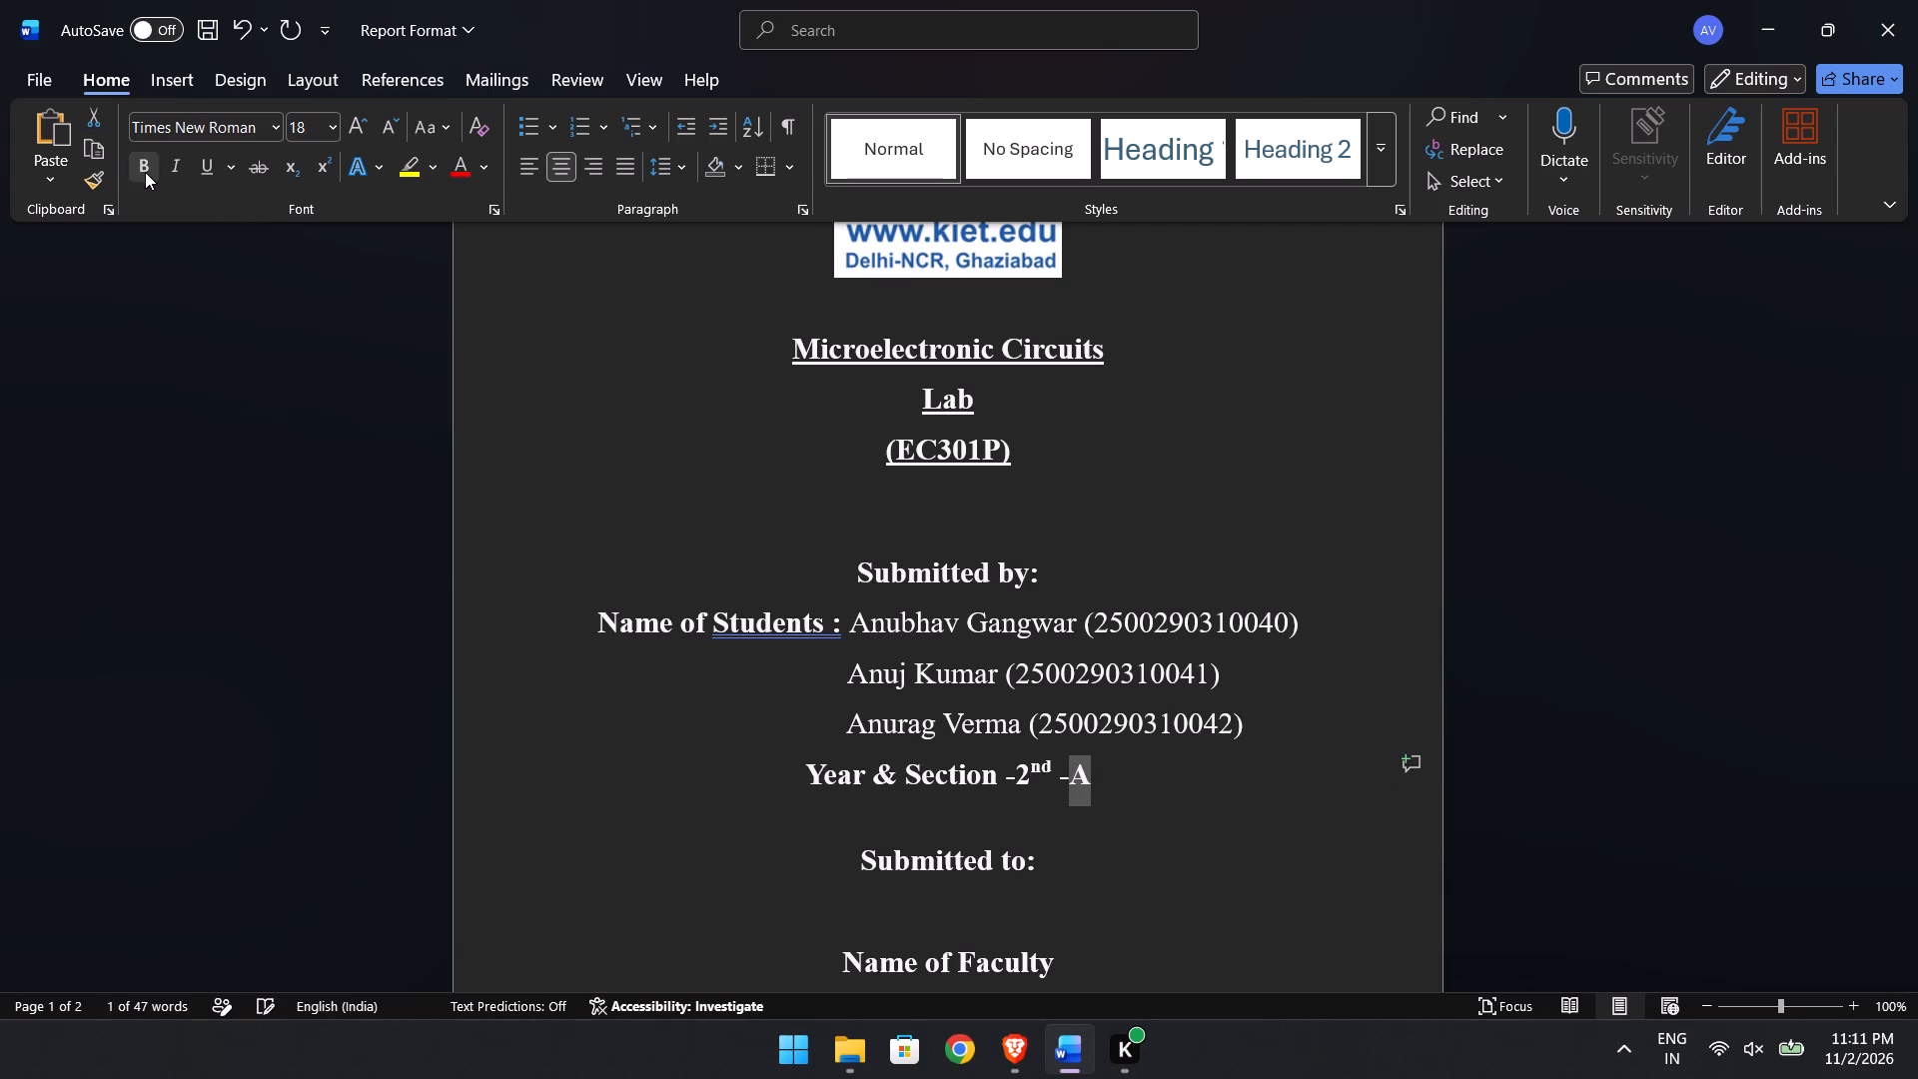
click(649, 747)
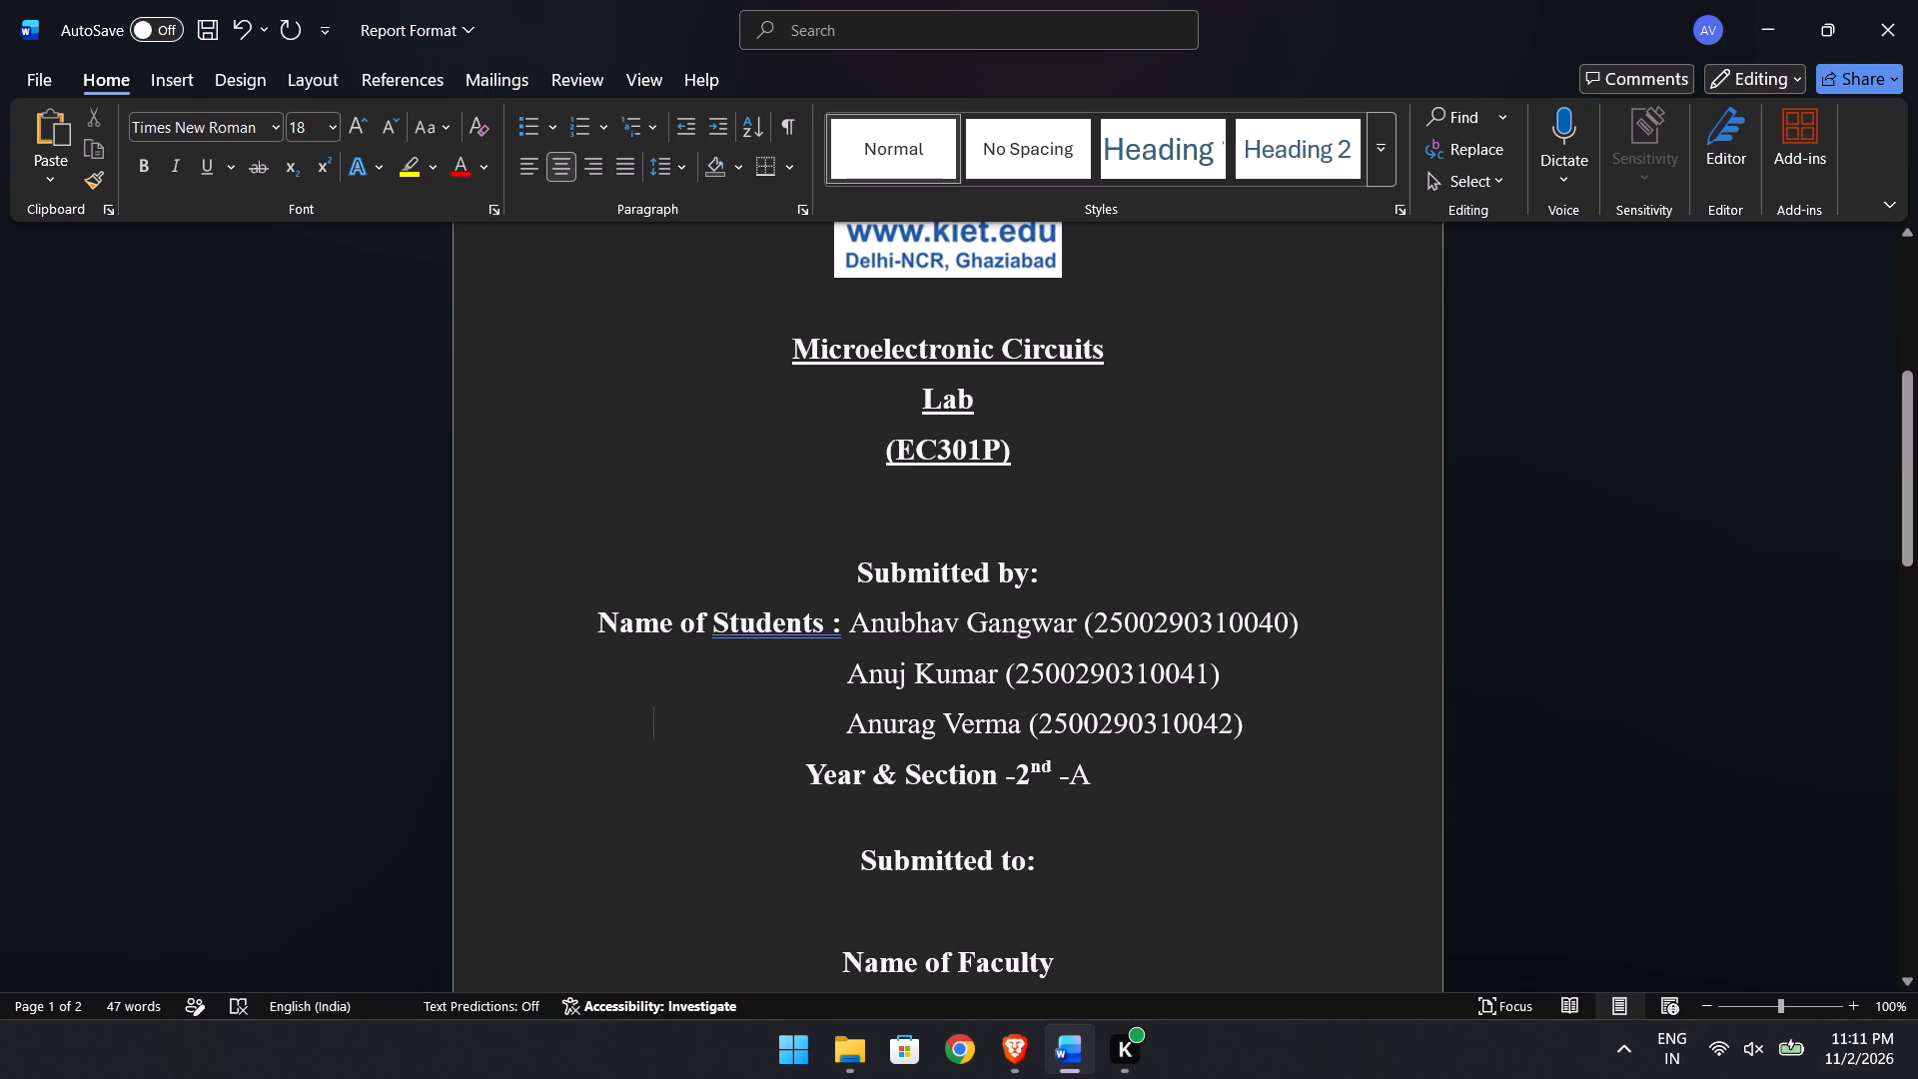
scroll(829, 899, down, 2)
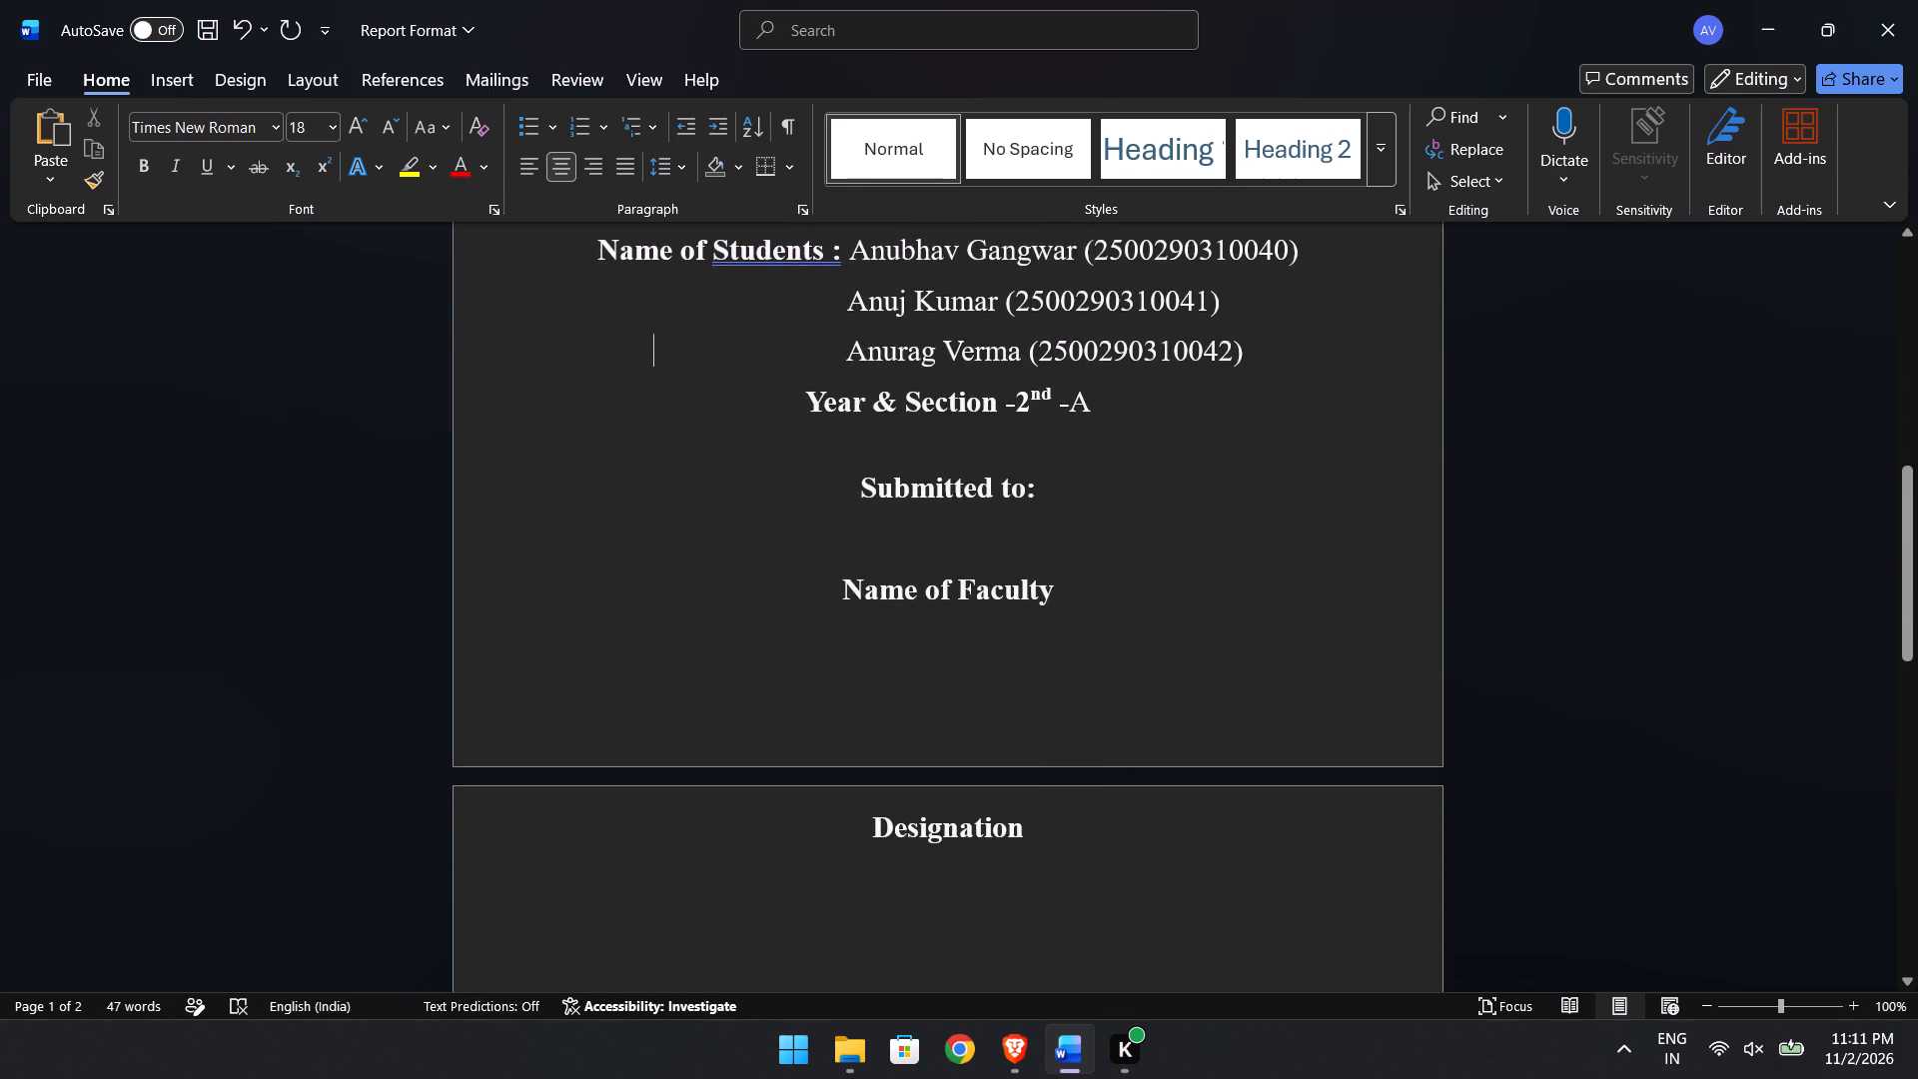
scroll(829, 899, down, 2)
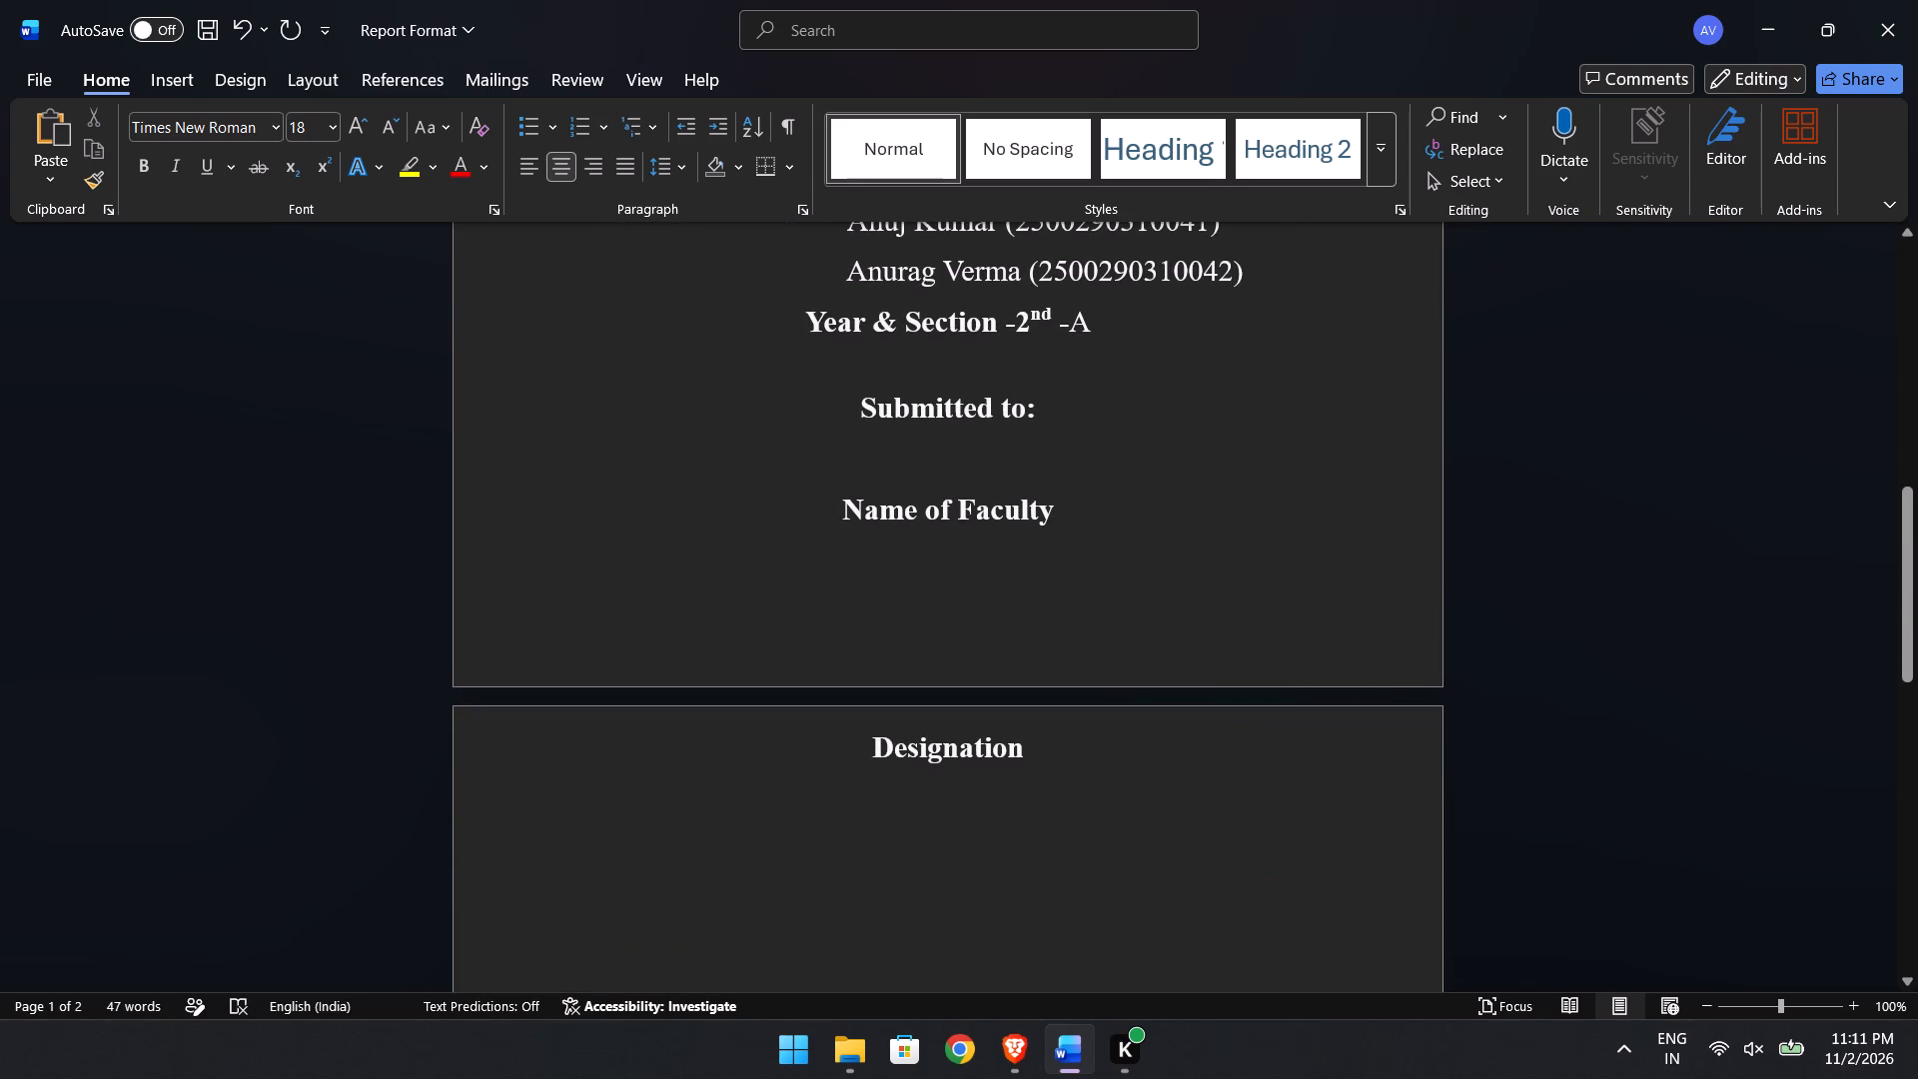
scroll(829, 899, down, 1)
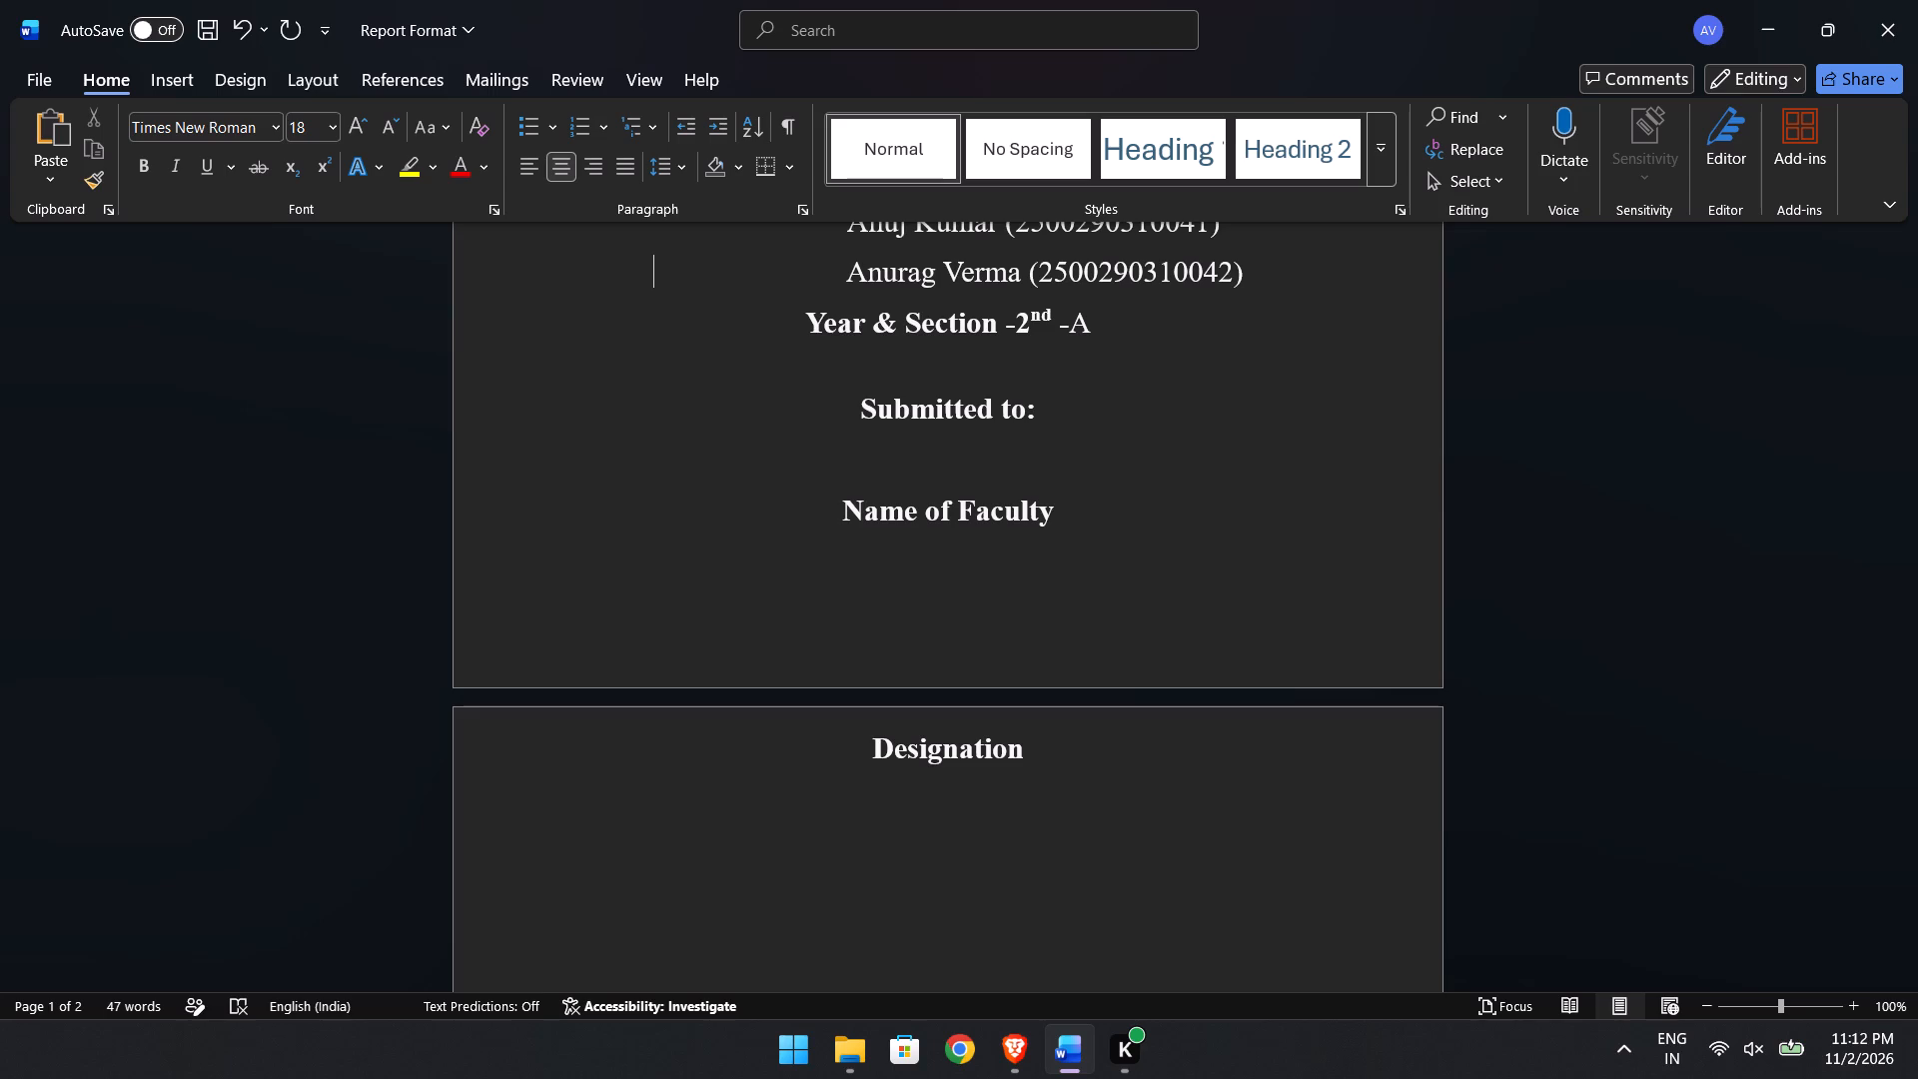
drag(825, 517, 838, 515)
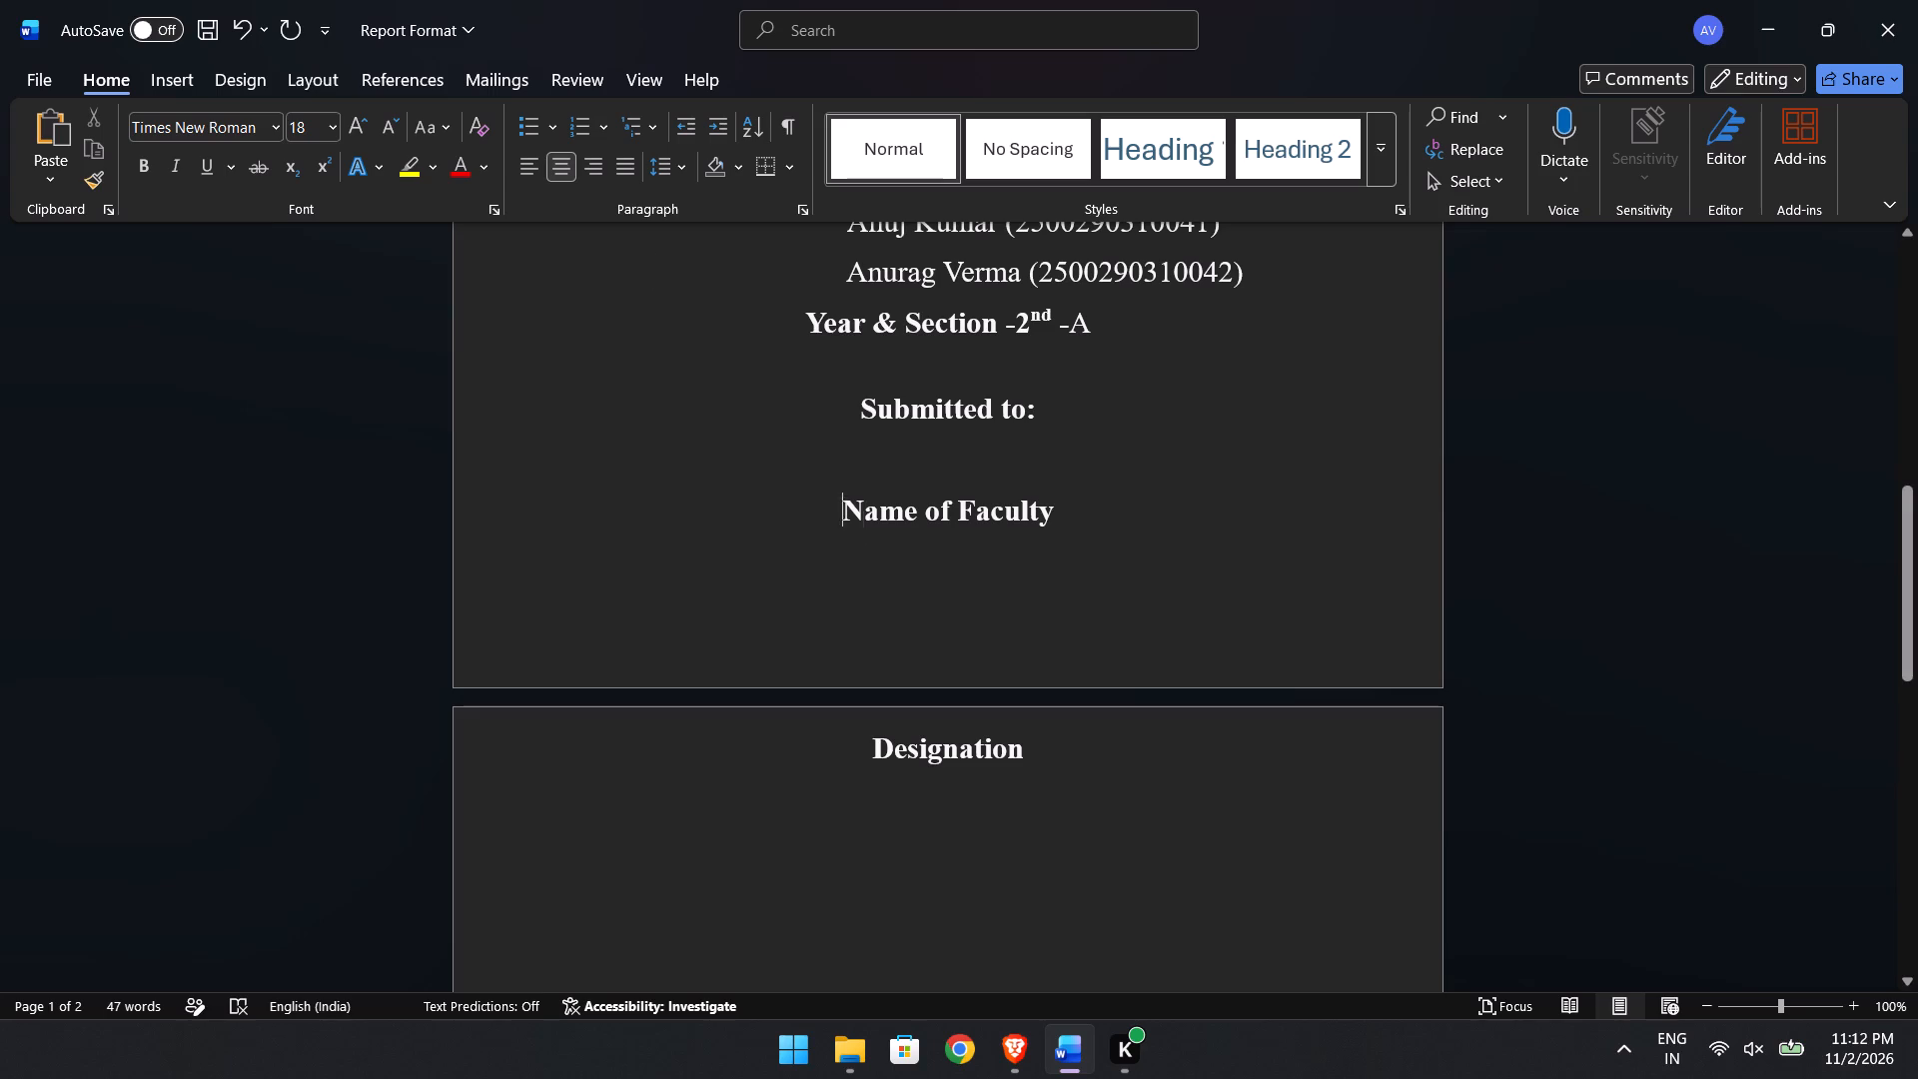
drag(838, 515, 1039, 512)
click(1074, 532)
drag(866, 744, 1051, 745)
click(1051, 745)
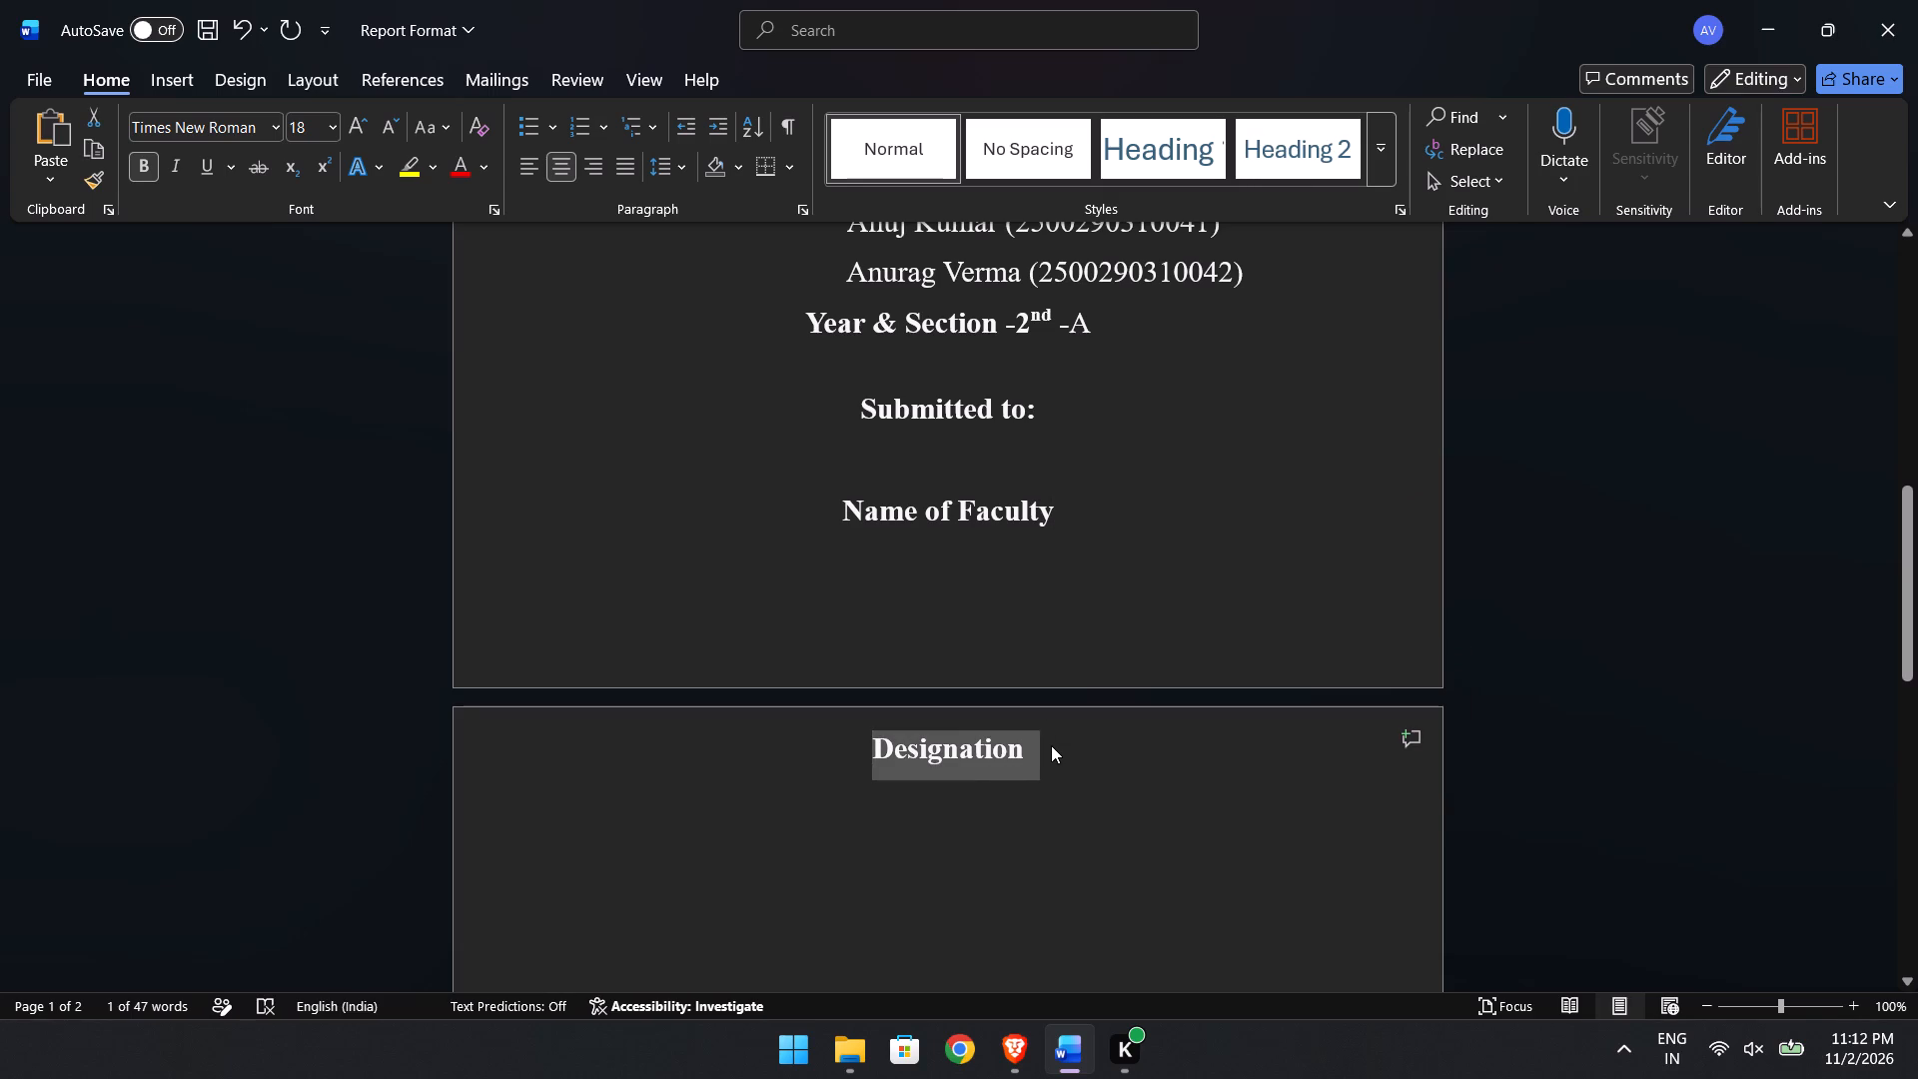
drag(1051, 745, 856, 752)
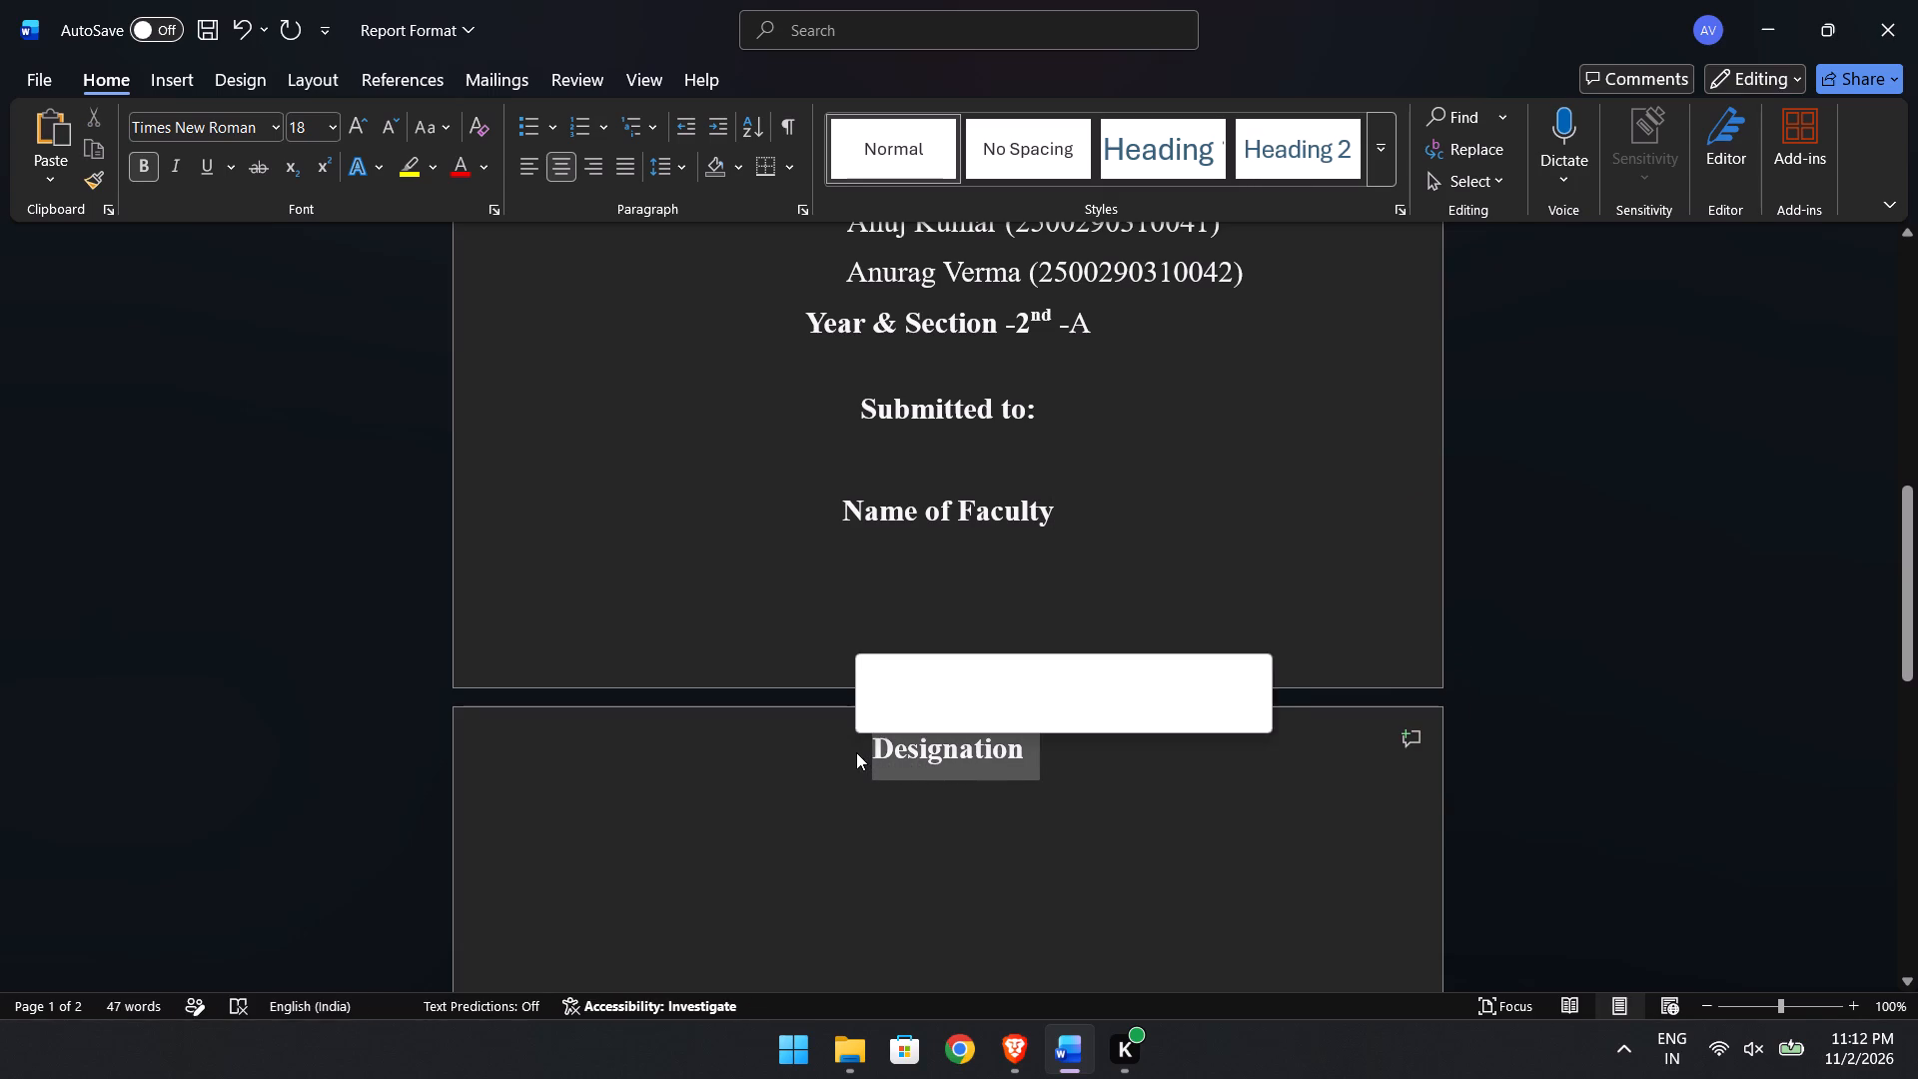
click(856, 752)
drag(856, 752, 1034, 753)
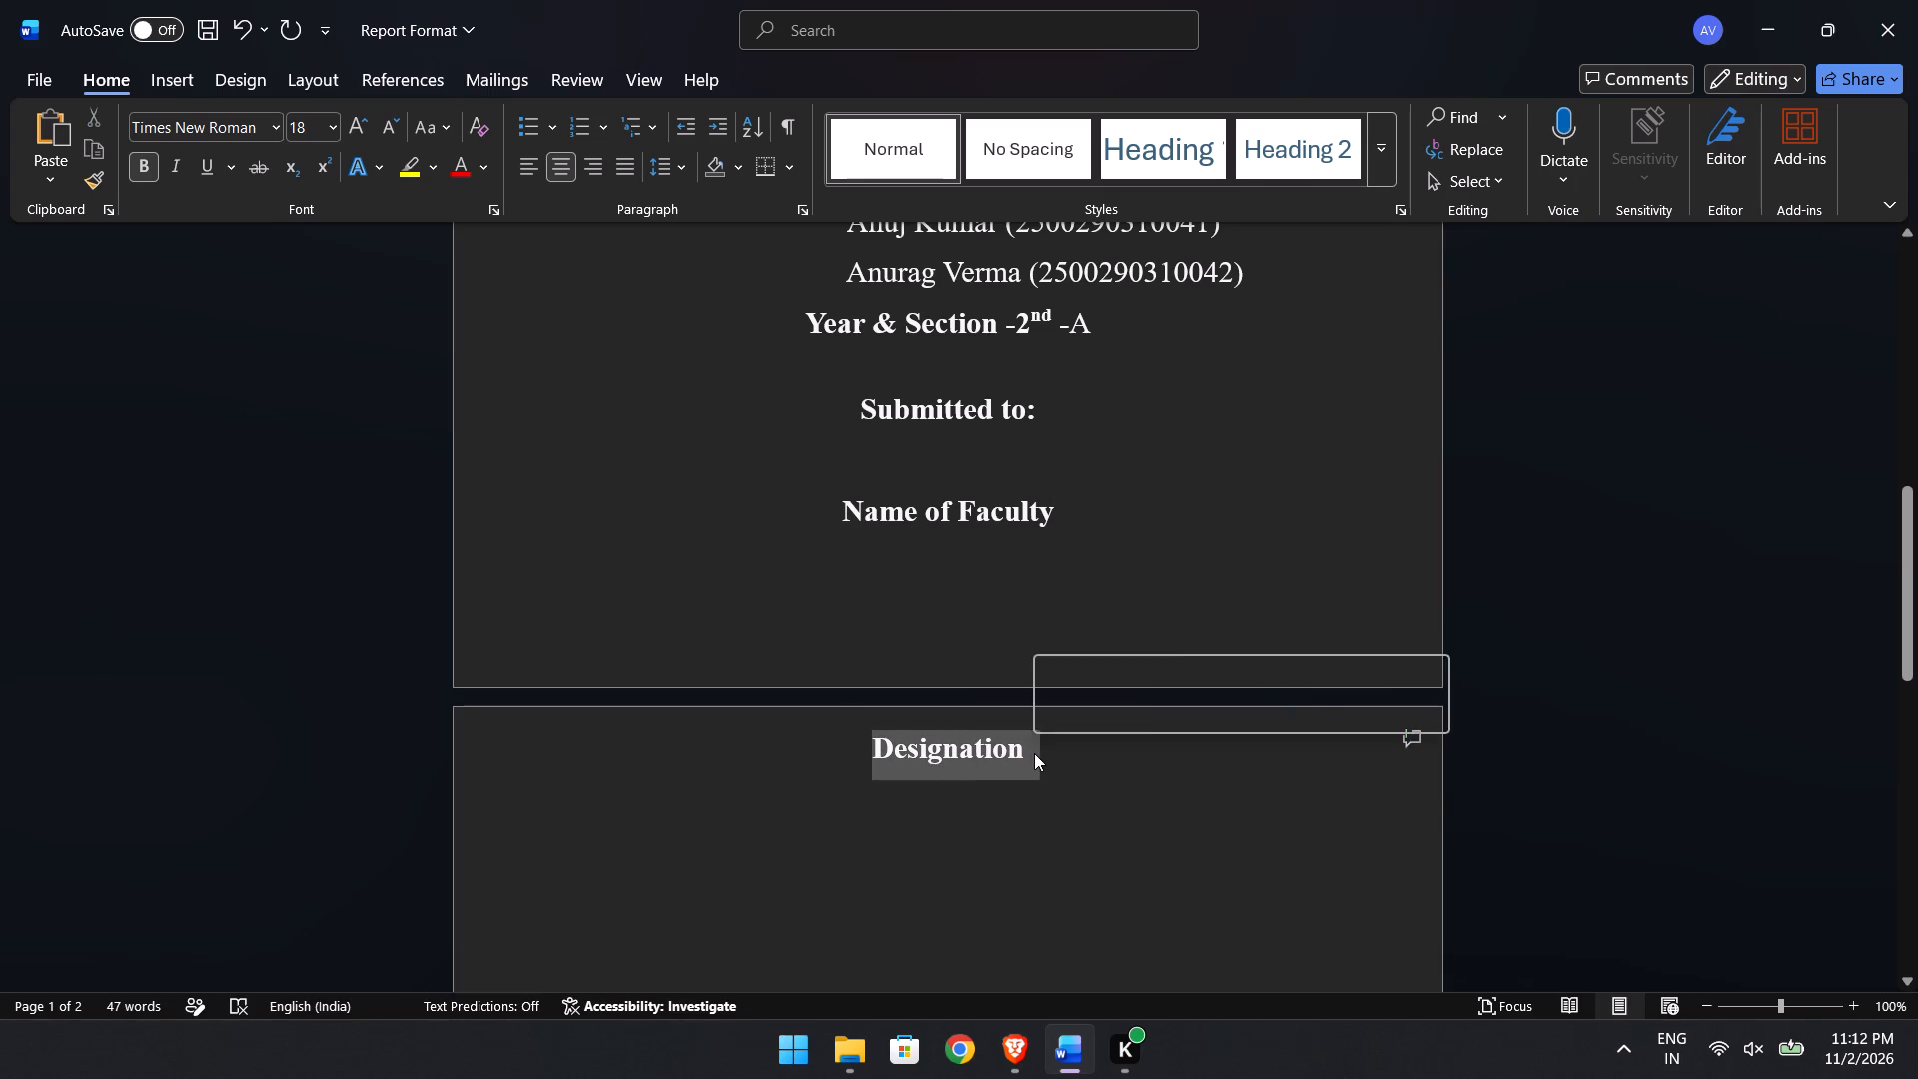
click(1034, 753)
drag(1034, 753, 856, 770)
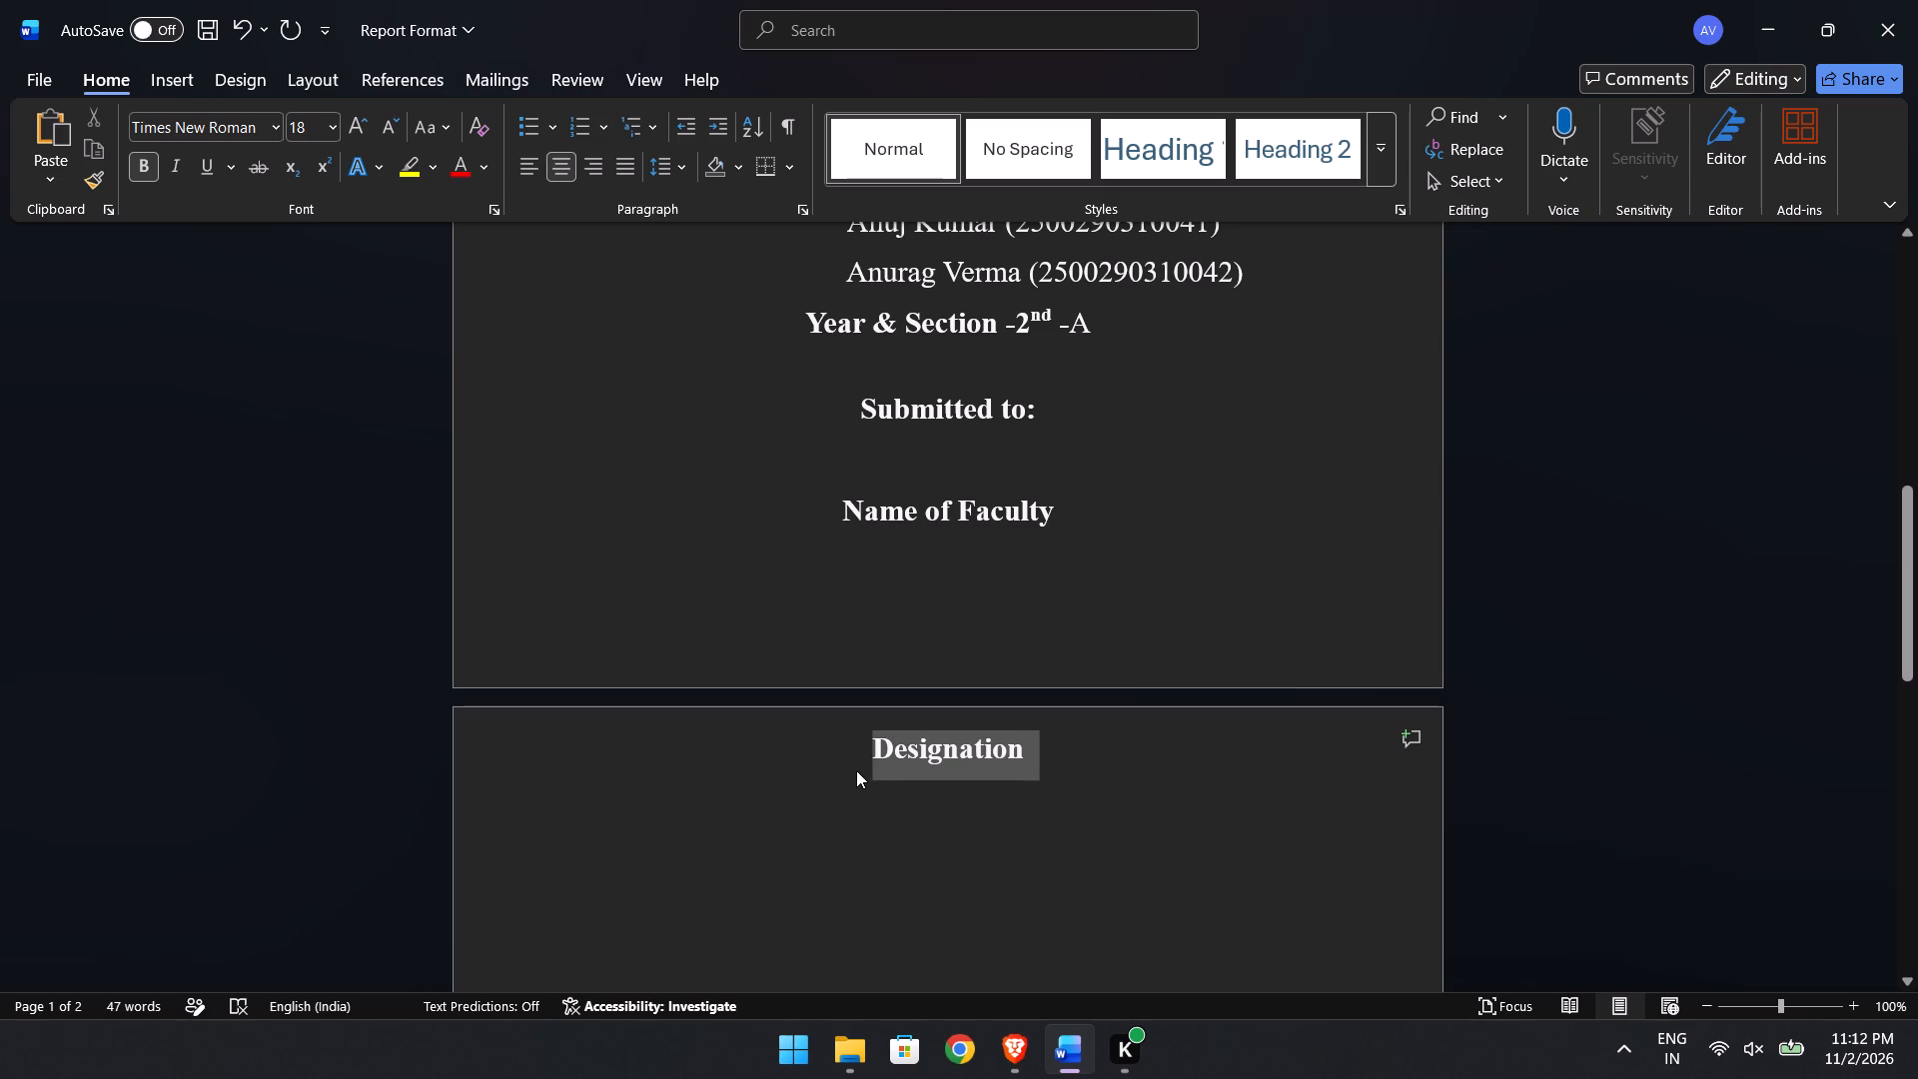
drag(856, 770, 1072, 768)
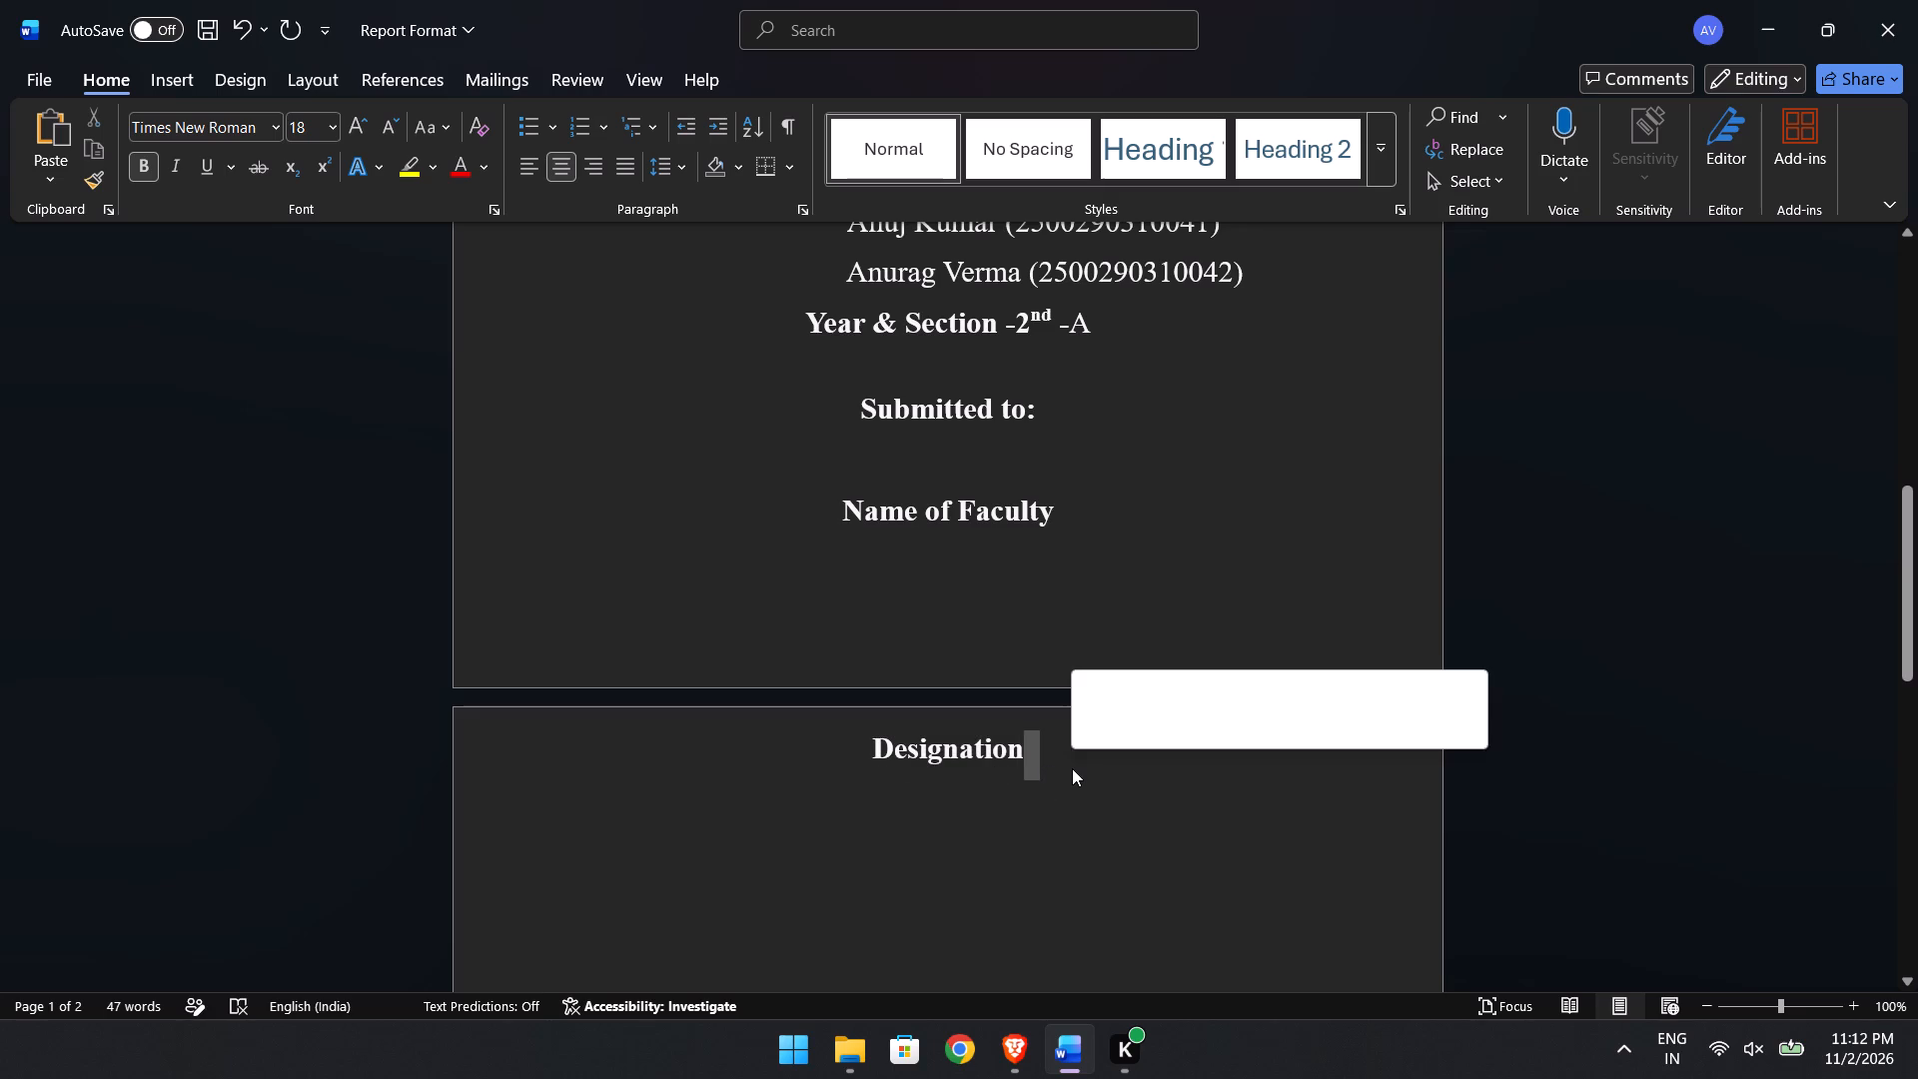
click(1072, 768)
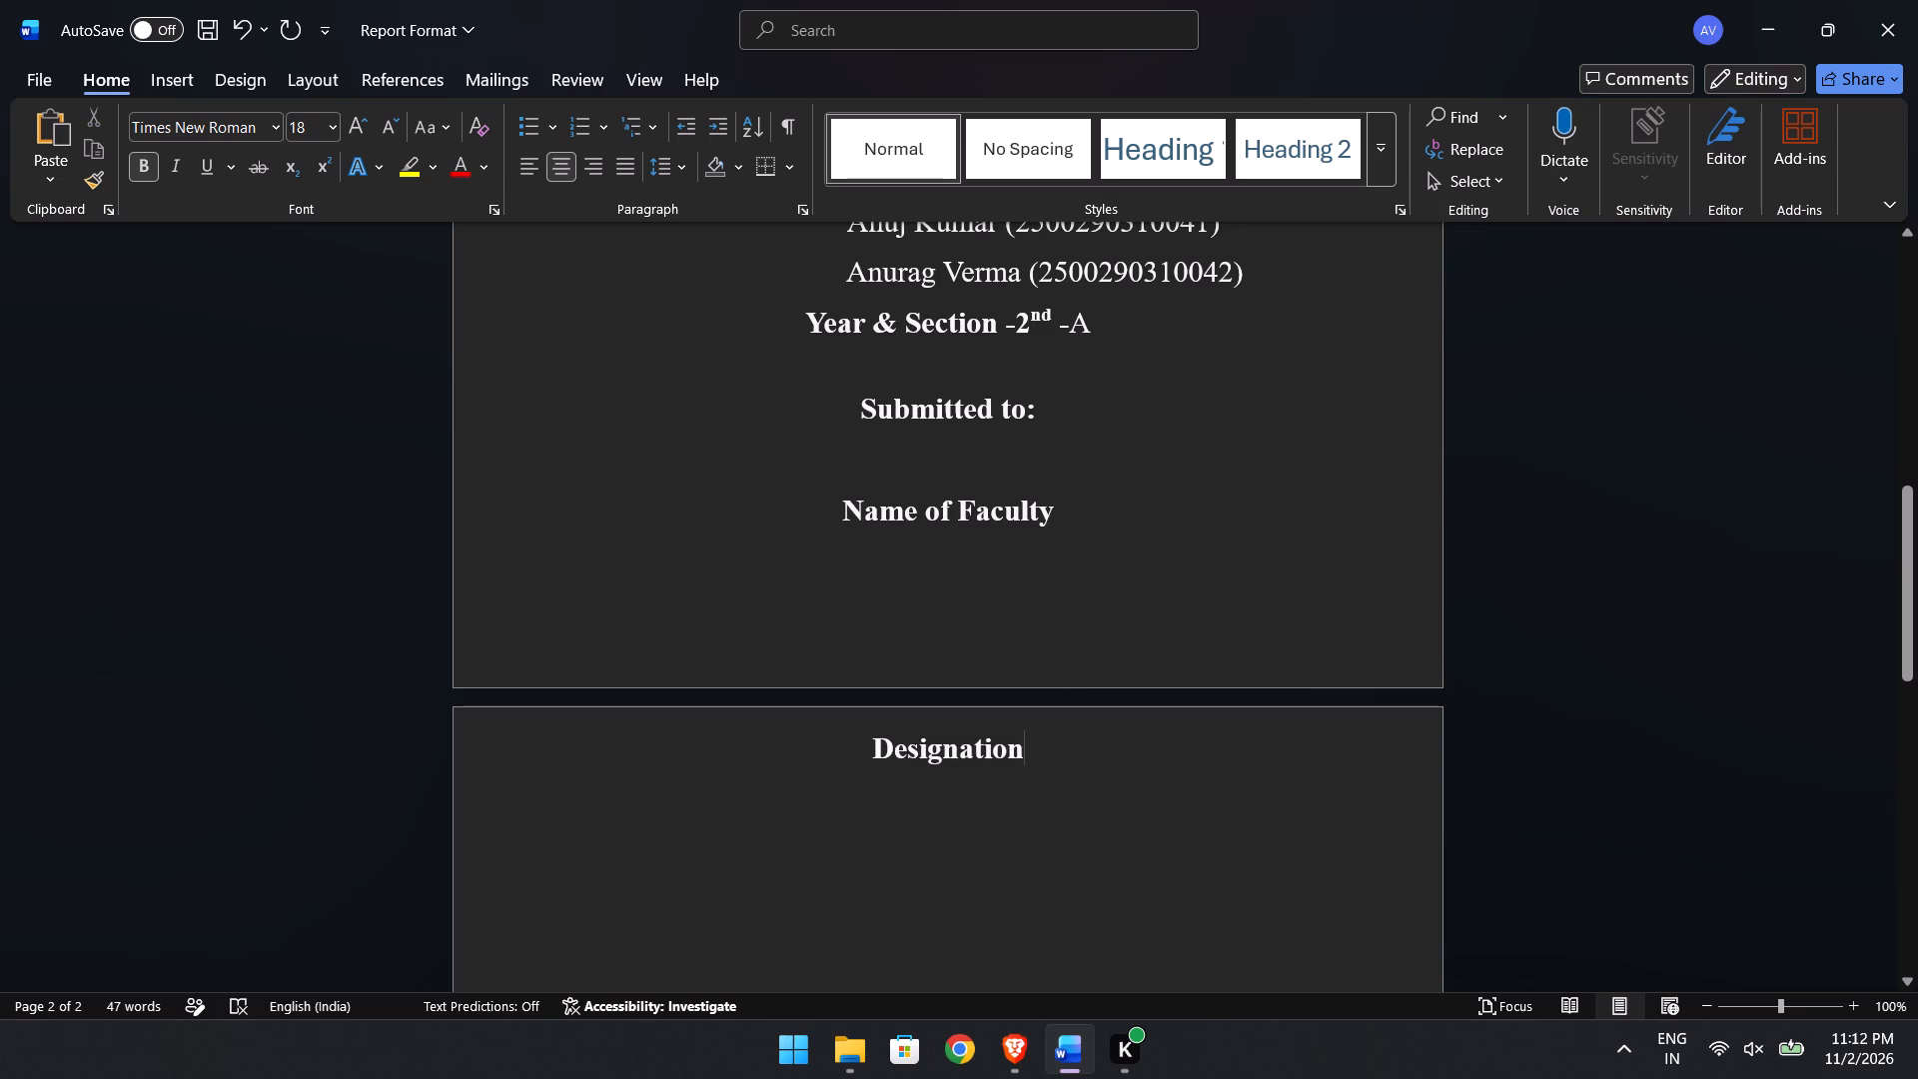
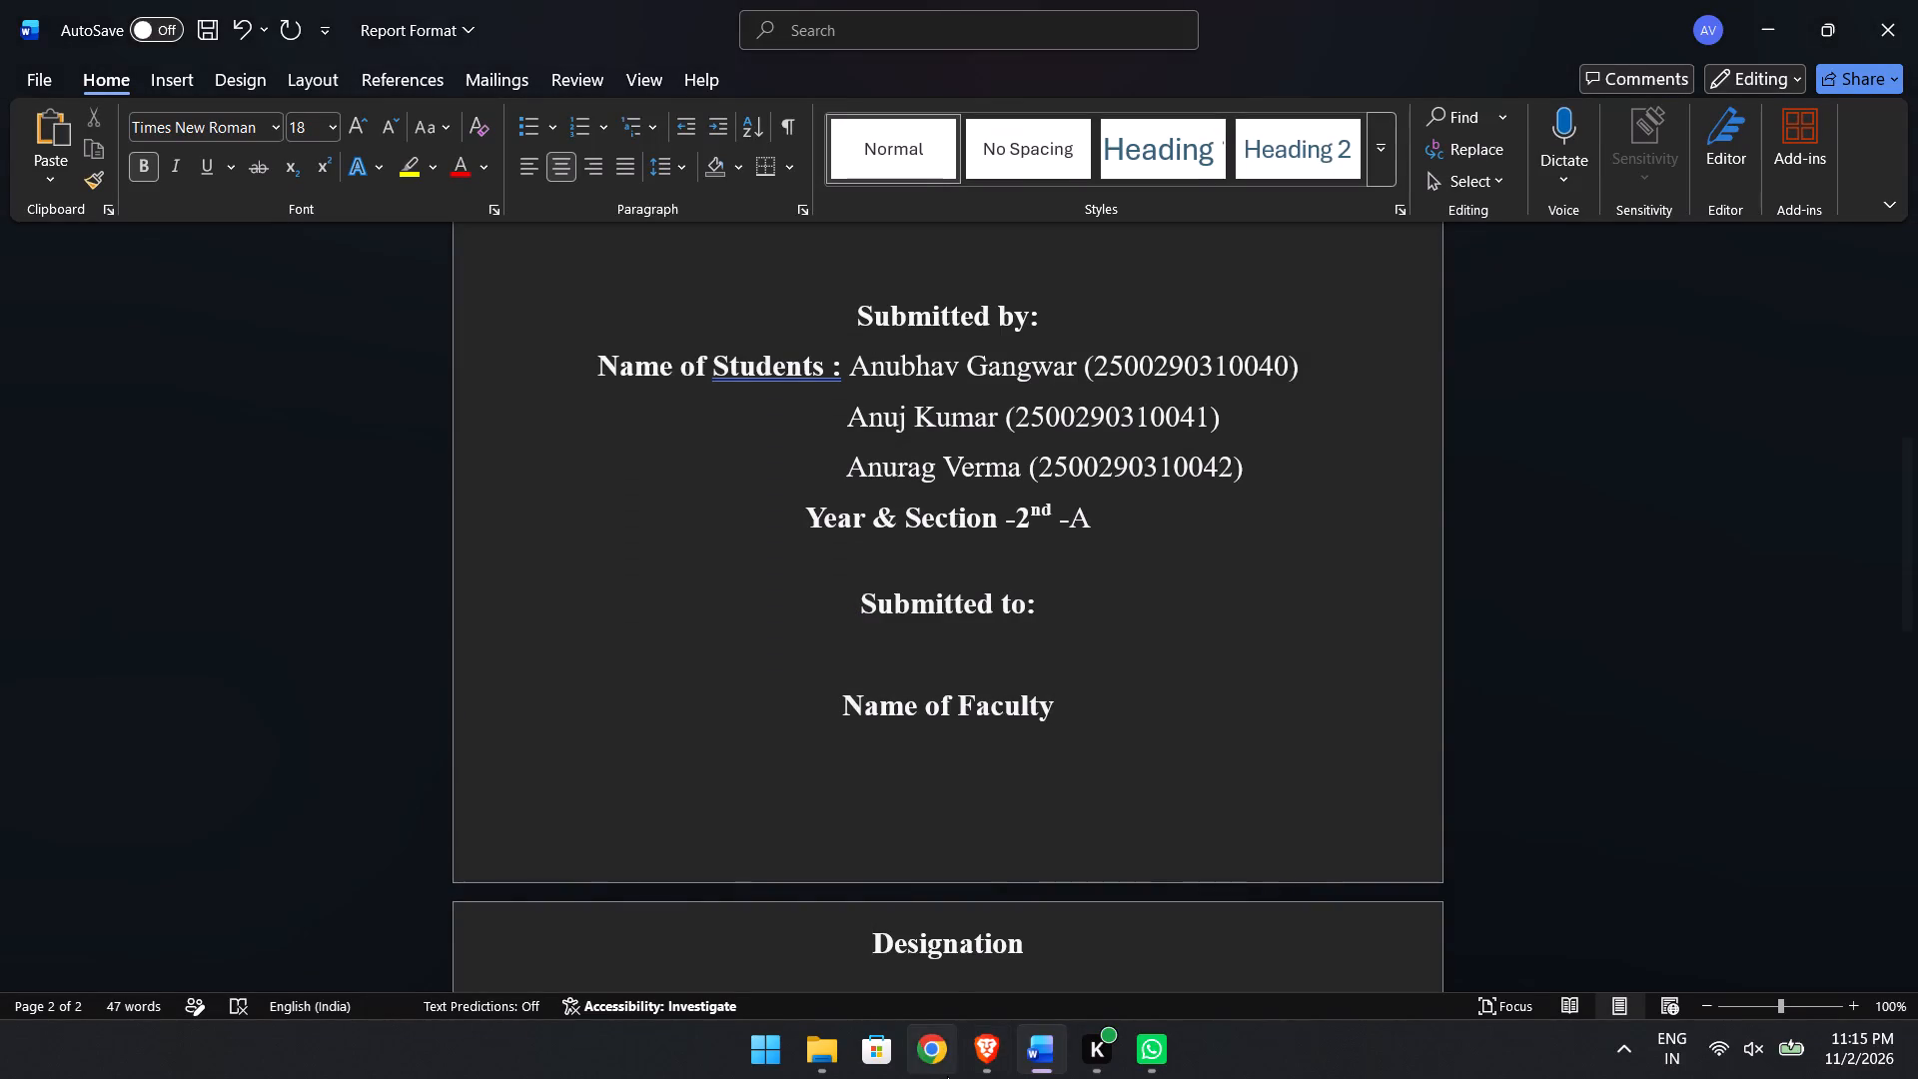
Switch to Google Chrome, search for I LOVE PDF and open the iLovePDF website.
click(947, 1076)
click(895, 583)
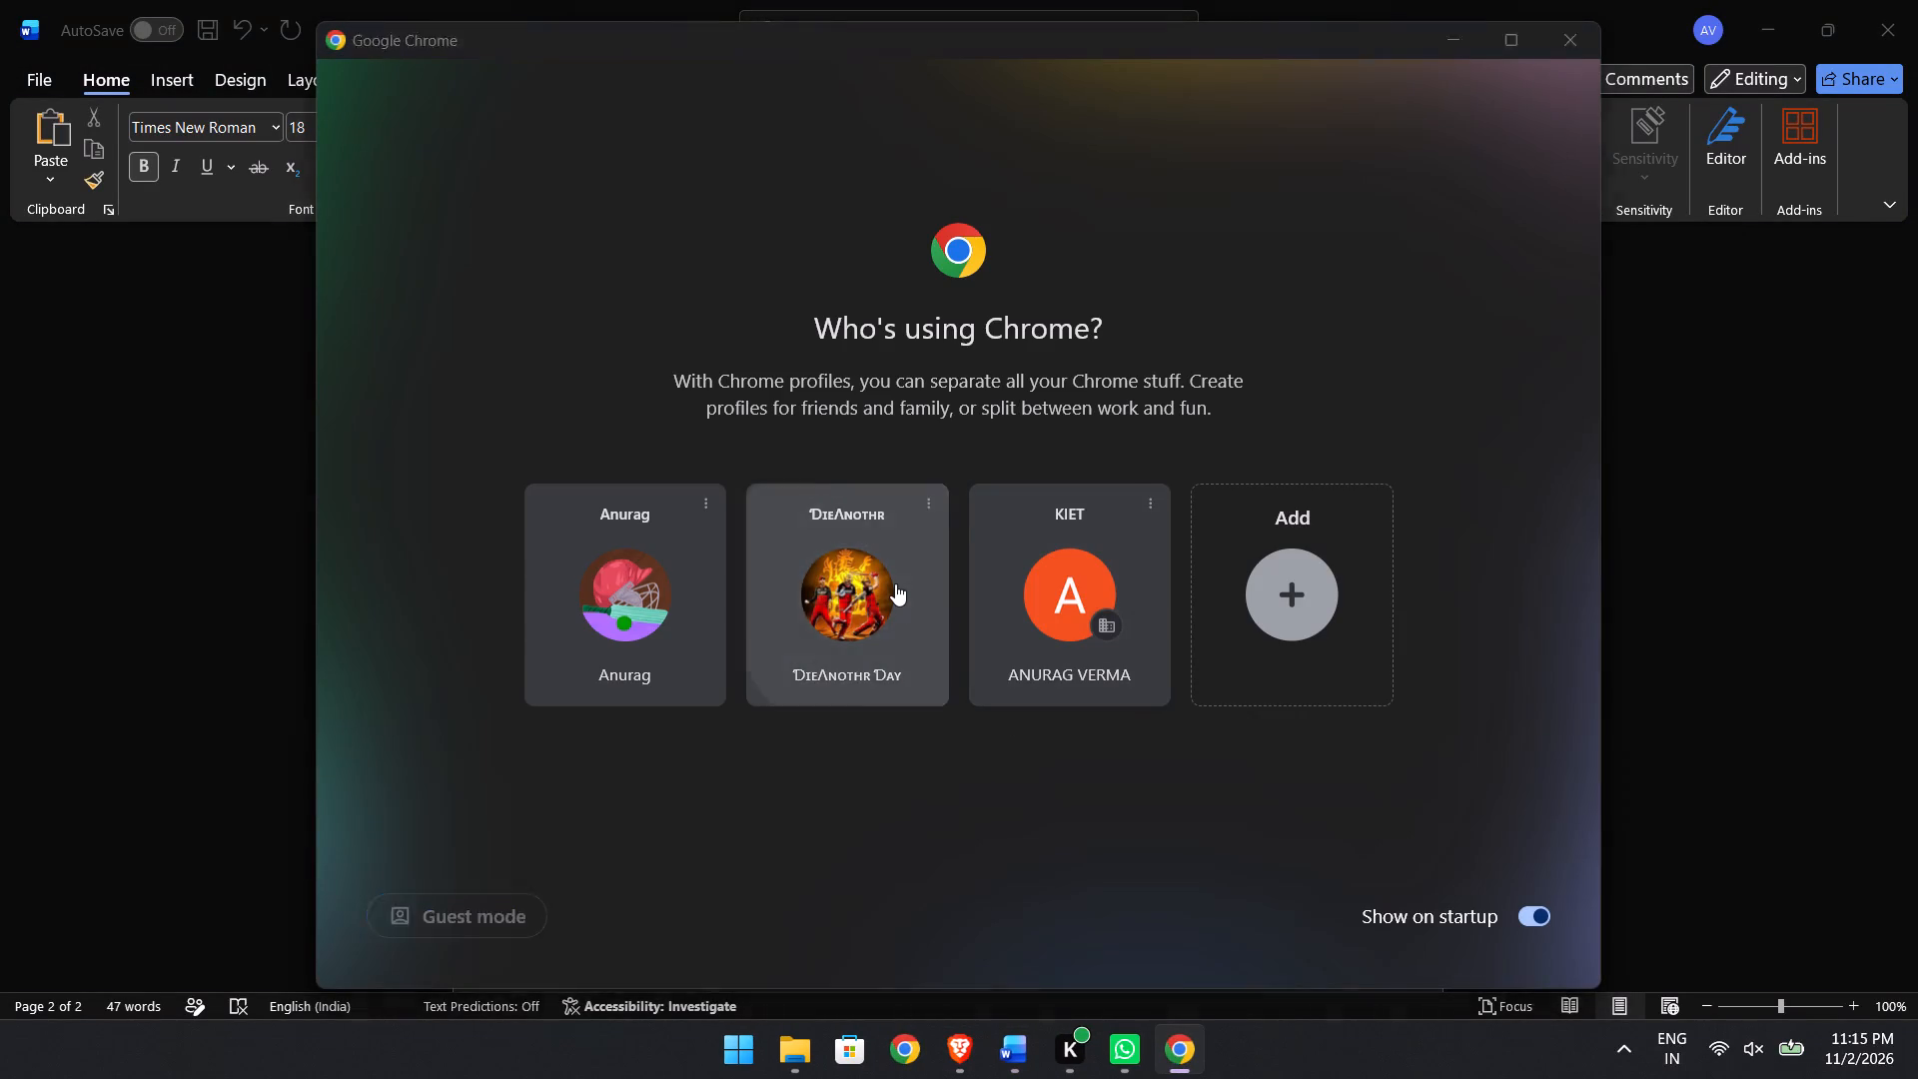
drag(743, 107, 707, 80)
click(707, 80)
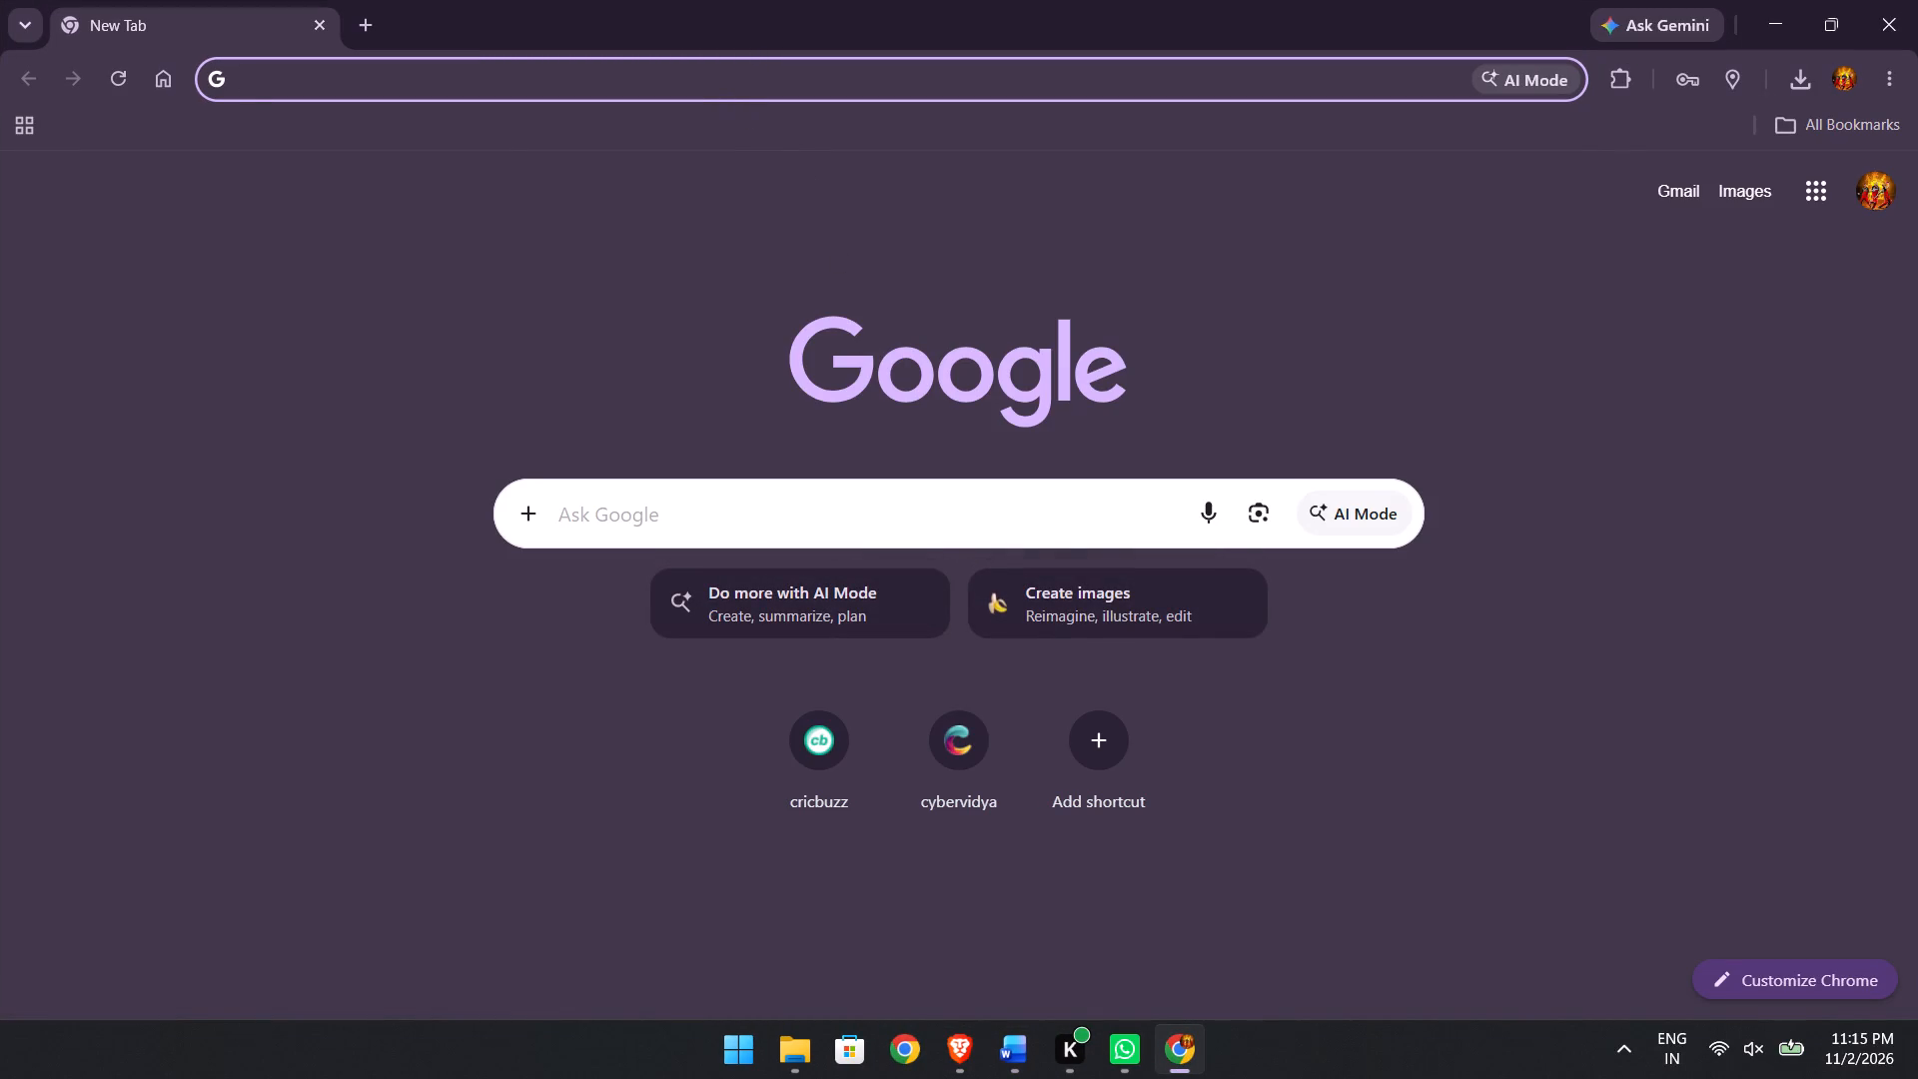
text(i love)
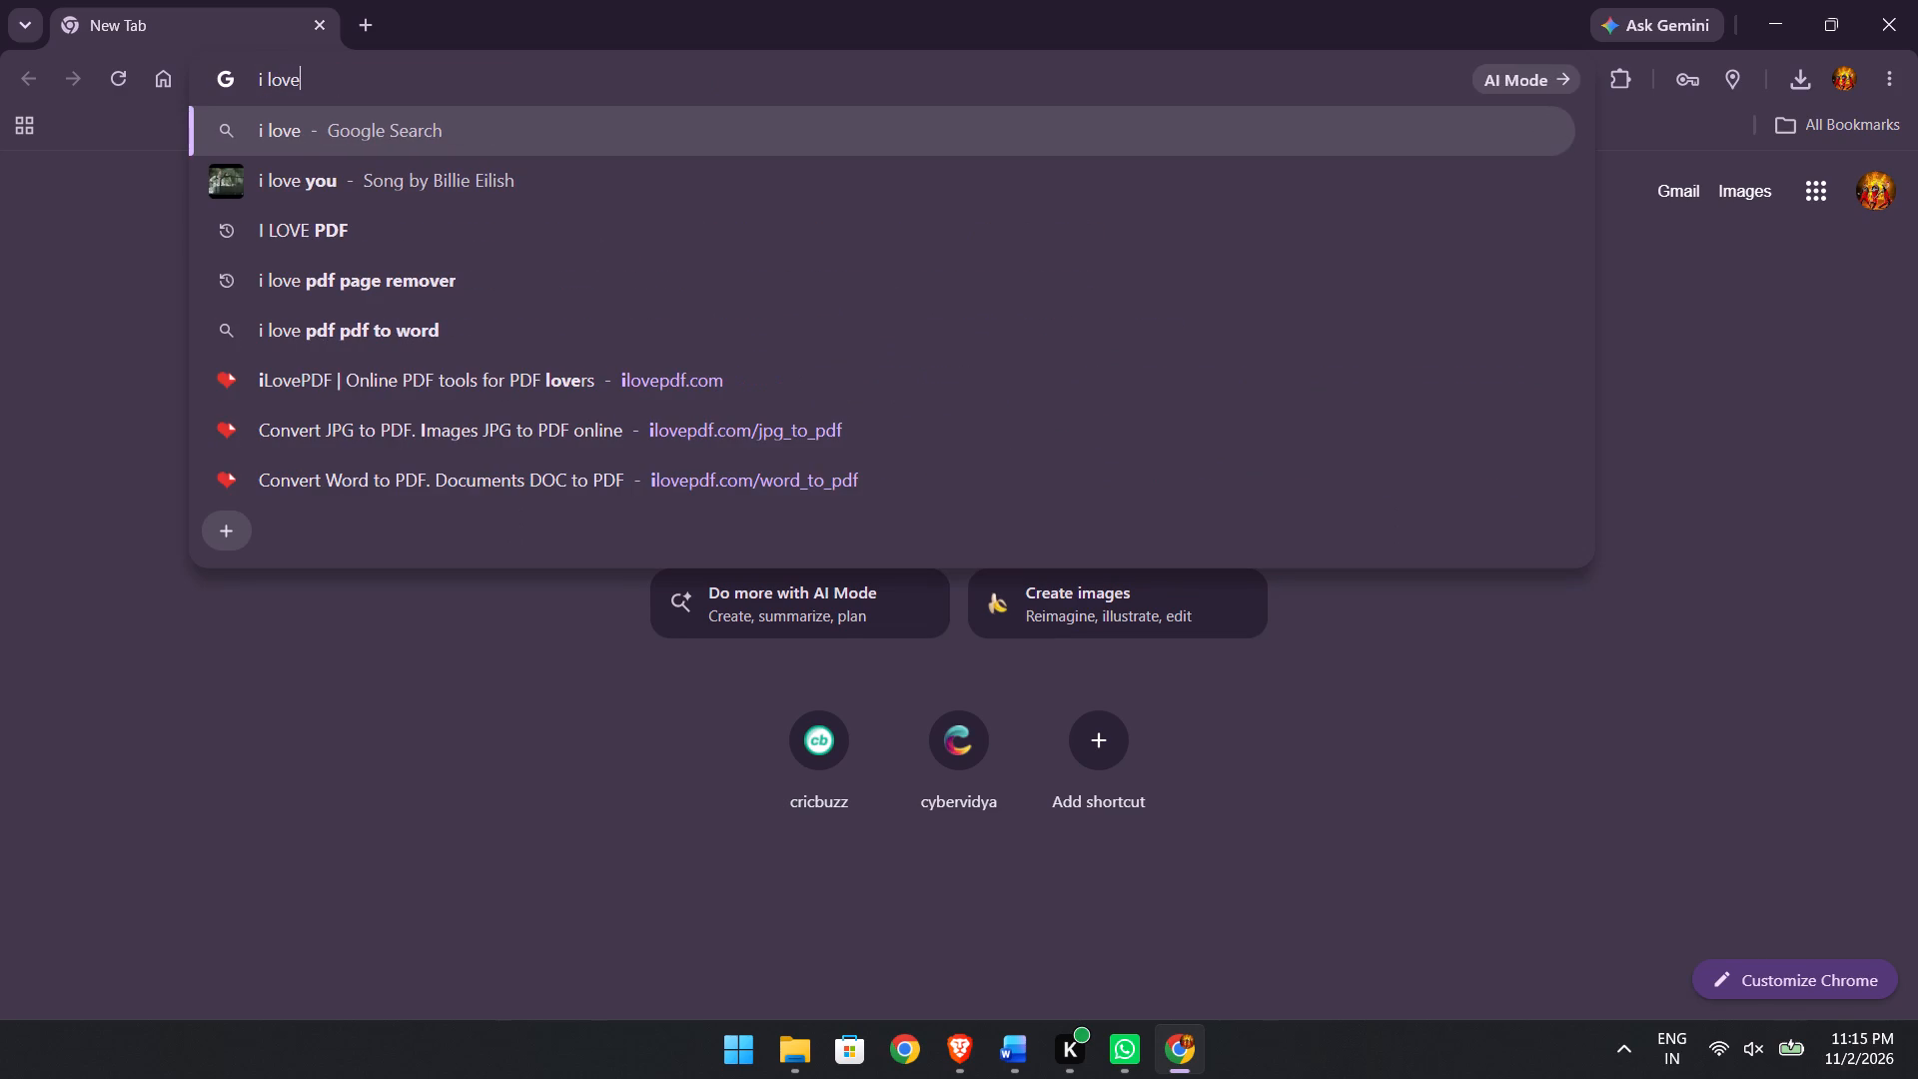
key(Down)
key(Down)
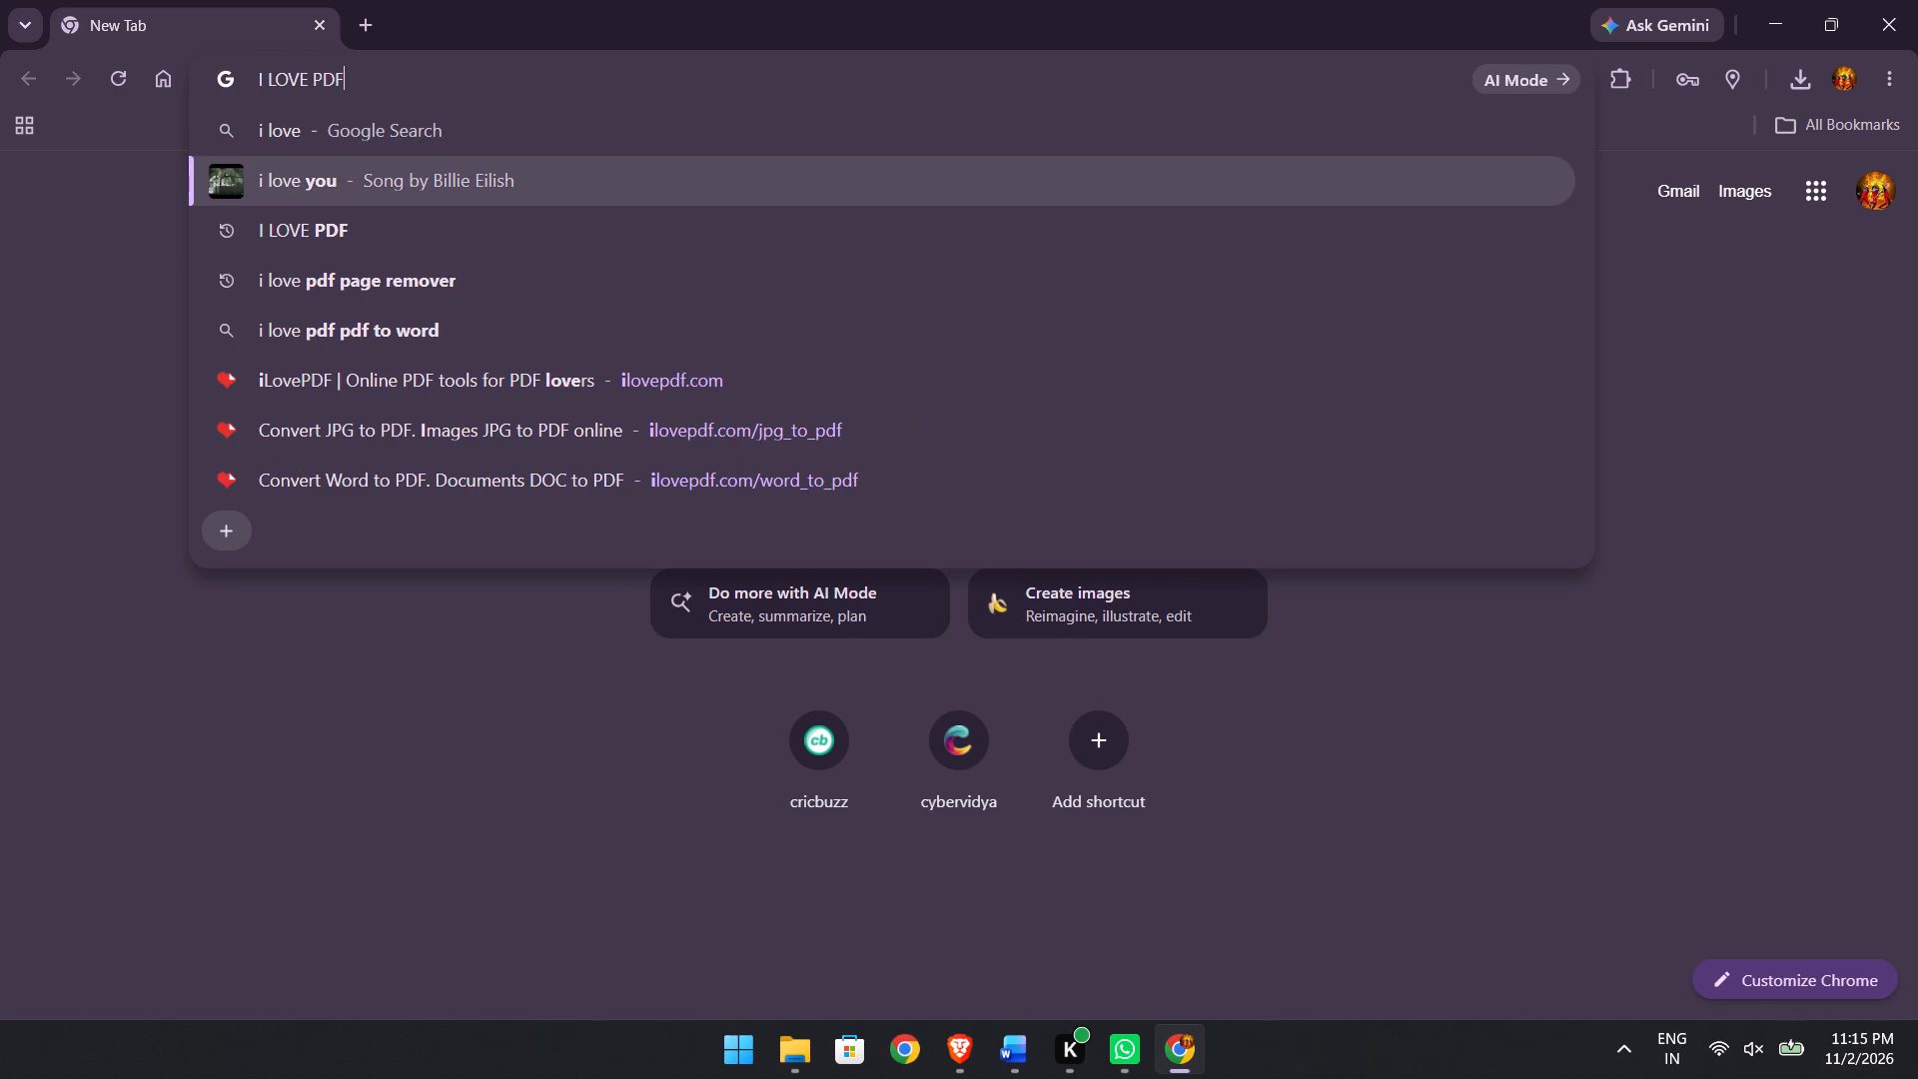
key(Return)
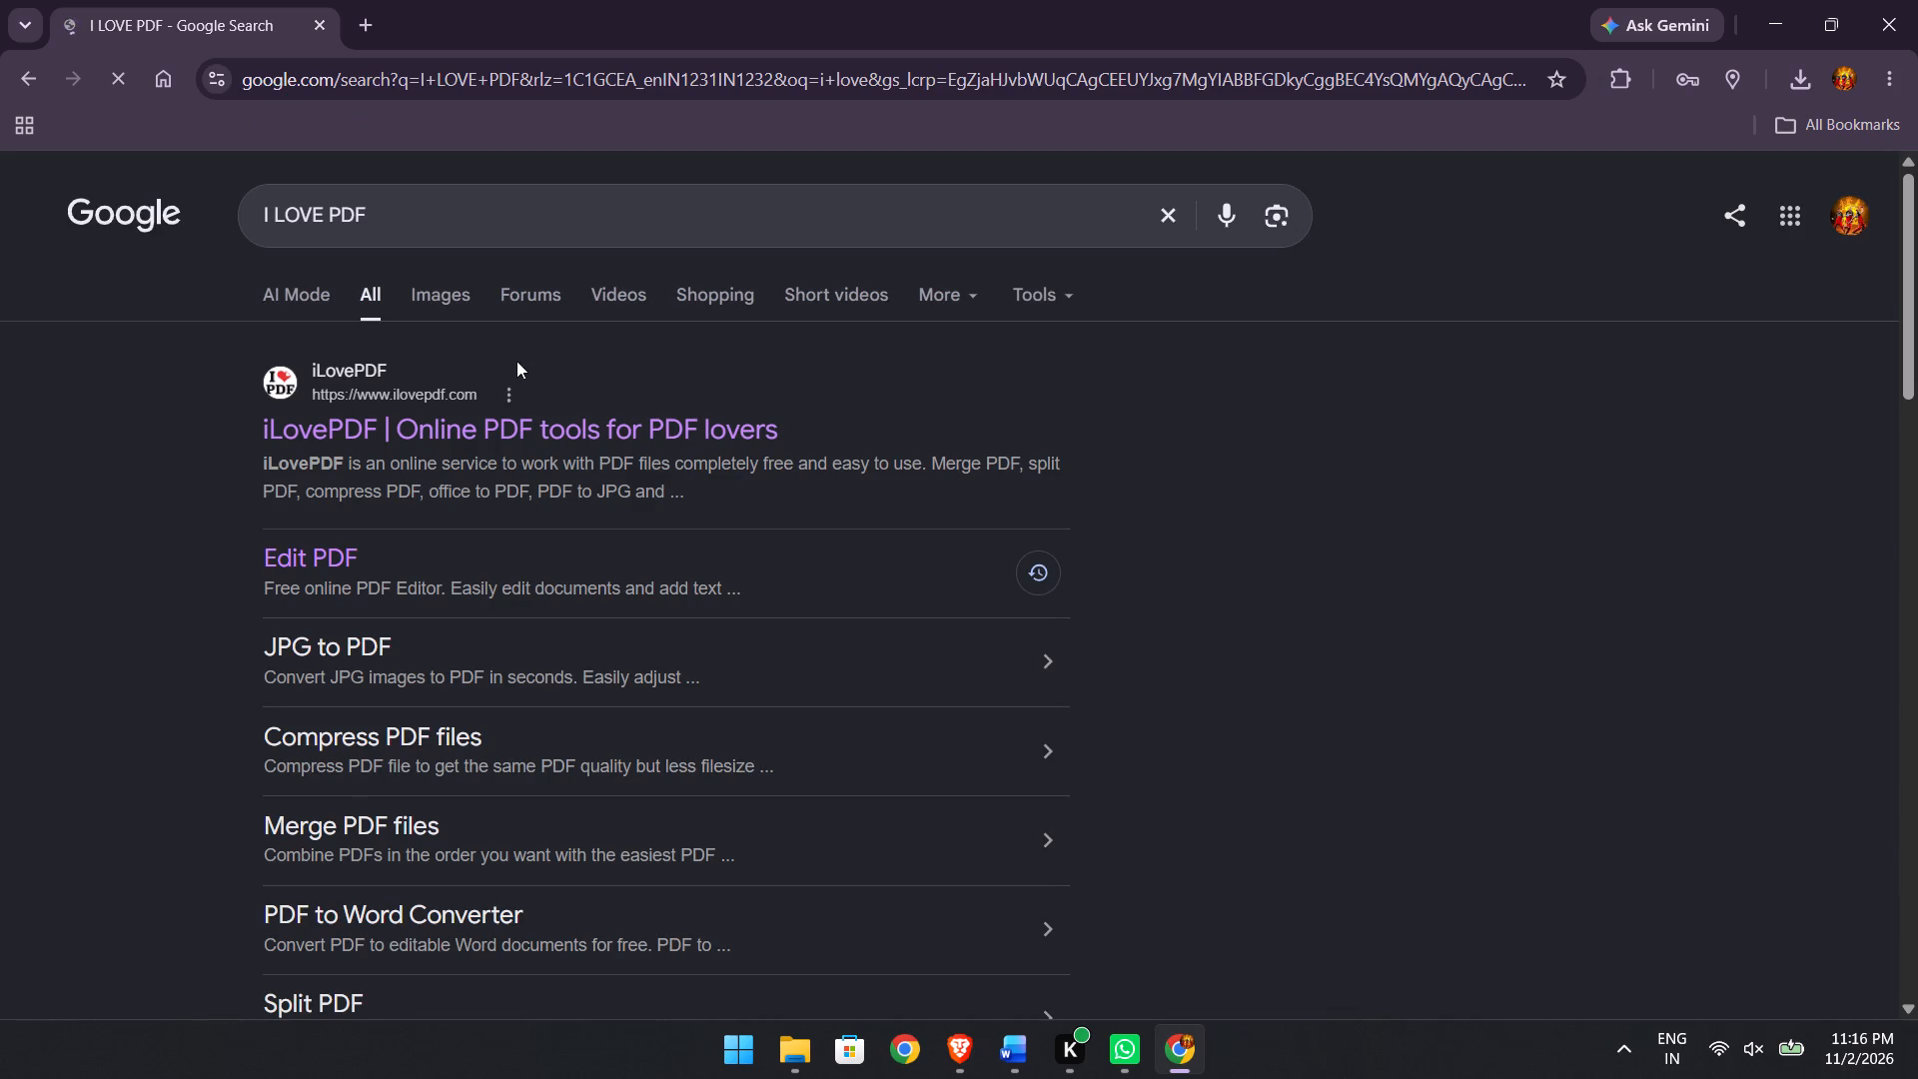
click(487, 430)
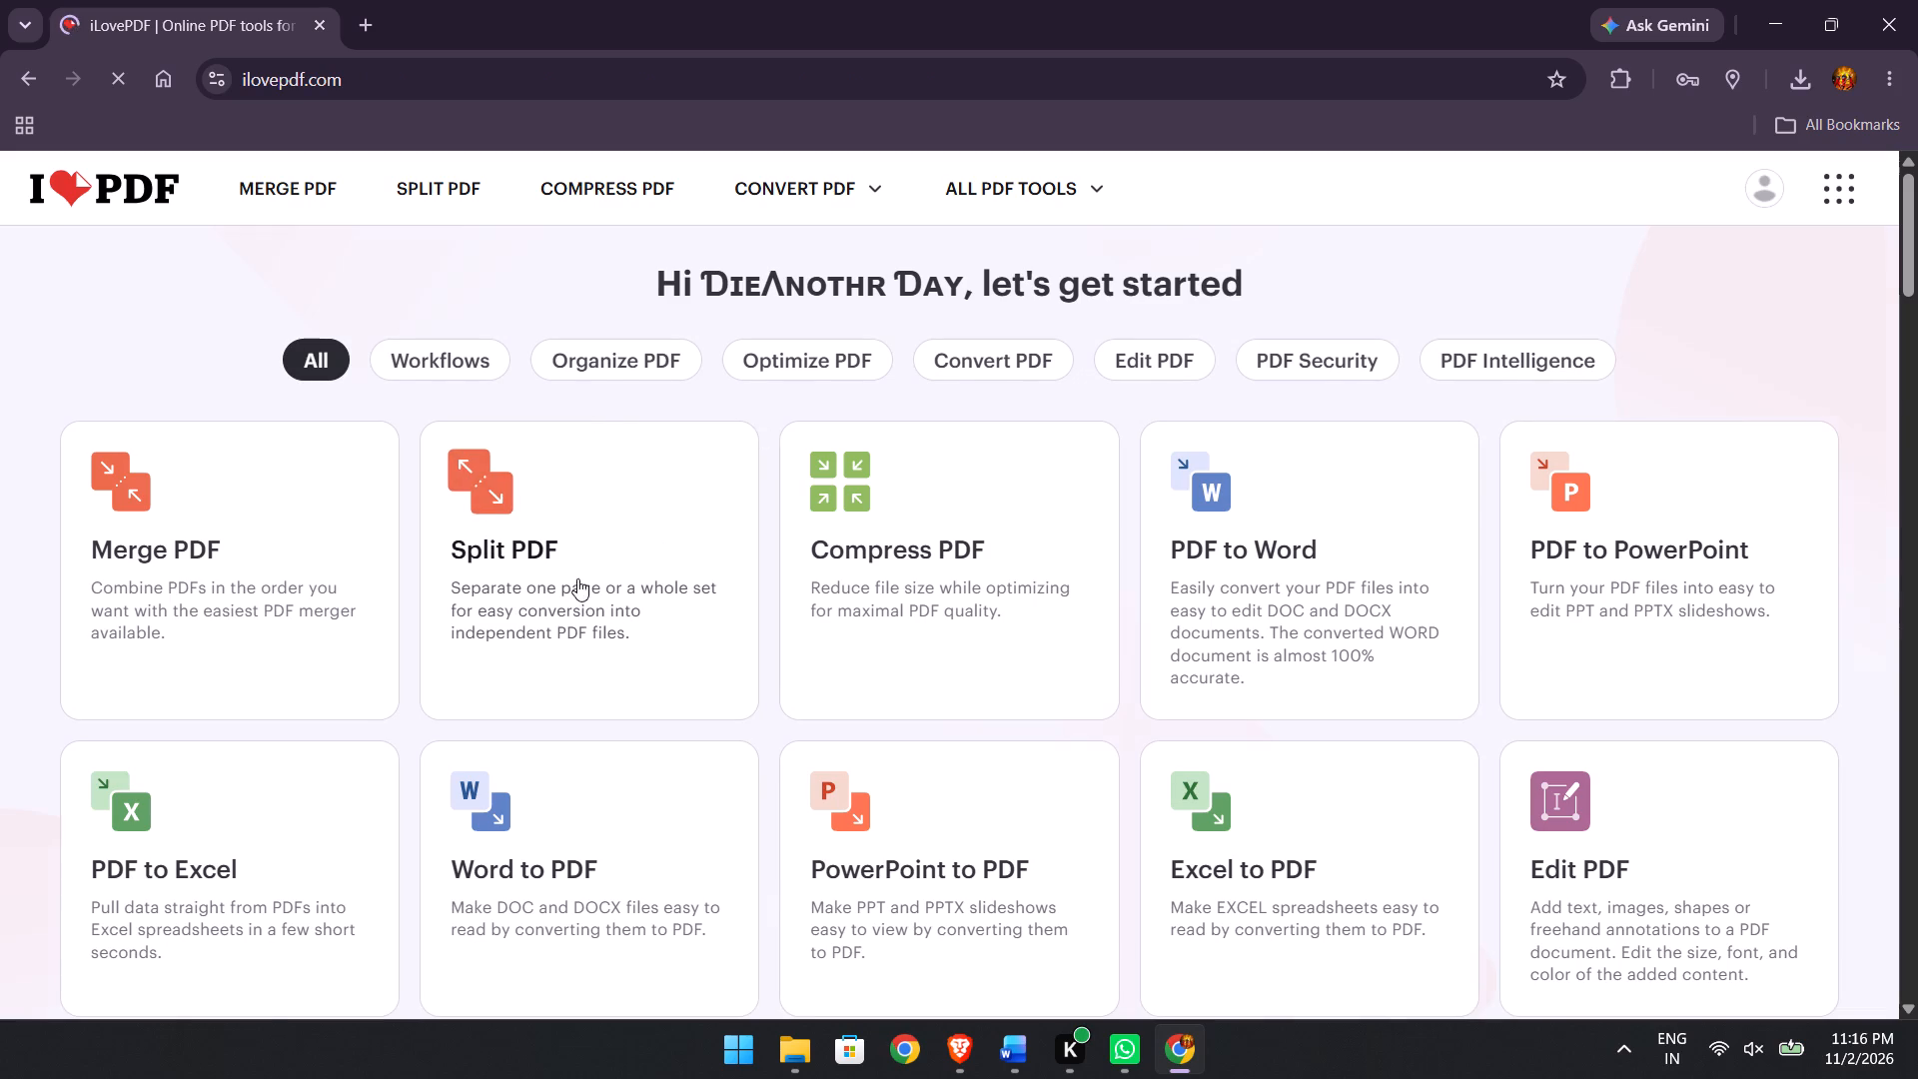
click(1231, 578)
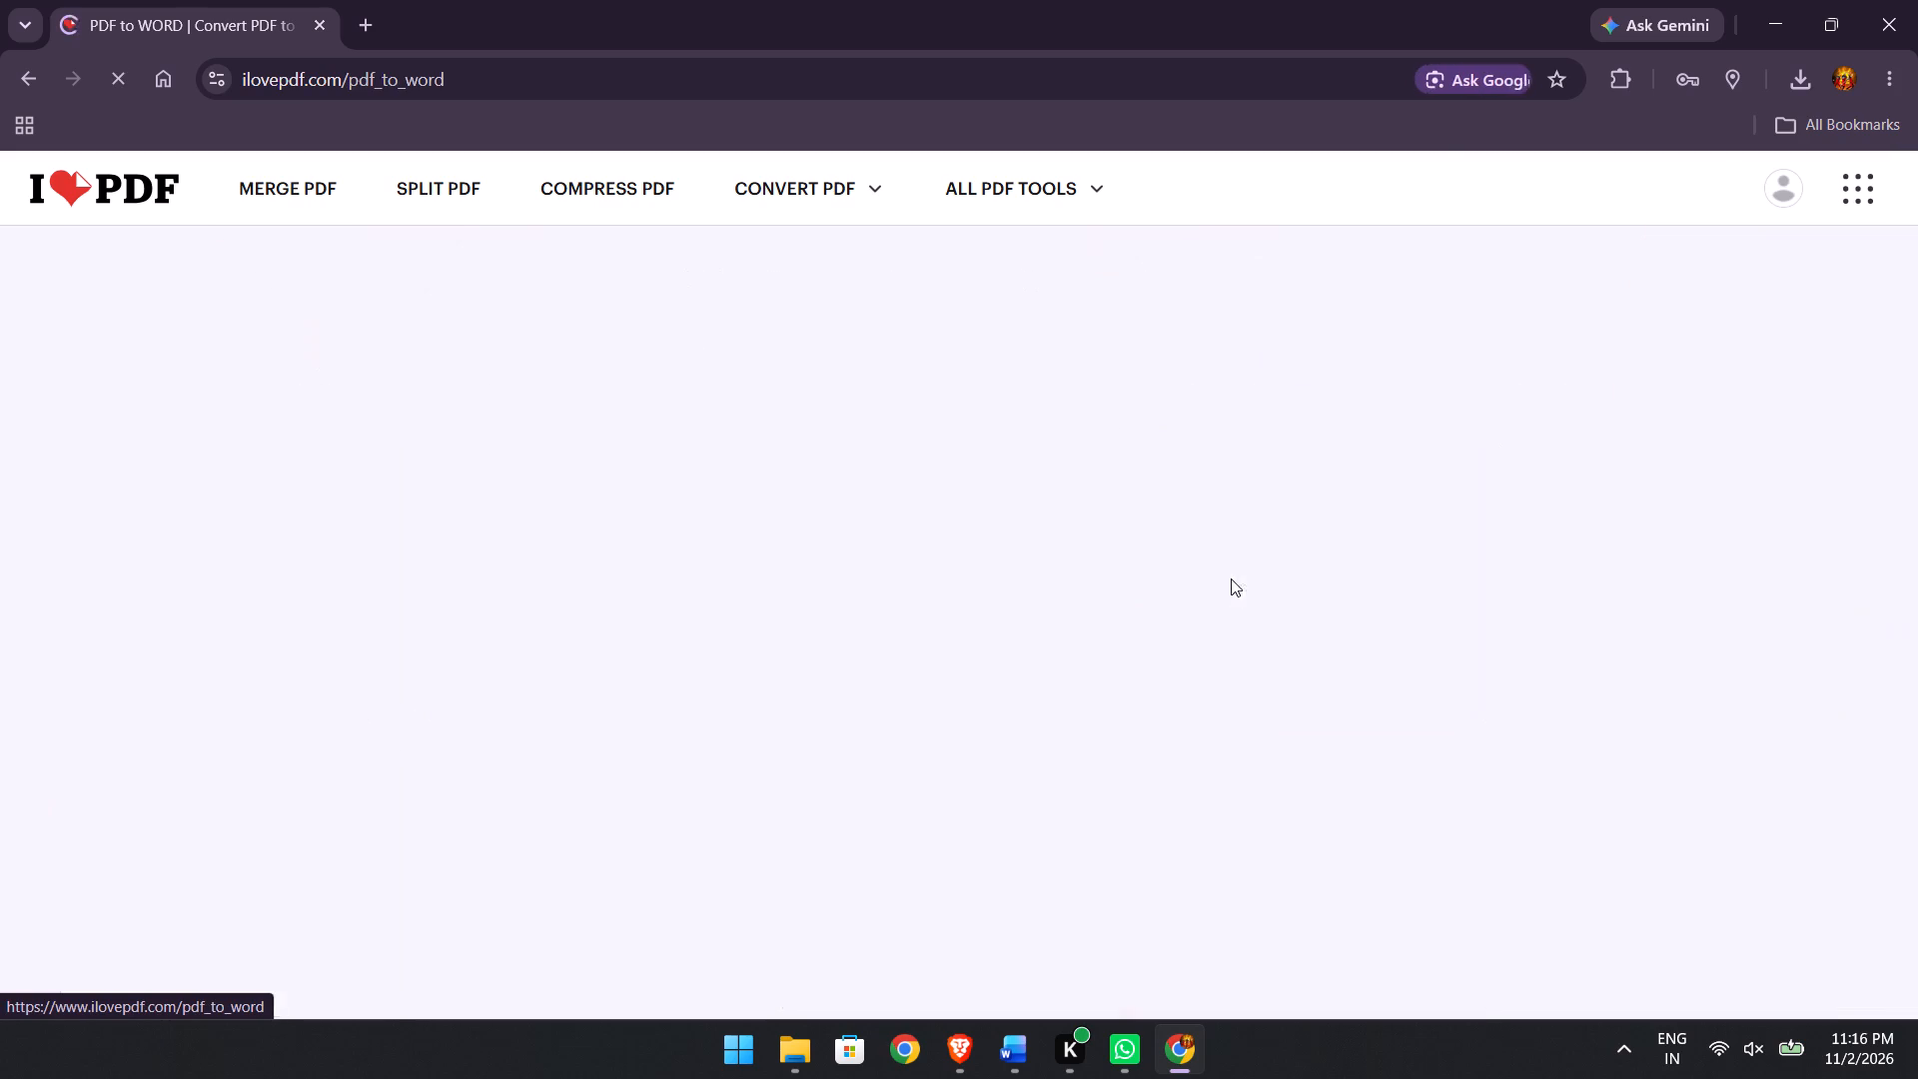
click(901, 490)
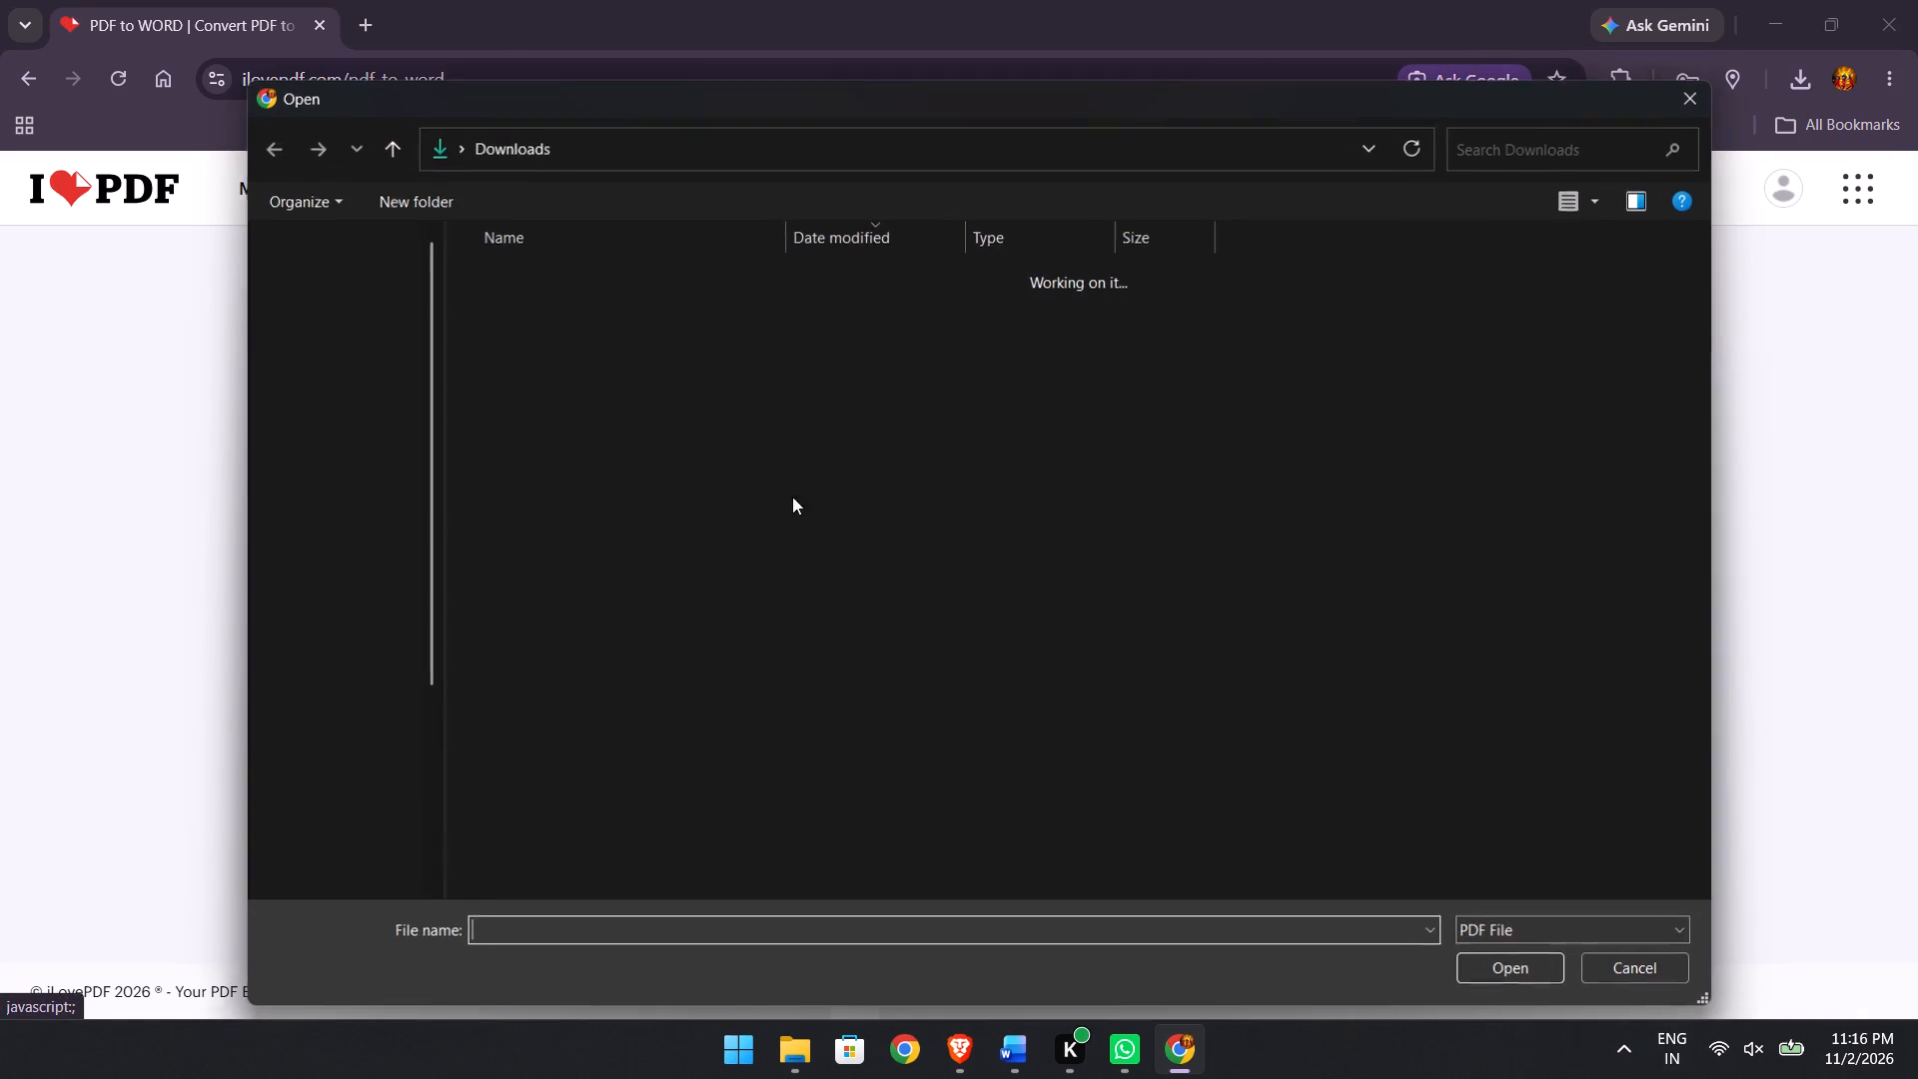
click(620, 311)
key(Return)
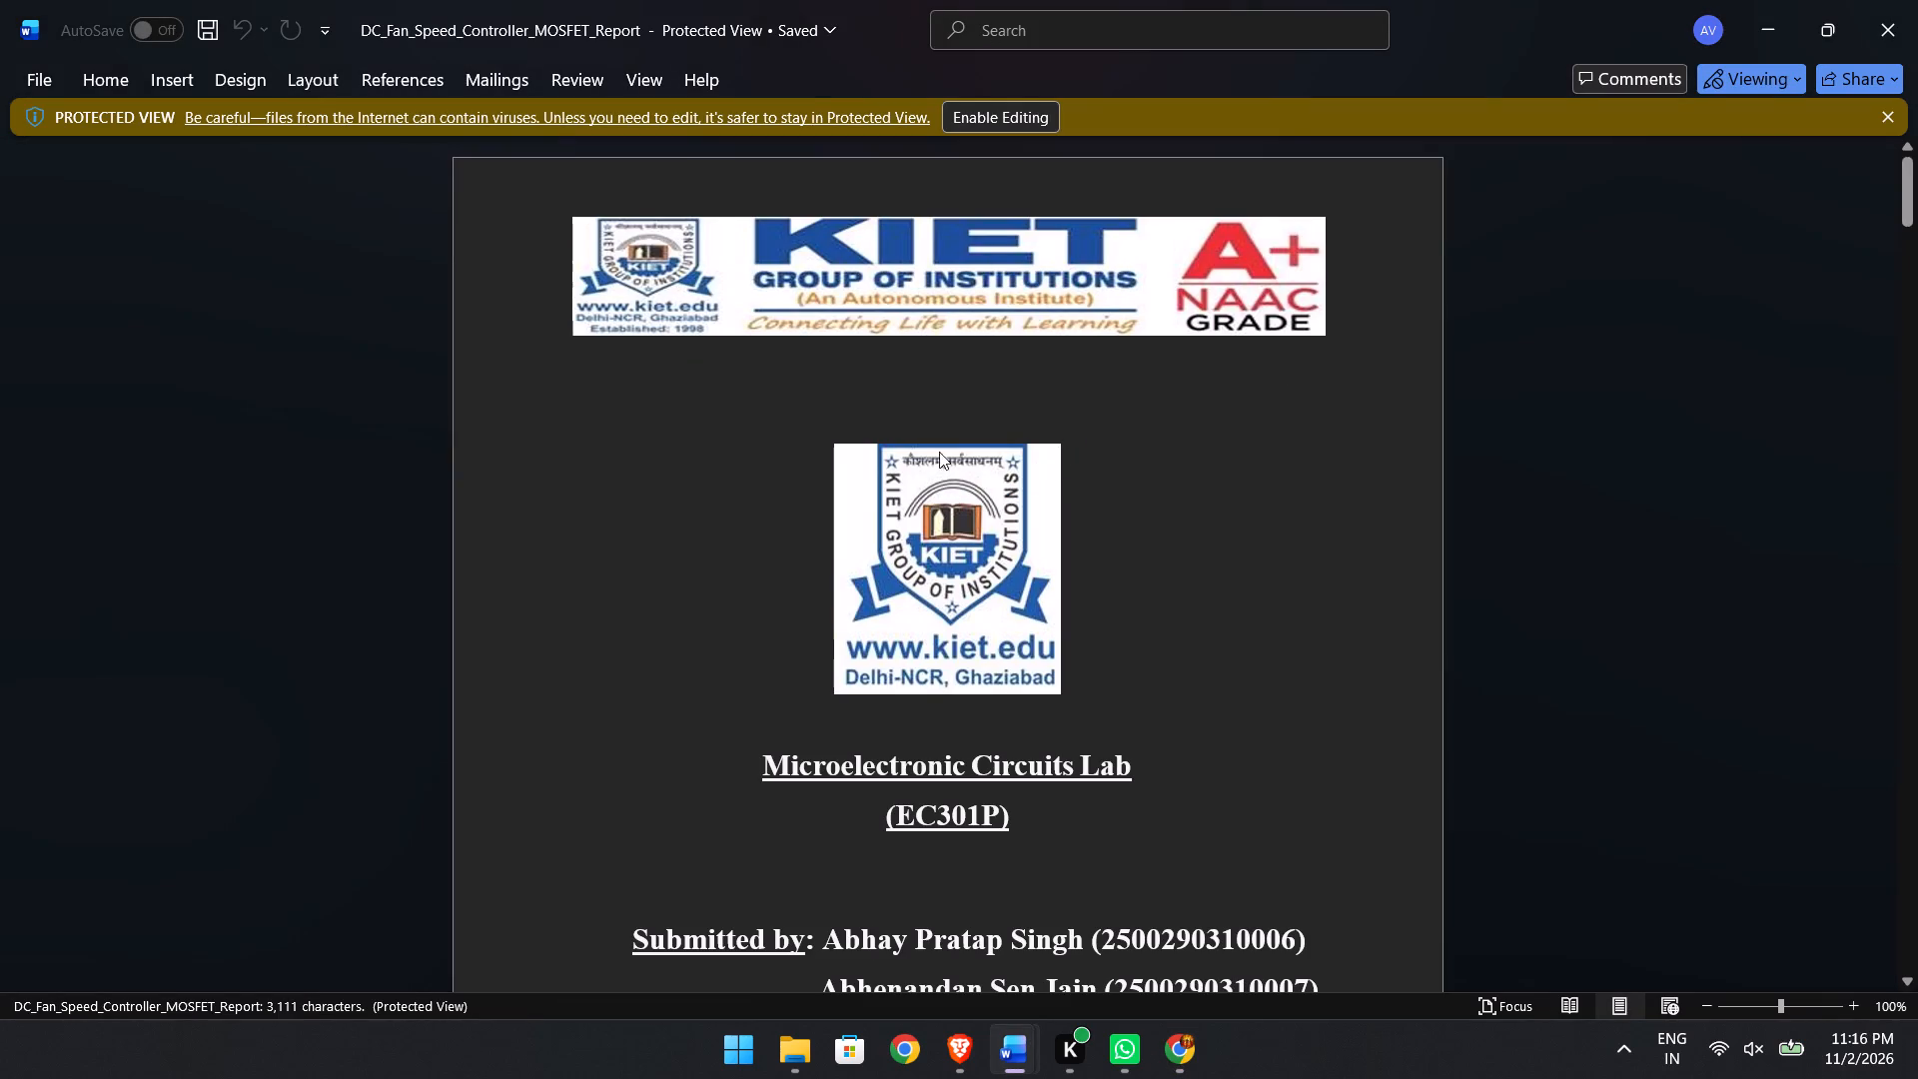
scroll(945, 477, down, 2)
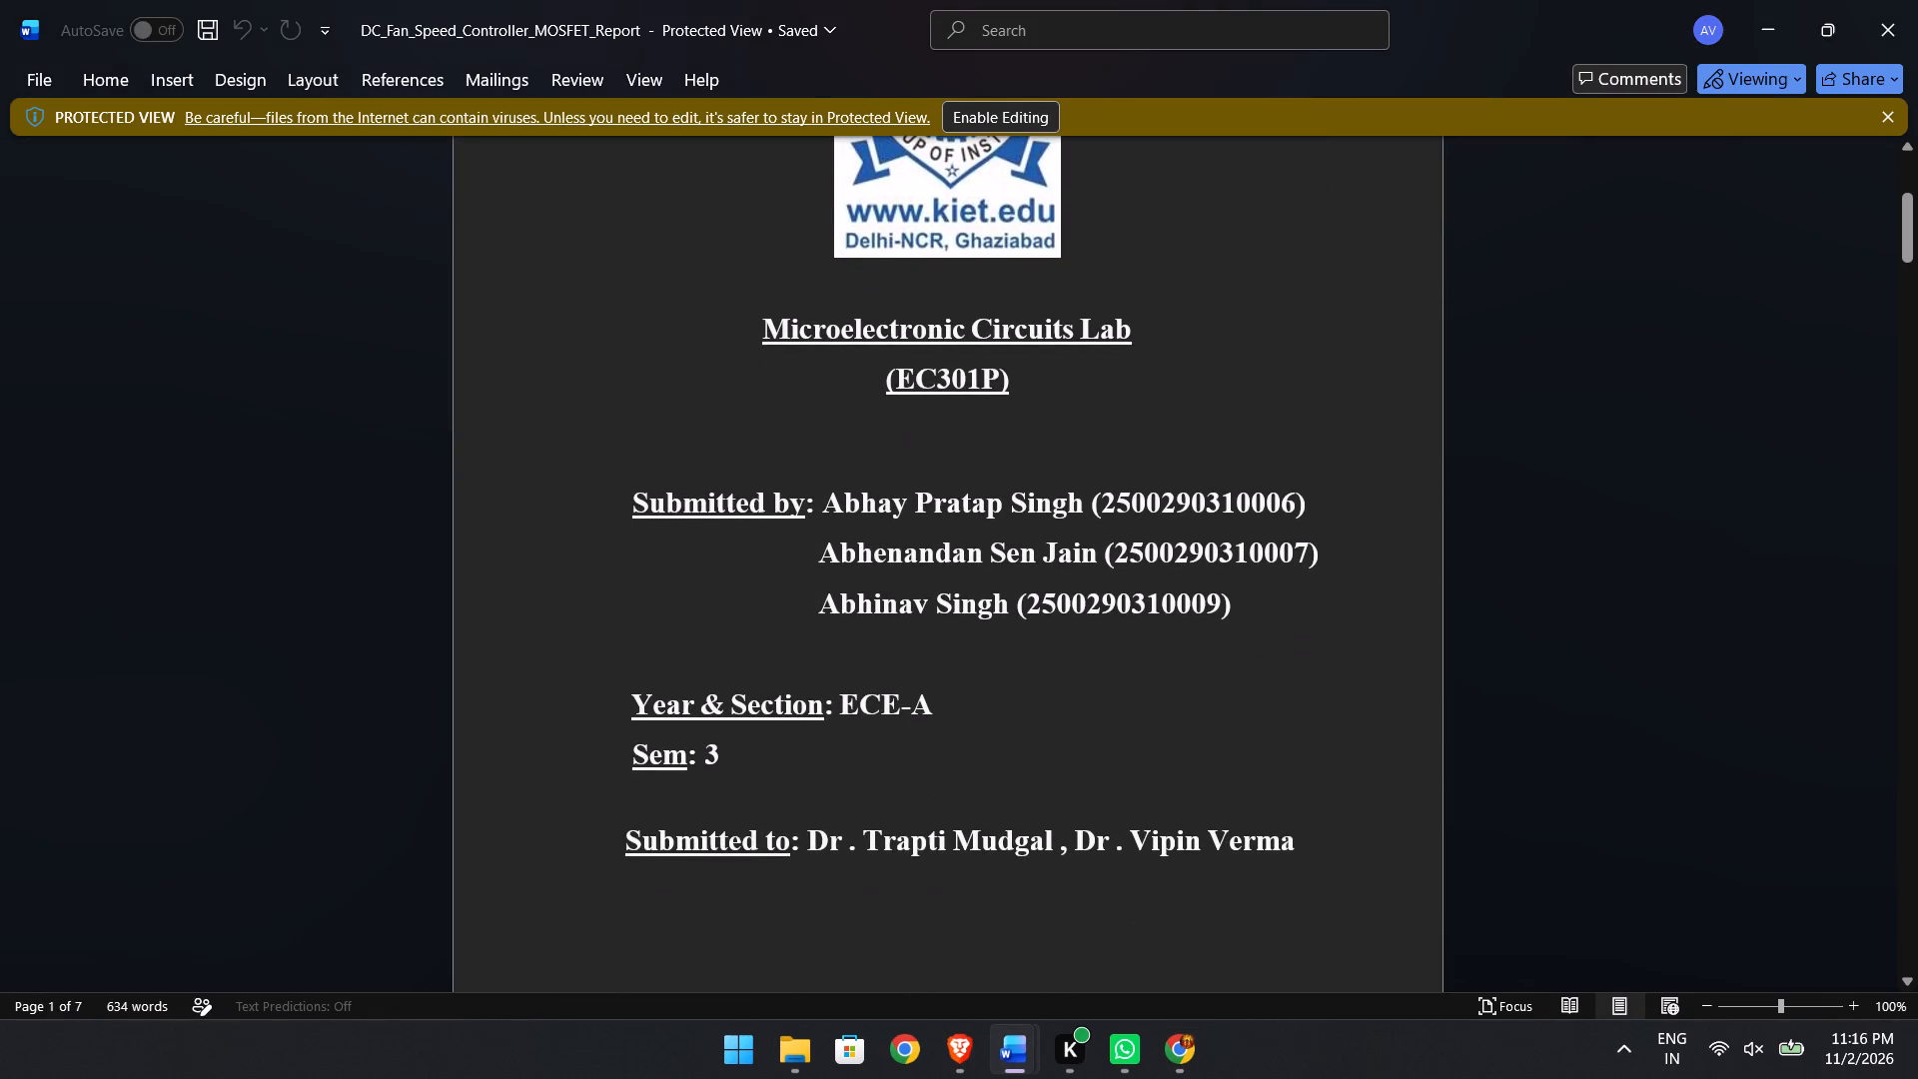
click(992, 112)
scroll(977, 577, up, 1)
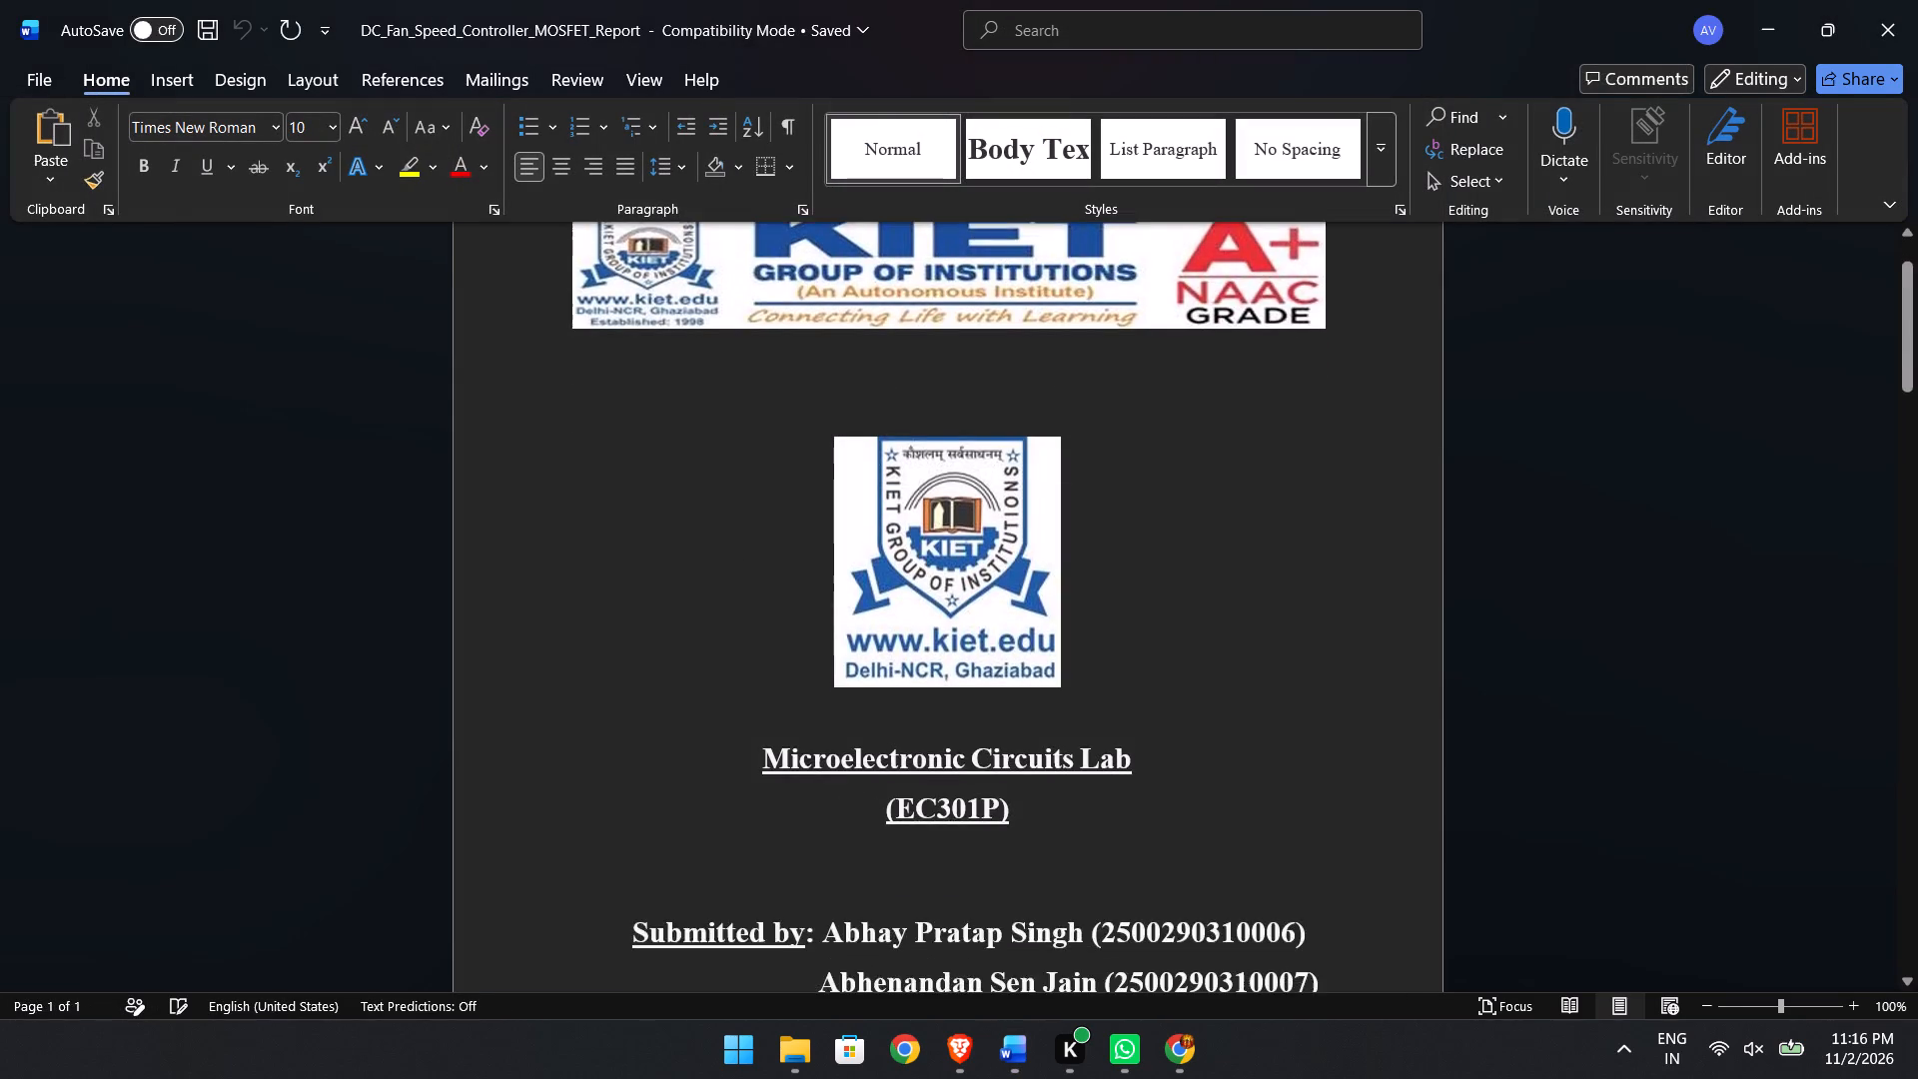
Examine the report's cover page from the KIET logos down to the Submitted to line.
scroll(977, 577, up, 1)
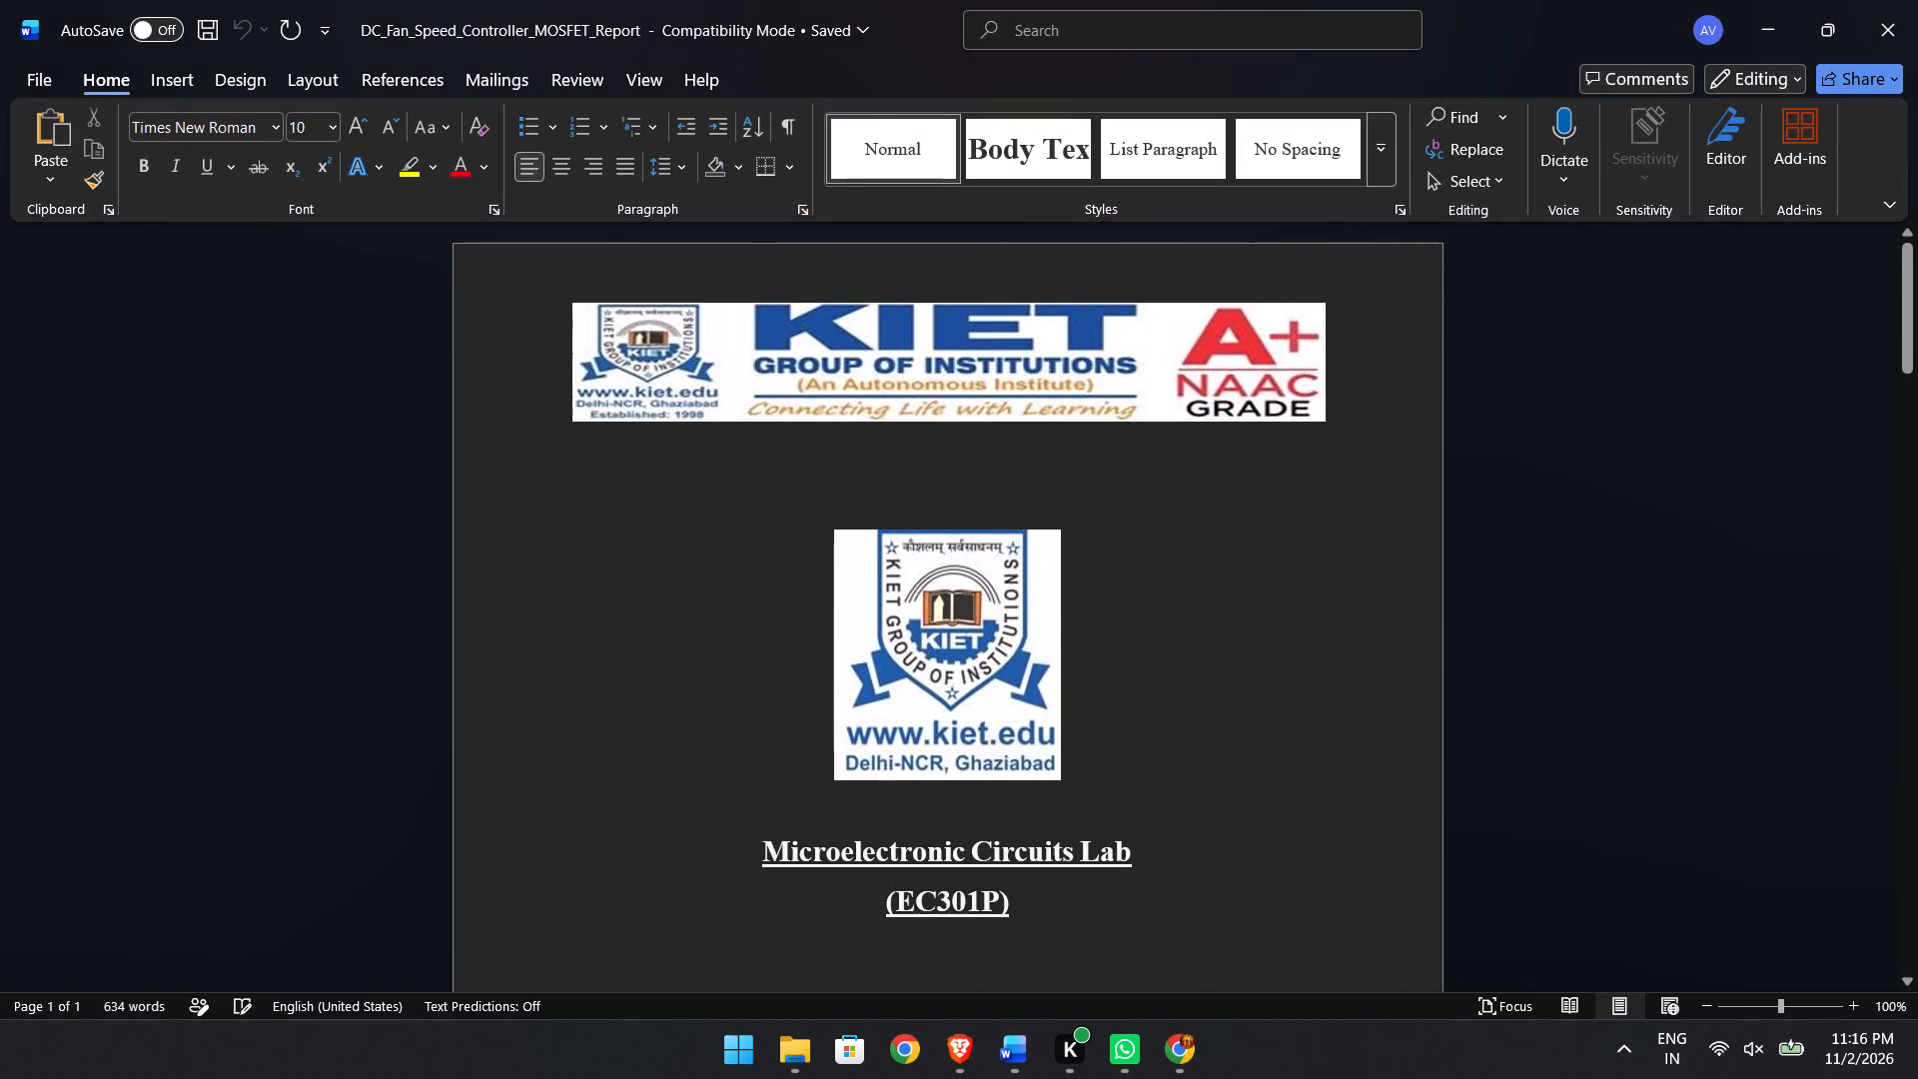
click(979, 393)
click(1026, 477)
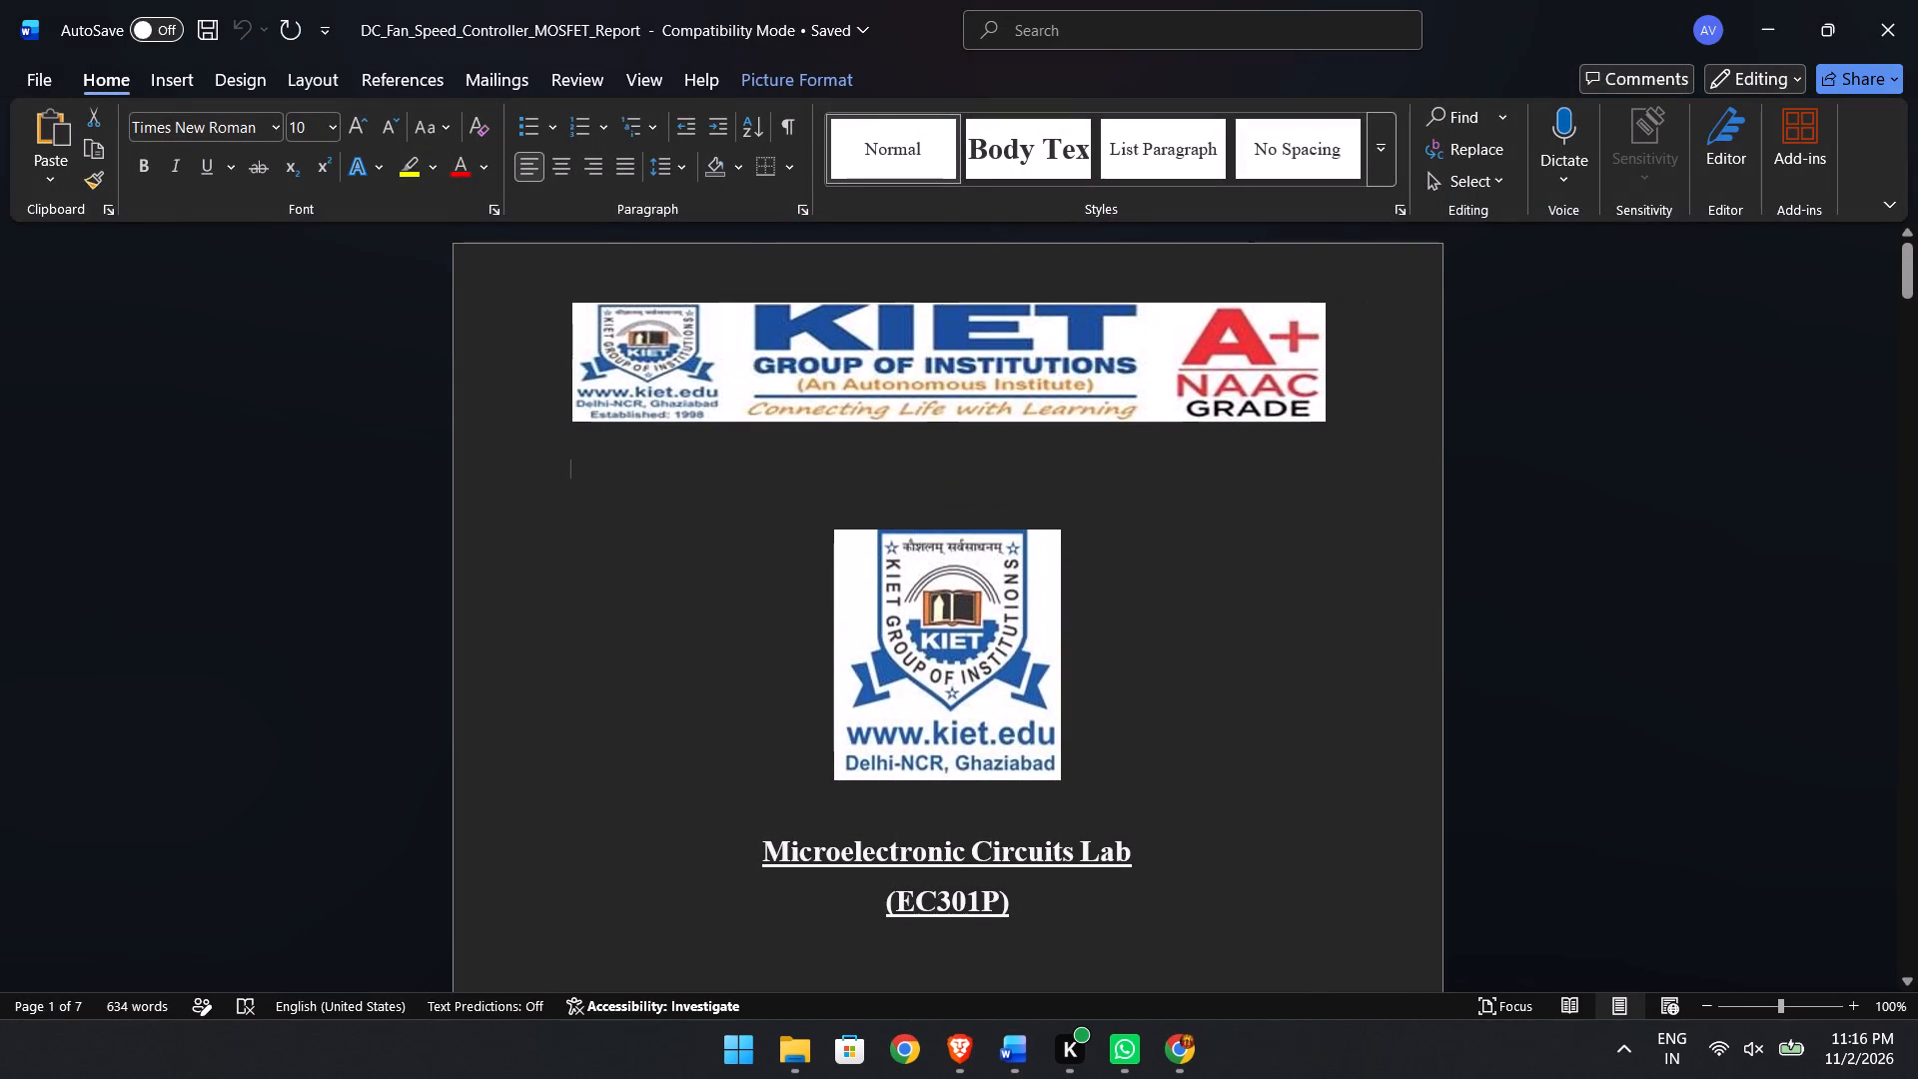
scroll(1100, 510, down, 1)
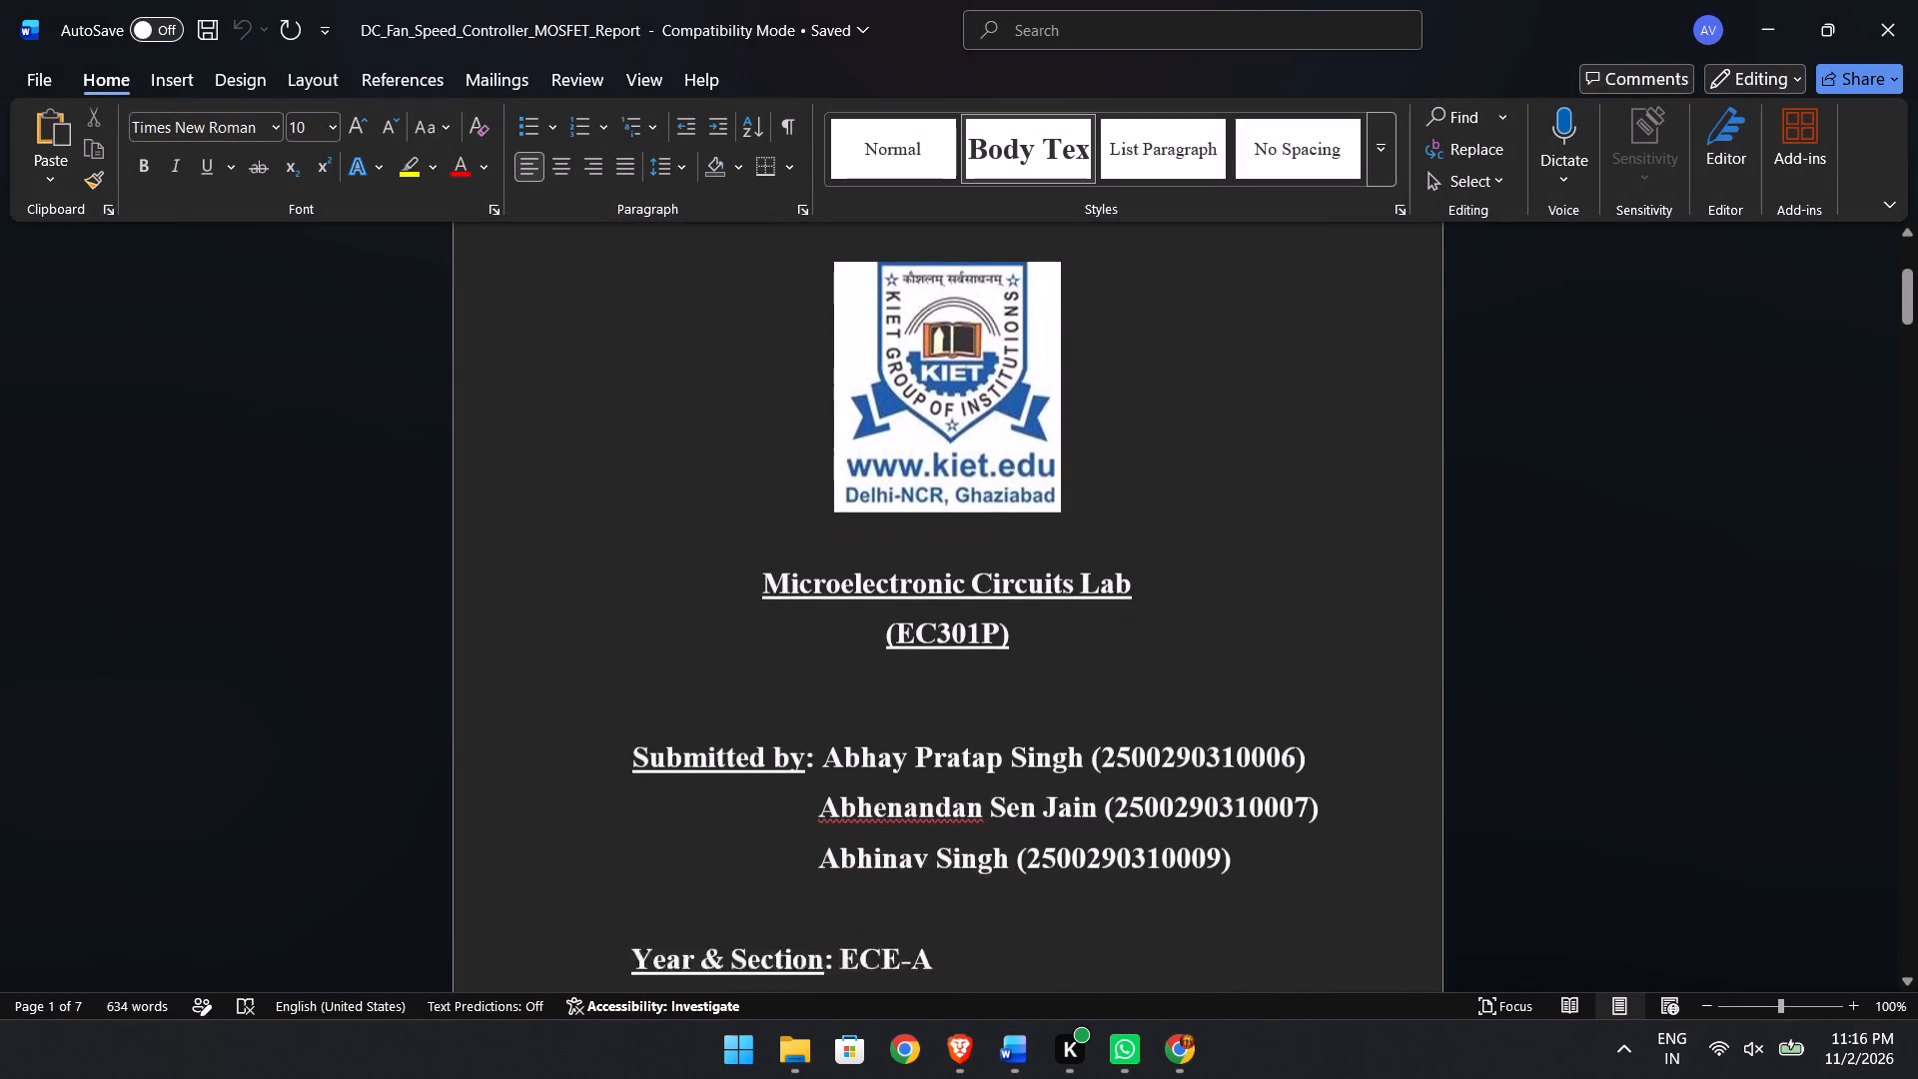
scroll(1100, 510, down, 1)
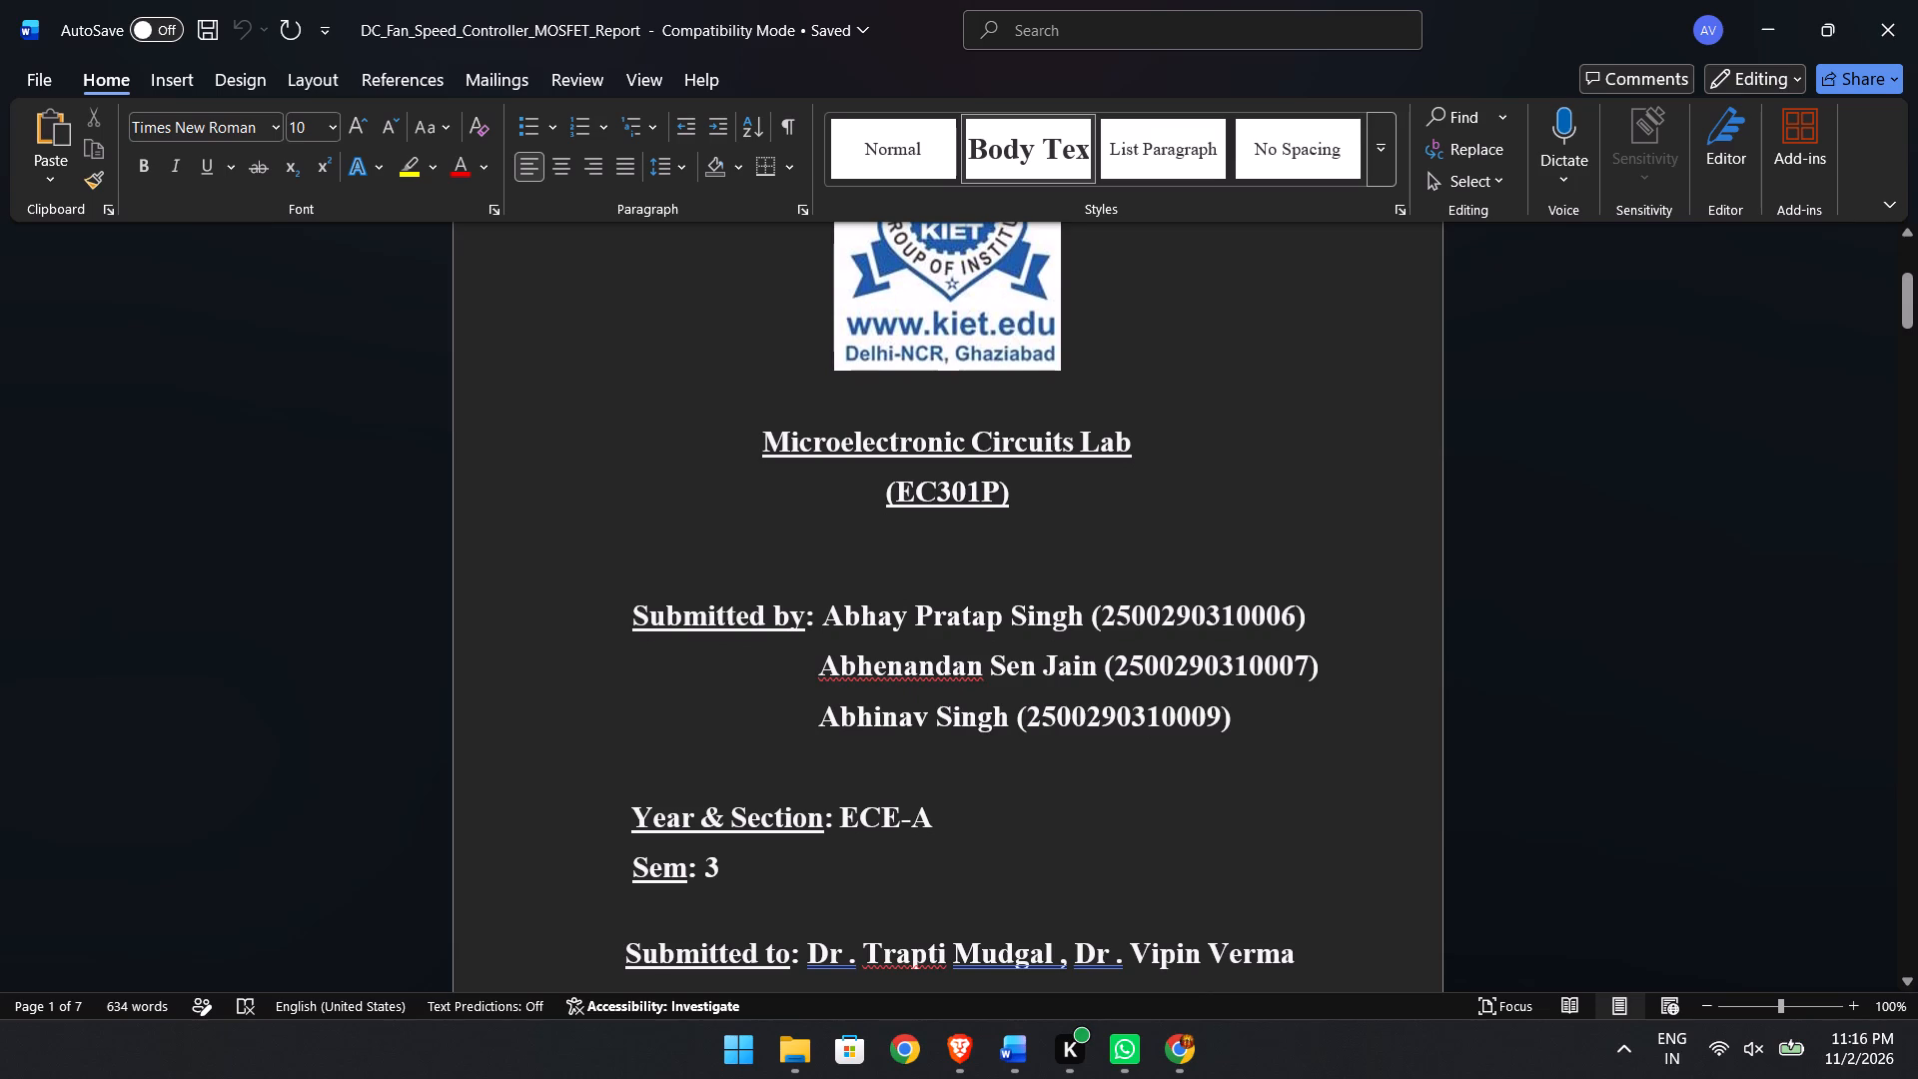
scroll(1119, 704, down, 1)
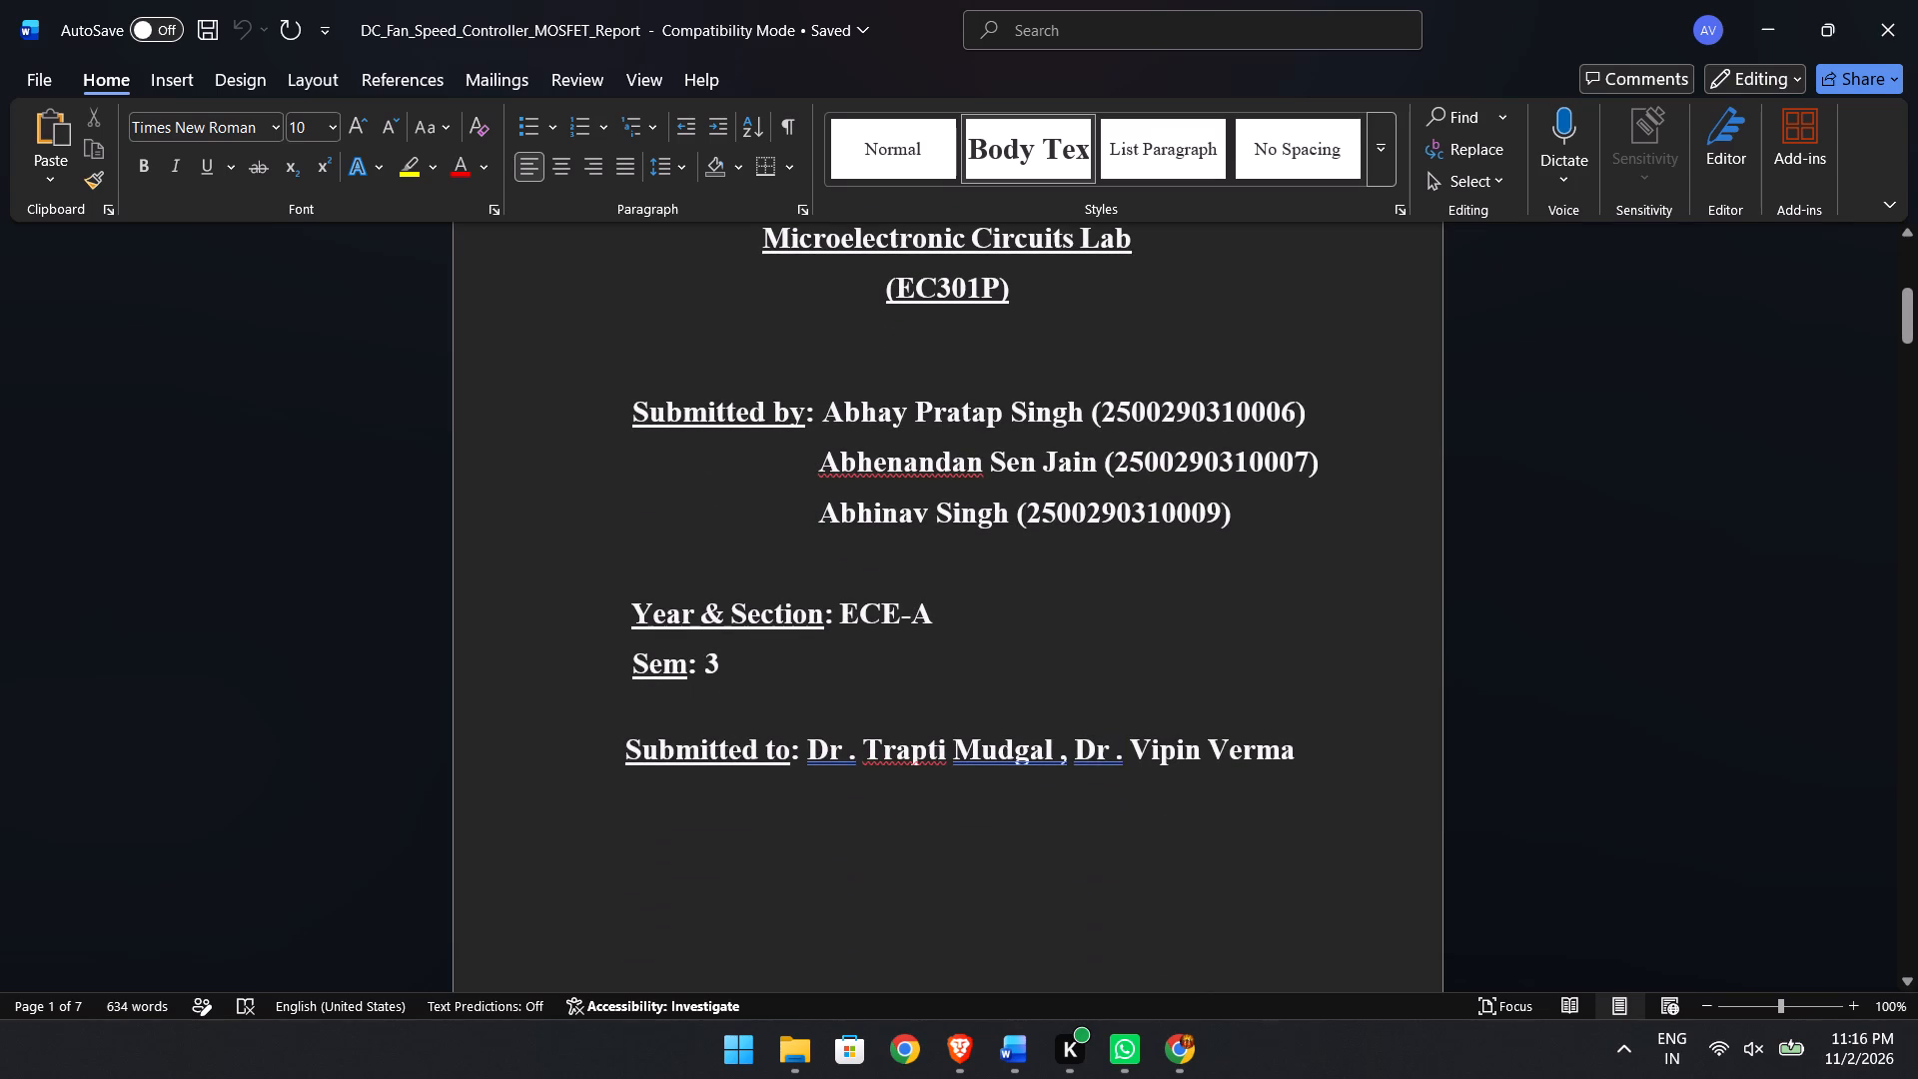
click(1016, 834)
click(818, 876)
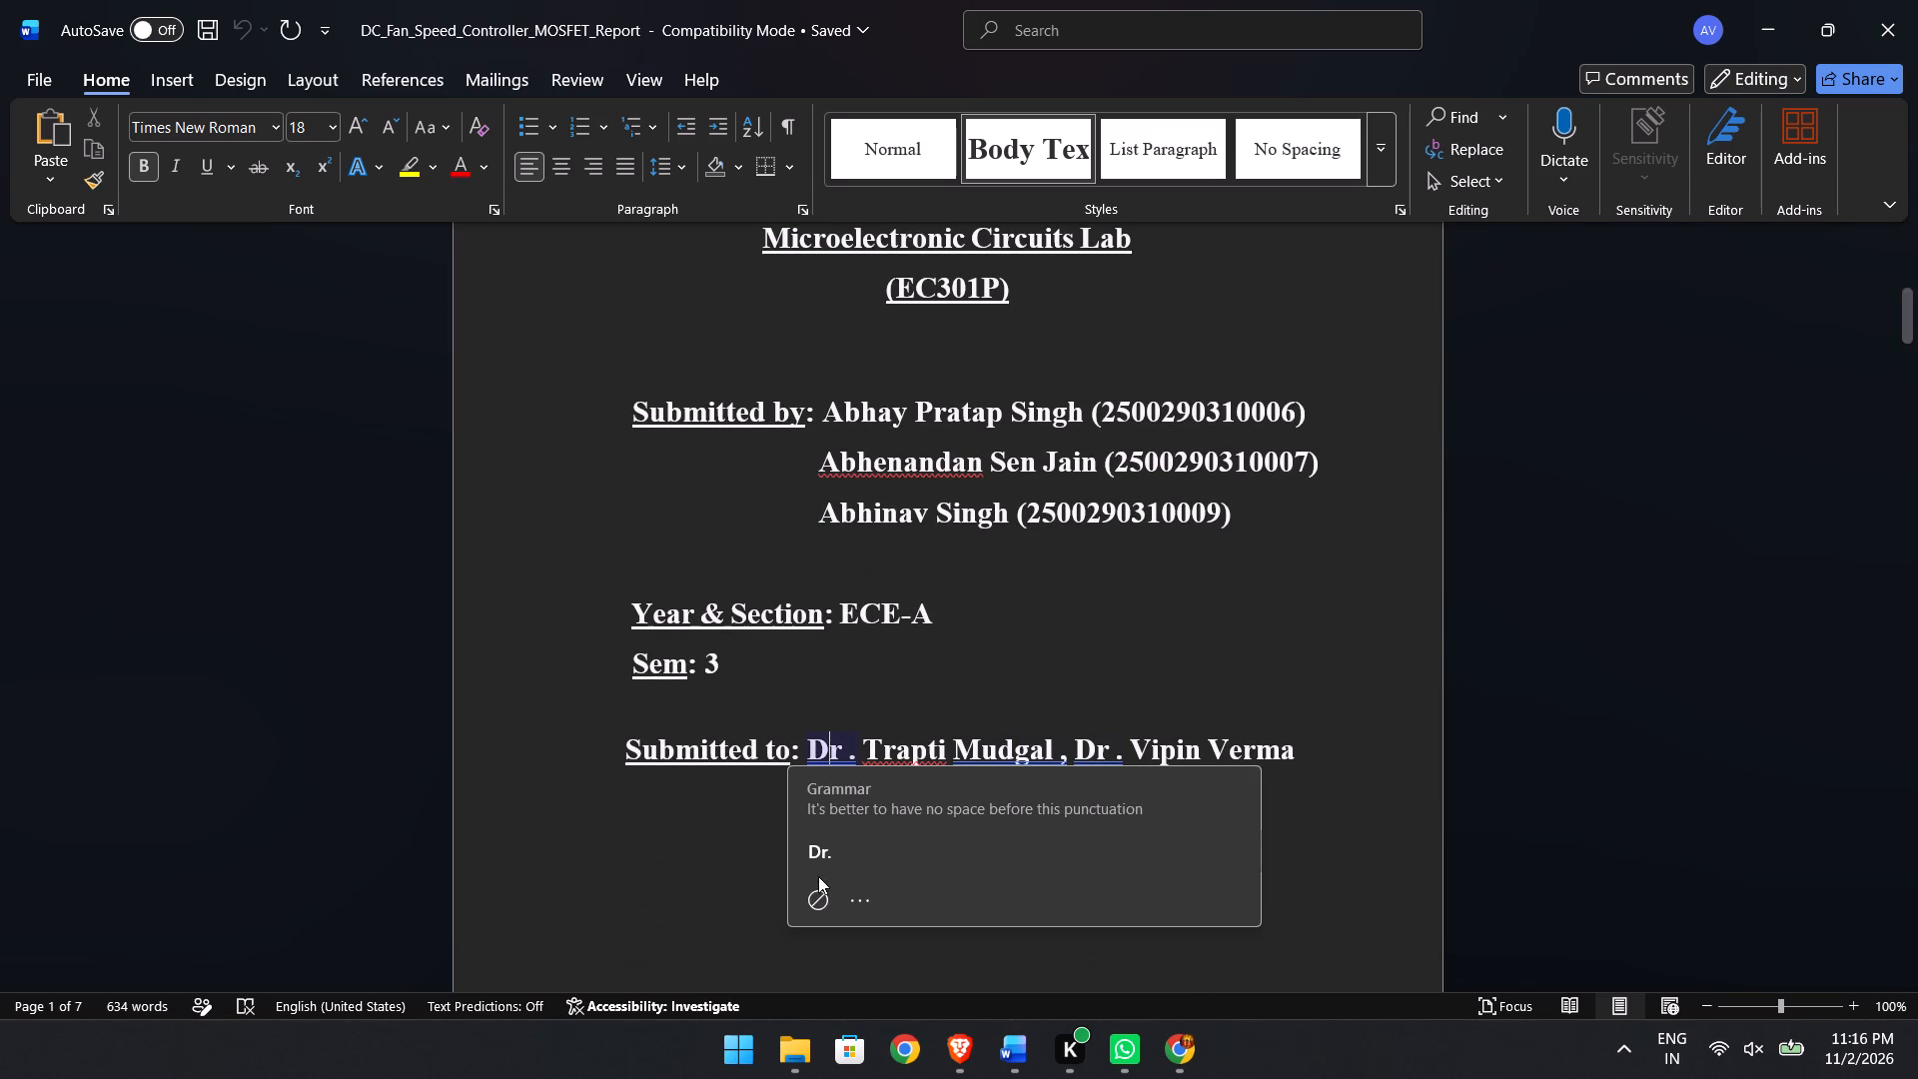
click(524, 725)
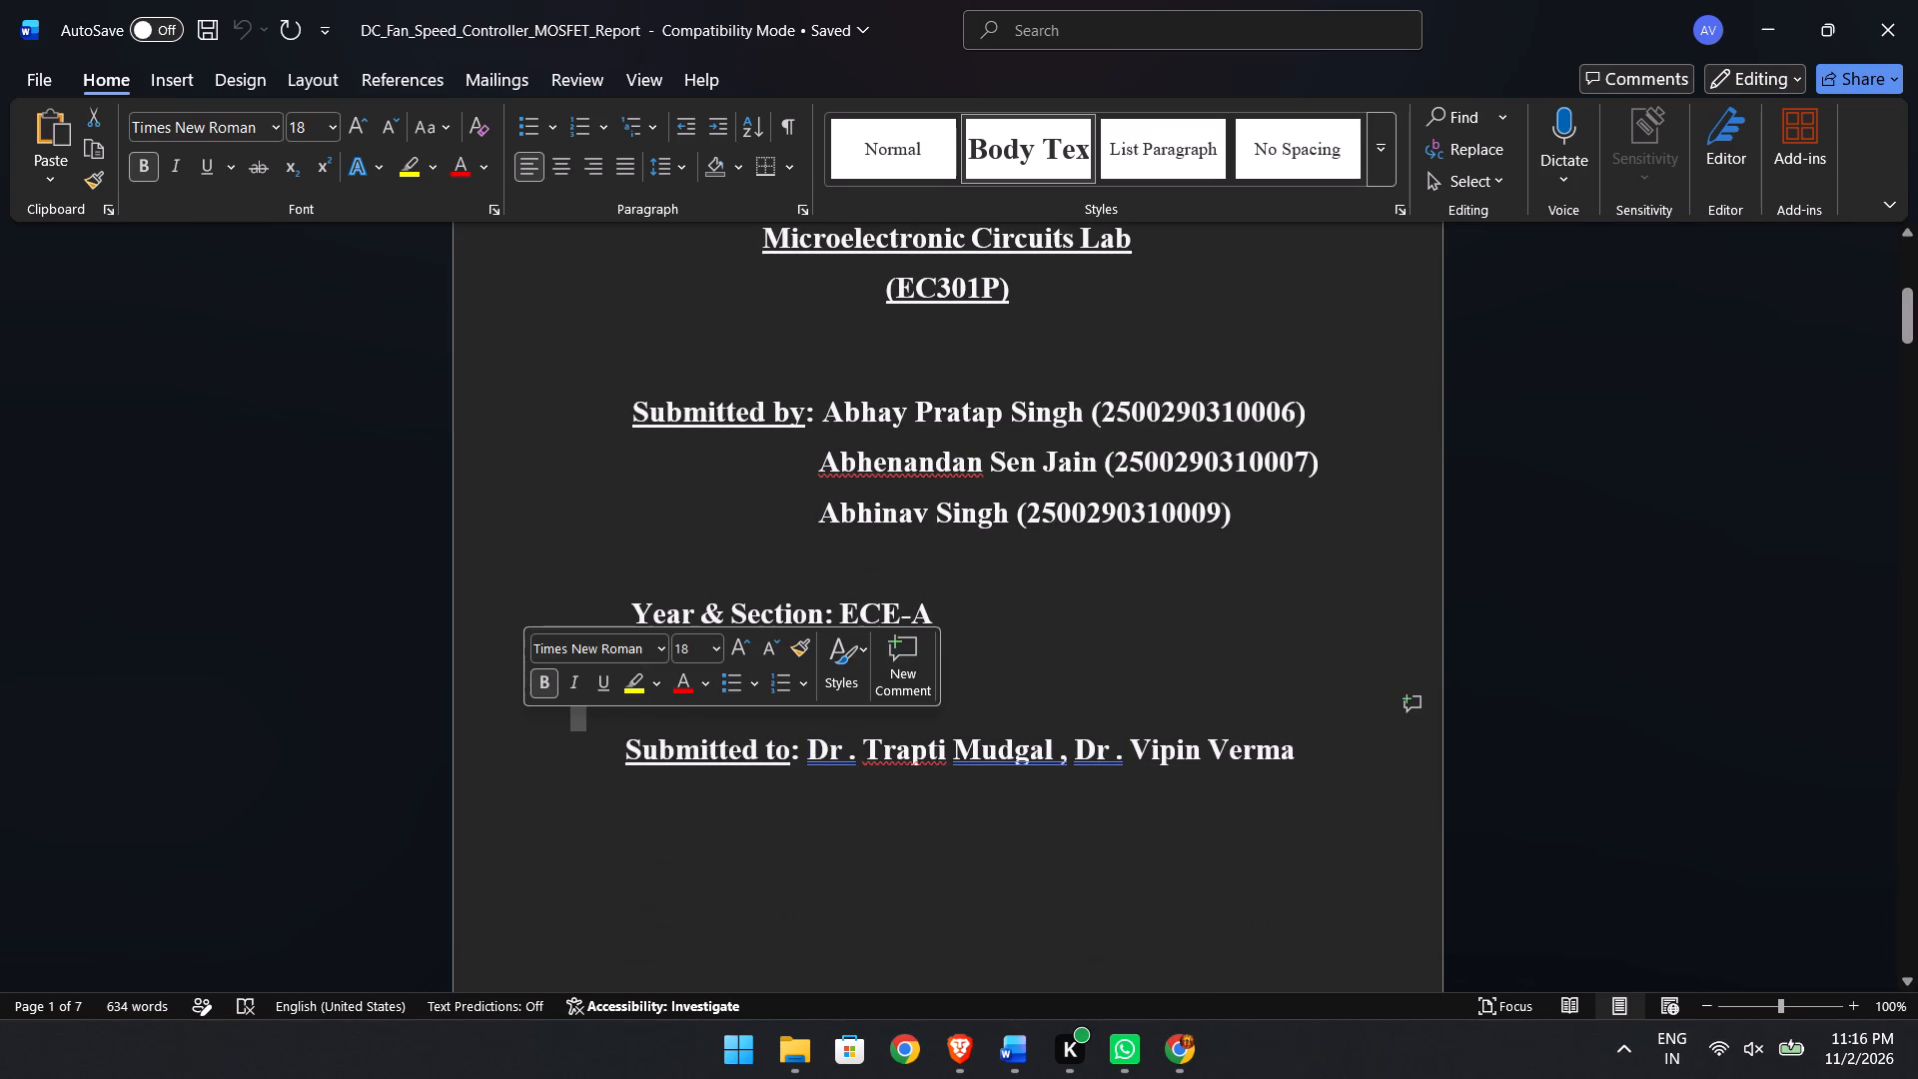
click(525, 748)
click(367, 773)
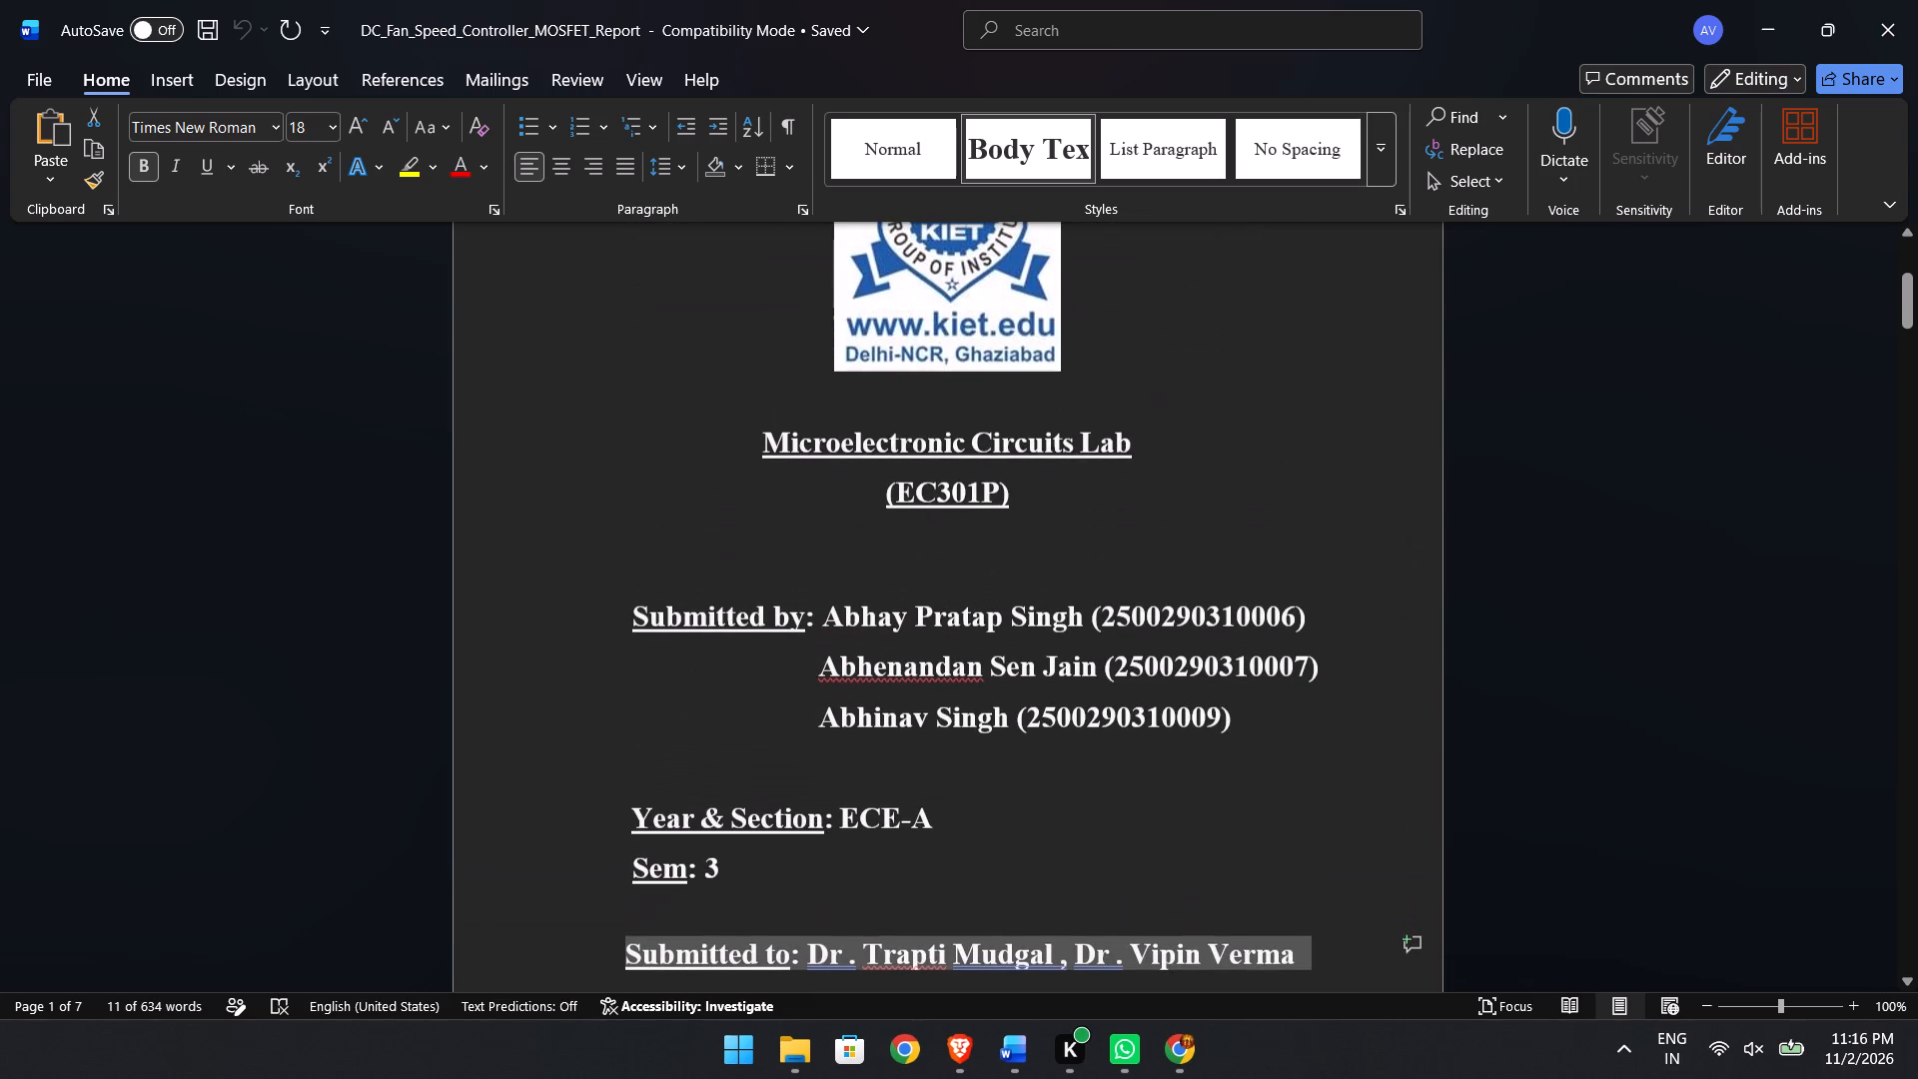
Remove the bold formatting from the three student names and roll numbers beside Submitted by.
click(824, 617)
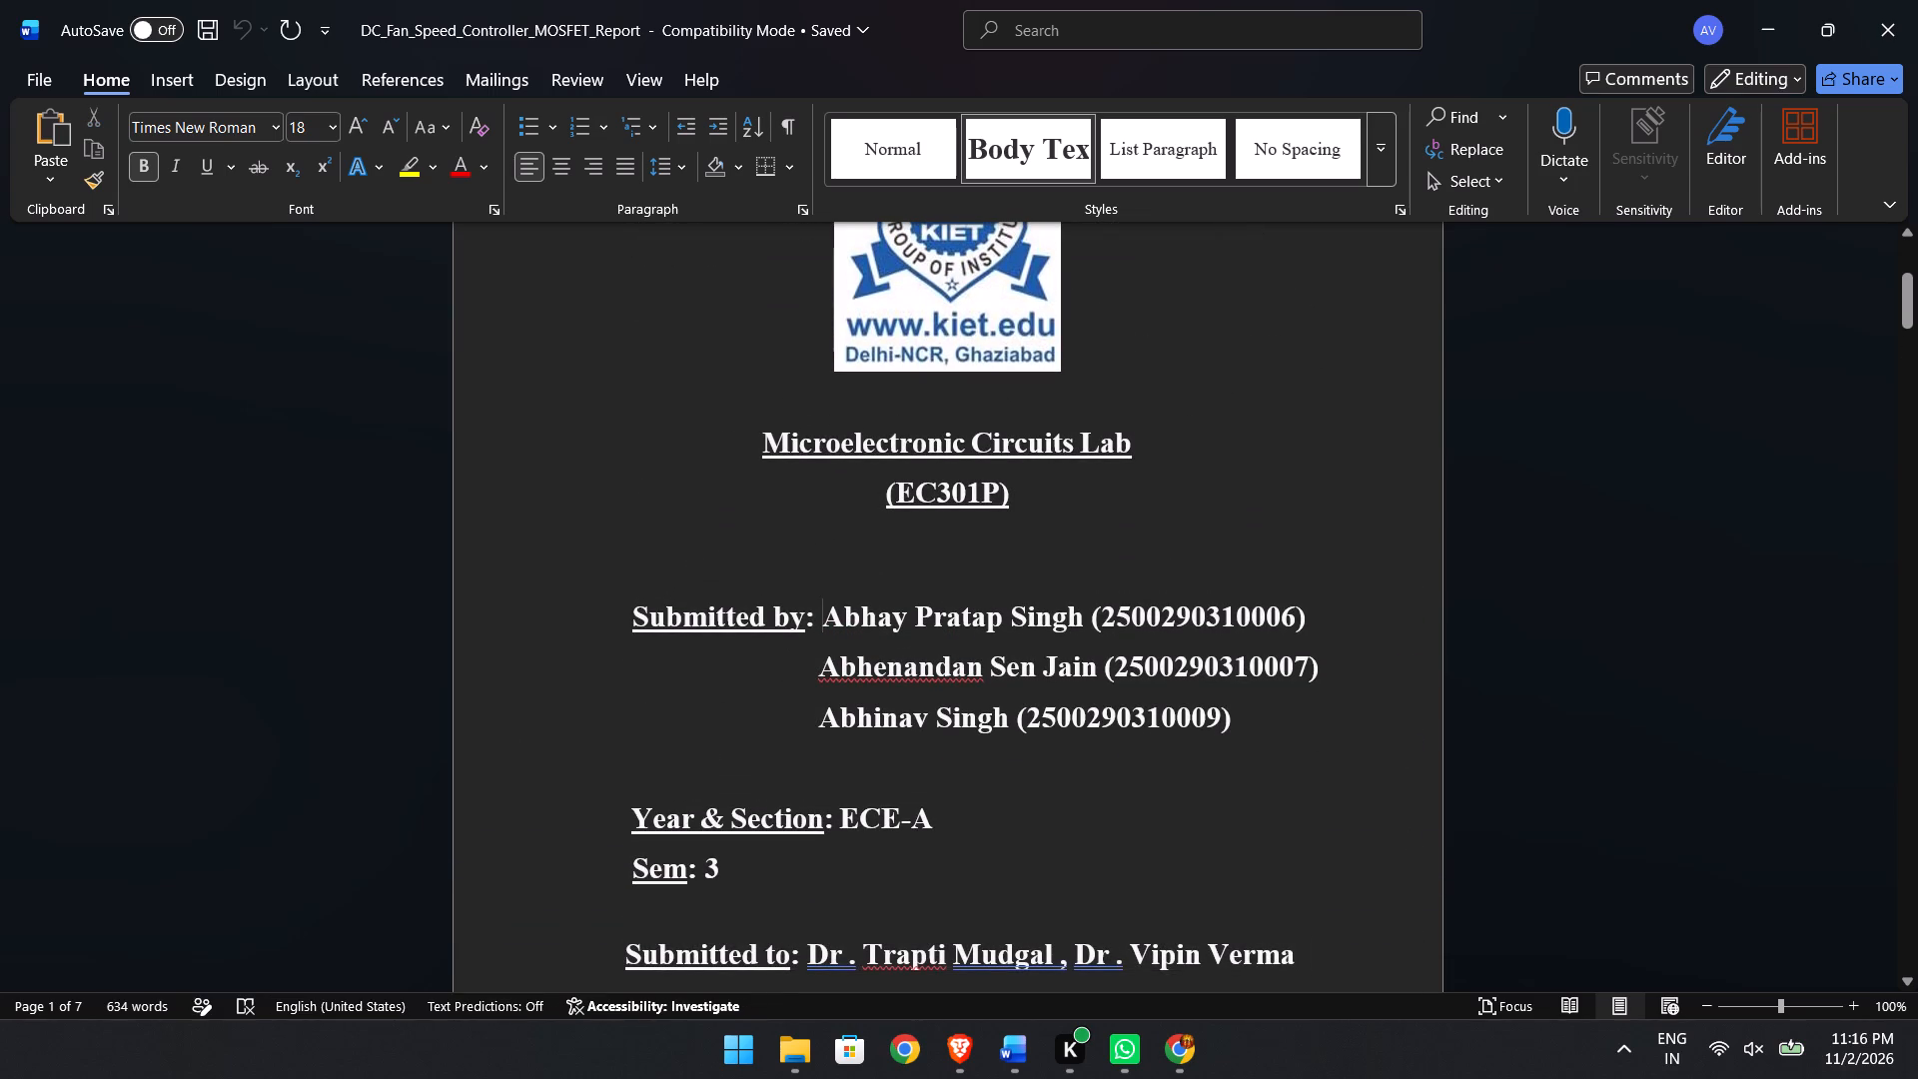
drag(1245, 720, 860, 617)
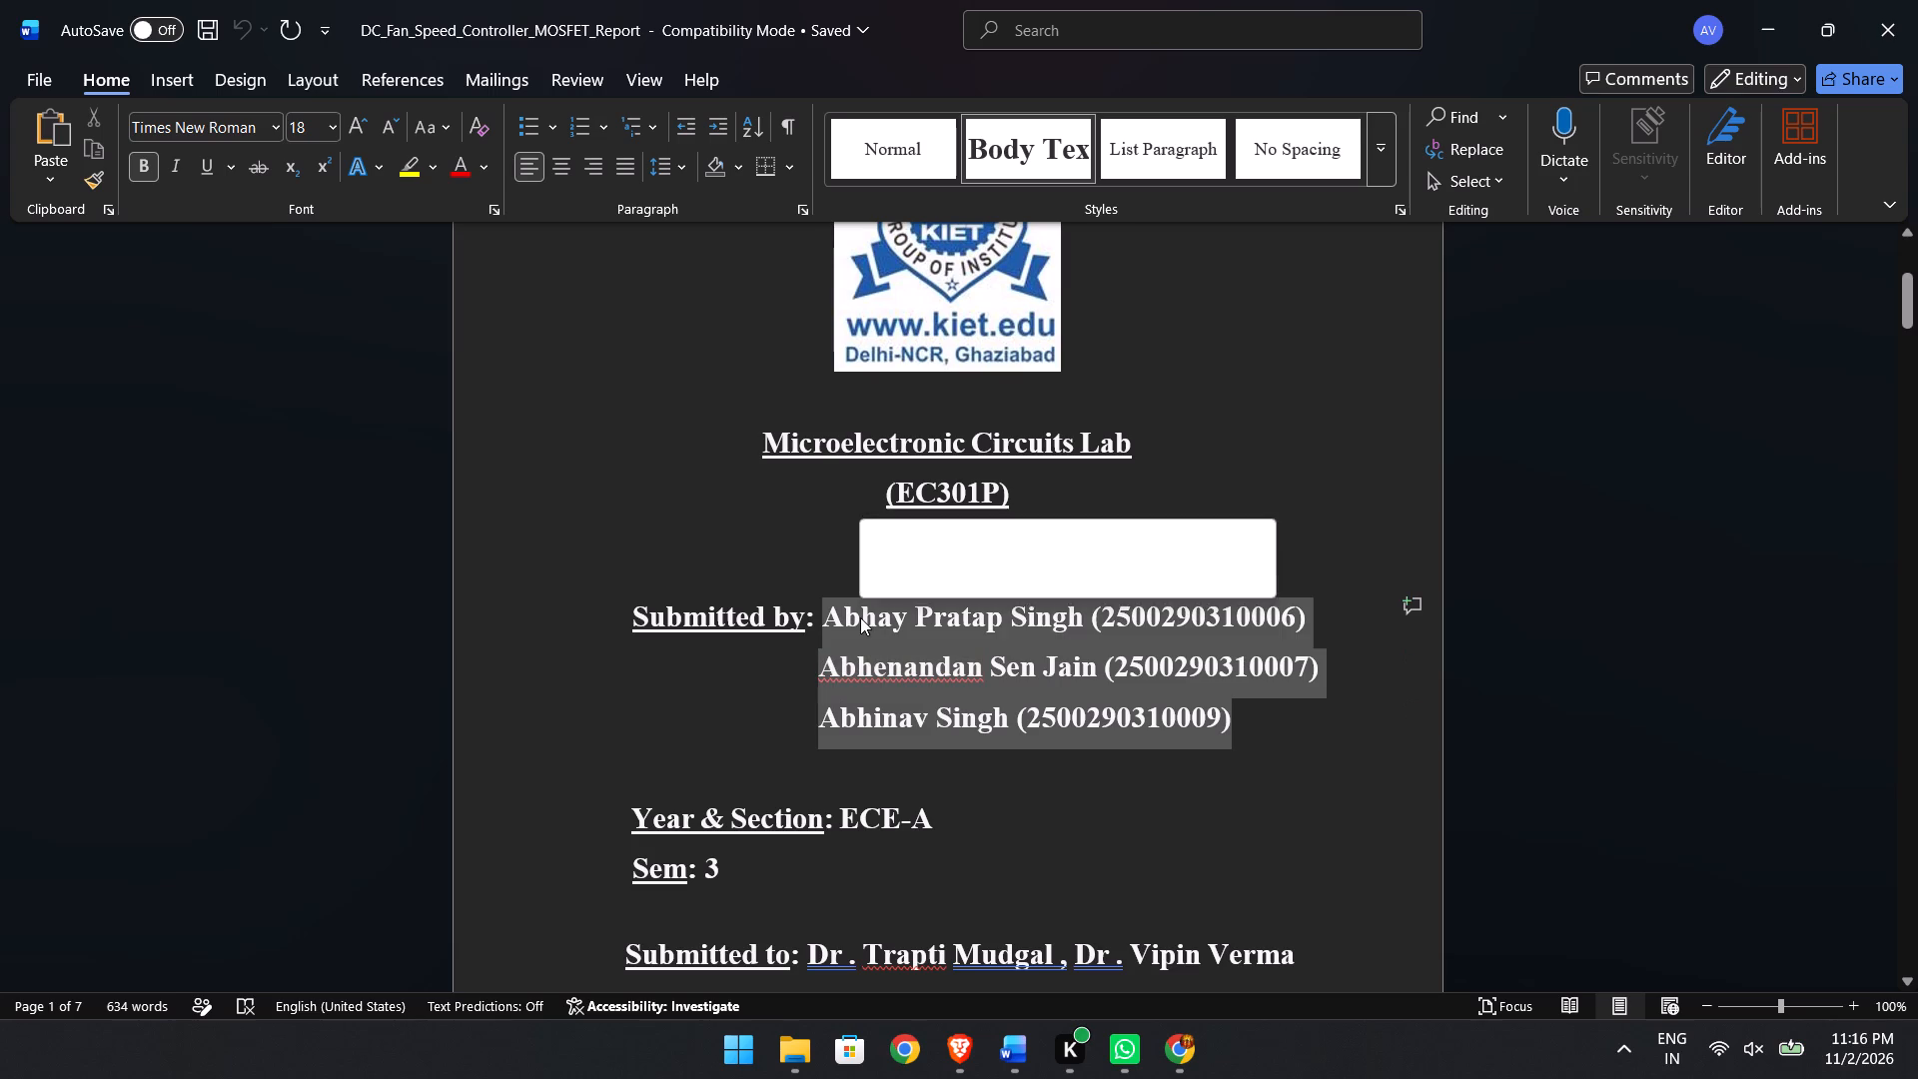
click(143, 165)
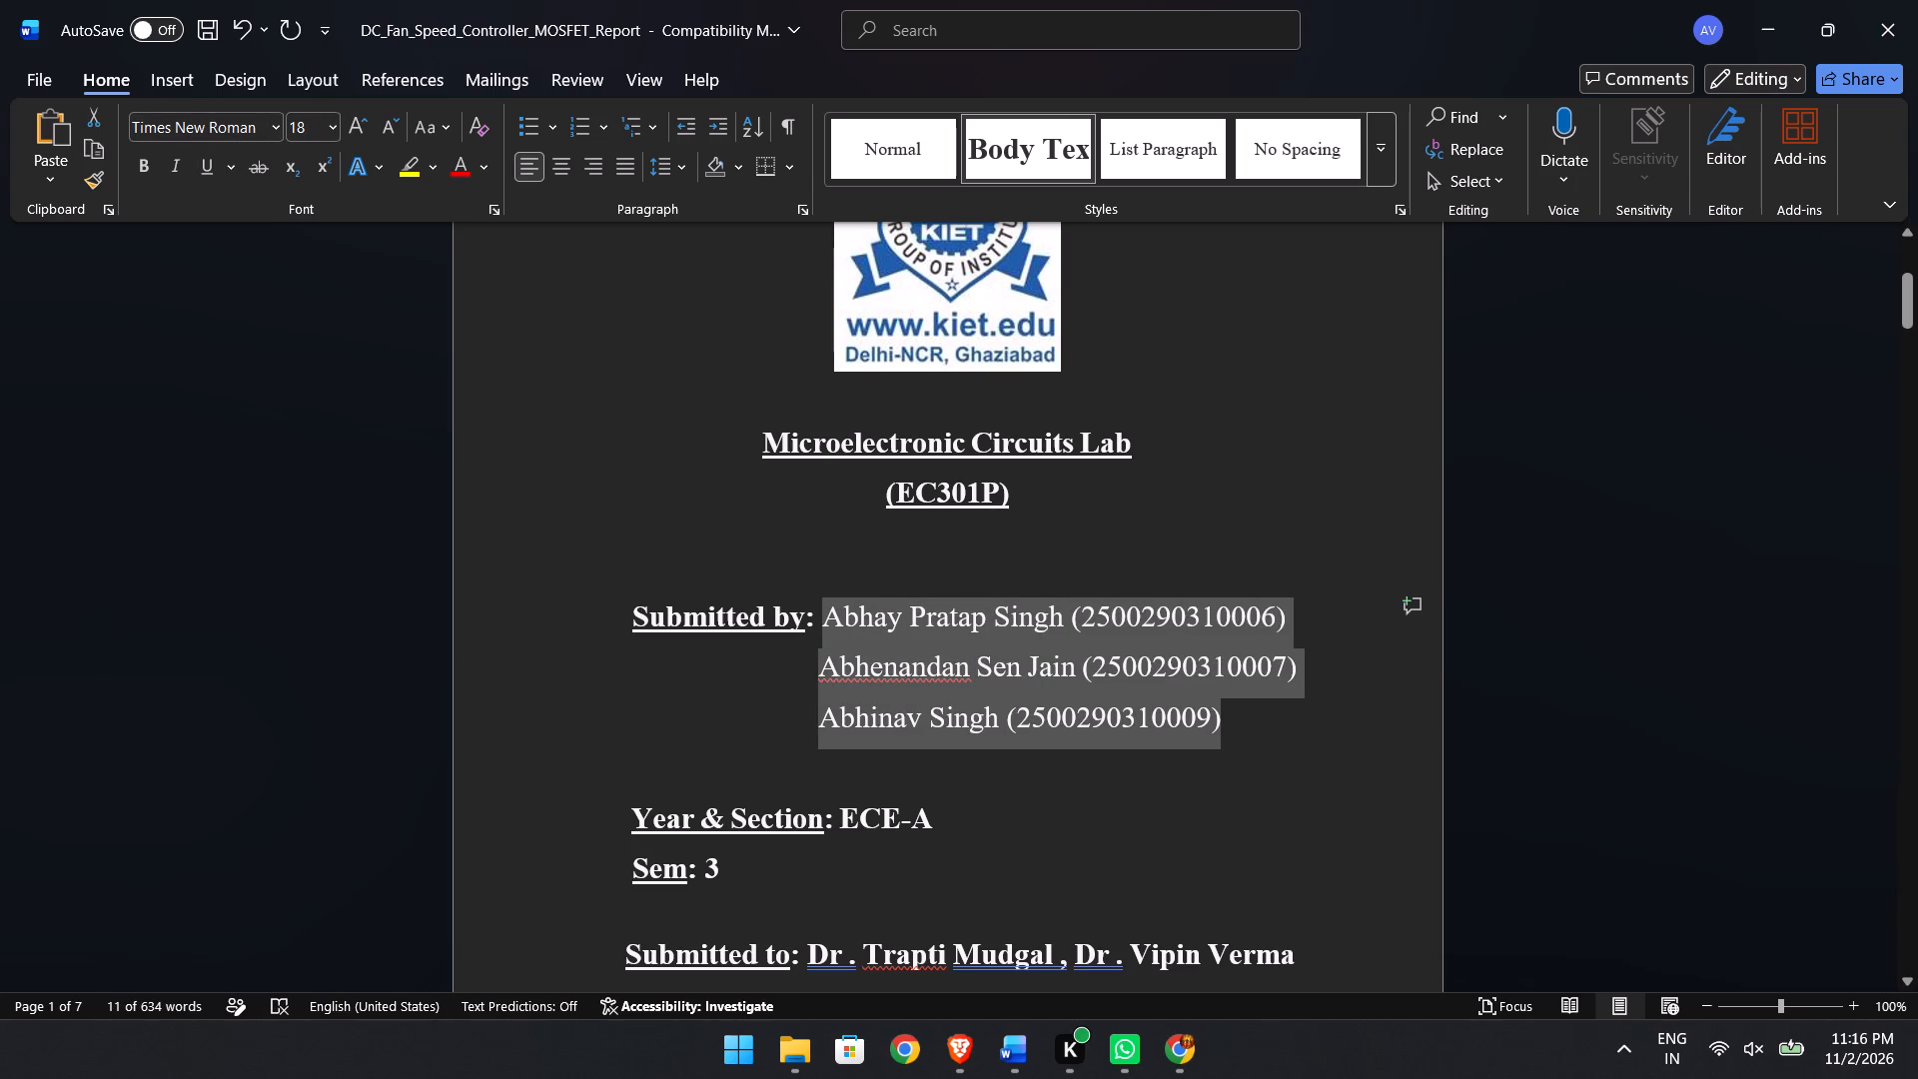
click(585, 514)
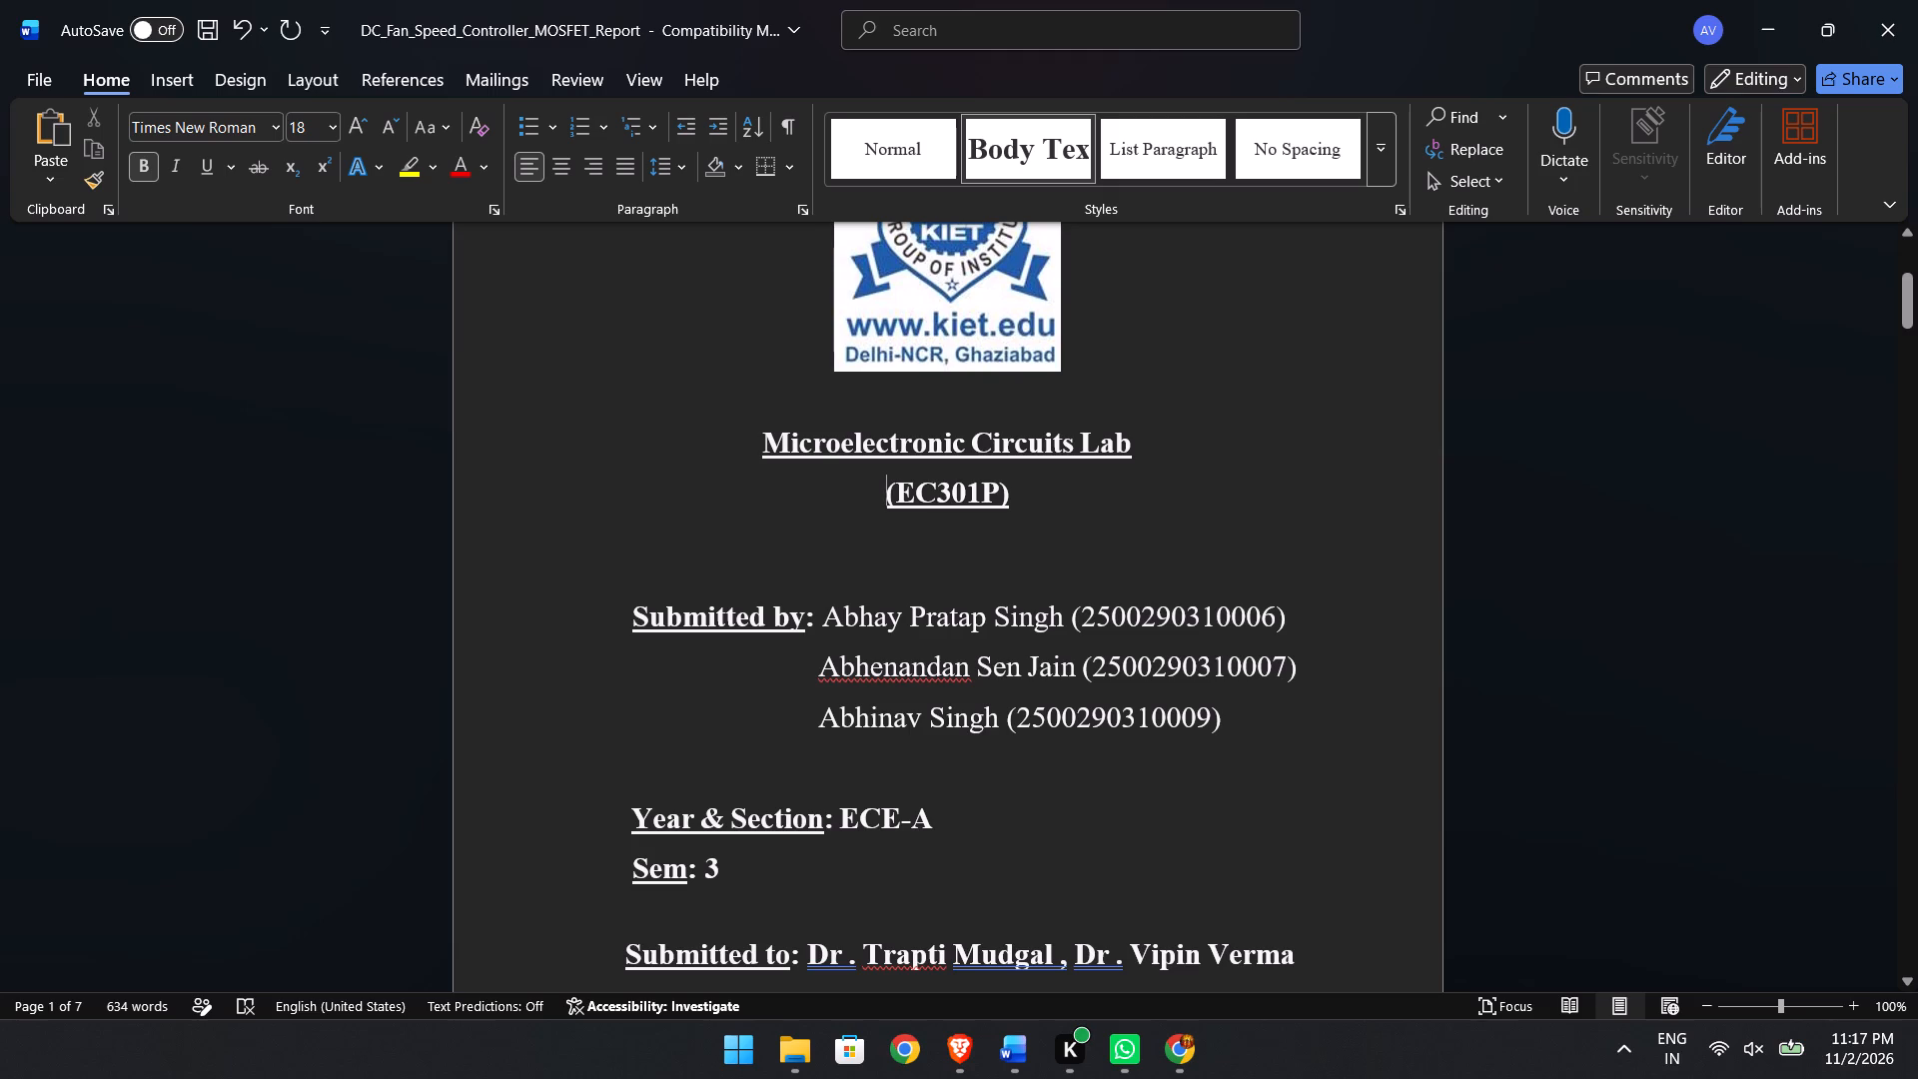
Delete the three student names and roll numbers beside Submitted by, leaving only the label followed by a space.
drag(1289, 610, 848, 605)
key(BackSpace)
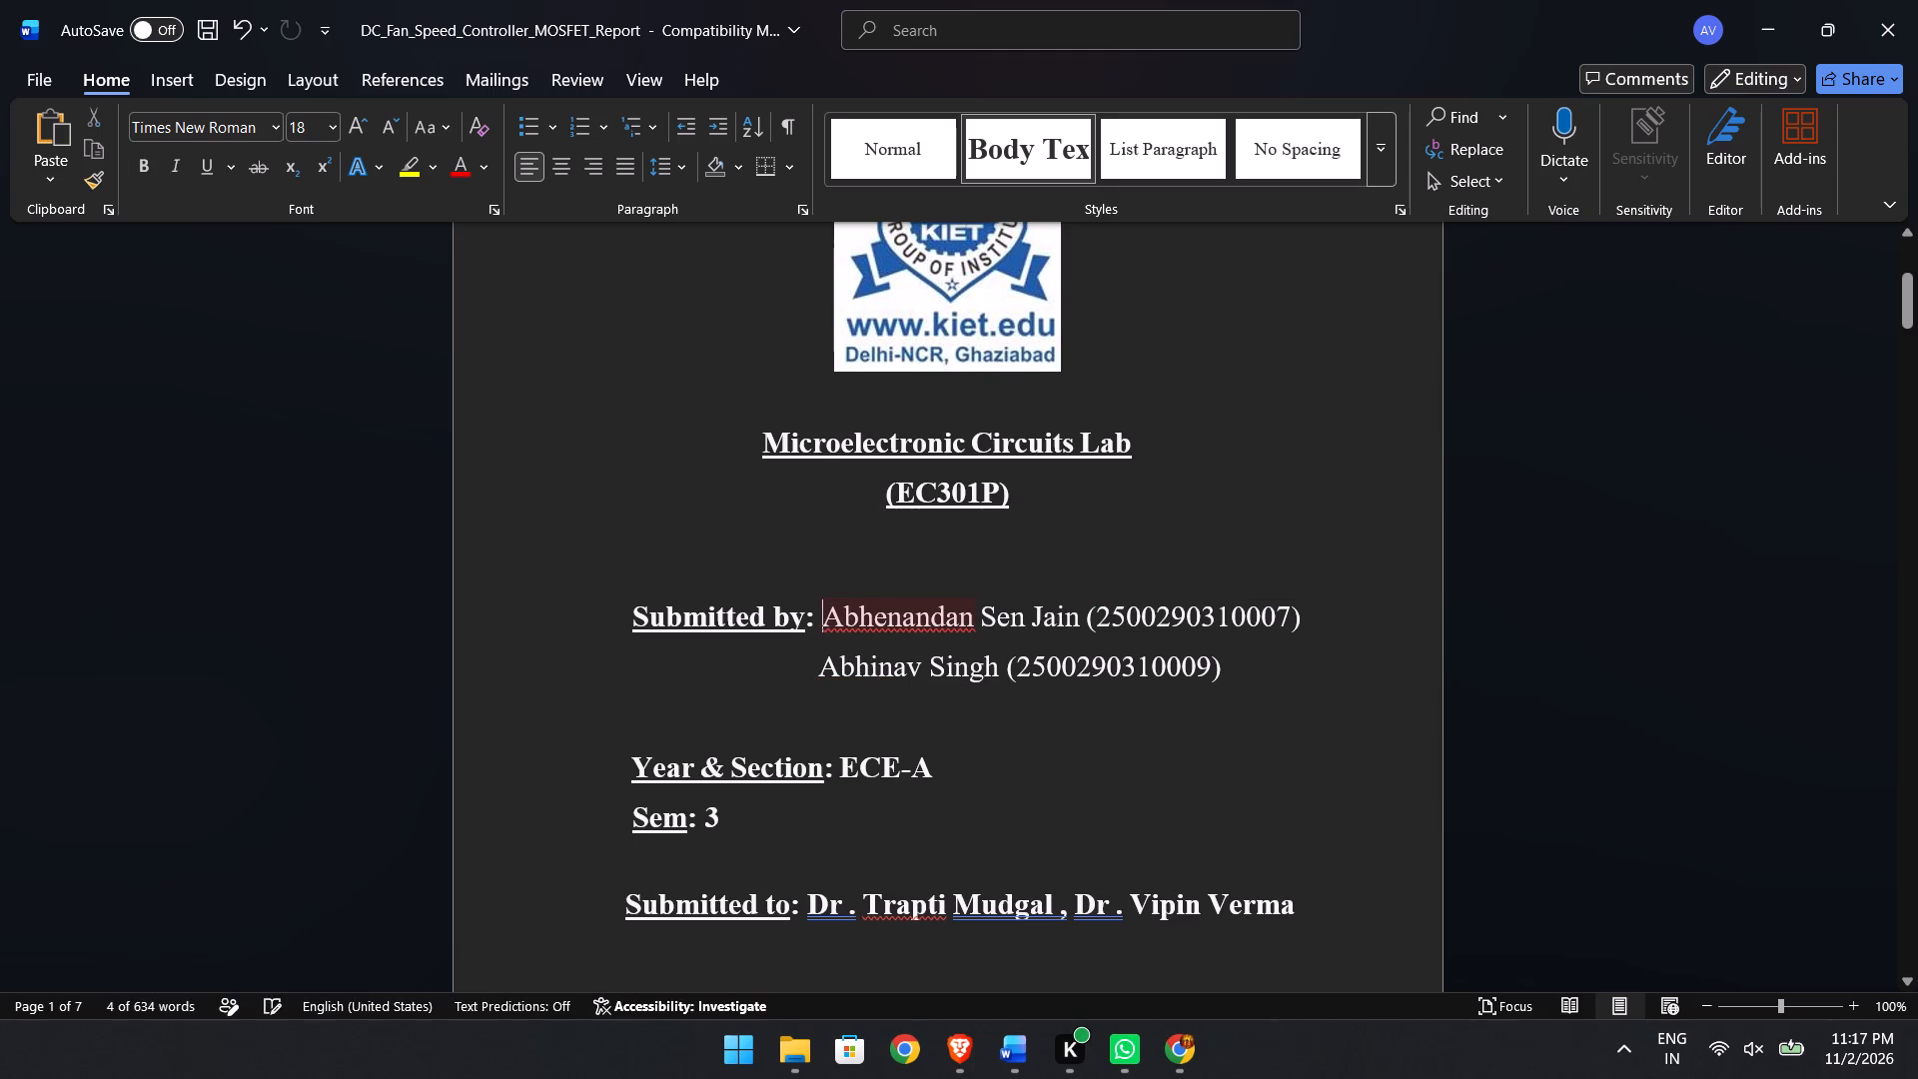
drag(833, 613, 1166, 664)
key(BackSpace)
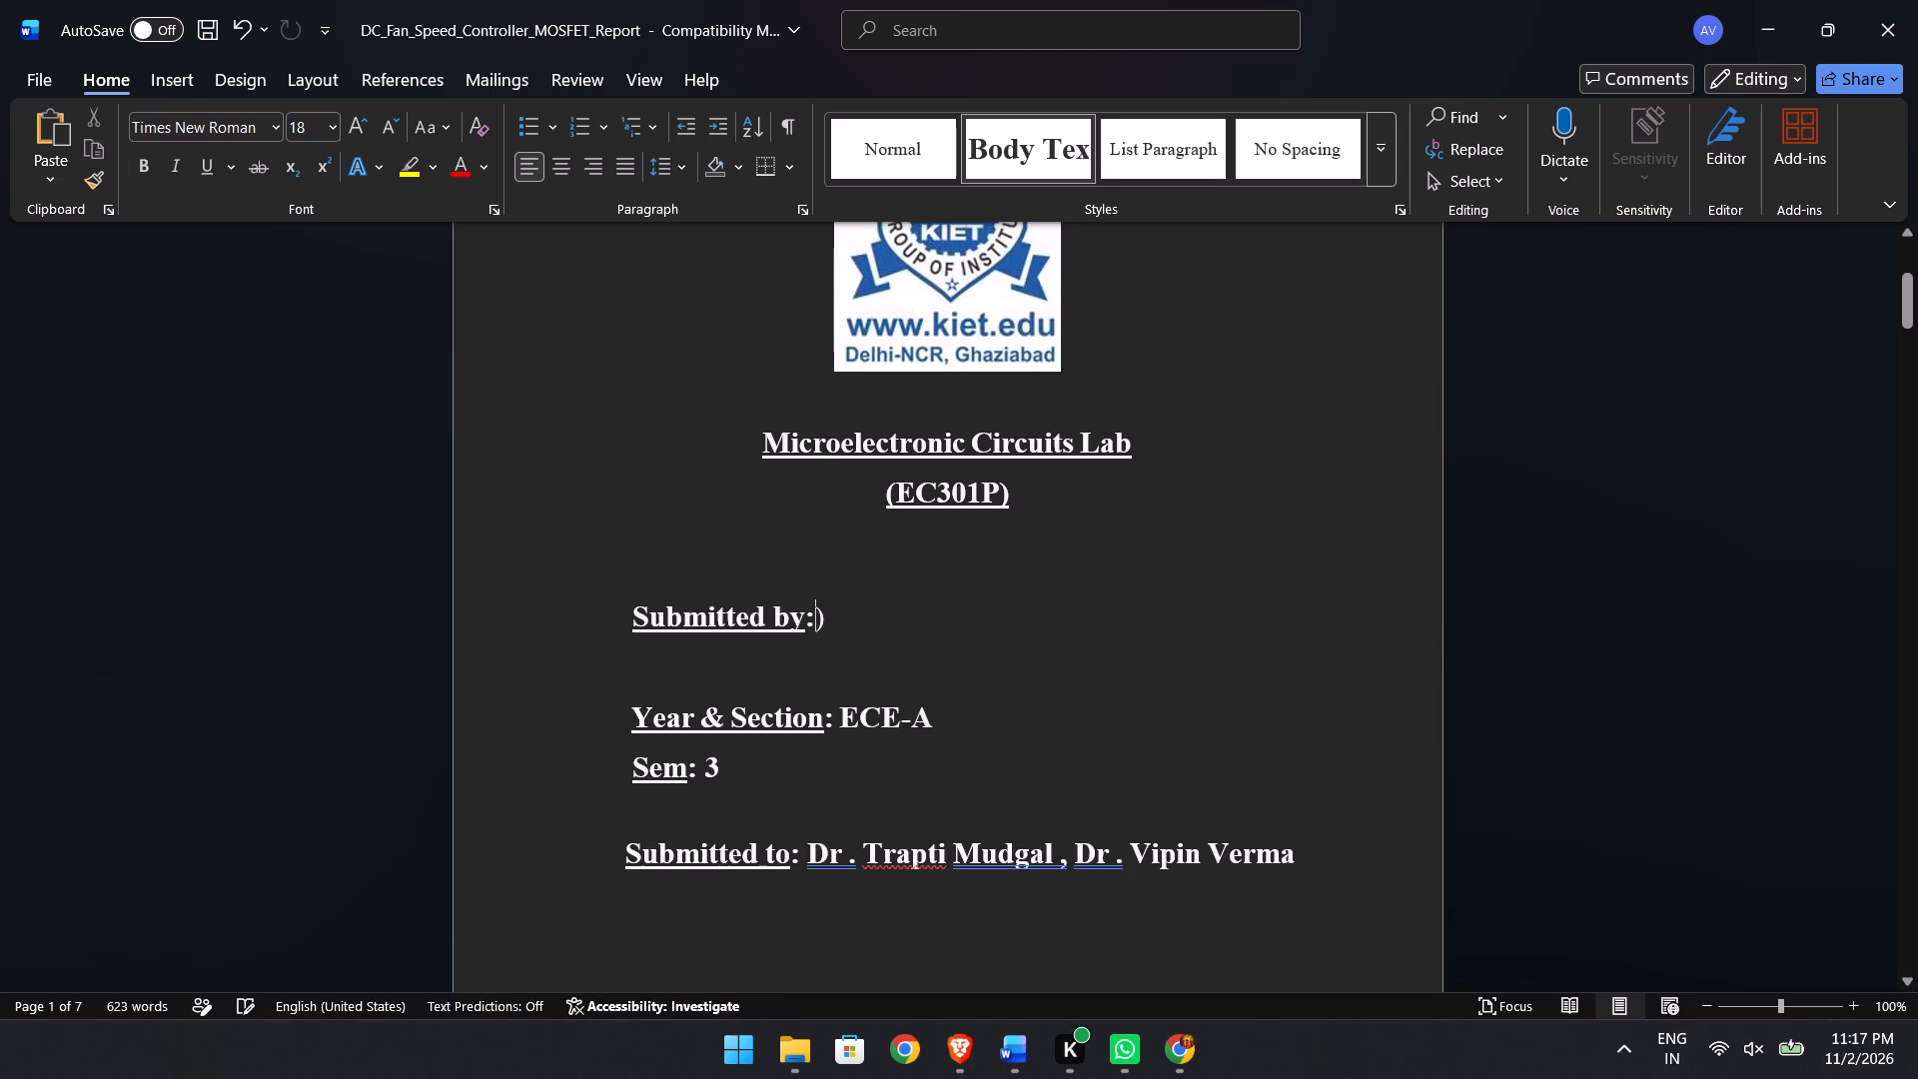
key(Down)
key(Left)
key(BackSpace)
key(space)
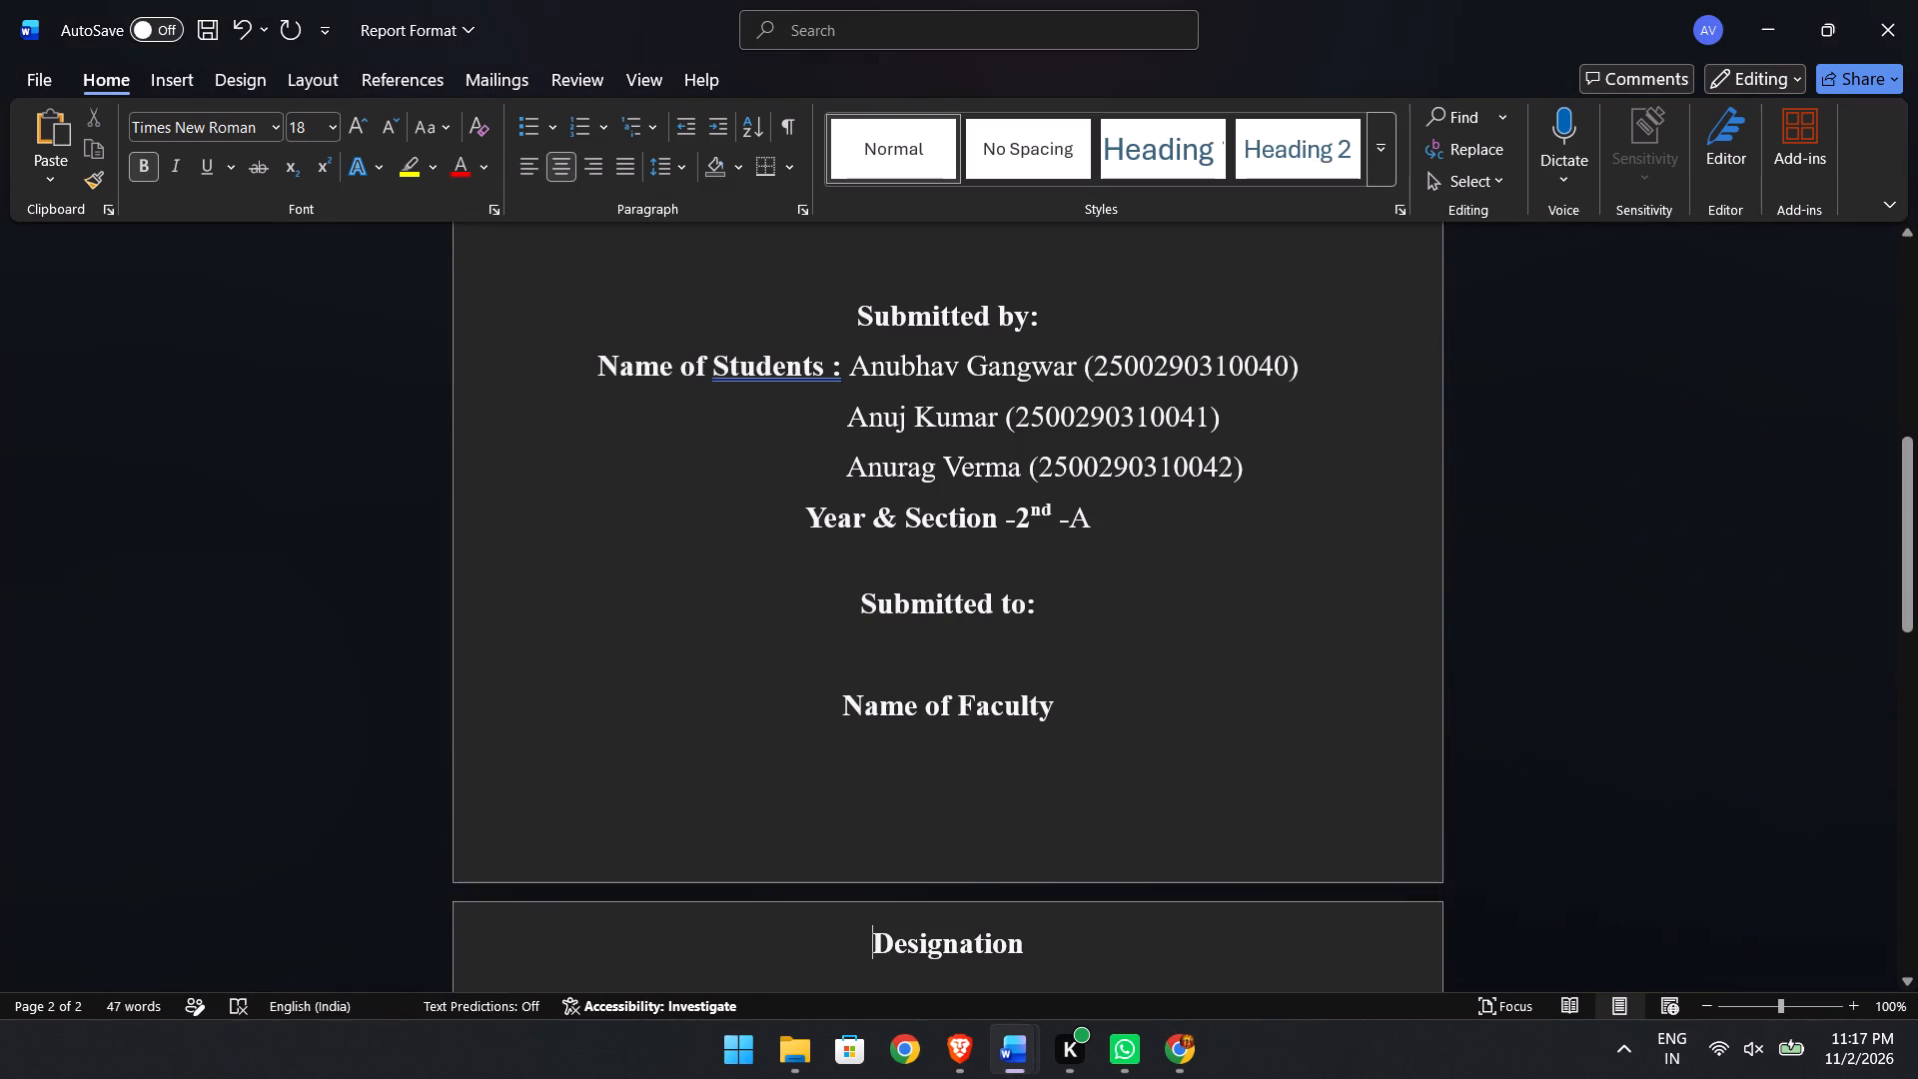
Copy the three student names with roll numbers from the Report Format document and paste them after Submitted by in the MOSFET report.
drag(853, 372, 1062, 430)
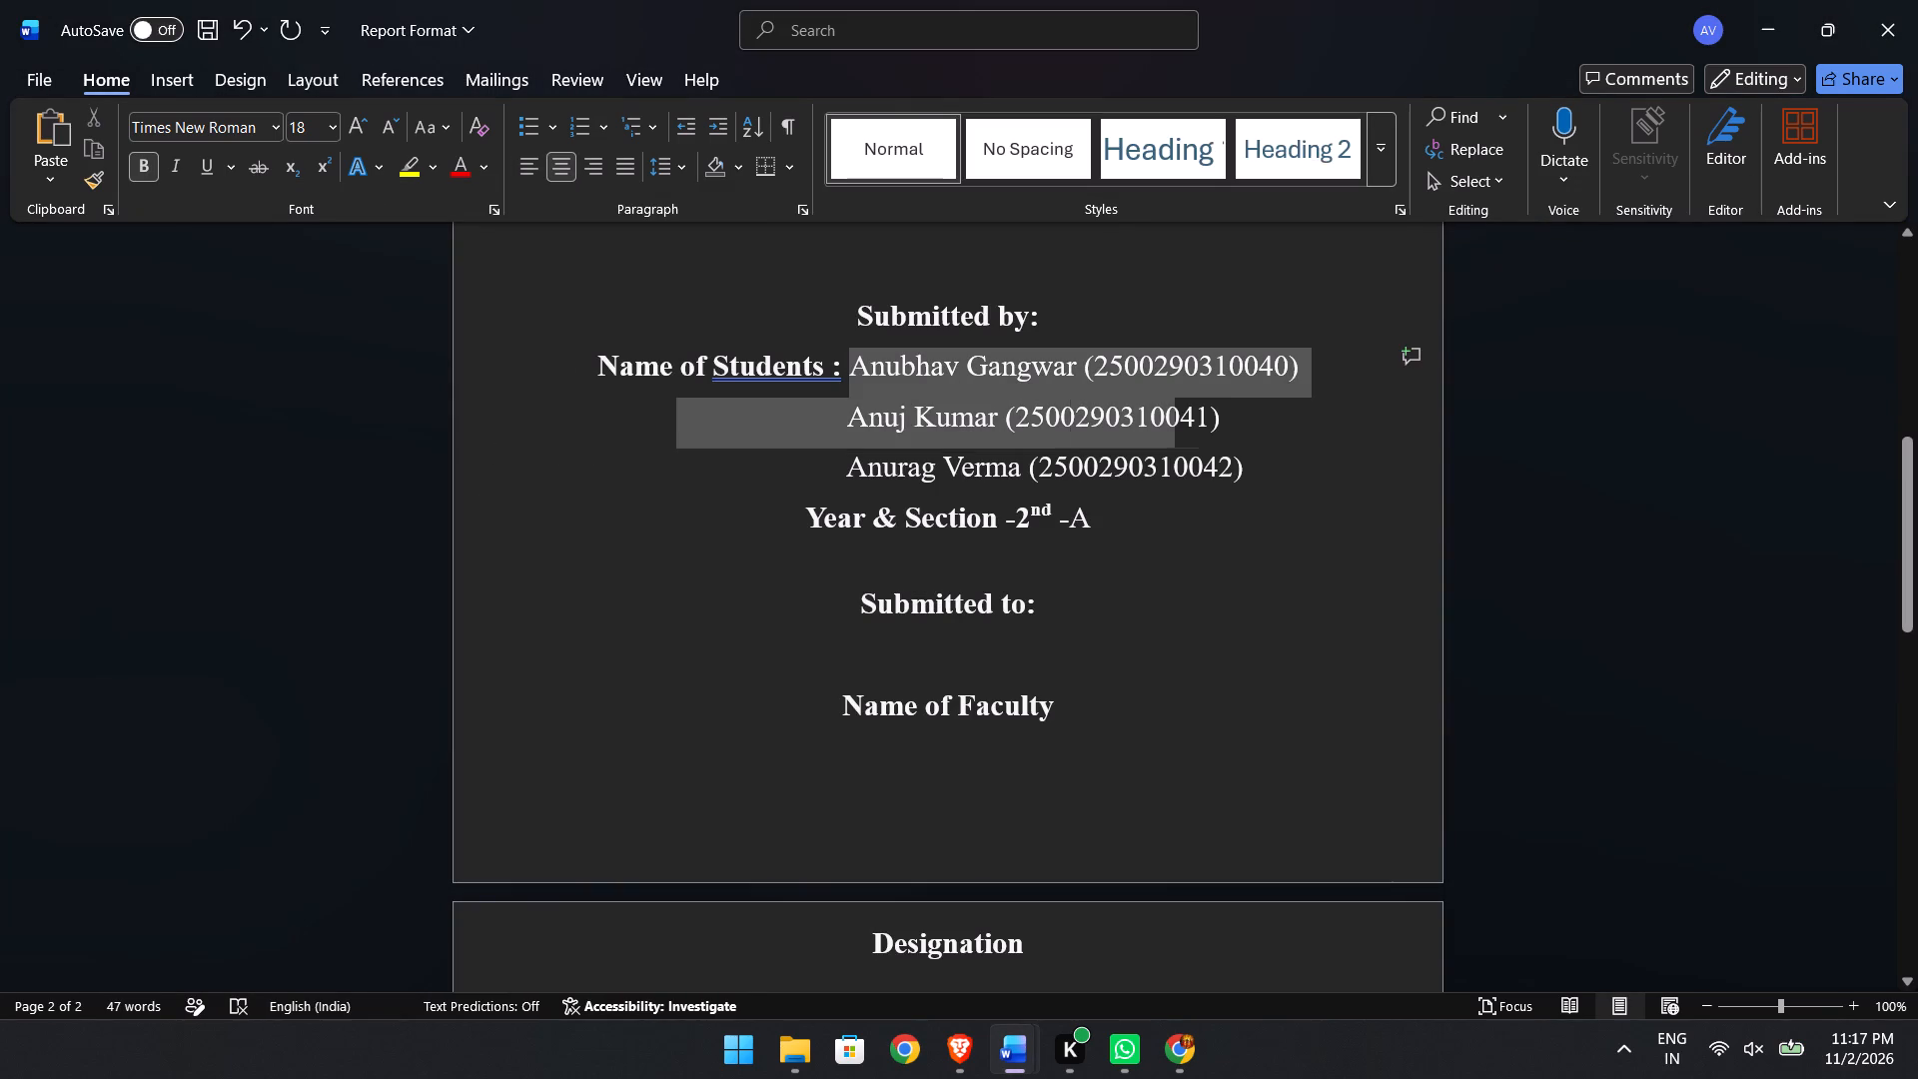
drag(1062, 430, 1257, 468)
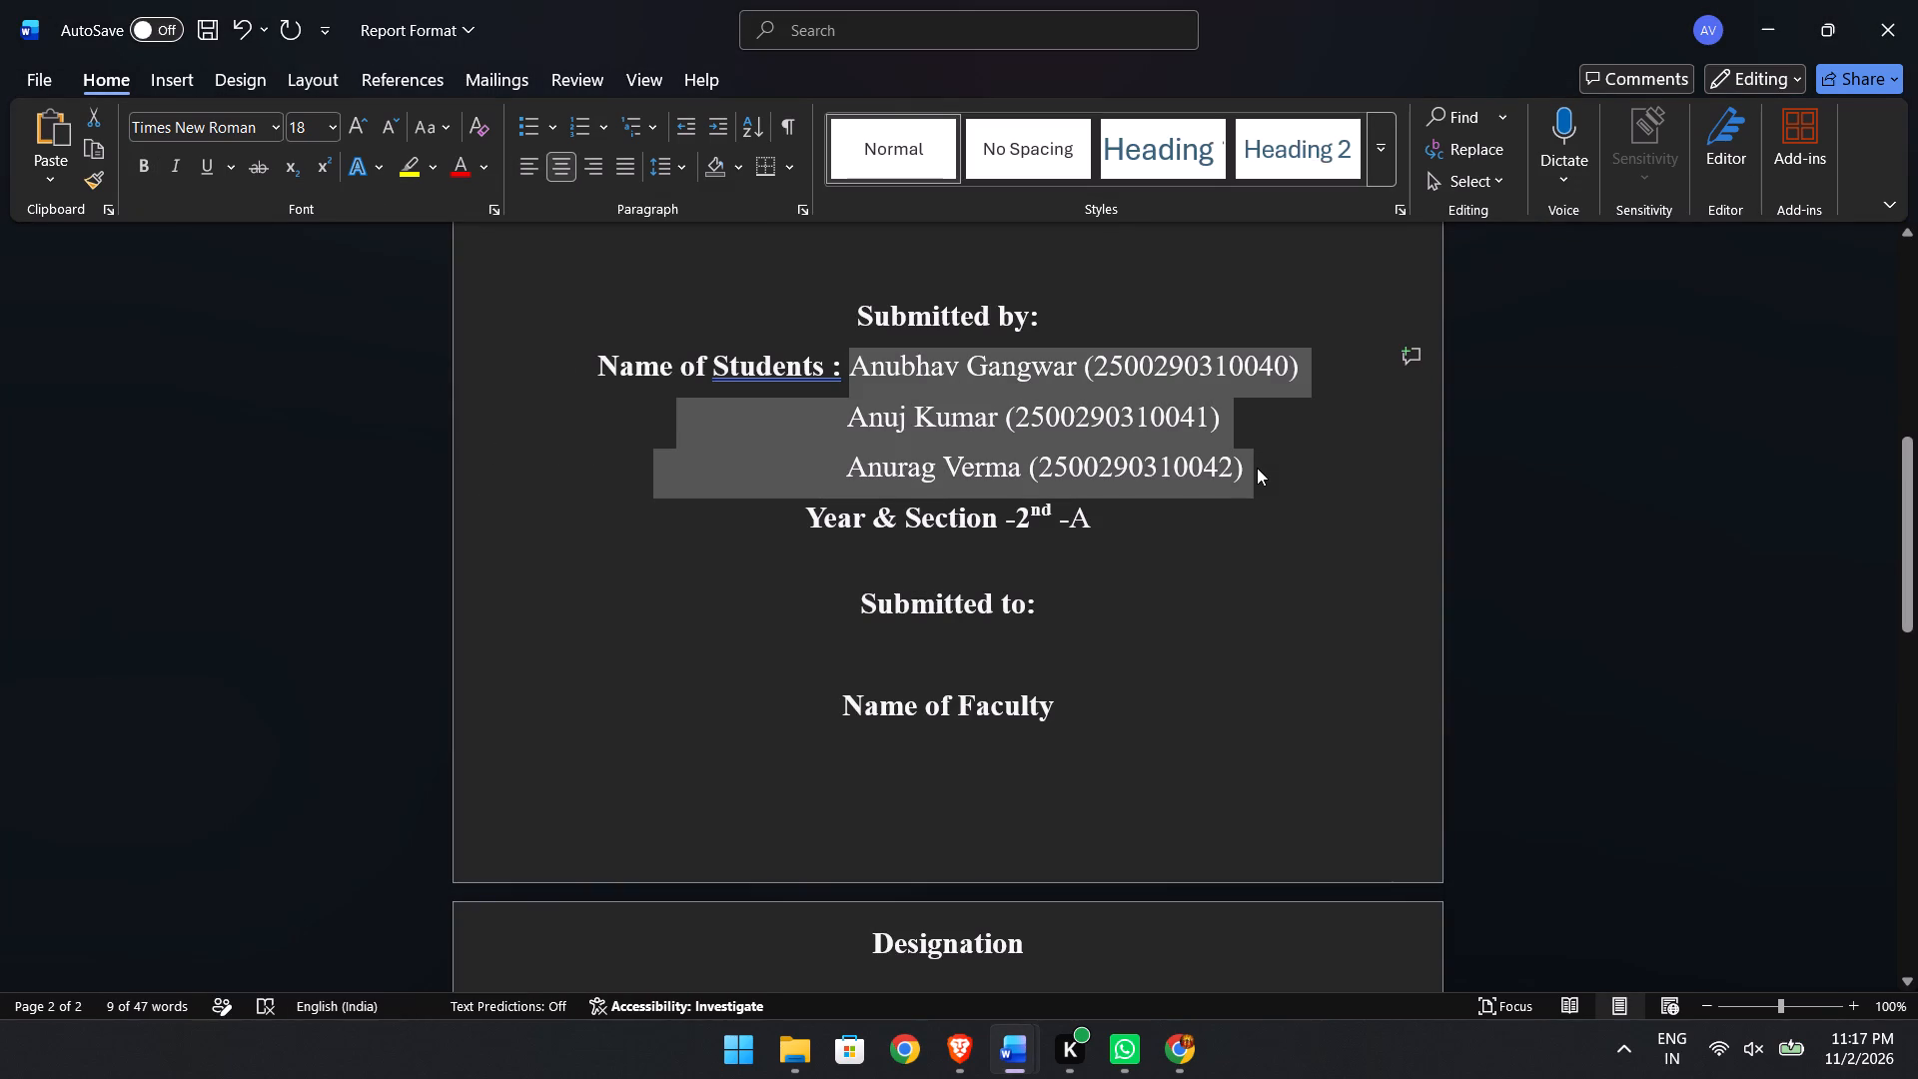
key(ctrl+c)
click(1245, 448)
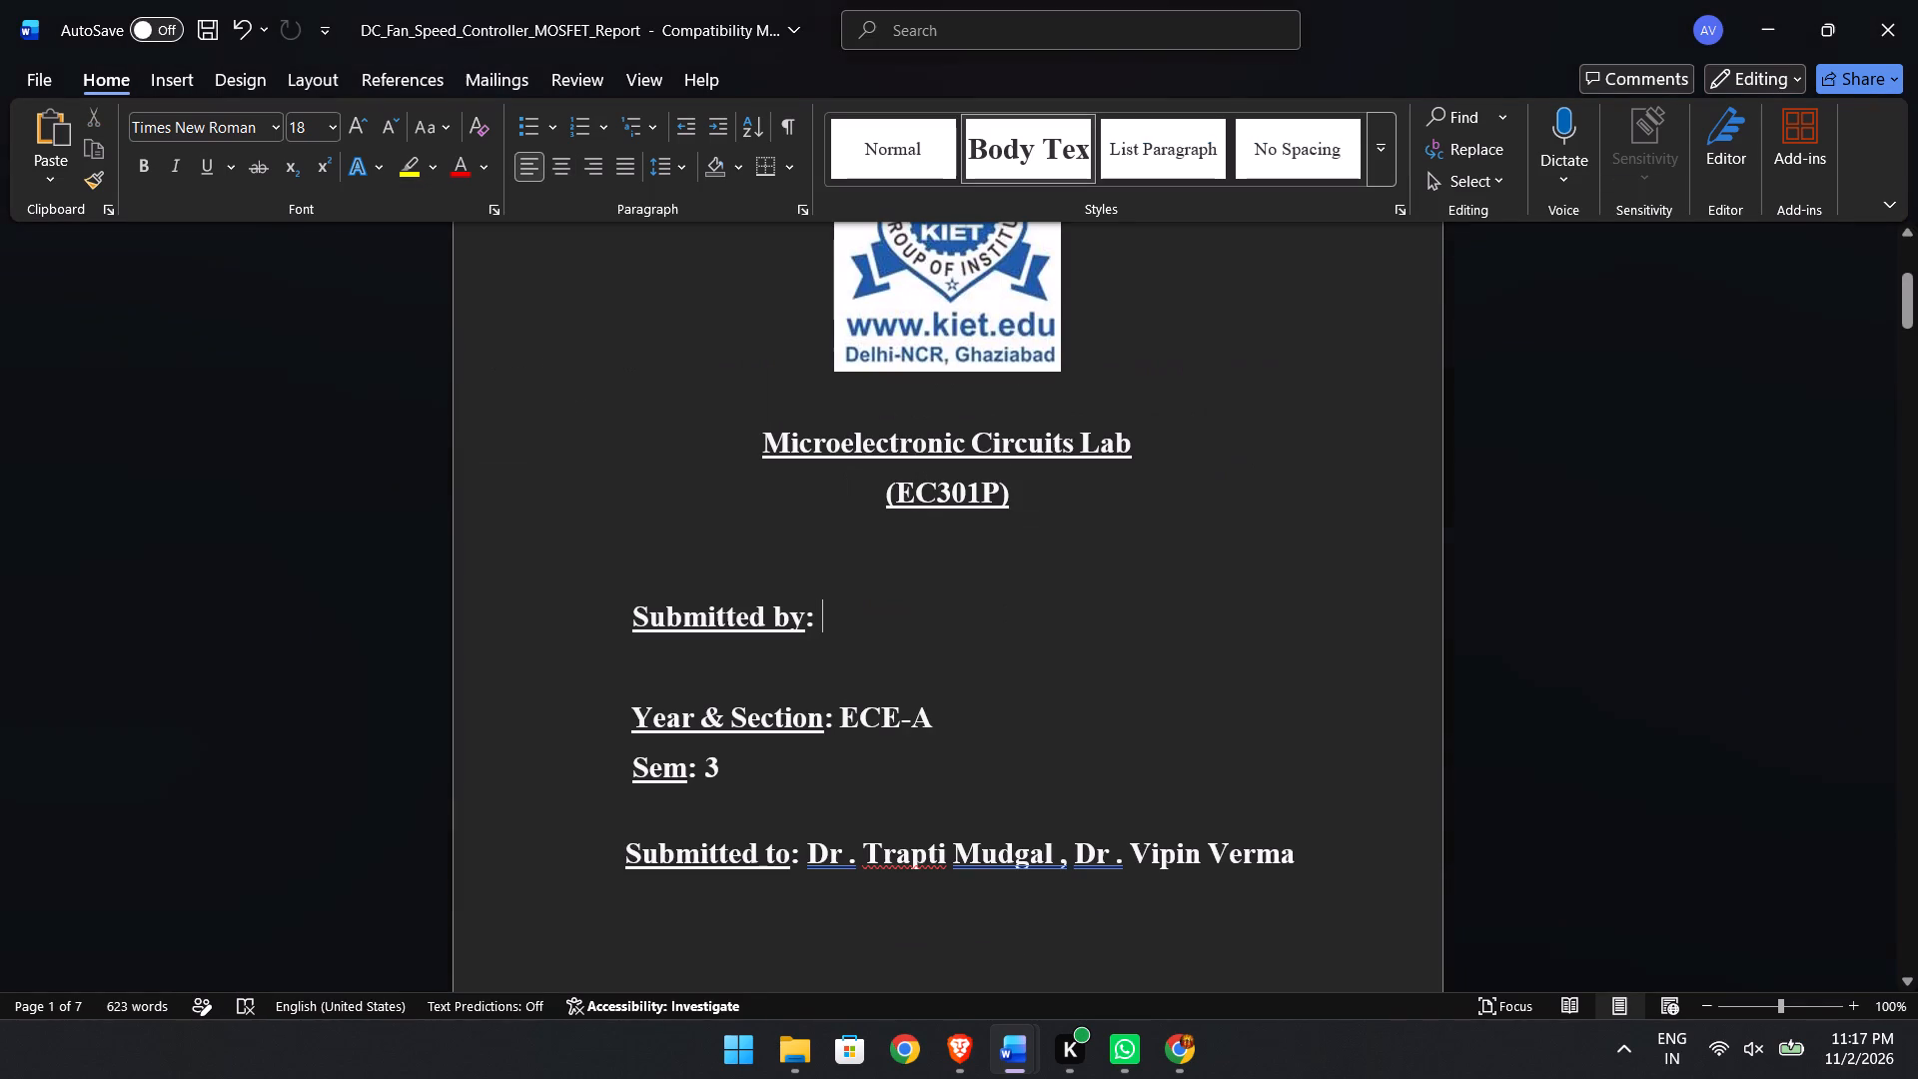
key(ctrl+v)
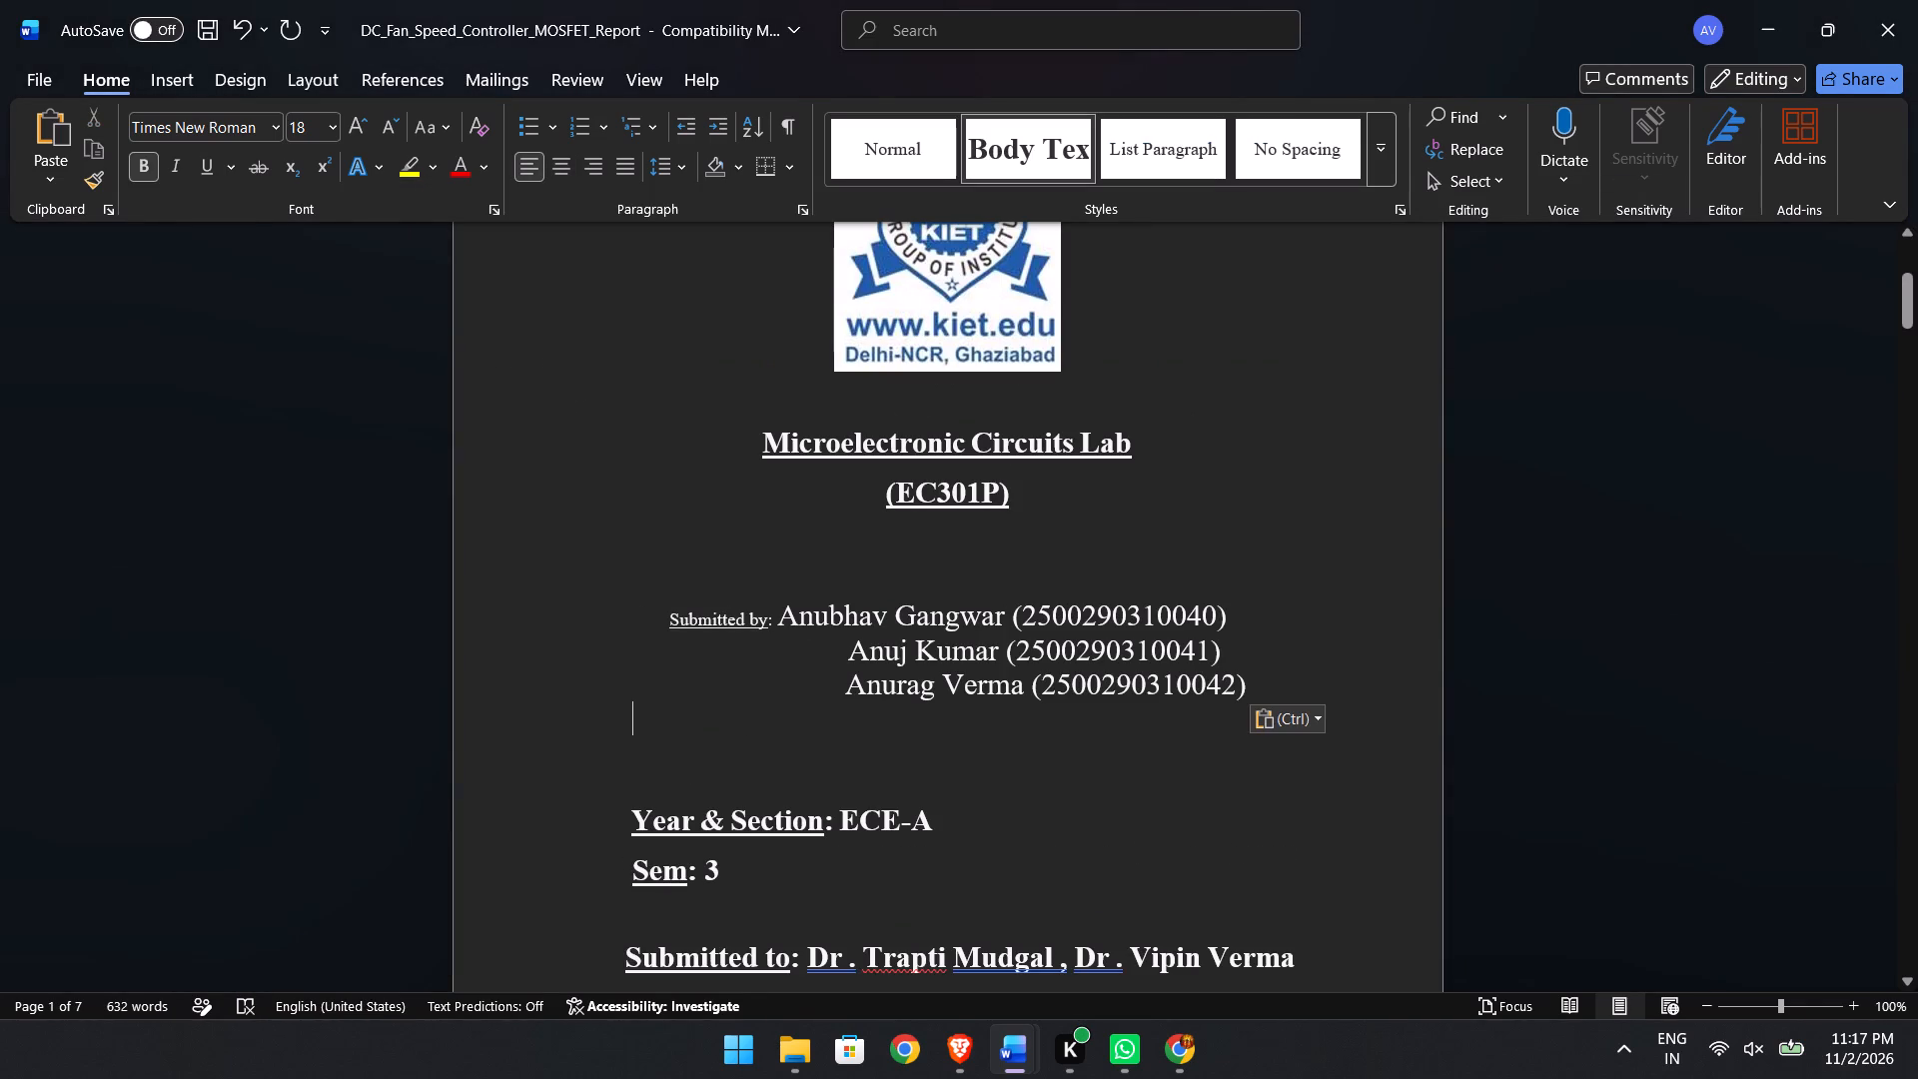
Set the font size of the Submitted by label to 18.
click(774, 618)
drag(774, 618, 679, 614)
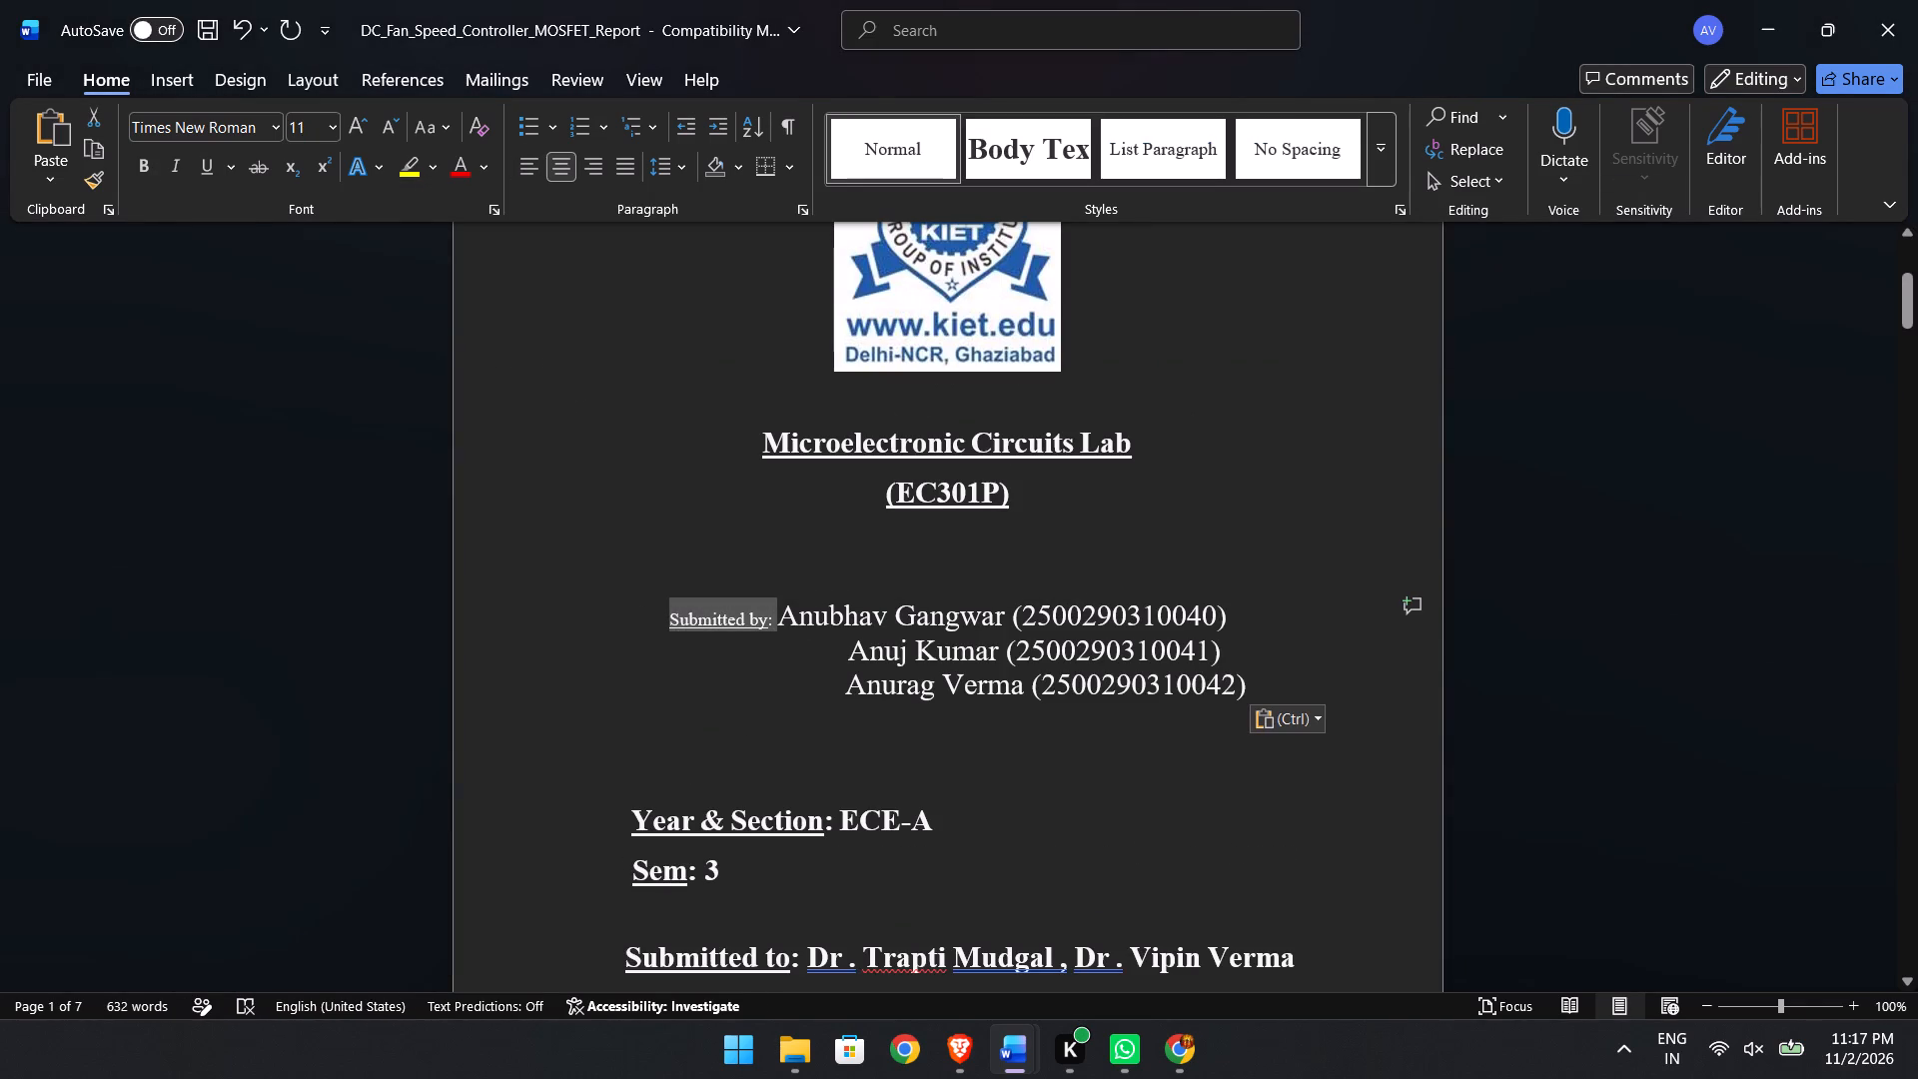
click(327, 129)
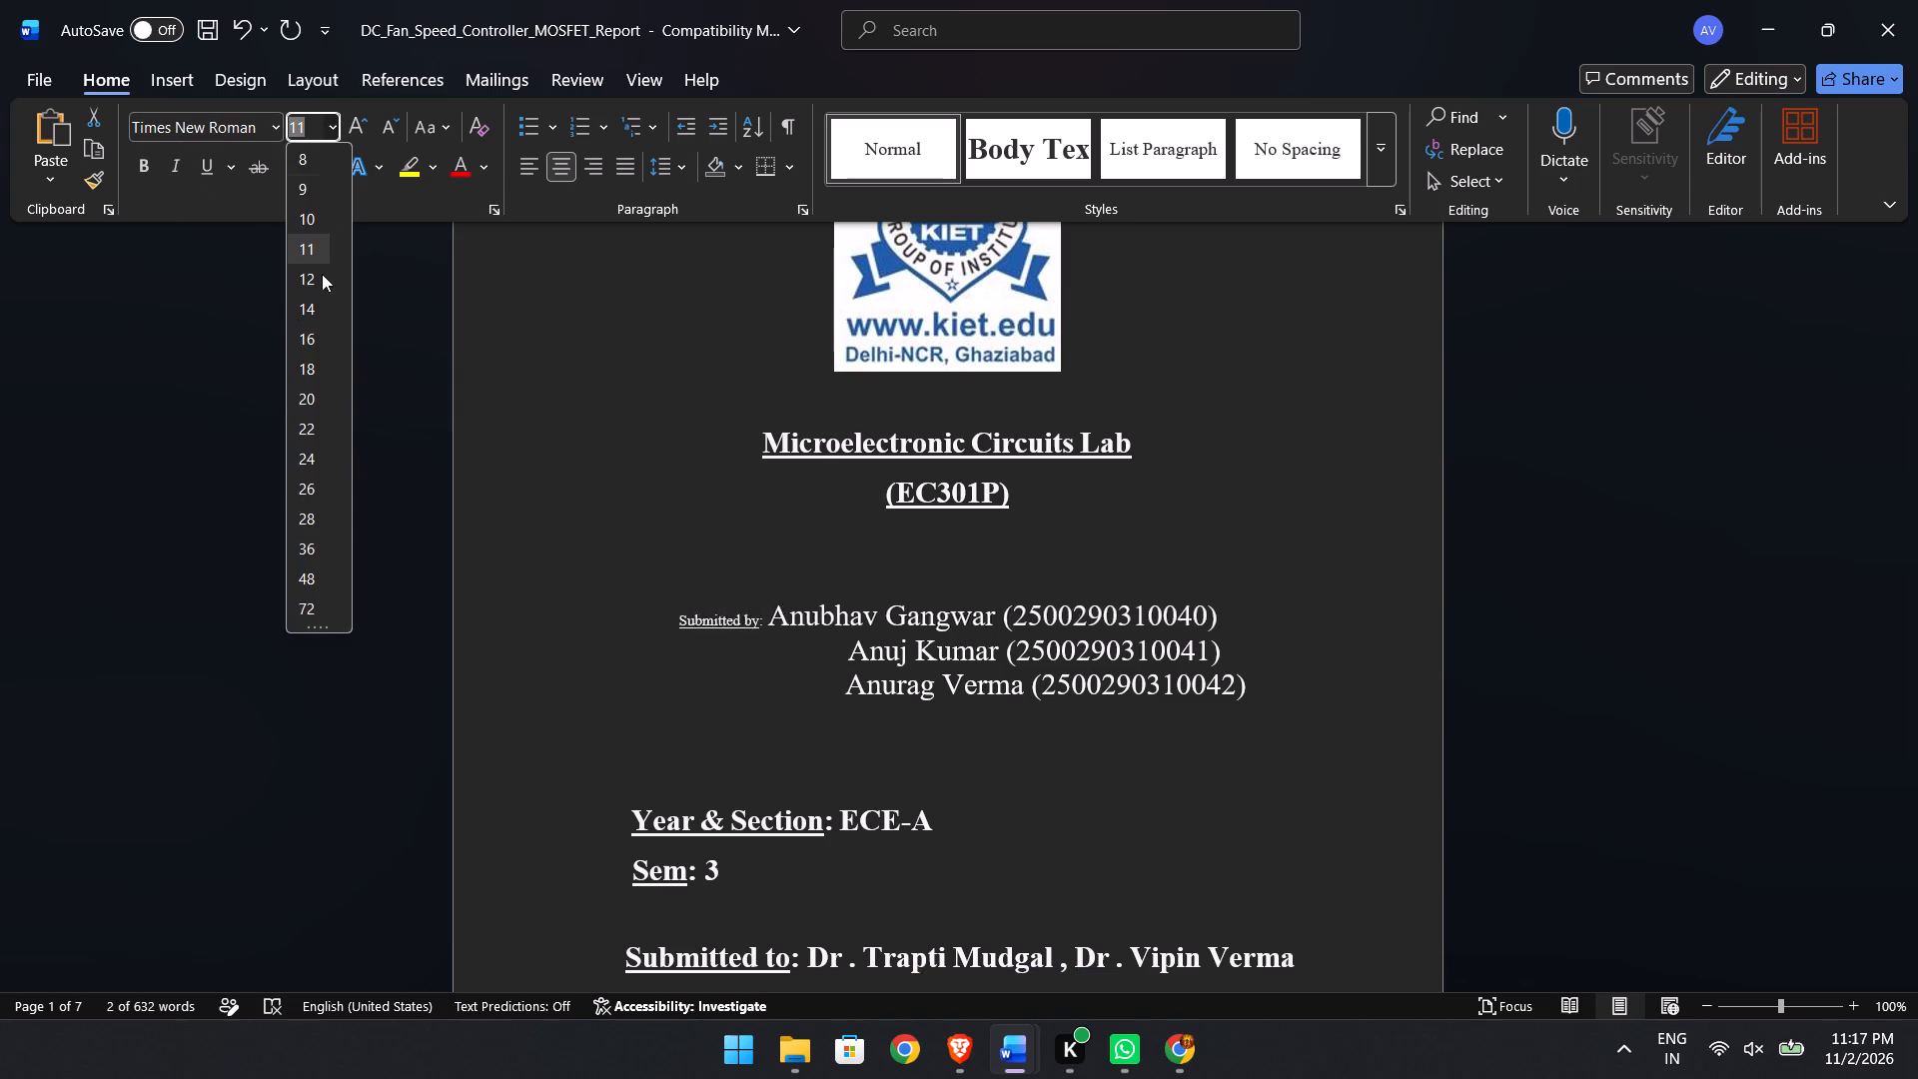
click(311, 375)
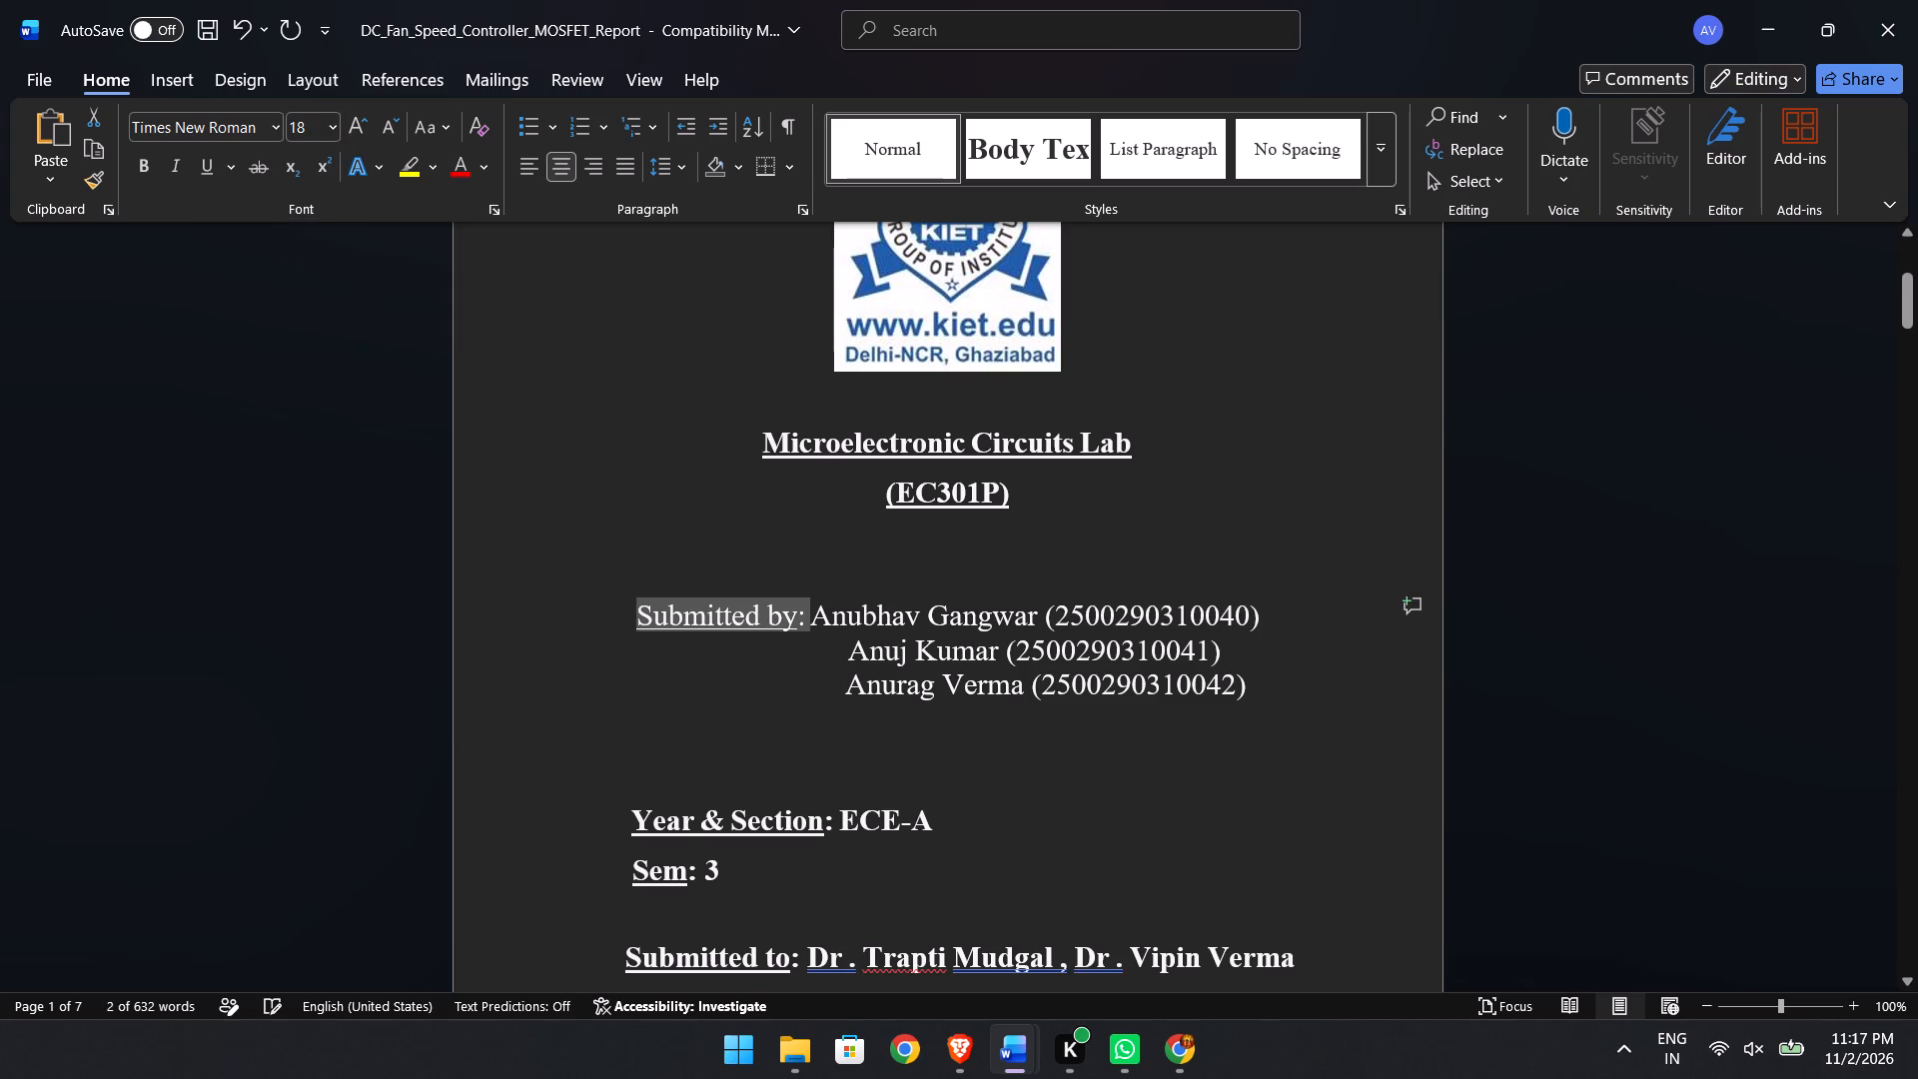
click(374, 484)
click(527, 626)
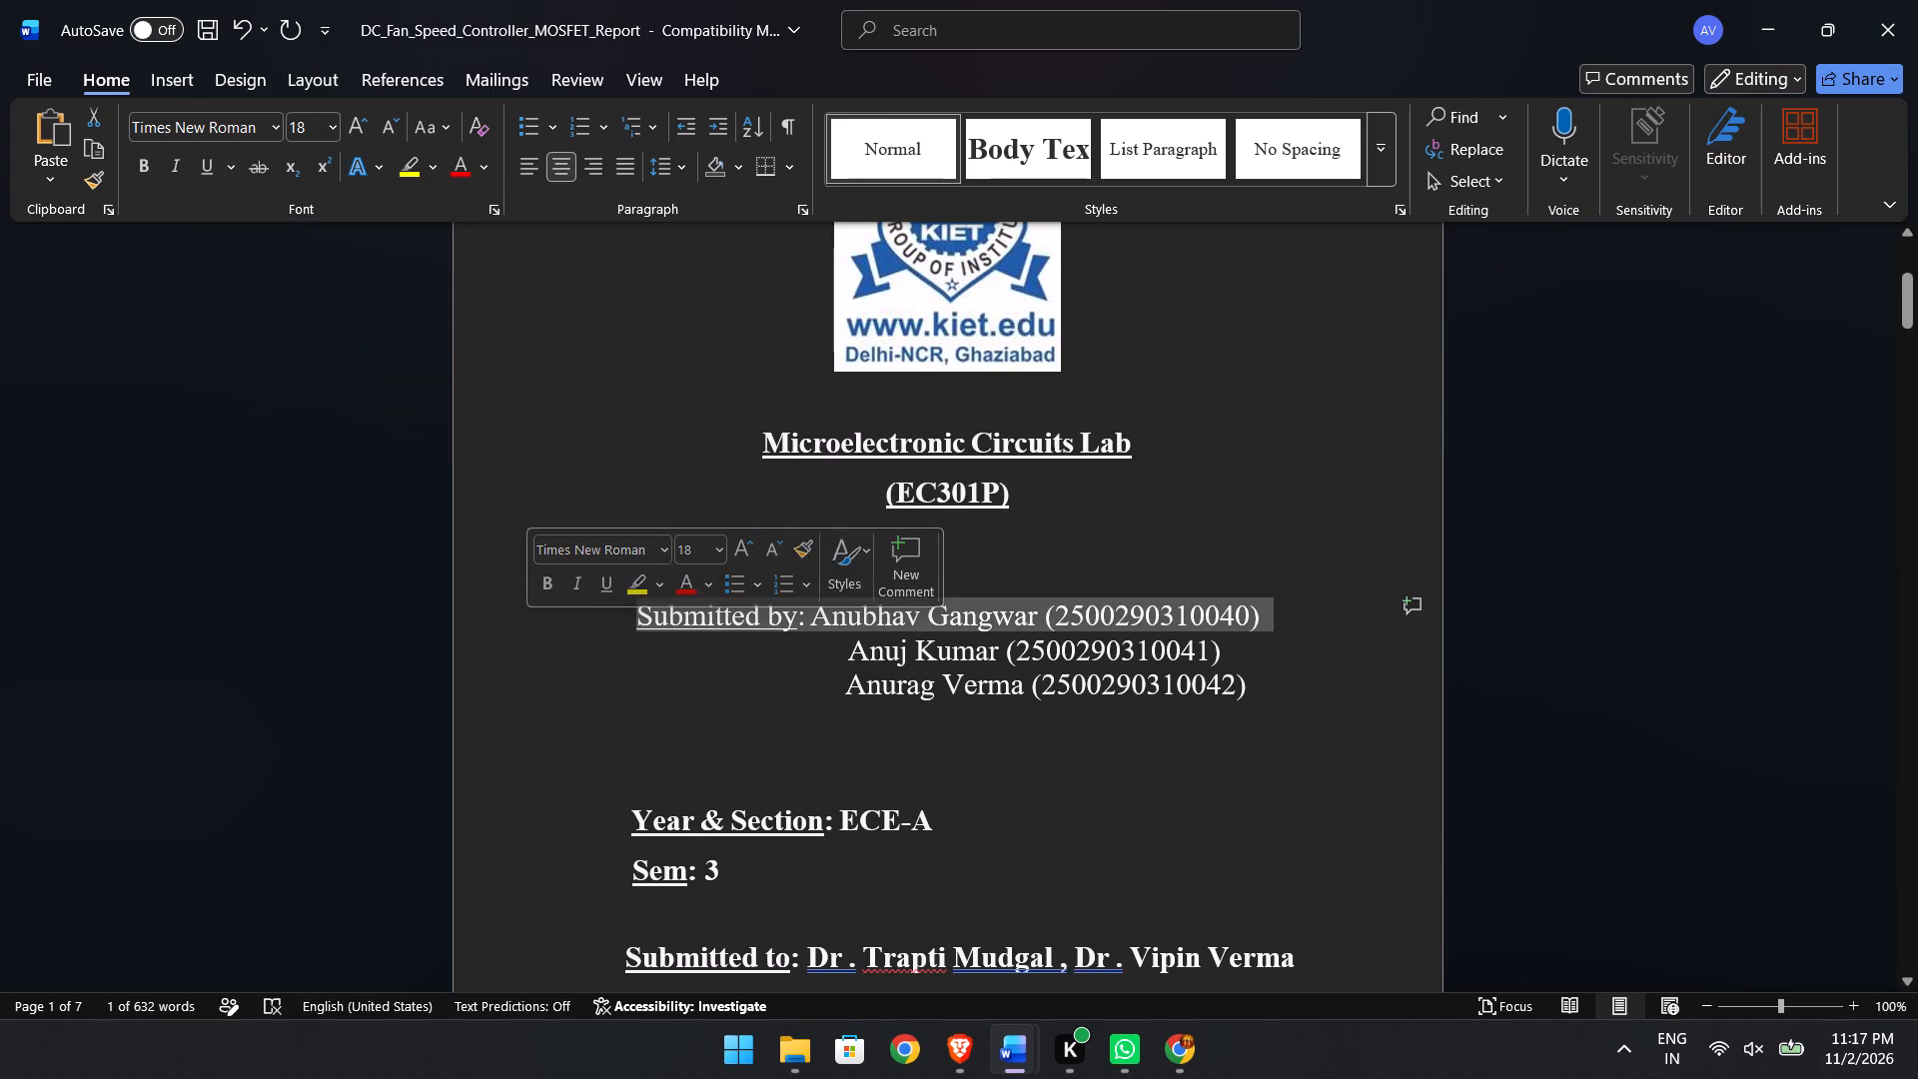
click(572, 653)
Place the text cursor between the Submitted by label and the first student's name.
click(807, 616)
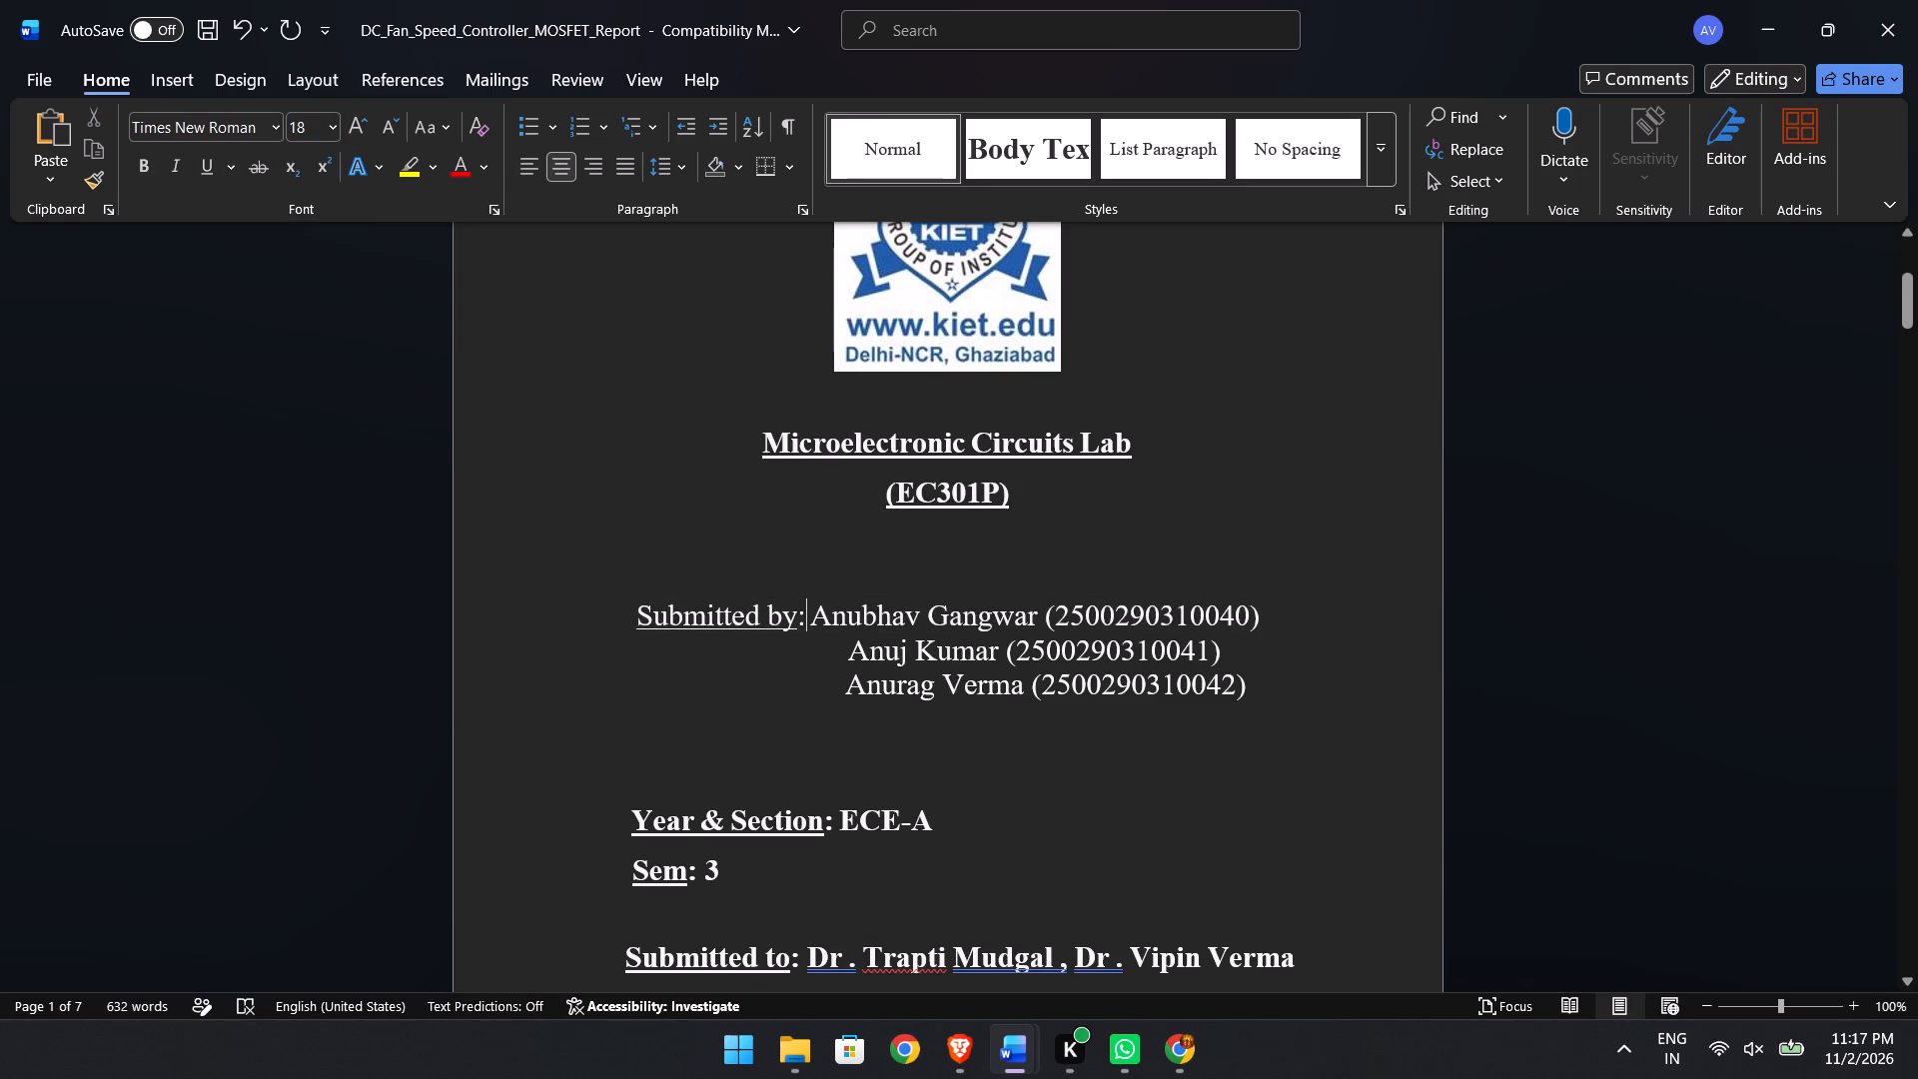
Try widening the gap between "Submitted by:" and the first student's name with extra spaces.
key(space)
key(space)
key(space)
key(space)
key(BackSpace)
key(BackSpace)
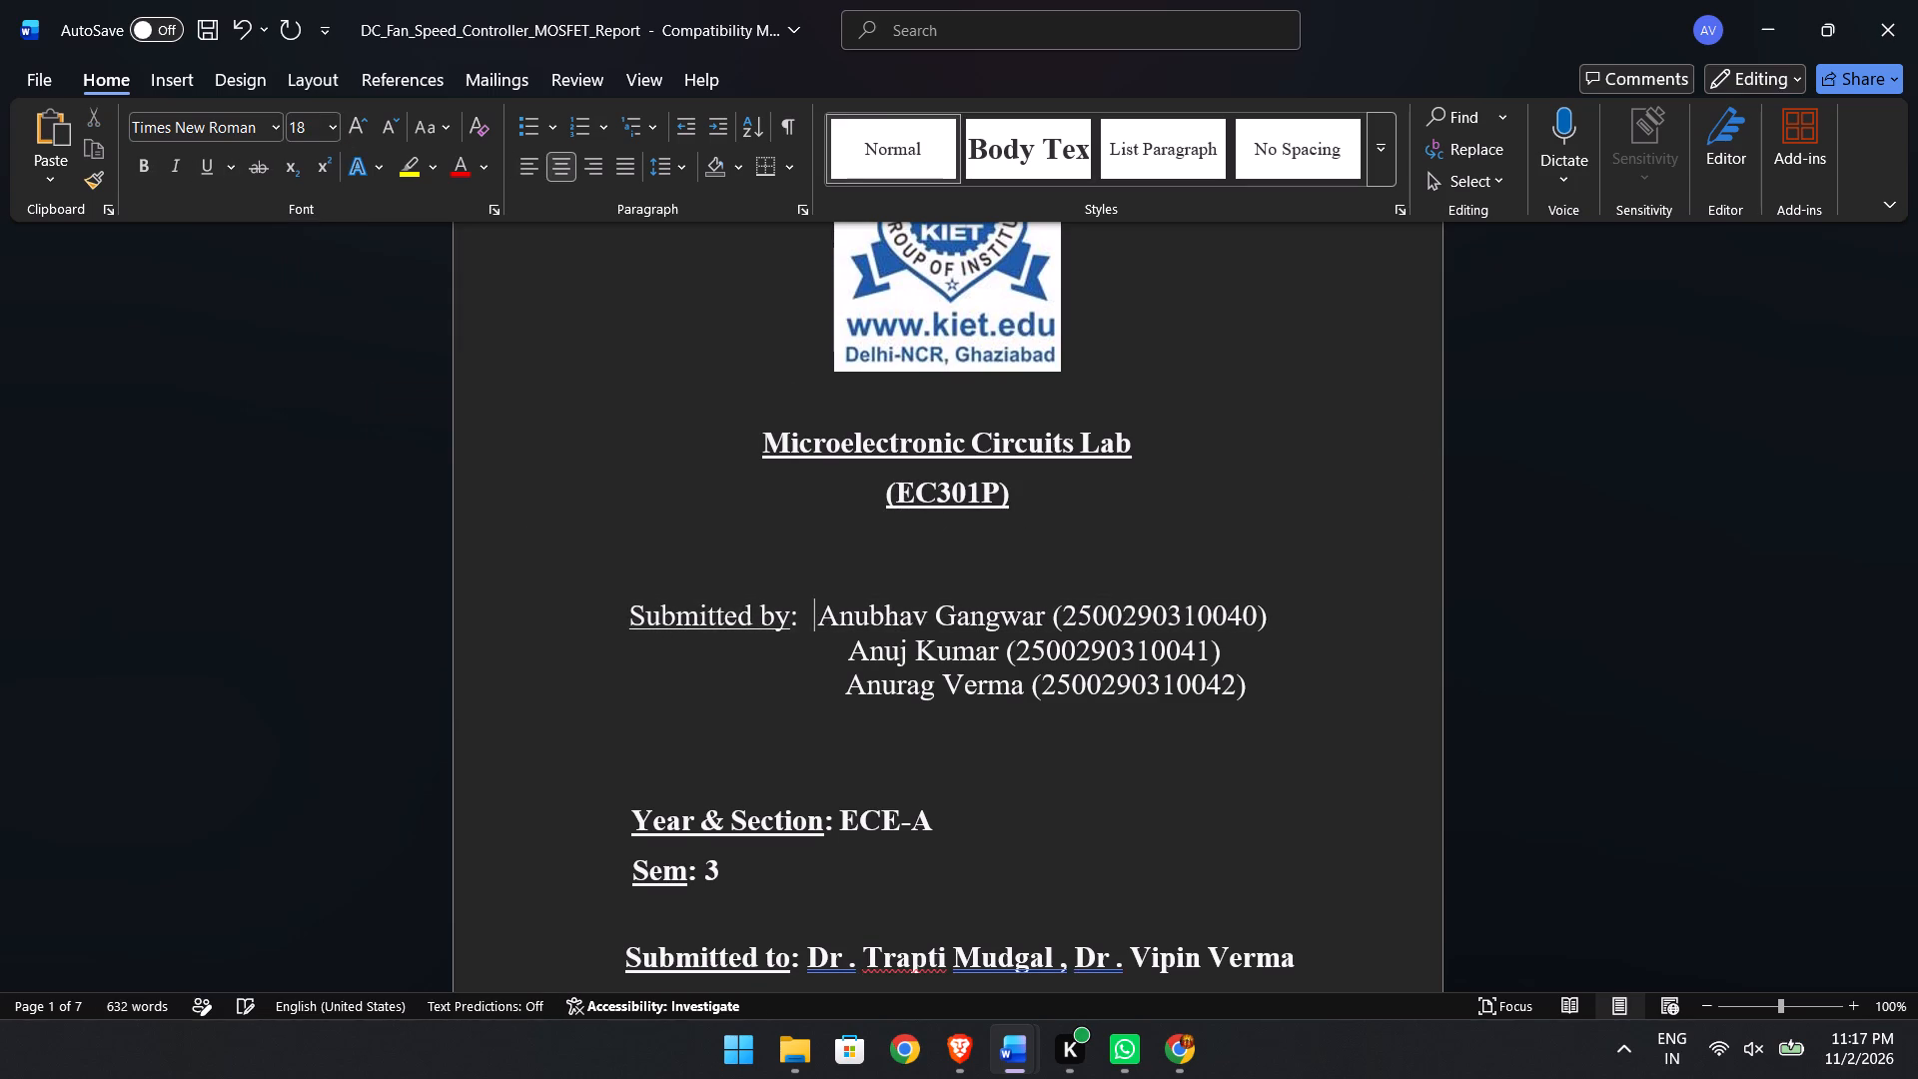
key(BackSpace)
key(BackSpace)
Remove leading spaces before the second student's name to bring it closer under the first name.
click(848, 646)
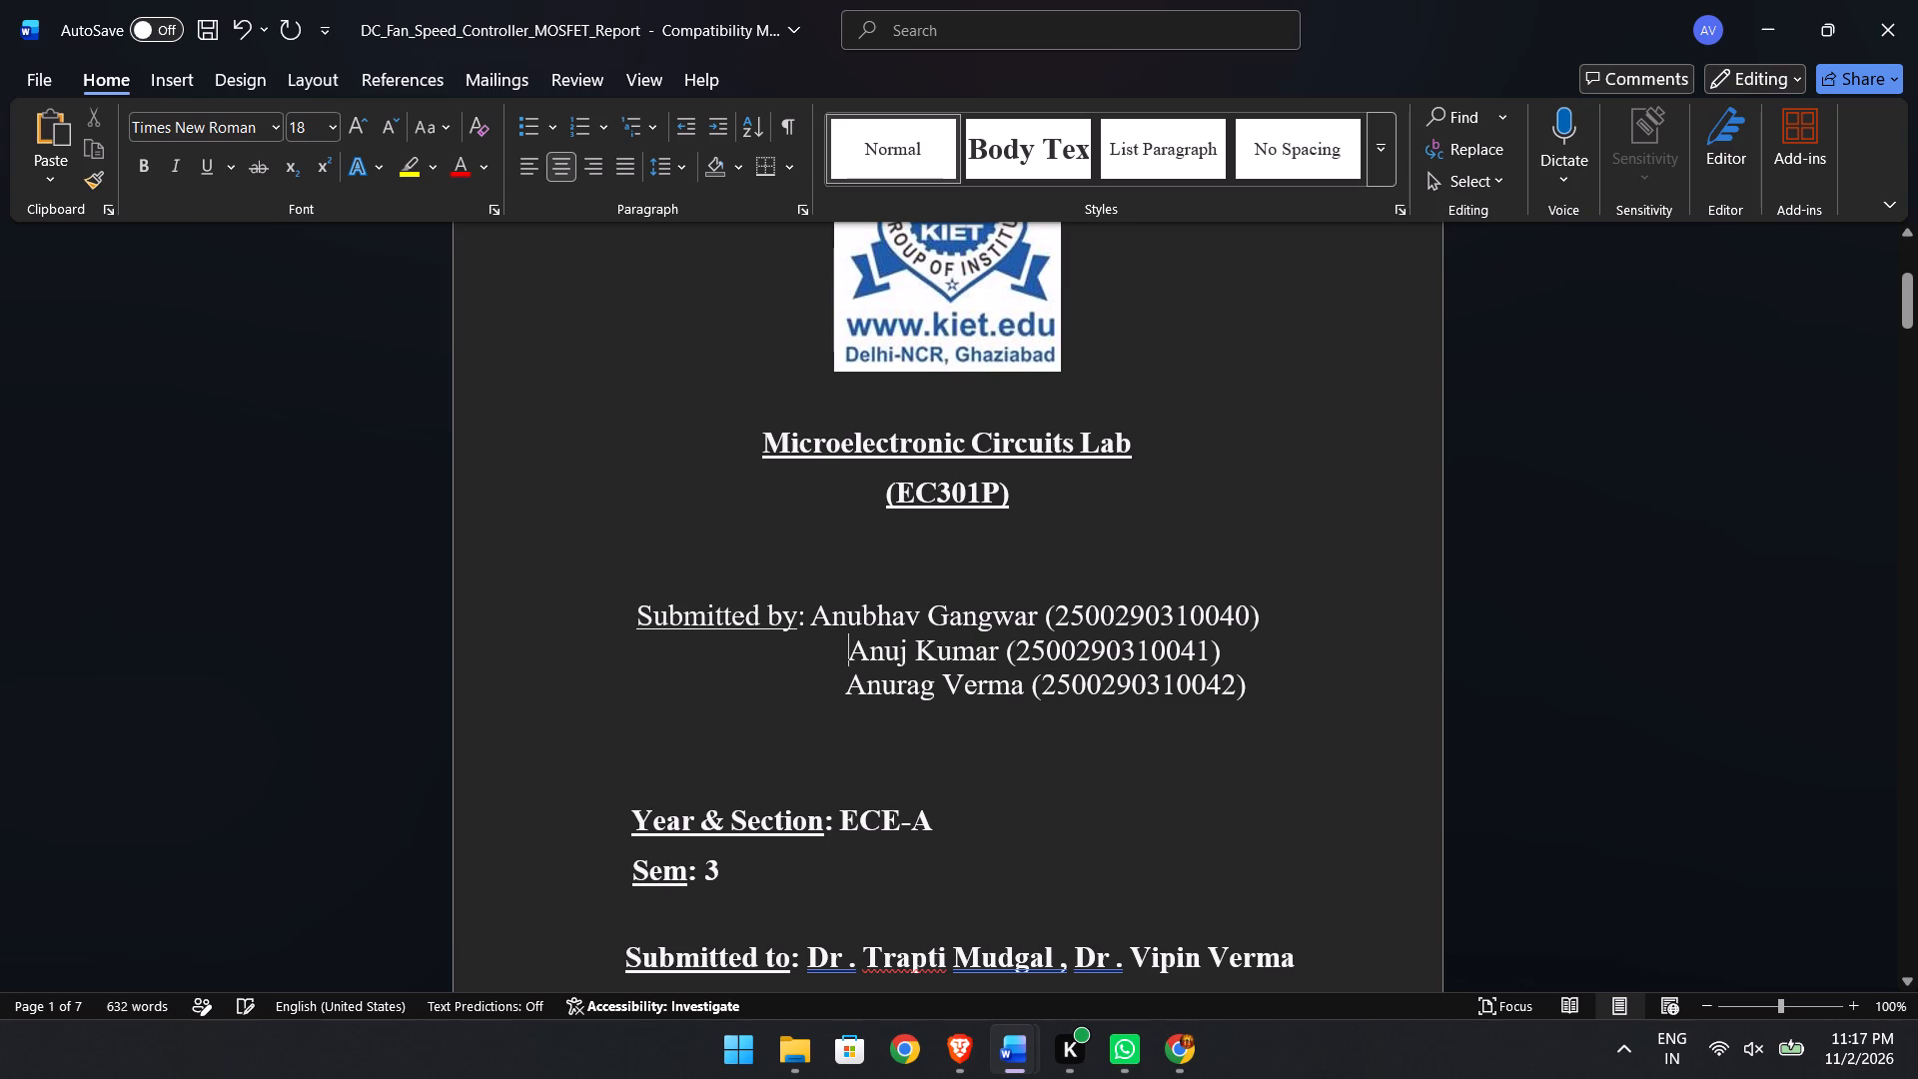
key(BackSpace)
key(BackSpace)
key(BackSpace)
key(BackSpace)
key(BackSpace)
key(BackSpace)
key(BackSpace)
key(BackSpace)
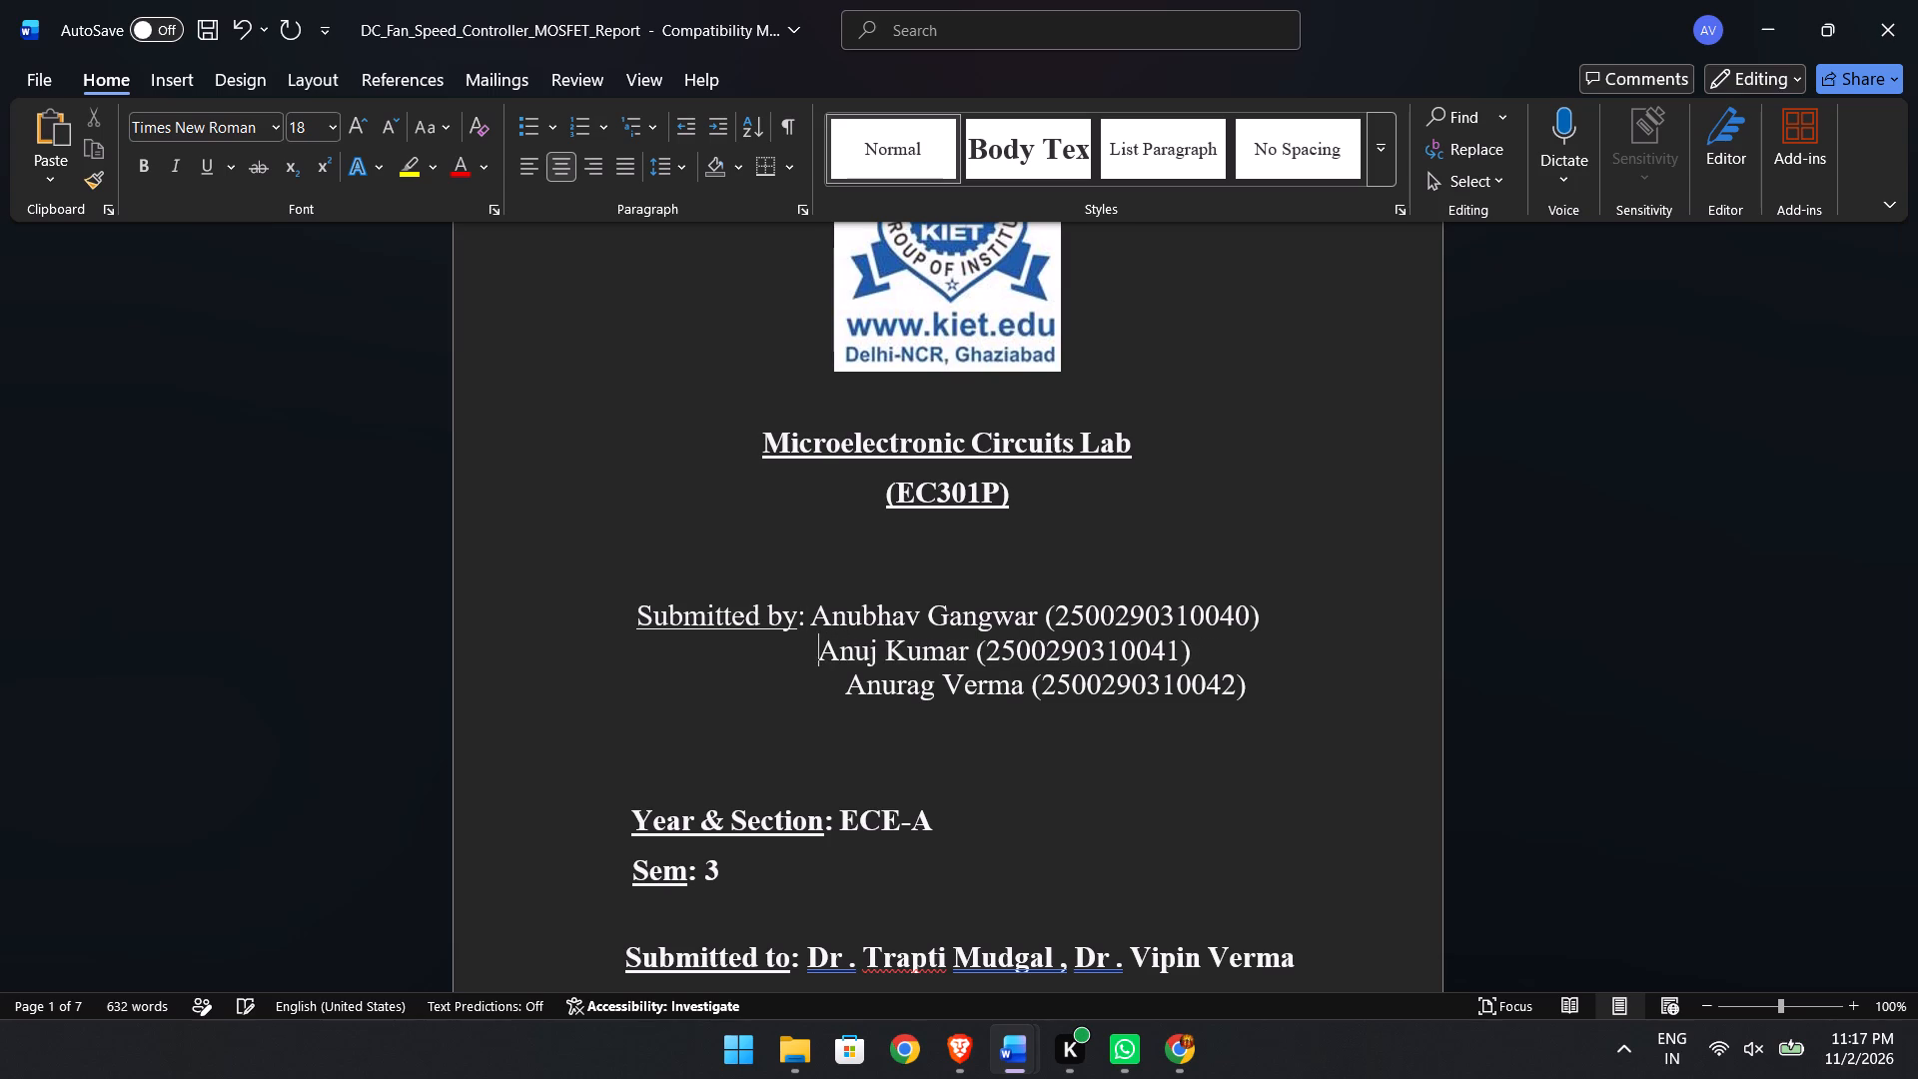
Remove leading spaces before the third student's name so it lines up with the first student's name.
click(846, 687)
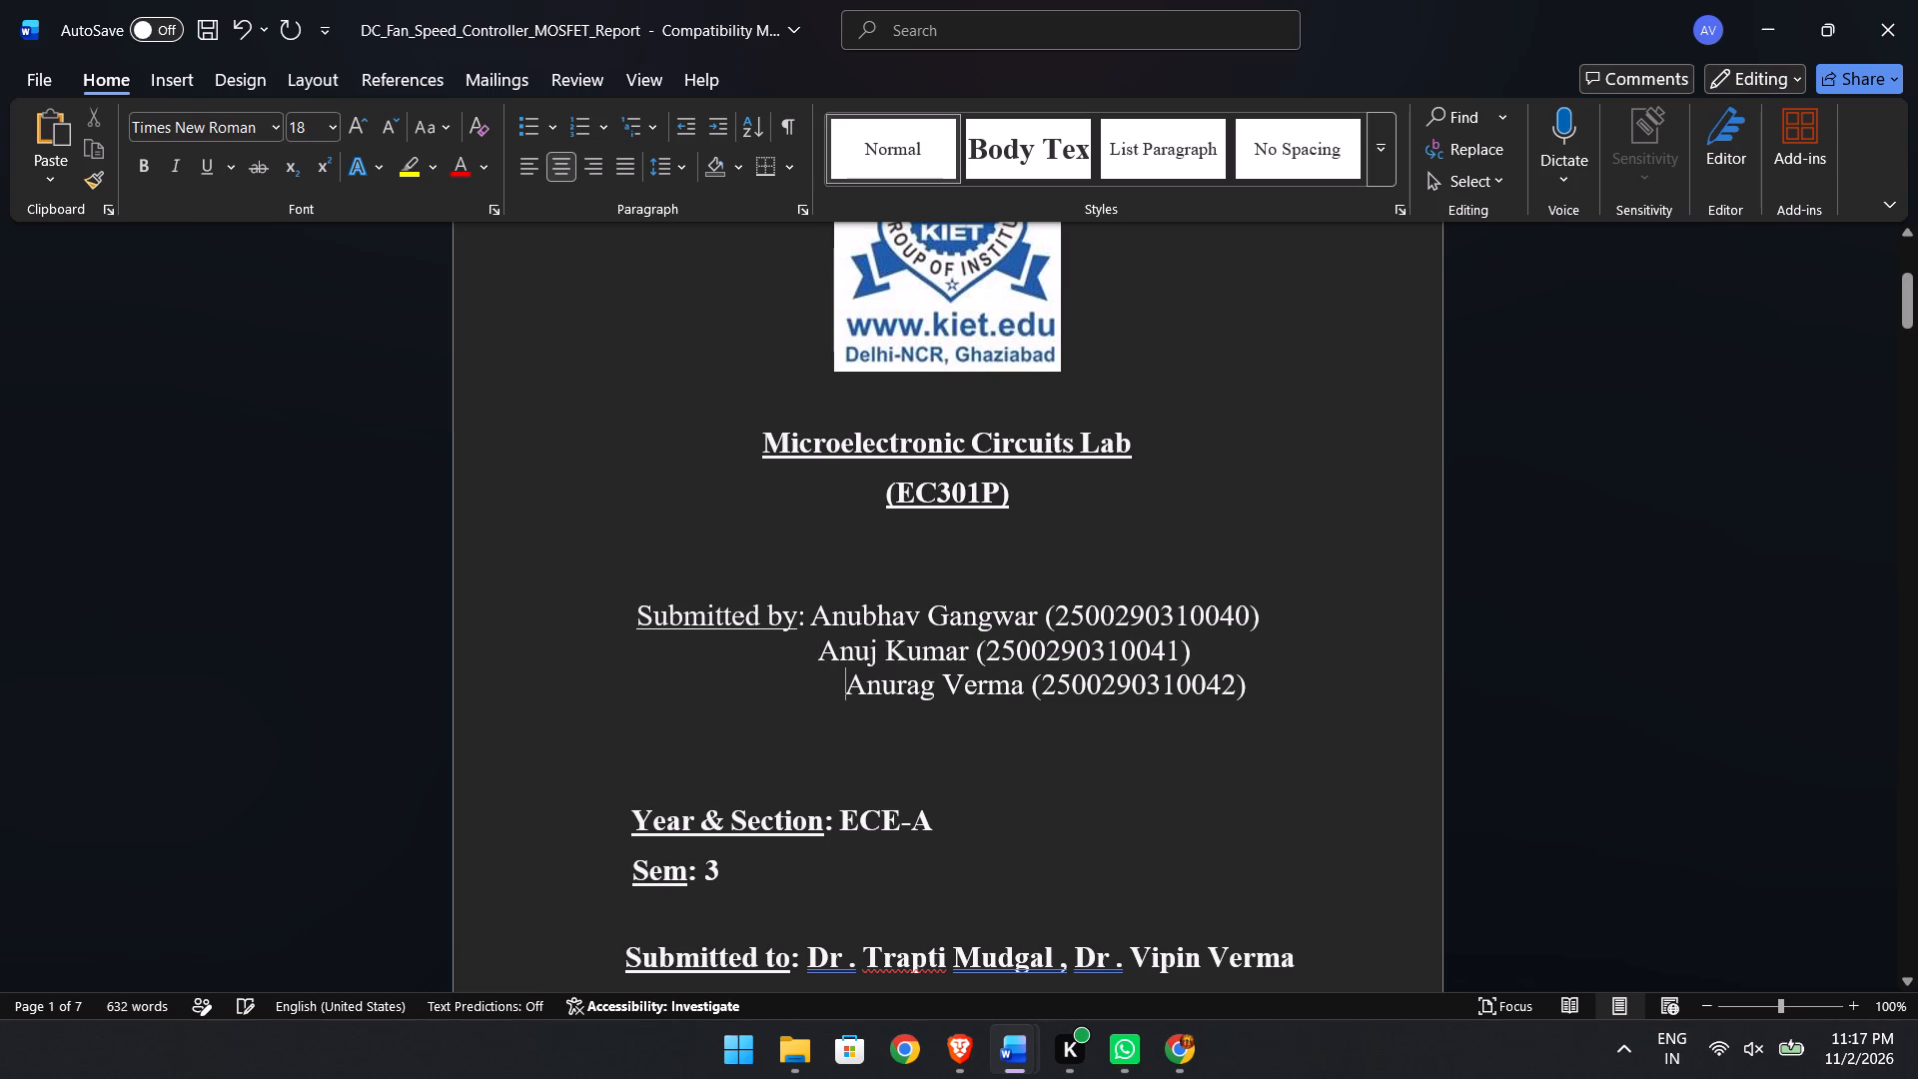
click(846, 687)
key(BackSpace)
key(BackSpace)
key(BackSpace)
key(BackSpace)
key(BackSpace)
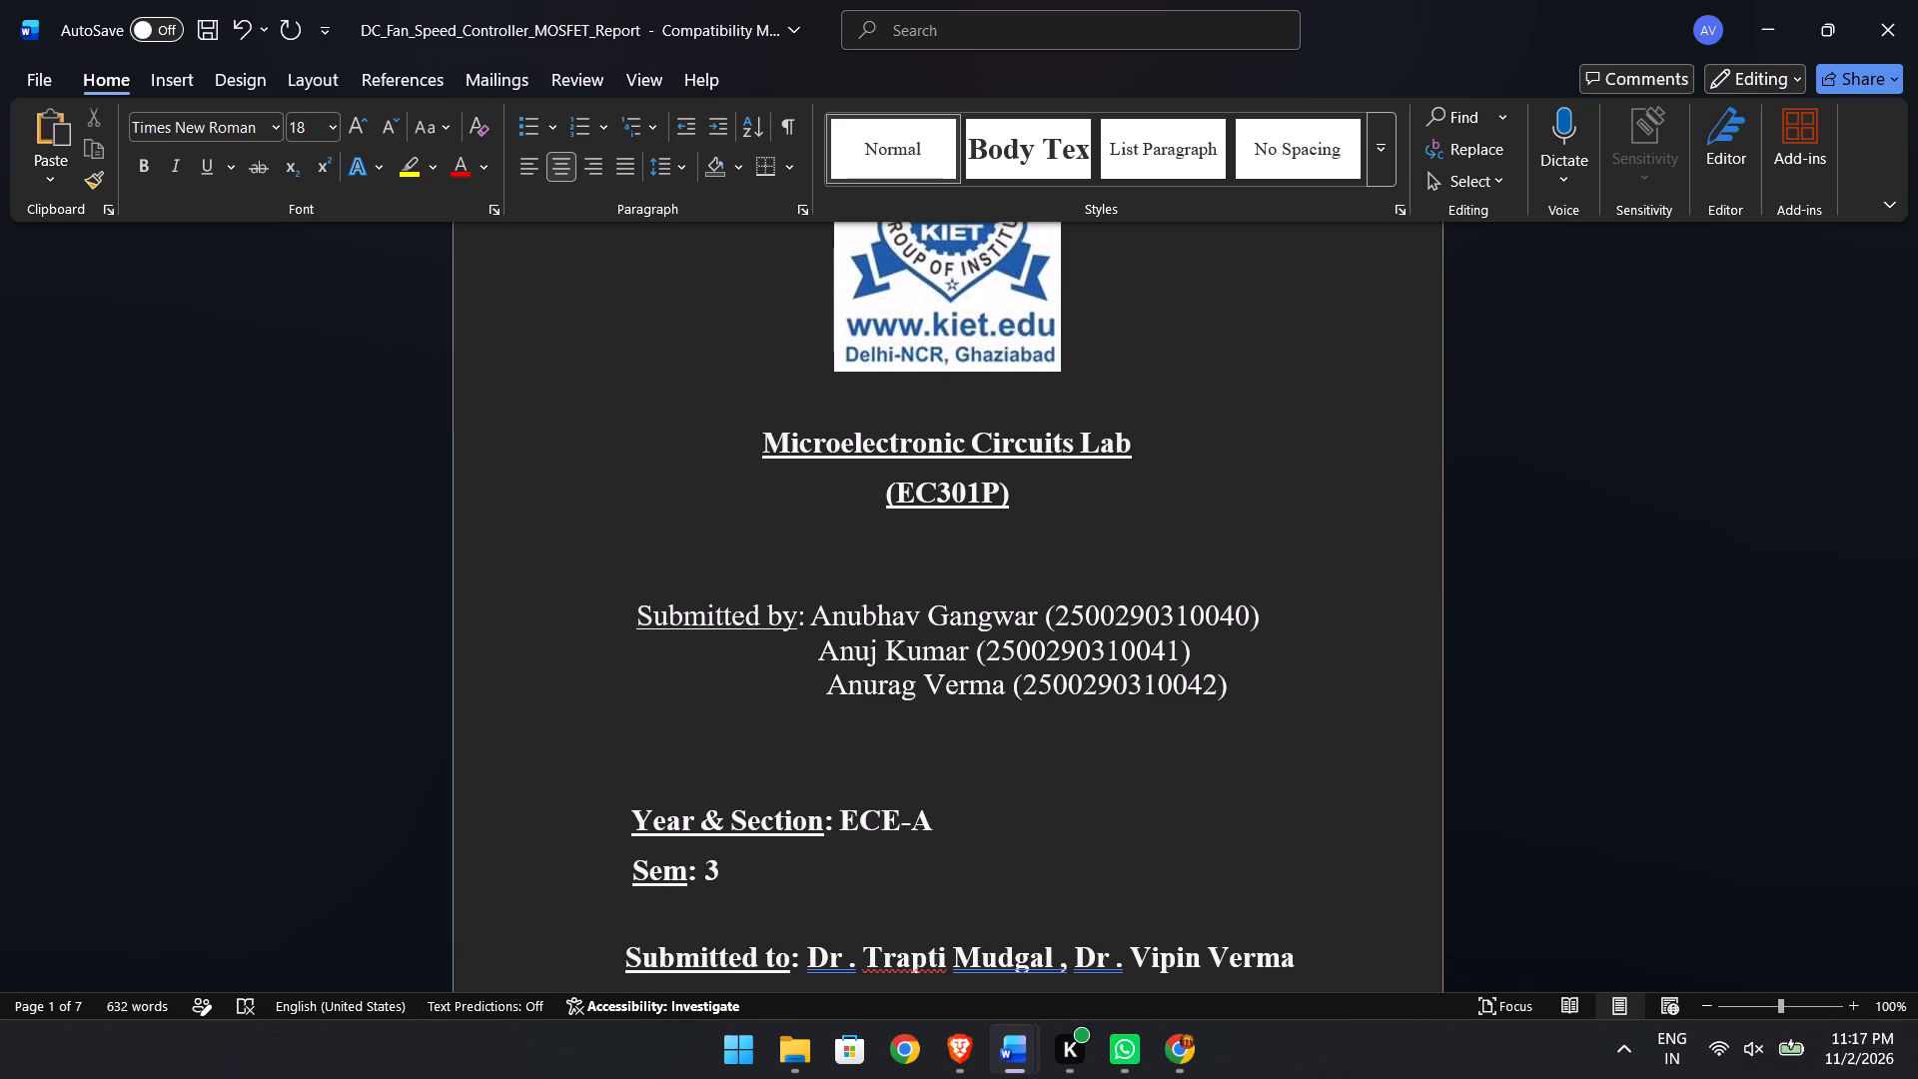
key(BackSpace)
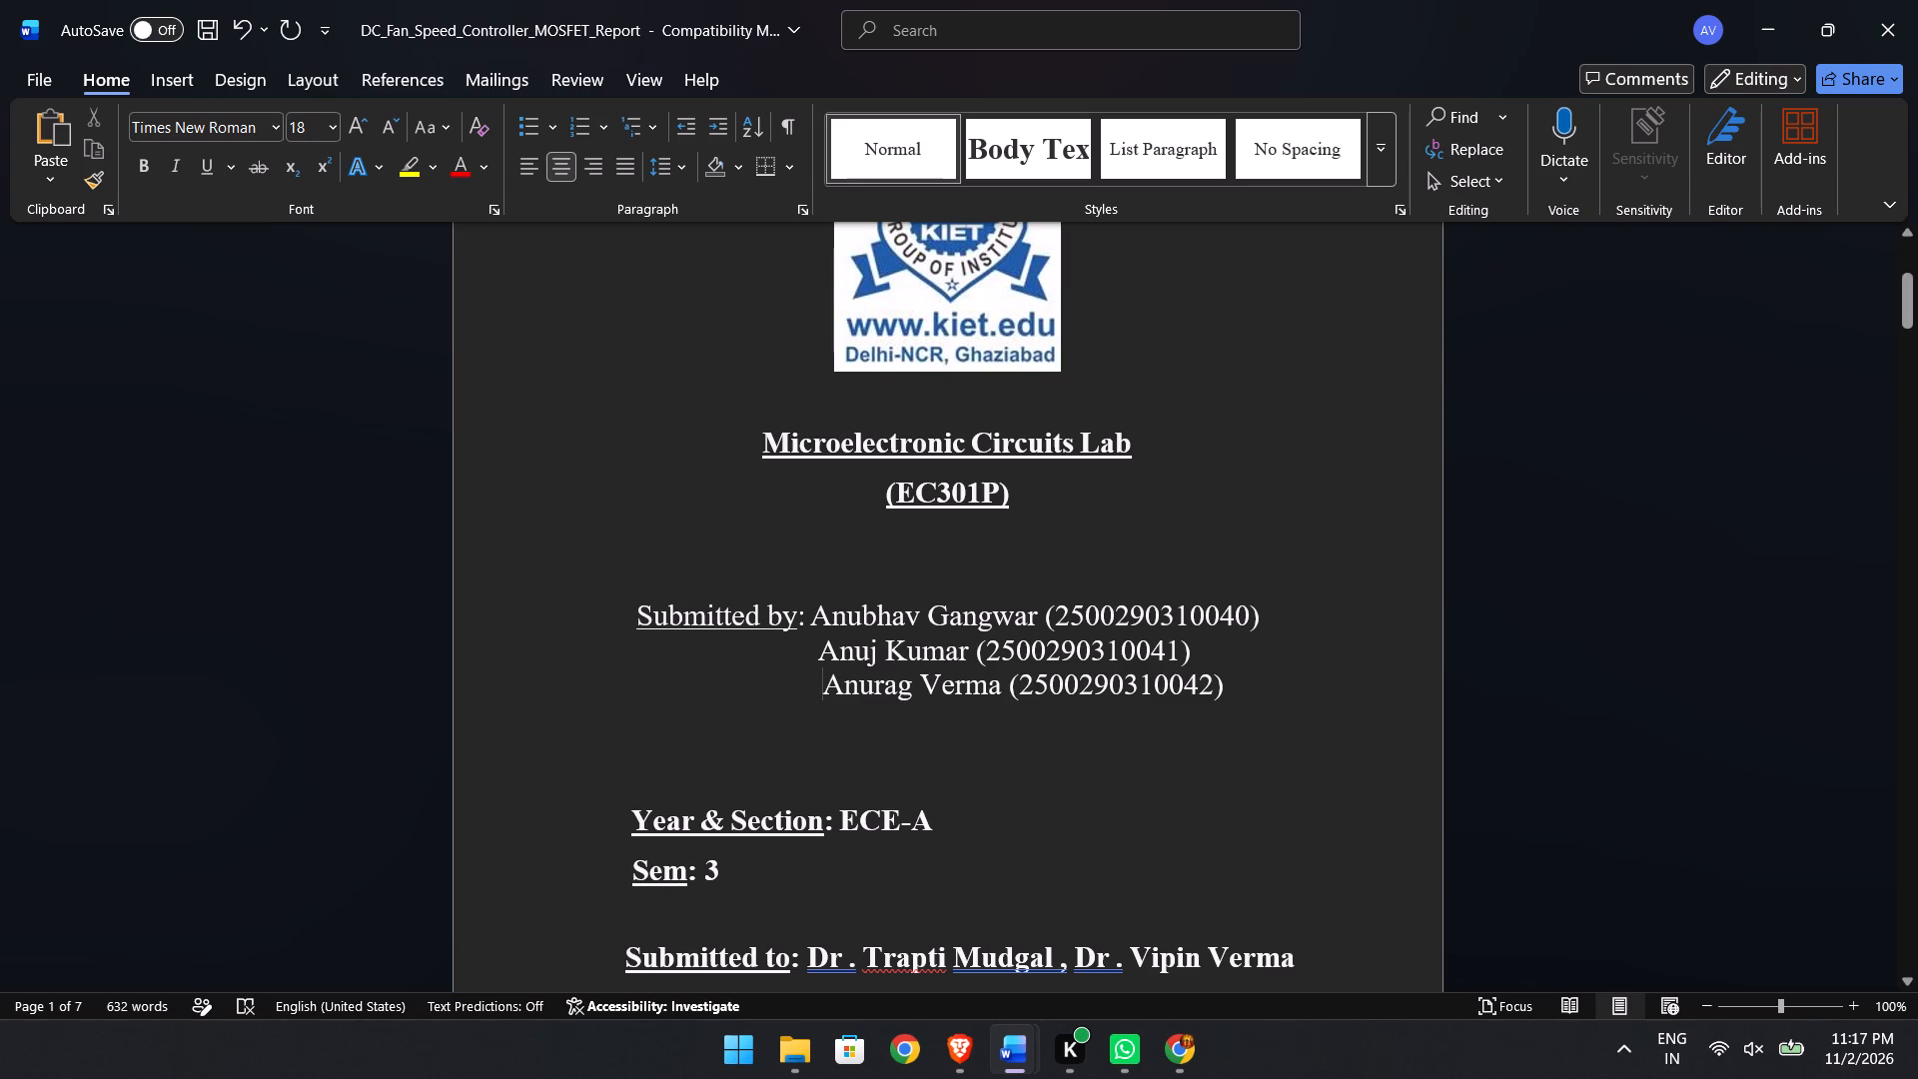
key(BackSpace)
key(BackSpace)
key(BackSpace)
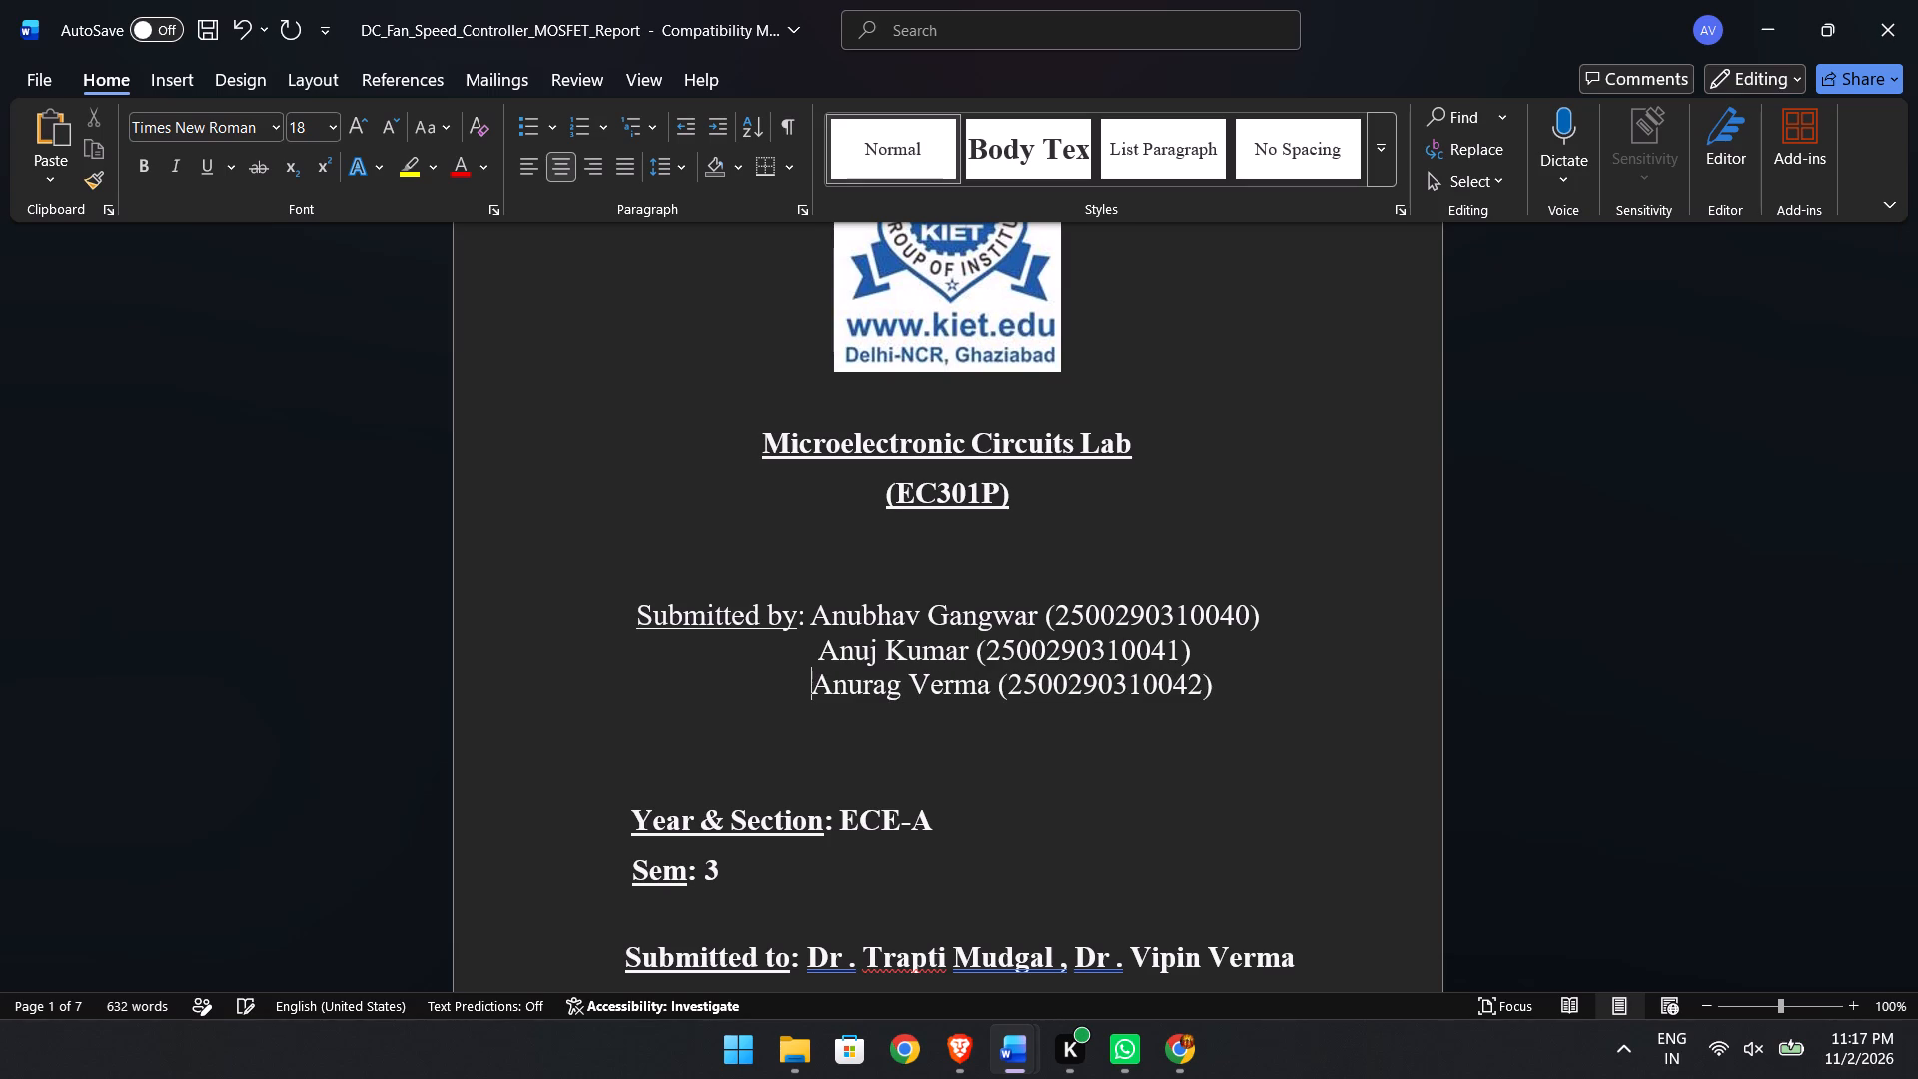
Remove the remaining excess spaces before the second student's name to align it with the other names.
key(Up)
key(Right)
key(BackSpace)
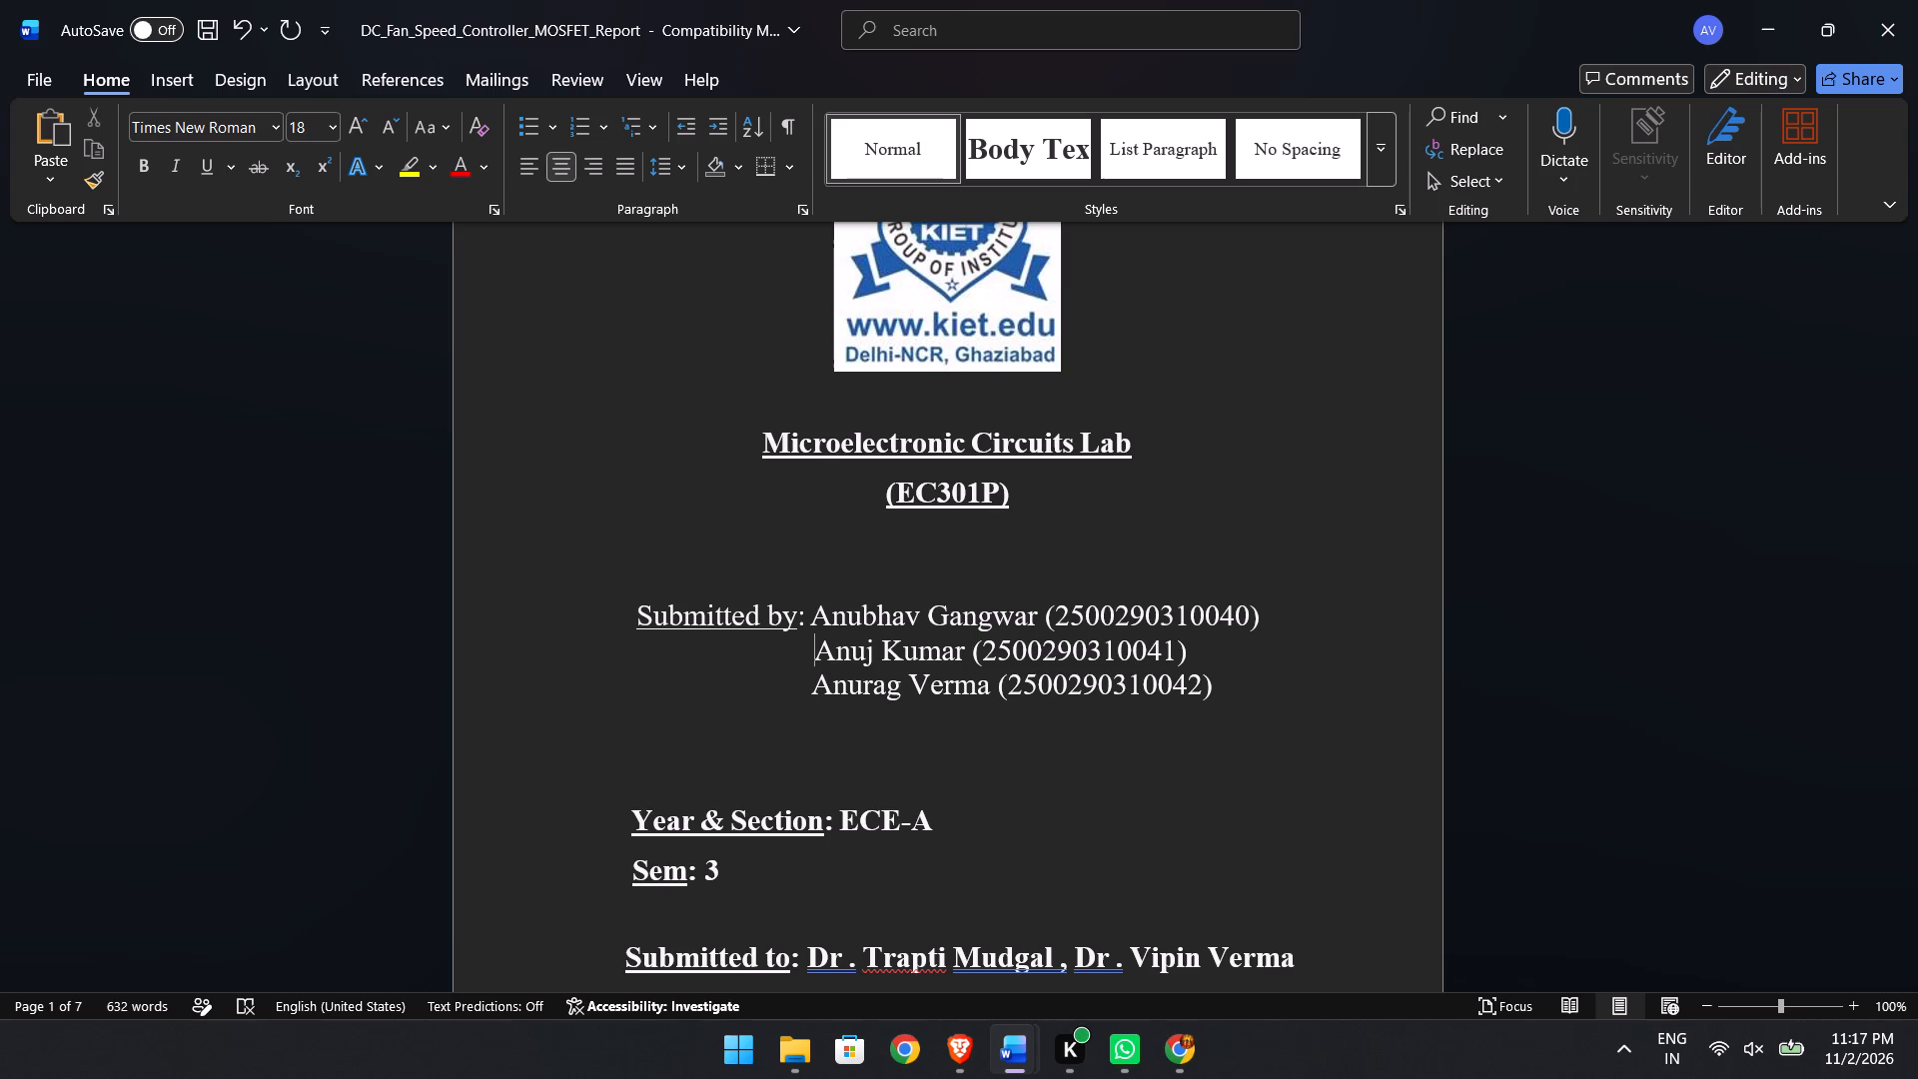
key(BackSpace)
Set the cover page's "Year & Section" and "Sem" lines to 16 pt and remove their bold formatting.
scroll(832, 714, down, 3)
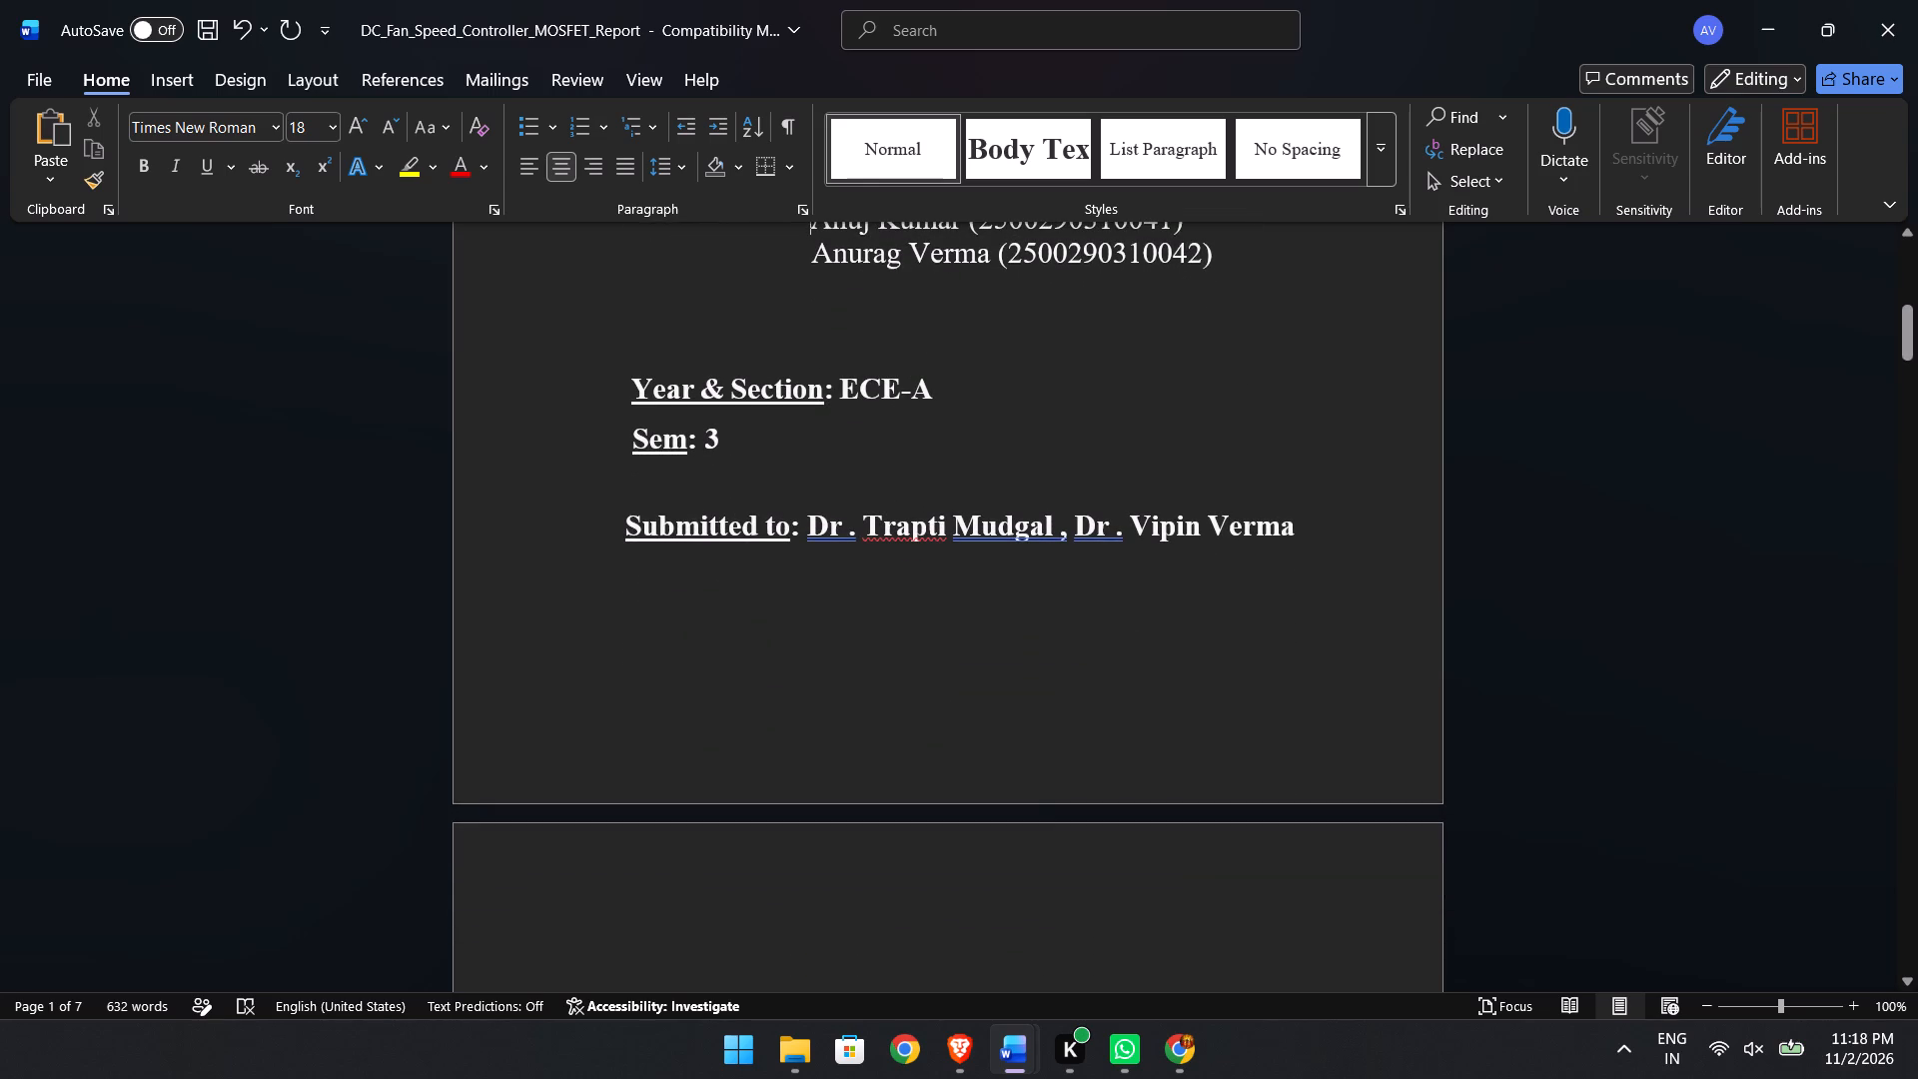
double_click(826, 749)
drag(634, 394, 726, 438)
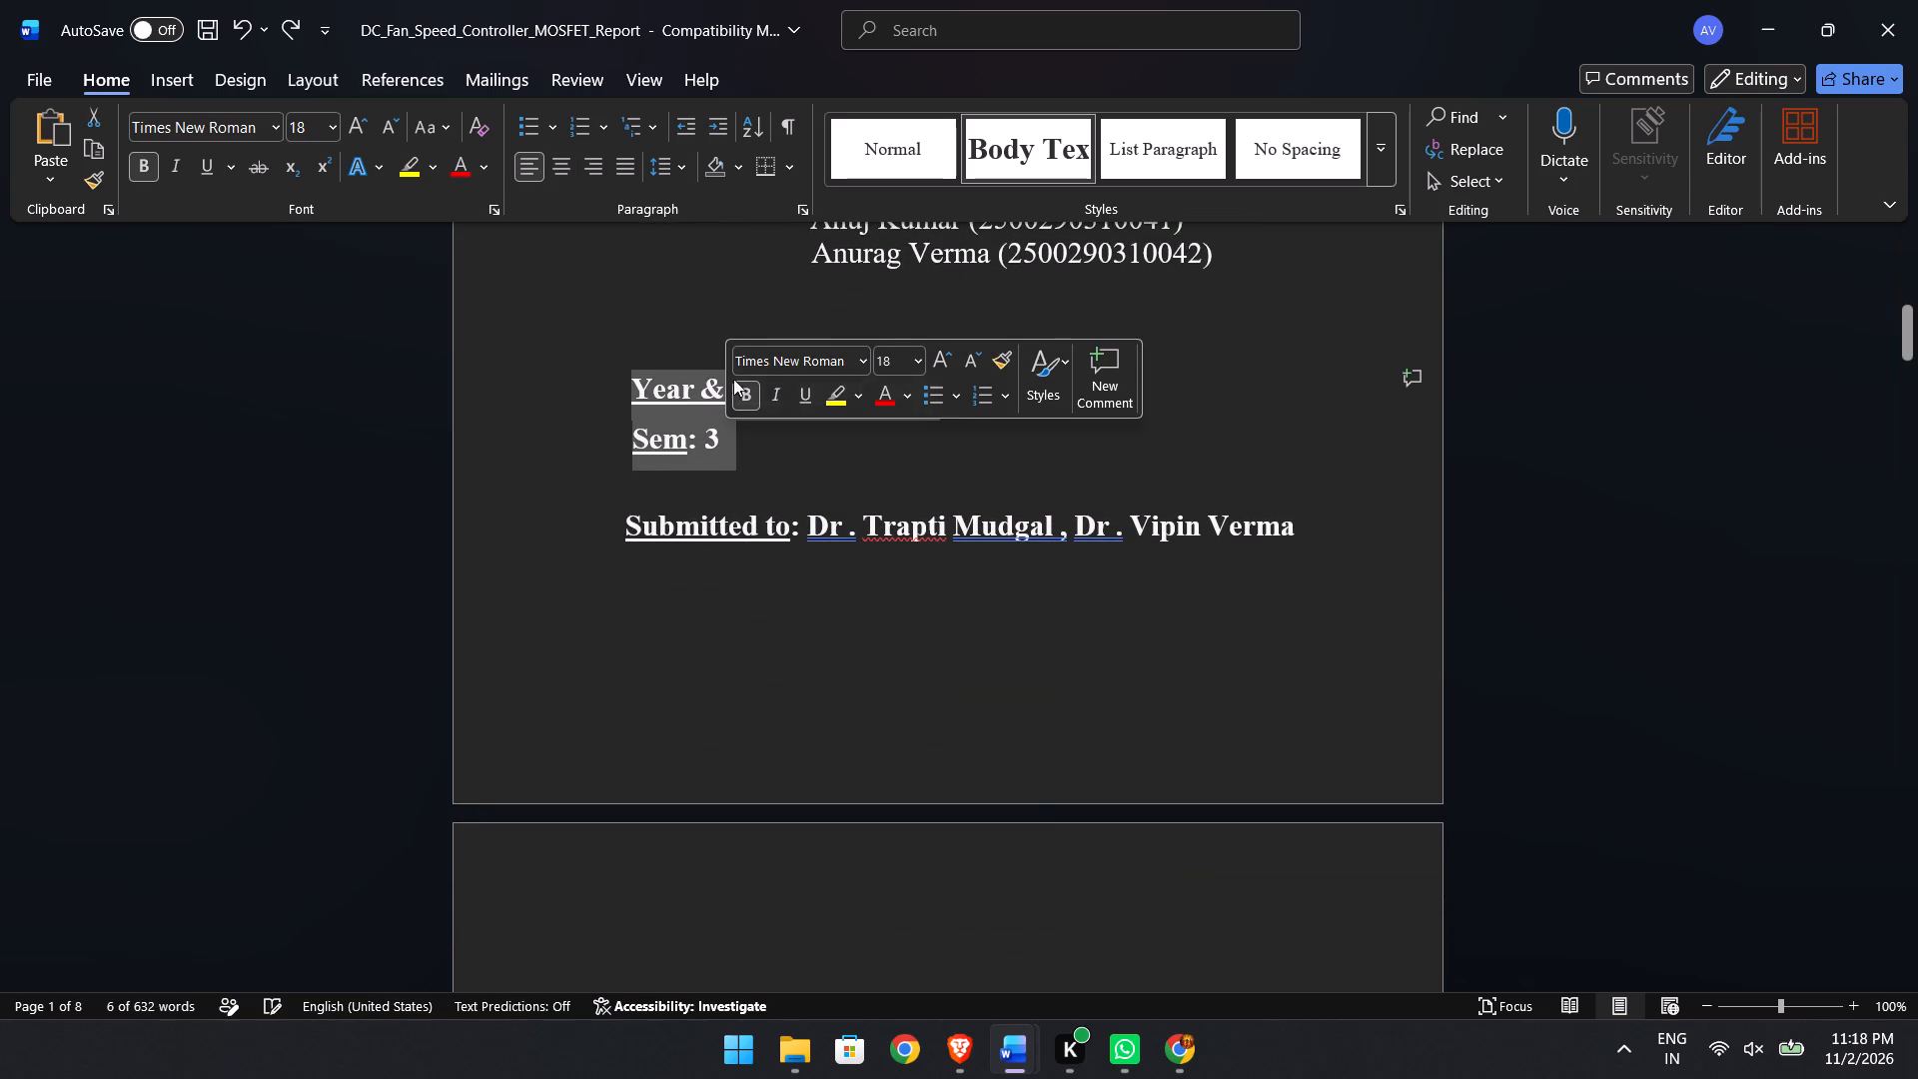
click(913, 363)
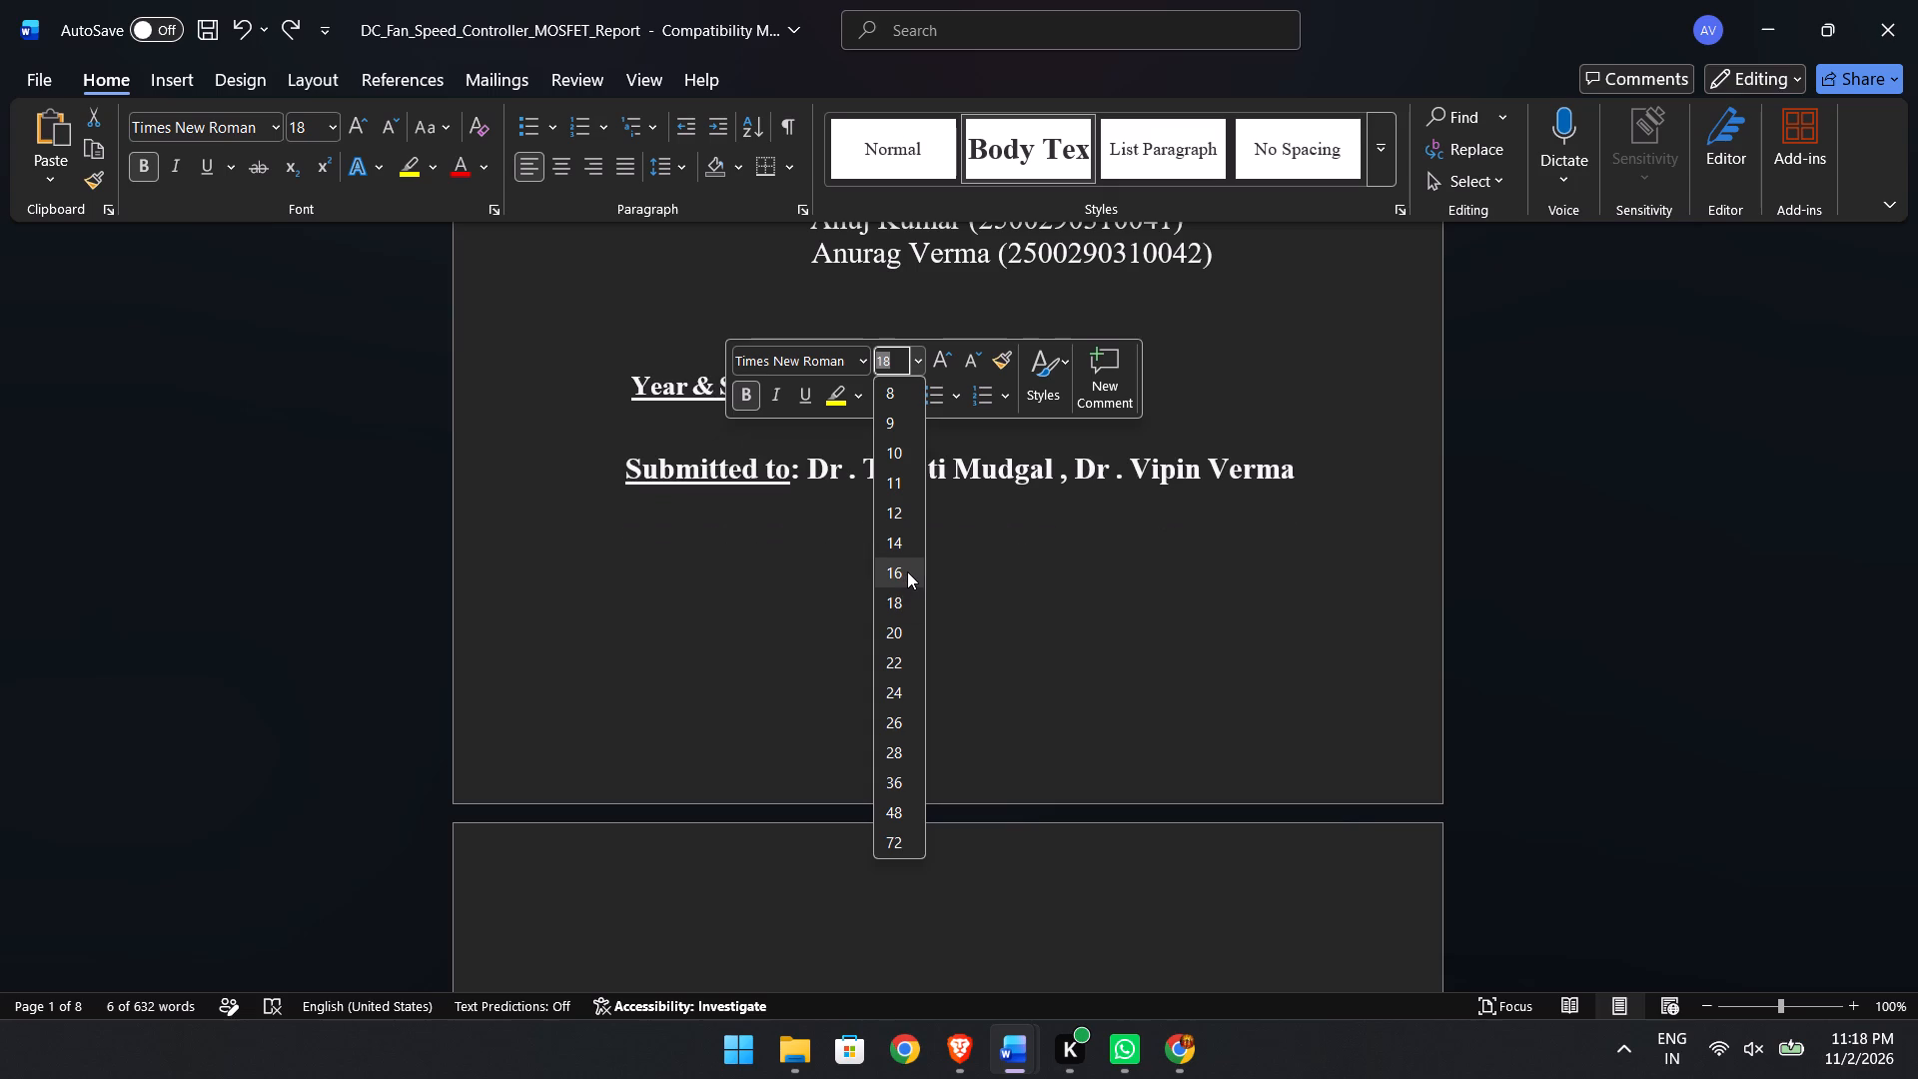
click(907, 571)
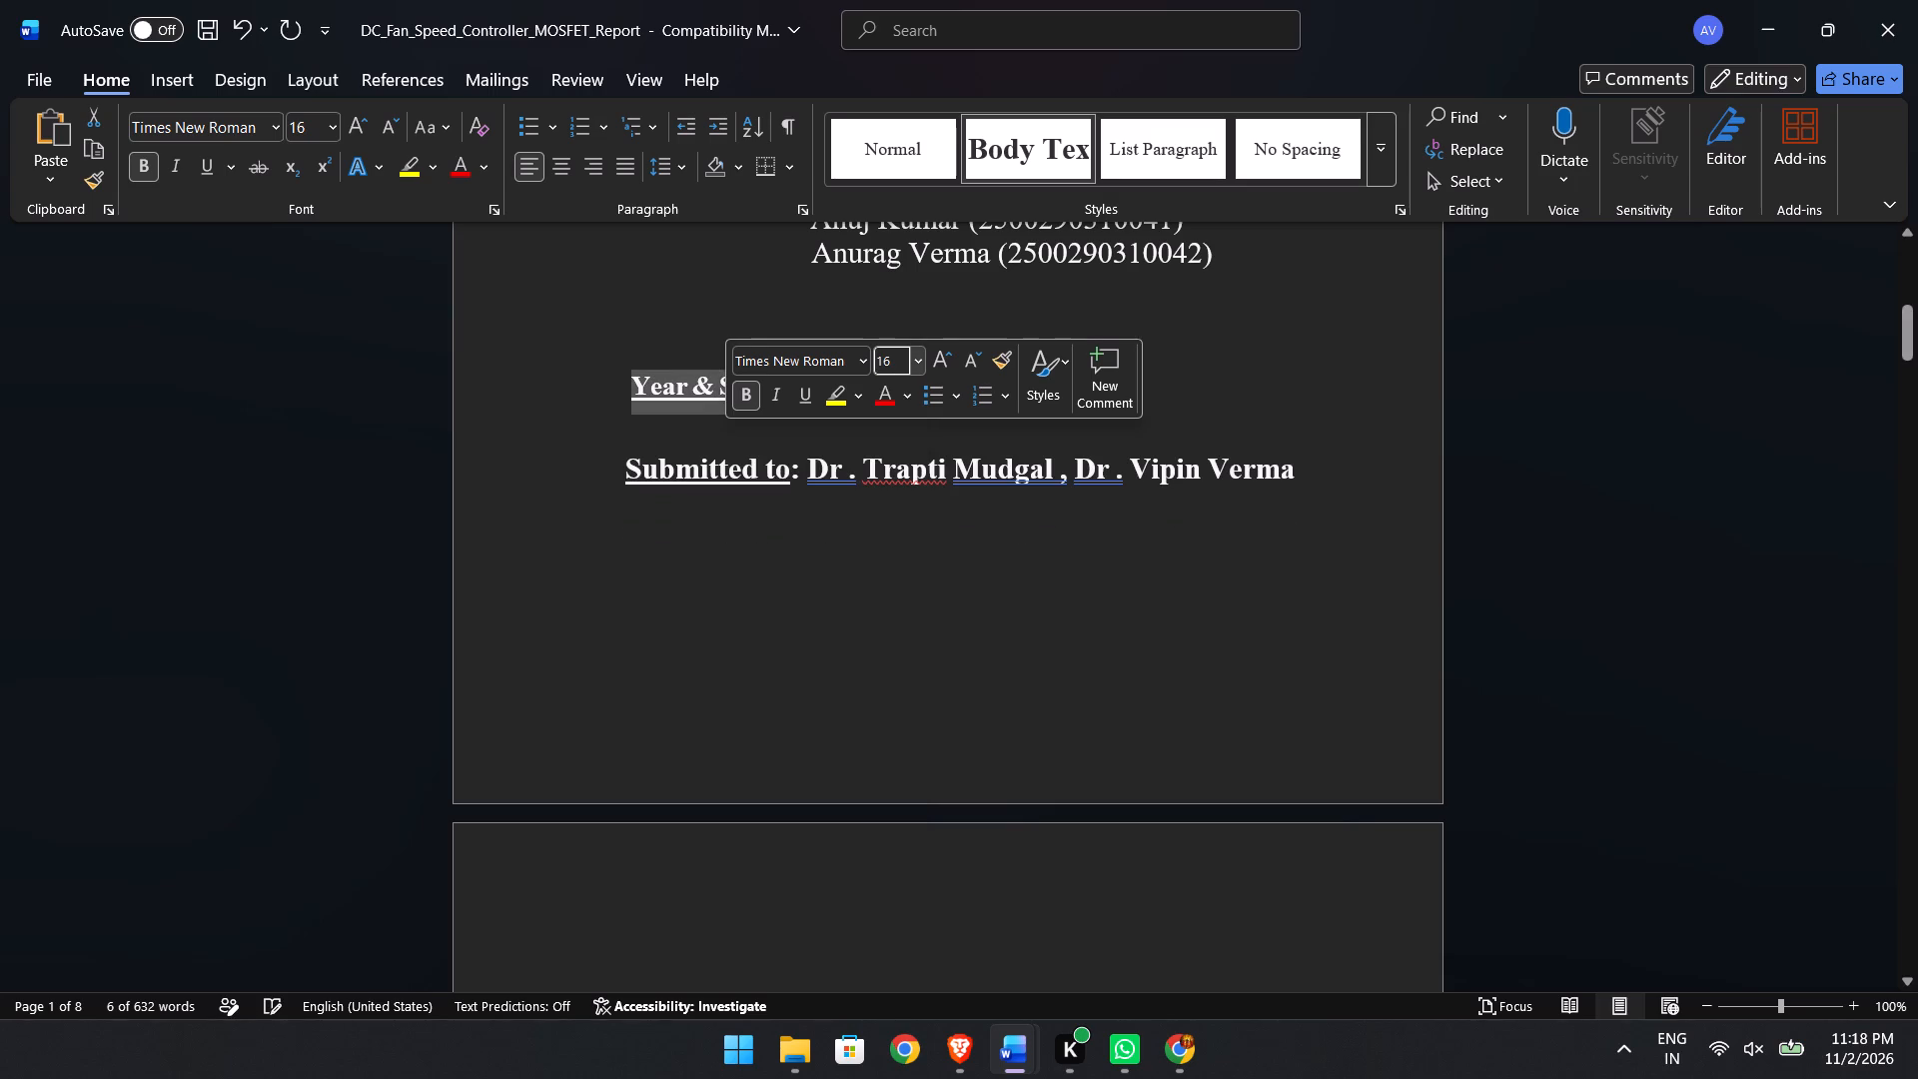
click(129, 170)
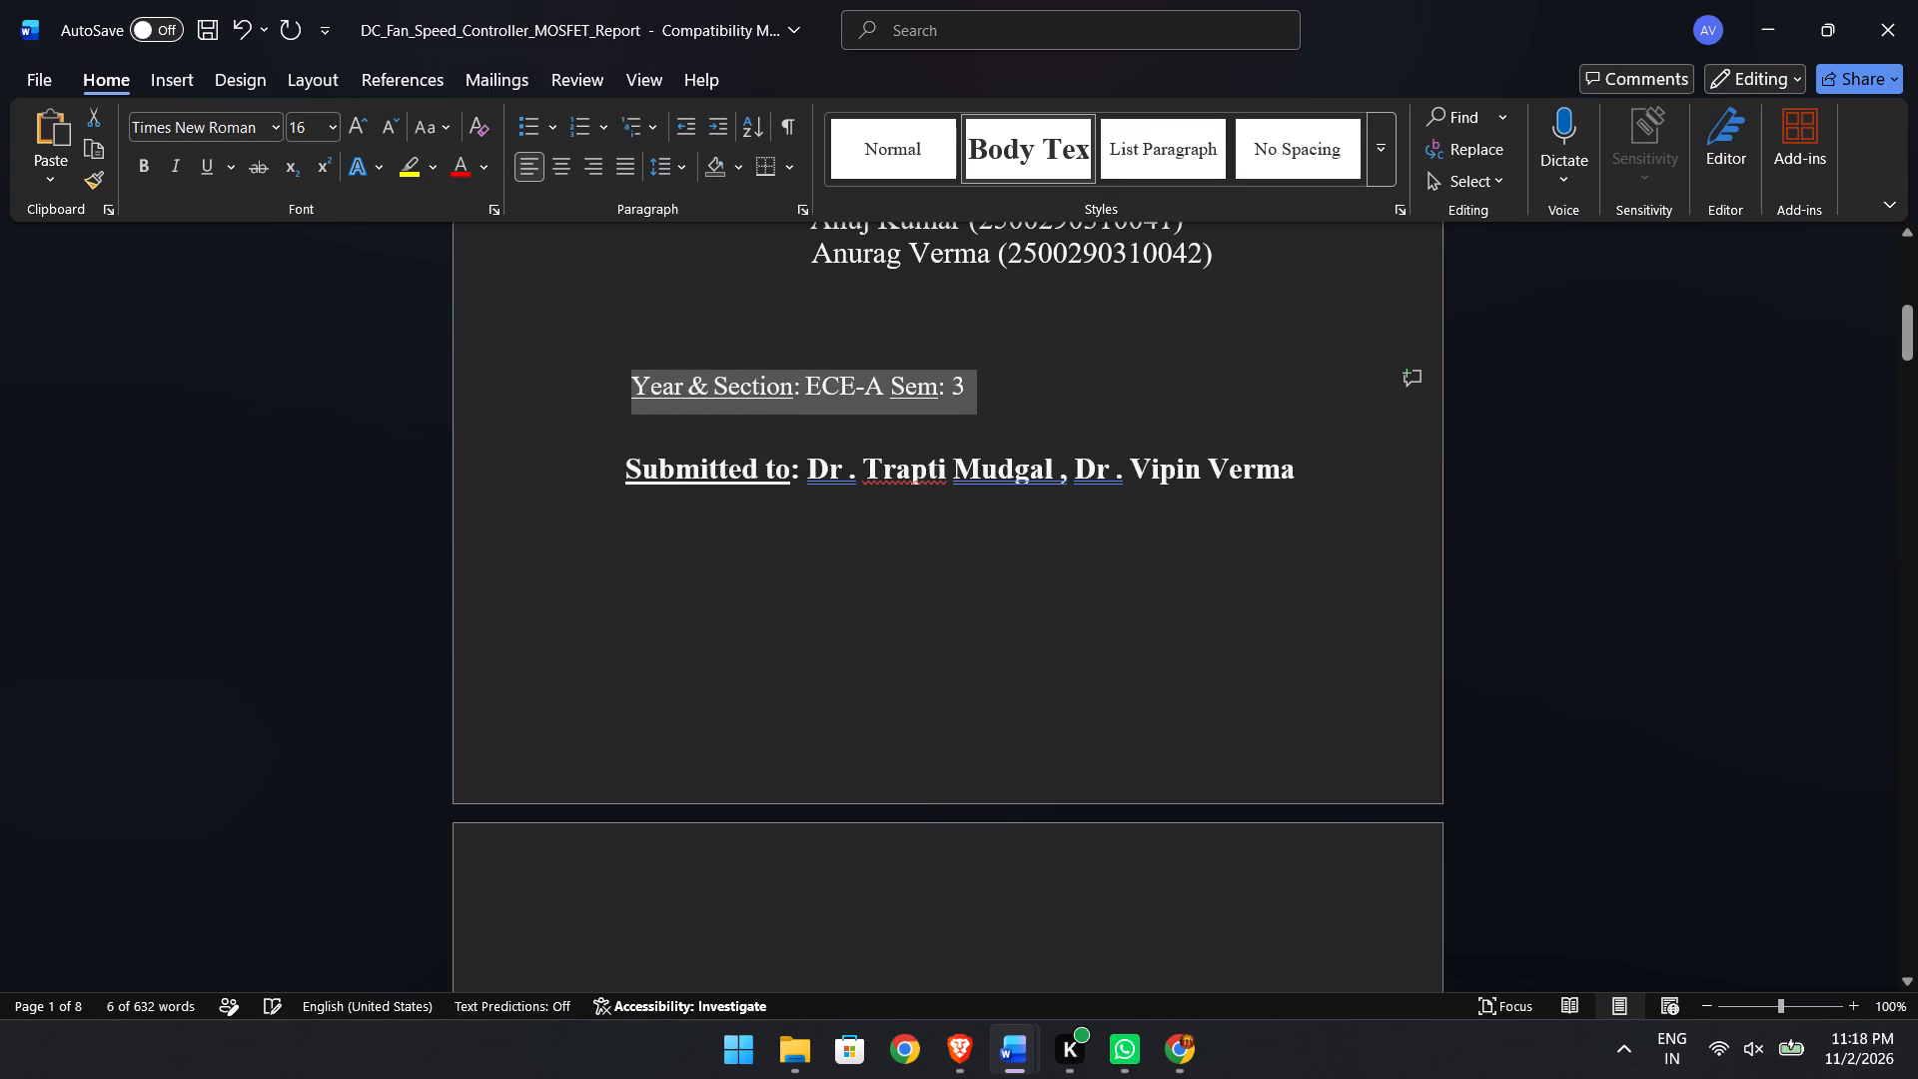
Remove the bold formatting from the entire "Submitted to" line on the cover page.
click(520, 486)
drag(614, 475, 1355, 465)
drag(1355, 465, 891, 489)
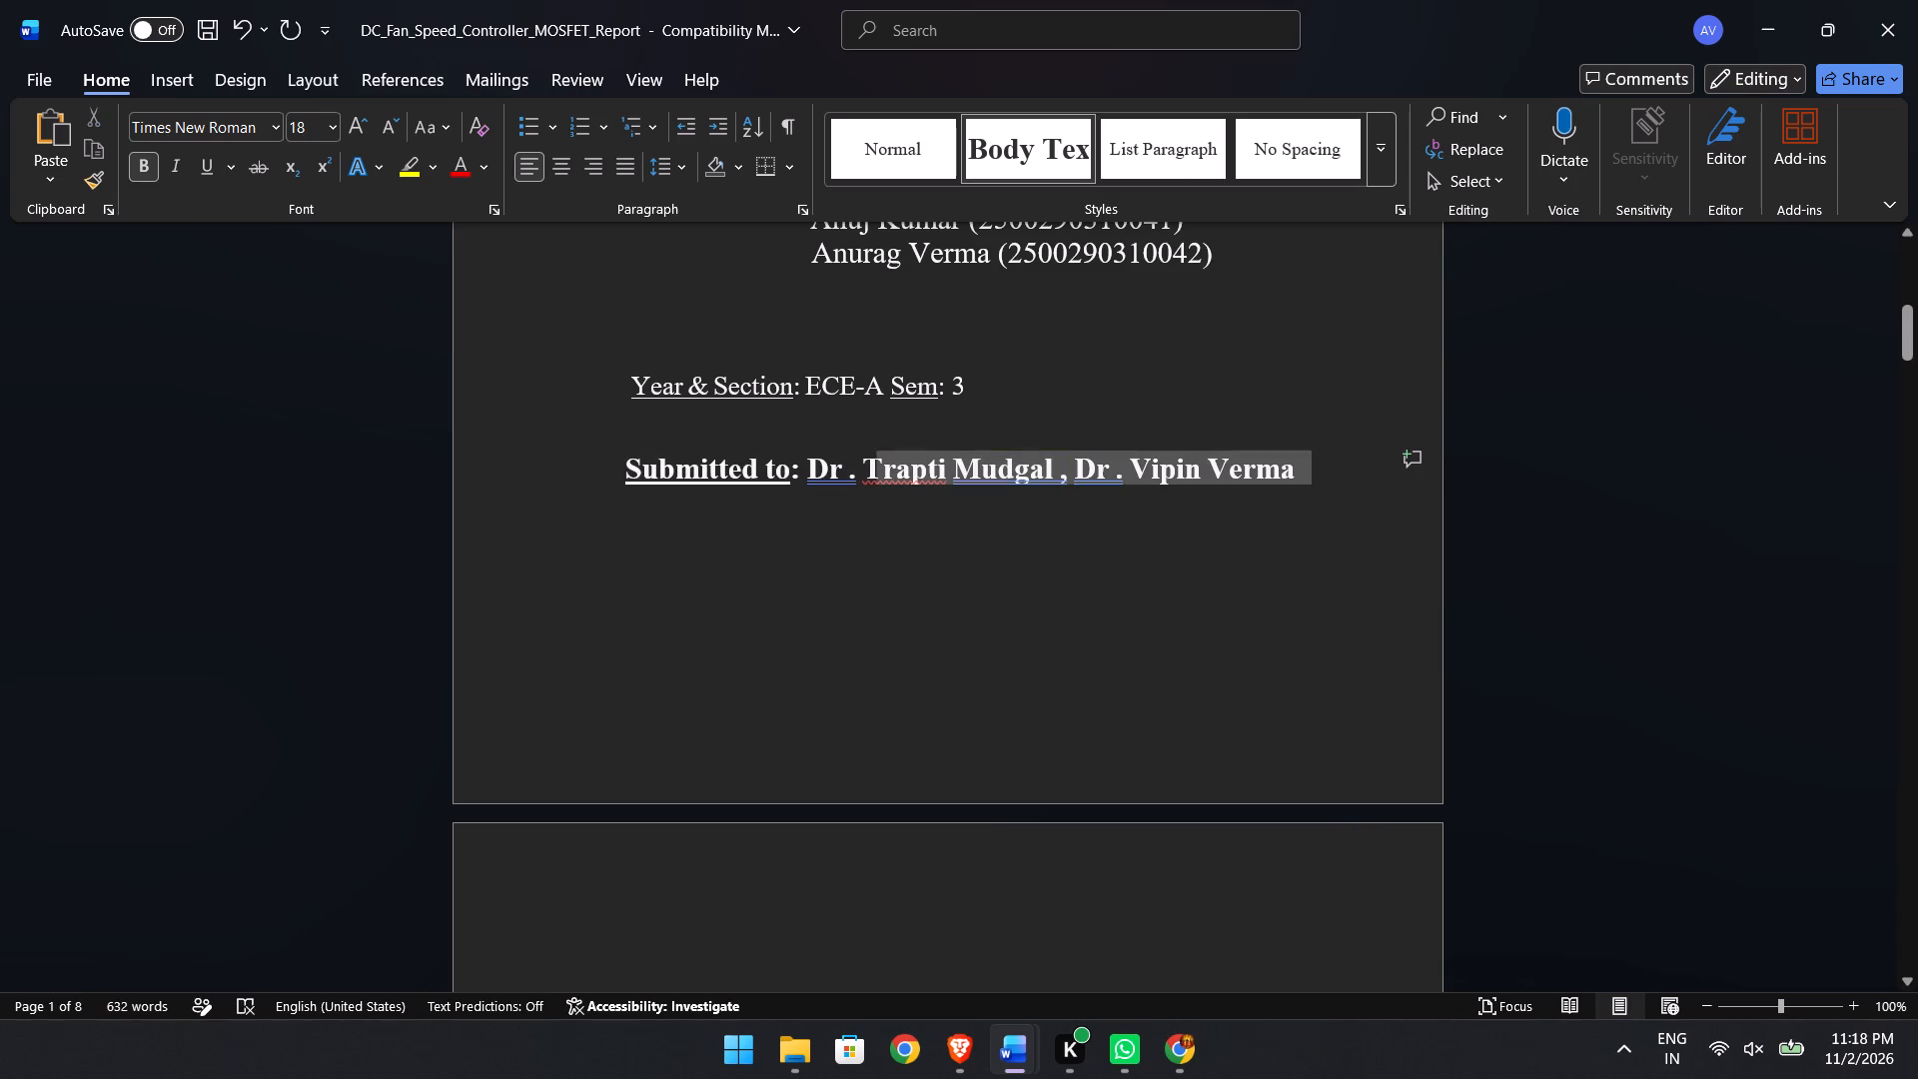
drag(891, 489, 652, 496)
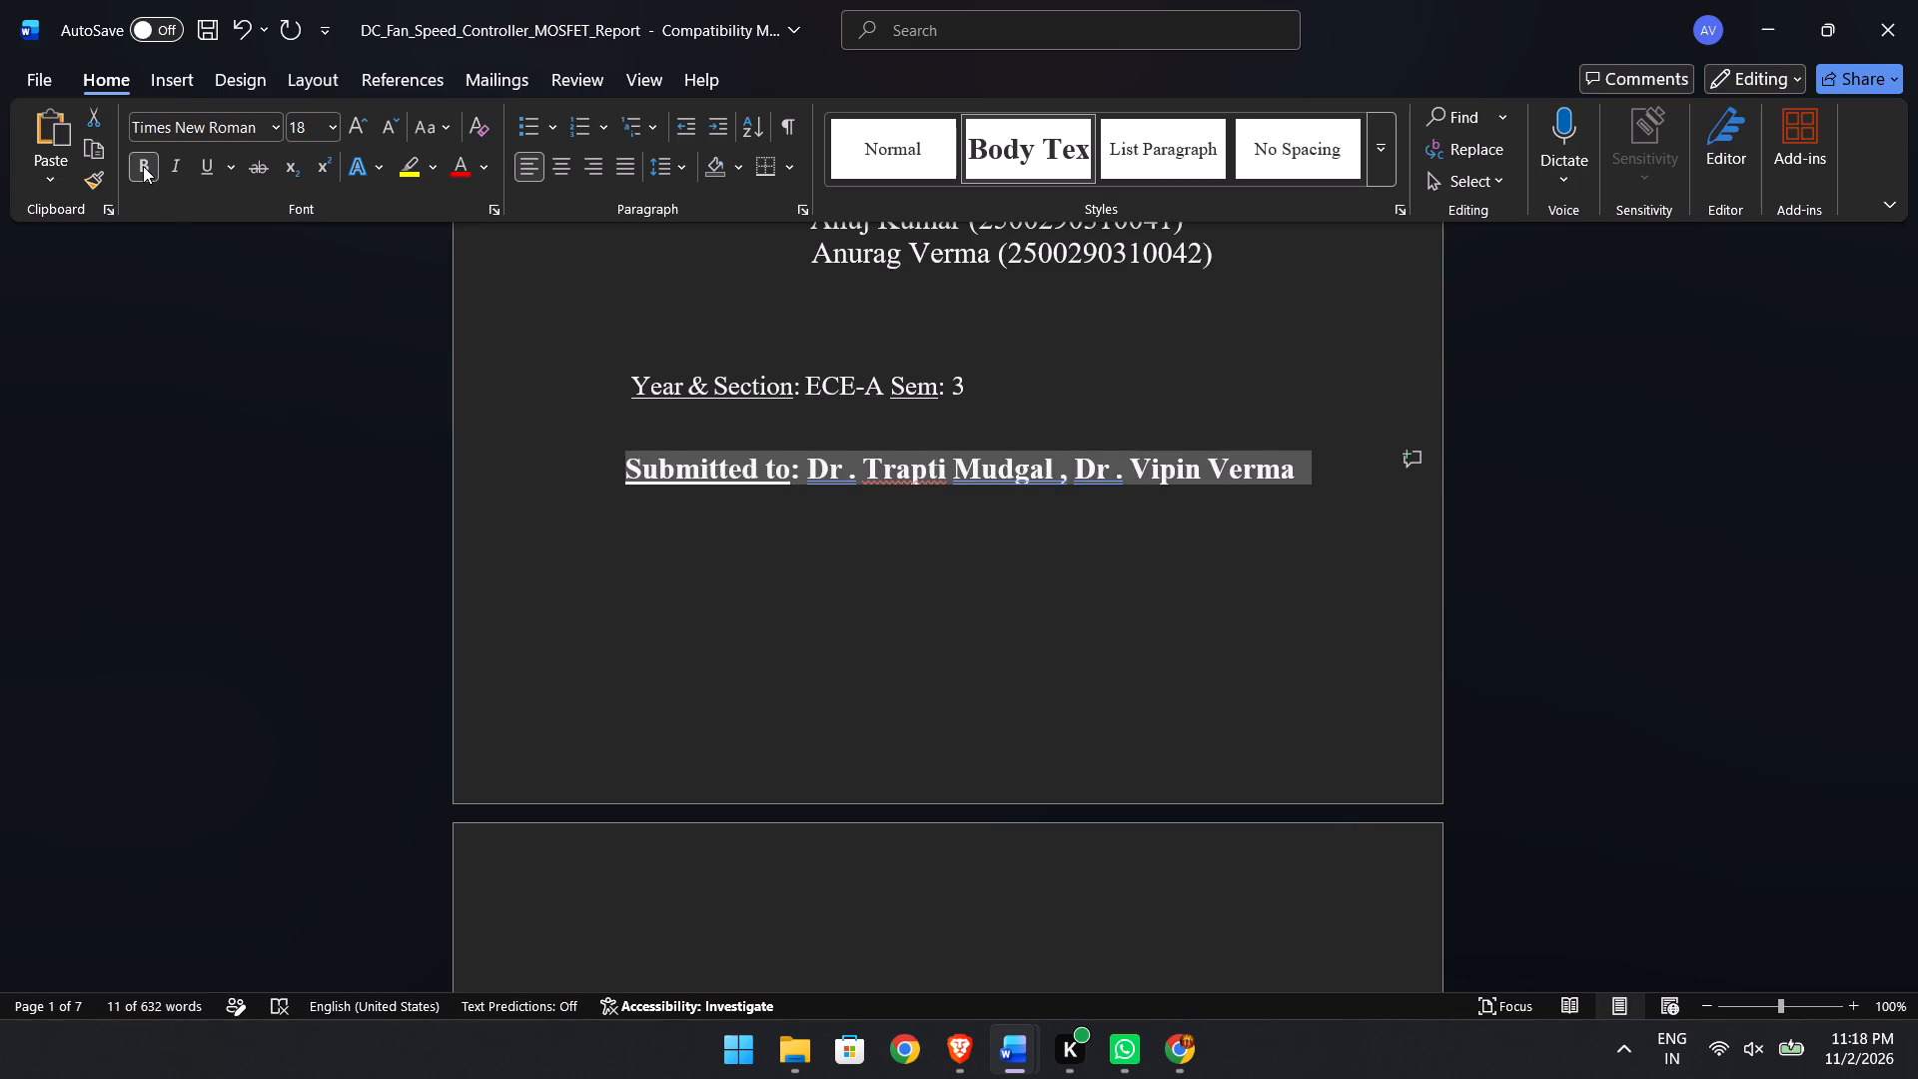
click(143, 166)
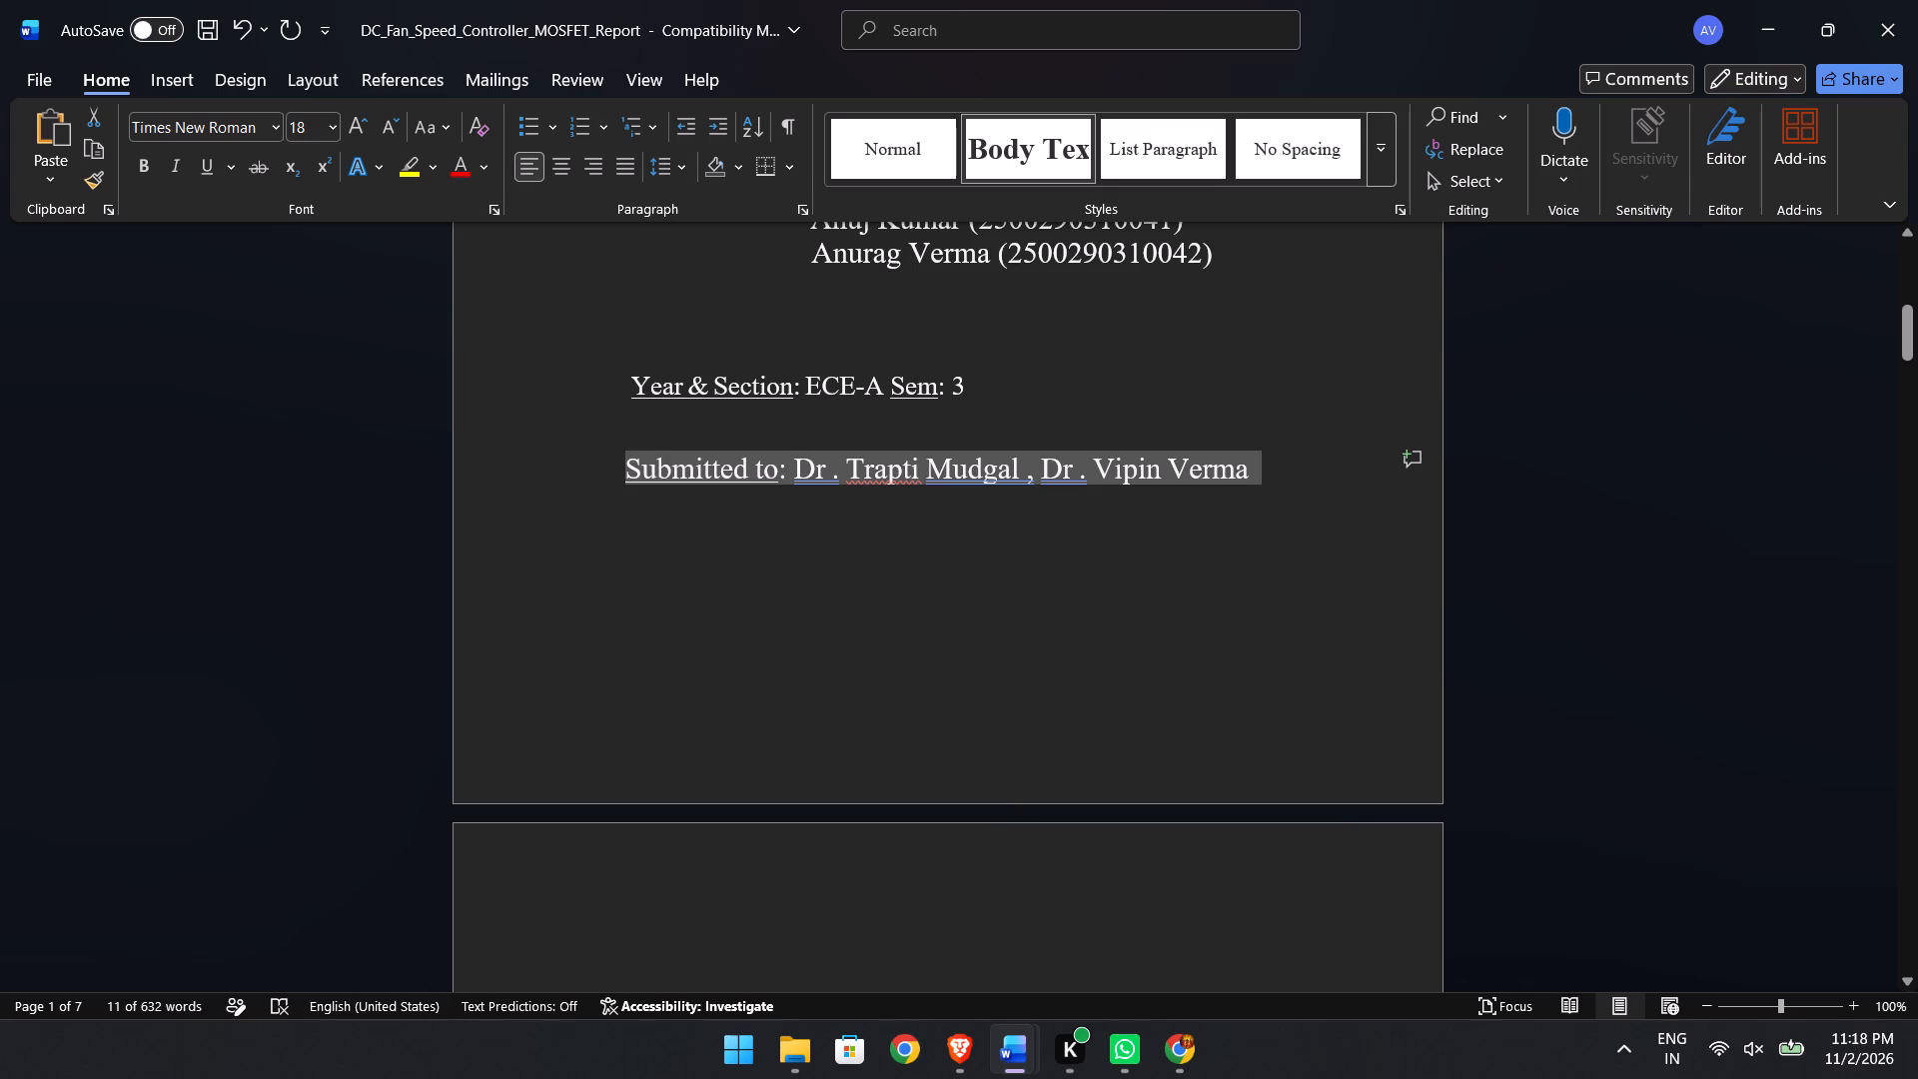
Look through the whole report, from the cover page to the circuit diagram and its description, to check the formatting.
scroll(707, 593, down, 1)
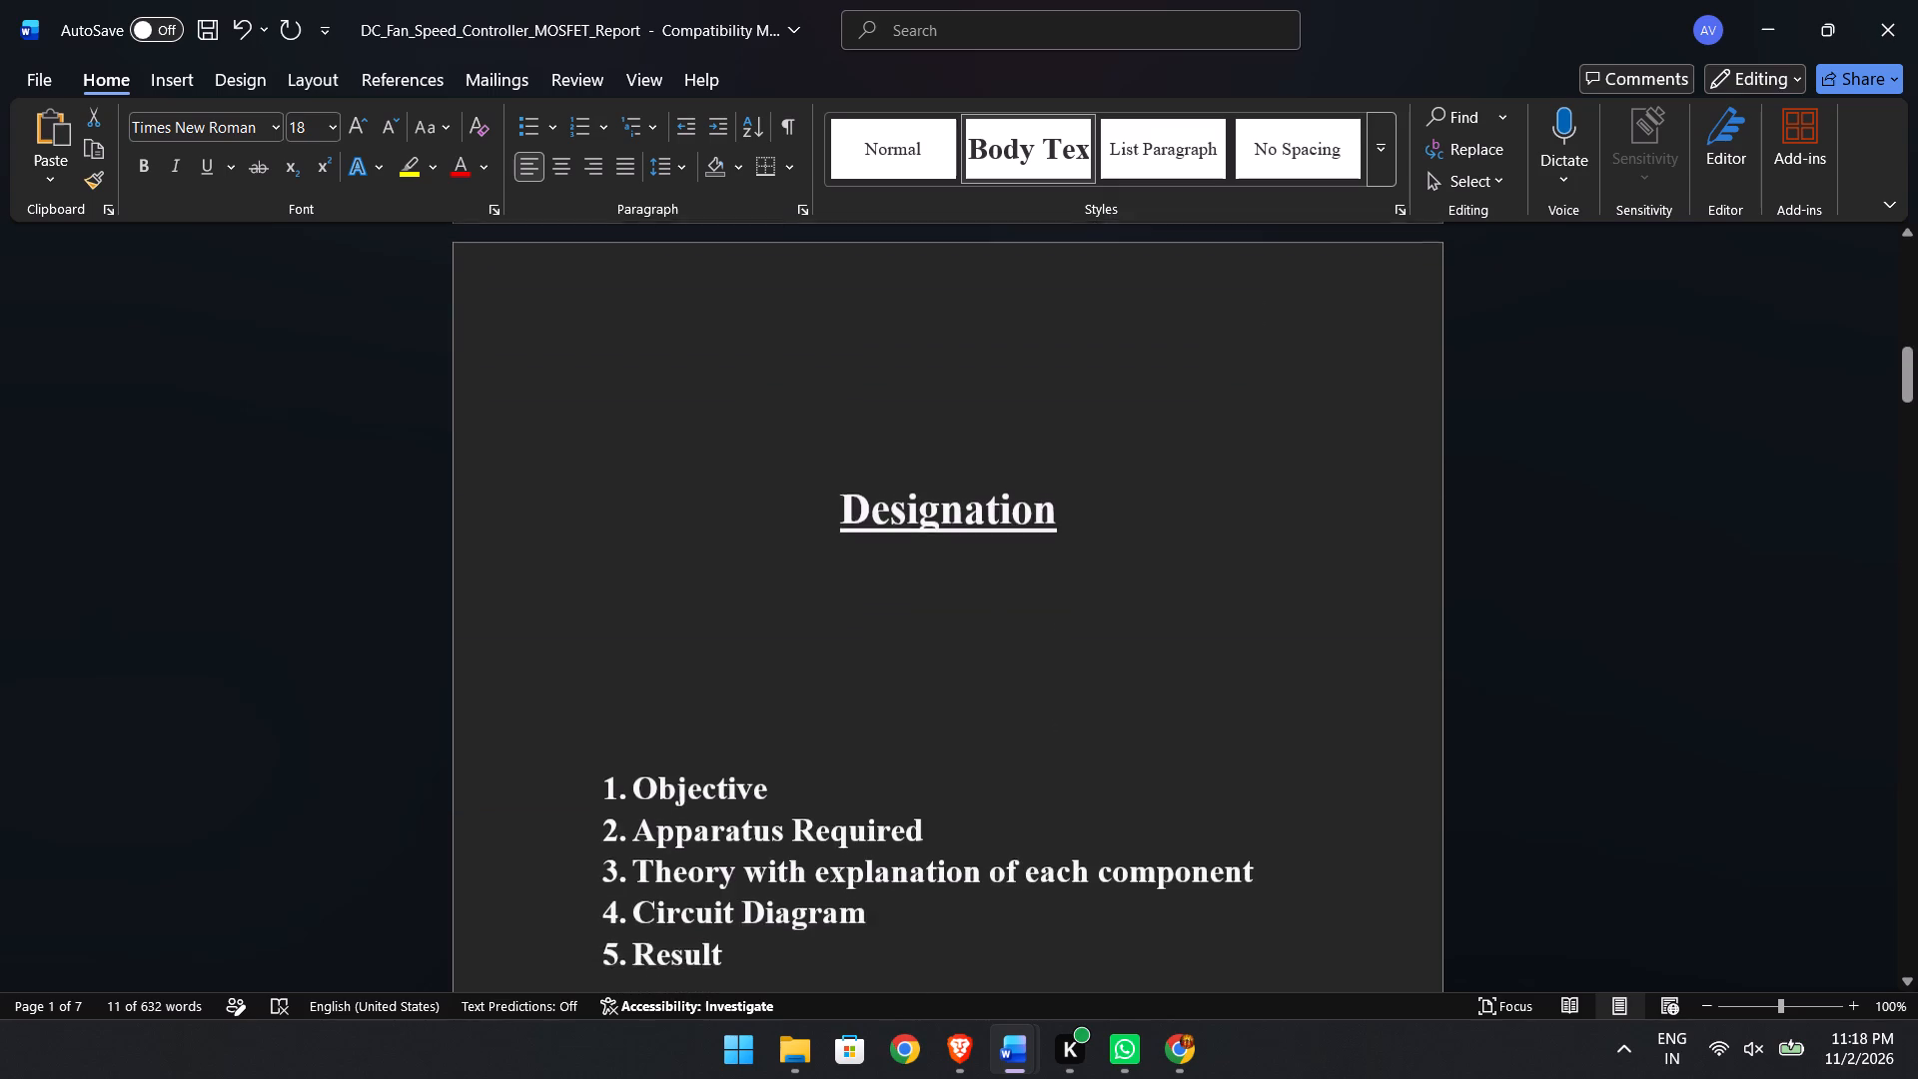
scroll(707, 593, down, 1)
scroll(755, 681, down, 2)
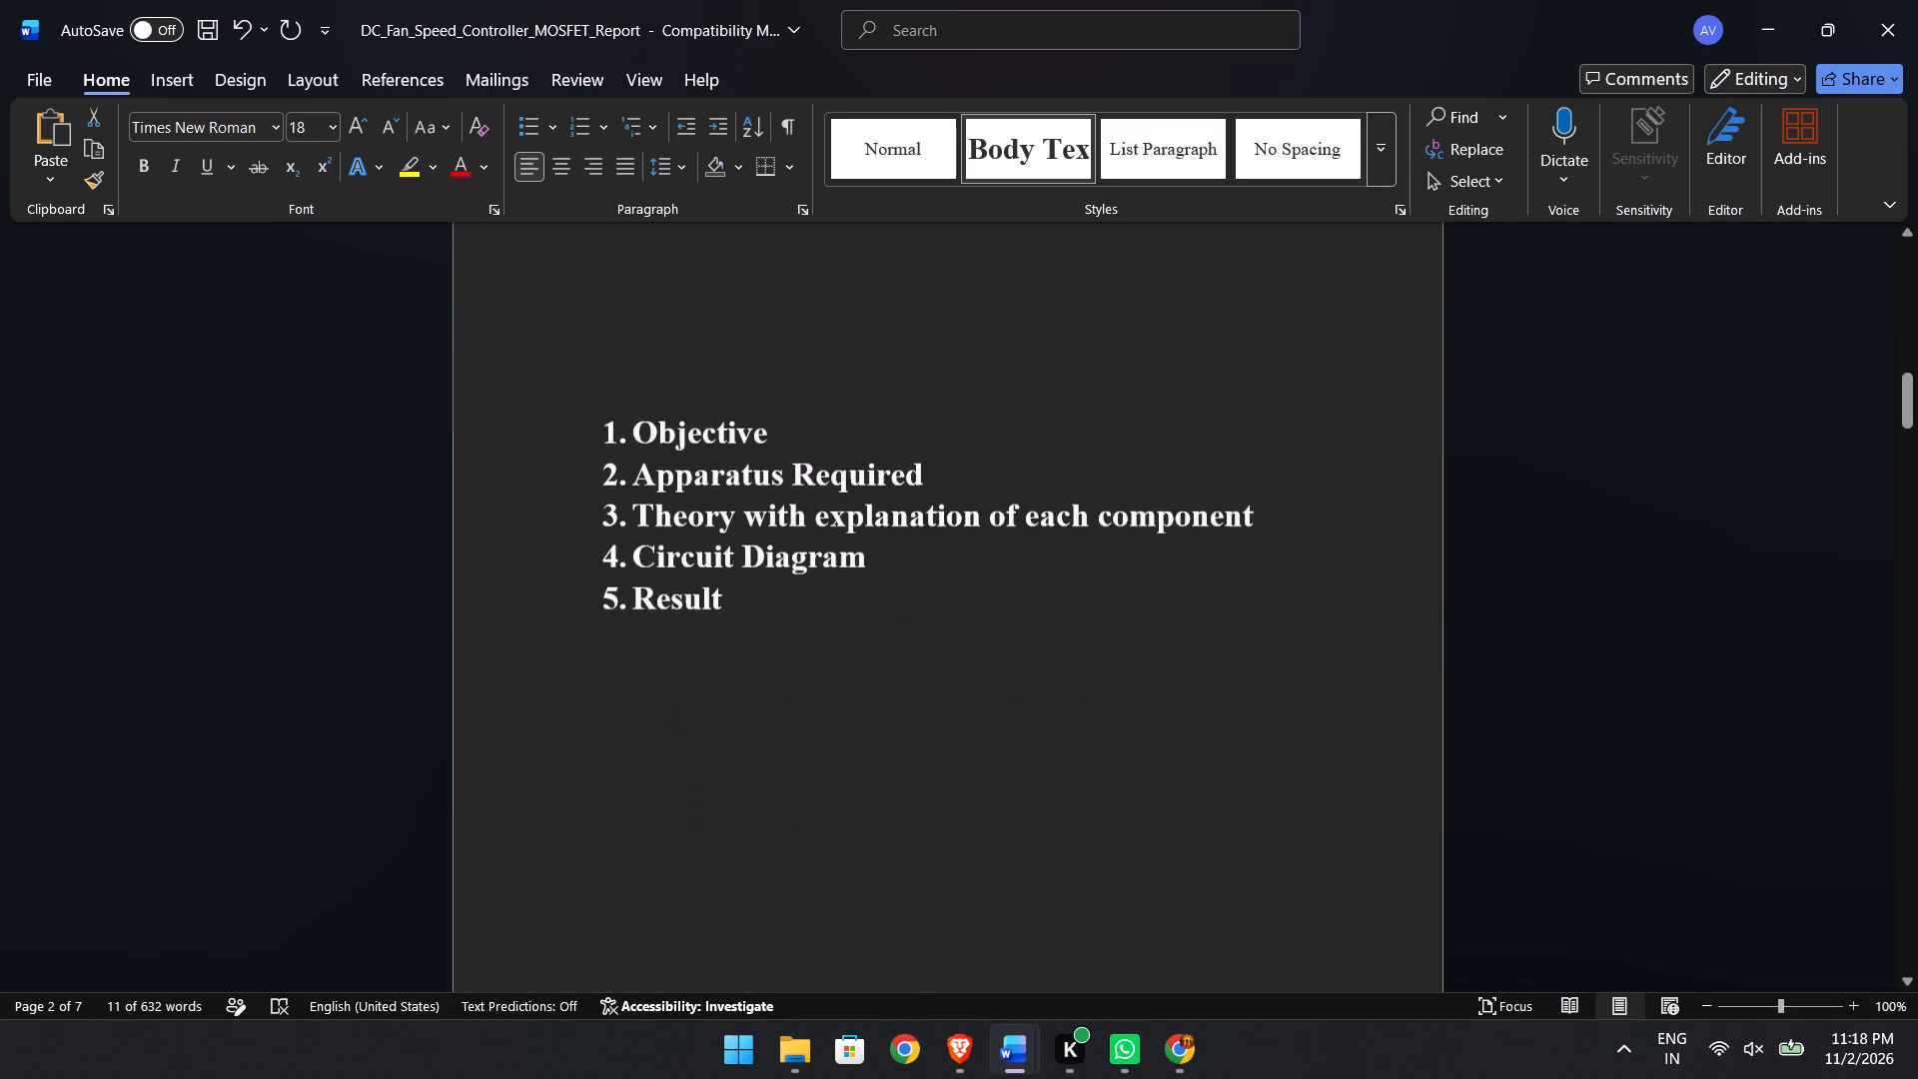
scroll(755, 681, down, 3)
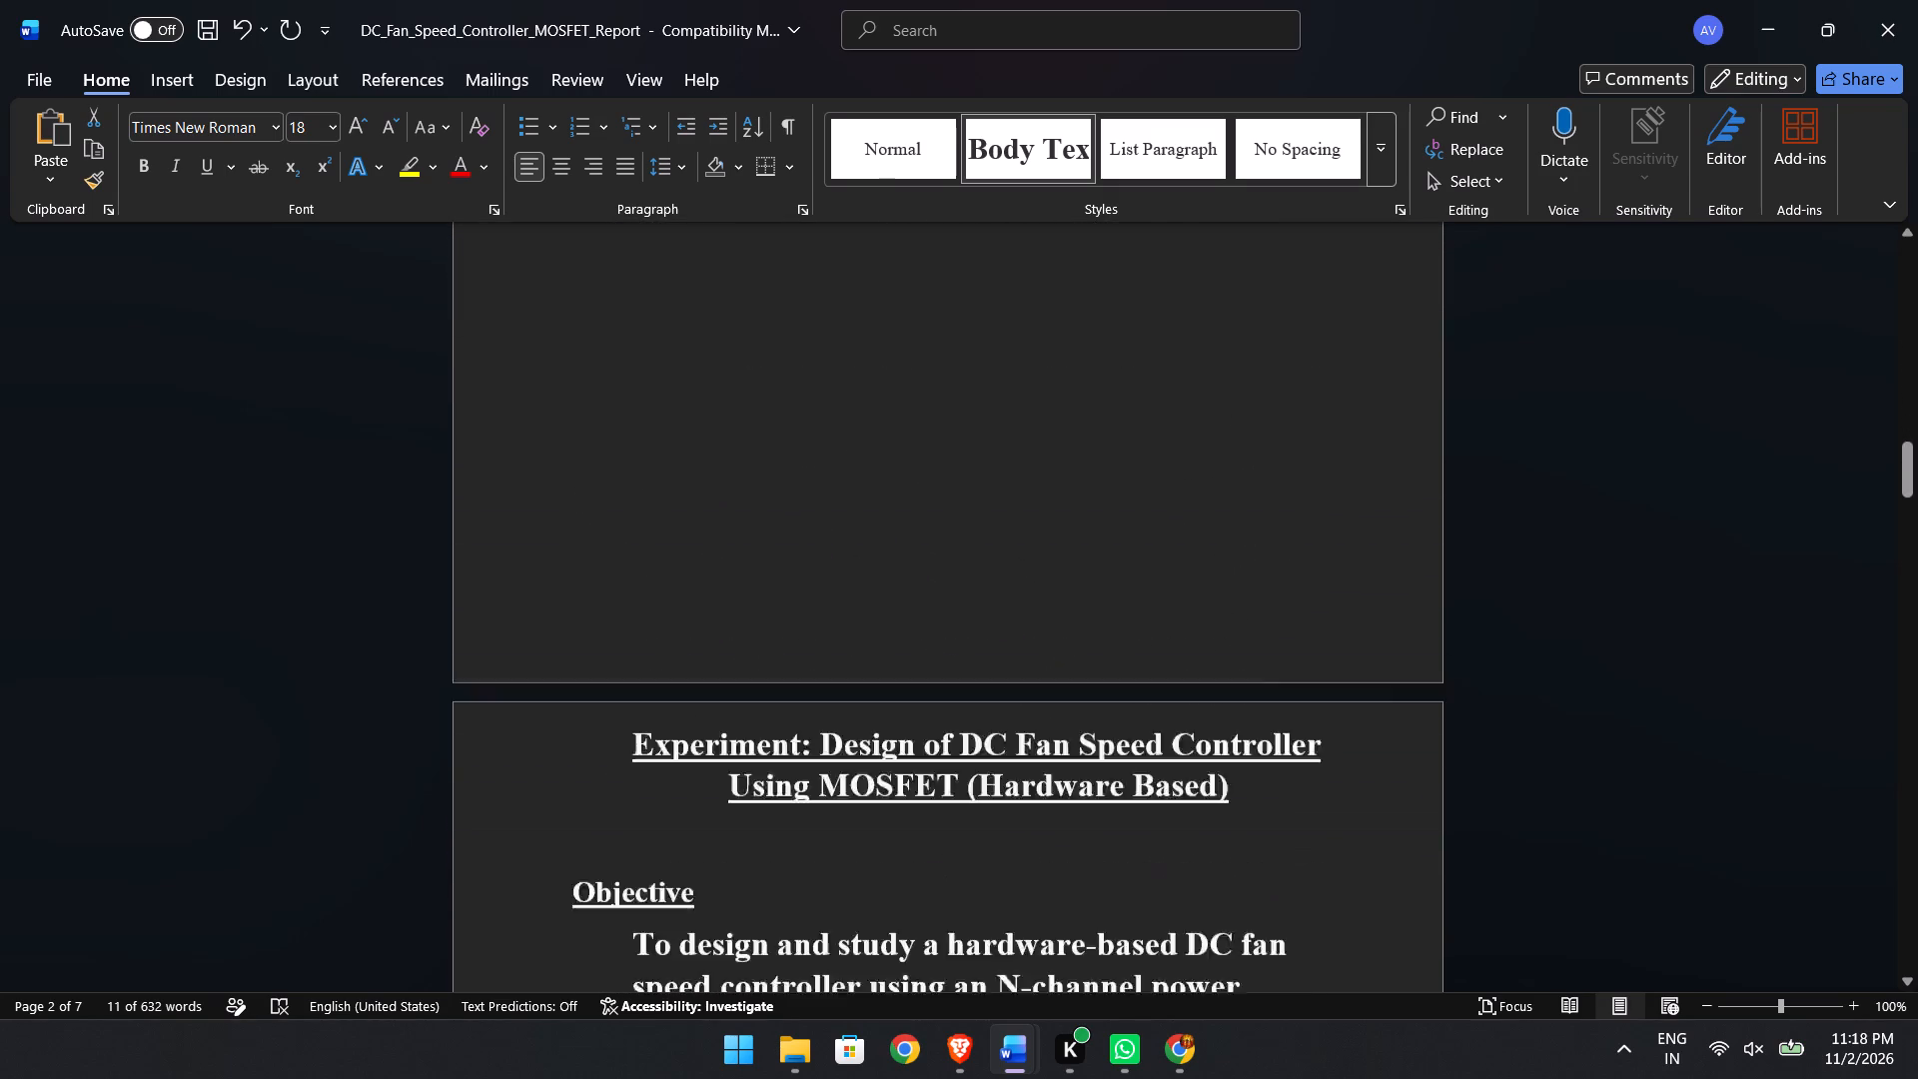
scroll(755, 681, down, 2)
ctrl+scroll(755, 681, down, 7)
ctrl+scroll(755, 681, up, 1)
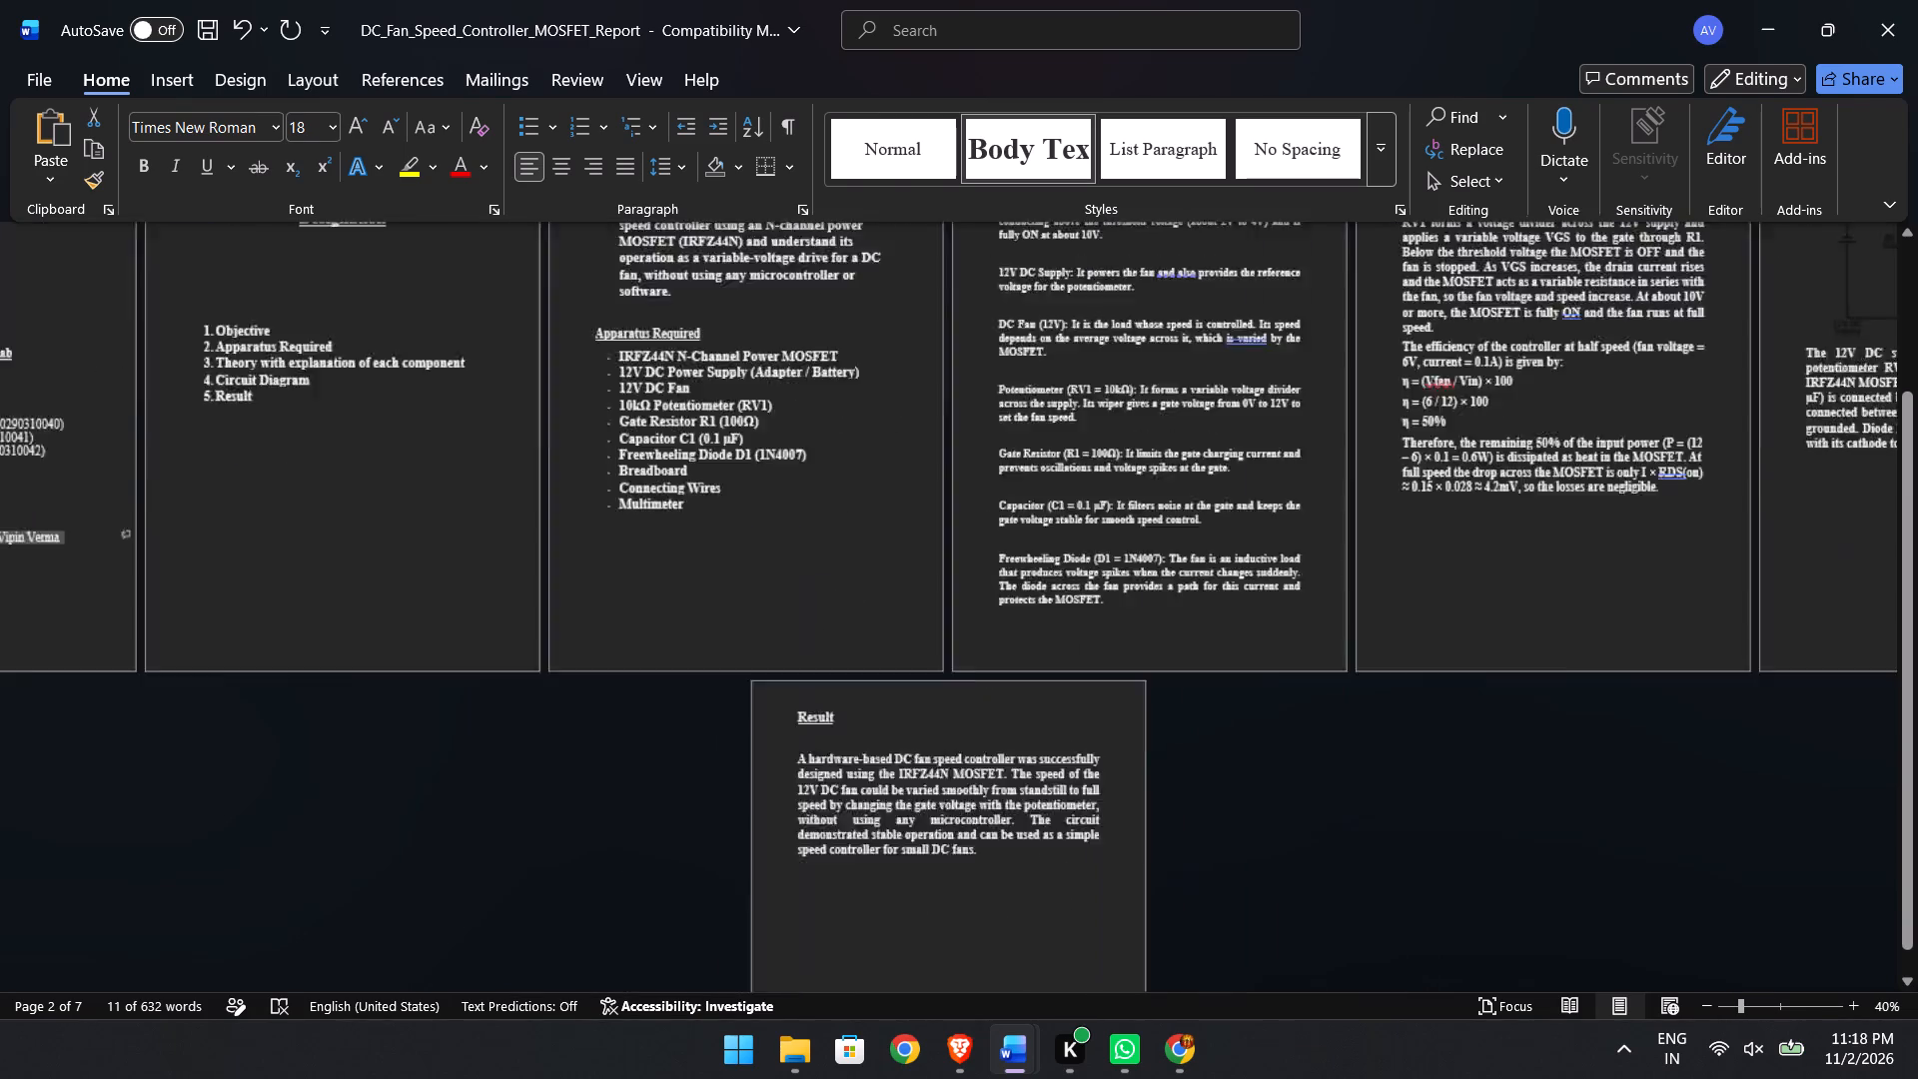
ctrl+scroll(755, 681, up, 5)
scroll(755, 681, down, 2)
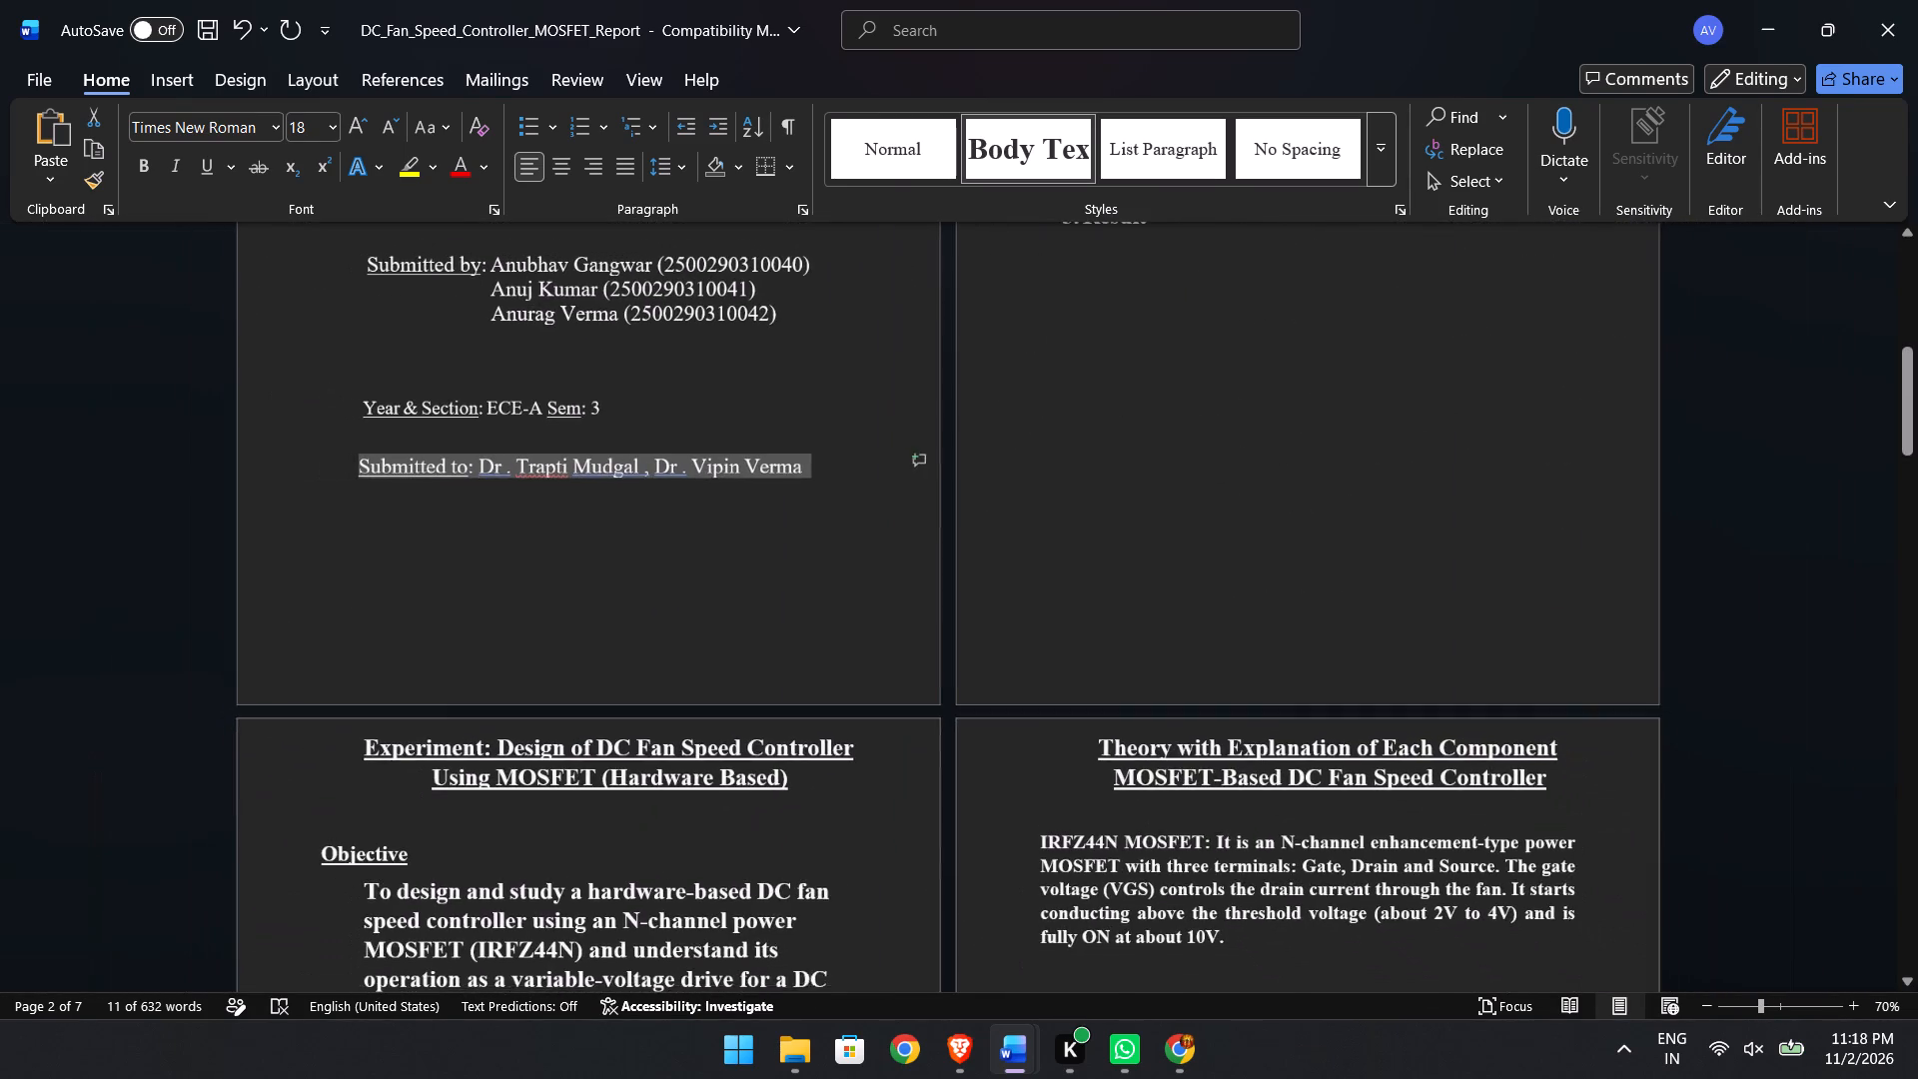
ctrl+scroll(755, 681, up, 6)
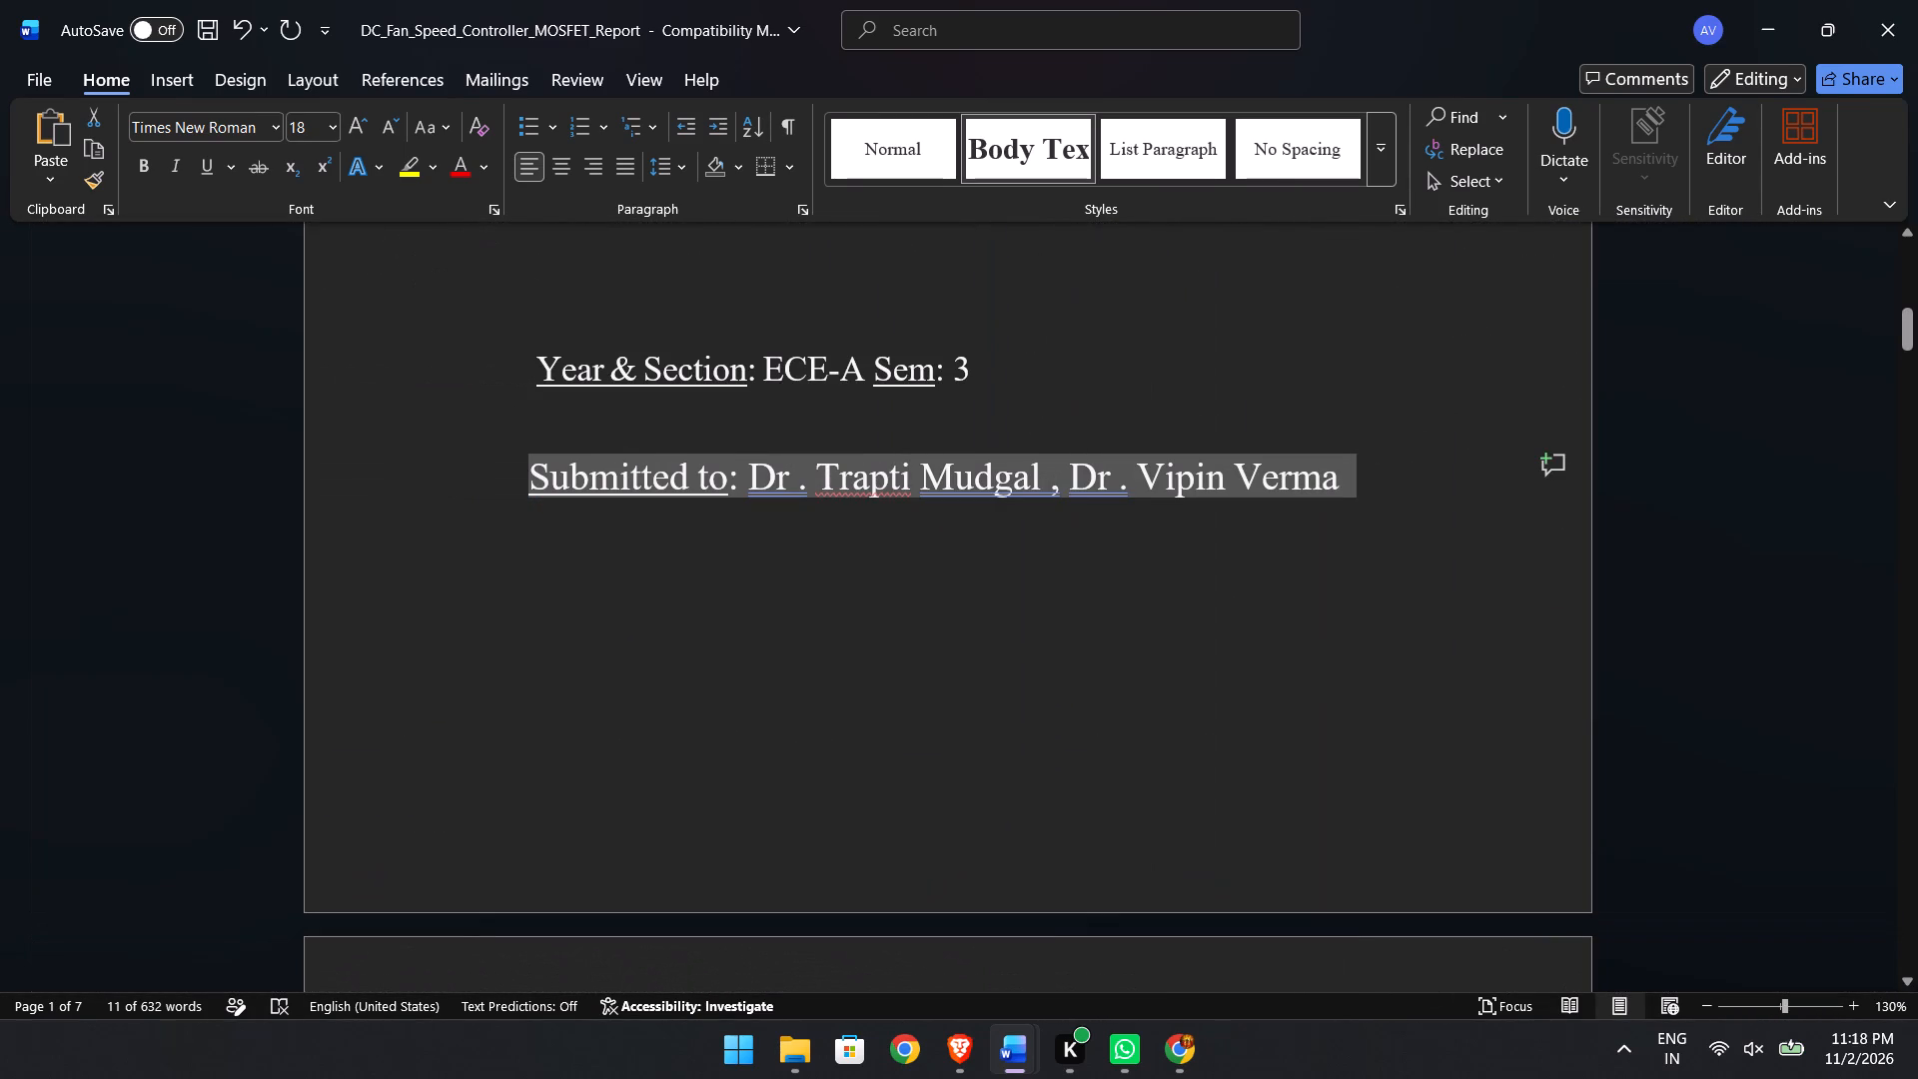
ctrl+scroll(755, 681, down, 3)
scroll(755, 681, down, 2)
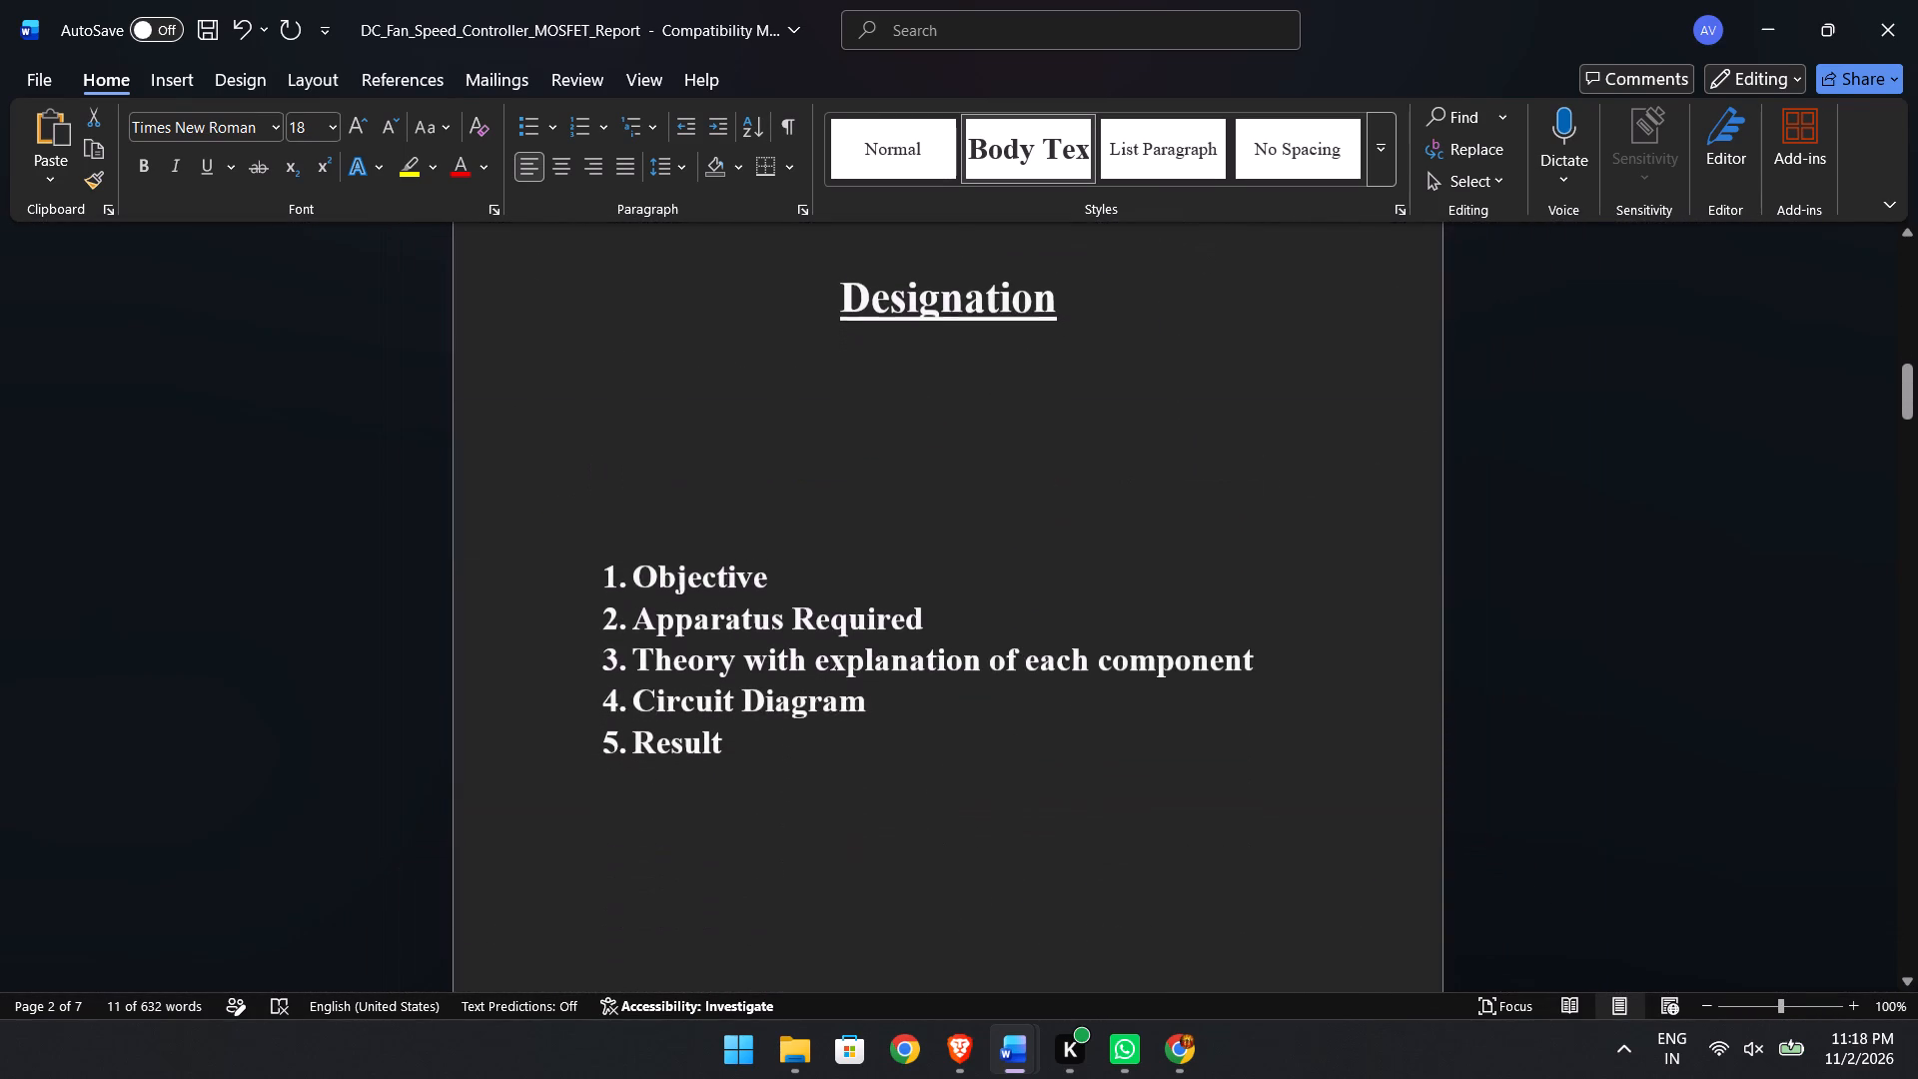
scroll(755, 681, down, 5)
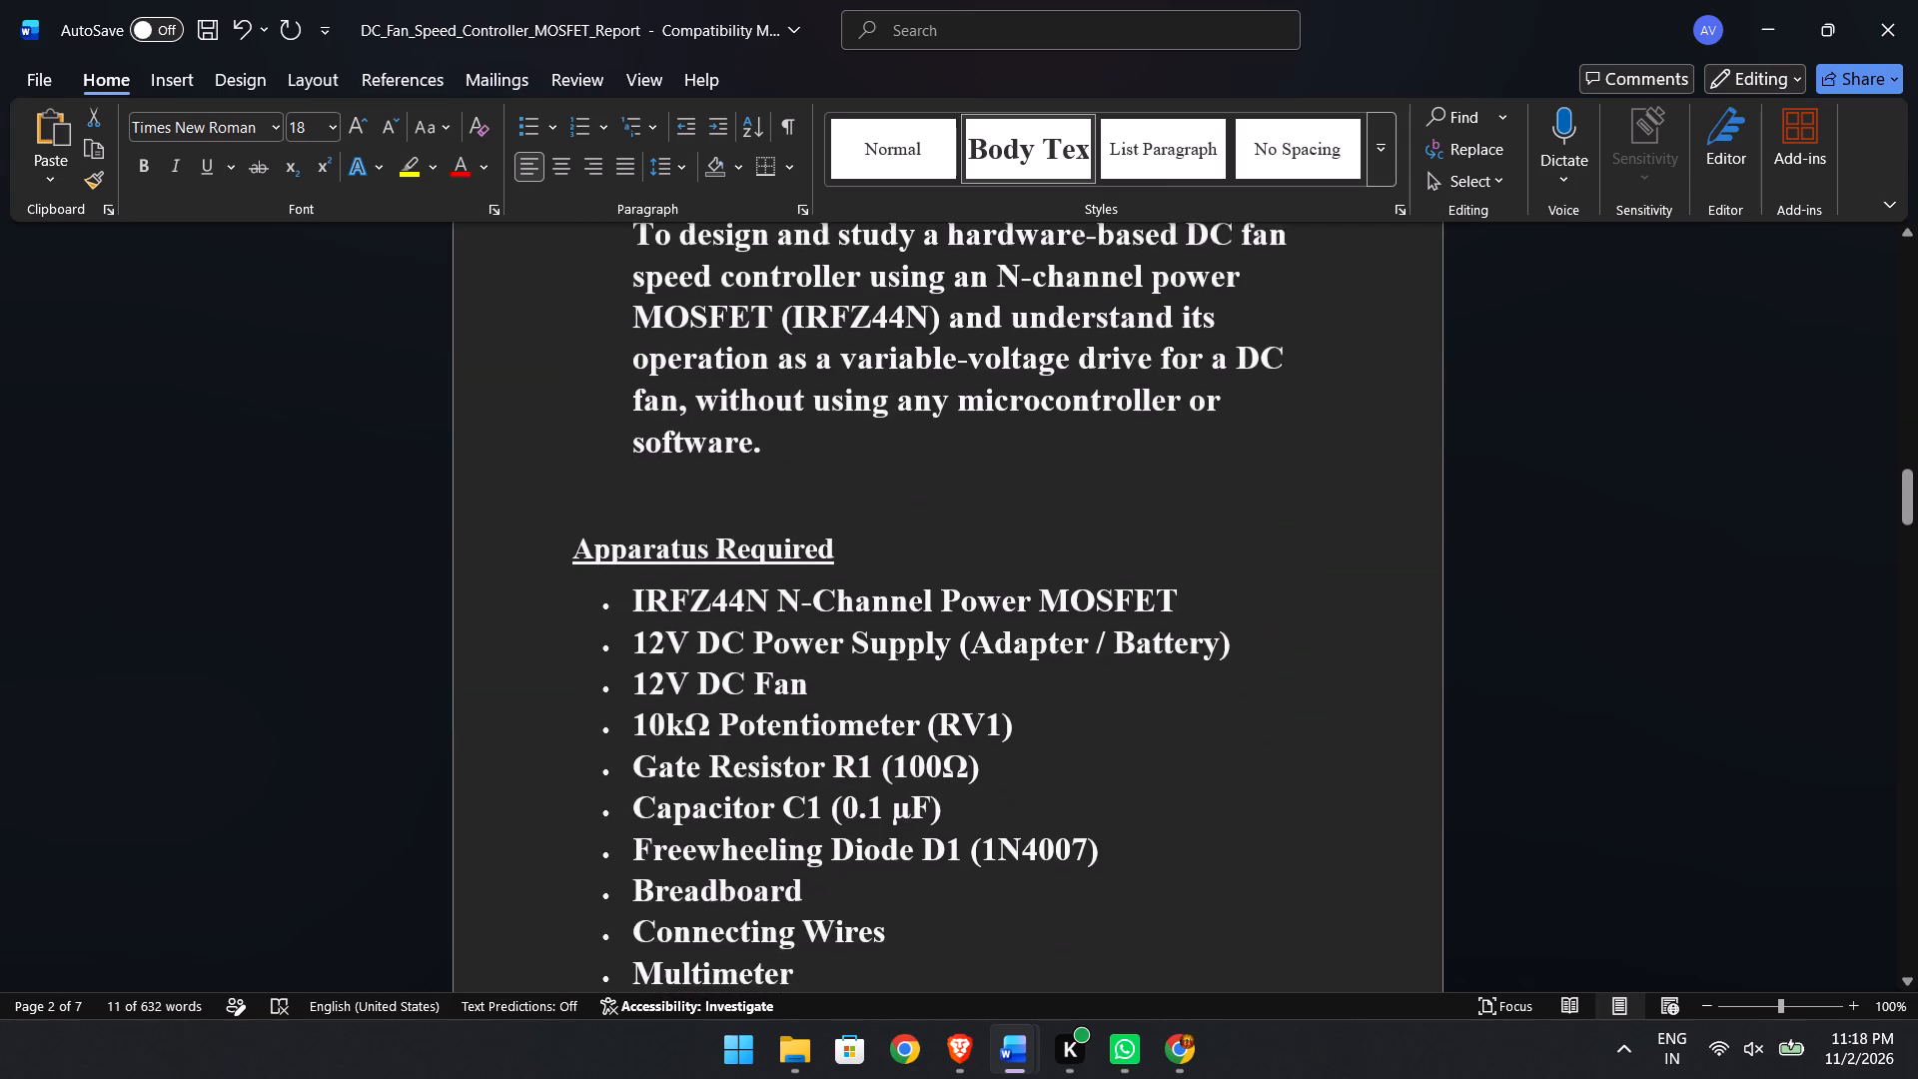
scroll(755, 681, down, 4)
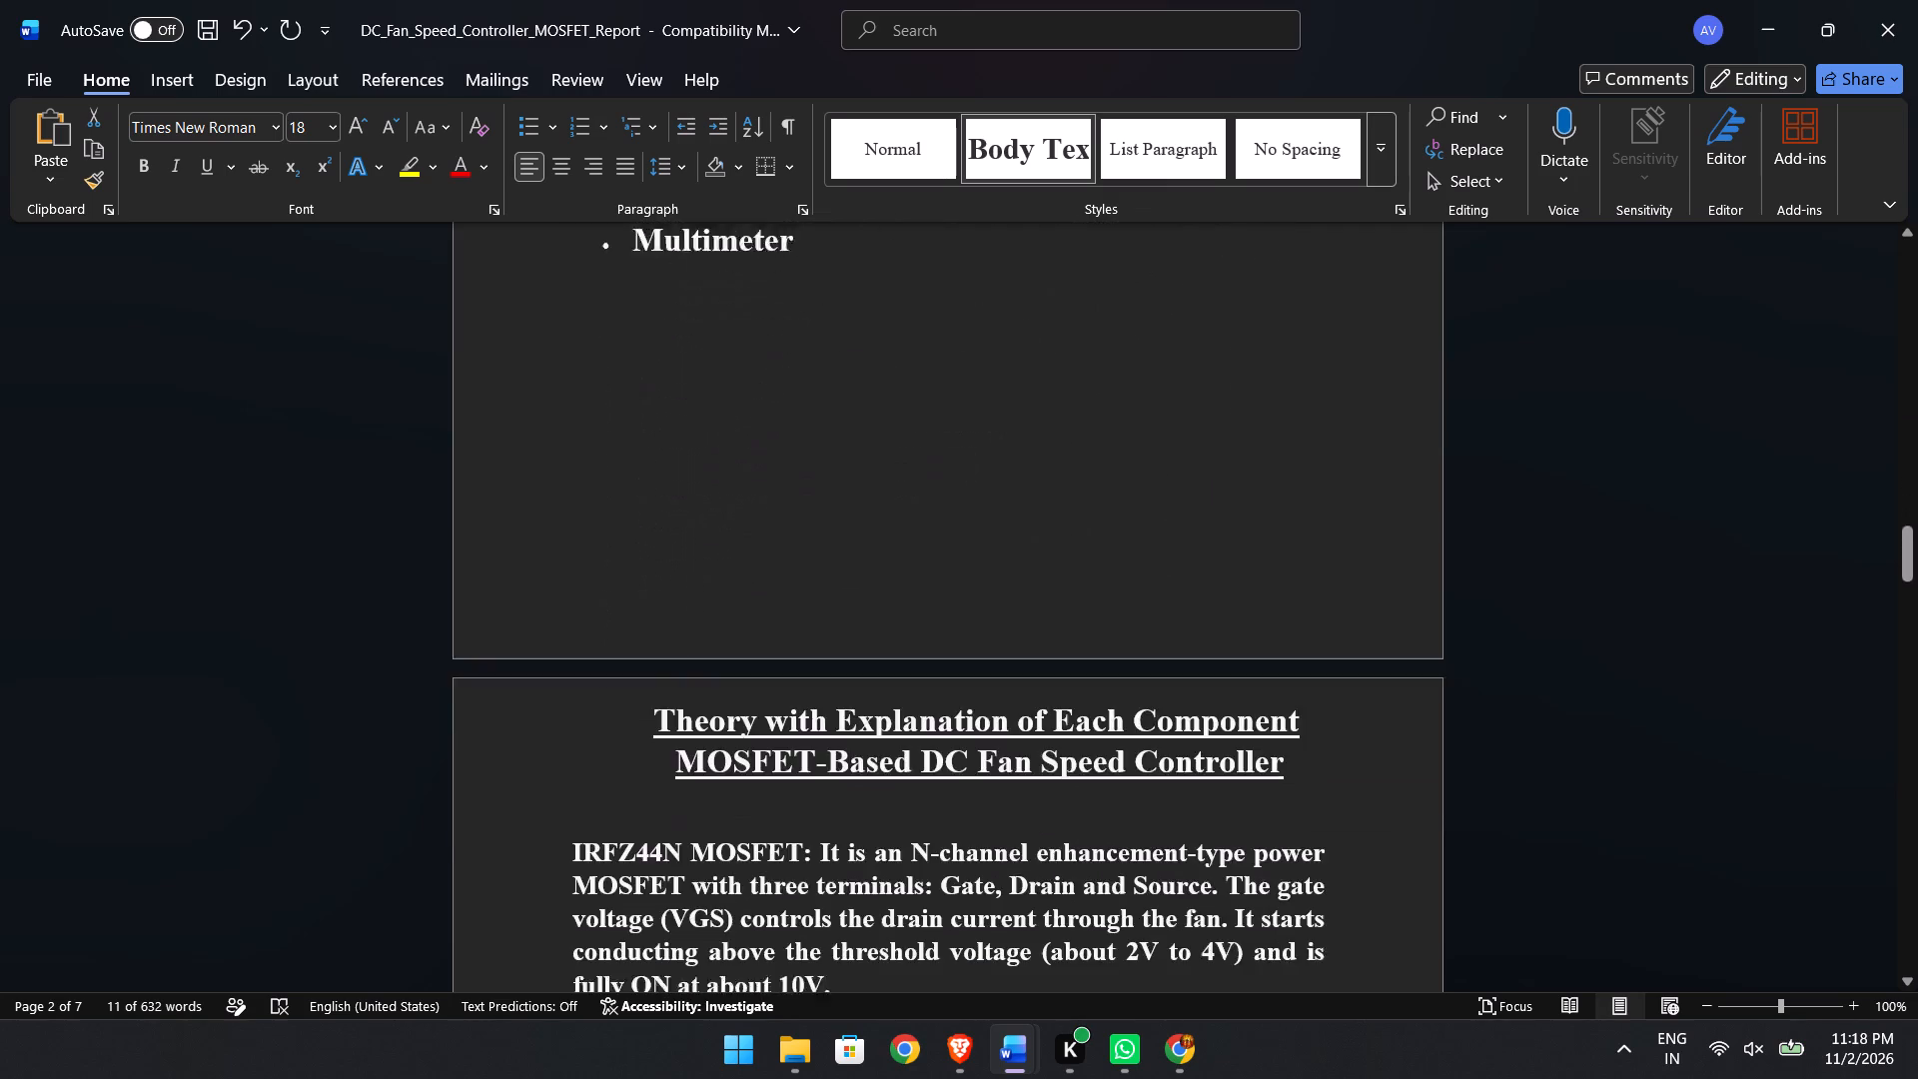
scroll(755, 681, down, 1)
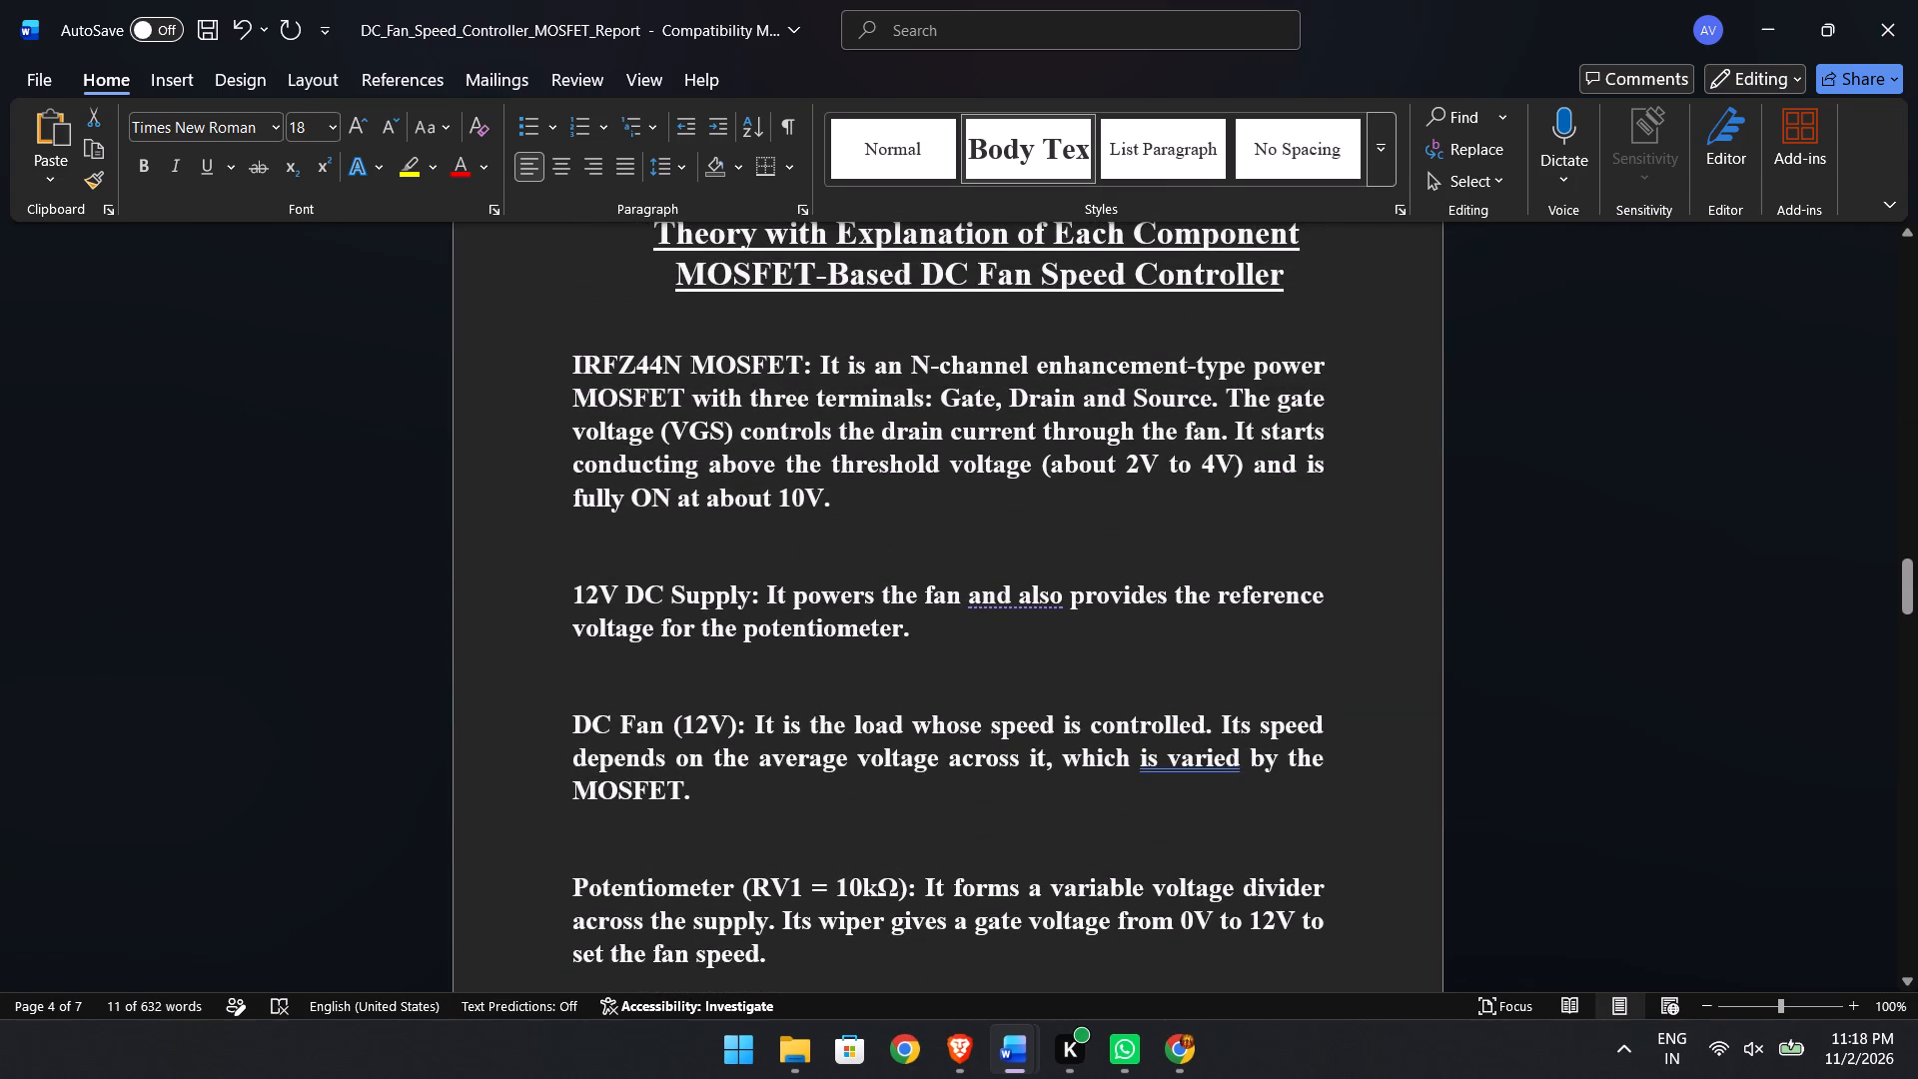
scroll(755, 681, down, 4)
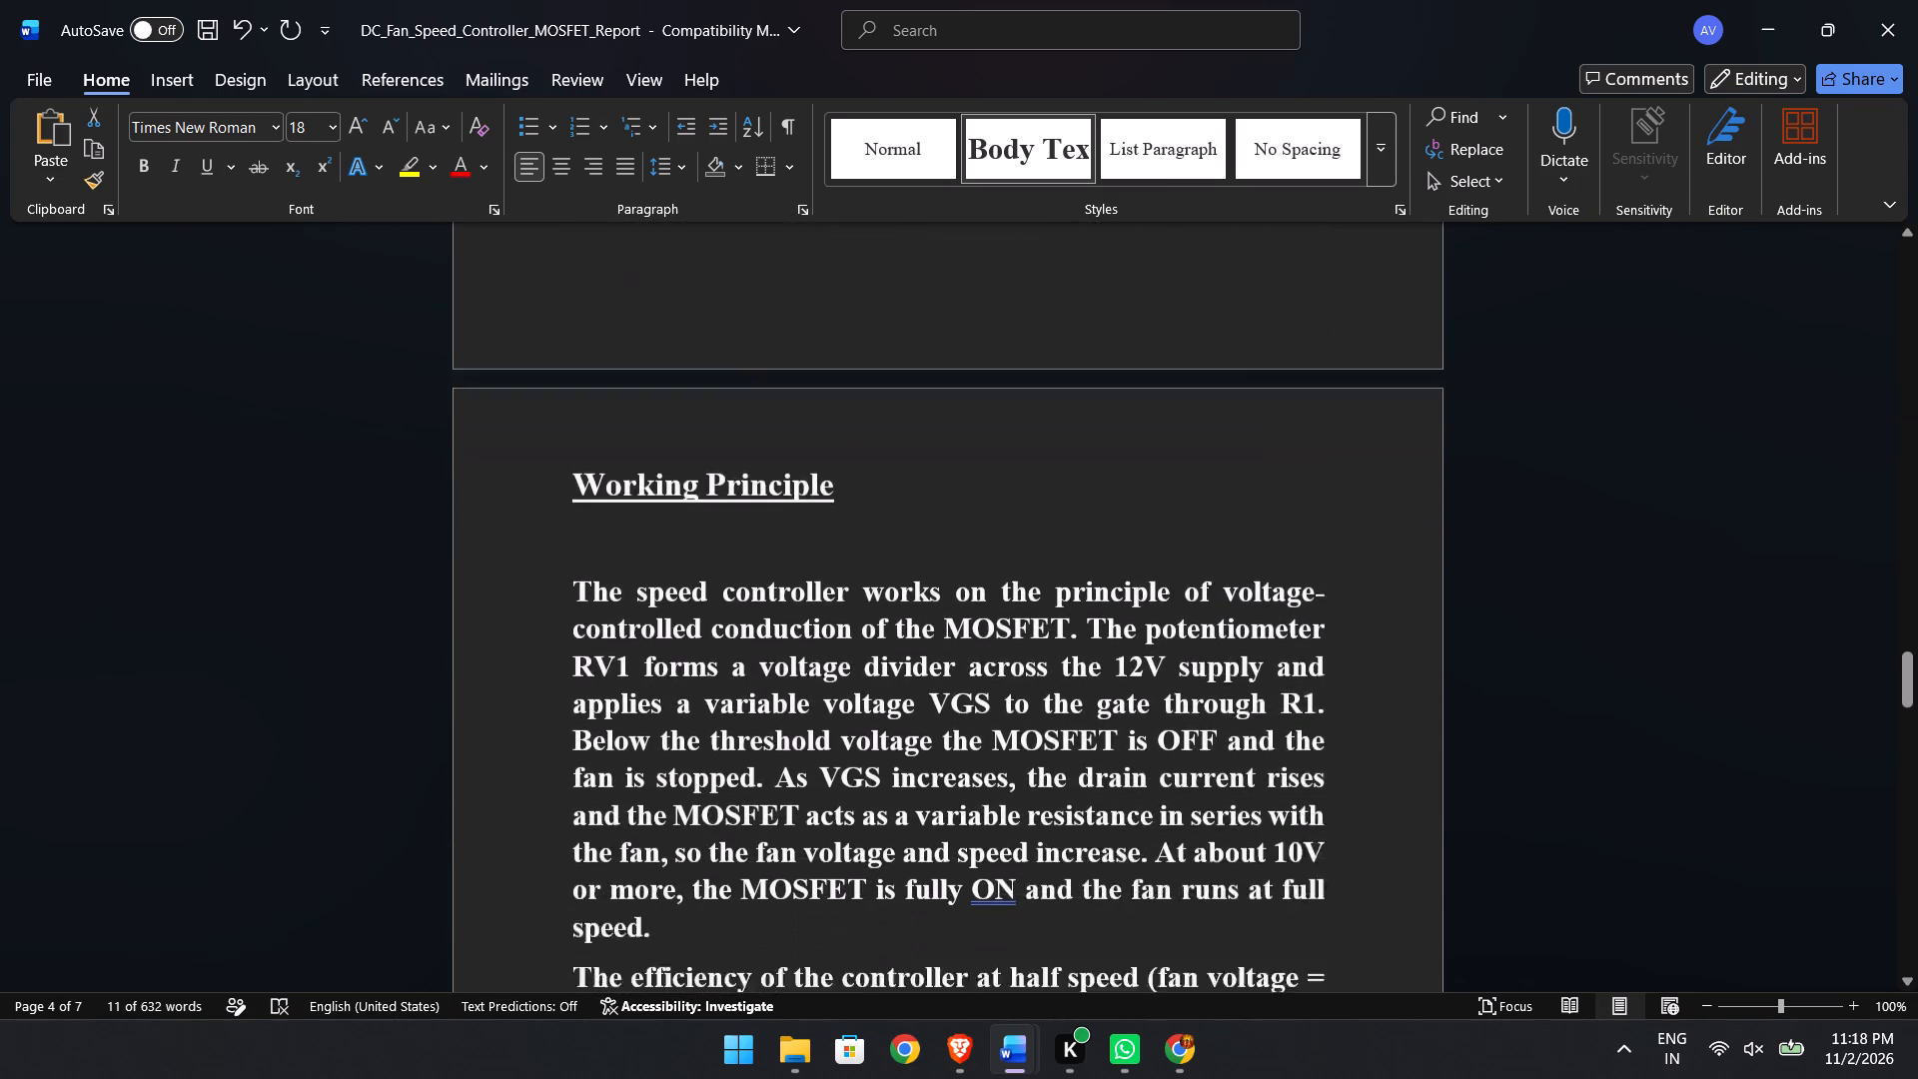
scroll(755, 681, down, 5)
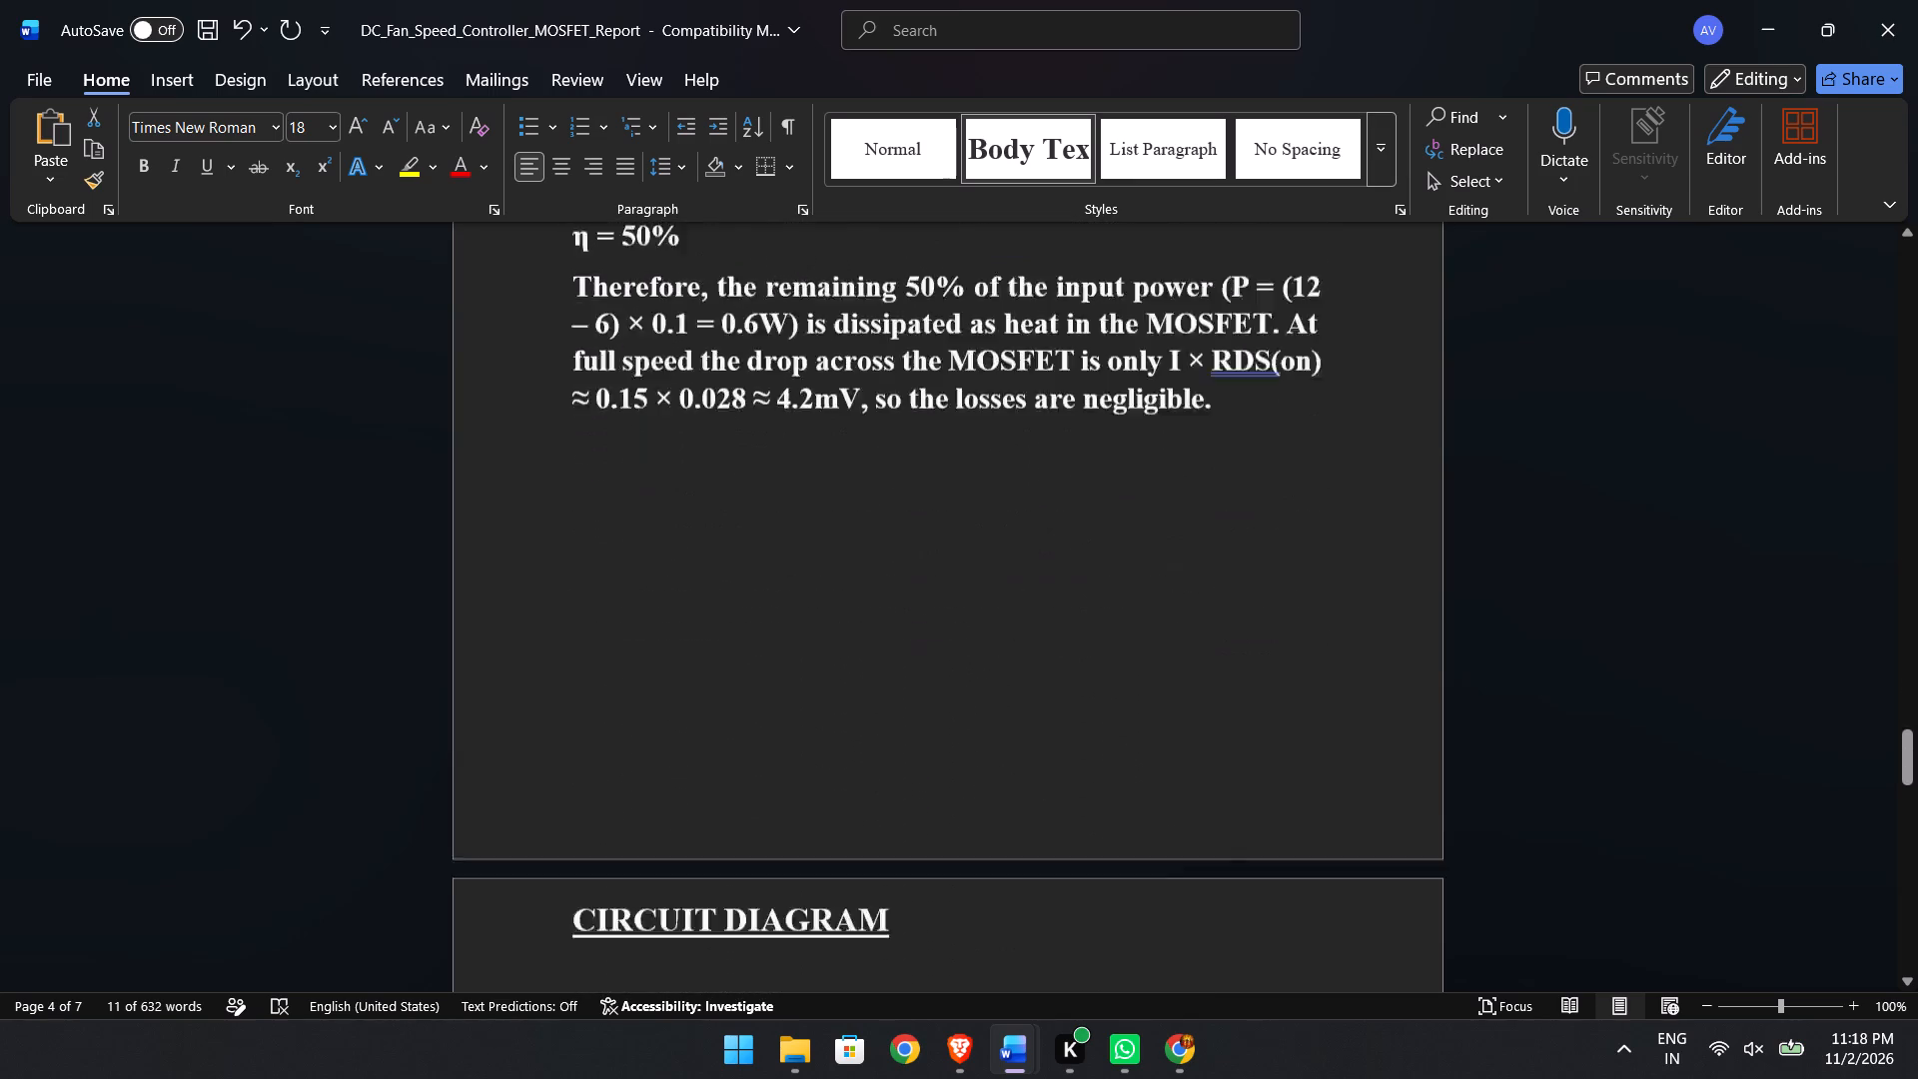
scroll(755, 681, down, 2)
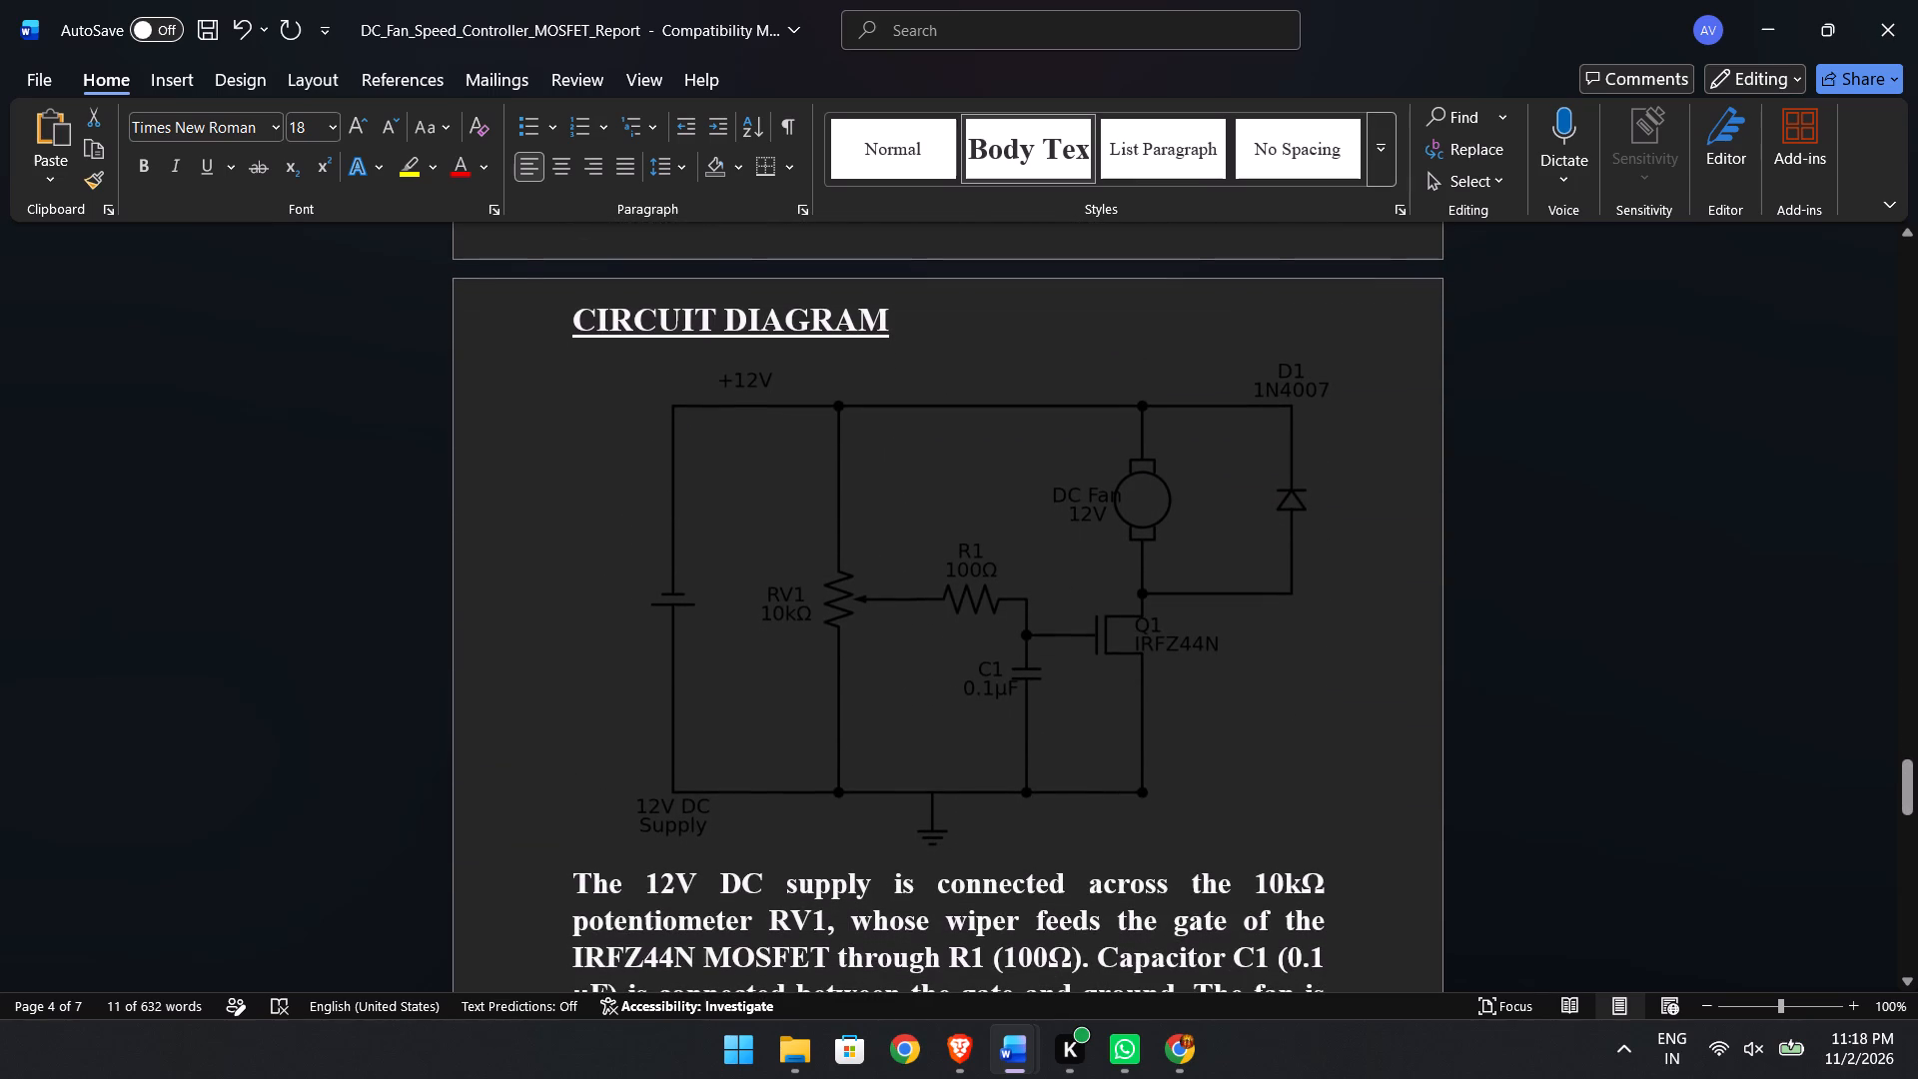
click(811, 605)
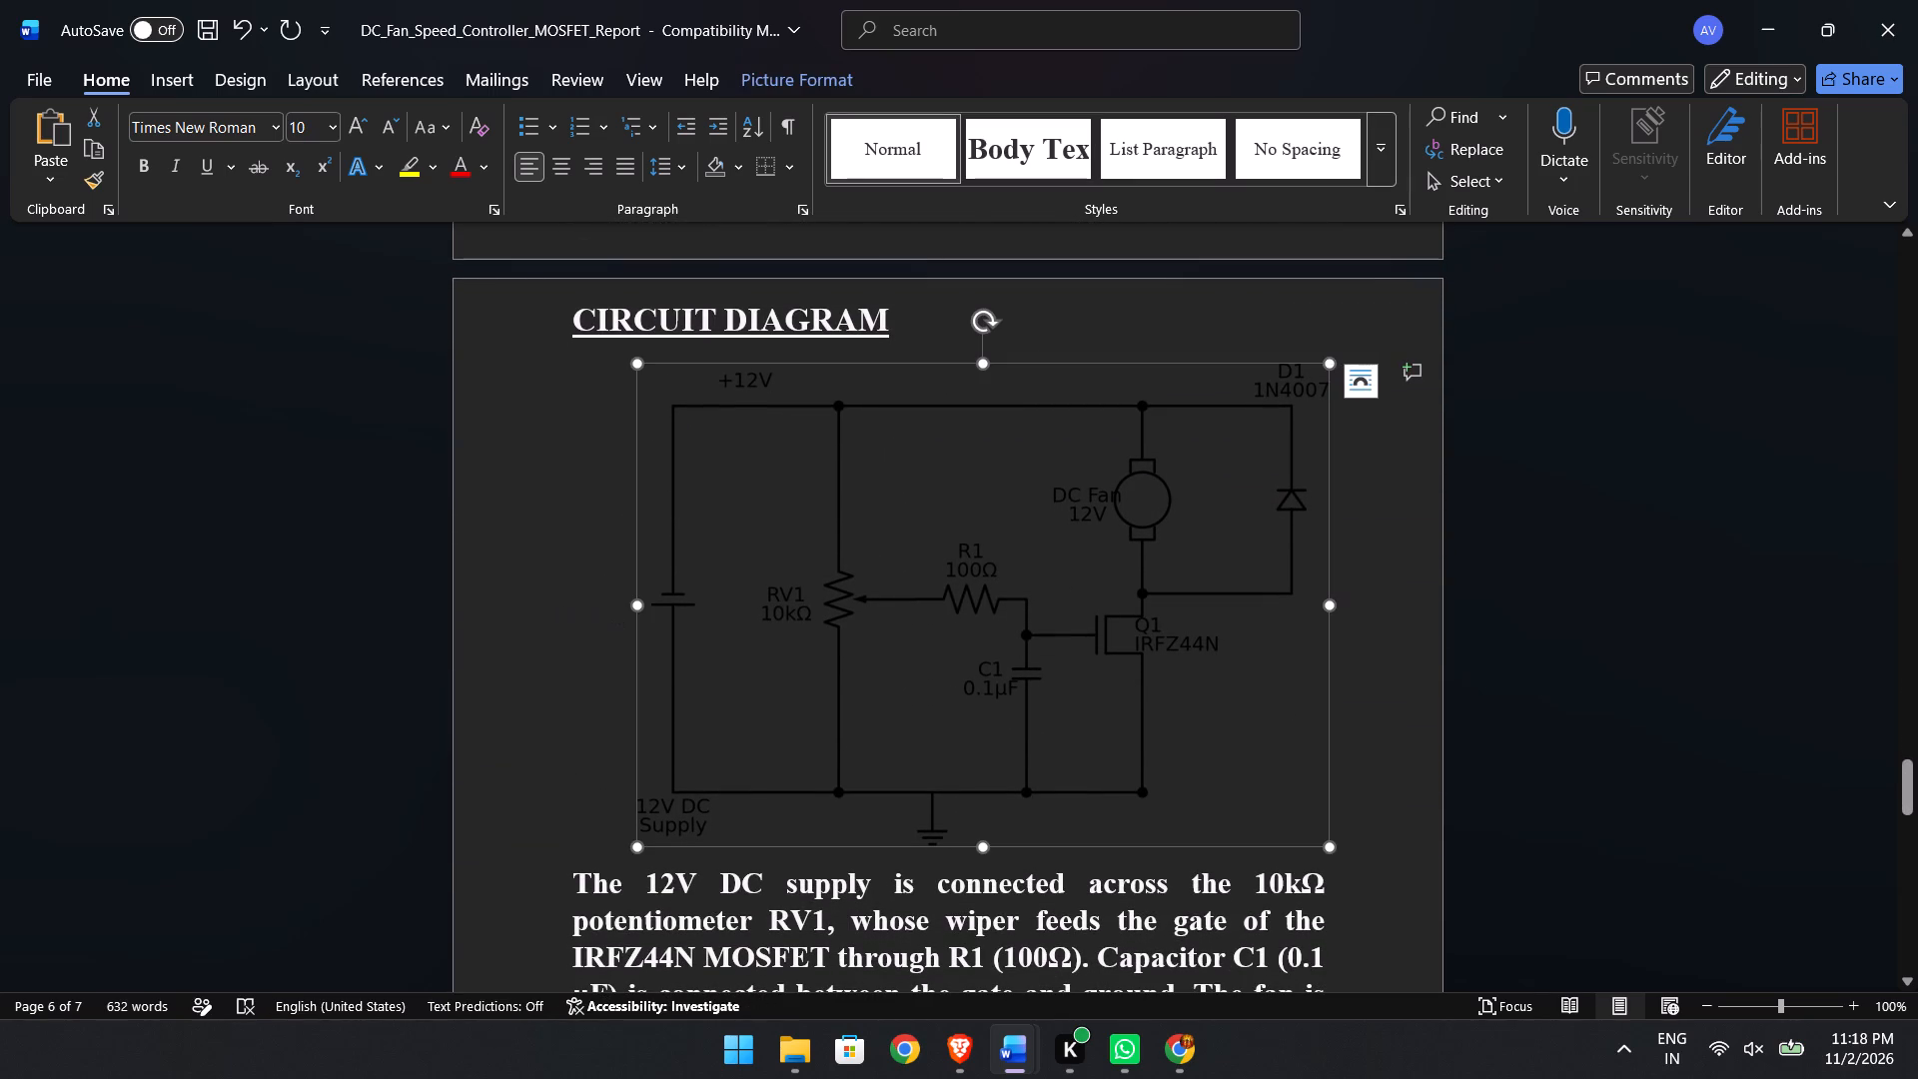
click(547, 601)
click(488, 613)
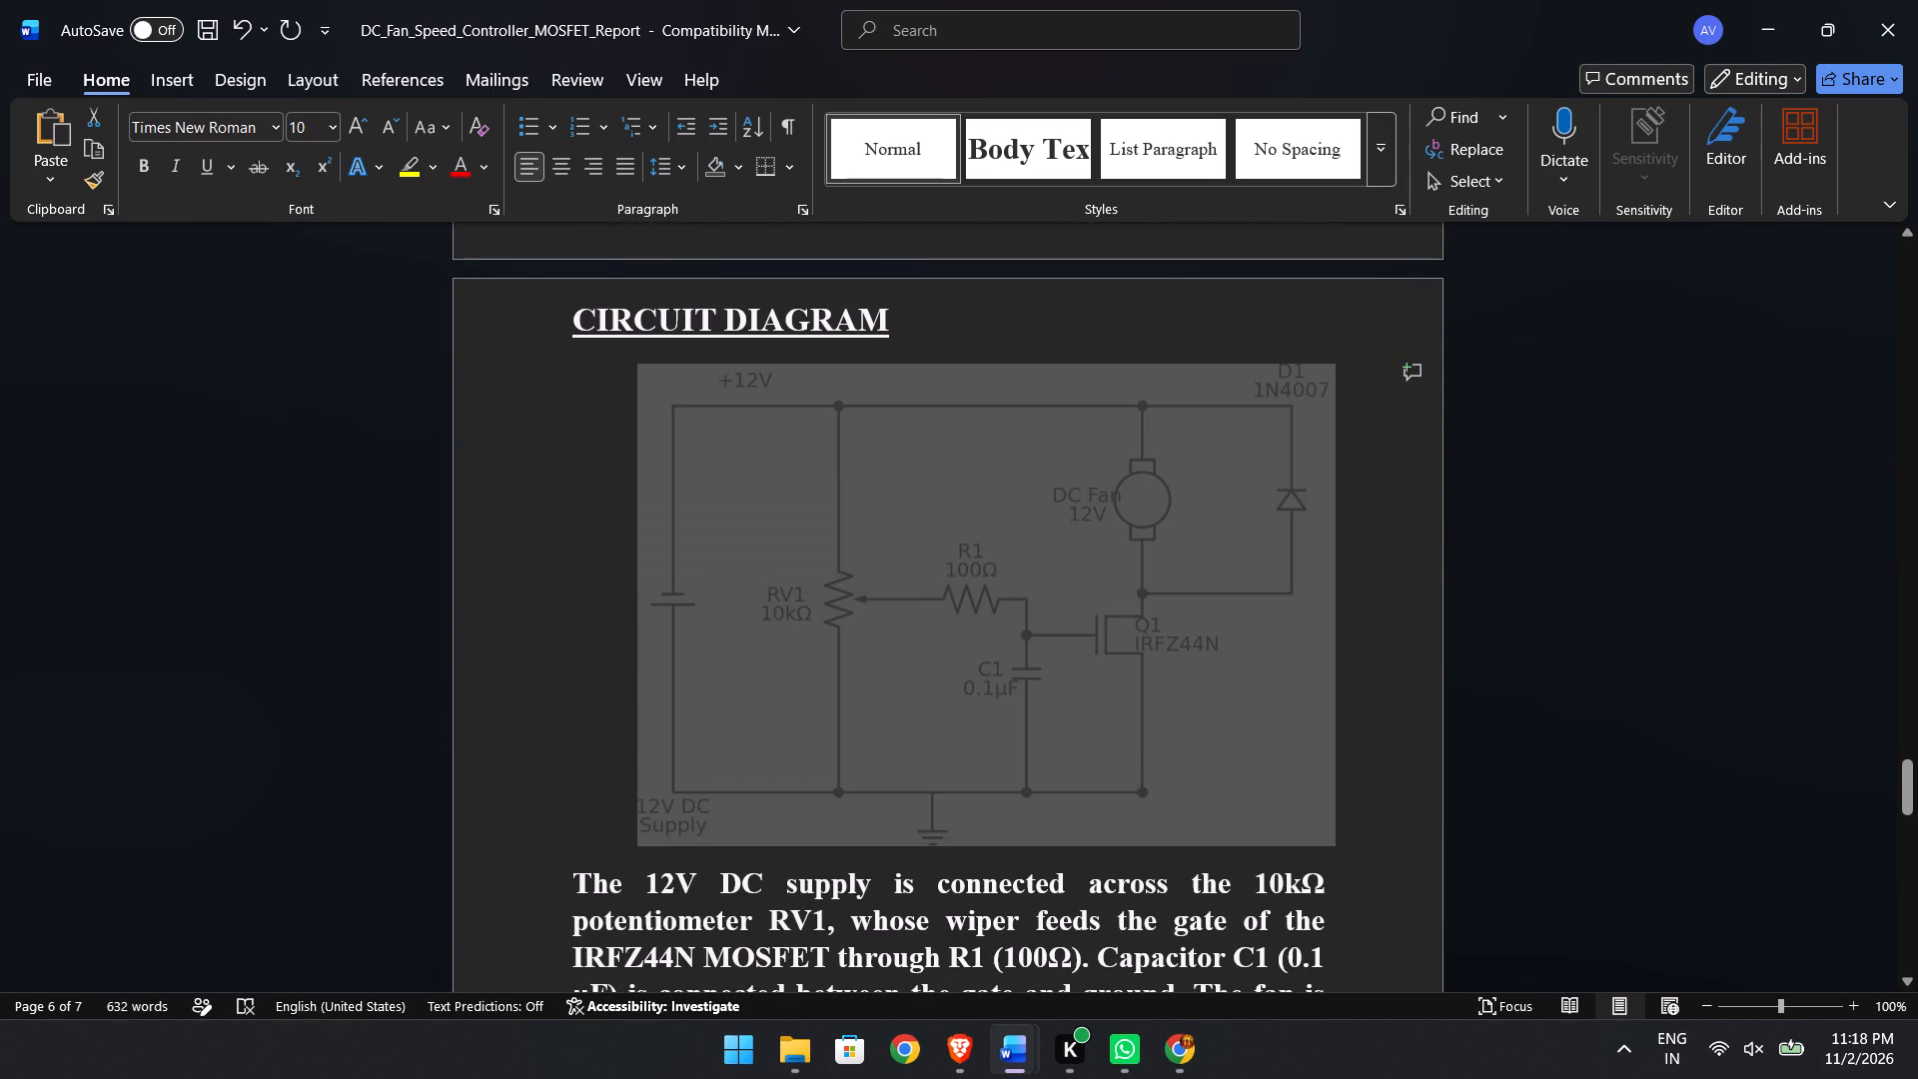
click(328, 667)
scroll(567, 697, down, 1)
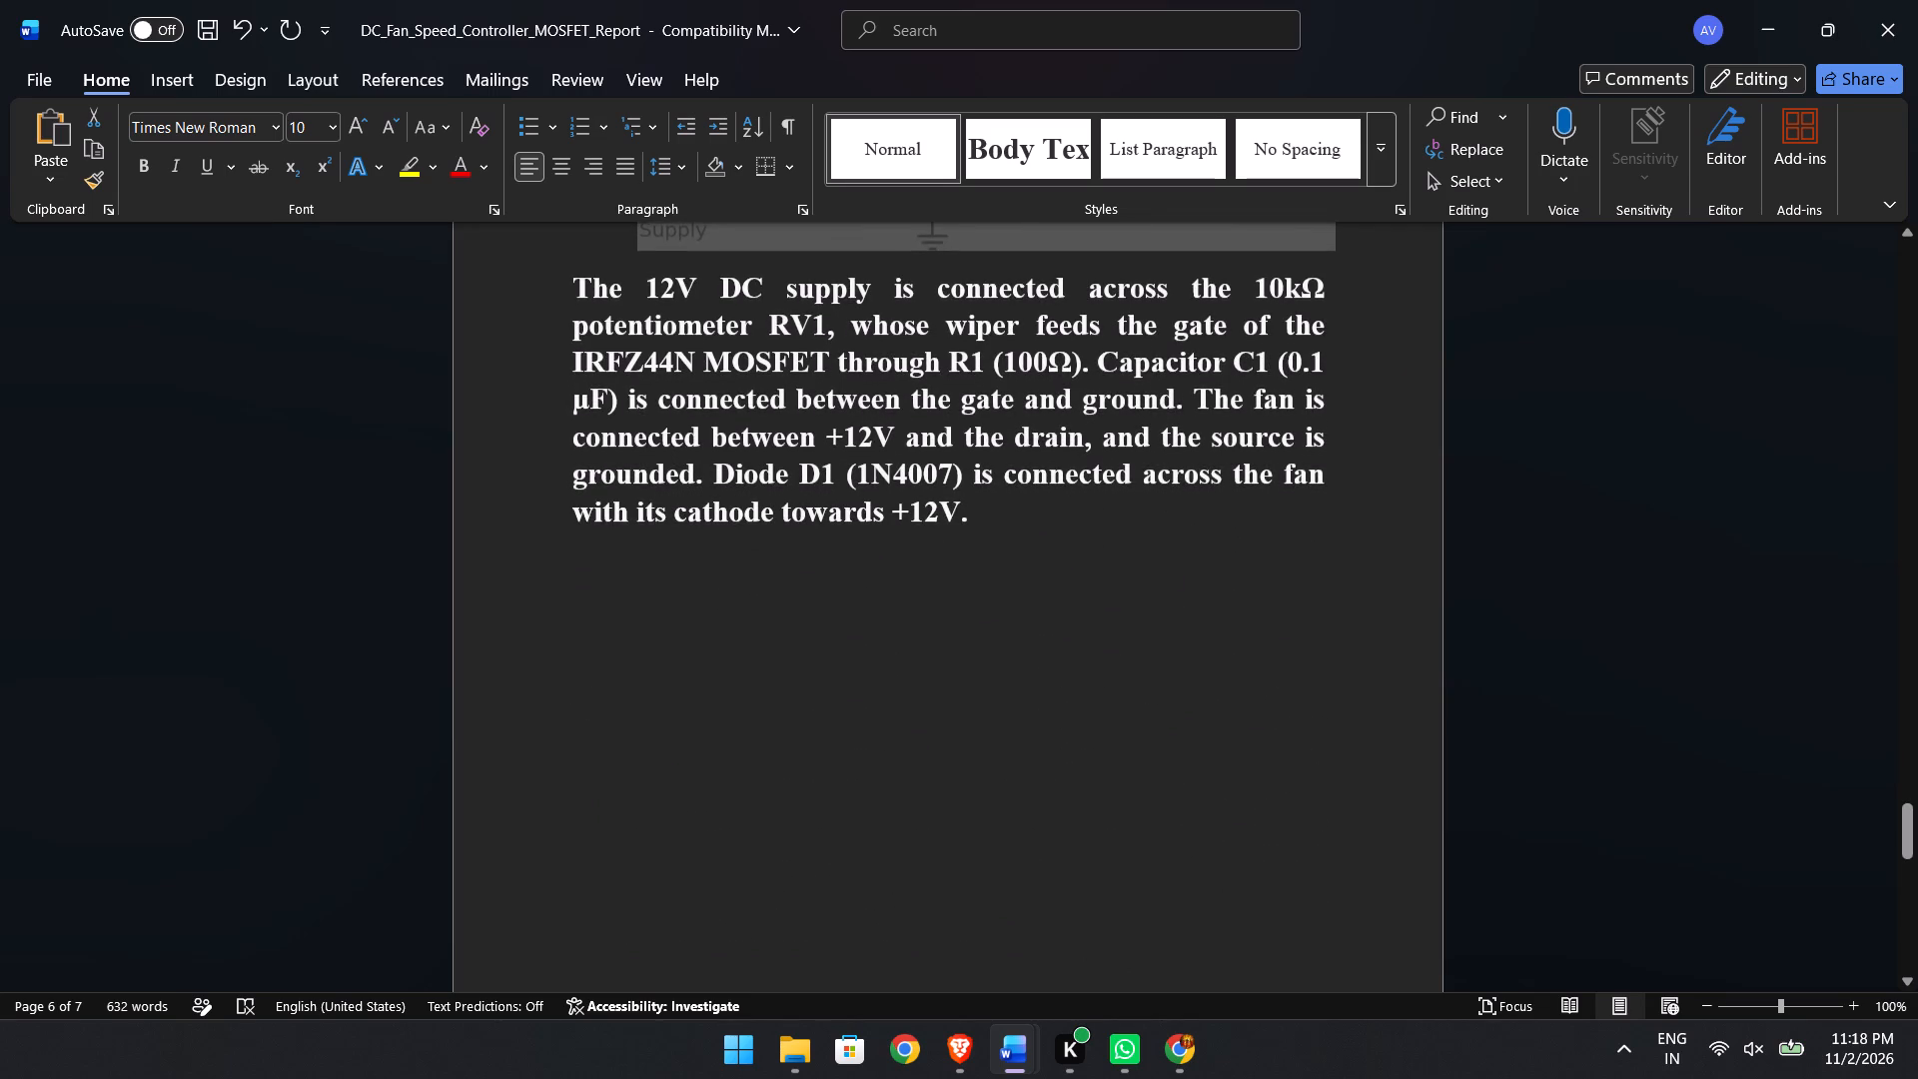
scroll(911, 540, up, 18)
scroll(911, 540, down, 4)
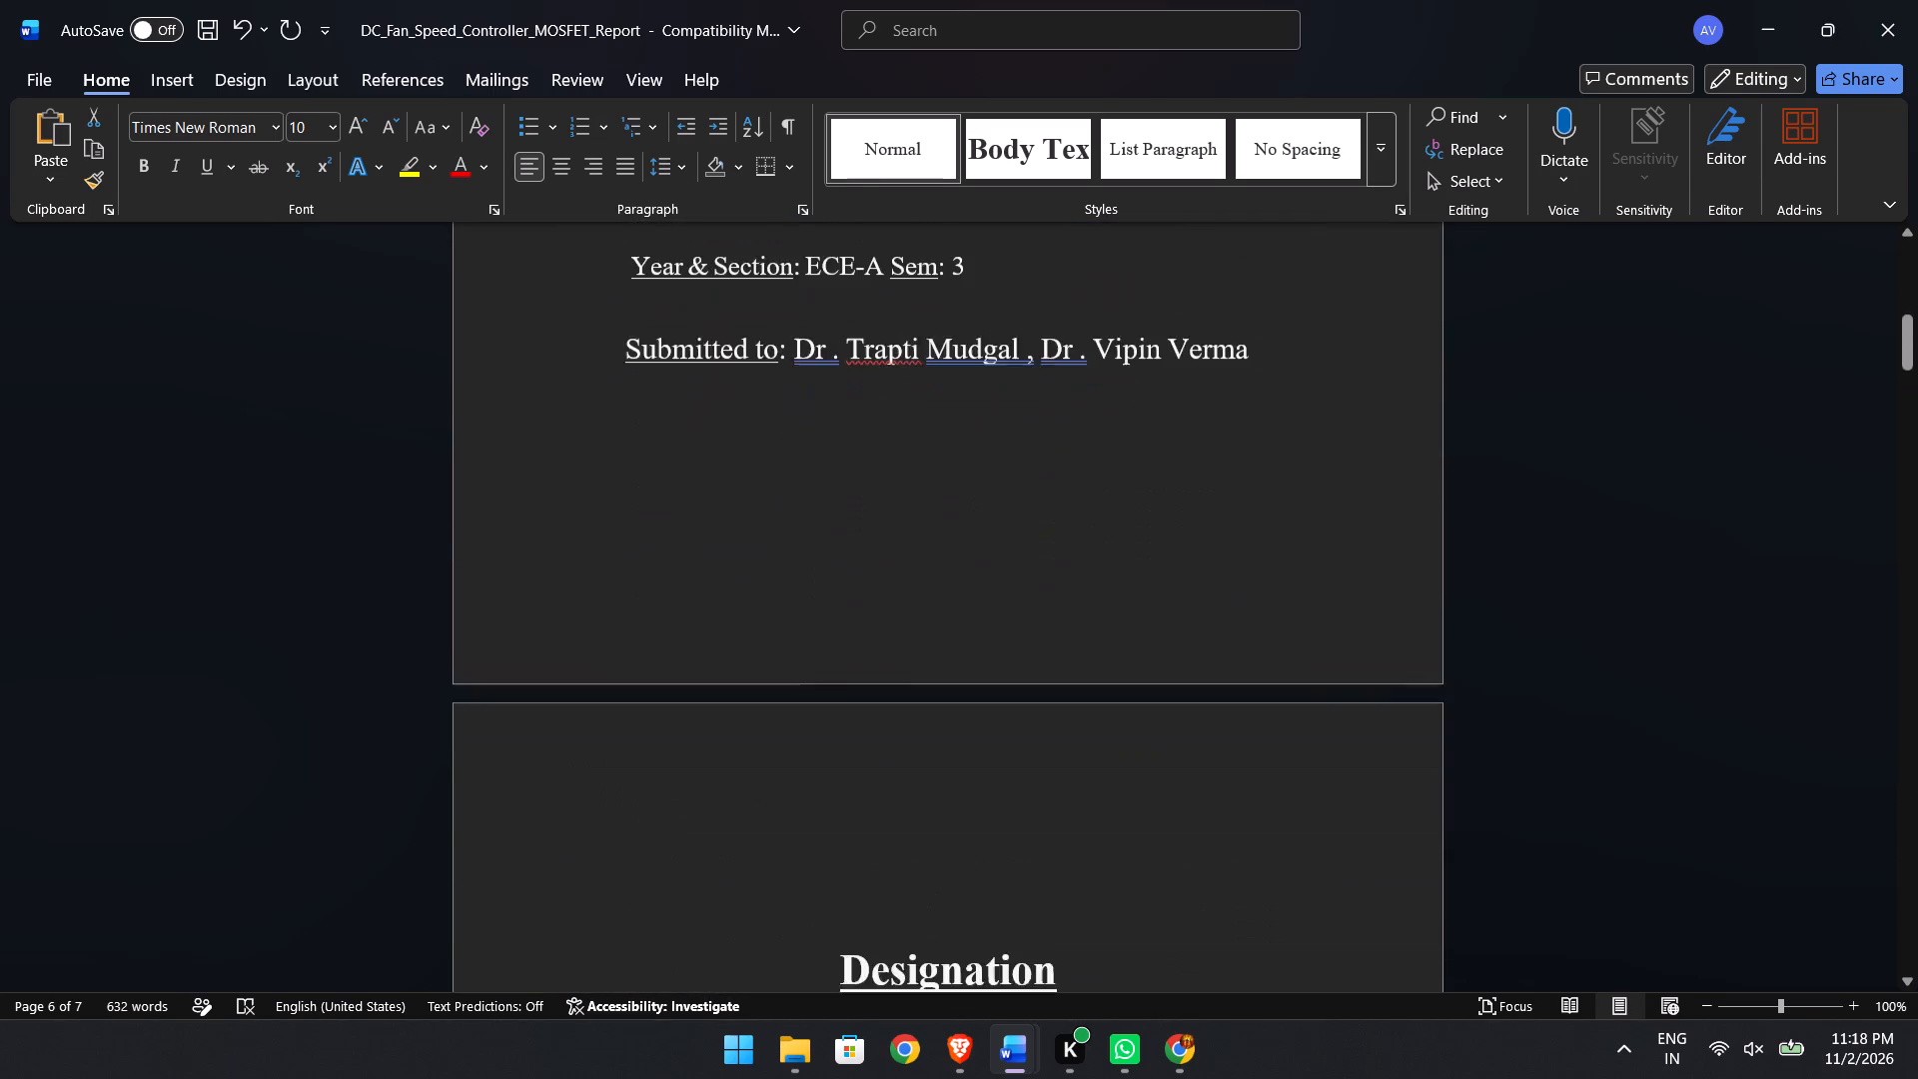
scroll(911, 540, down, 1)
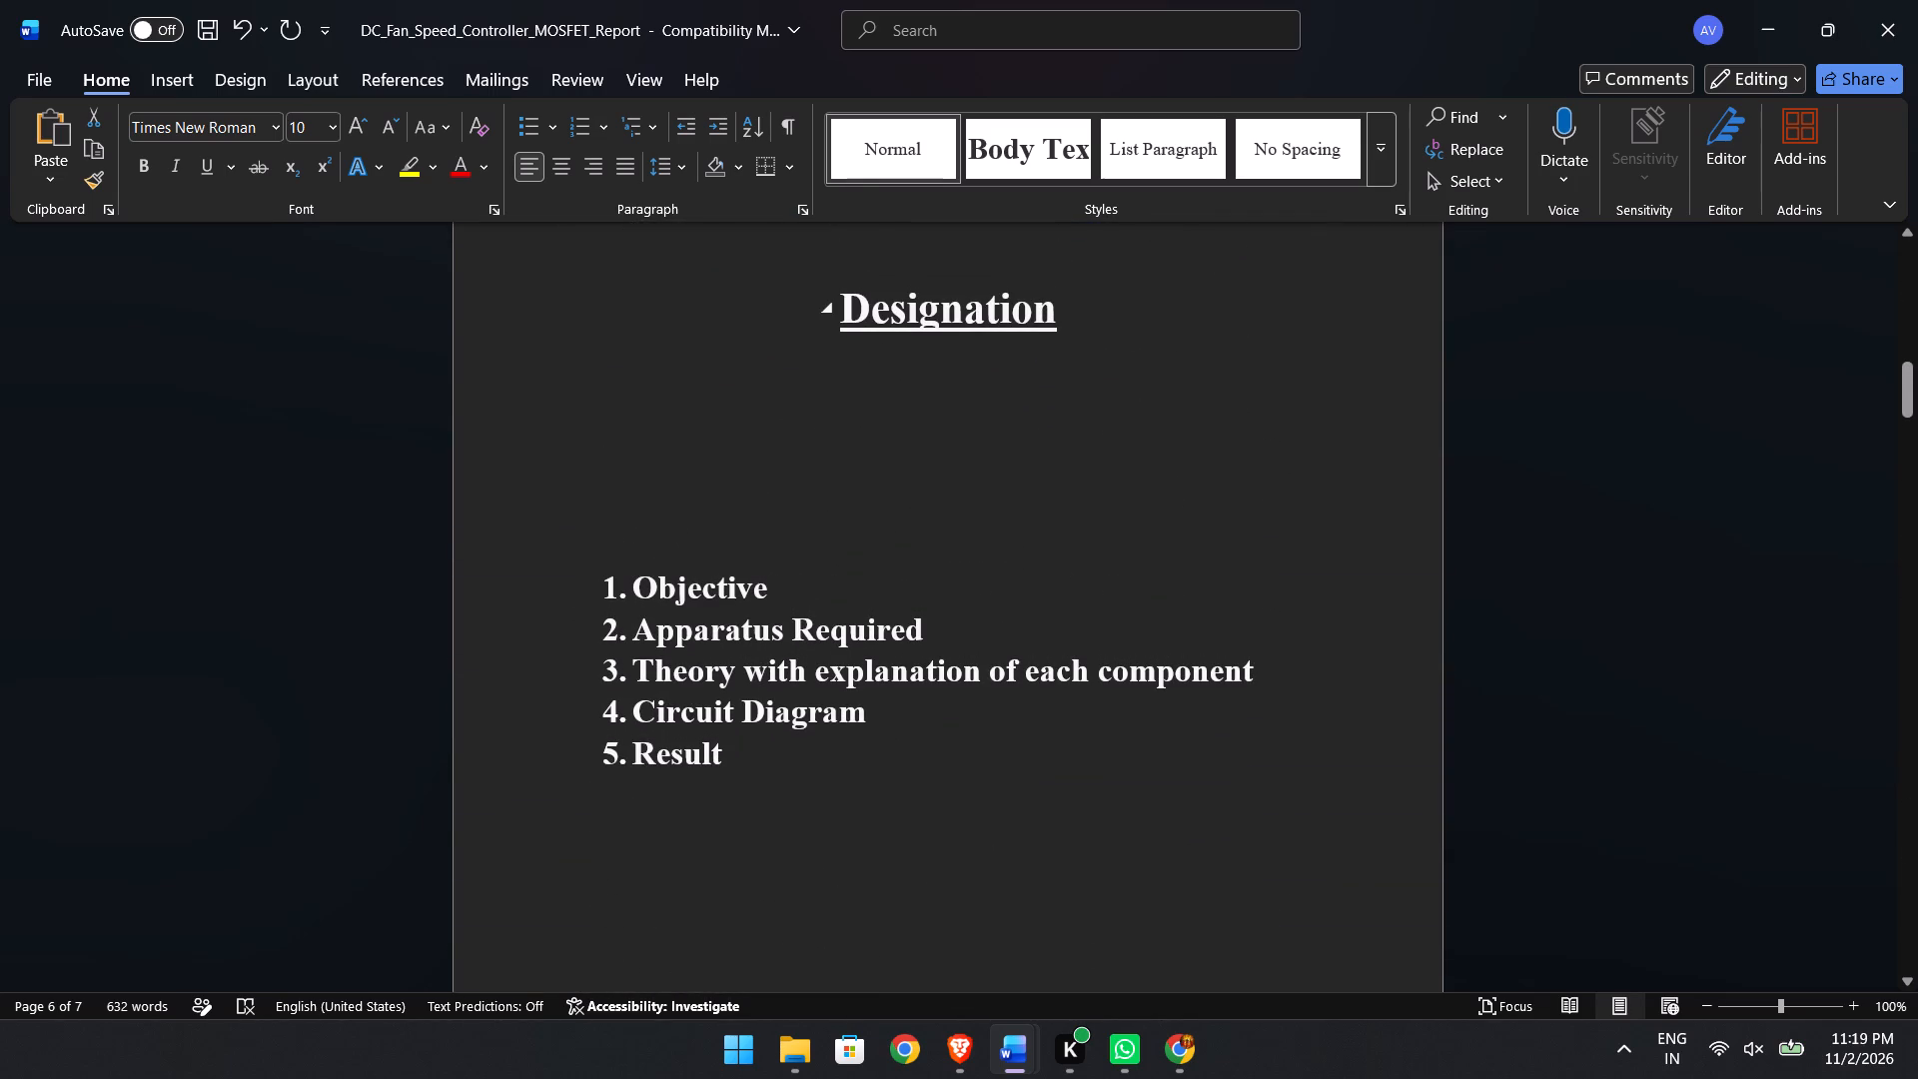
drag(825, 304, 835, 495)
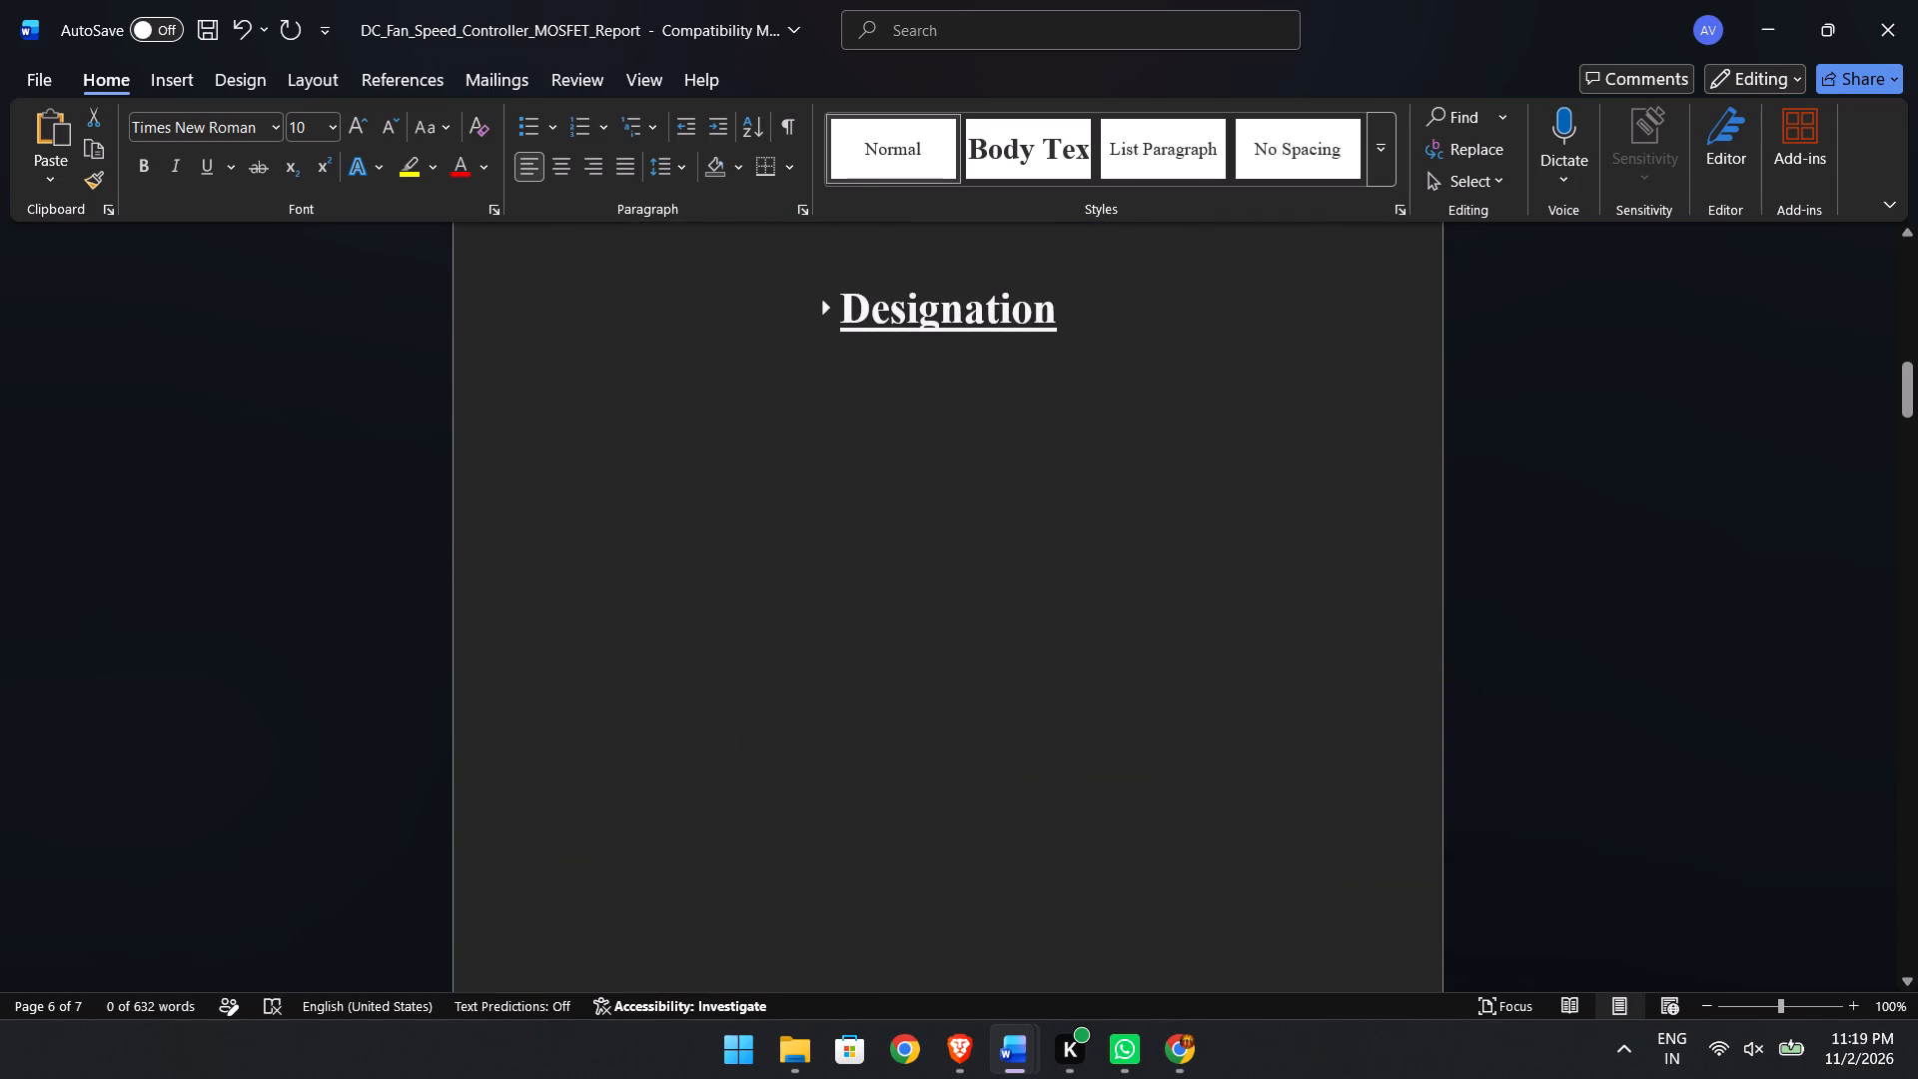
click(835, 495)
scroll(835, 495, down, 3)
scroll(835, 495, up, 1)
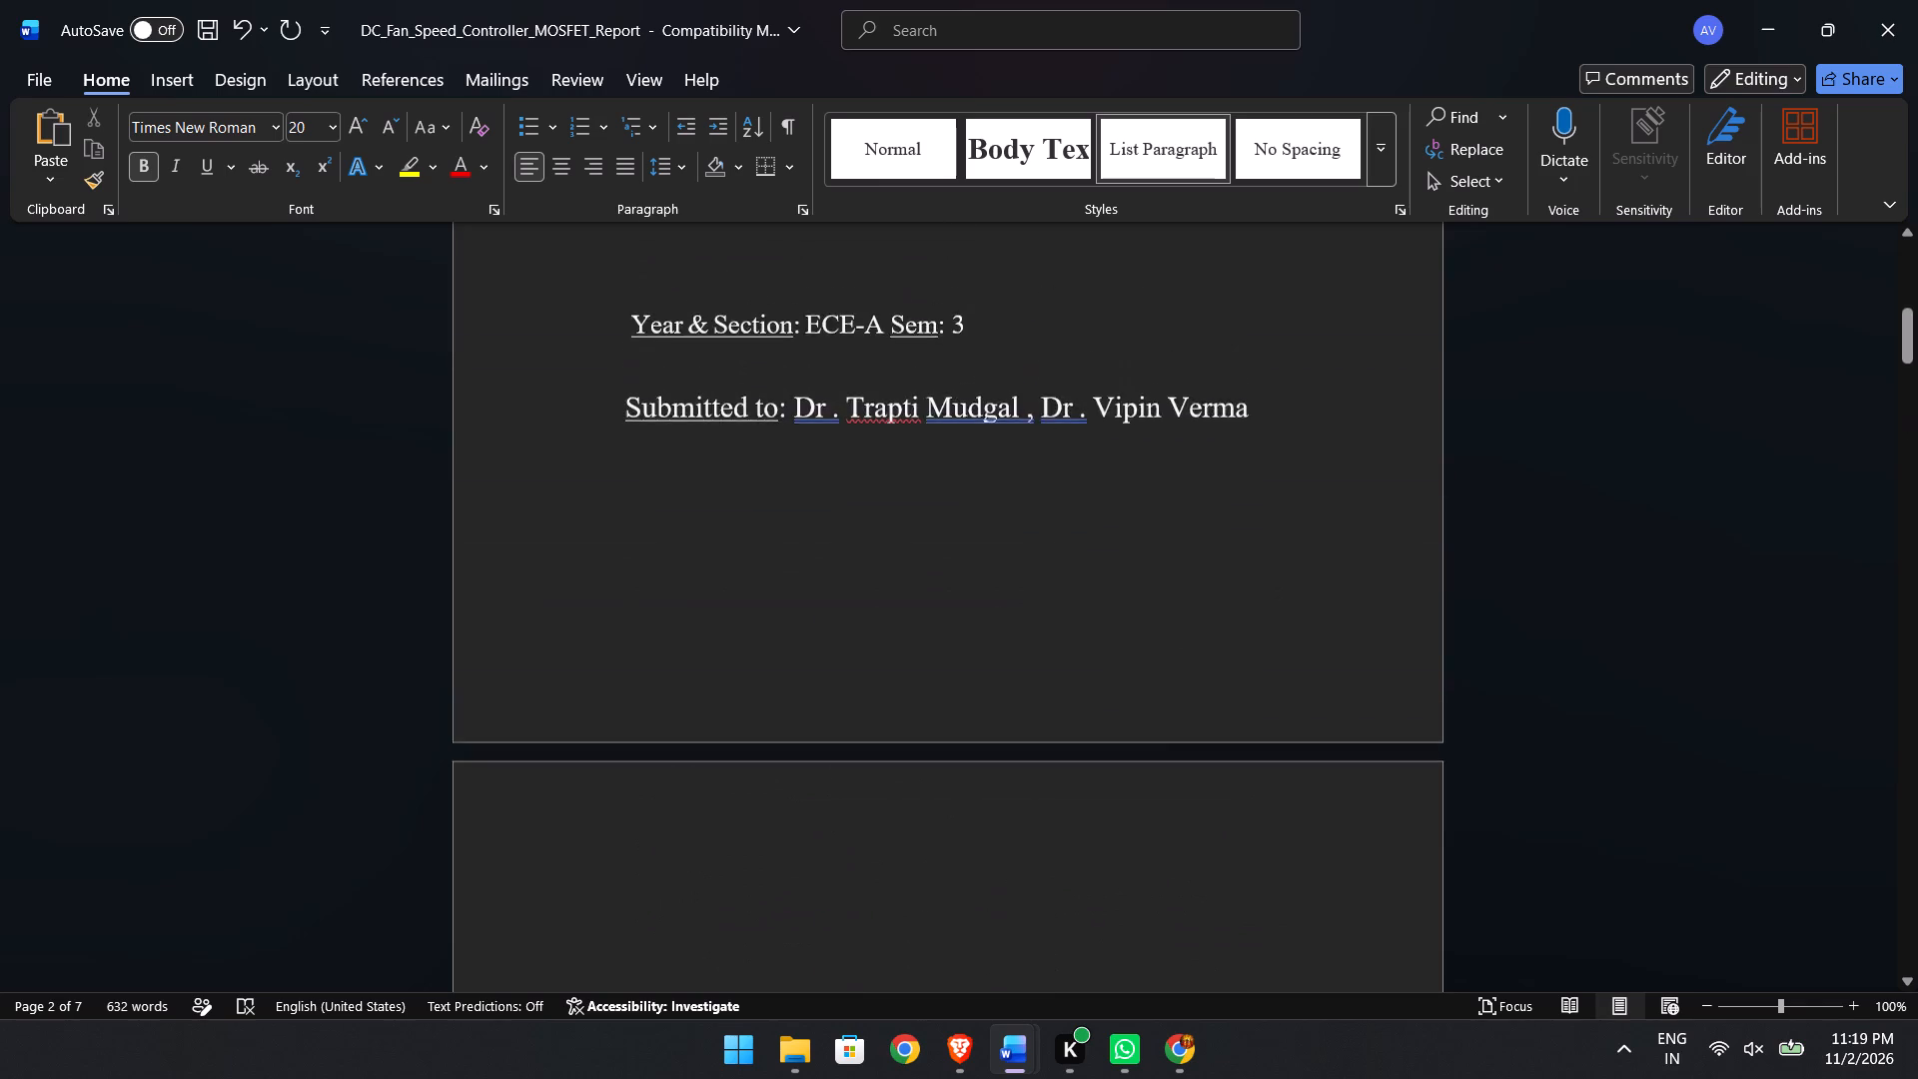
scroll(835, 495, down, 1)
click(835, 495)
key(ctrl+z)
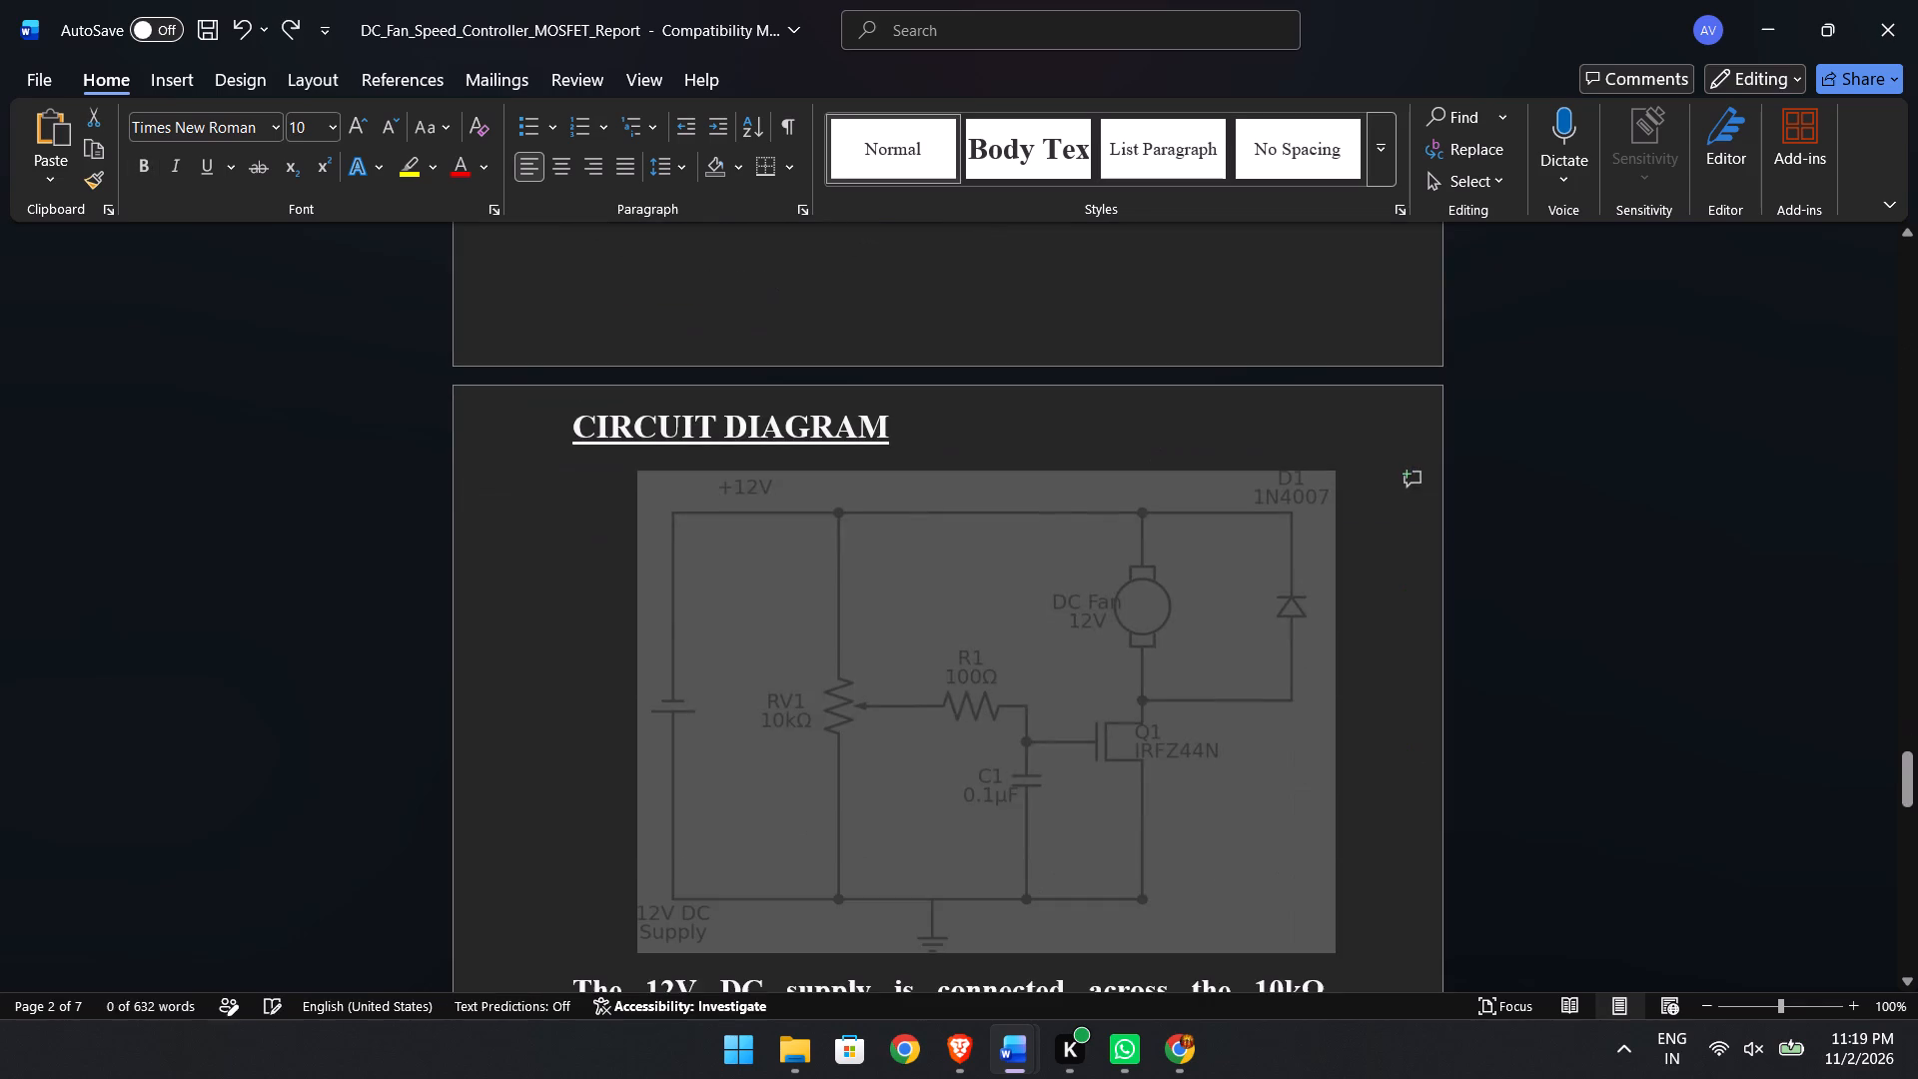
Remove the bold formatting from the five list items under "Designation" and set their text to 11 pt.
scroll(835, 495, up, 7)
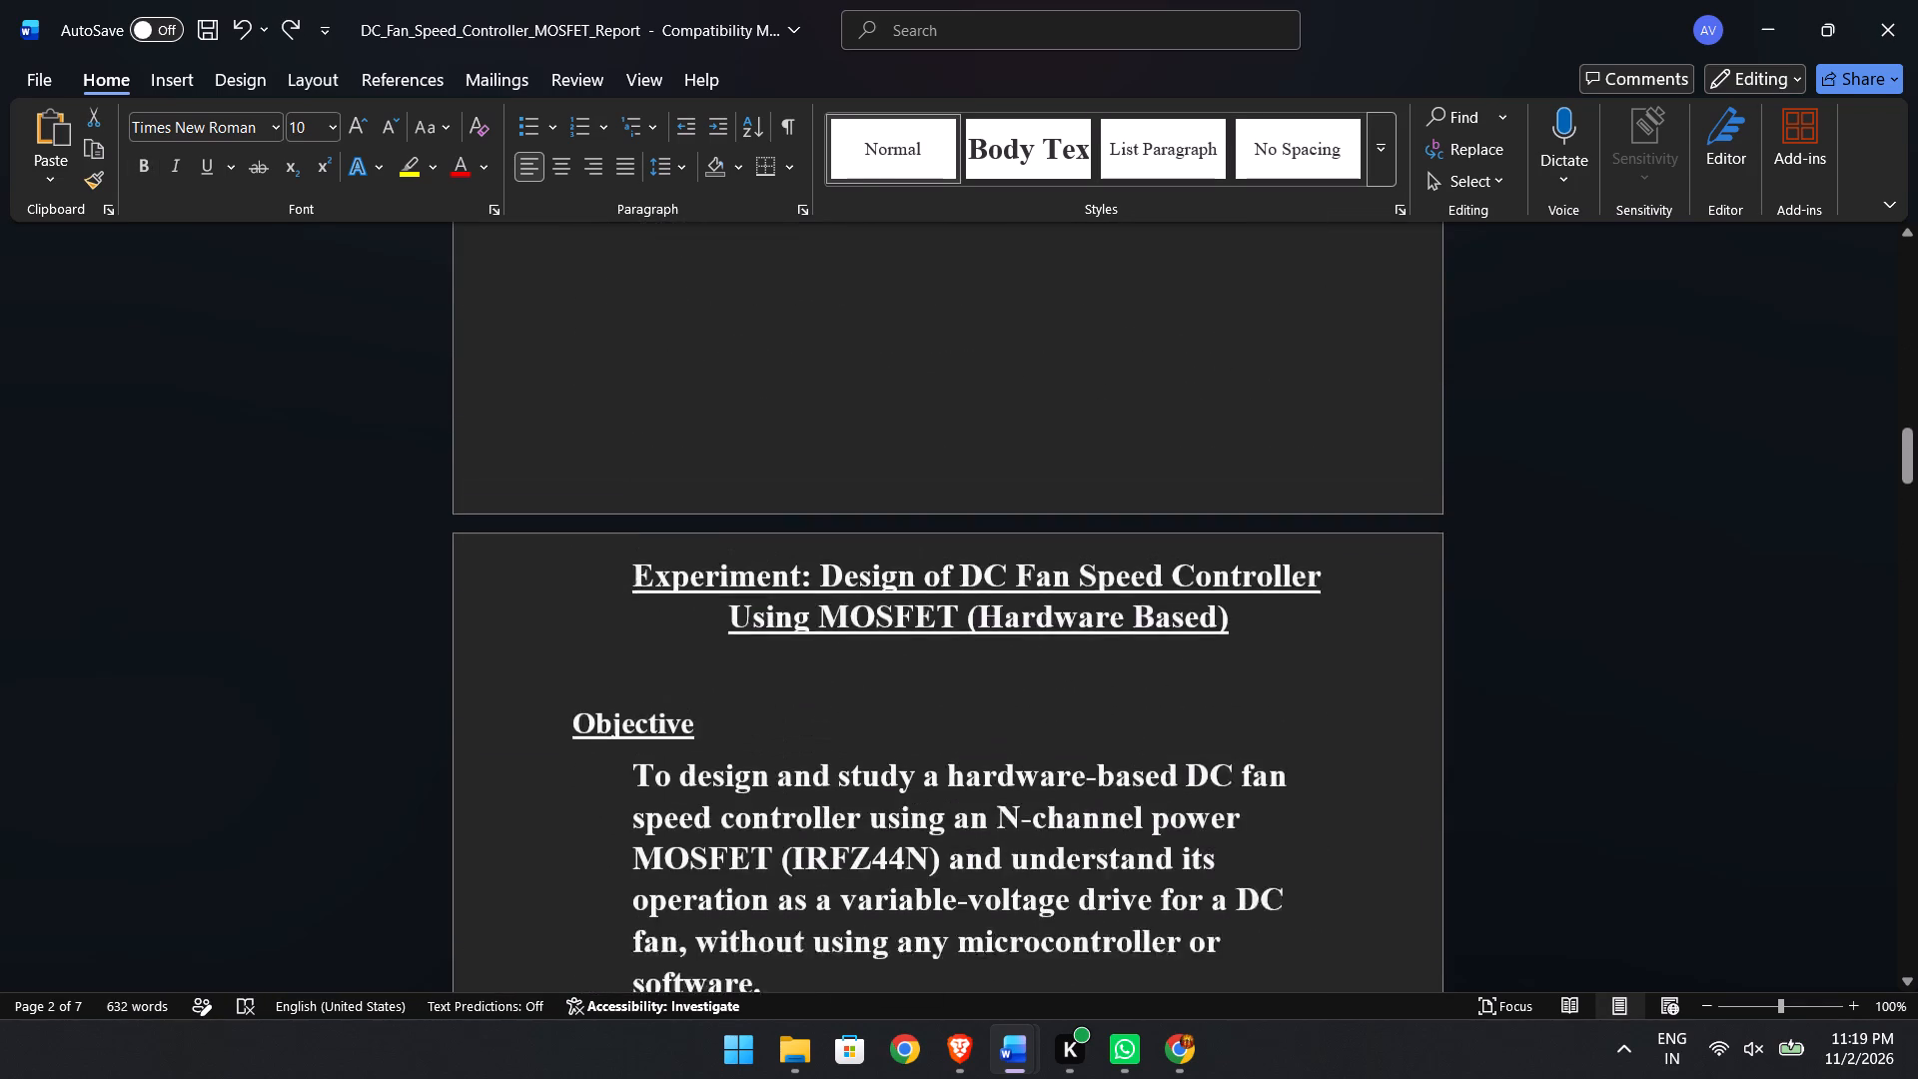
scroll(835, 495, up, 5)
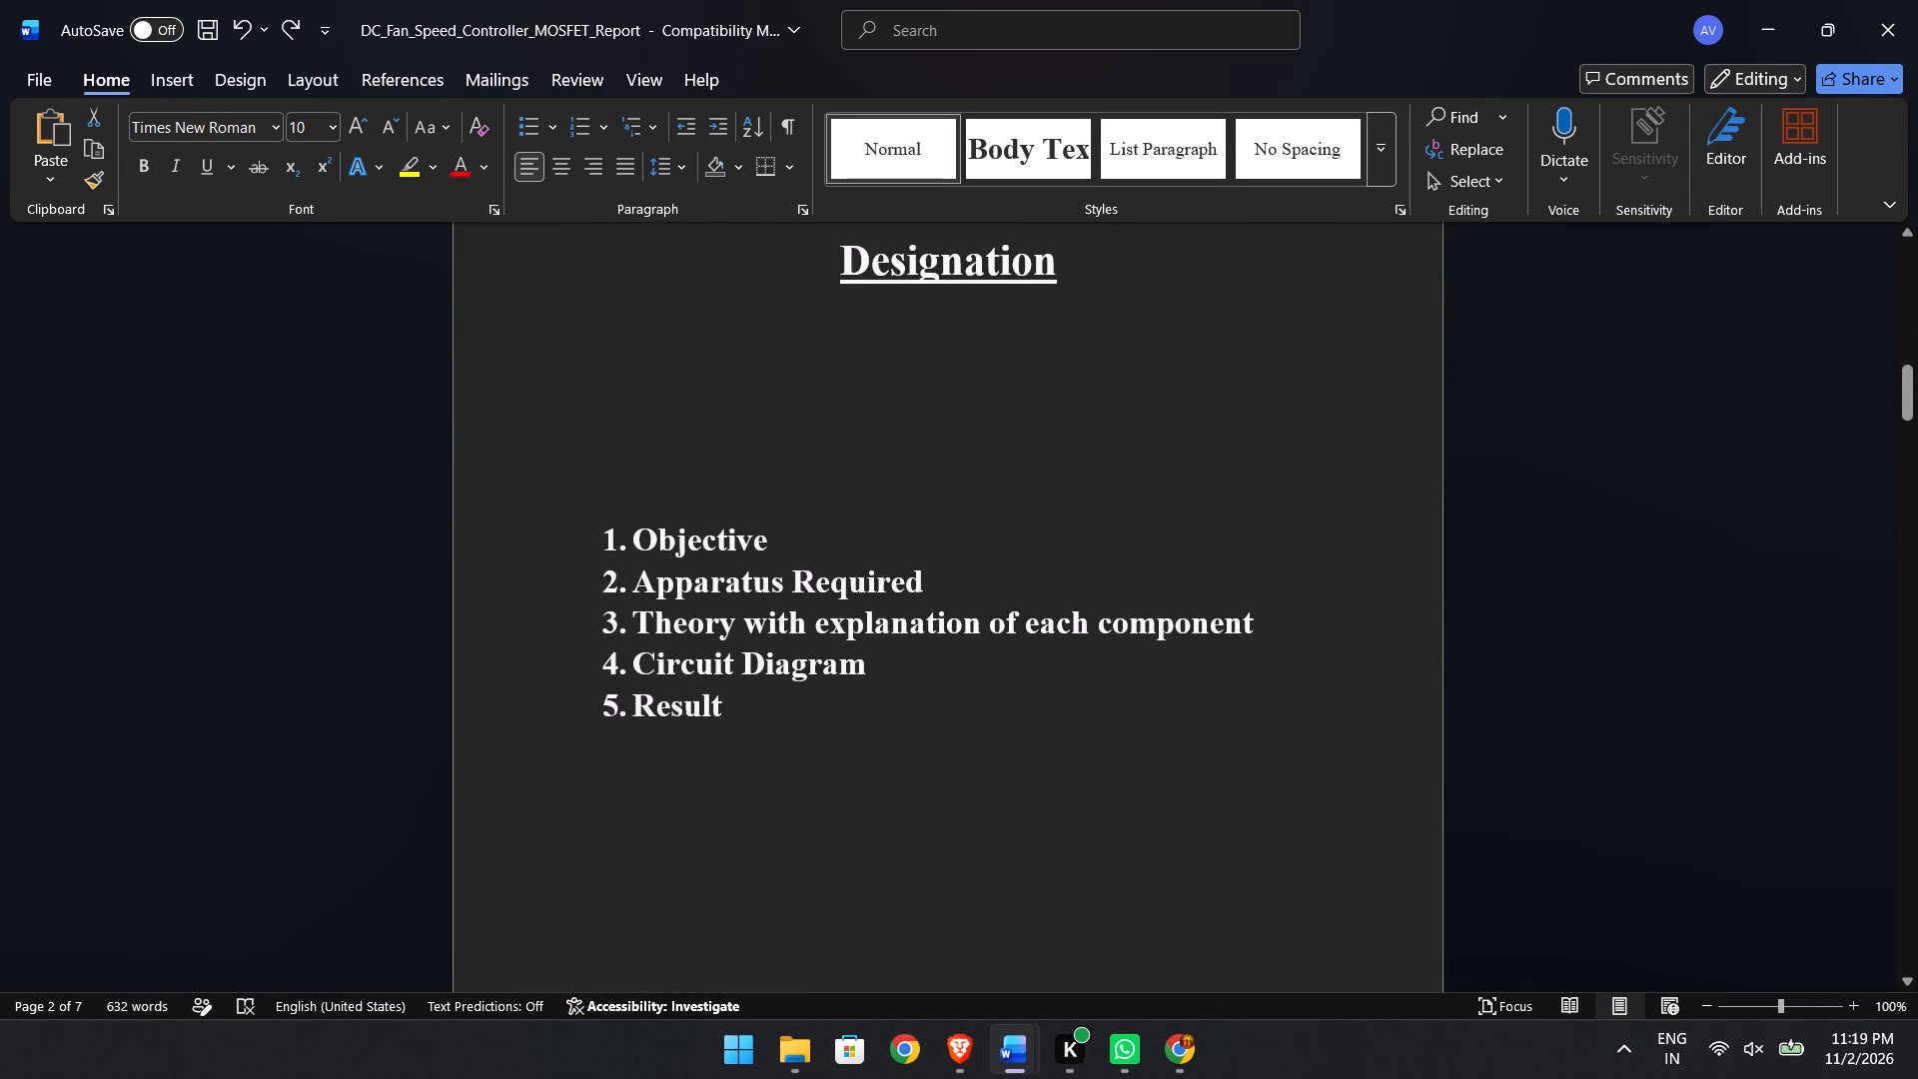
drag(598, 539, 750, 701)
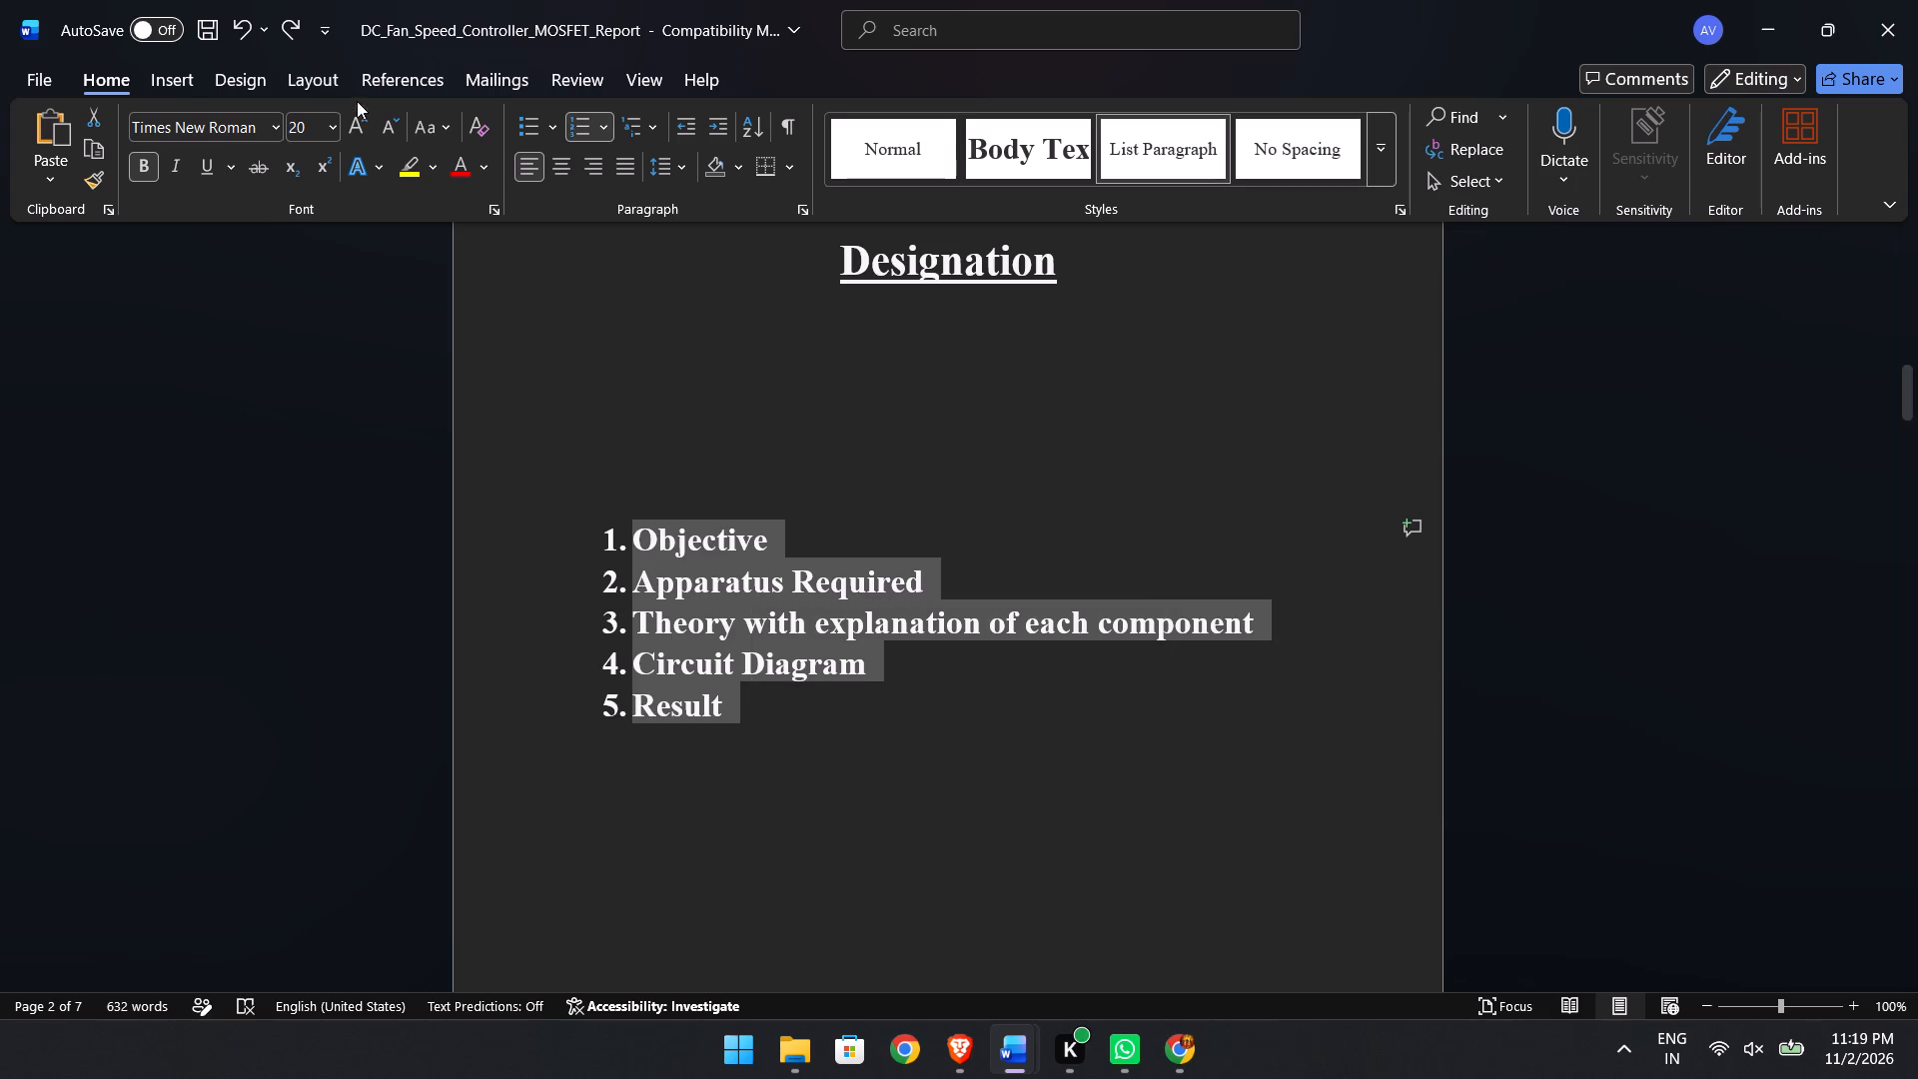
click(143, 163)
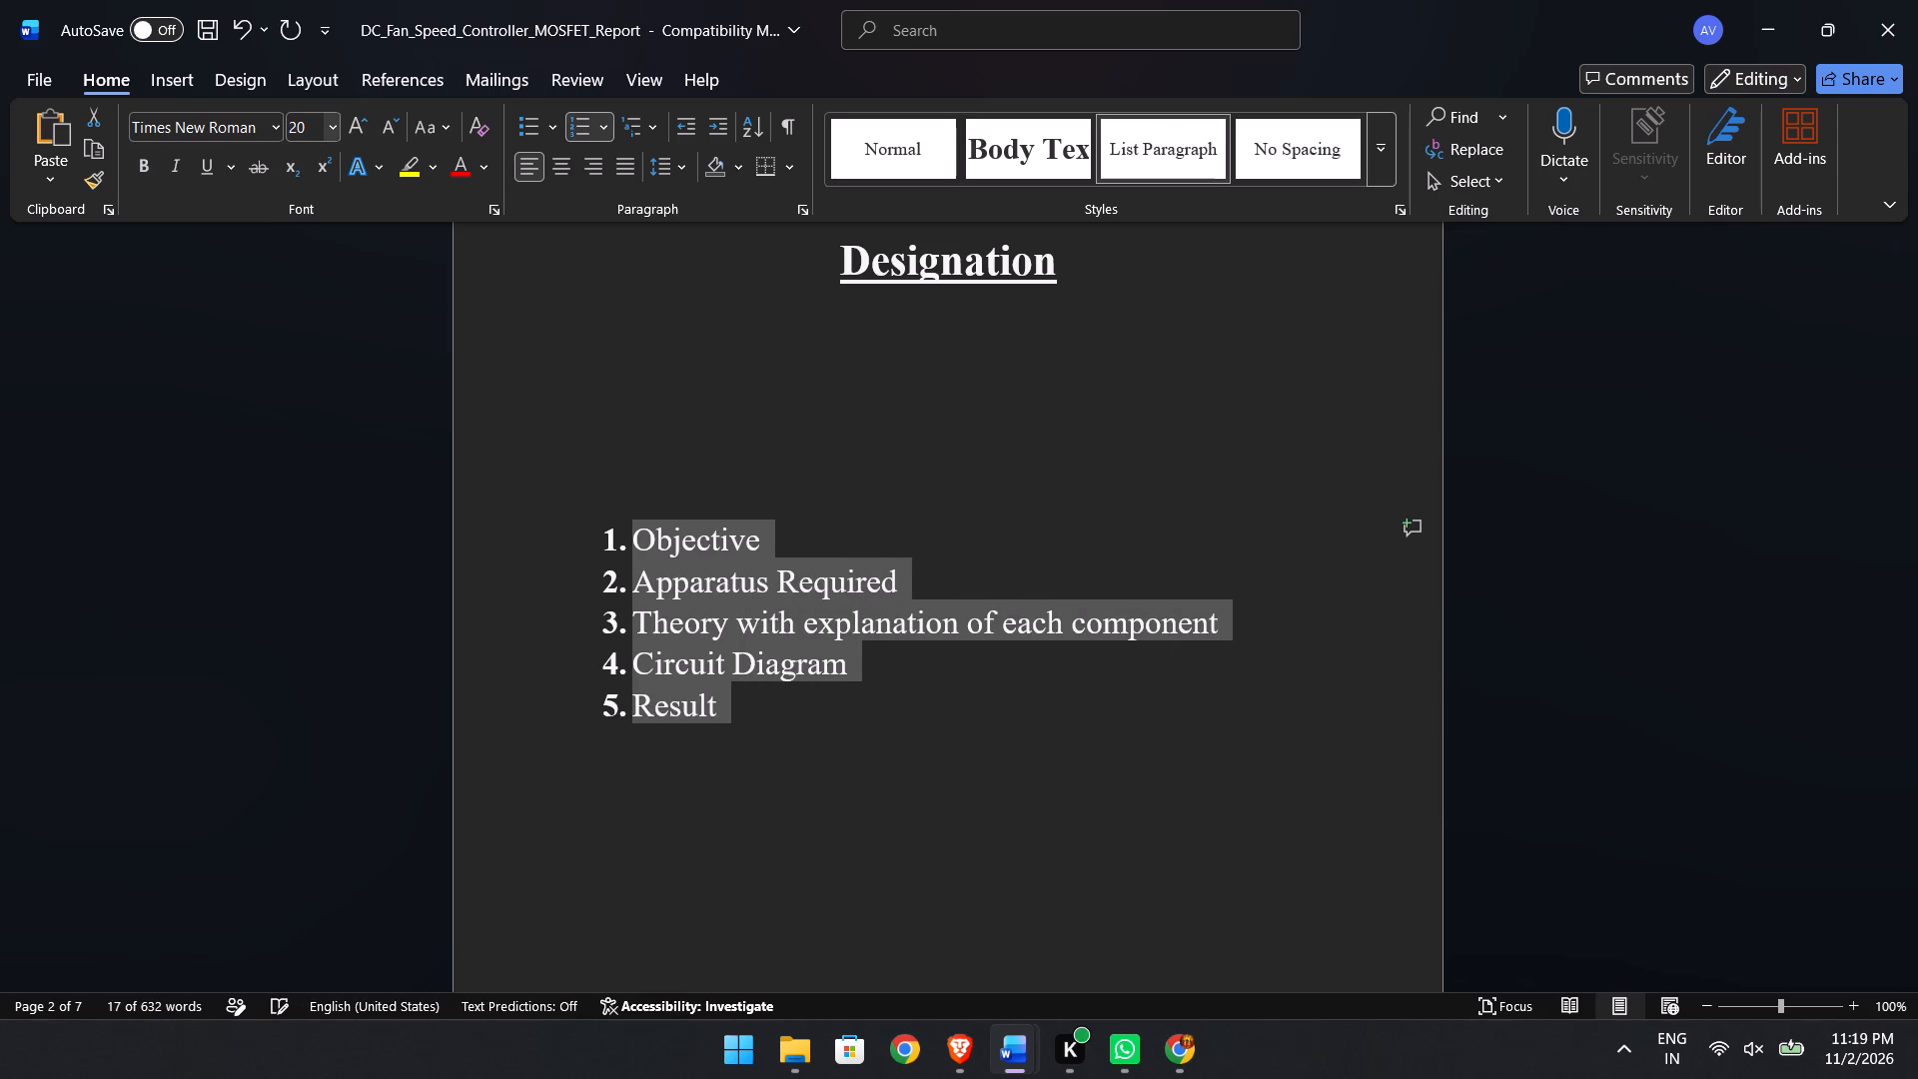
click(322, 130)
click(333, 126)
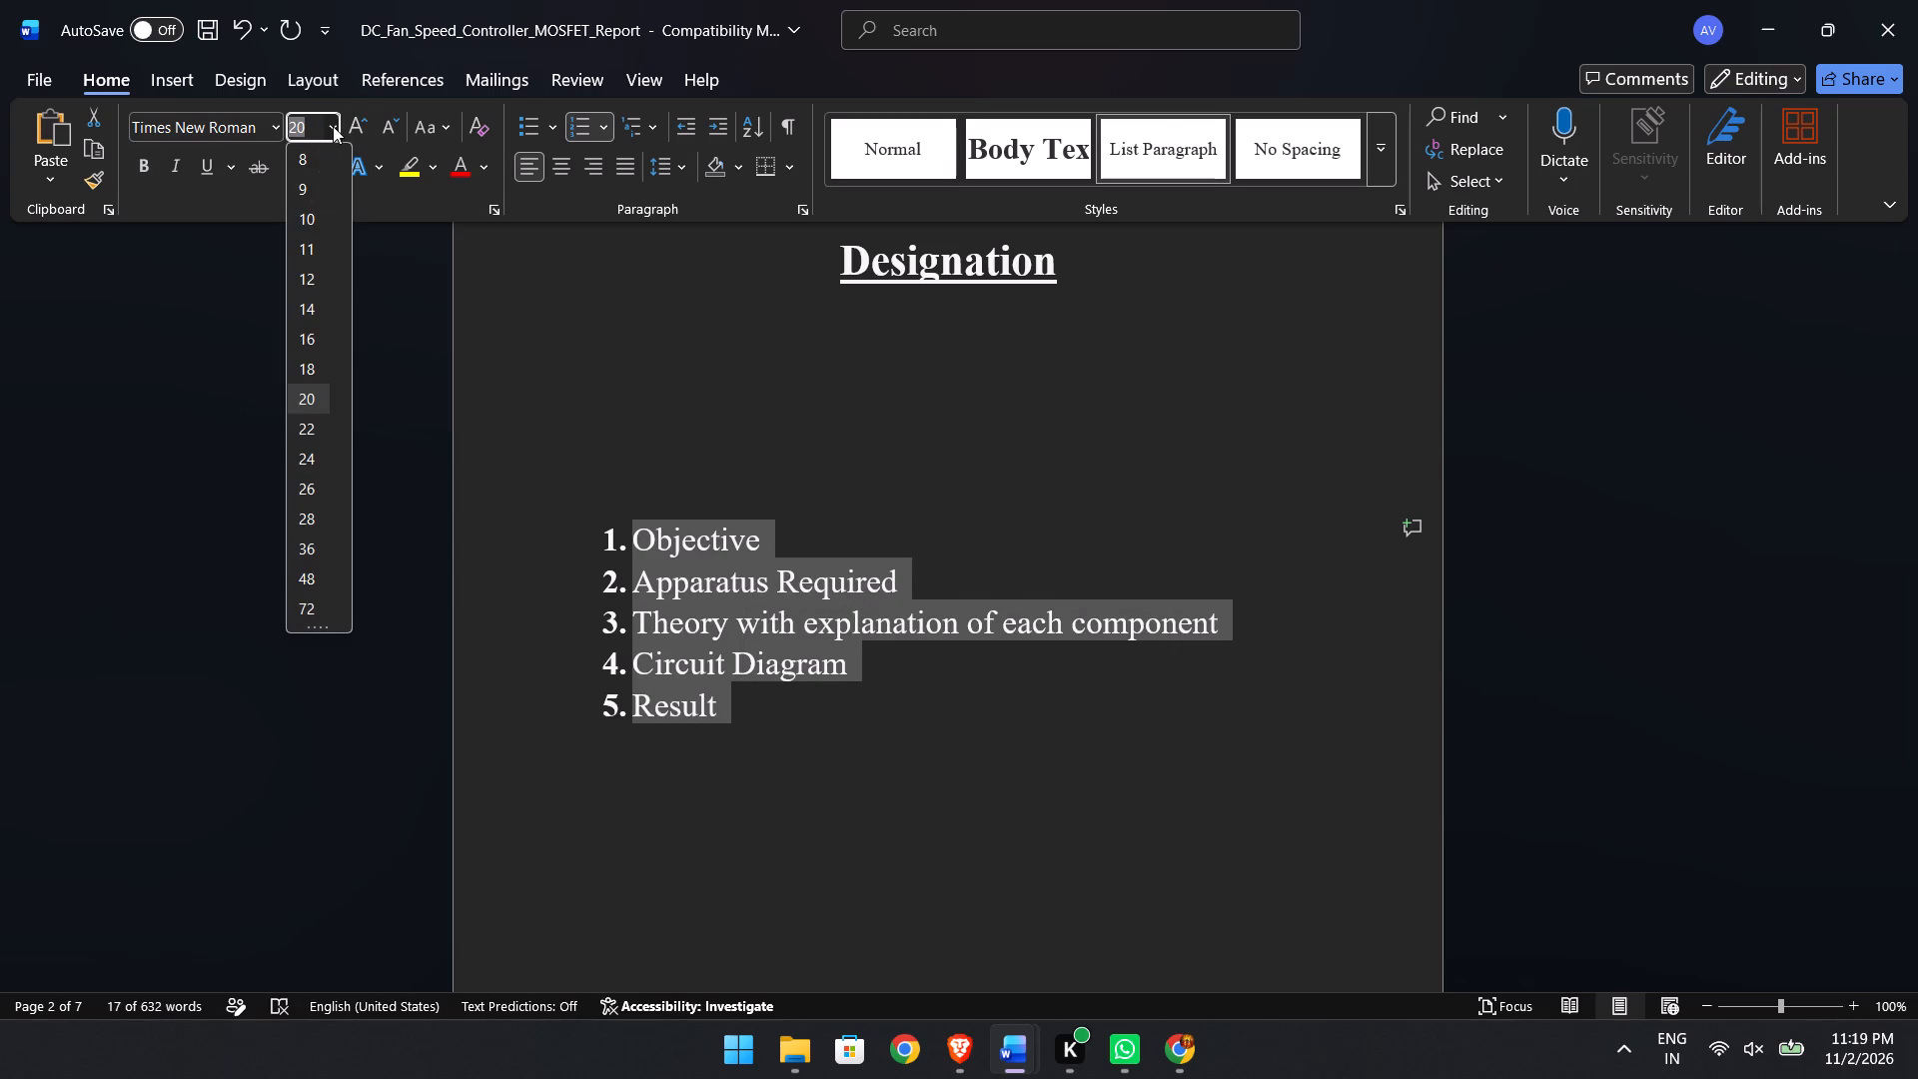
click(308, 253)
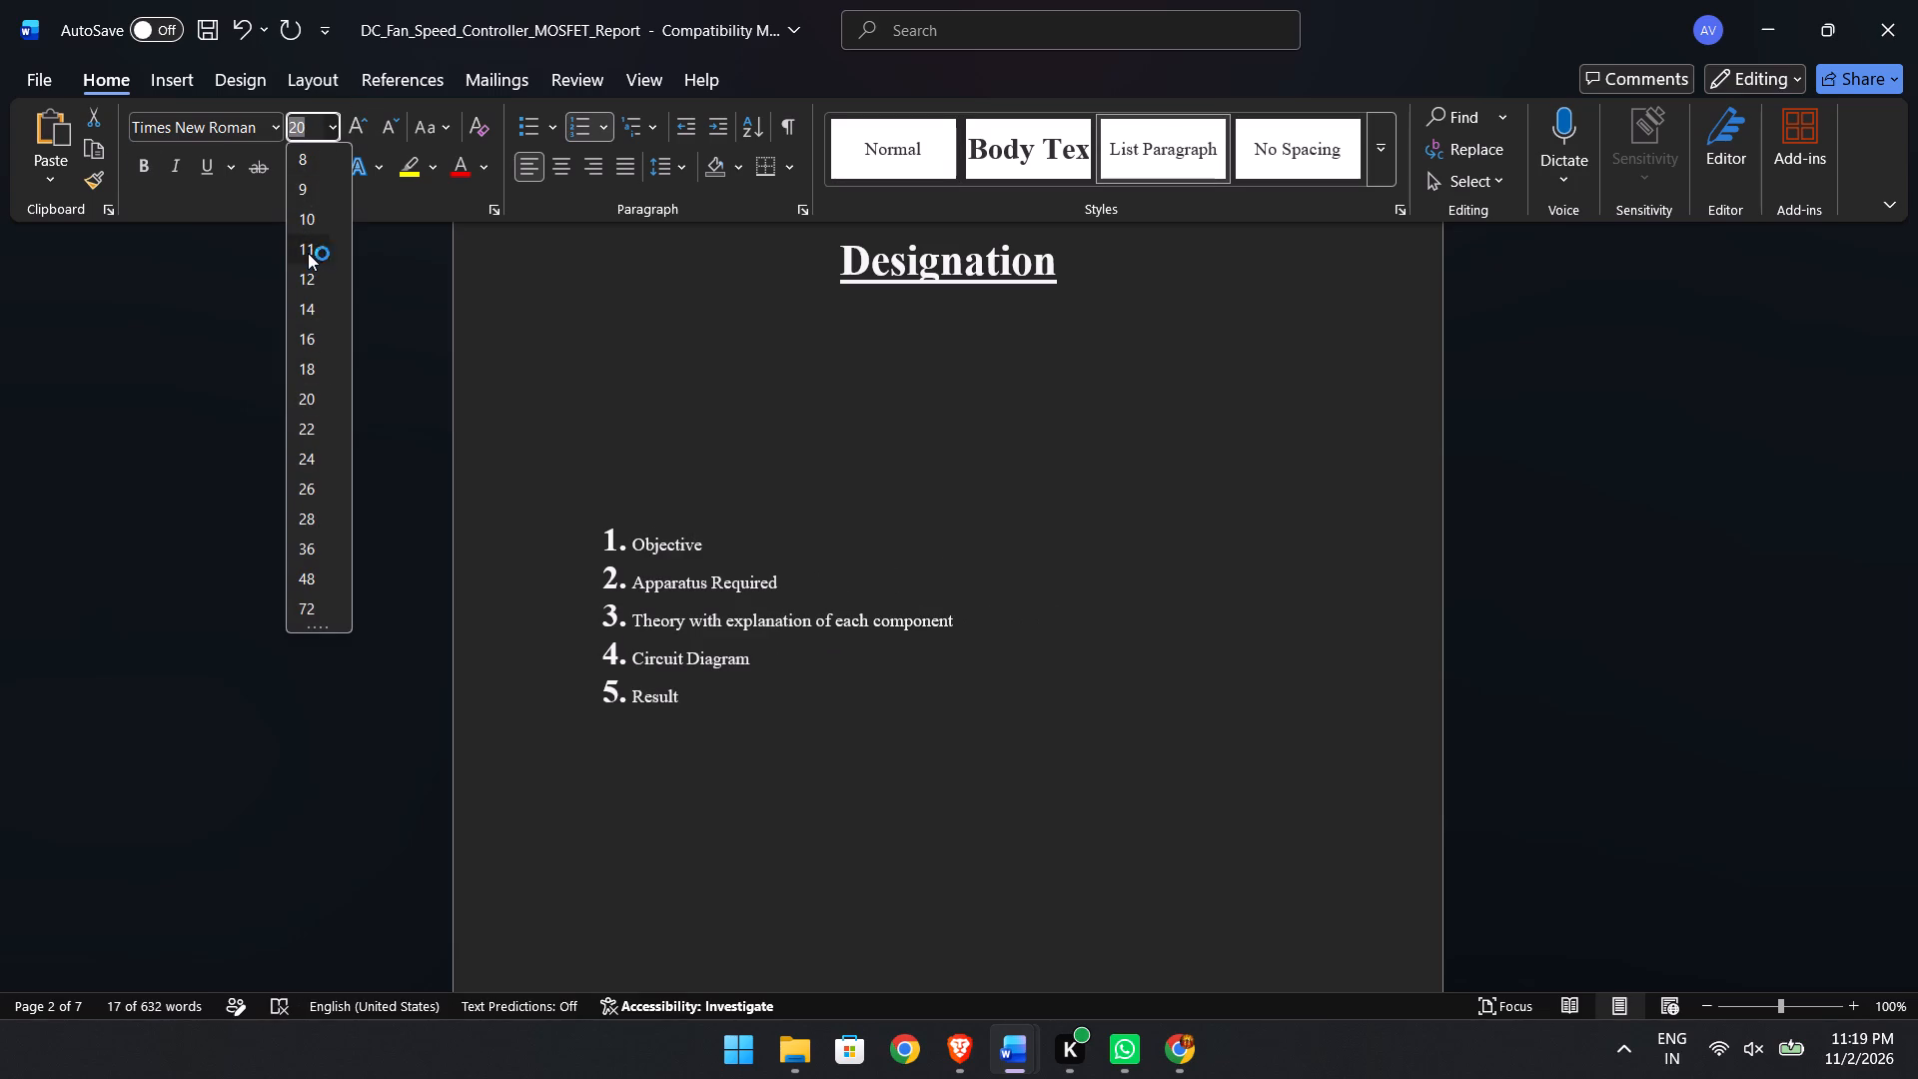
click(562, 599)
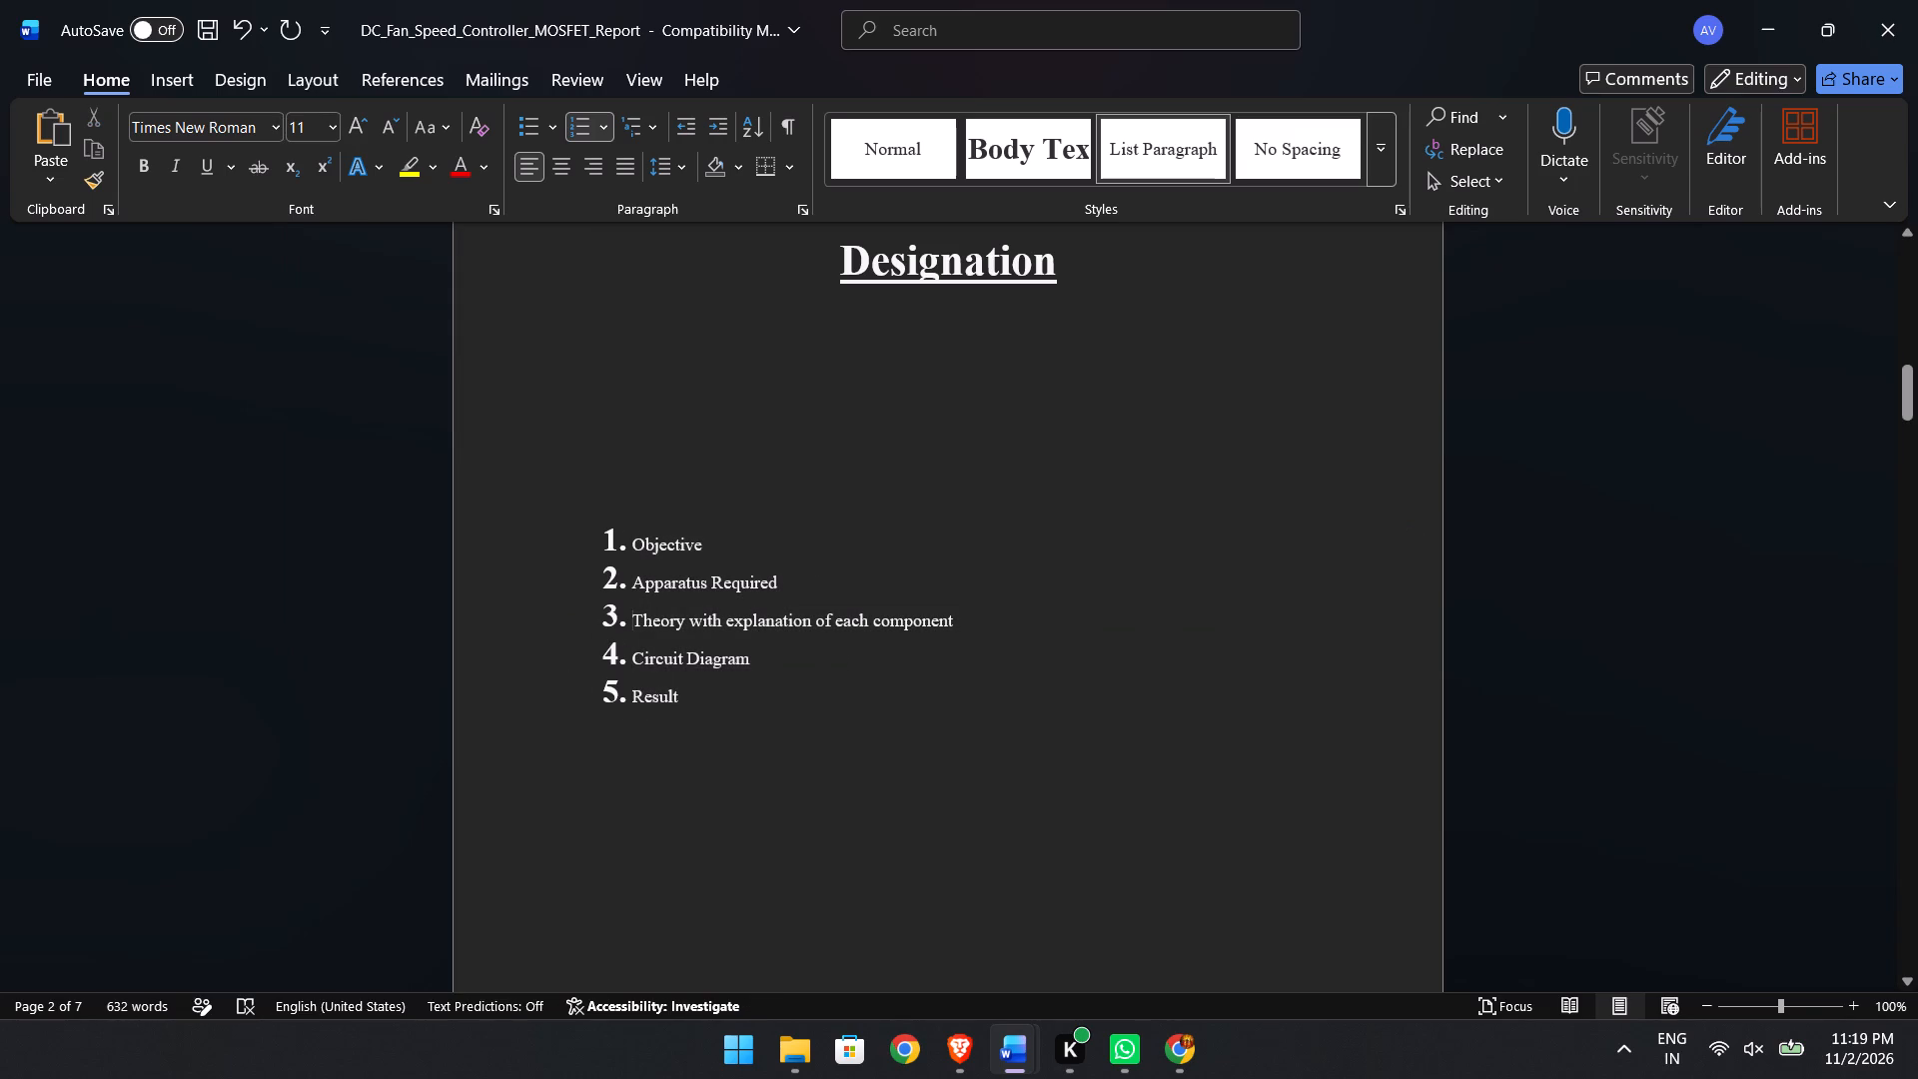
Set the list numbers 1 to 5 under "Designation" to 11 pt.
click(616, 545)
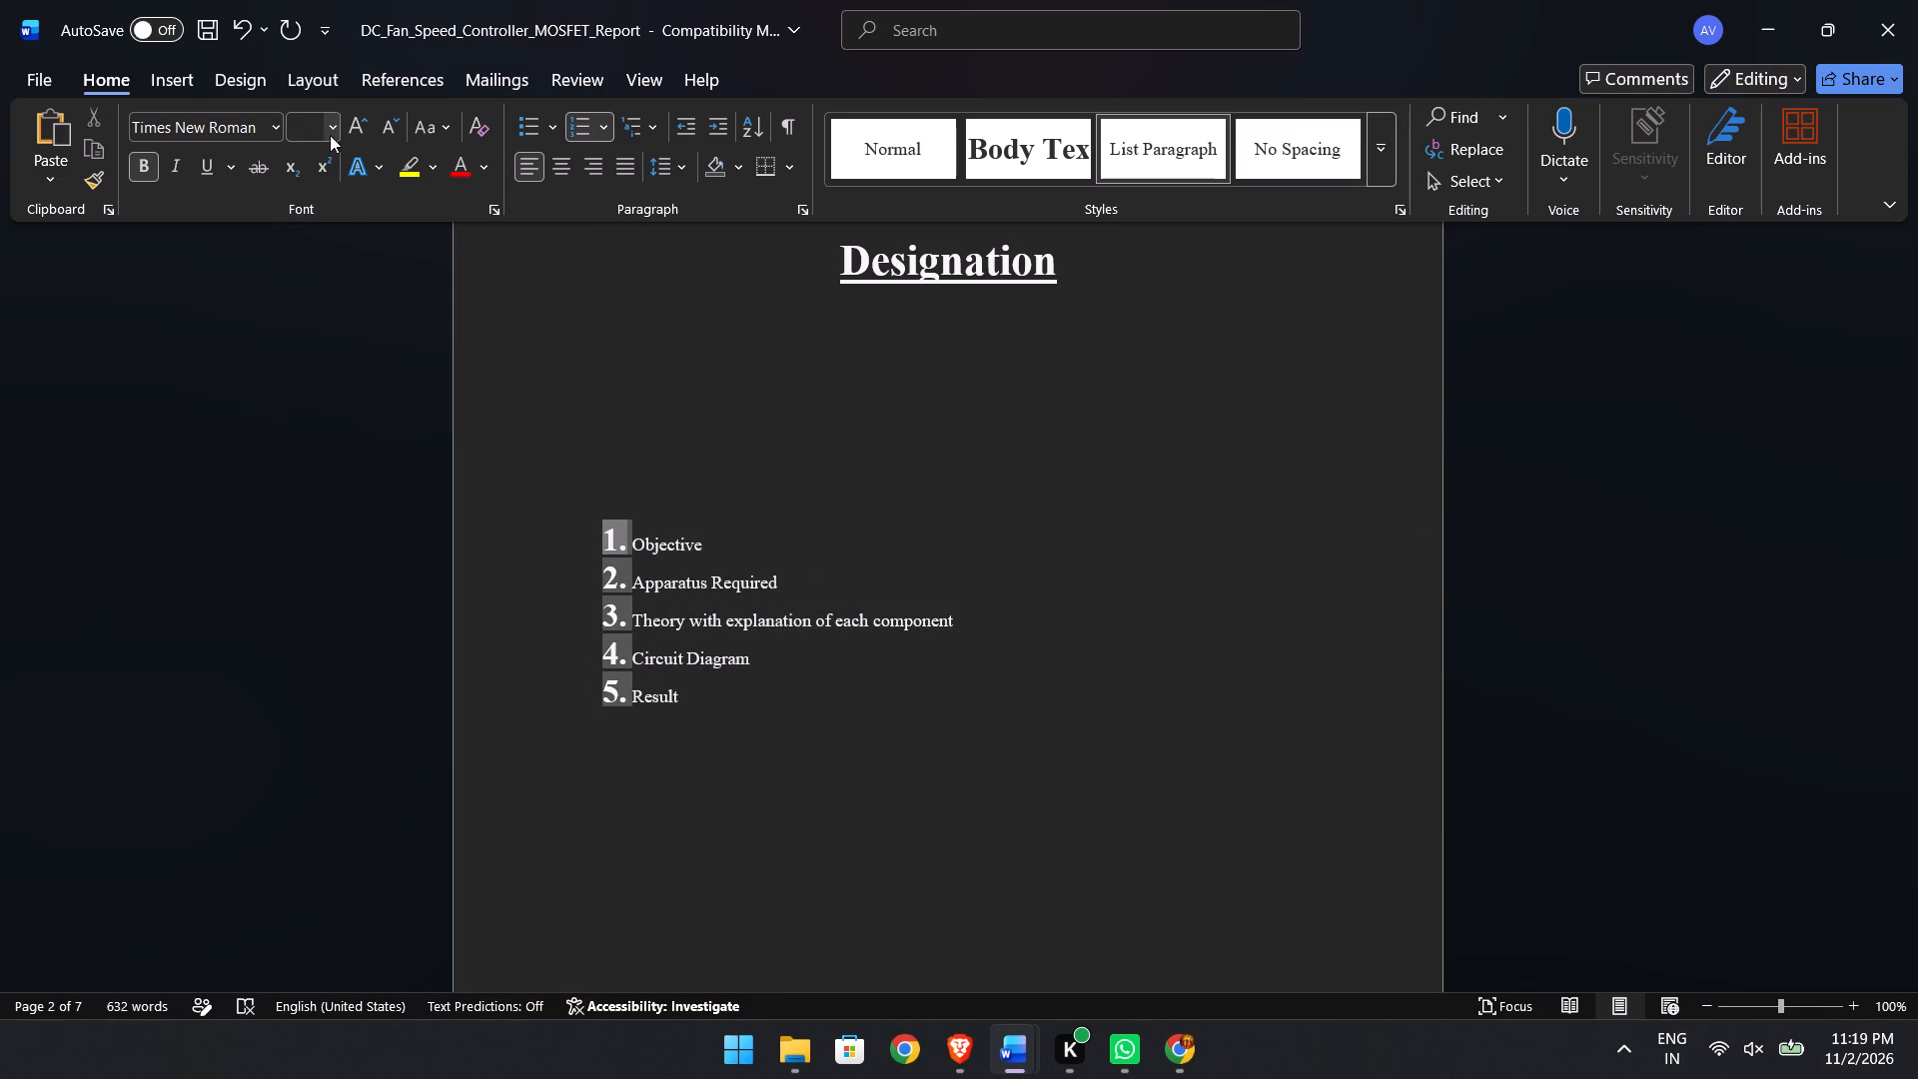
click(330, 133)
click(309, 239)
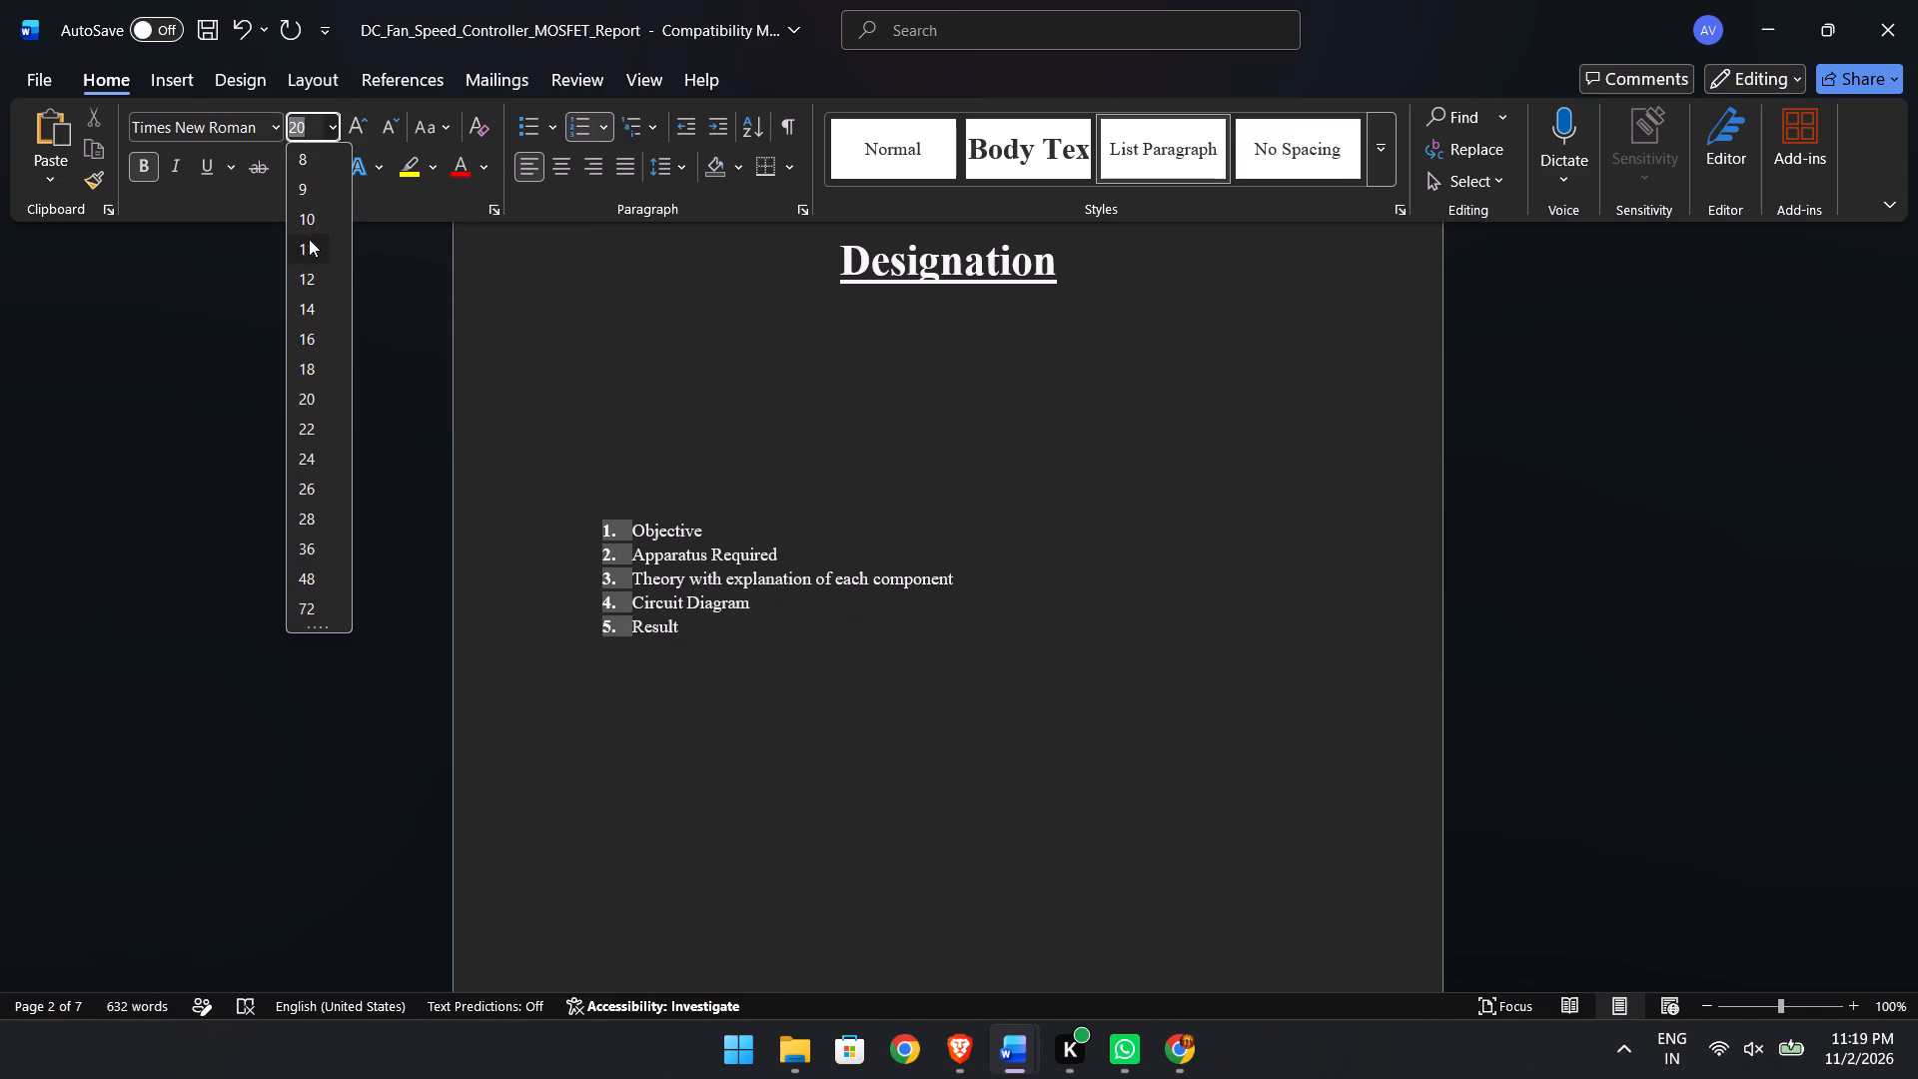
click(713, 747)
scroll(713, 747, down, 1)
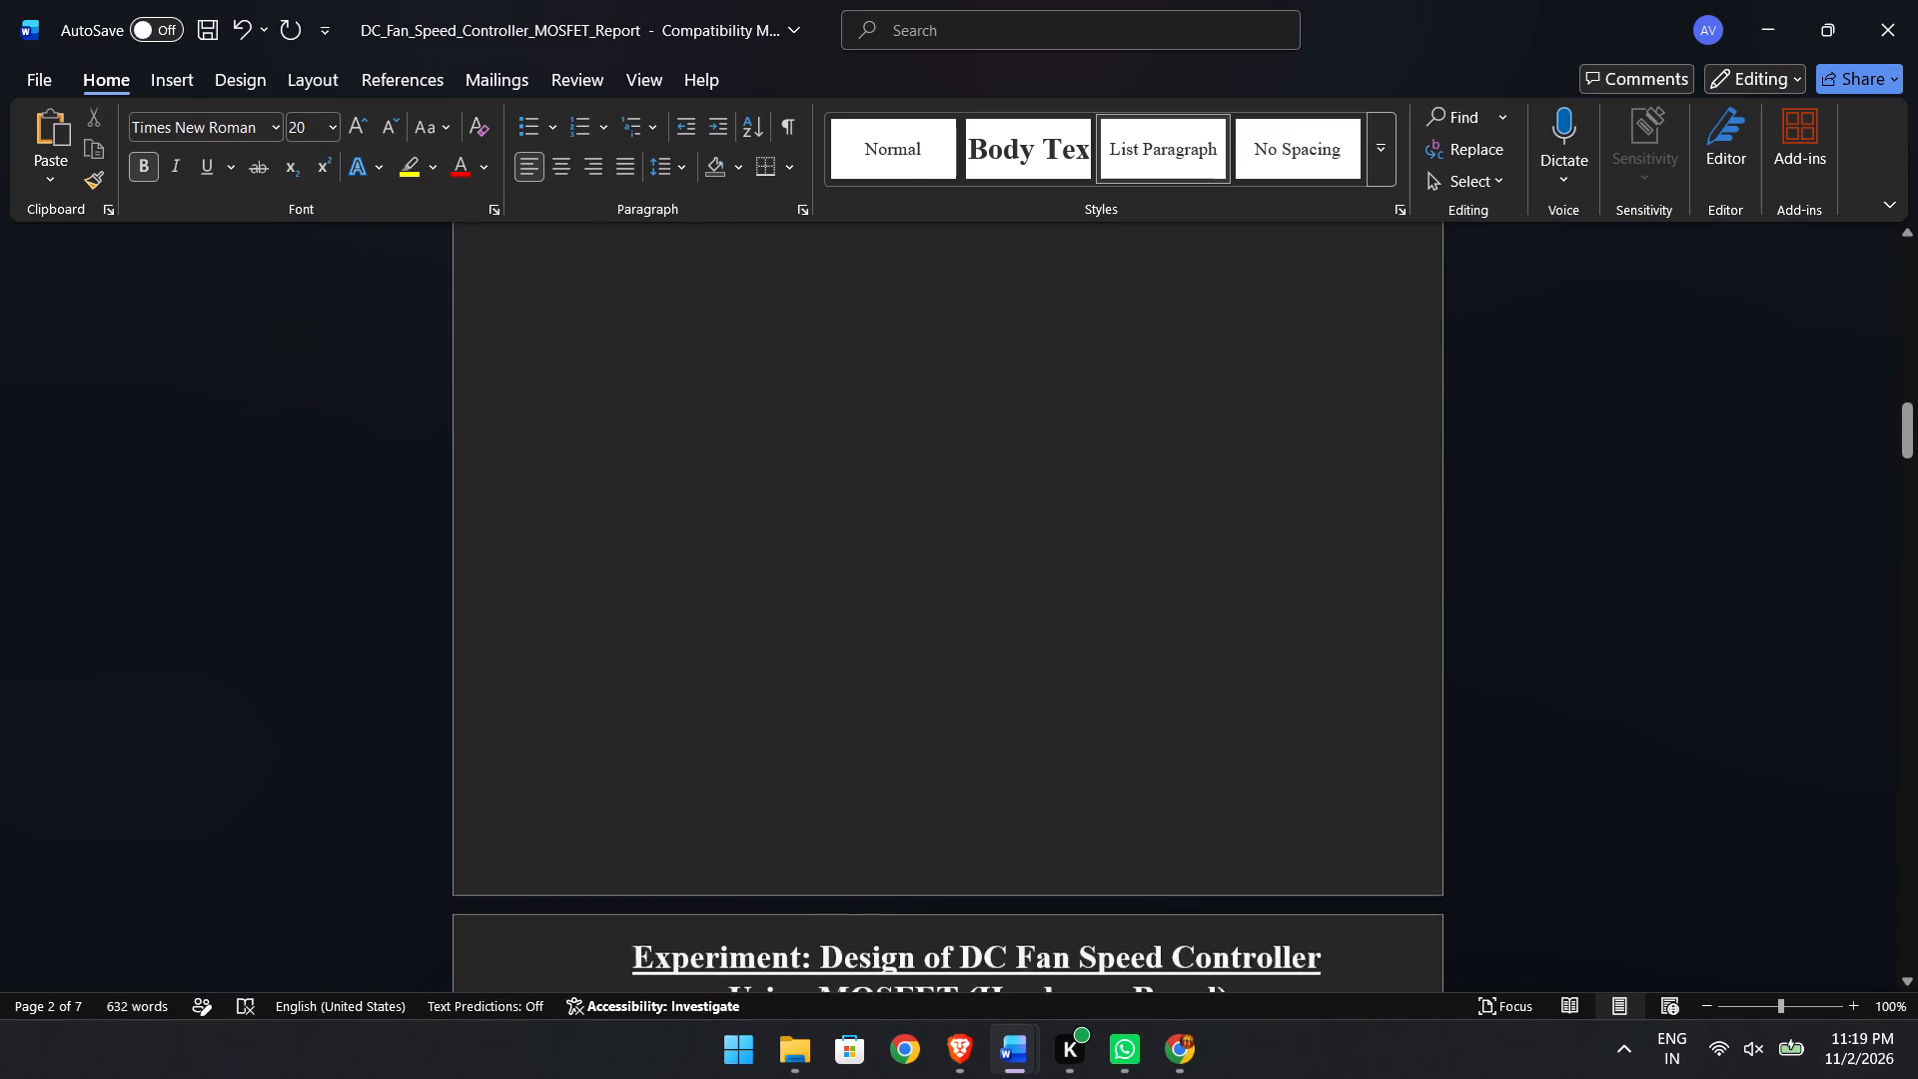
scroll(713, 747, down, 2)
ctrl+scroll(713, 747, down, 4)
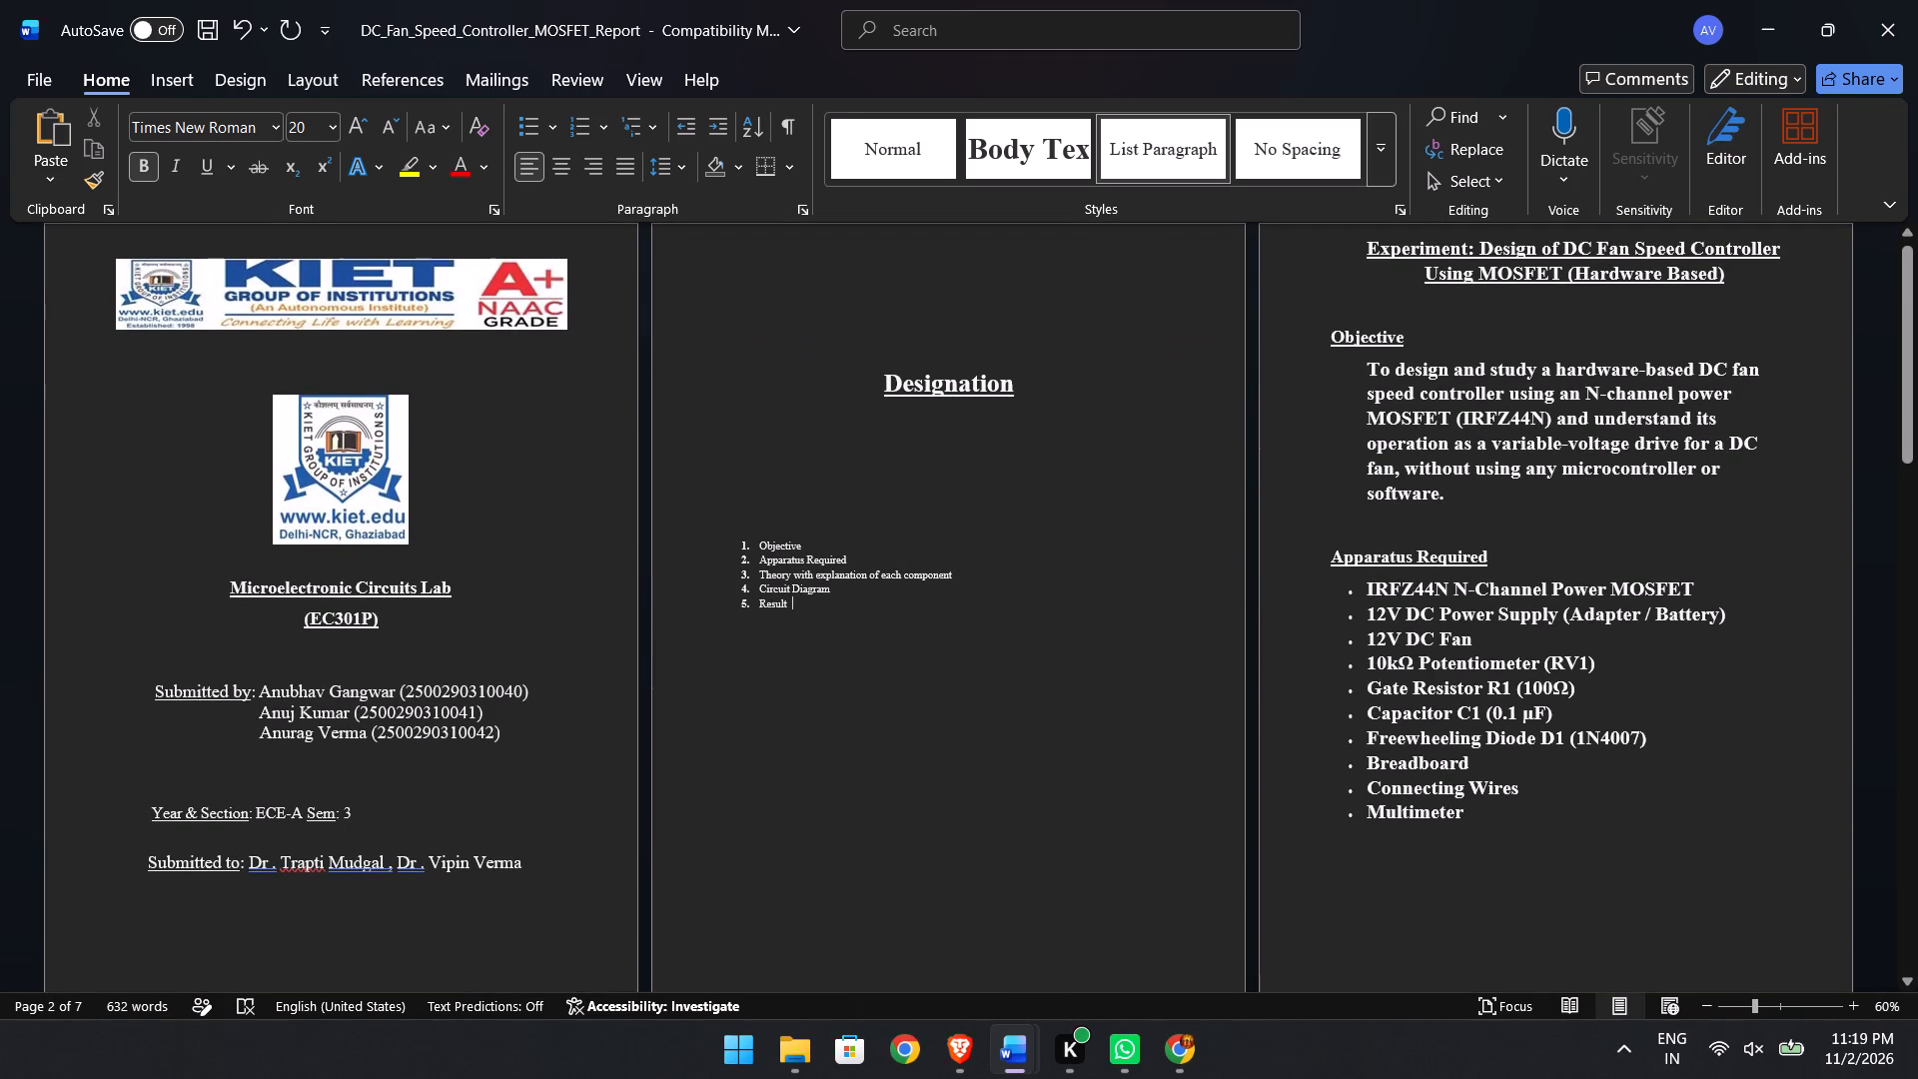
drag(1363, 258, 1468, 739)
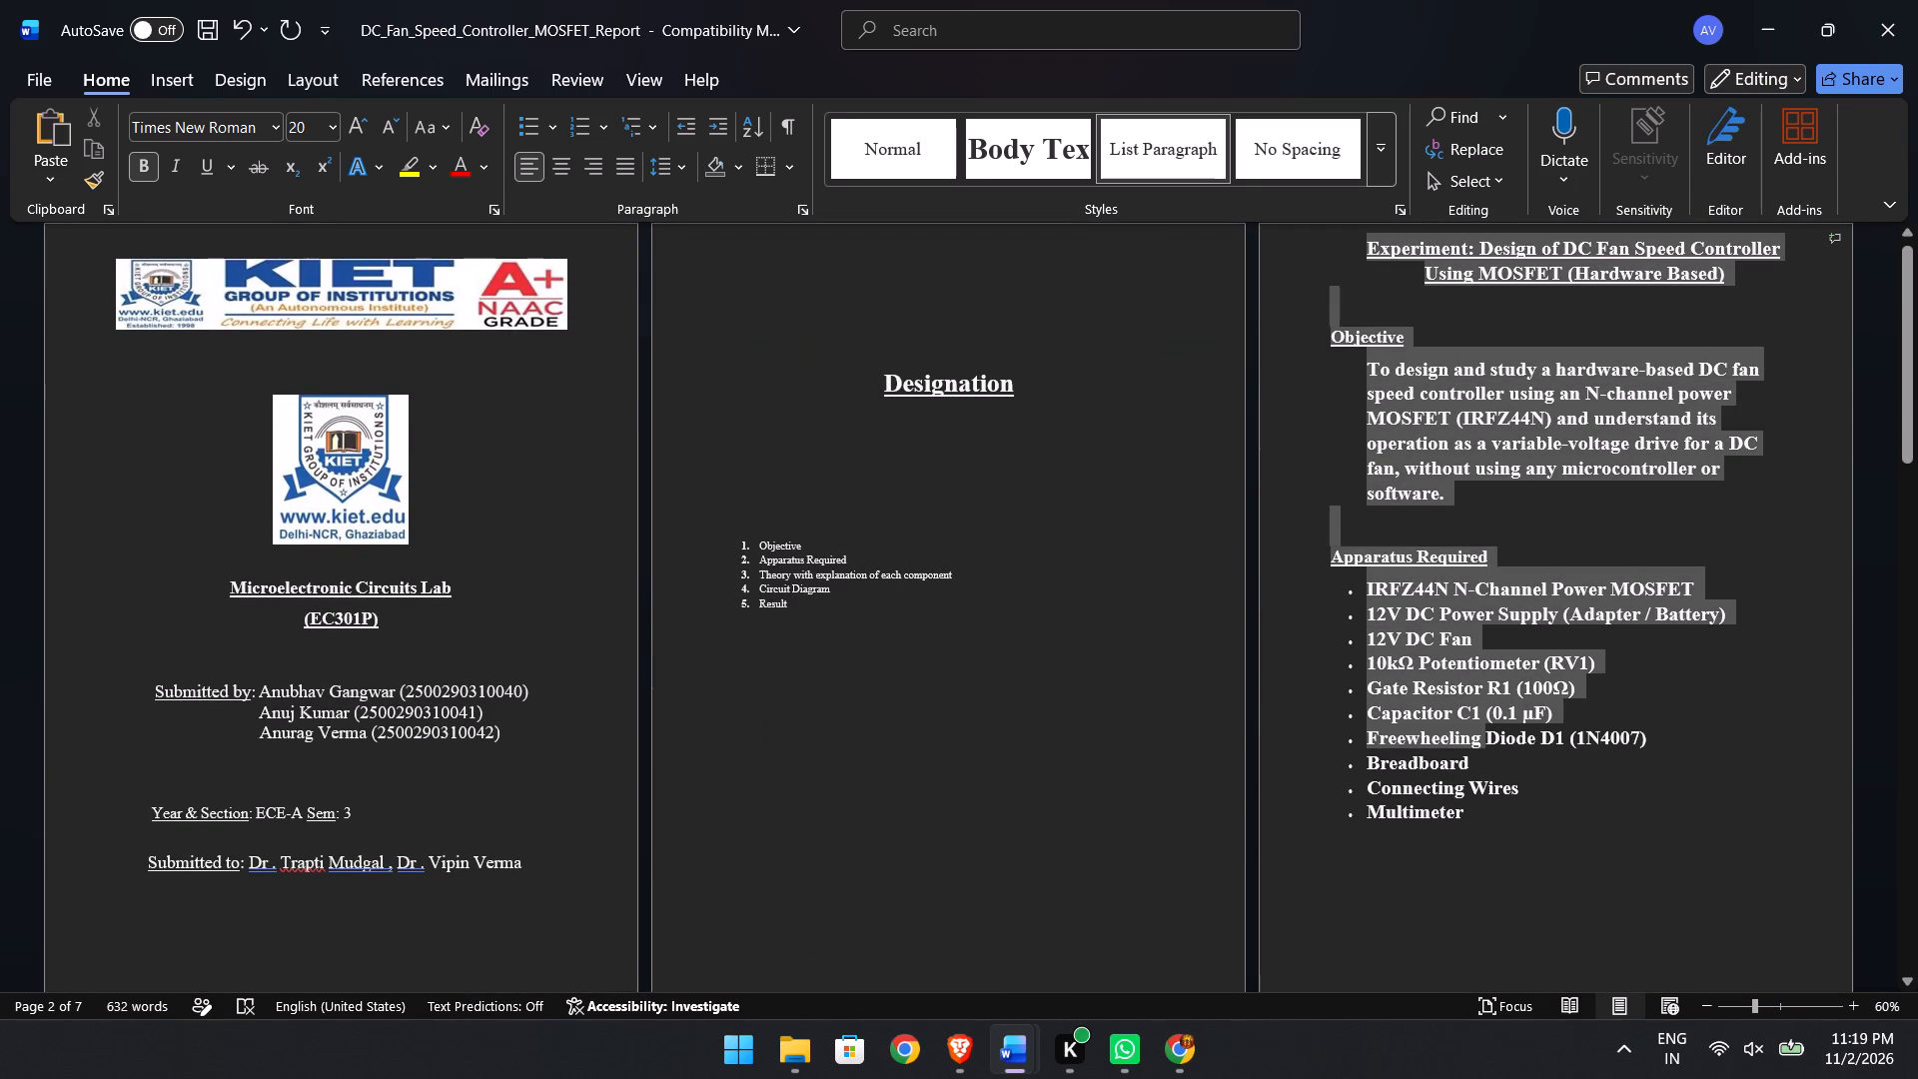
drag(1468, 739, 1478, 856)
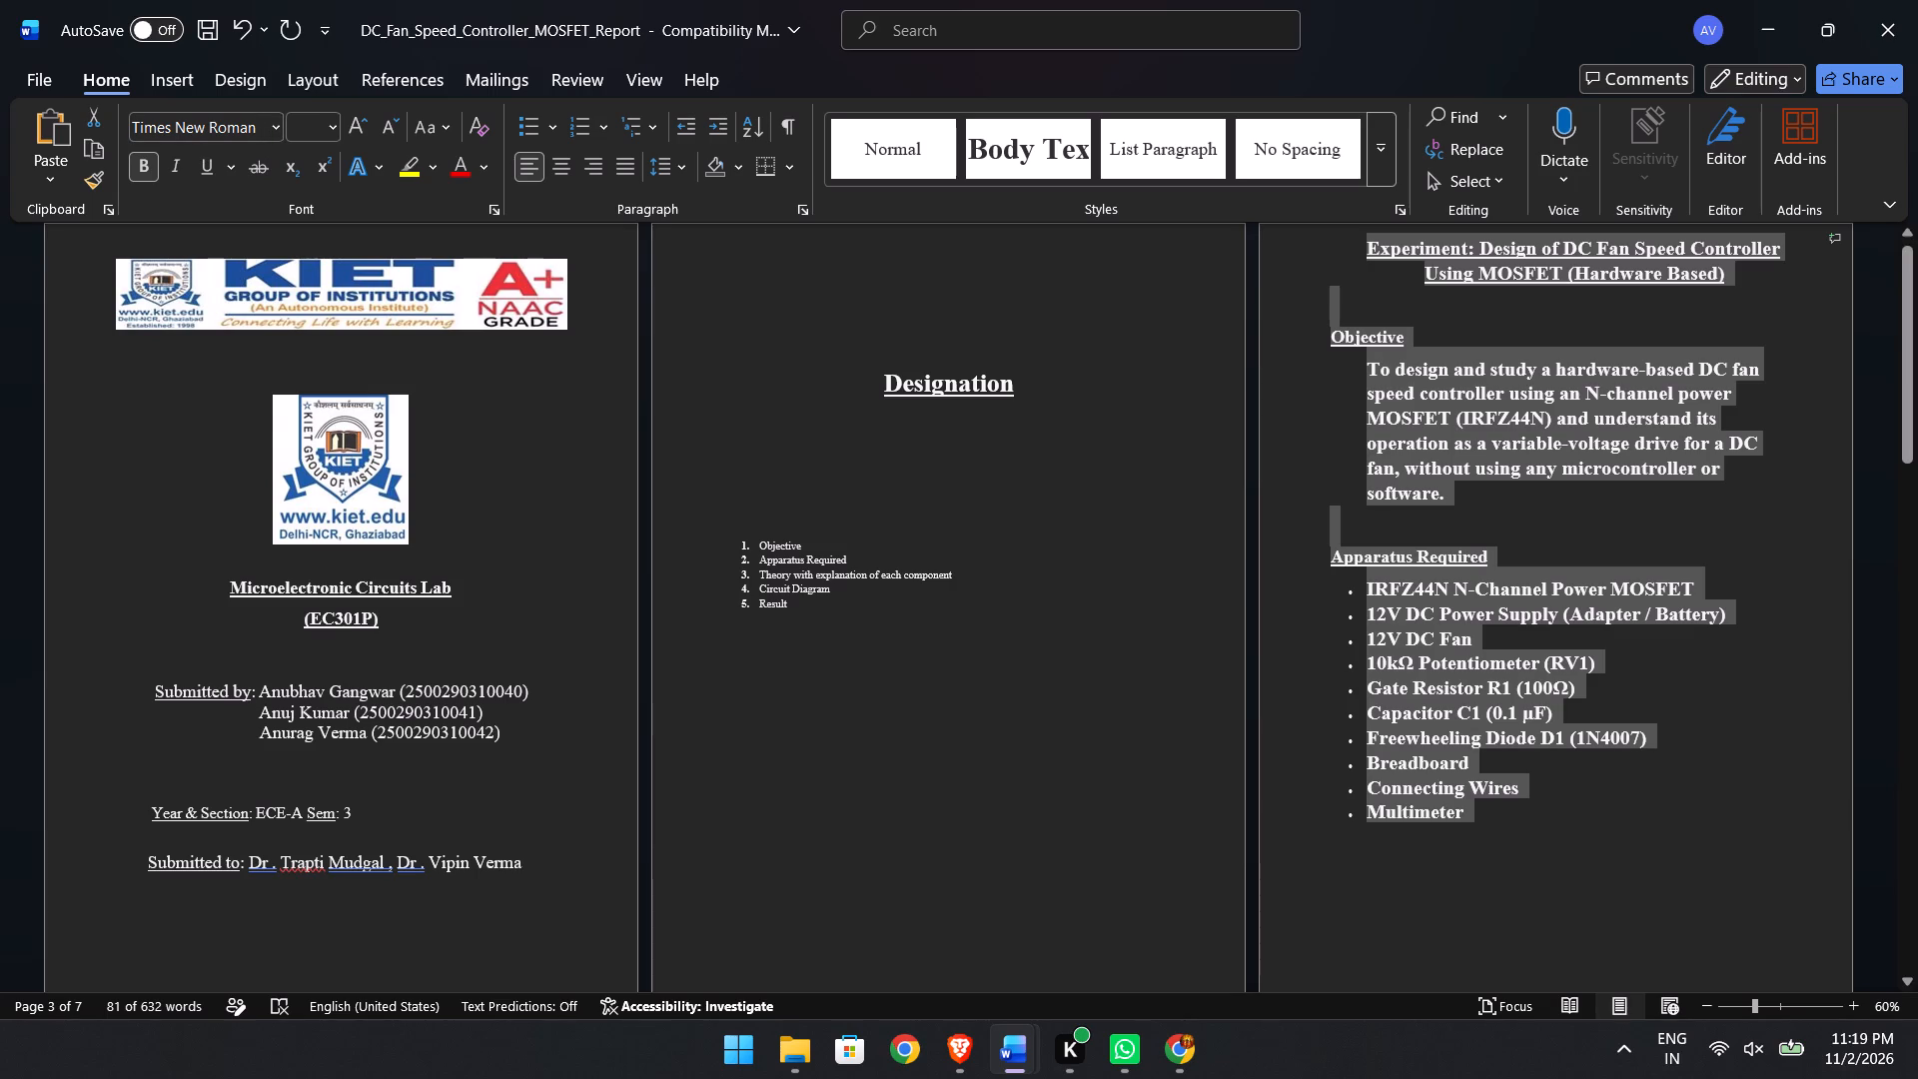
click(327, 115)
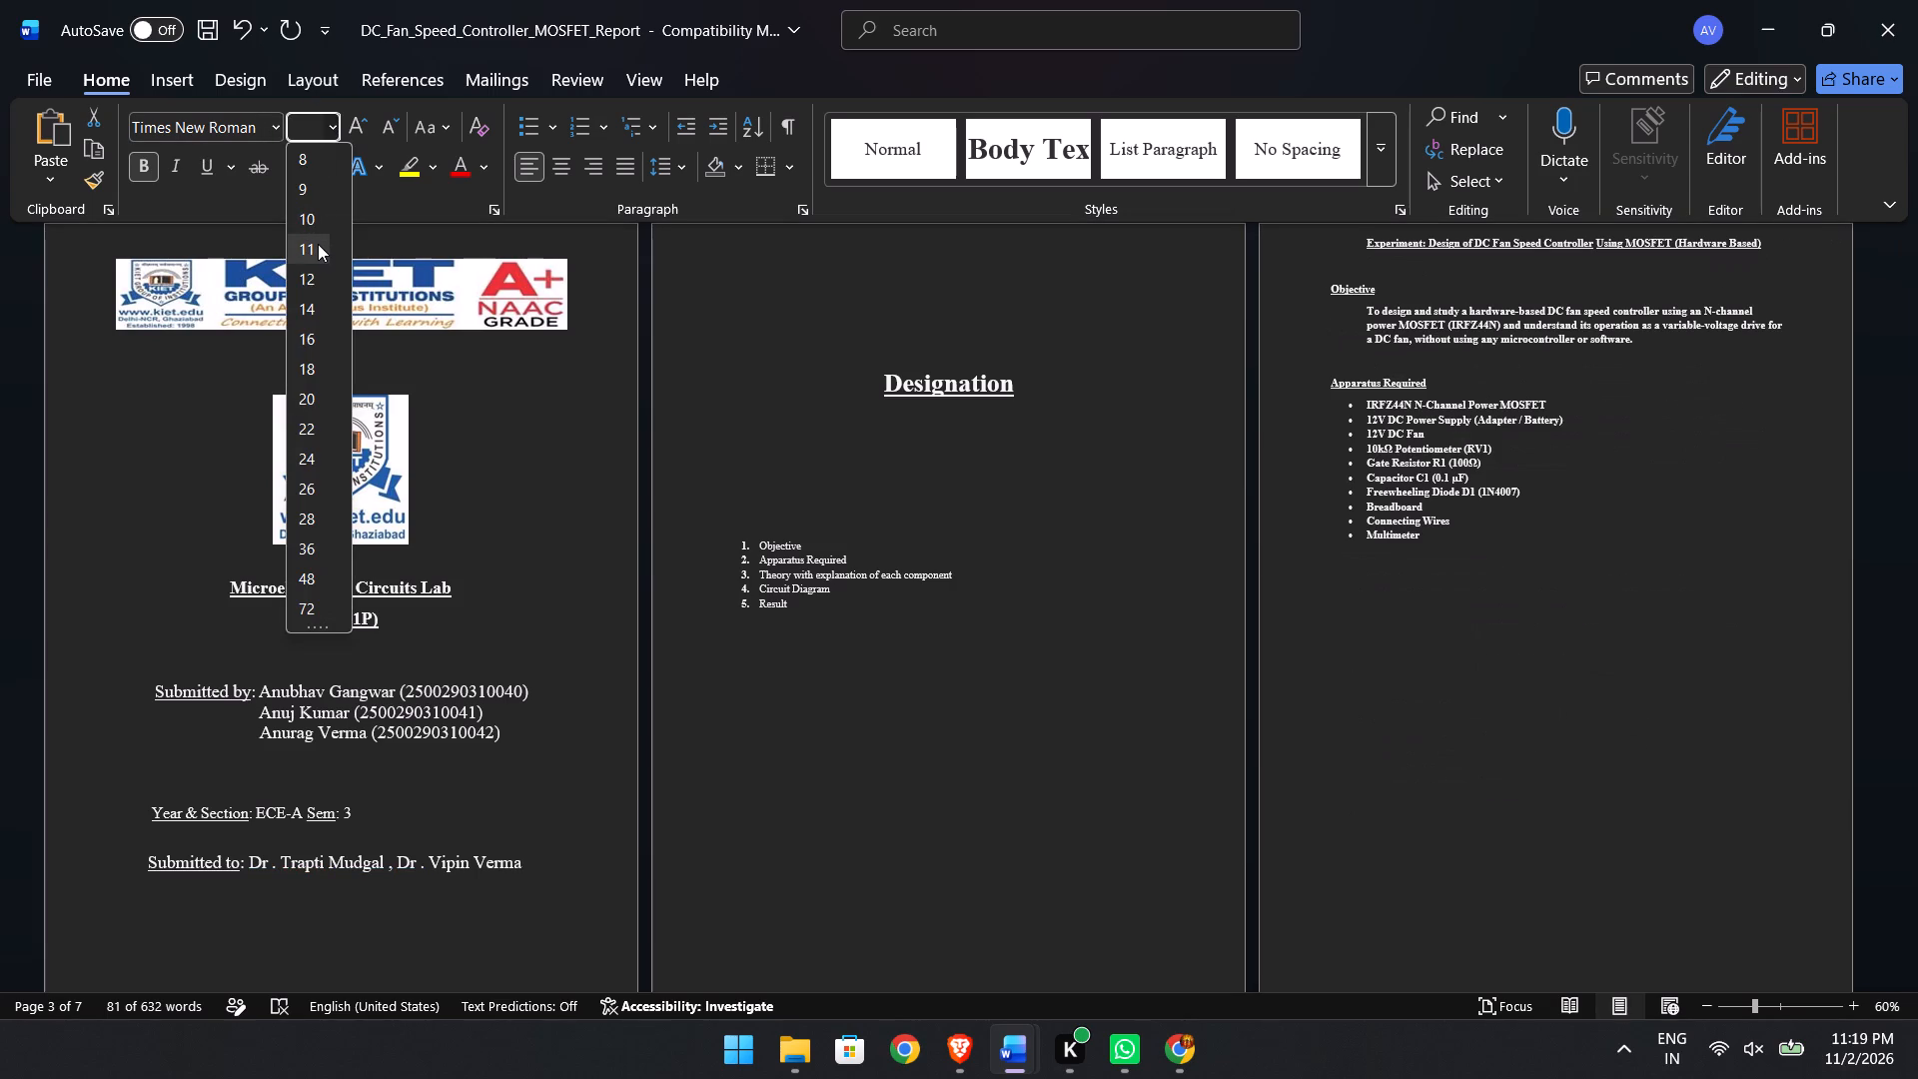
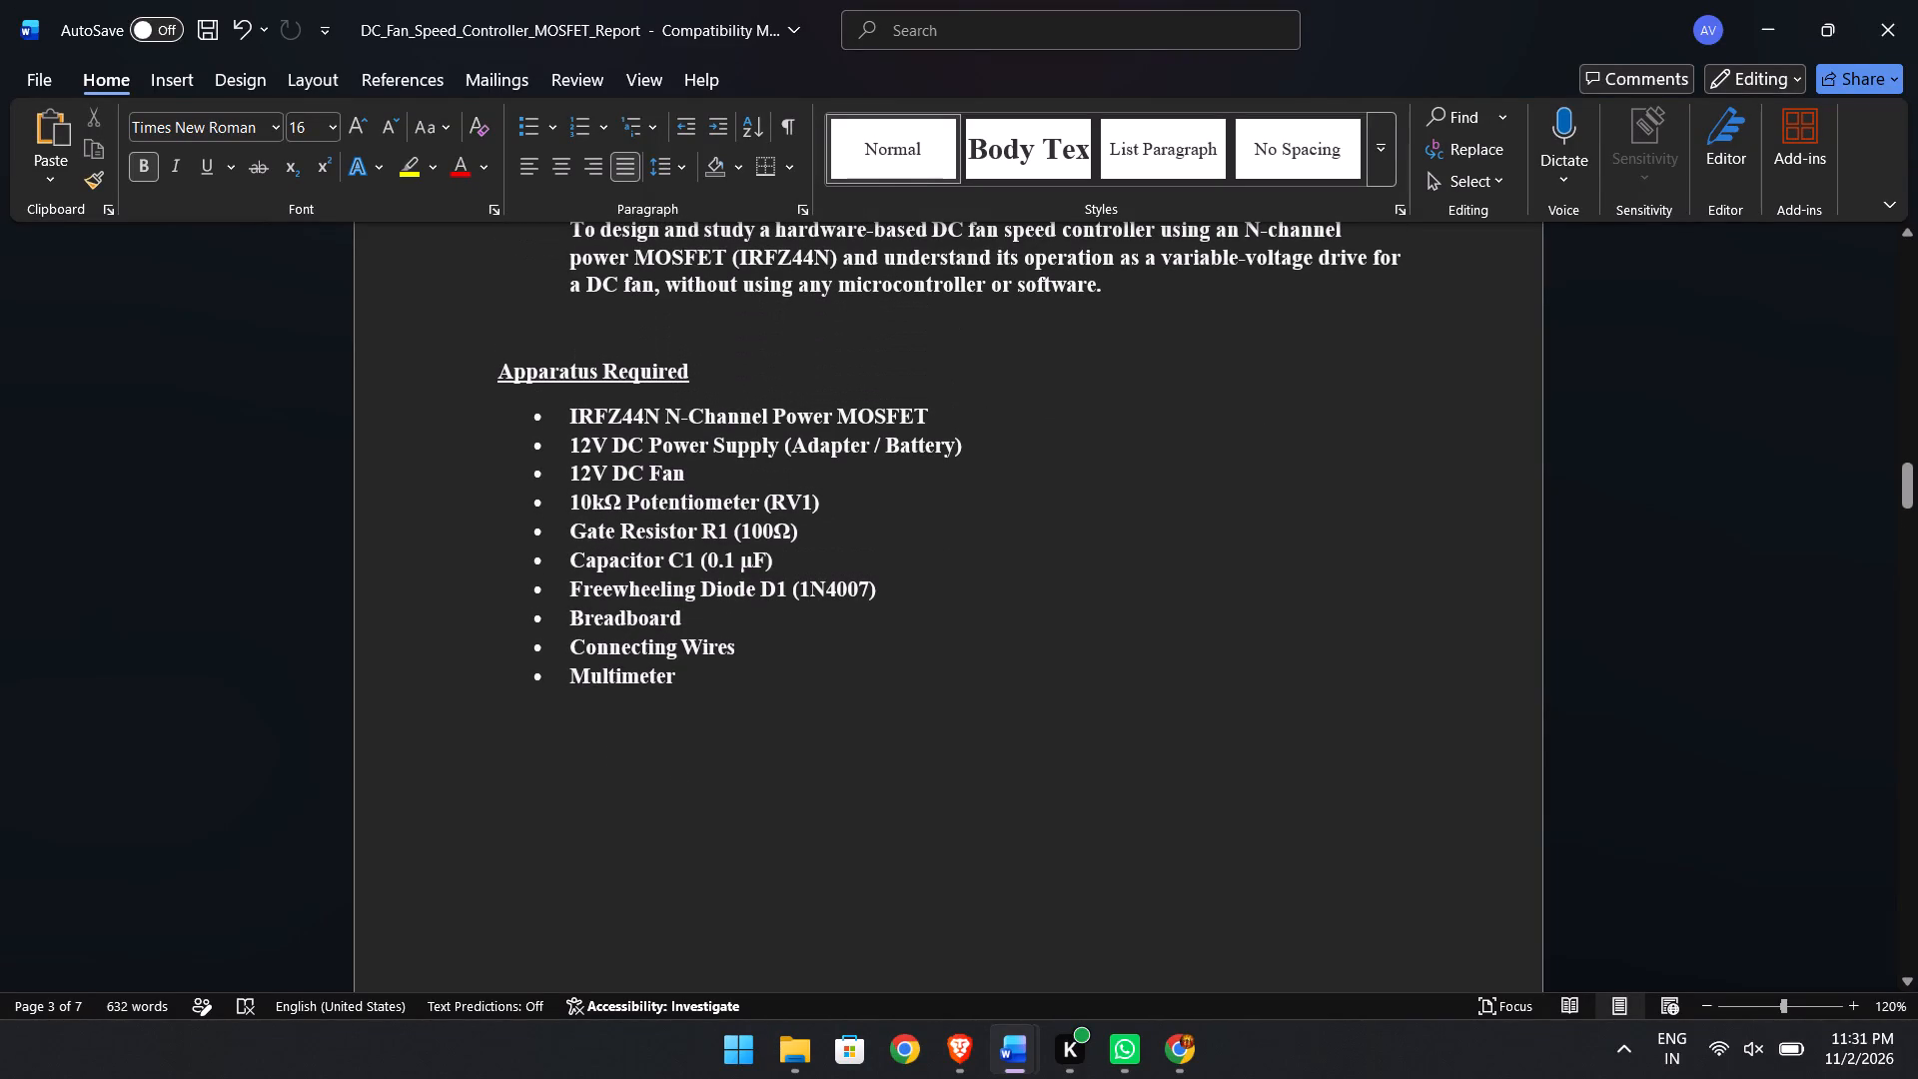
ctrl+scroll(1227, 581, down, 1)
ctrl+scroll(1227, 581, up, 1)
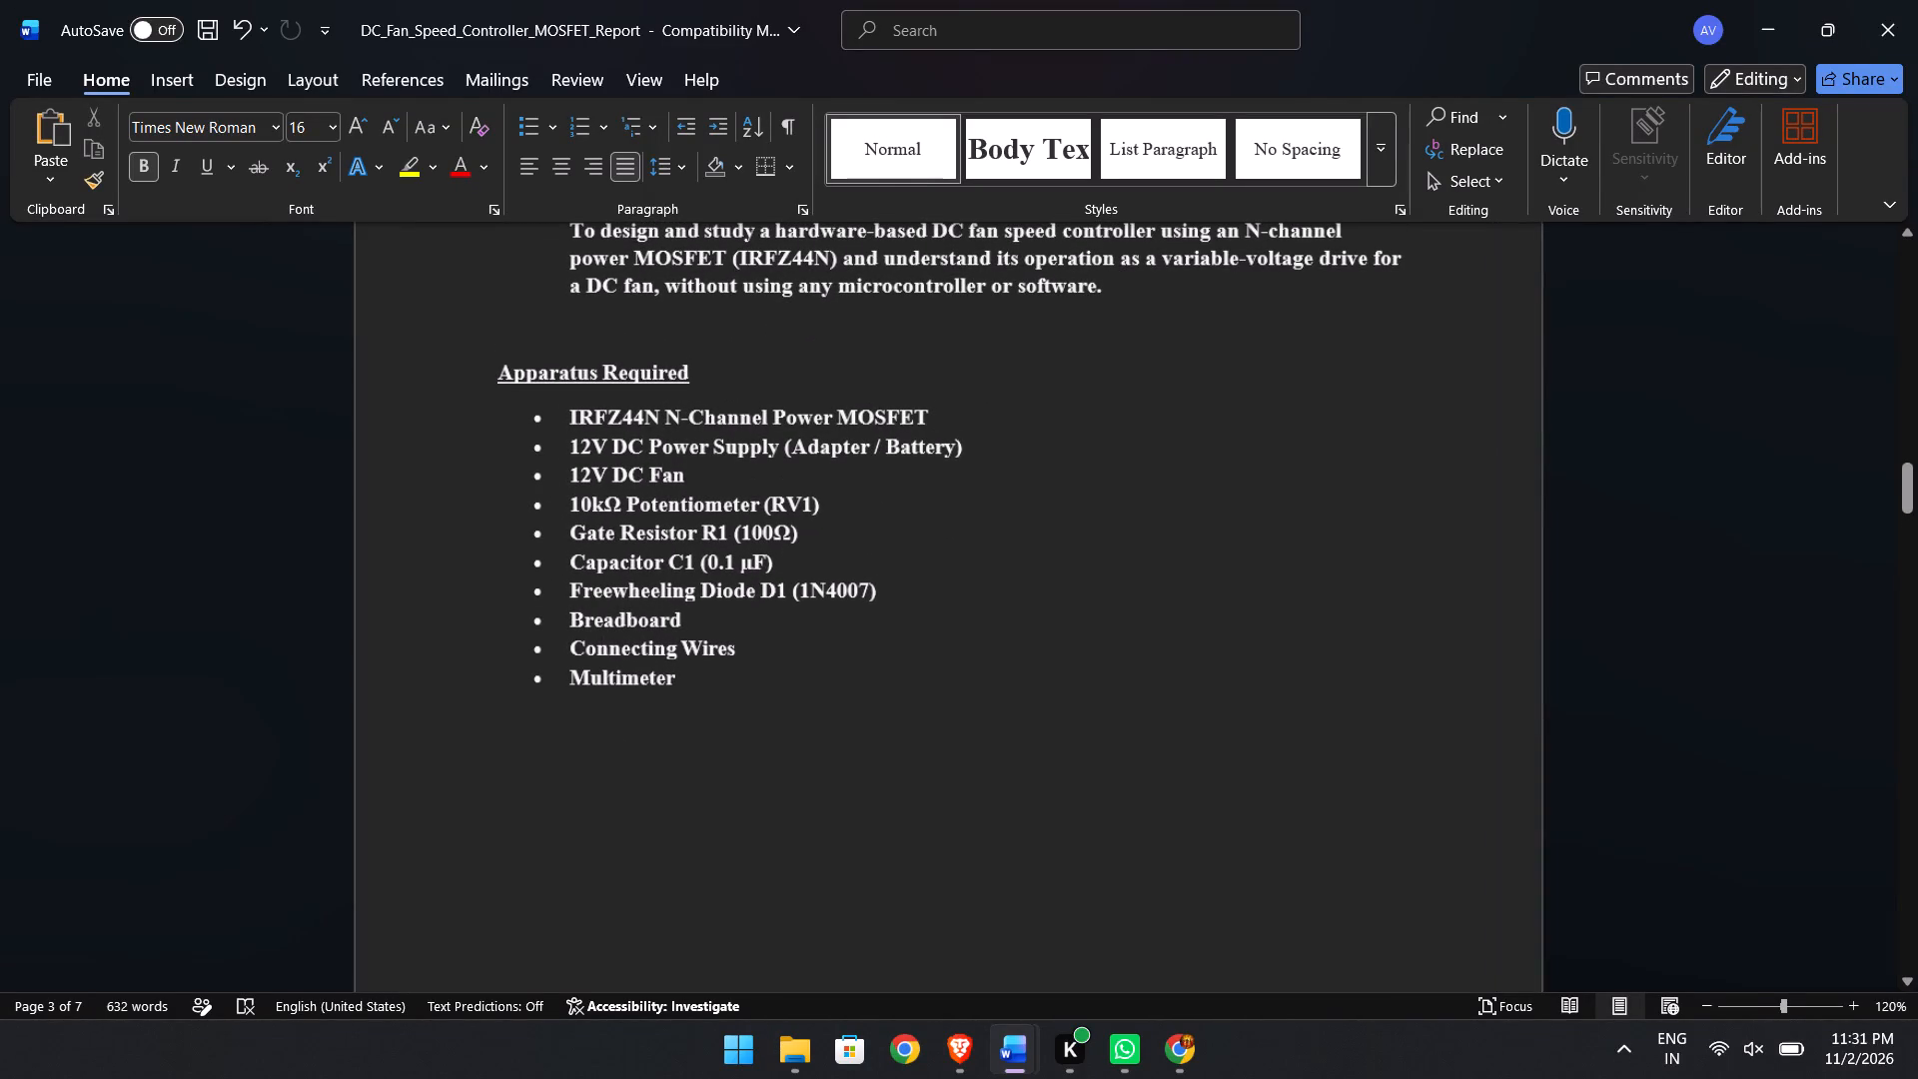
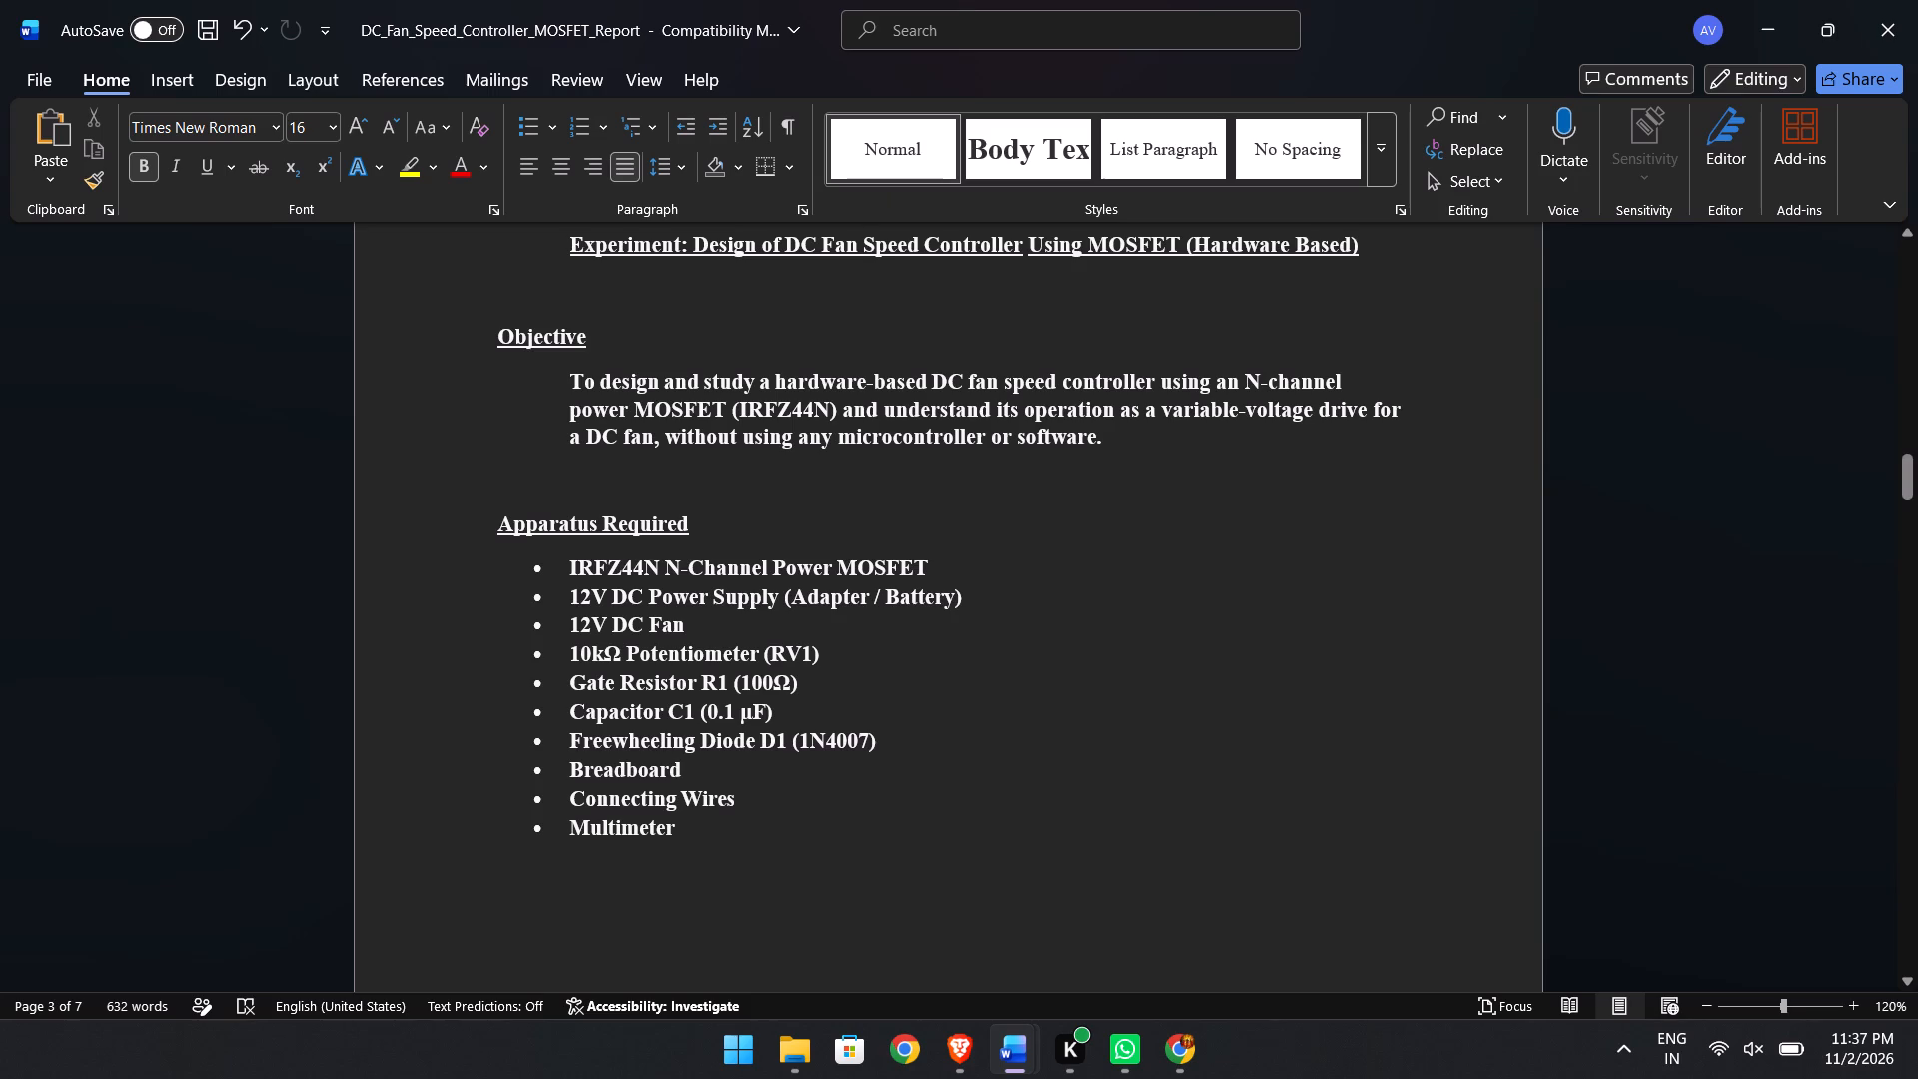
Select the full paragraph under the Objective heading, from "To design and study" through "microcontroller or software.".
drag(570, 375, 1057, 478)
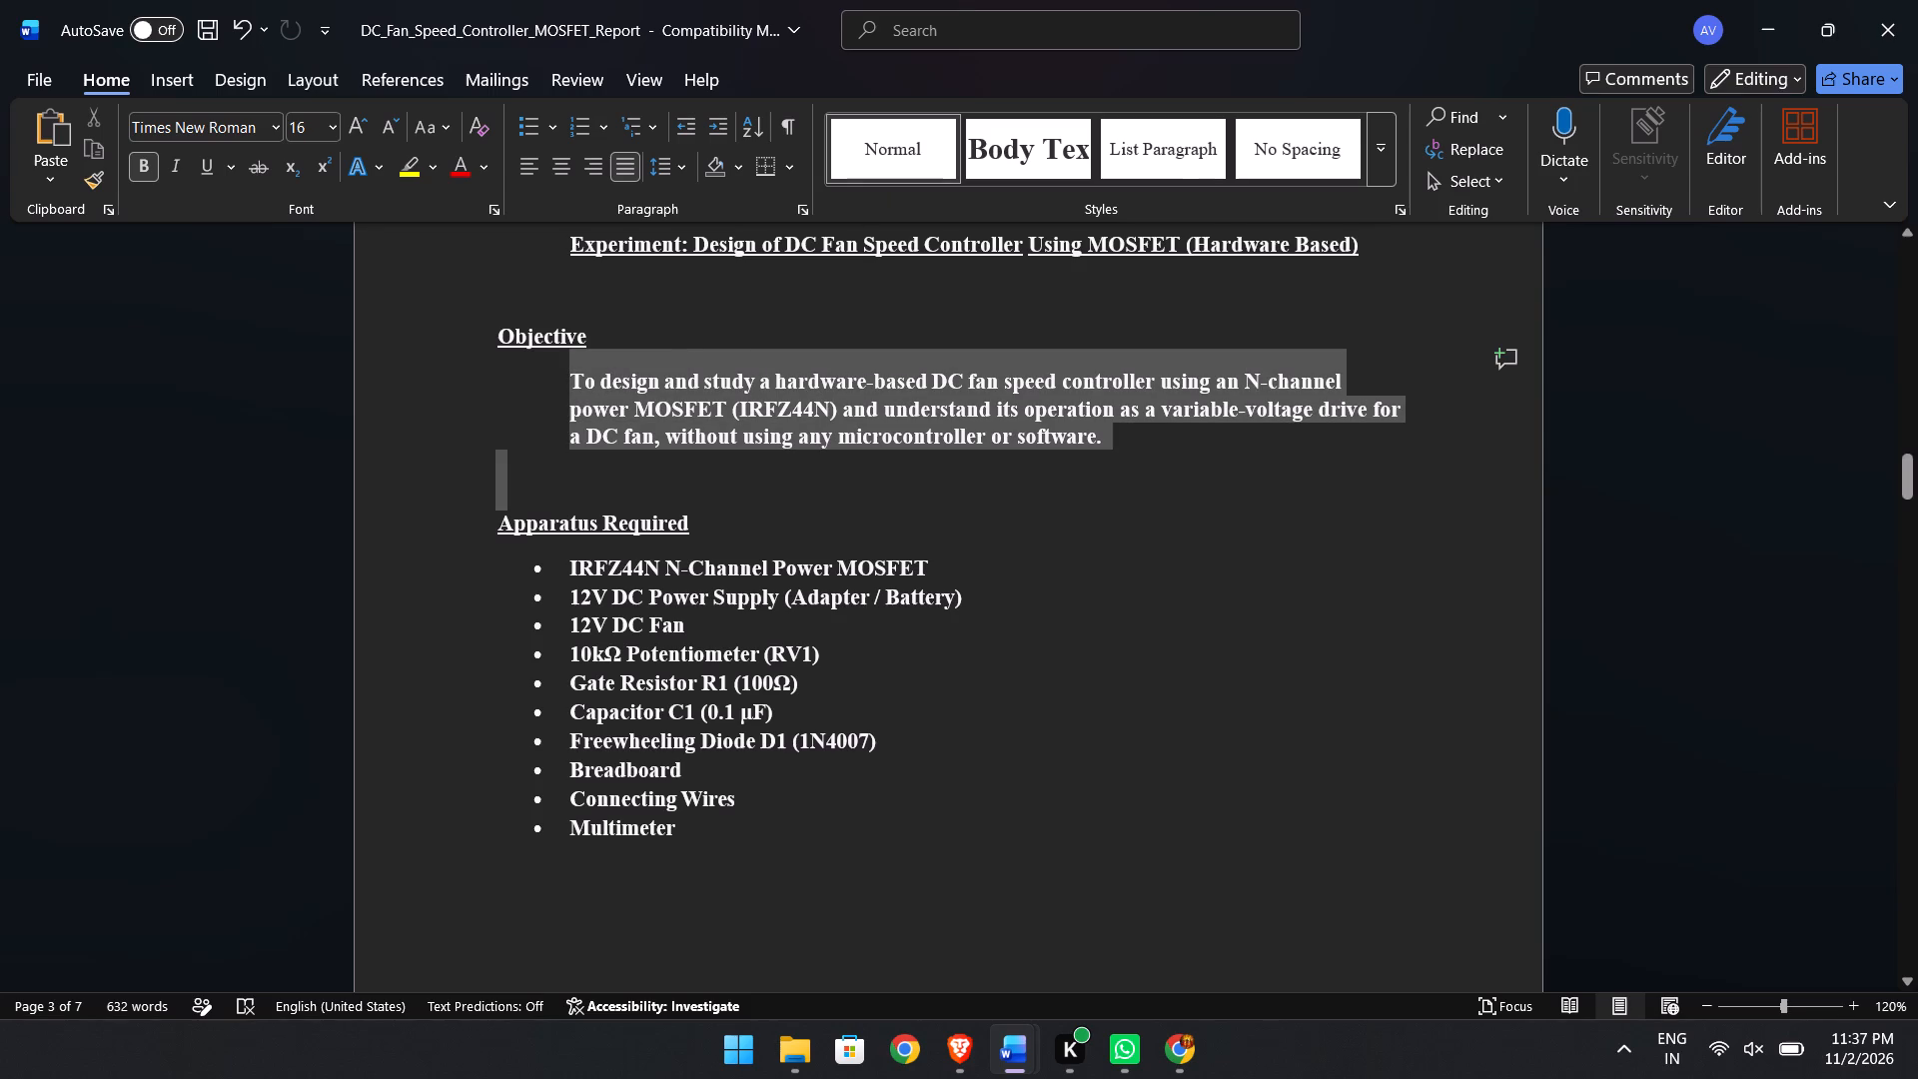
drag(1057, 478, 1112, 442)
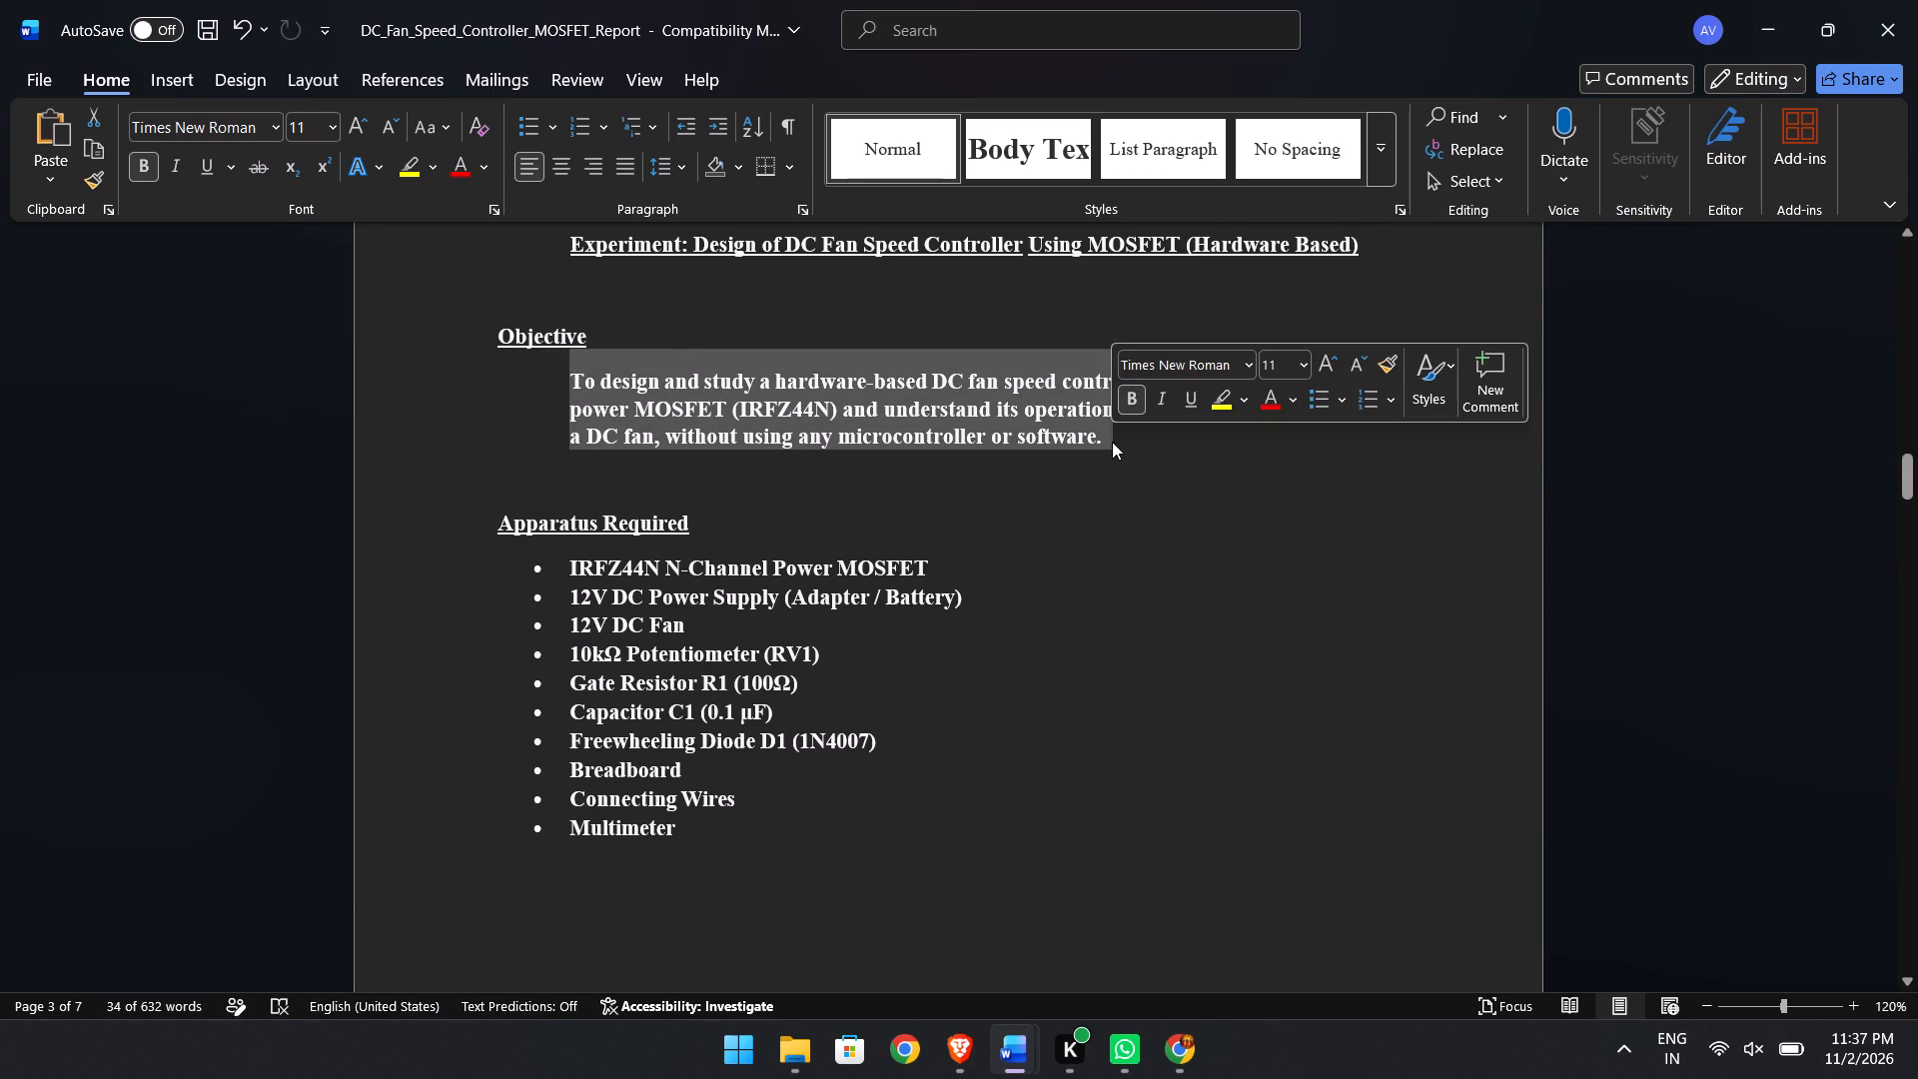
click(1112, 442)
drag(1112, 442, 612, 426)
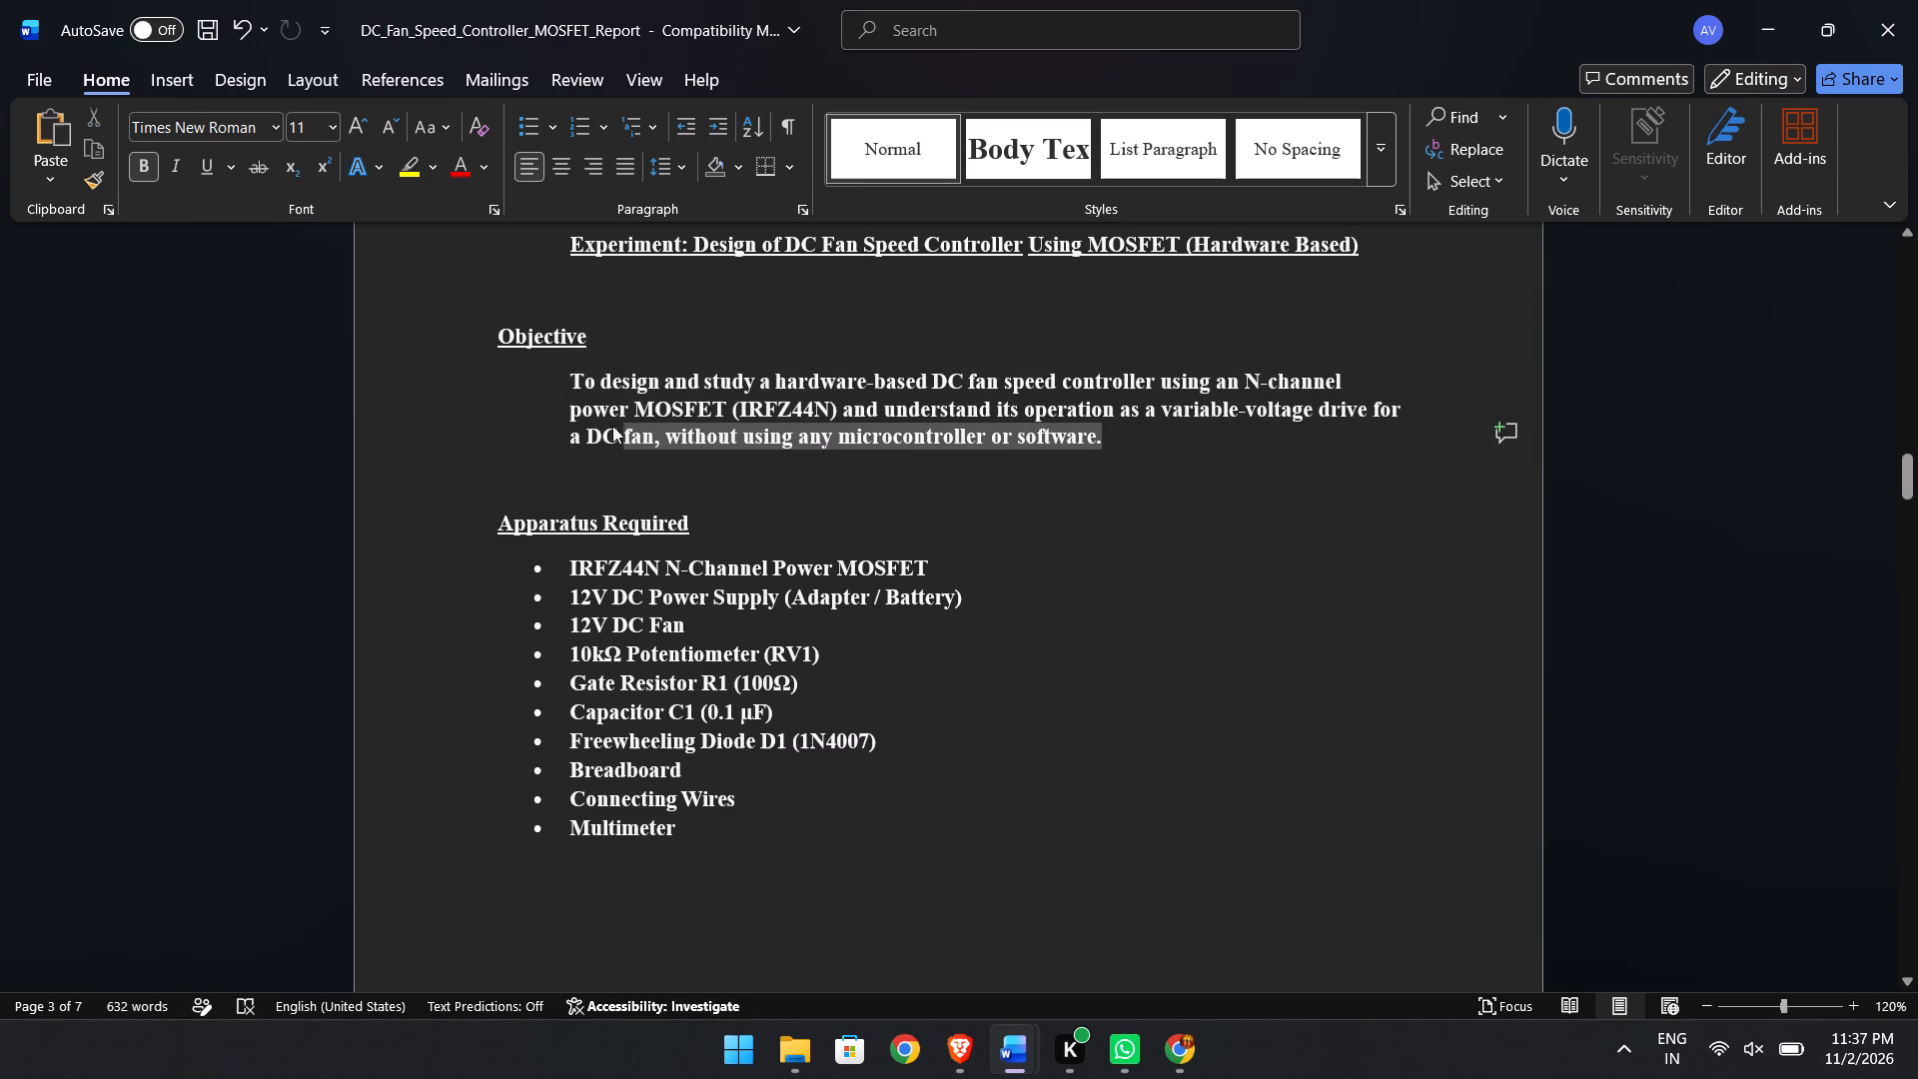
drag(612, 426, 565, 373)
click(565, 373)
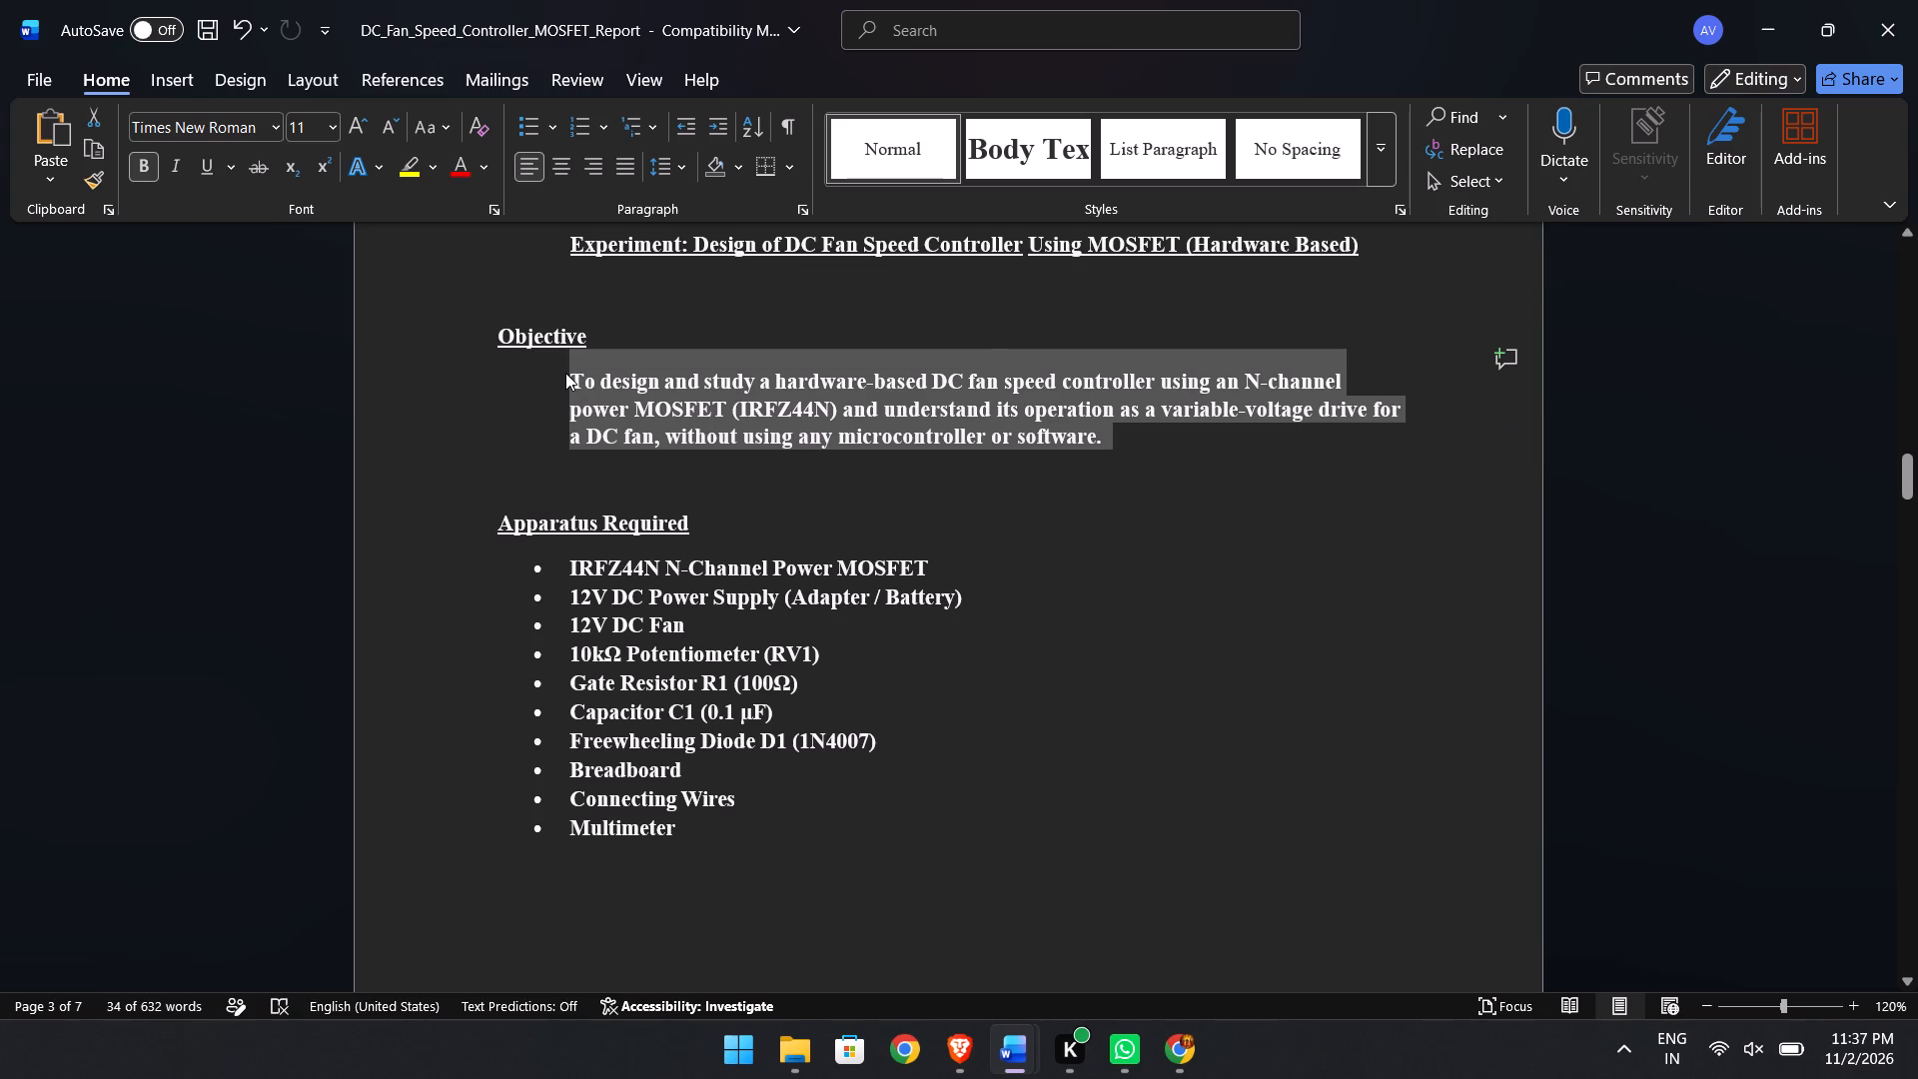
drag(565, 373, 1150, 441)
drag(1150, 441, 1126, 441)
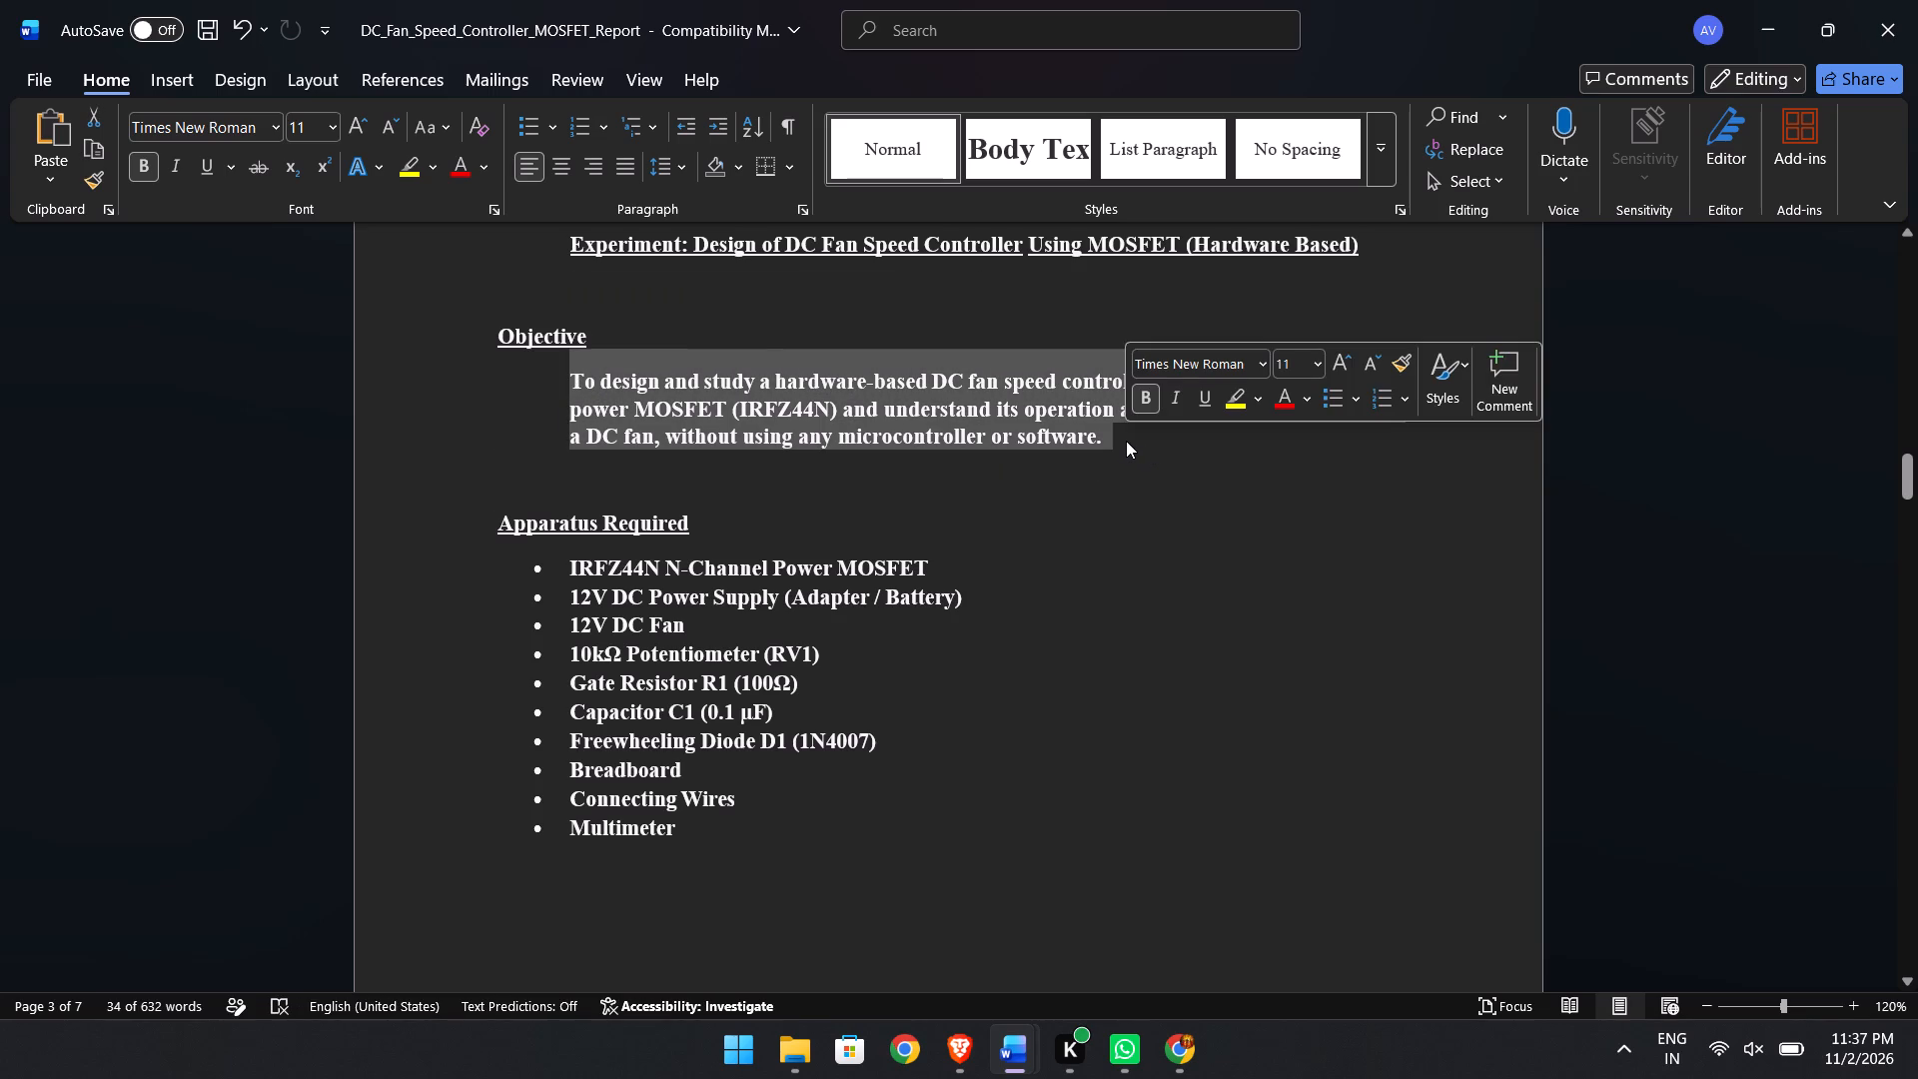
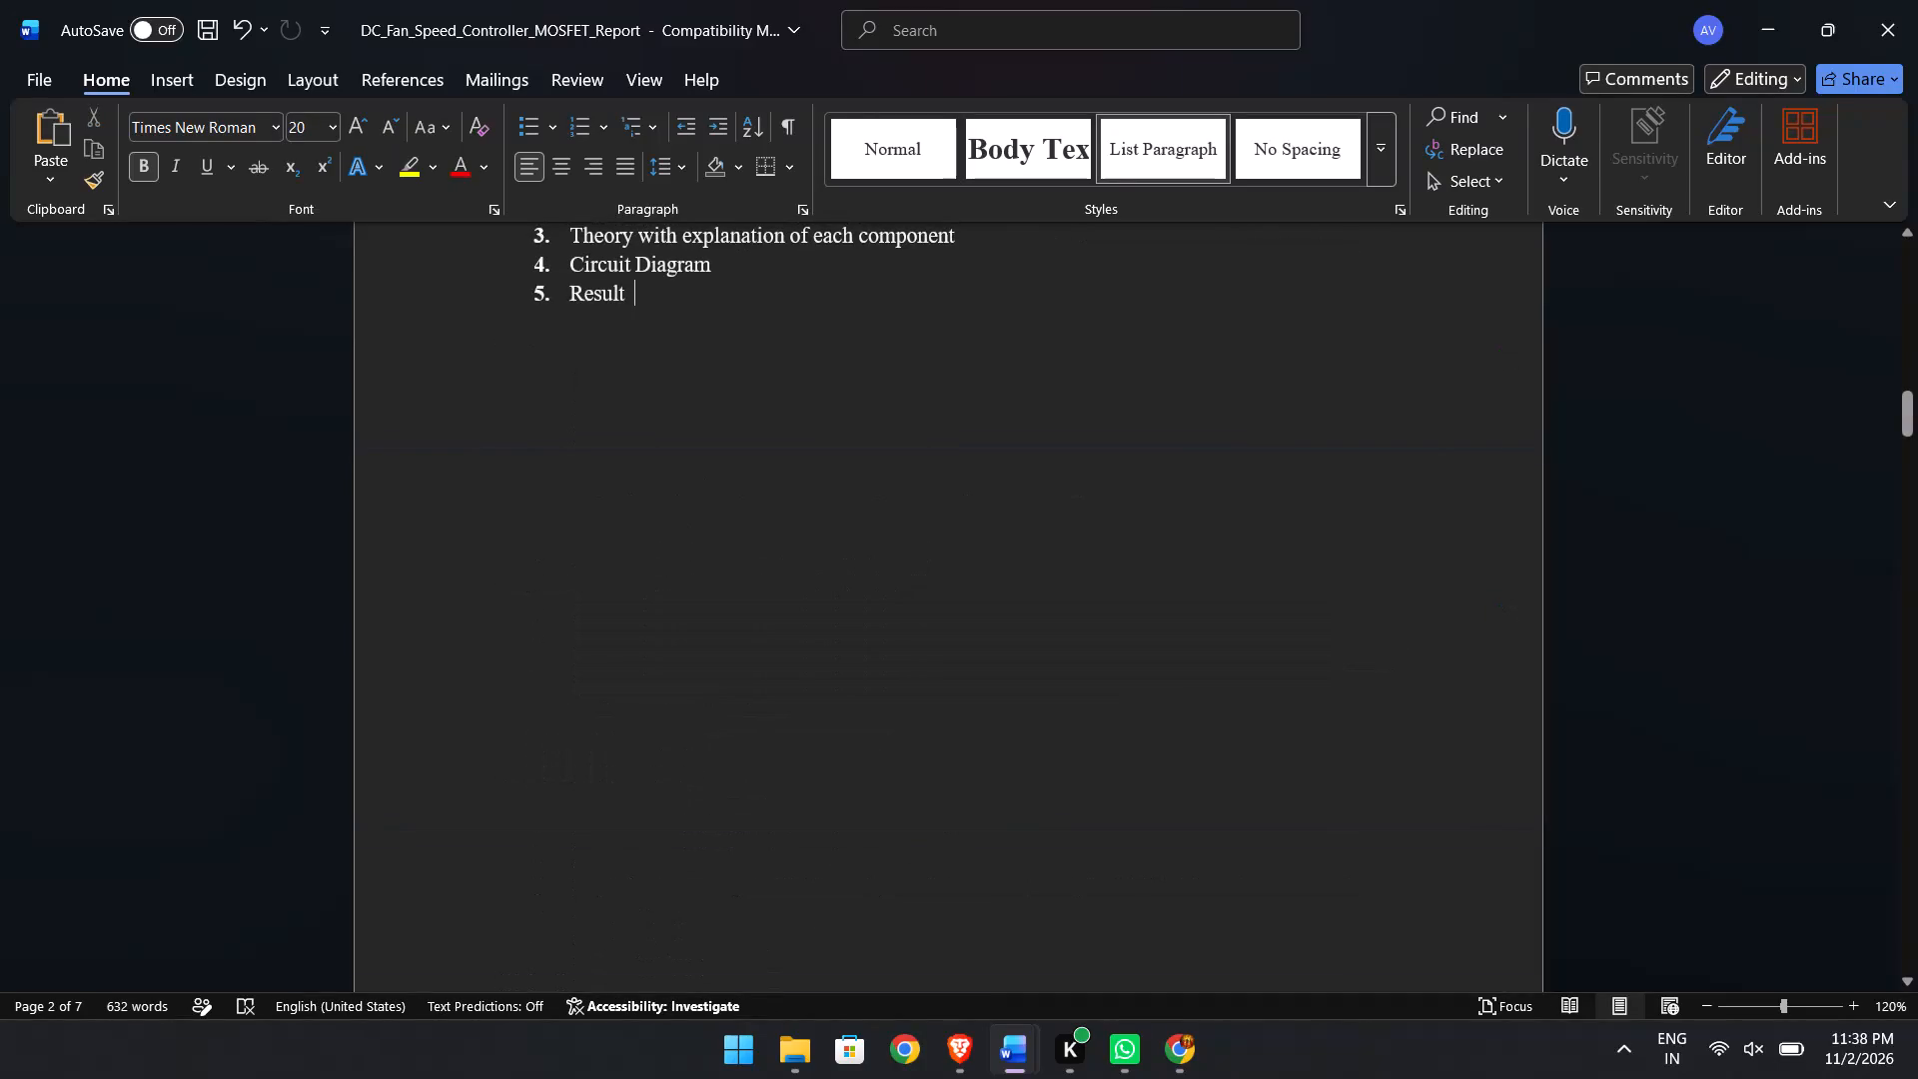
Remove the bold formatting from the paragraph under the Objective heading, from "To design and study" through "microcontroller or software.".
scroll(1033, 490, right, 1)
scroll(1033, 490, up, 1)
scroll(1033, 490, down, 2)
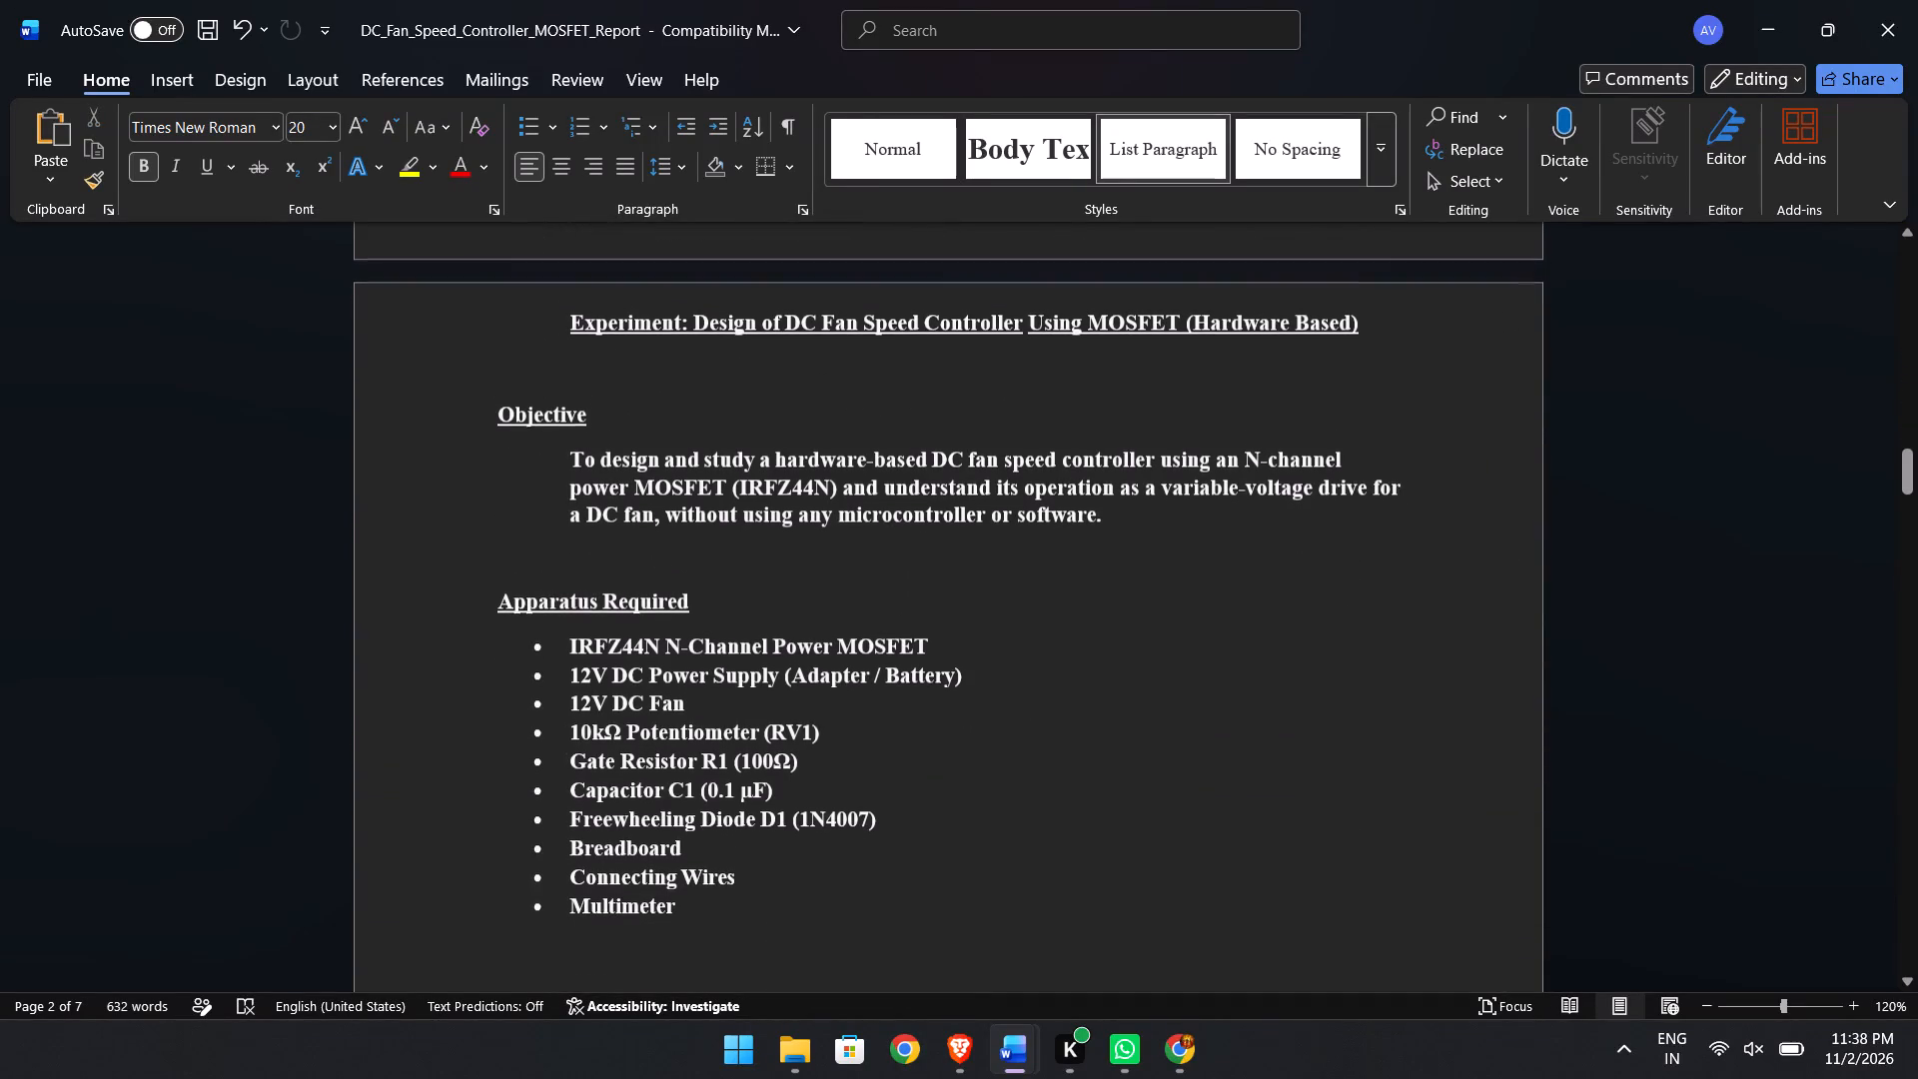
scroll(1033, 490, down, 1)
drag(568, 424, 966, 490)
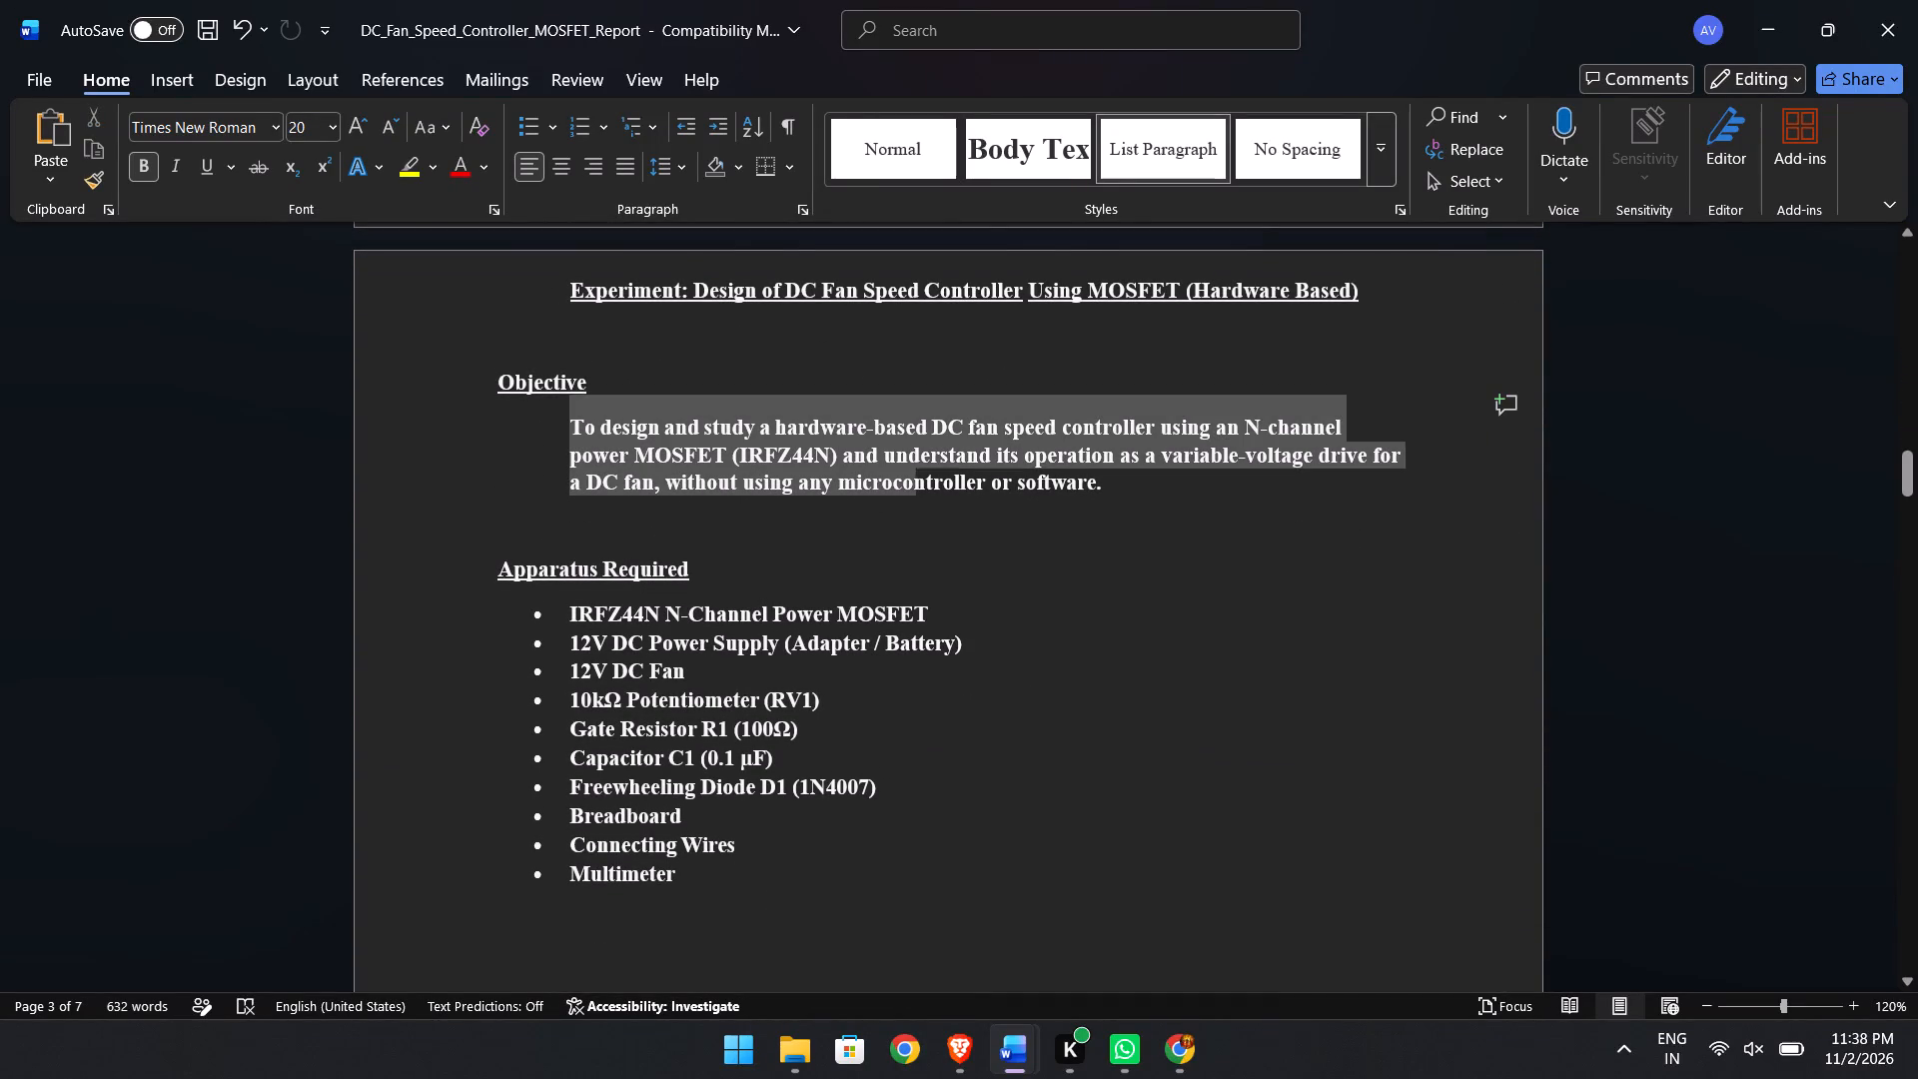
drag(966, 490, 1103, 486)
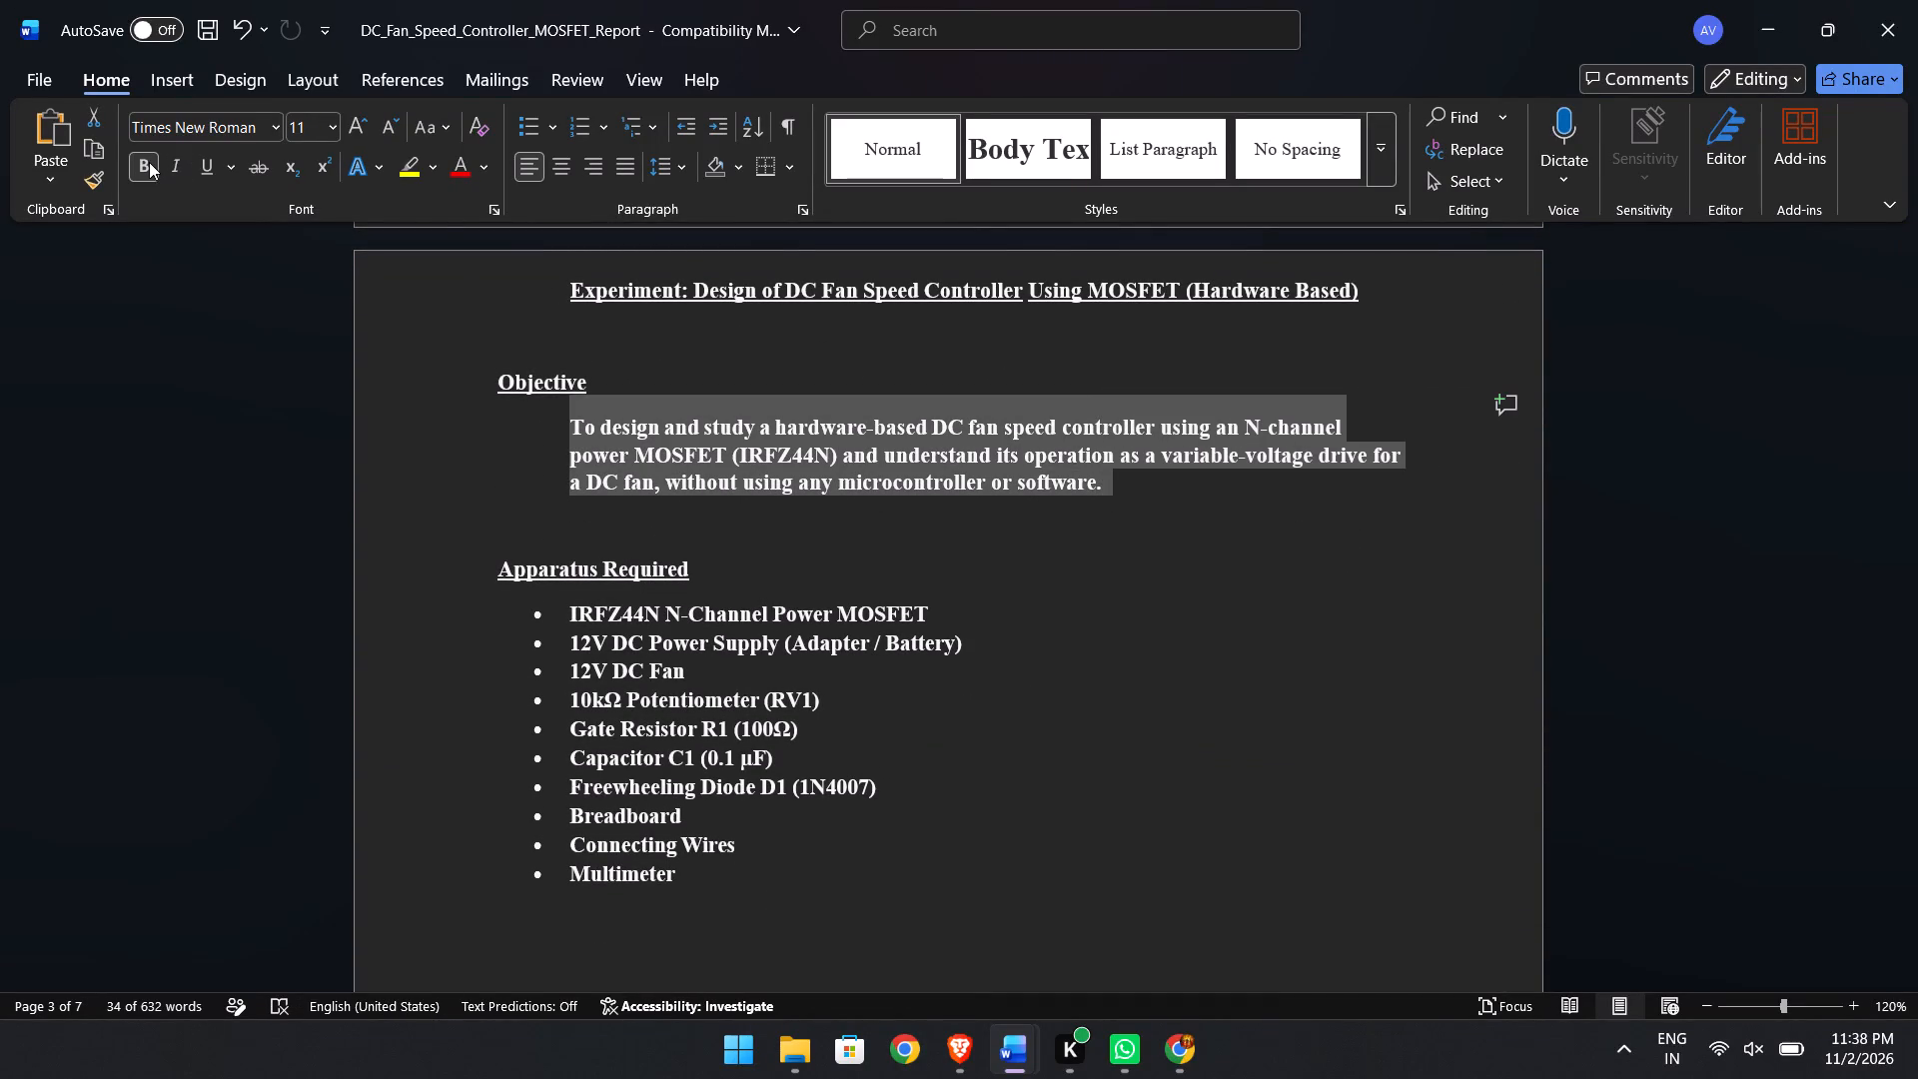
click(149, 162)
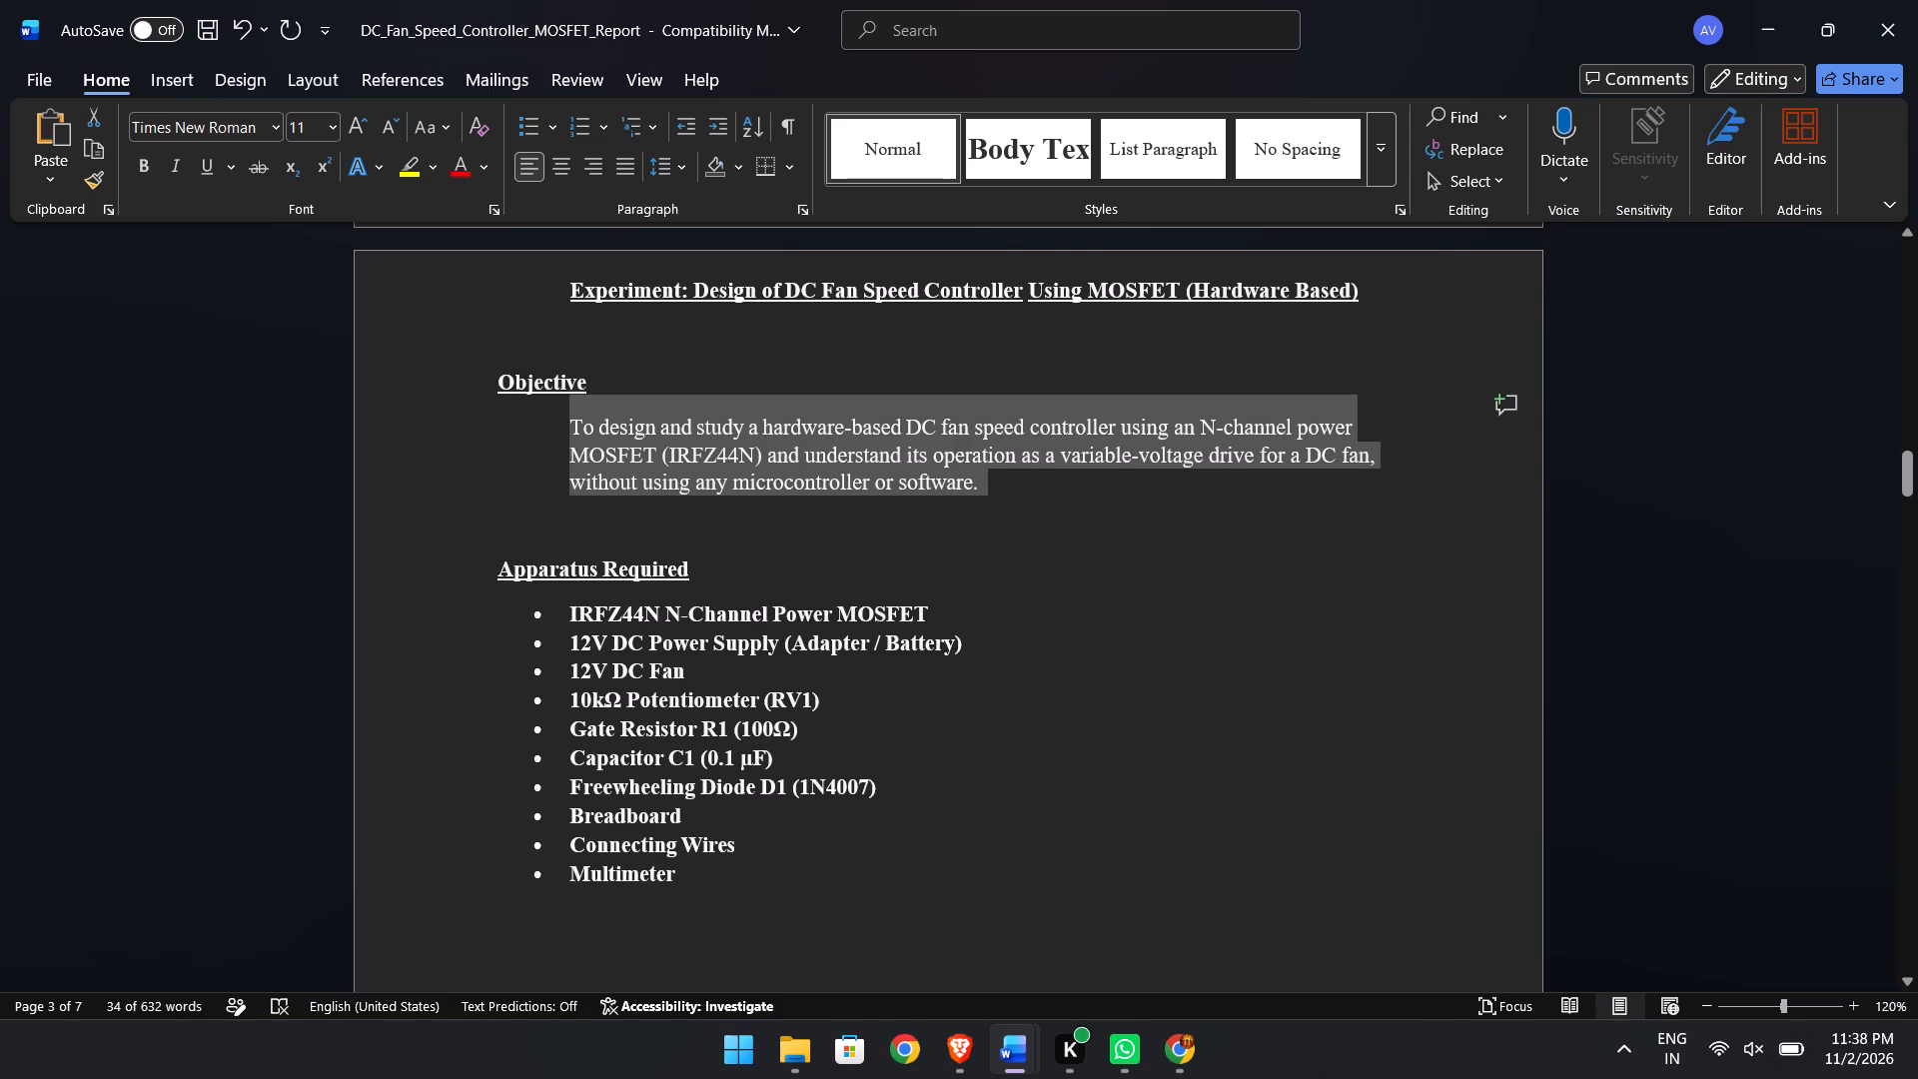
click(436, 405)
click(458, 431)
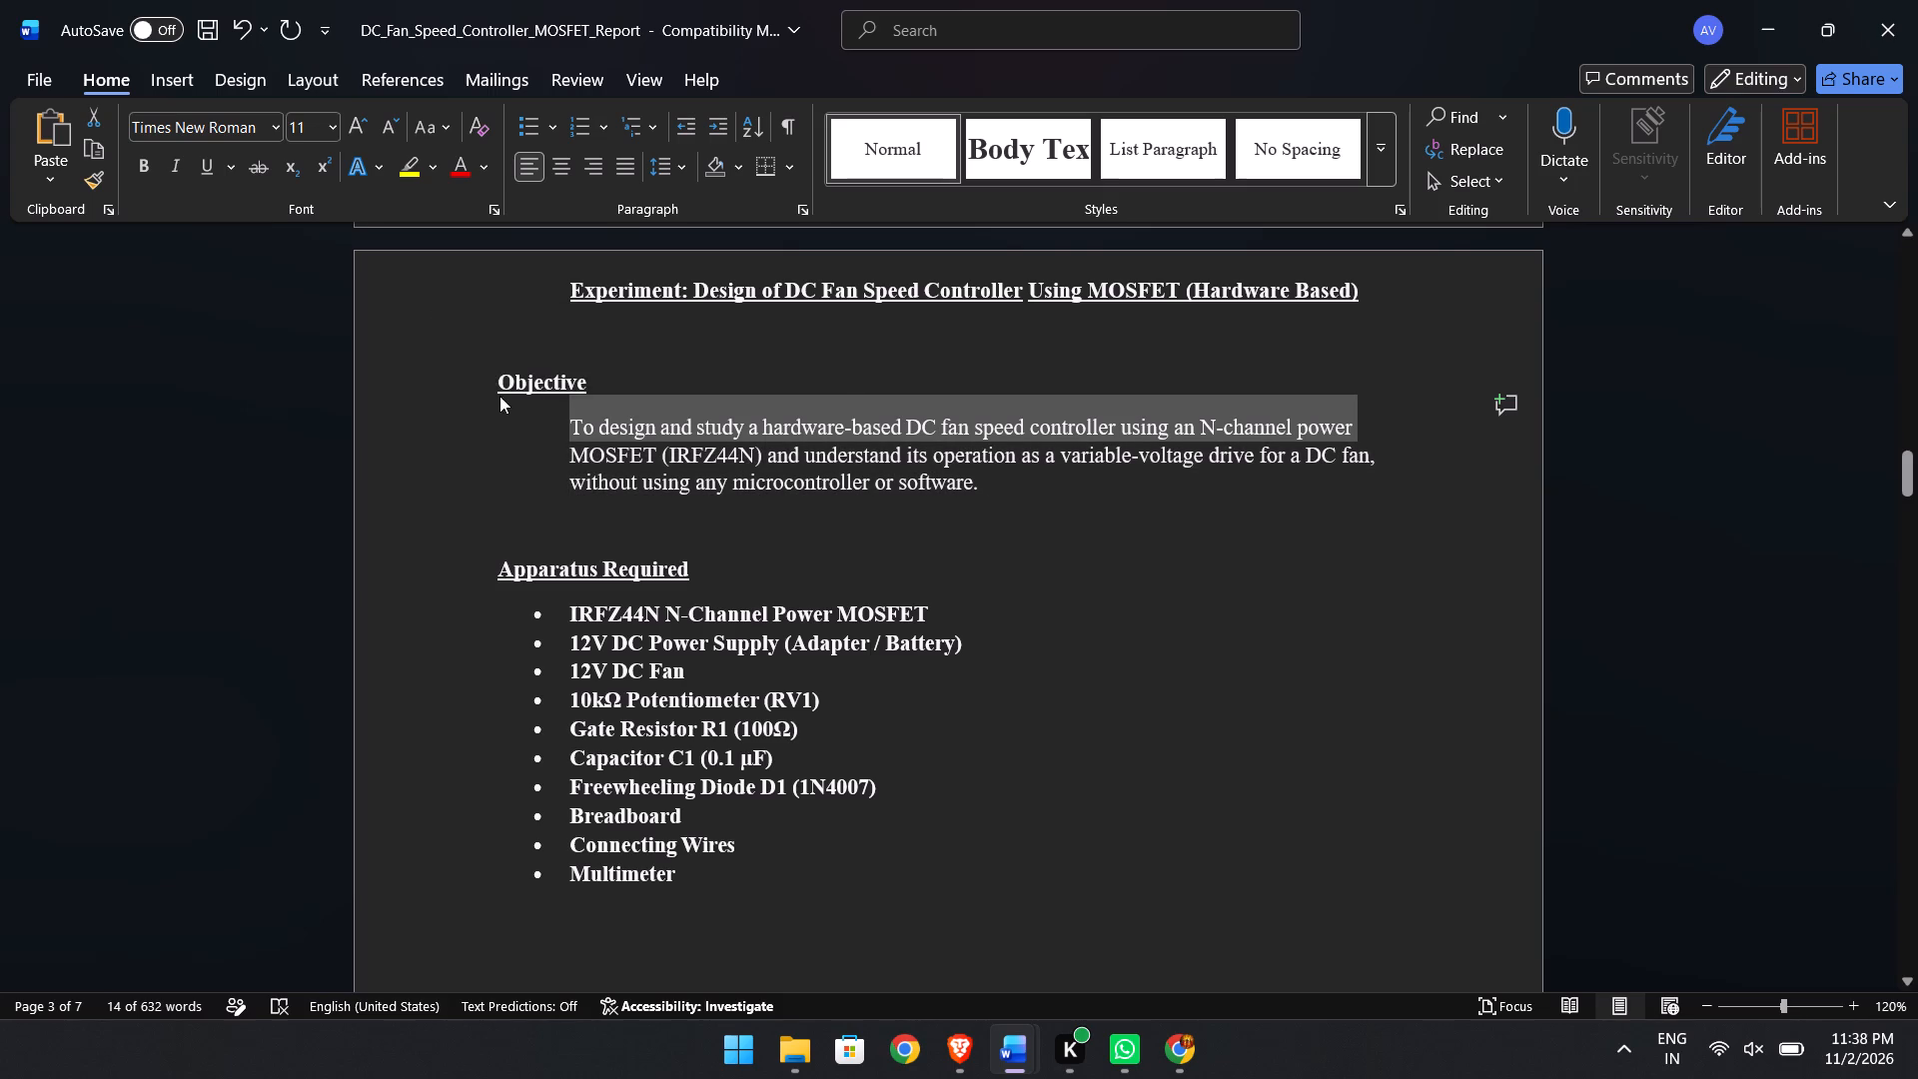
Remove the bold formatting from the Objective heading, keeping its underline.
drag(497, 388, 582, 380)
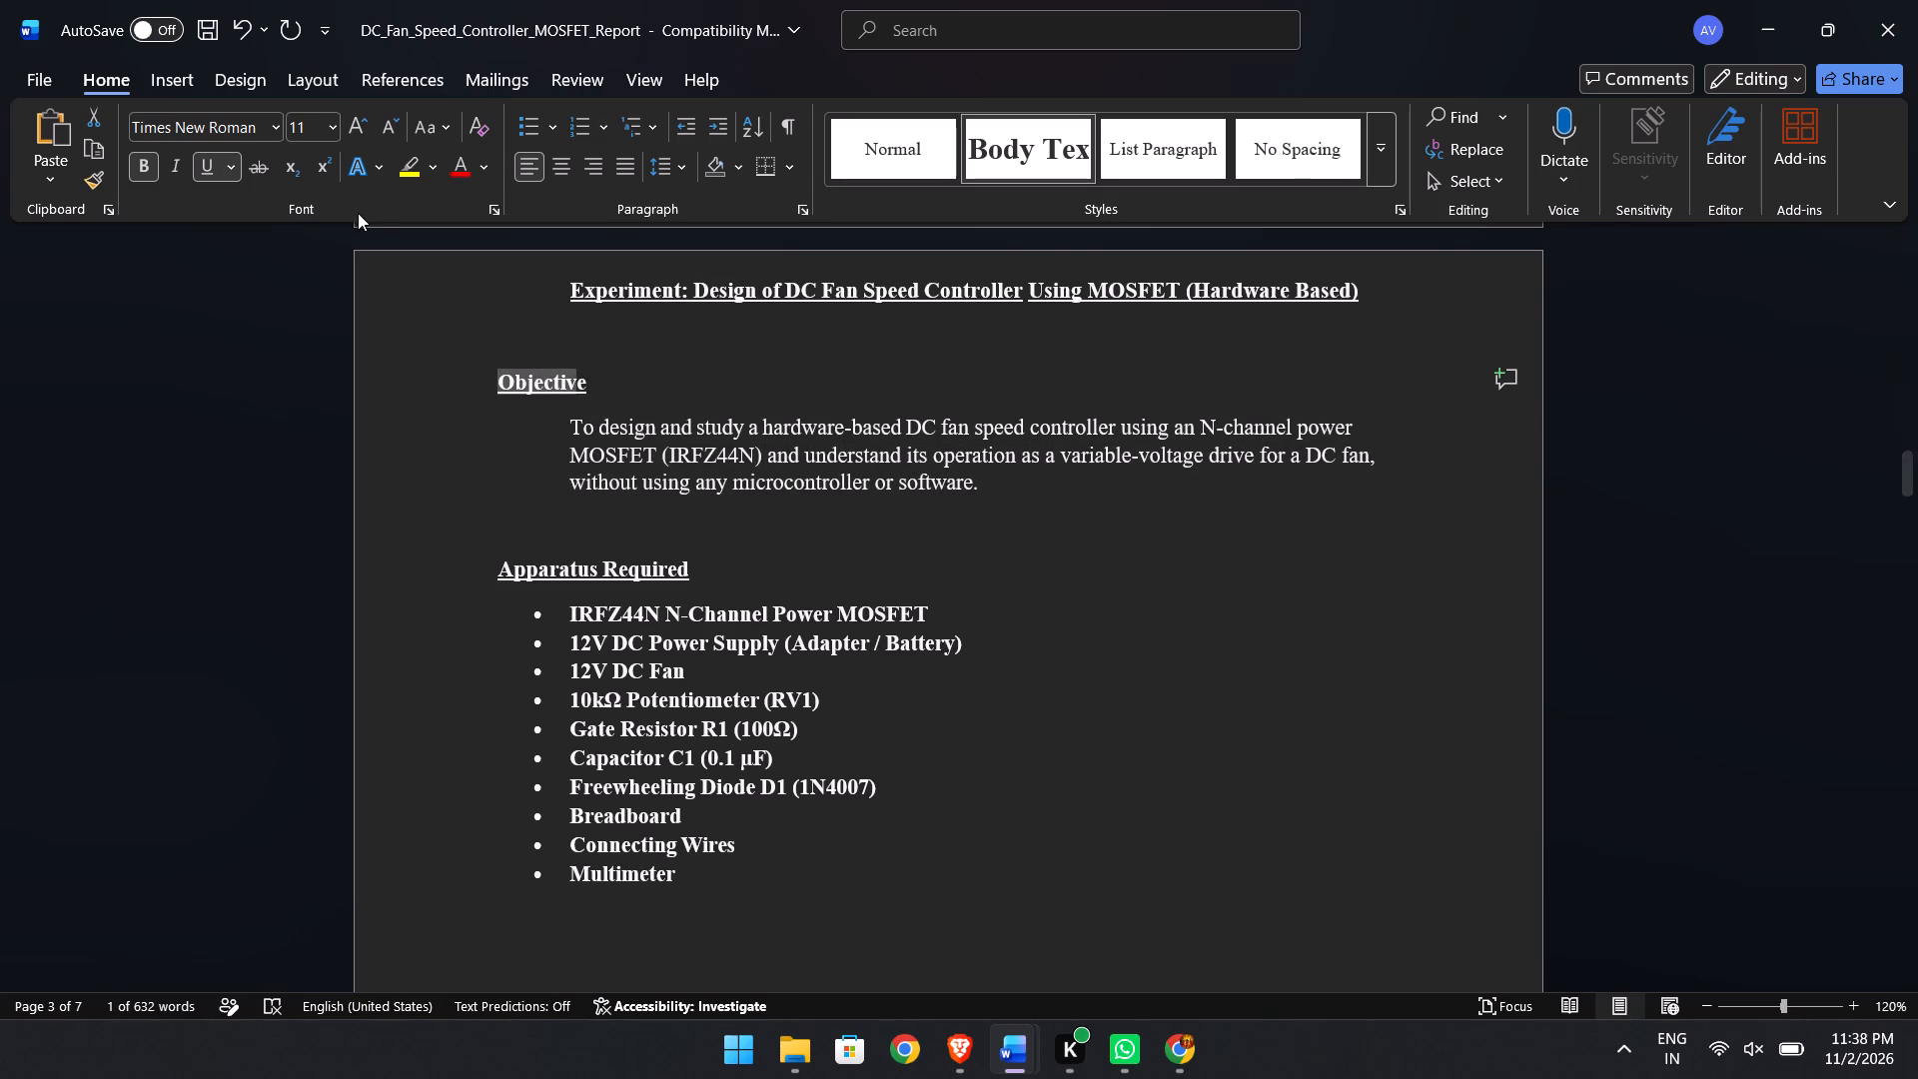
drag(608, 387, 486, 384)
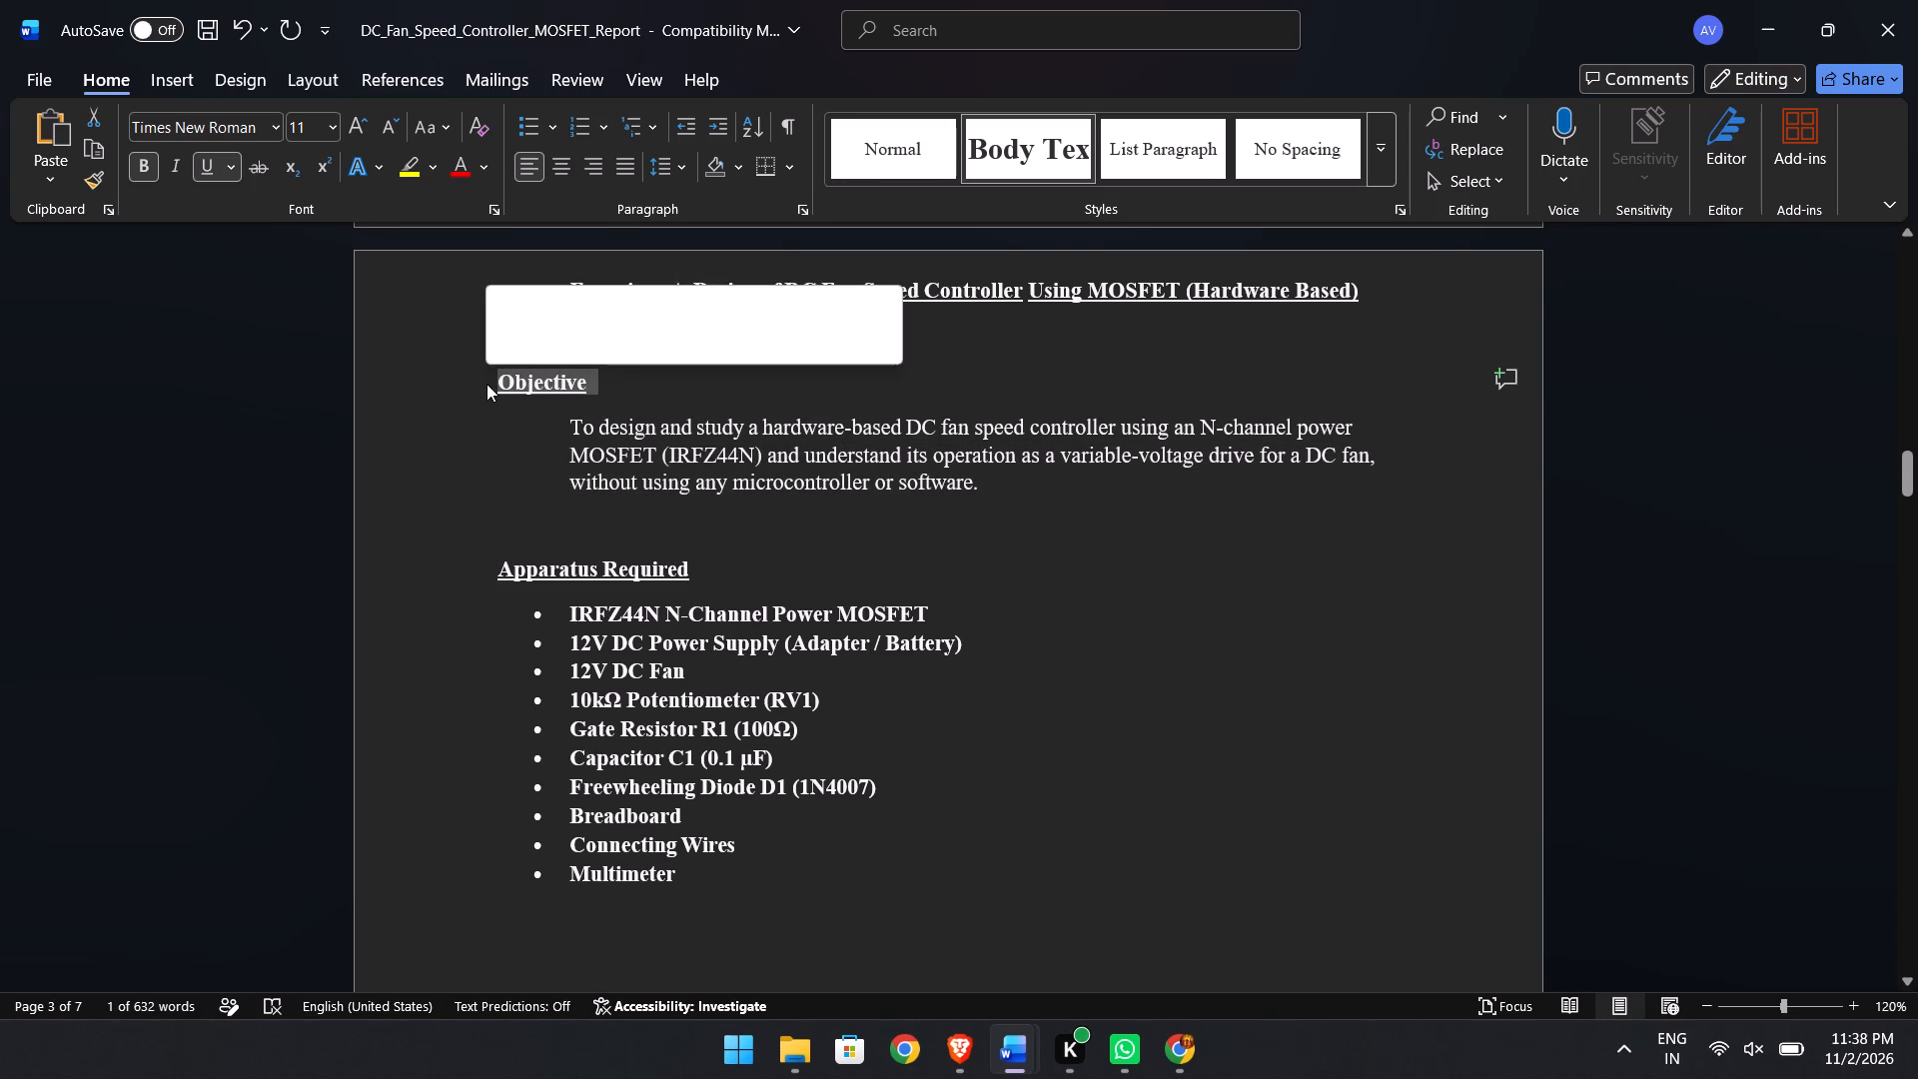
click(144, 171)
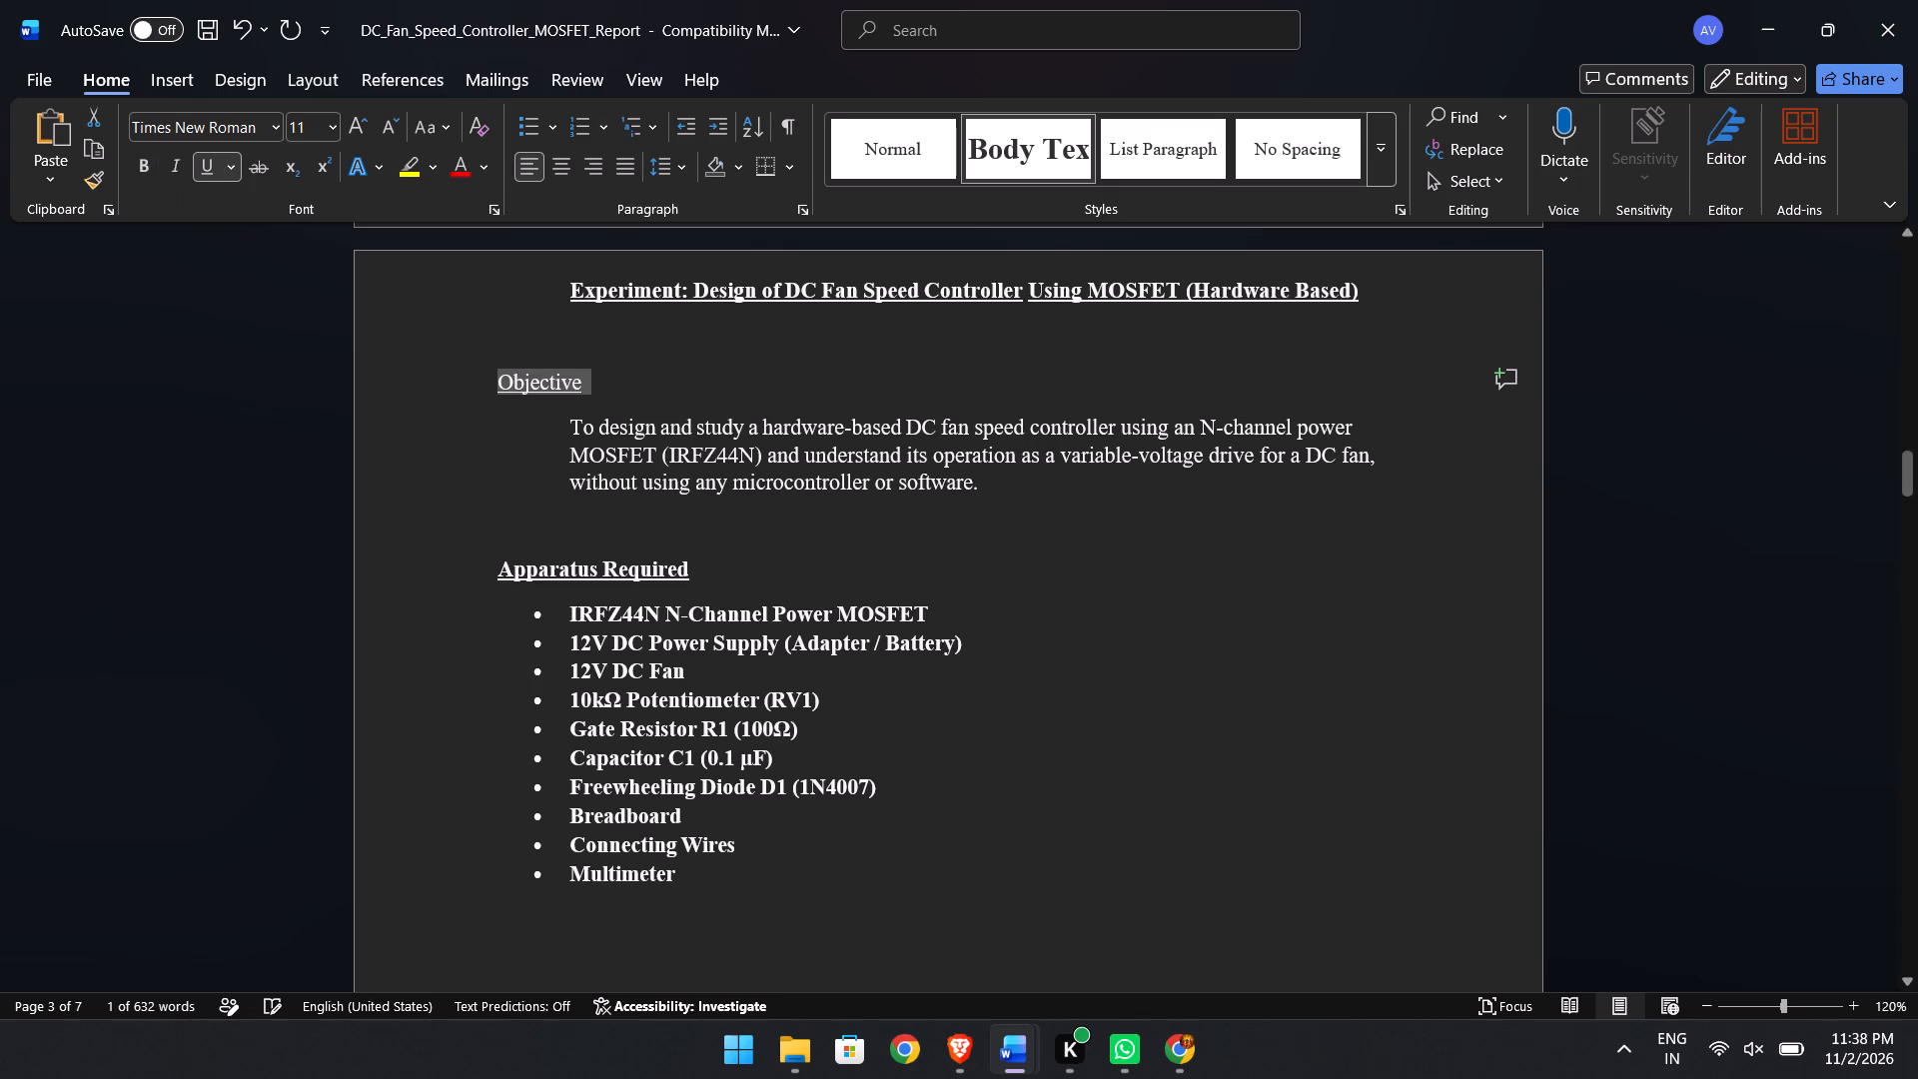
click(514, 527)
Remove the bold formatting from the Apparatus Required heading and its whole bulleted list, down to Multimeter.
drag(491, 562, 502, 576)
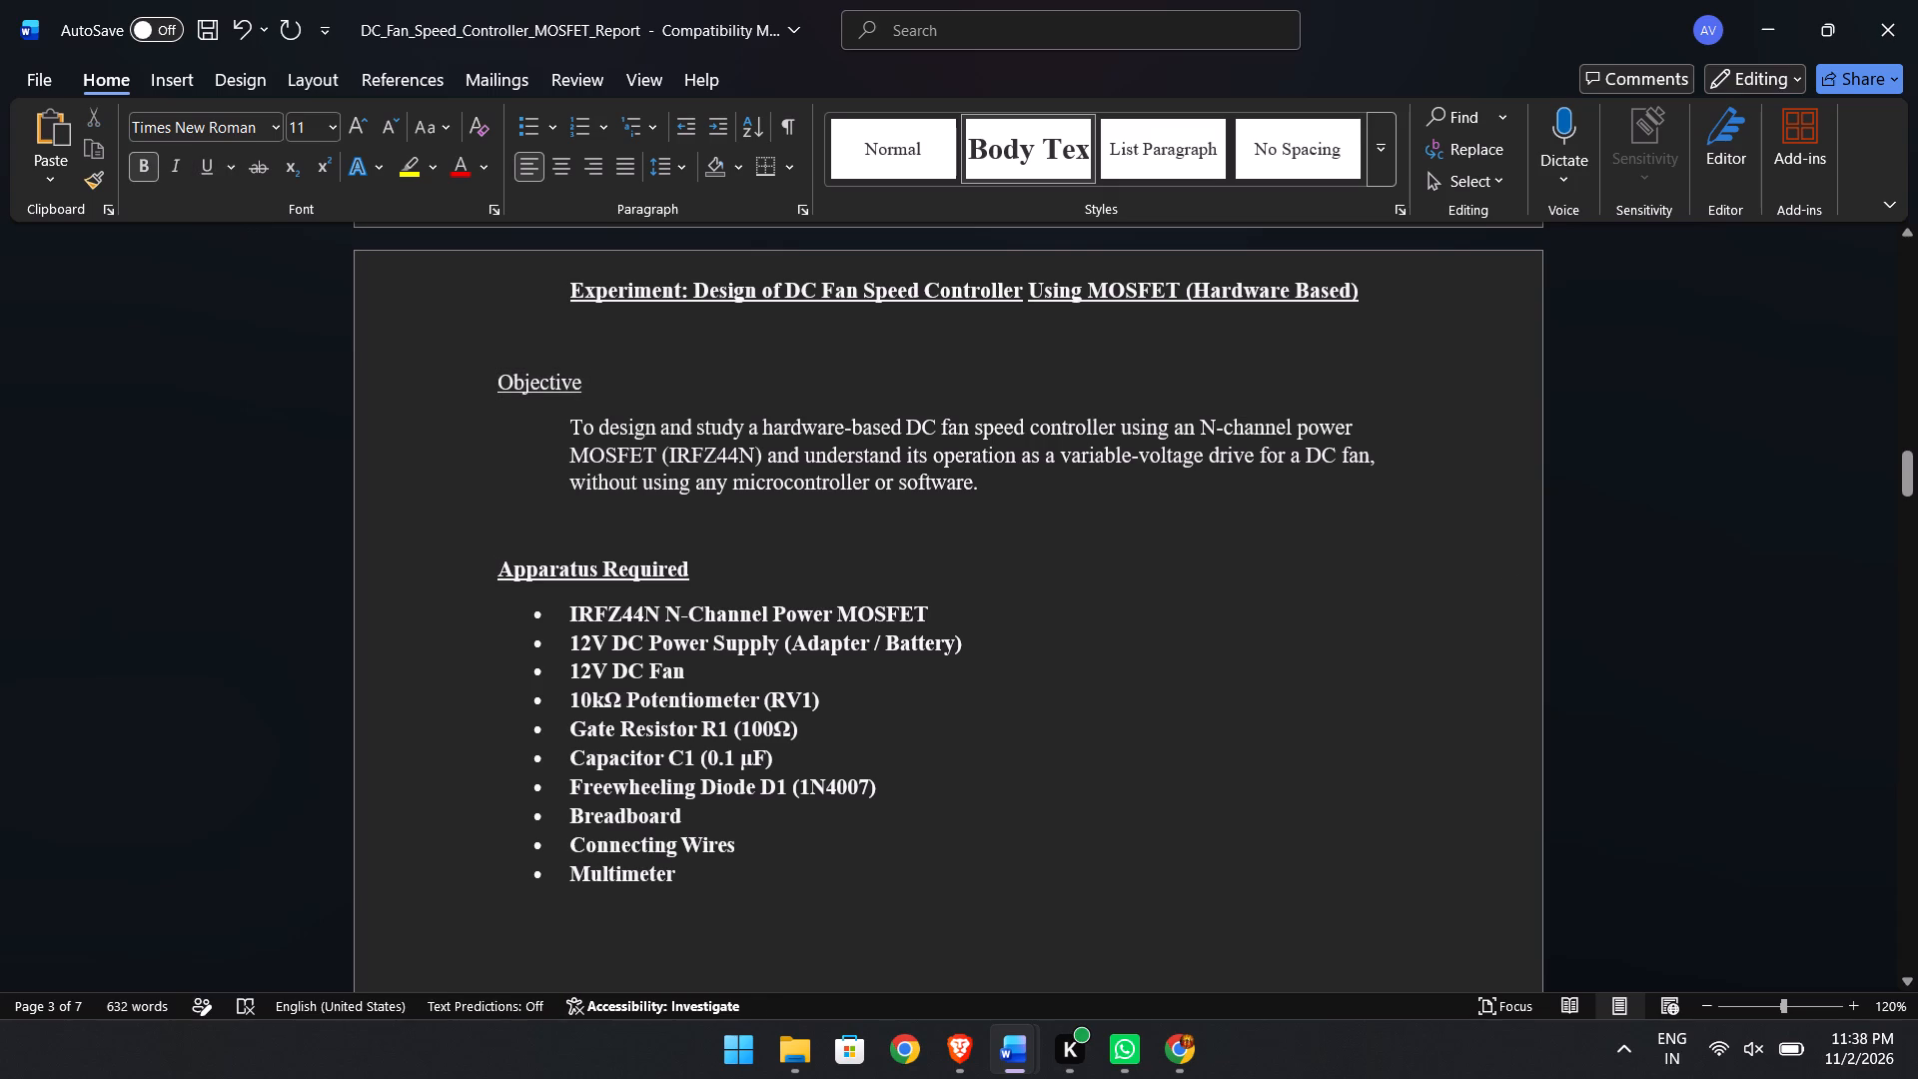
drag(502, 576, 702, 873)
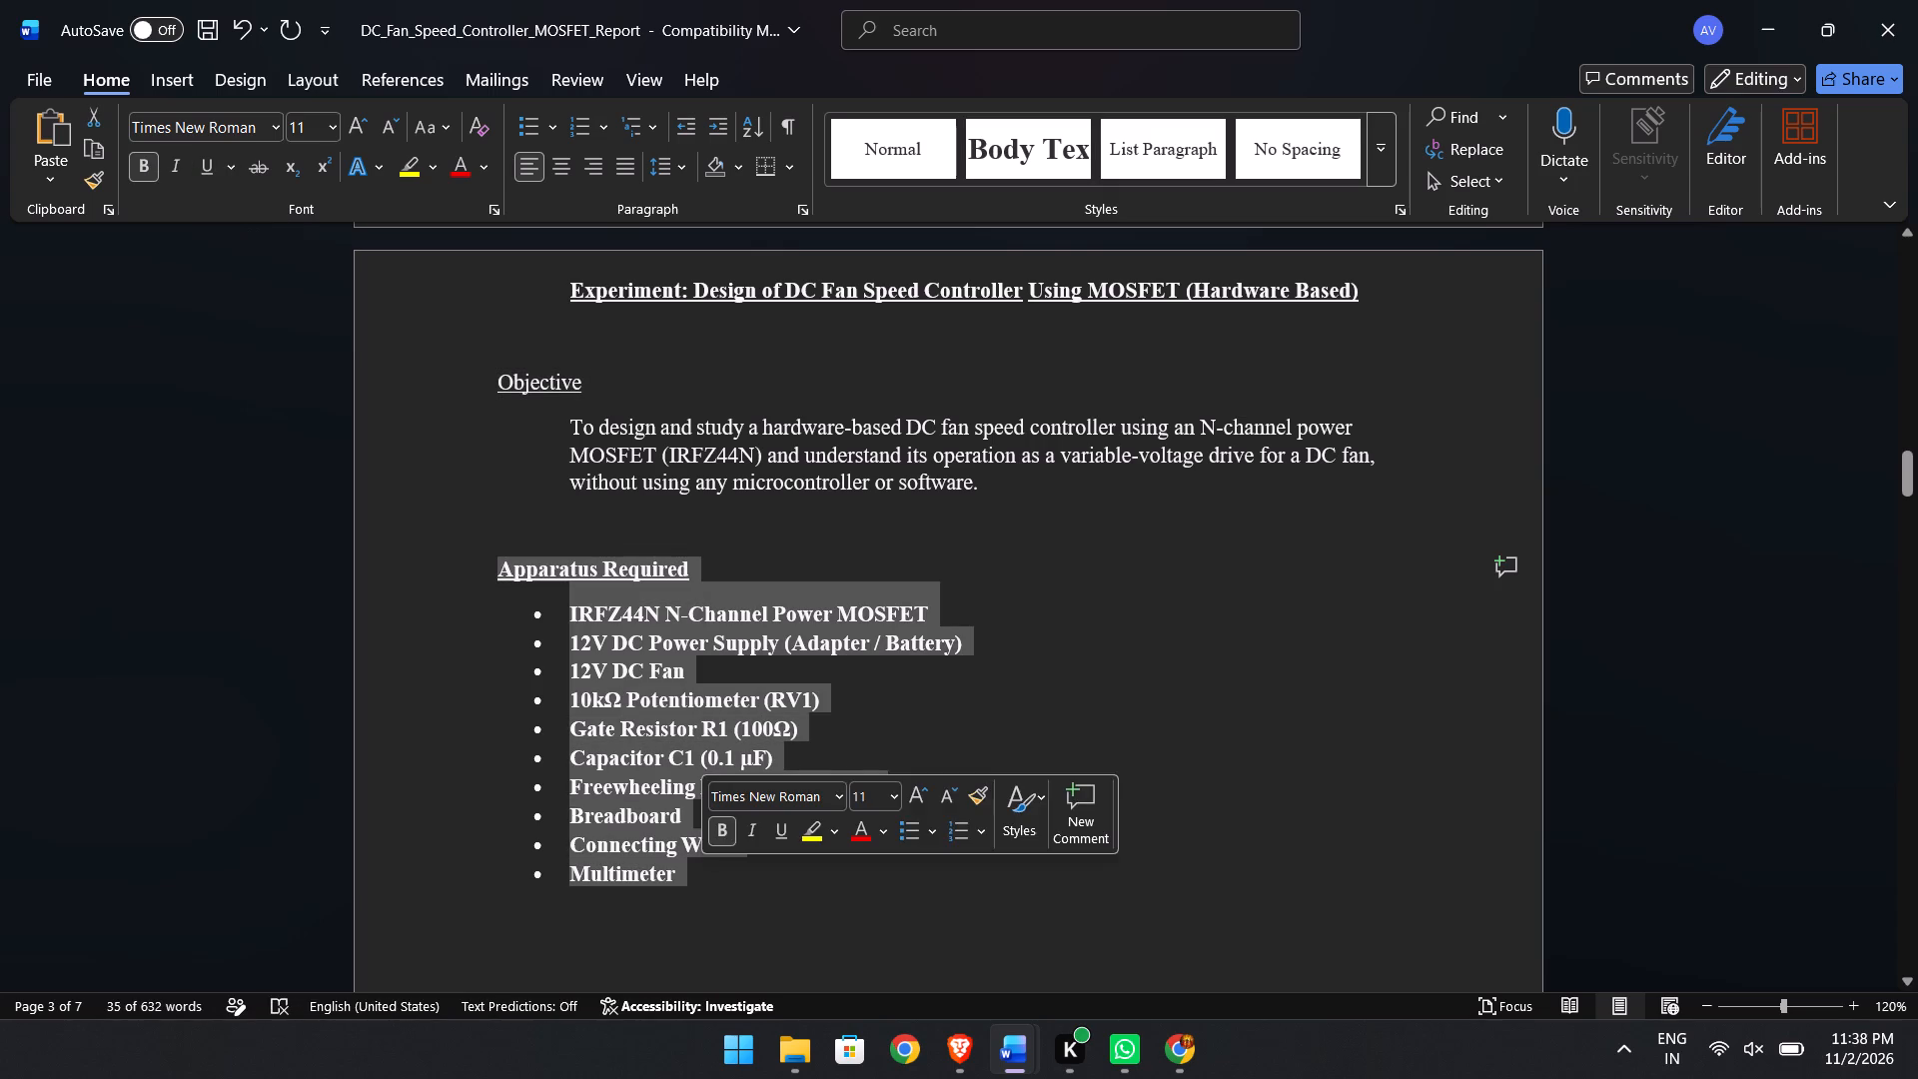
click(148, 170)
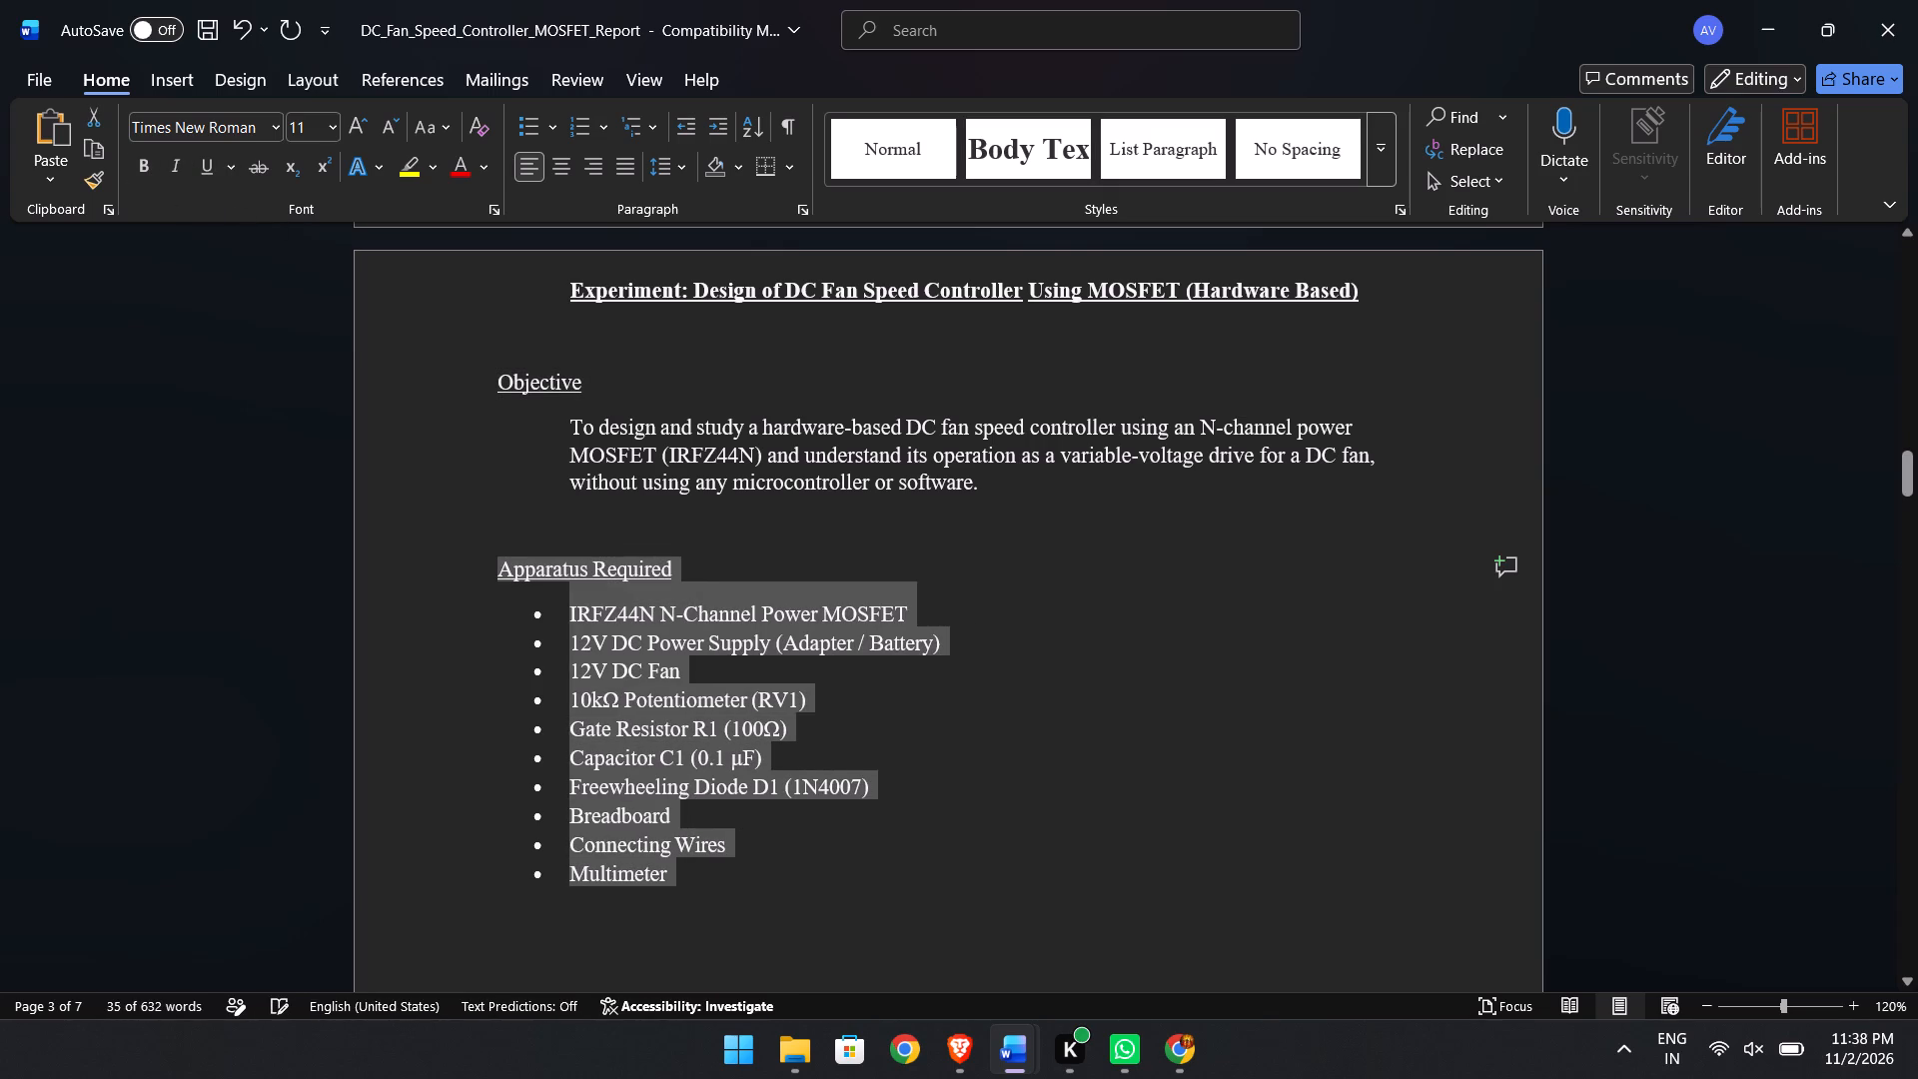
click(425, 477)
Set the IRFZ44N MOSFET paragraph in the theory section to font size 11 and remove its bold formatting.
scroll(521, 778, down, 2)
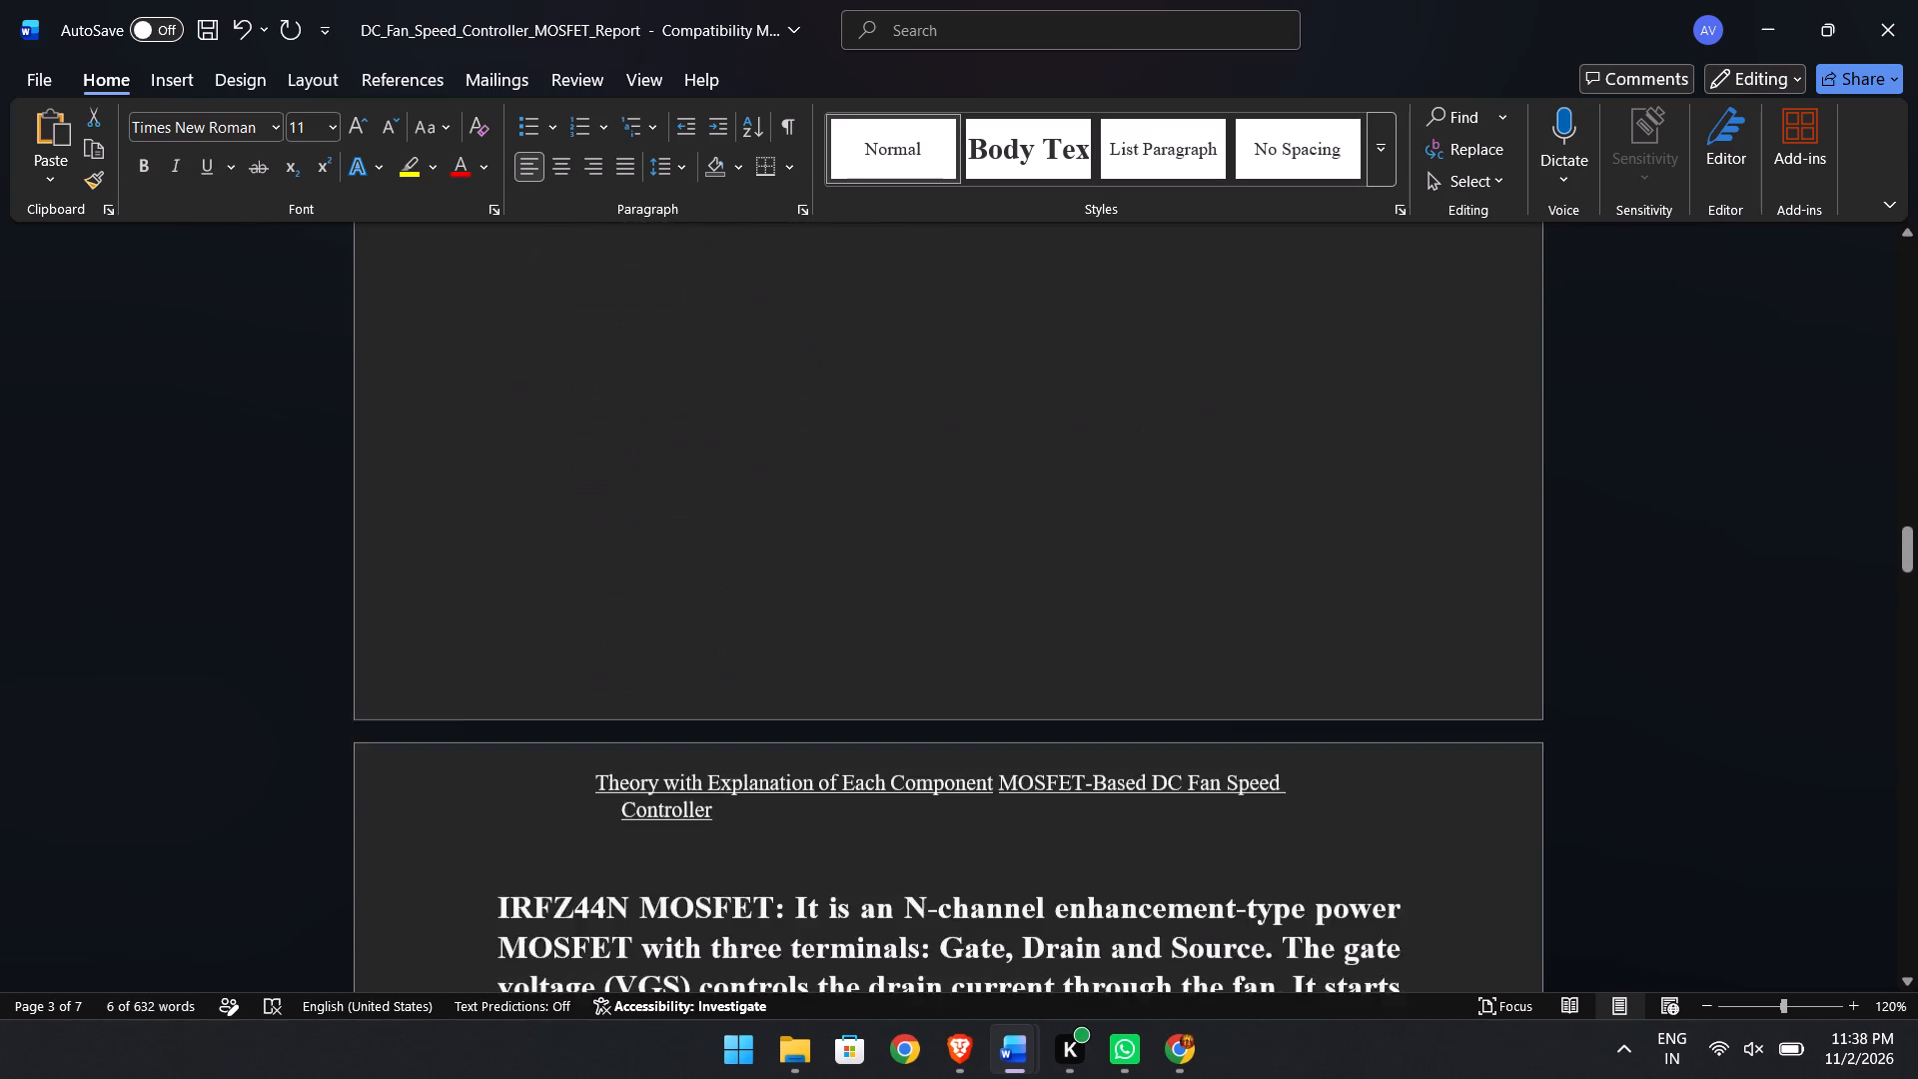
scroll(521, 778, down, 2)
drag(491, 428, 794, 614)
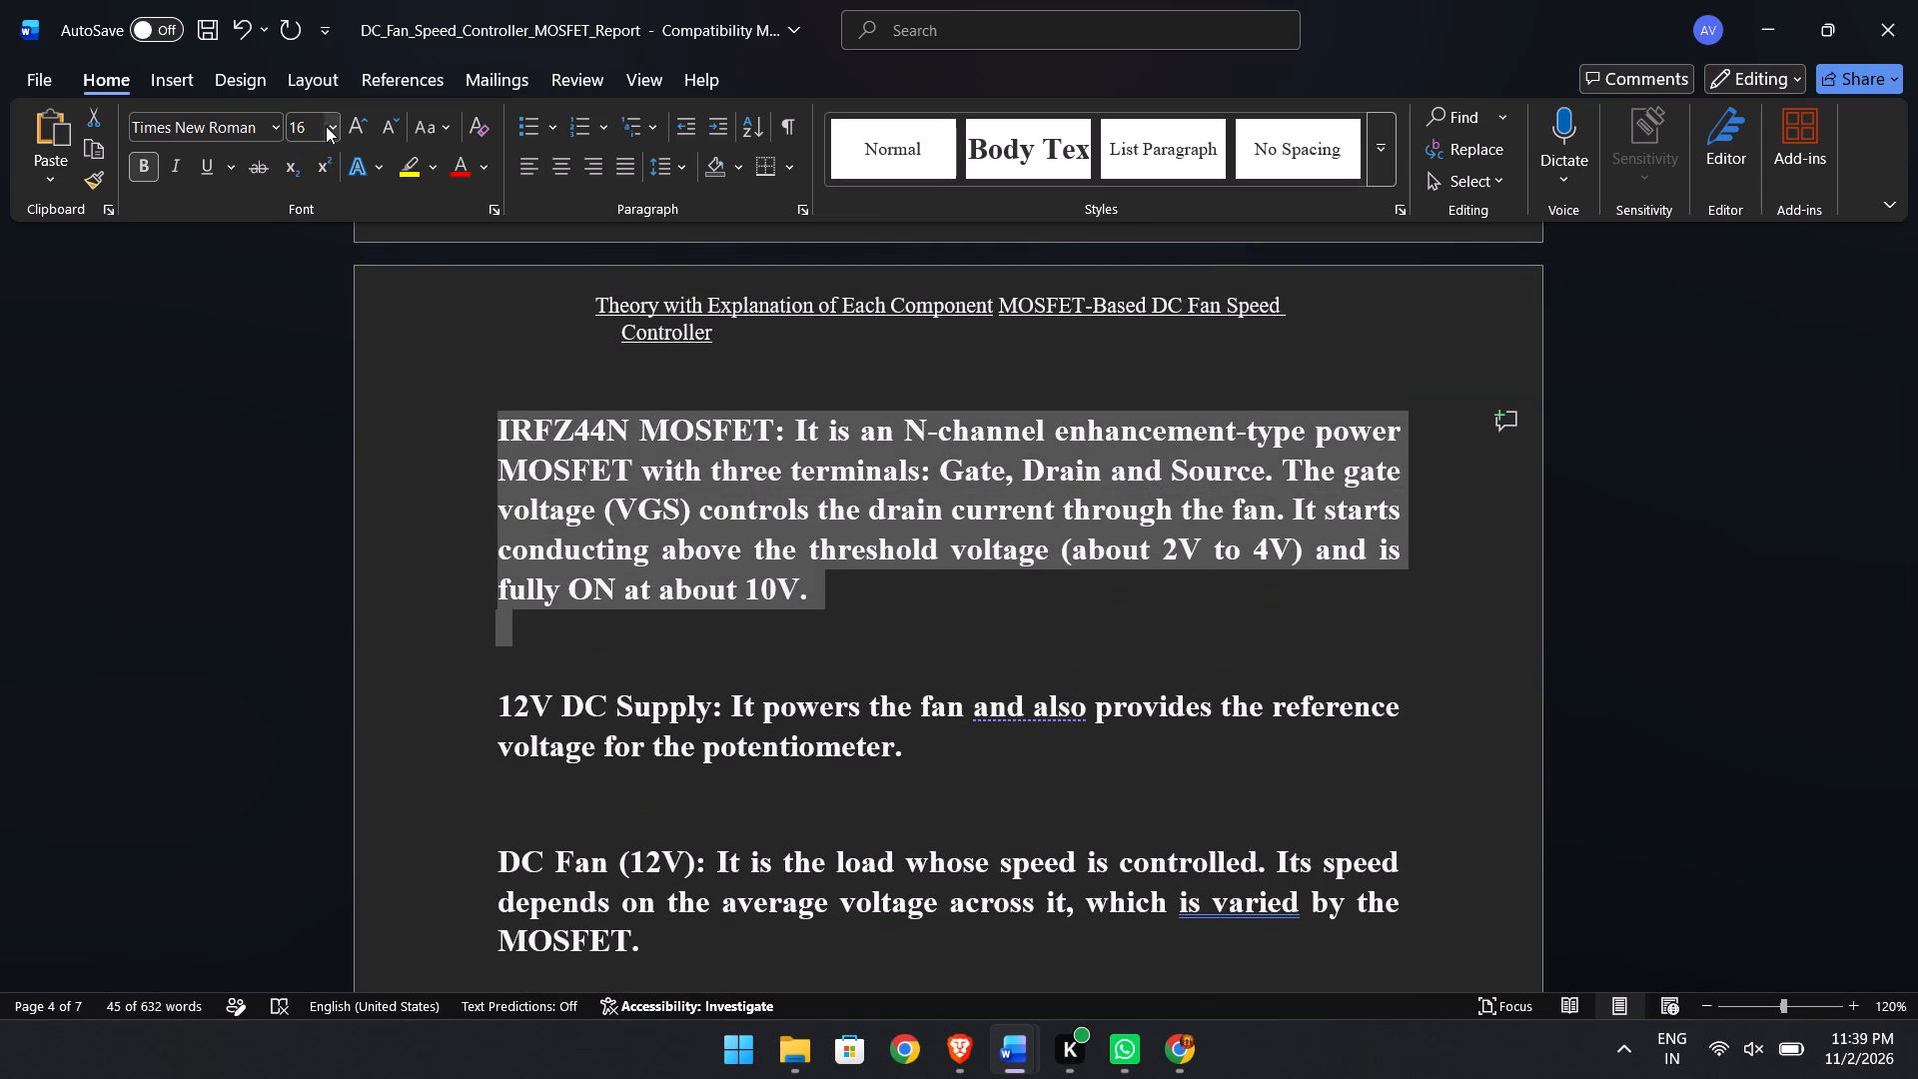
double_click(326, 126)
click(326, 126)
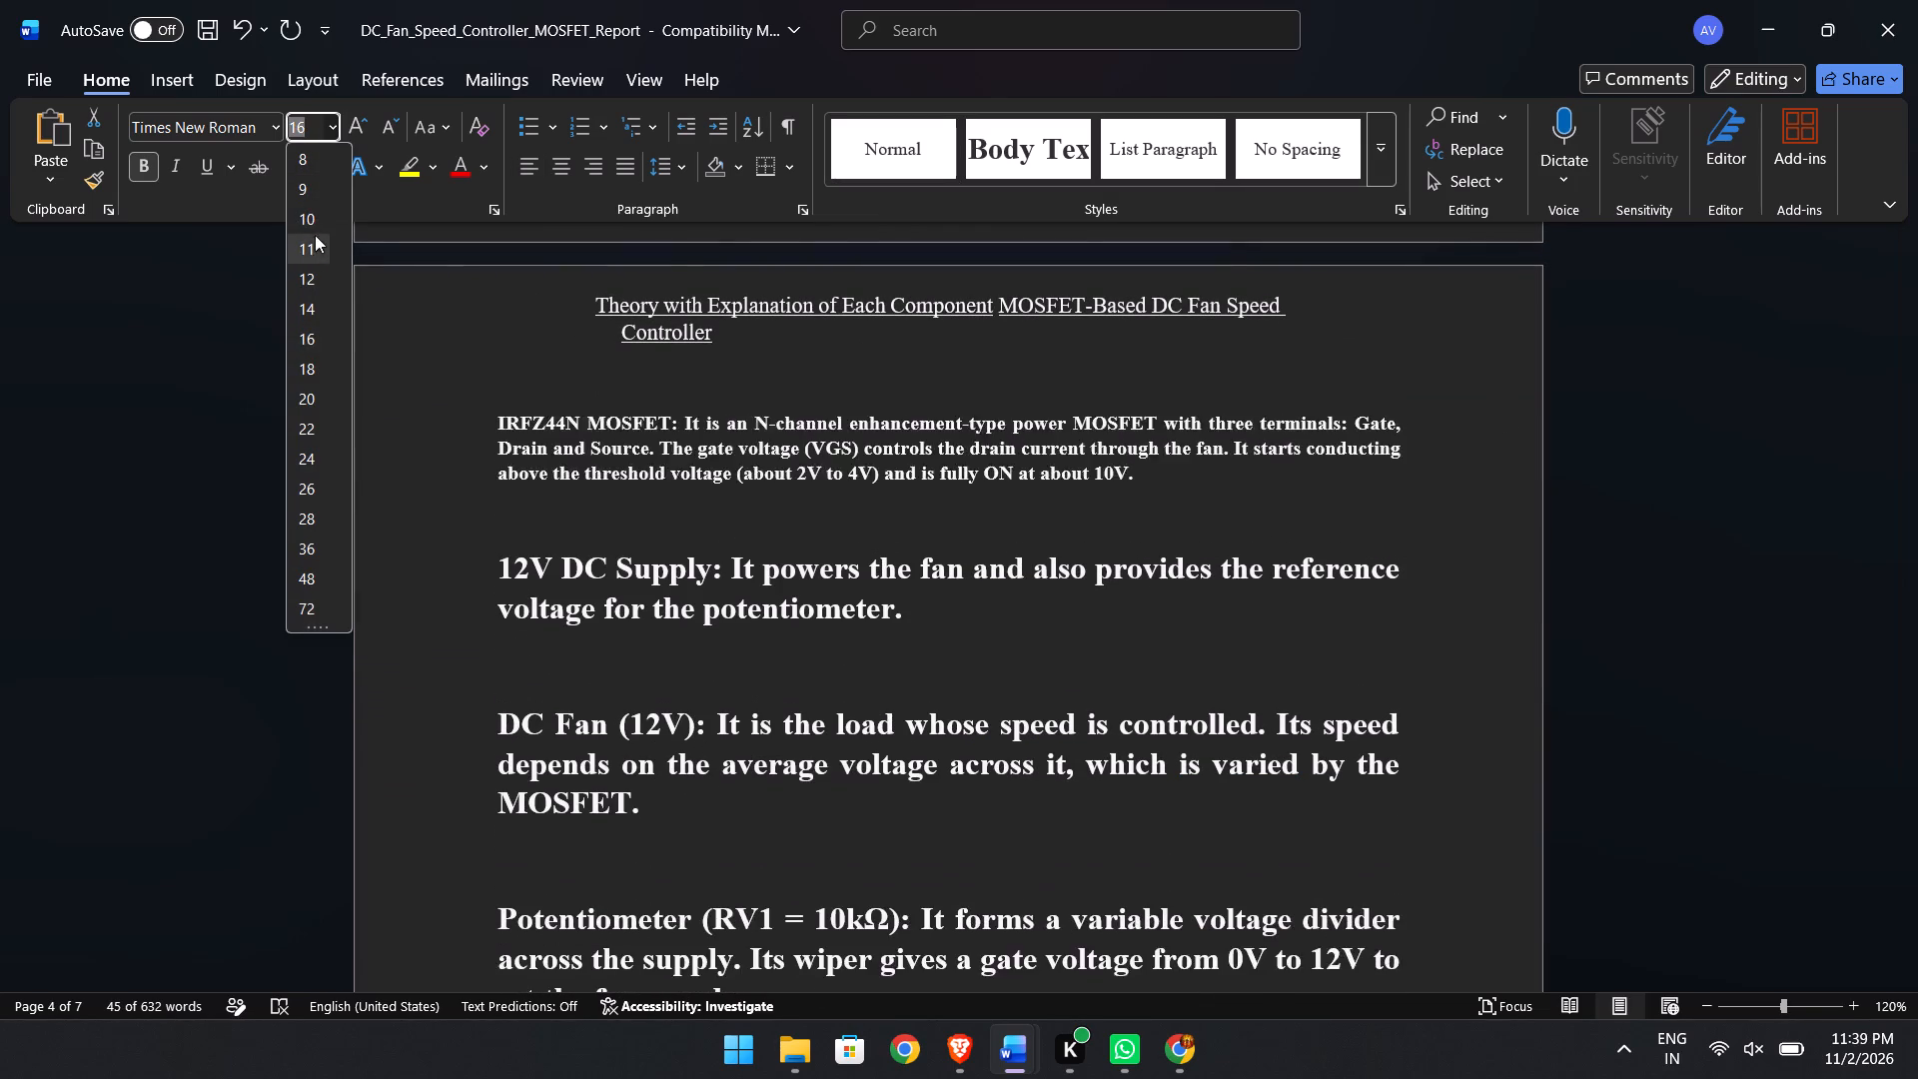
click(310, 249)
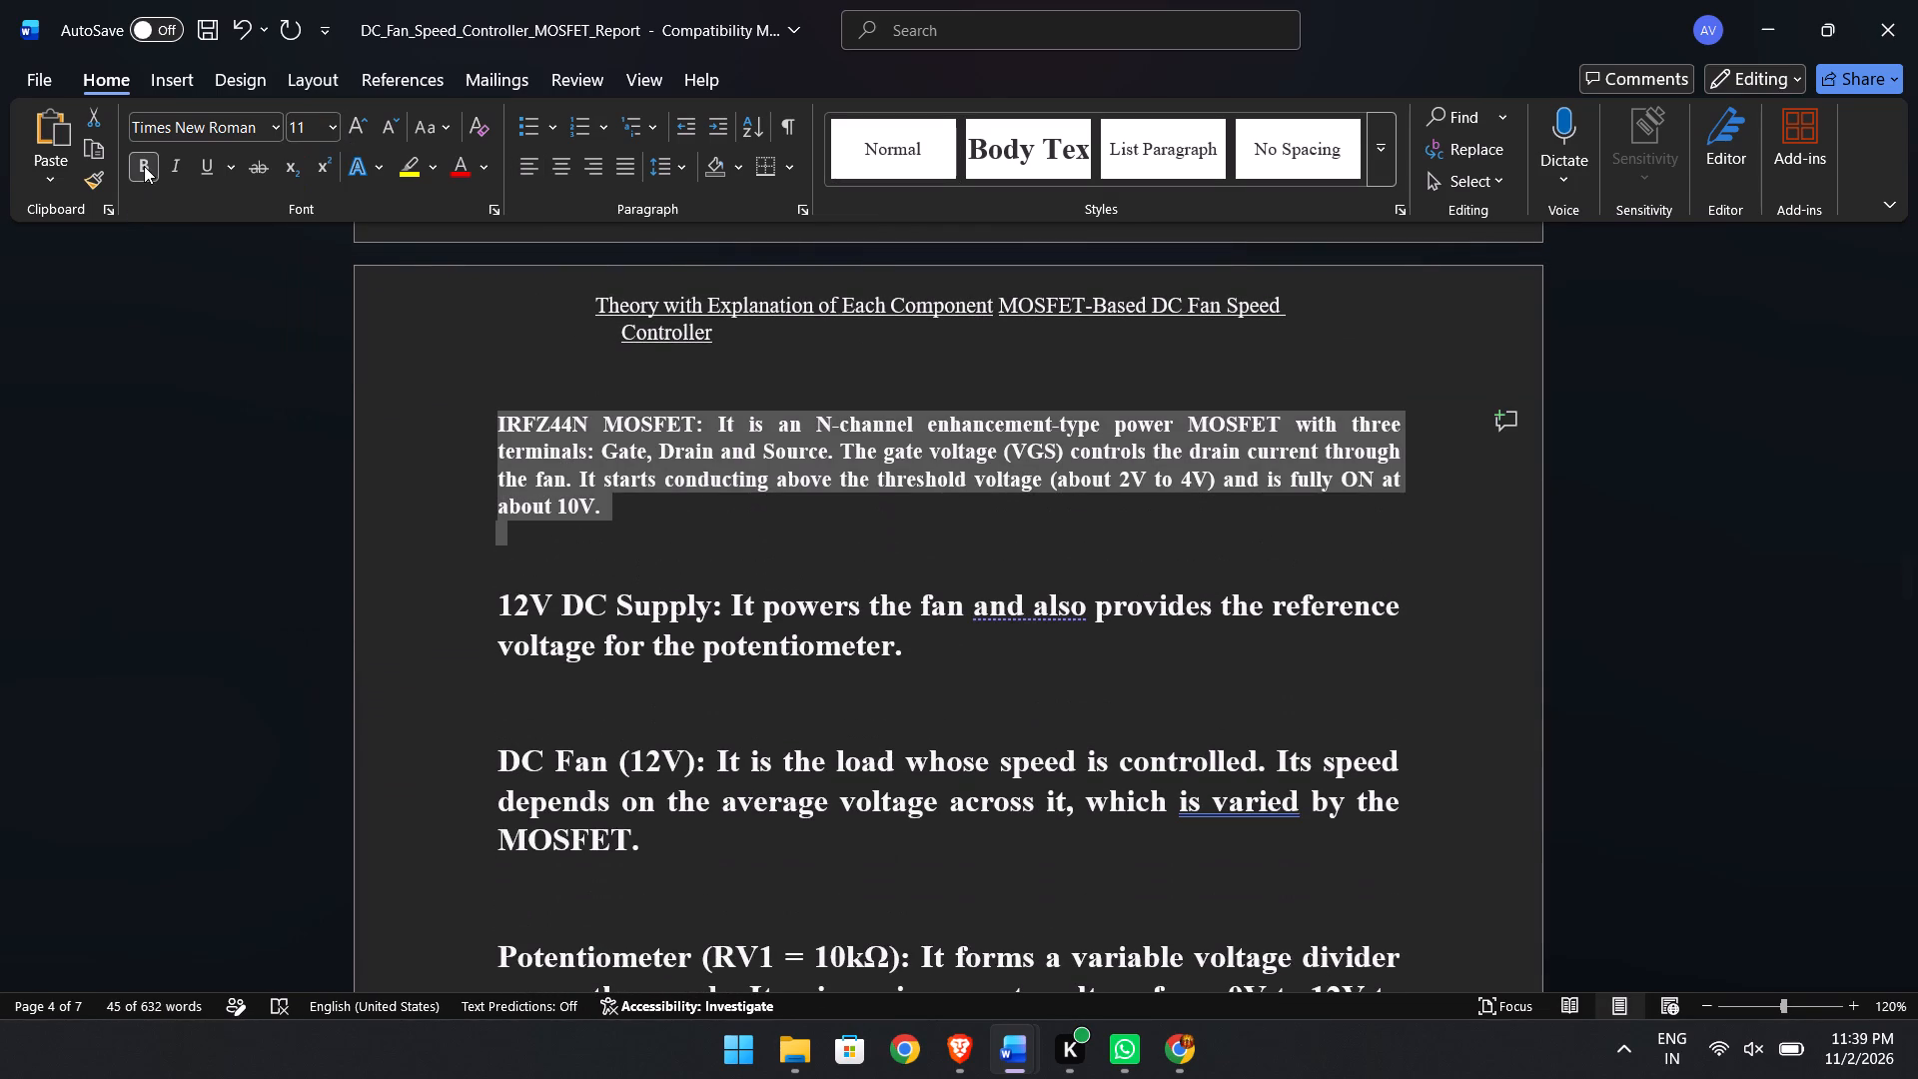
click(144, 166)
click(433, 490)
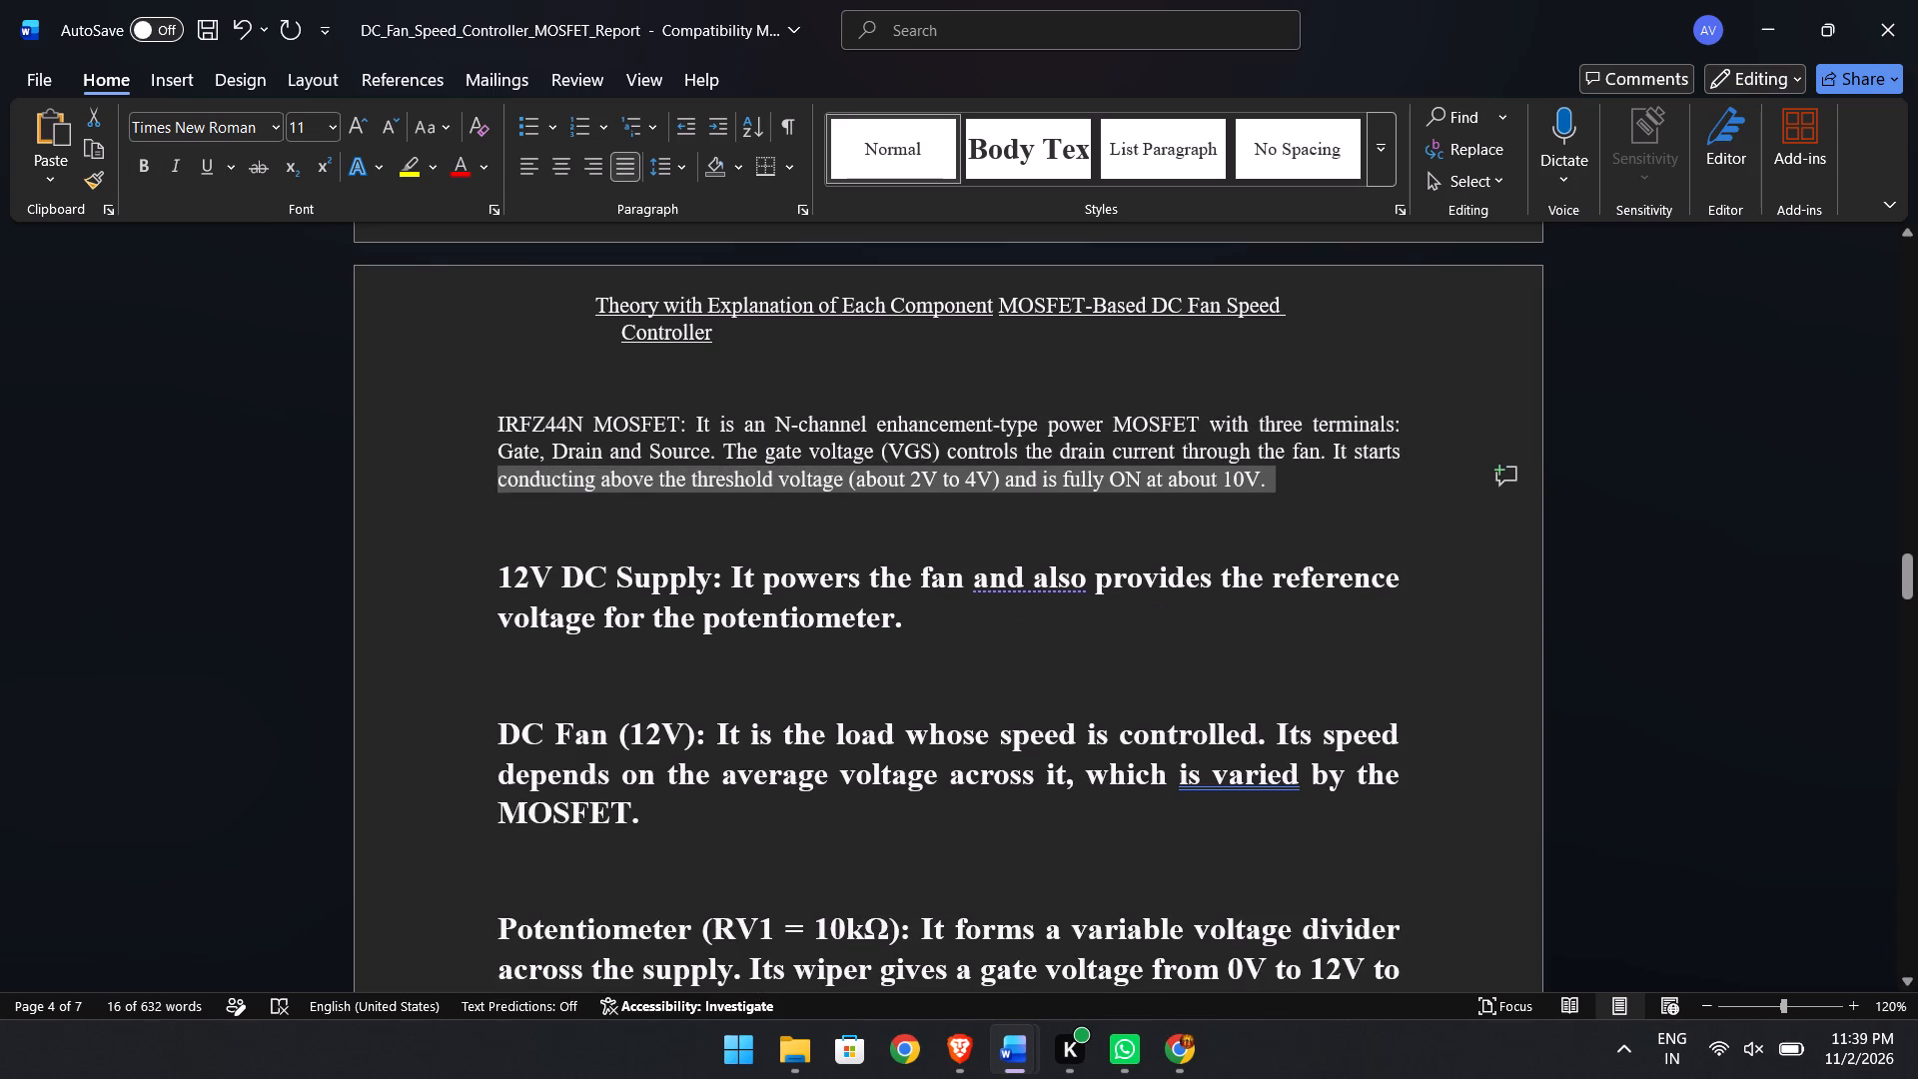
Set the theory paragraphs from 12V DC Supply through Freewheeling Diode to font size 11 and remove their bold formatting.
drag(497, 577, 713, 858)
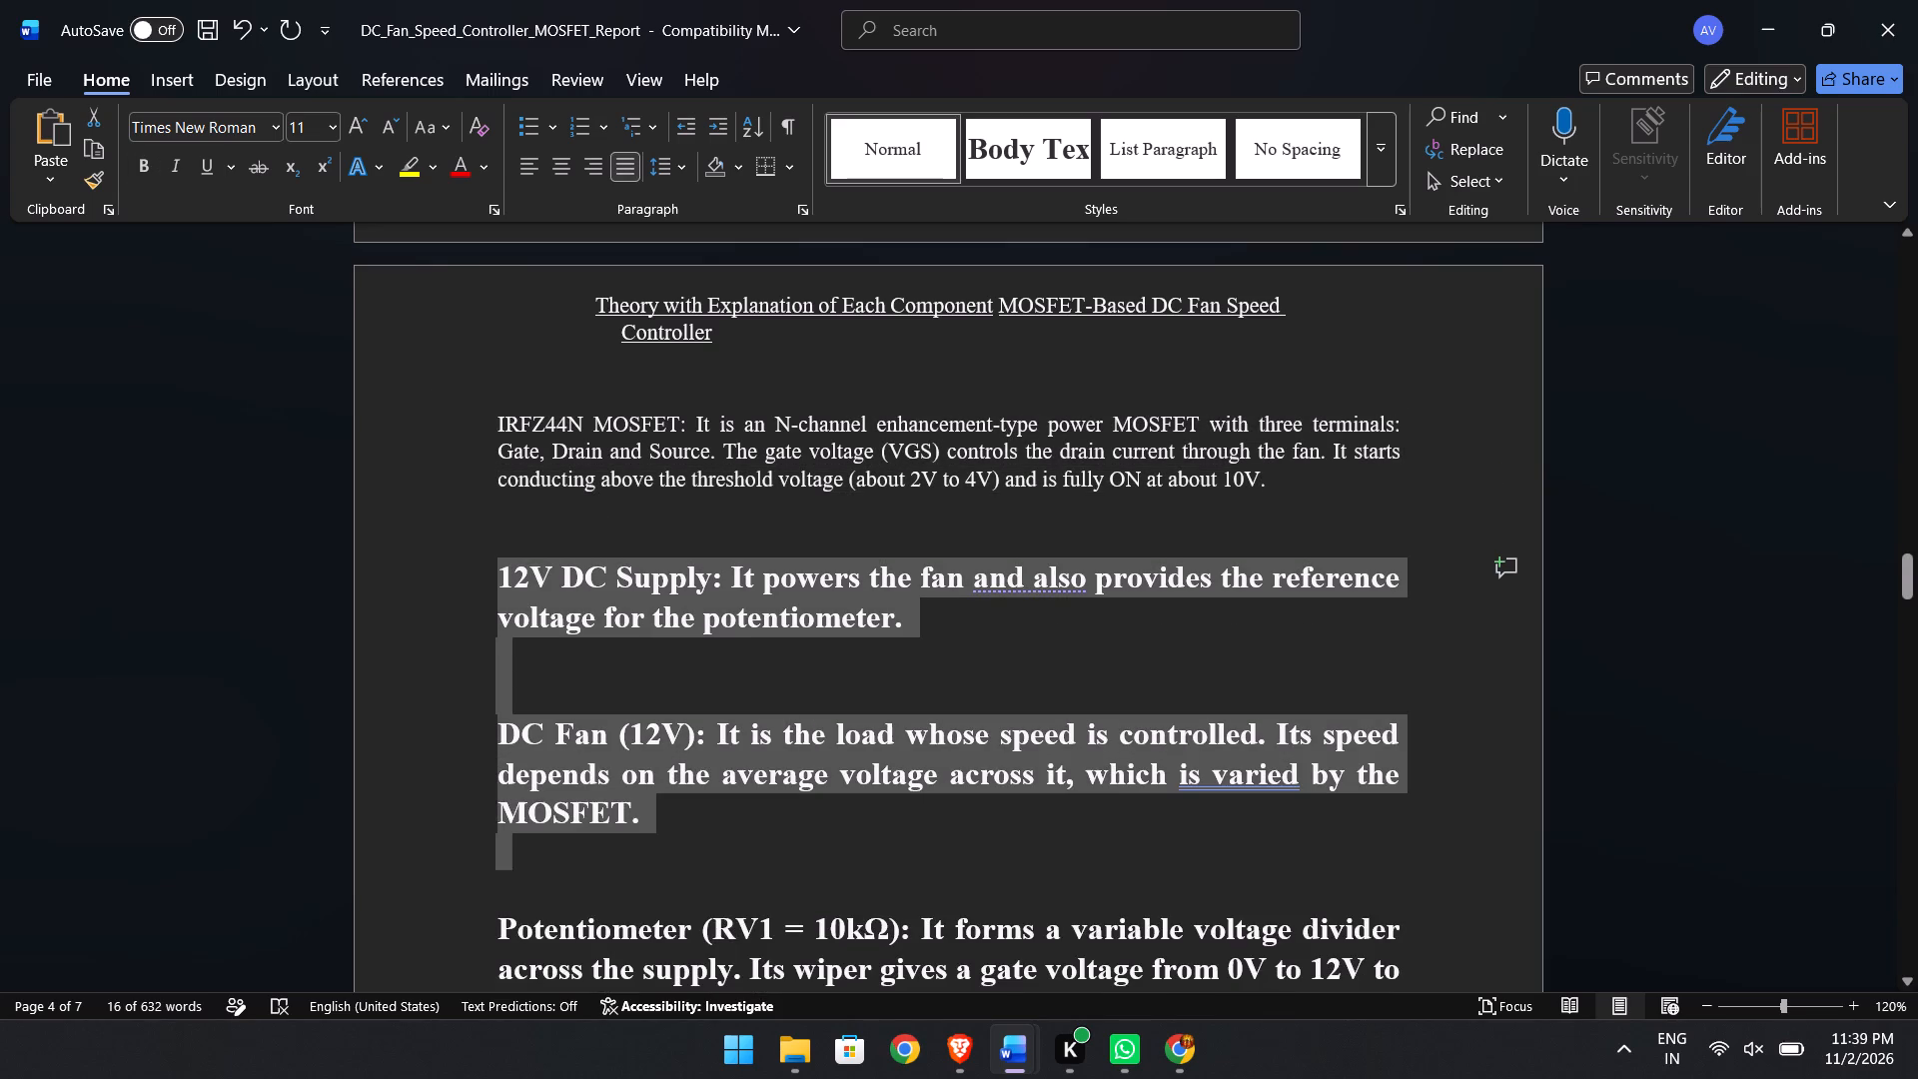
drag(713, 858, 748, 975)
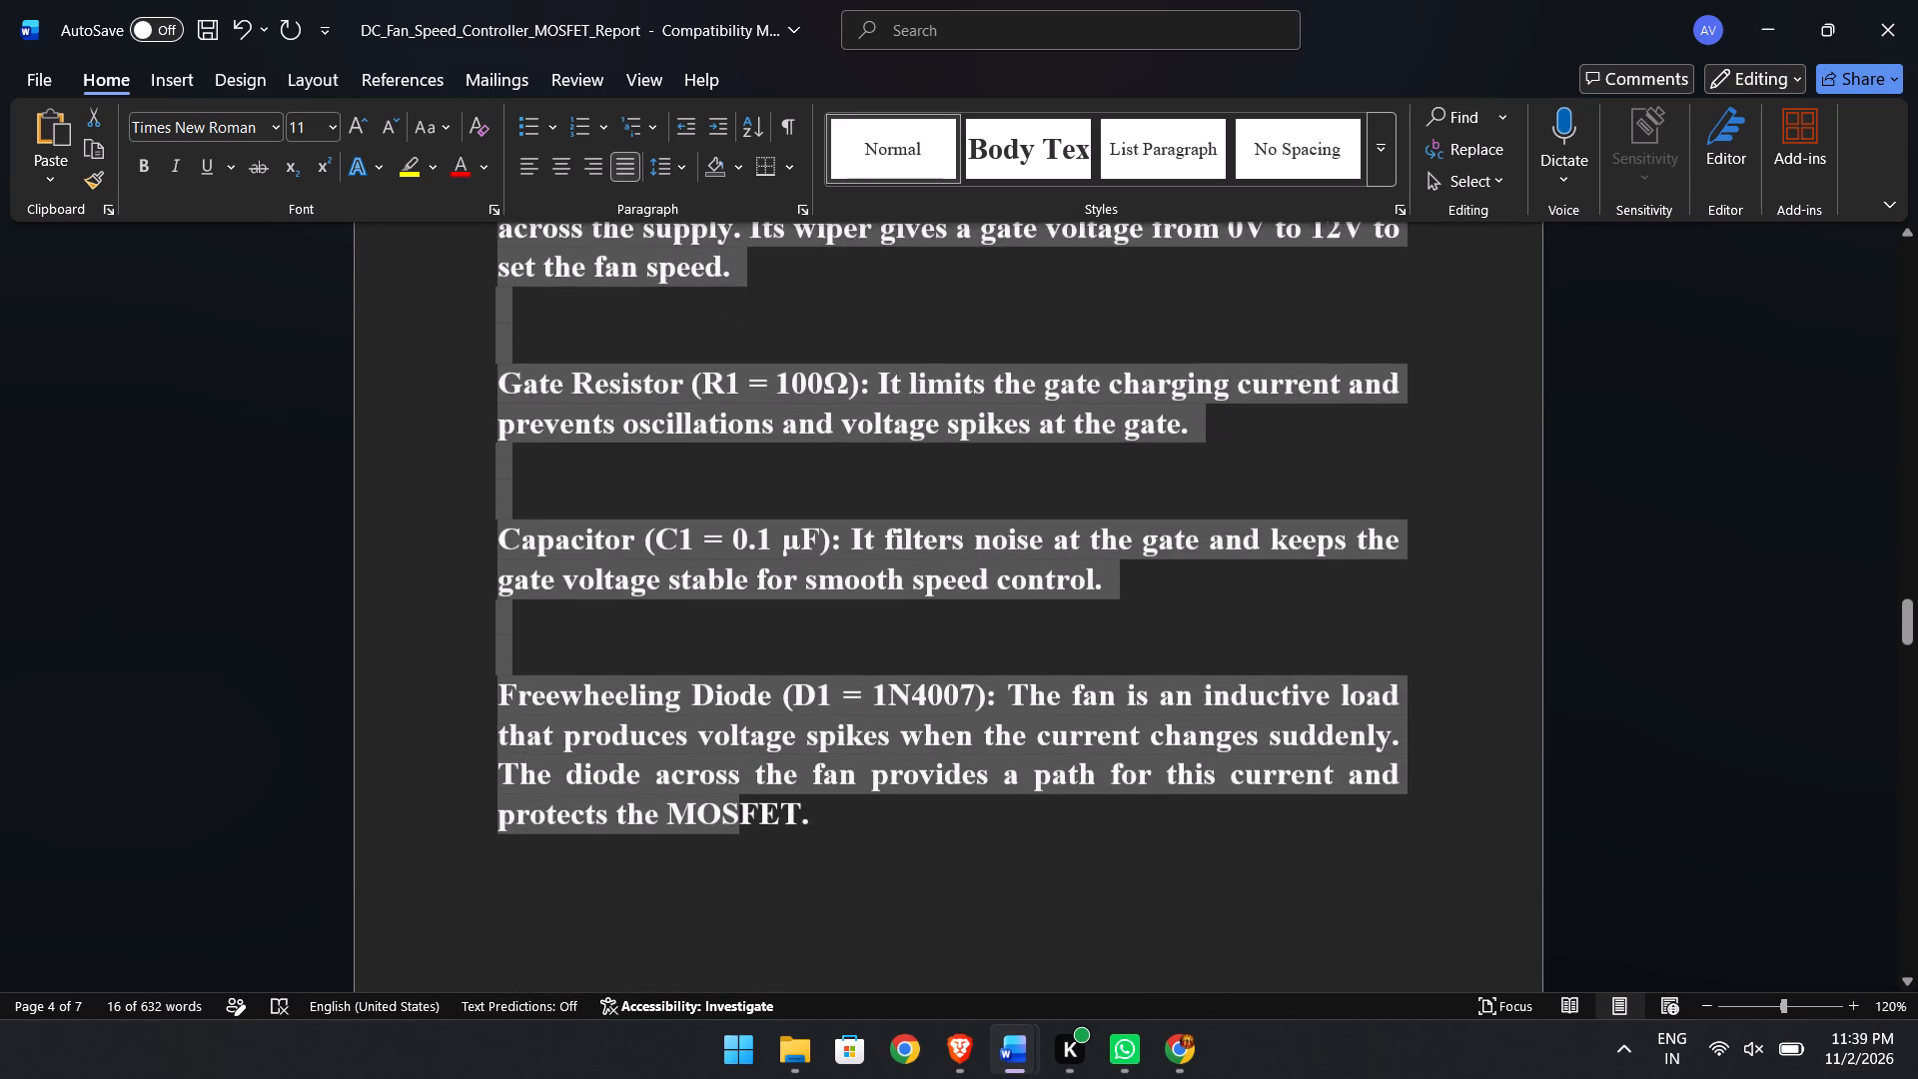
drag(748, 975, 822, 833)
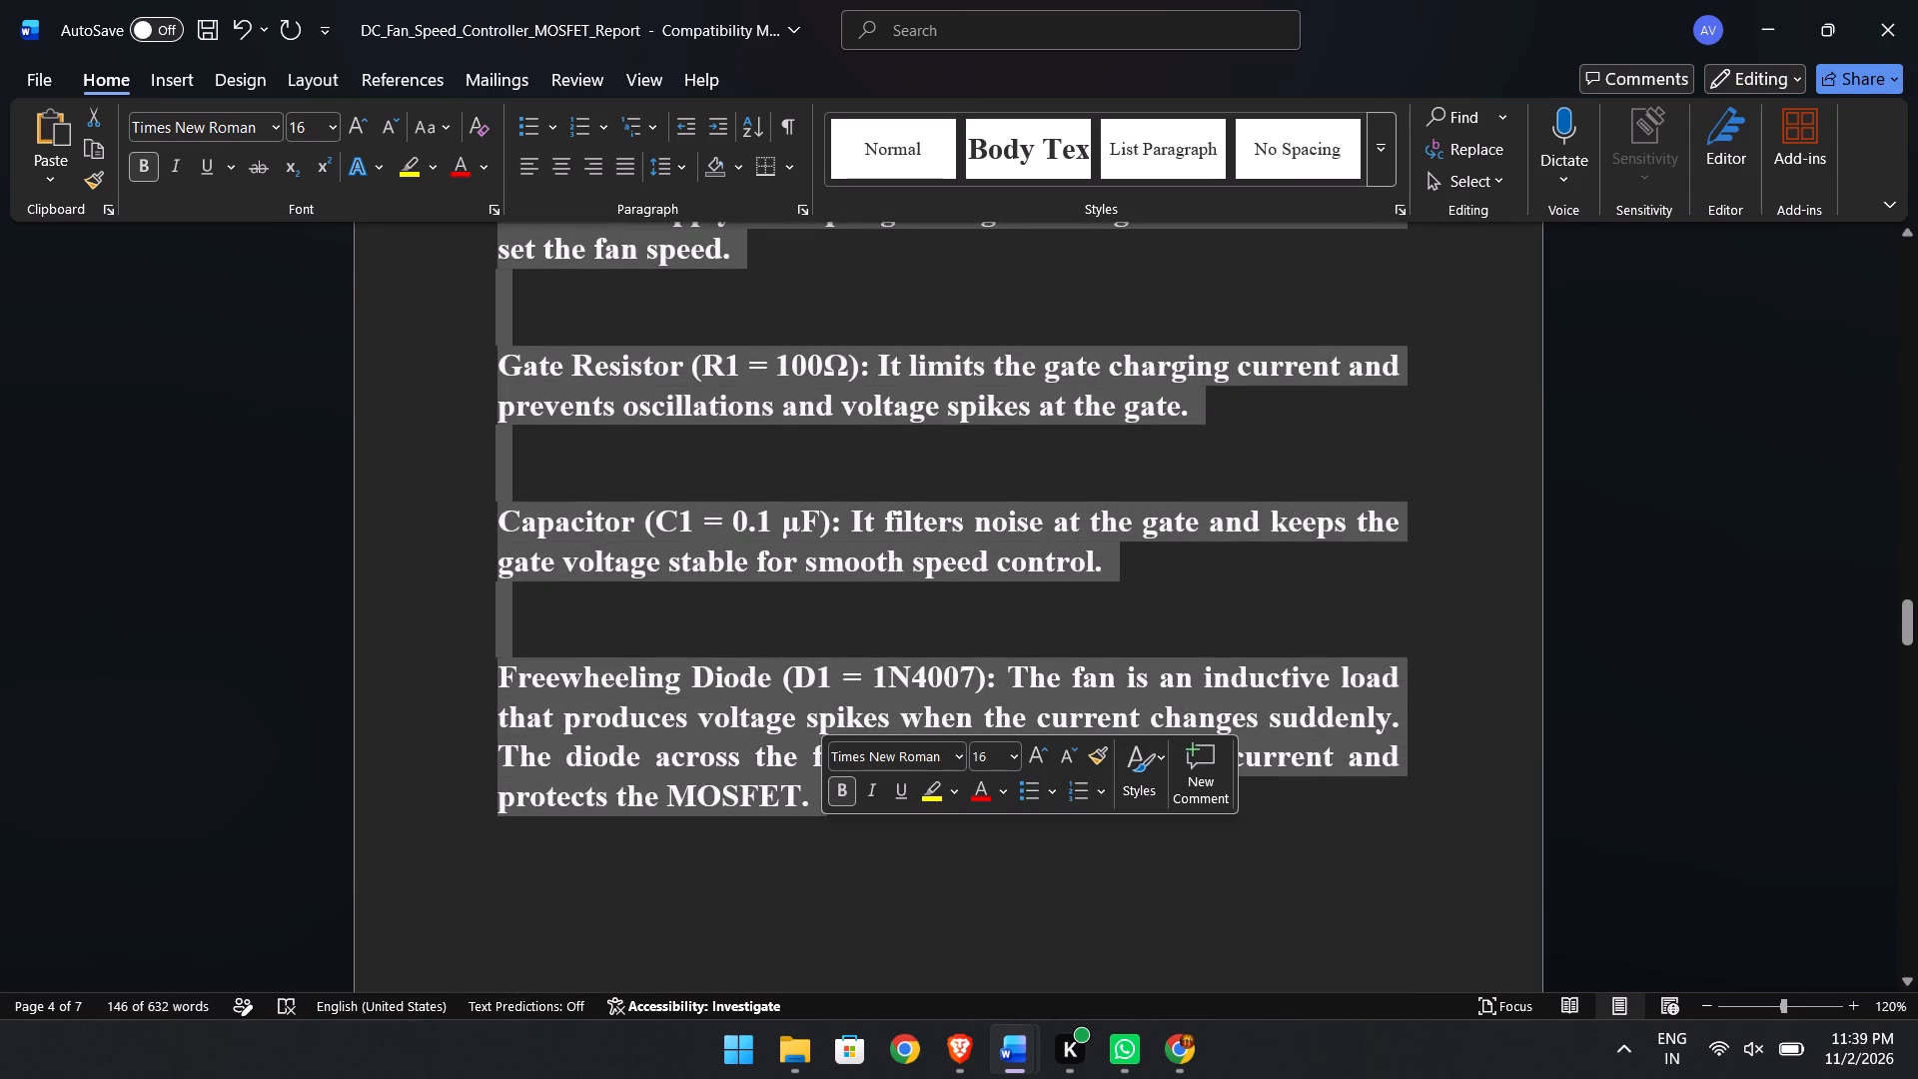
click(337, 137)
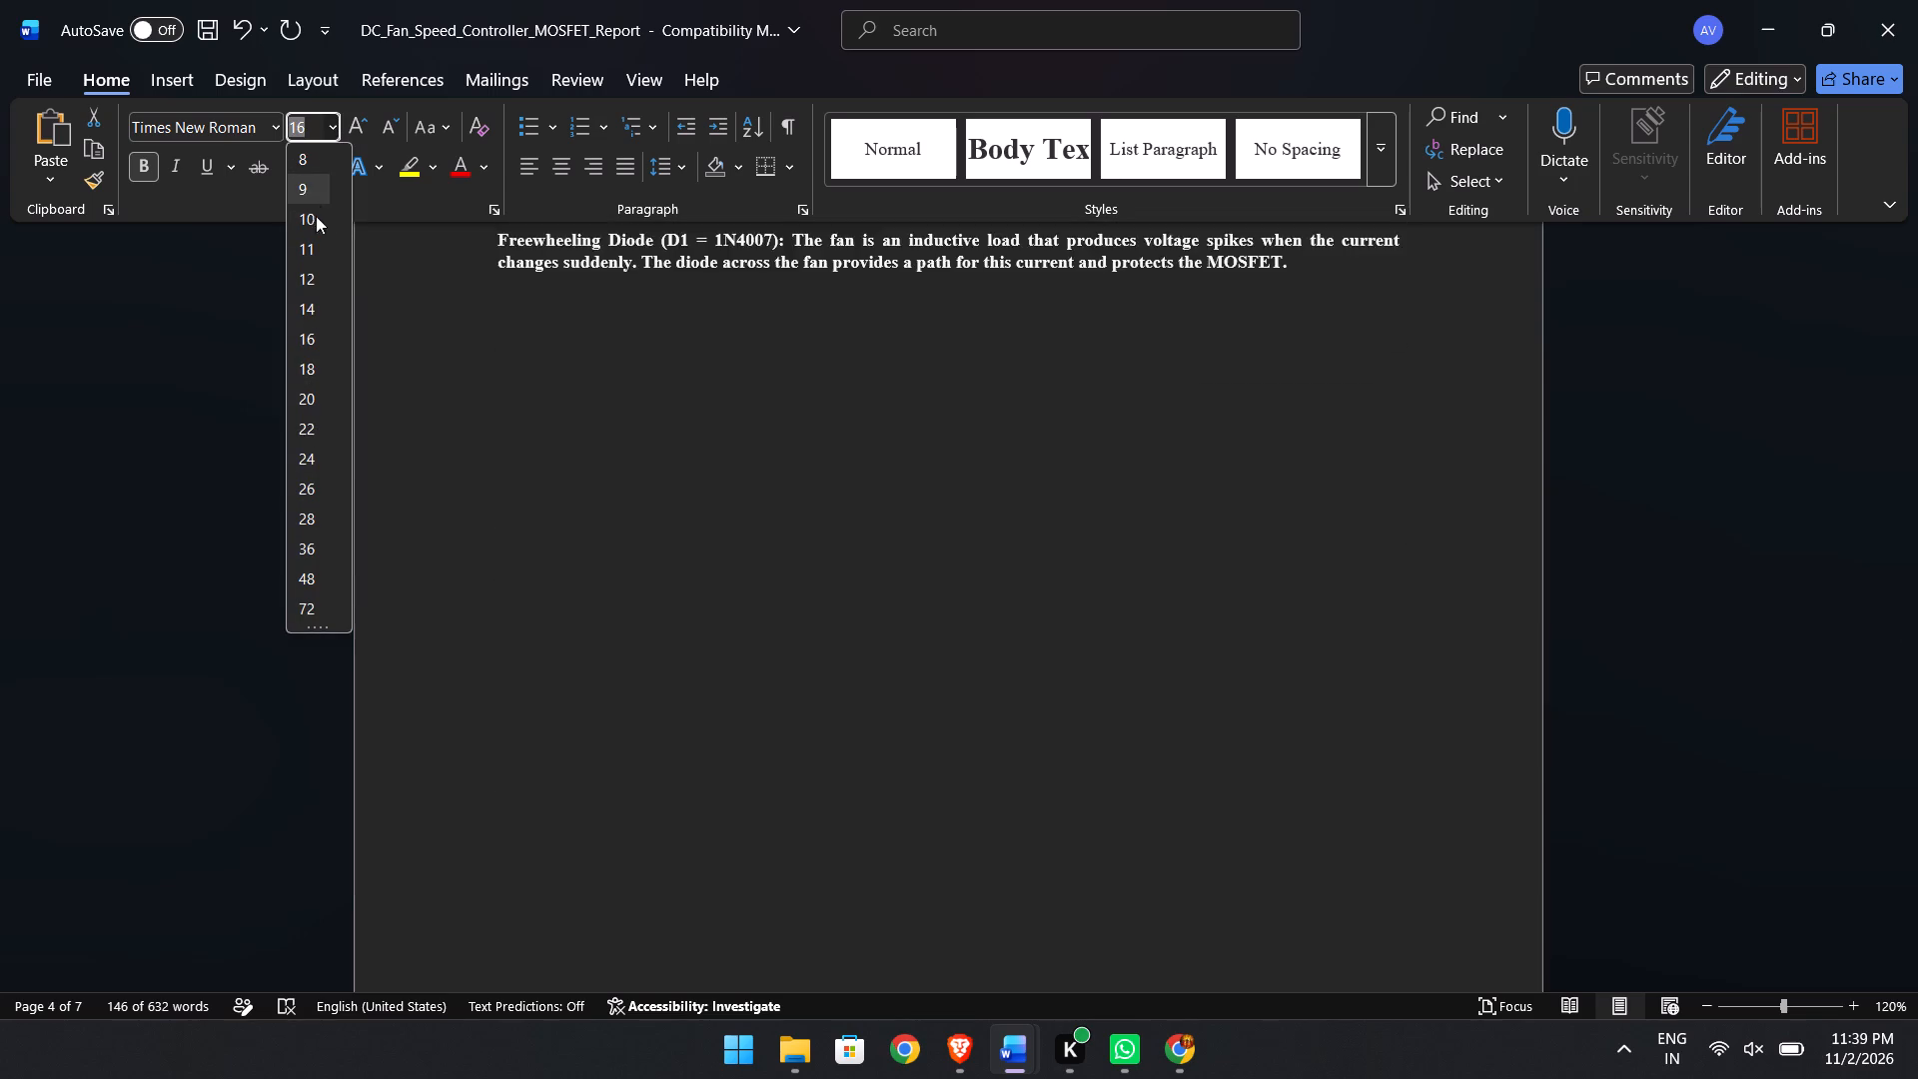
click(311, 256)
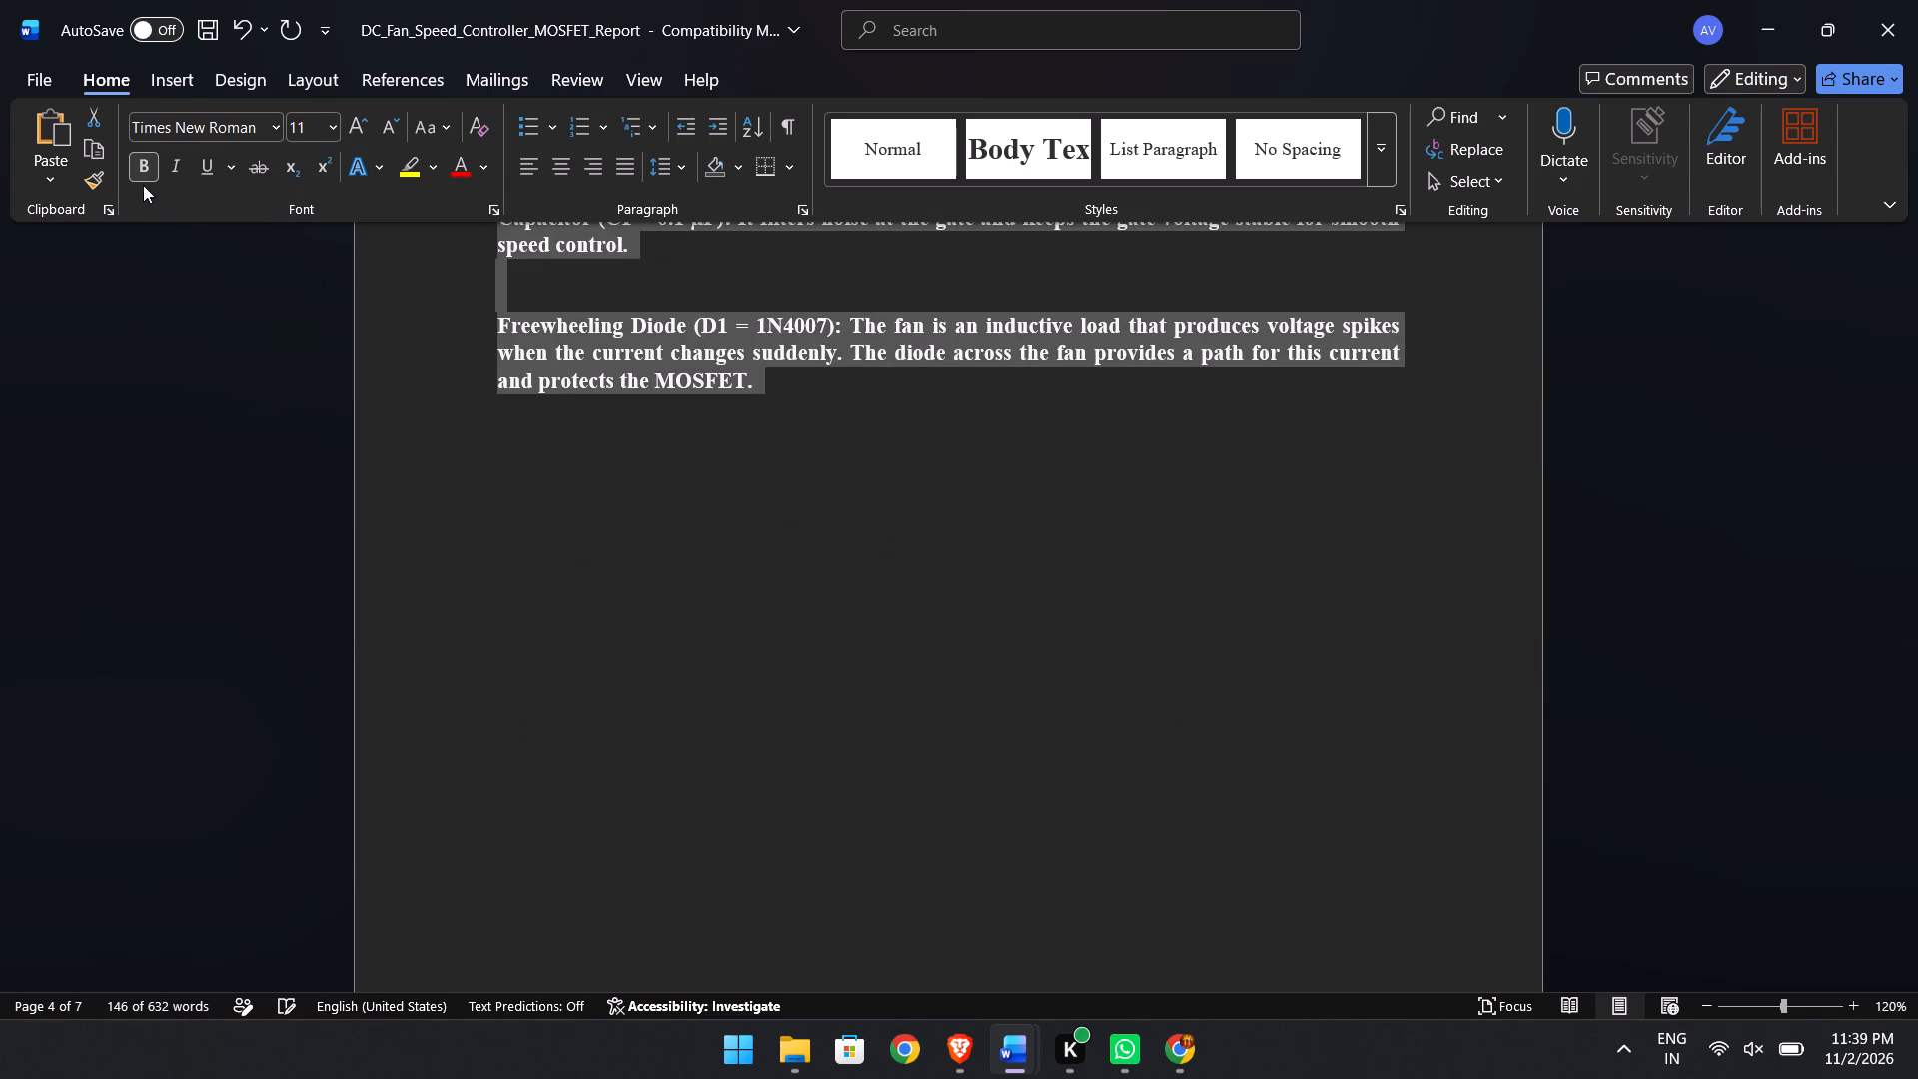
click(144, 166)
click(661, 666)
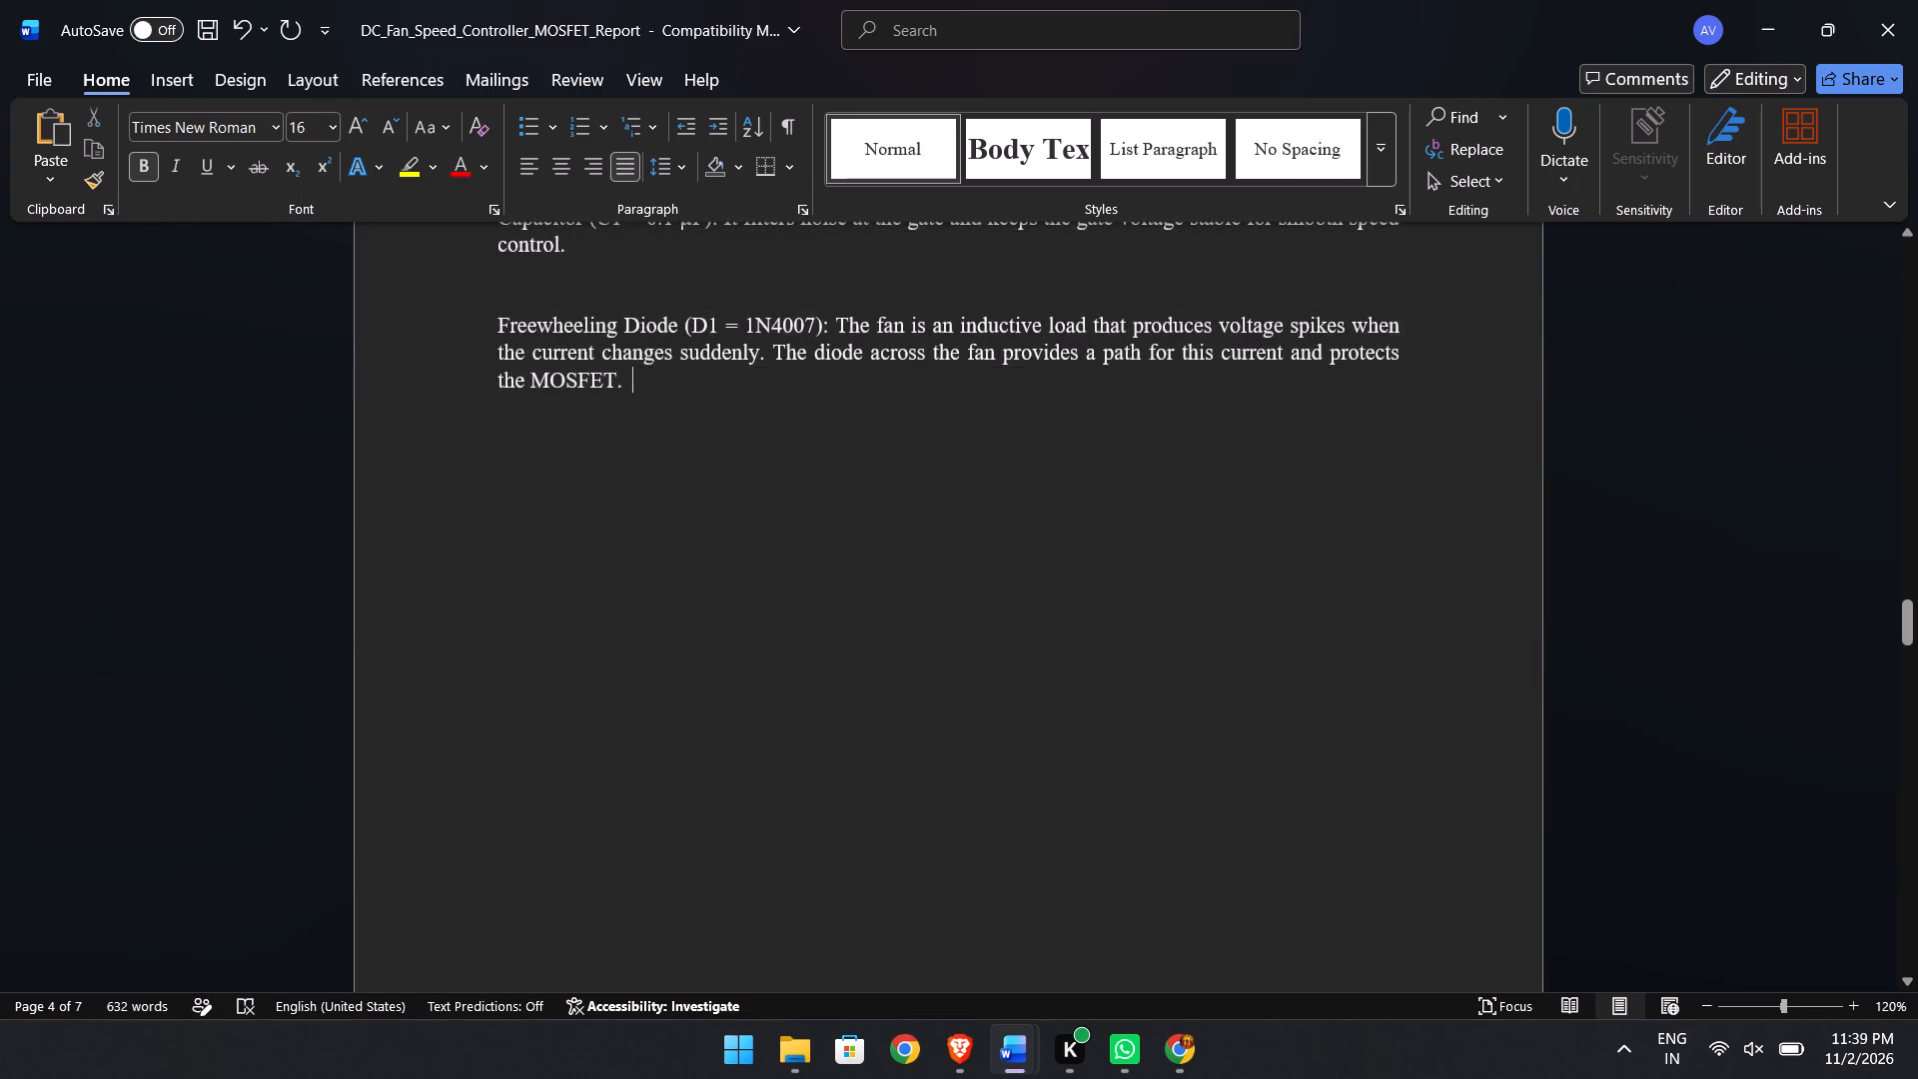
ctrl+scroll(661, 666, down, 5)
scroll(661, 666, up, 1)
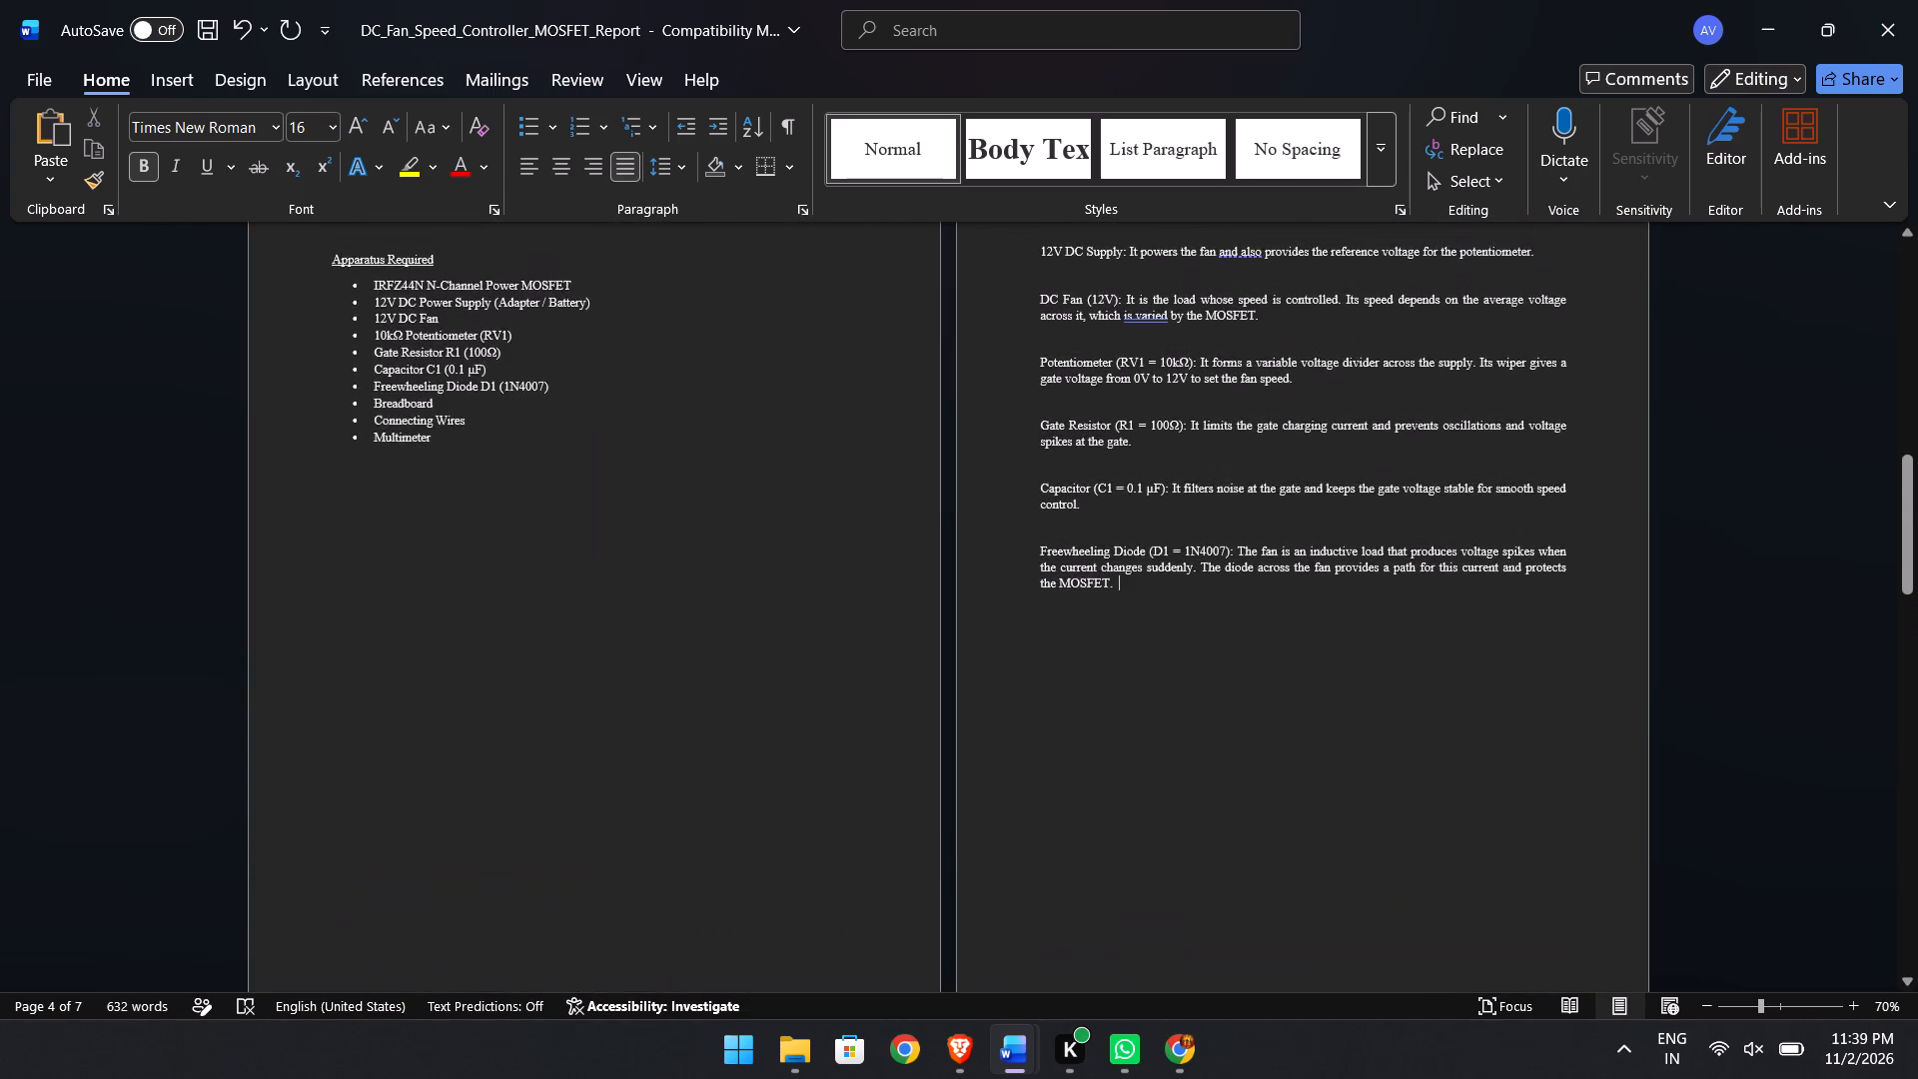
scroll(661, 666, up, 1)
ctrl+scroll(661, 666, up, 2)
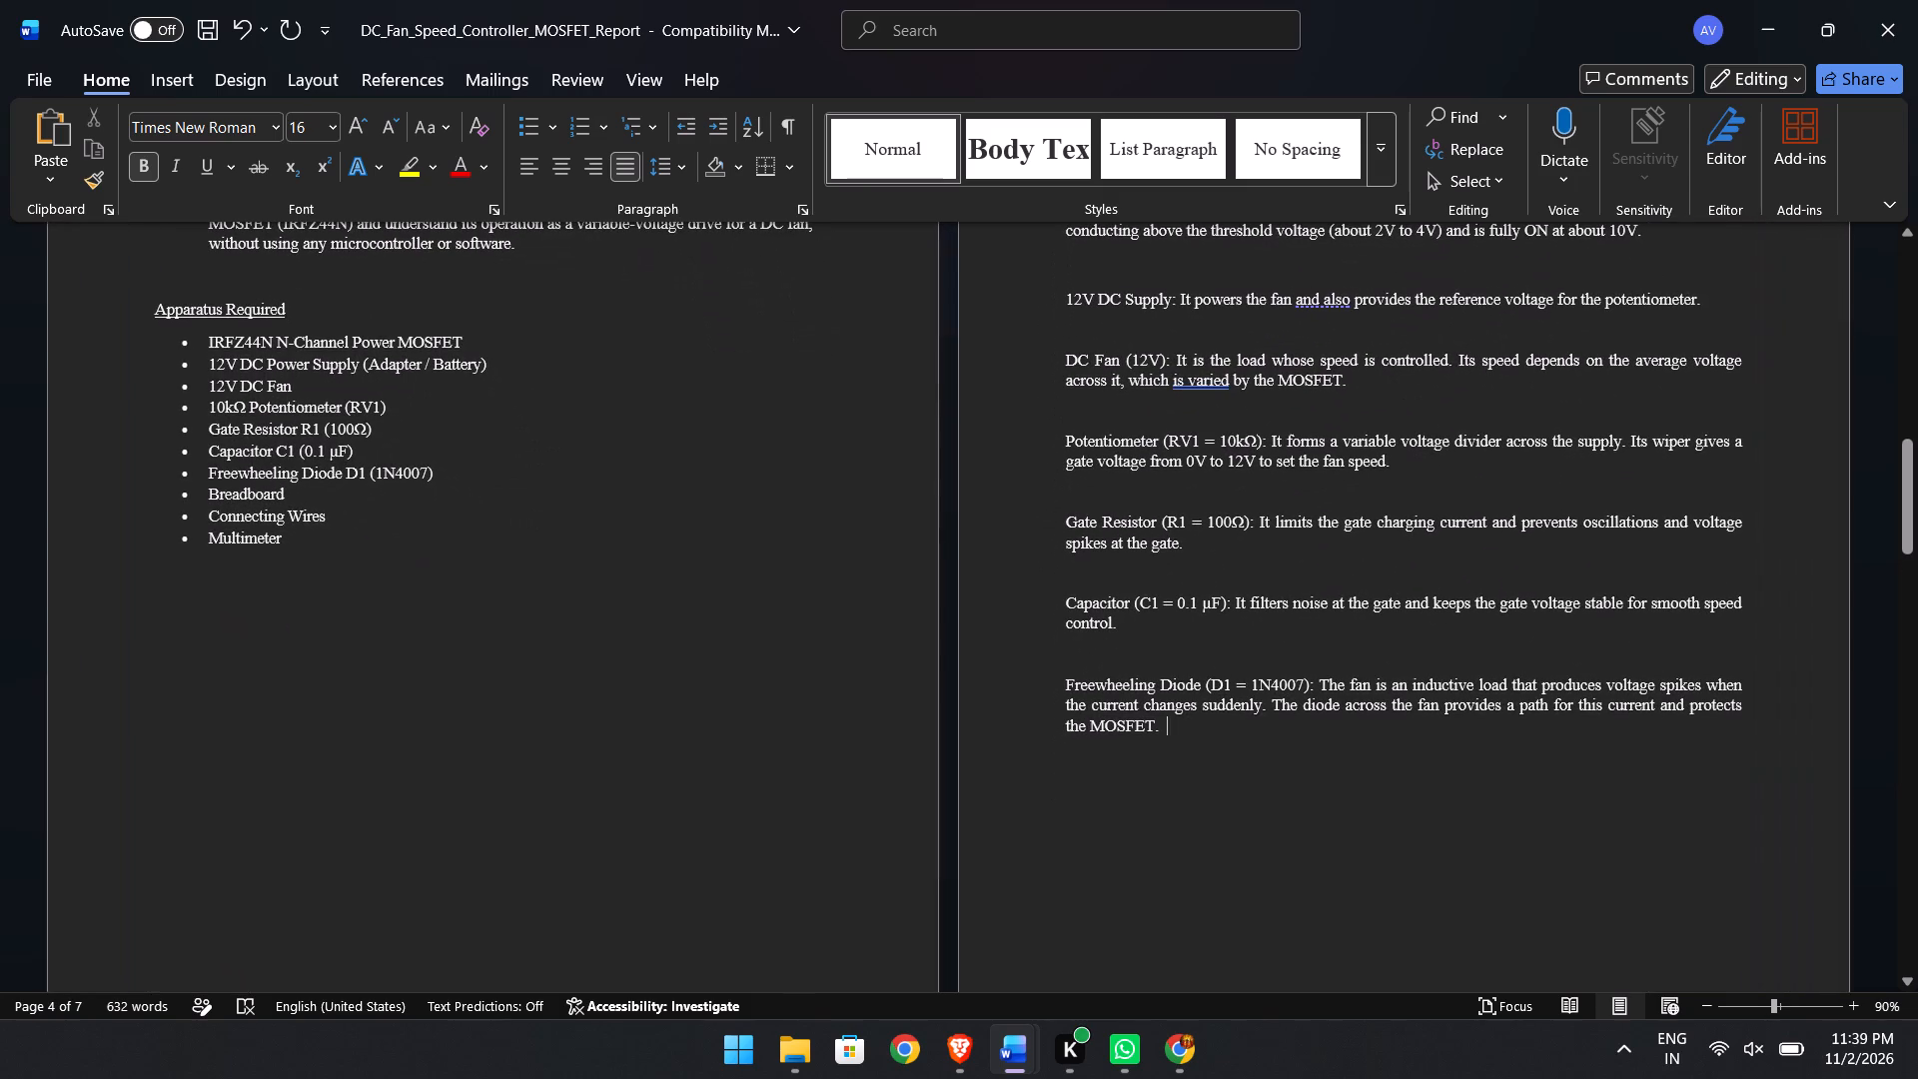
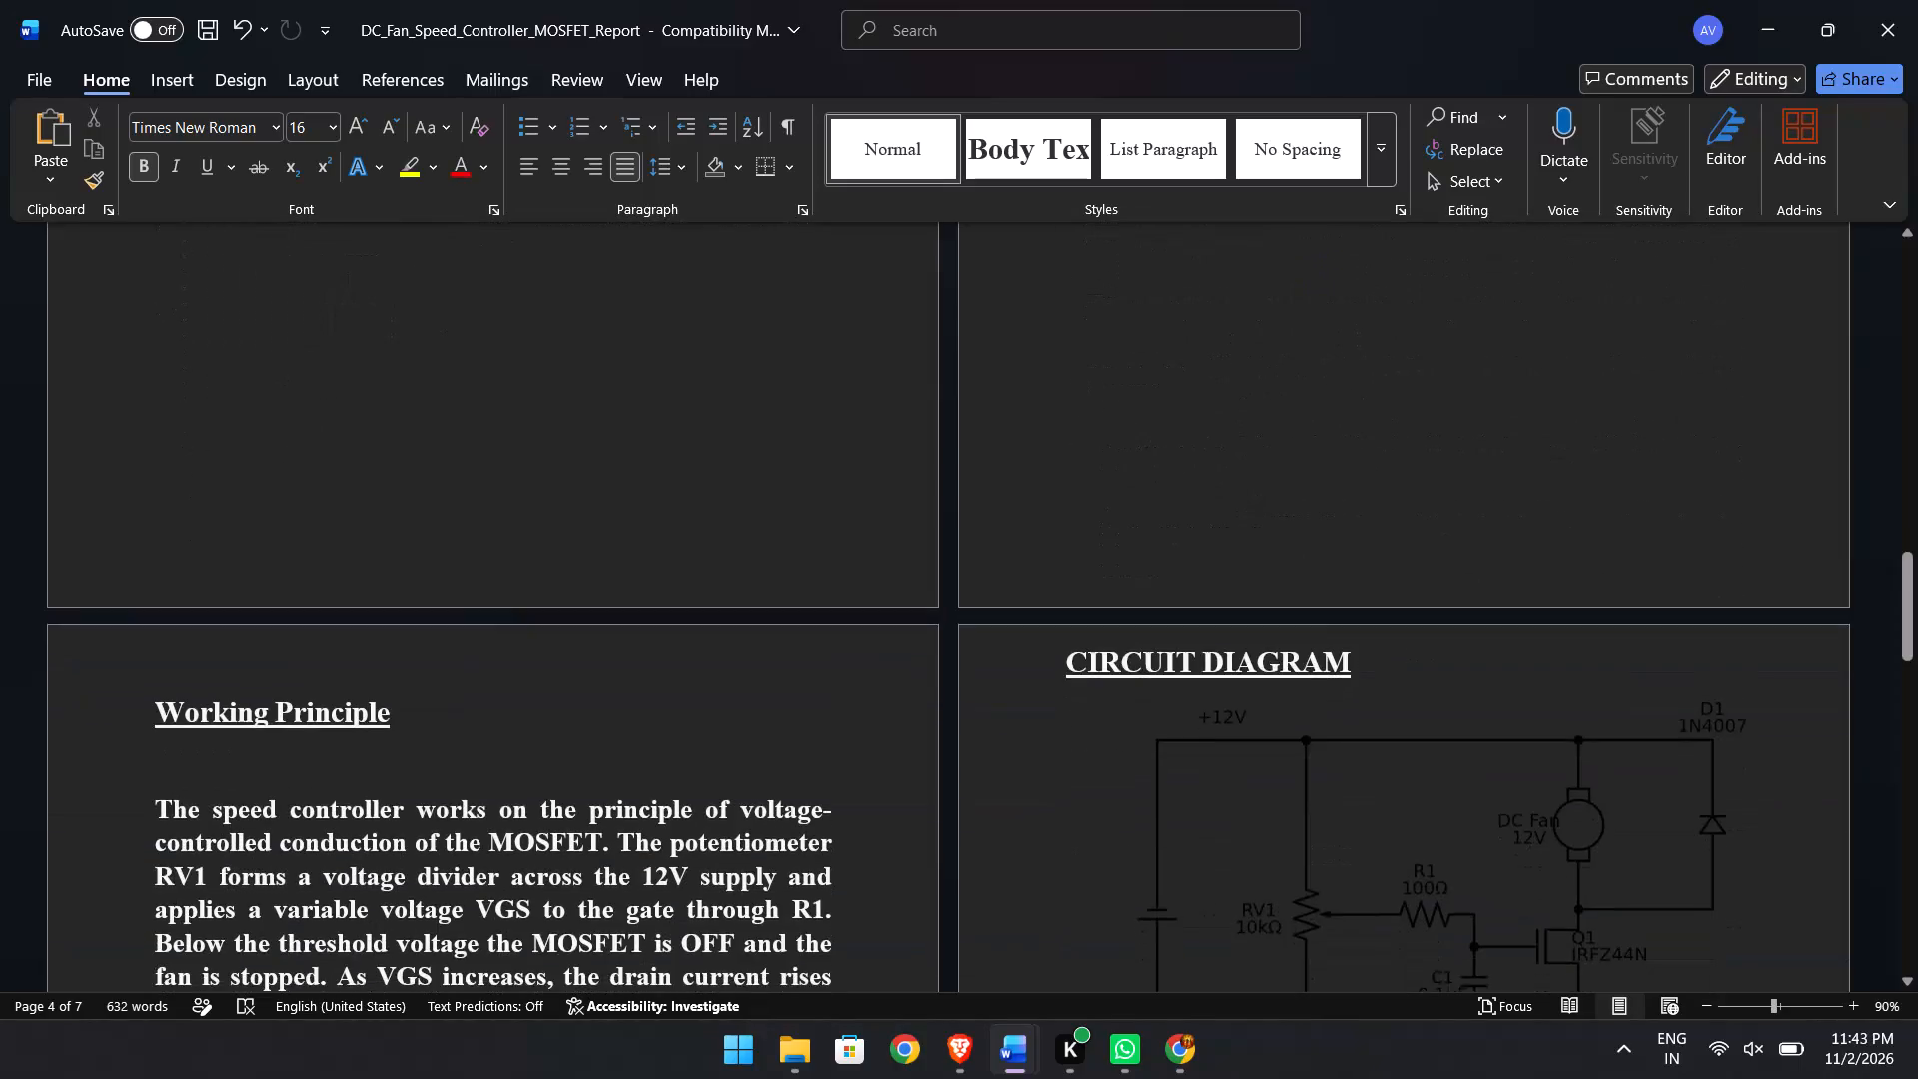
Set the Working Principle heading and all its text, down to the losses sentence, to font size 11 and remove the bold formatting.
scroll(1122, 735, up, 1)
scroll(1122, 735, down, 1)
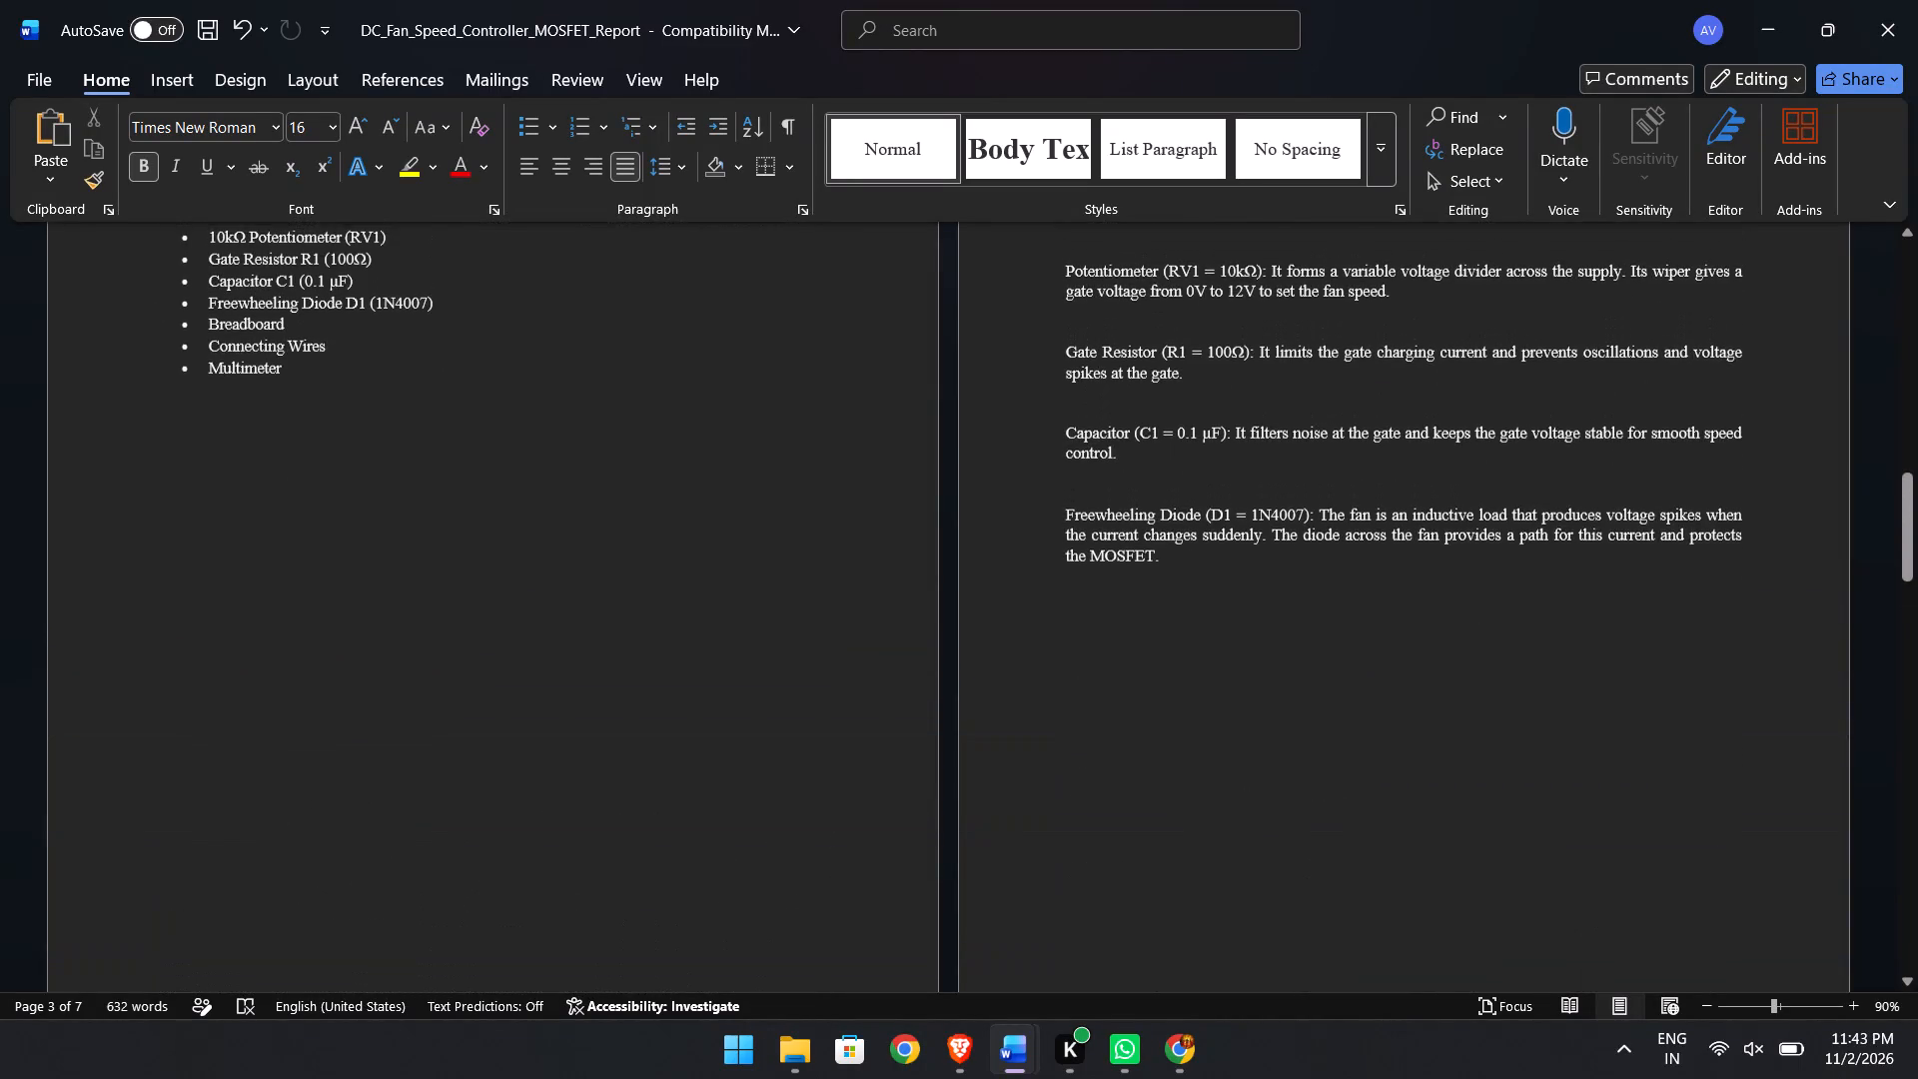
scroll(1122, 735, down, 3)
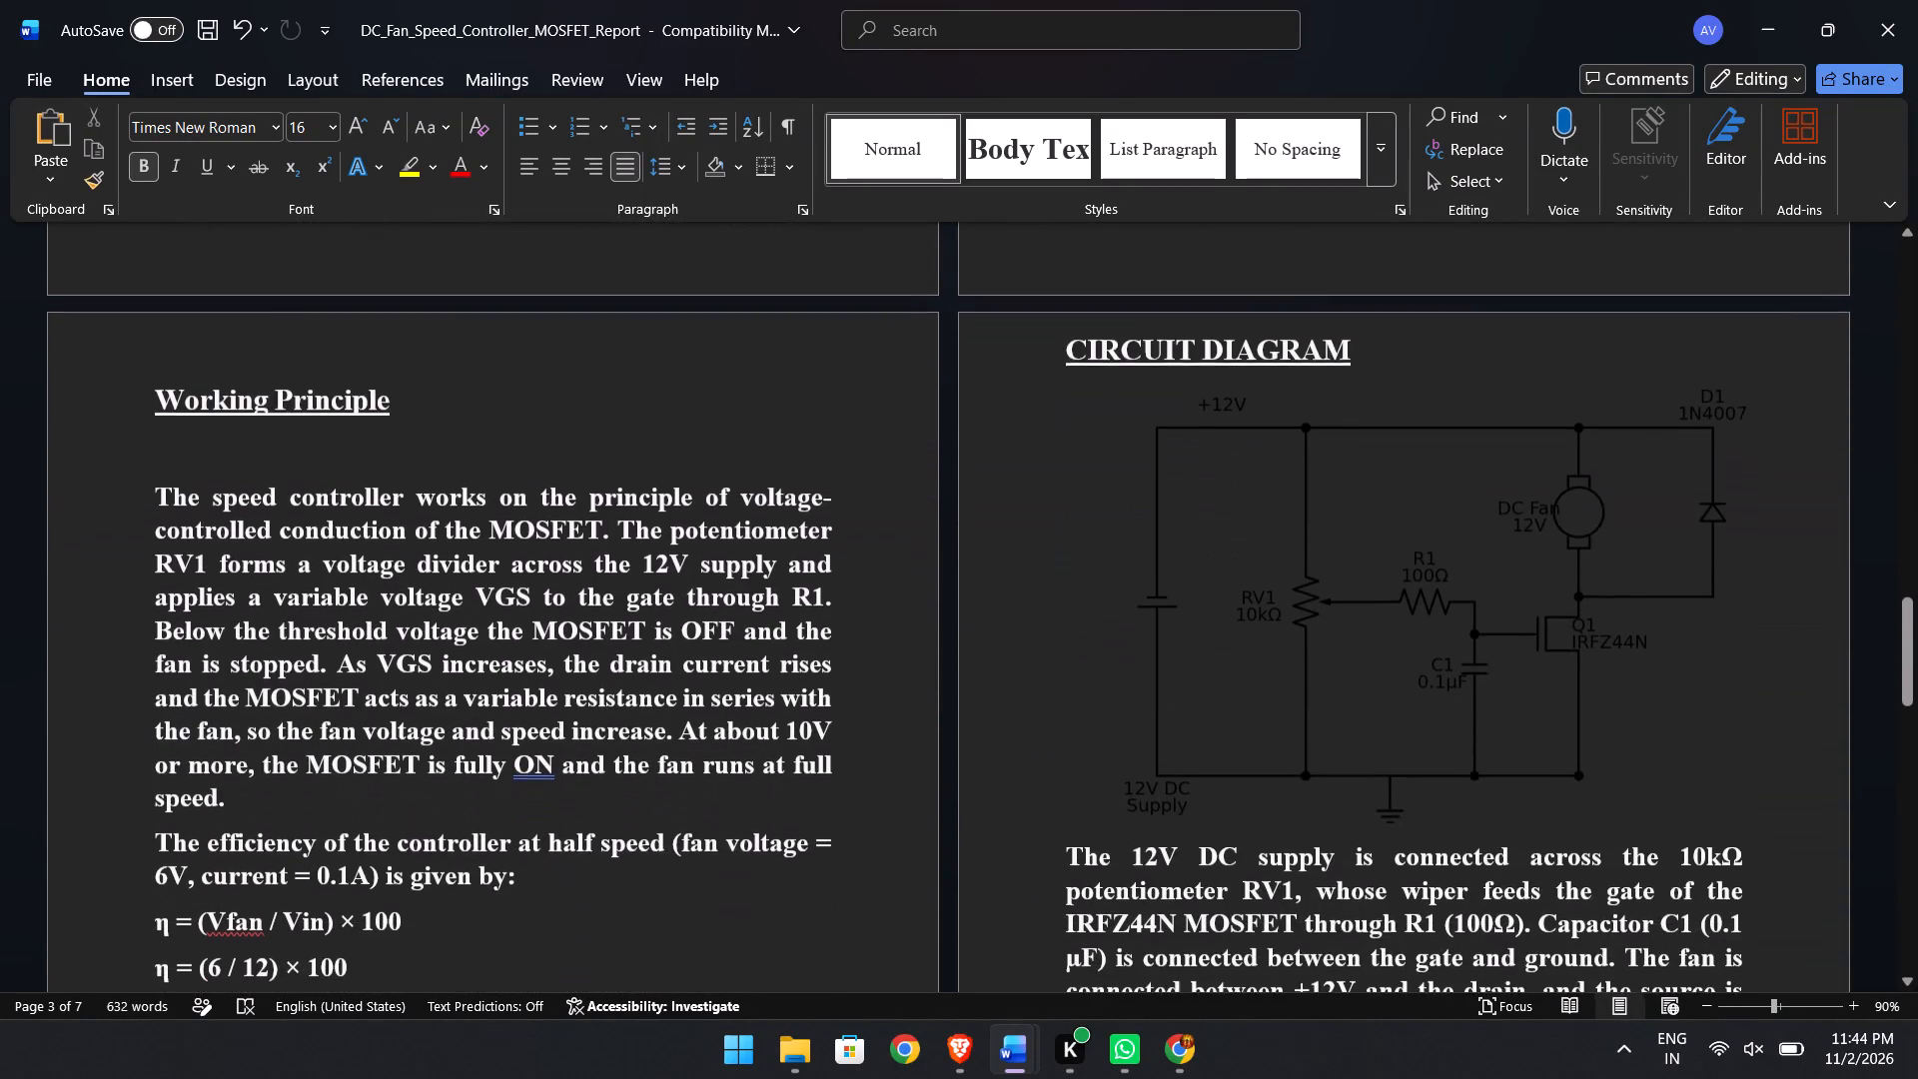
scroll(1122, 735, down, 1)
scroll(49, 427, down, 1)
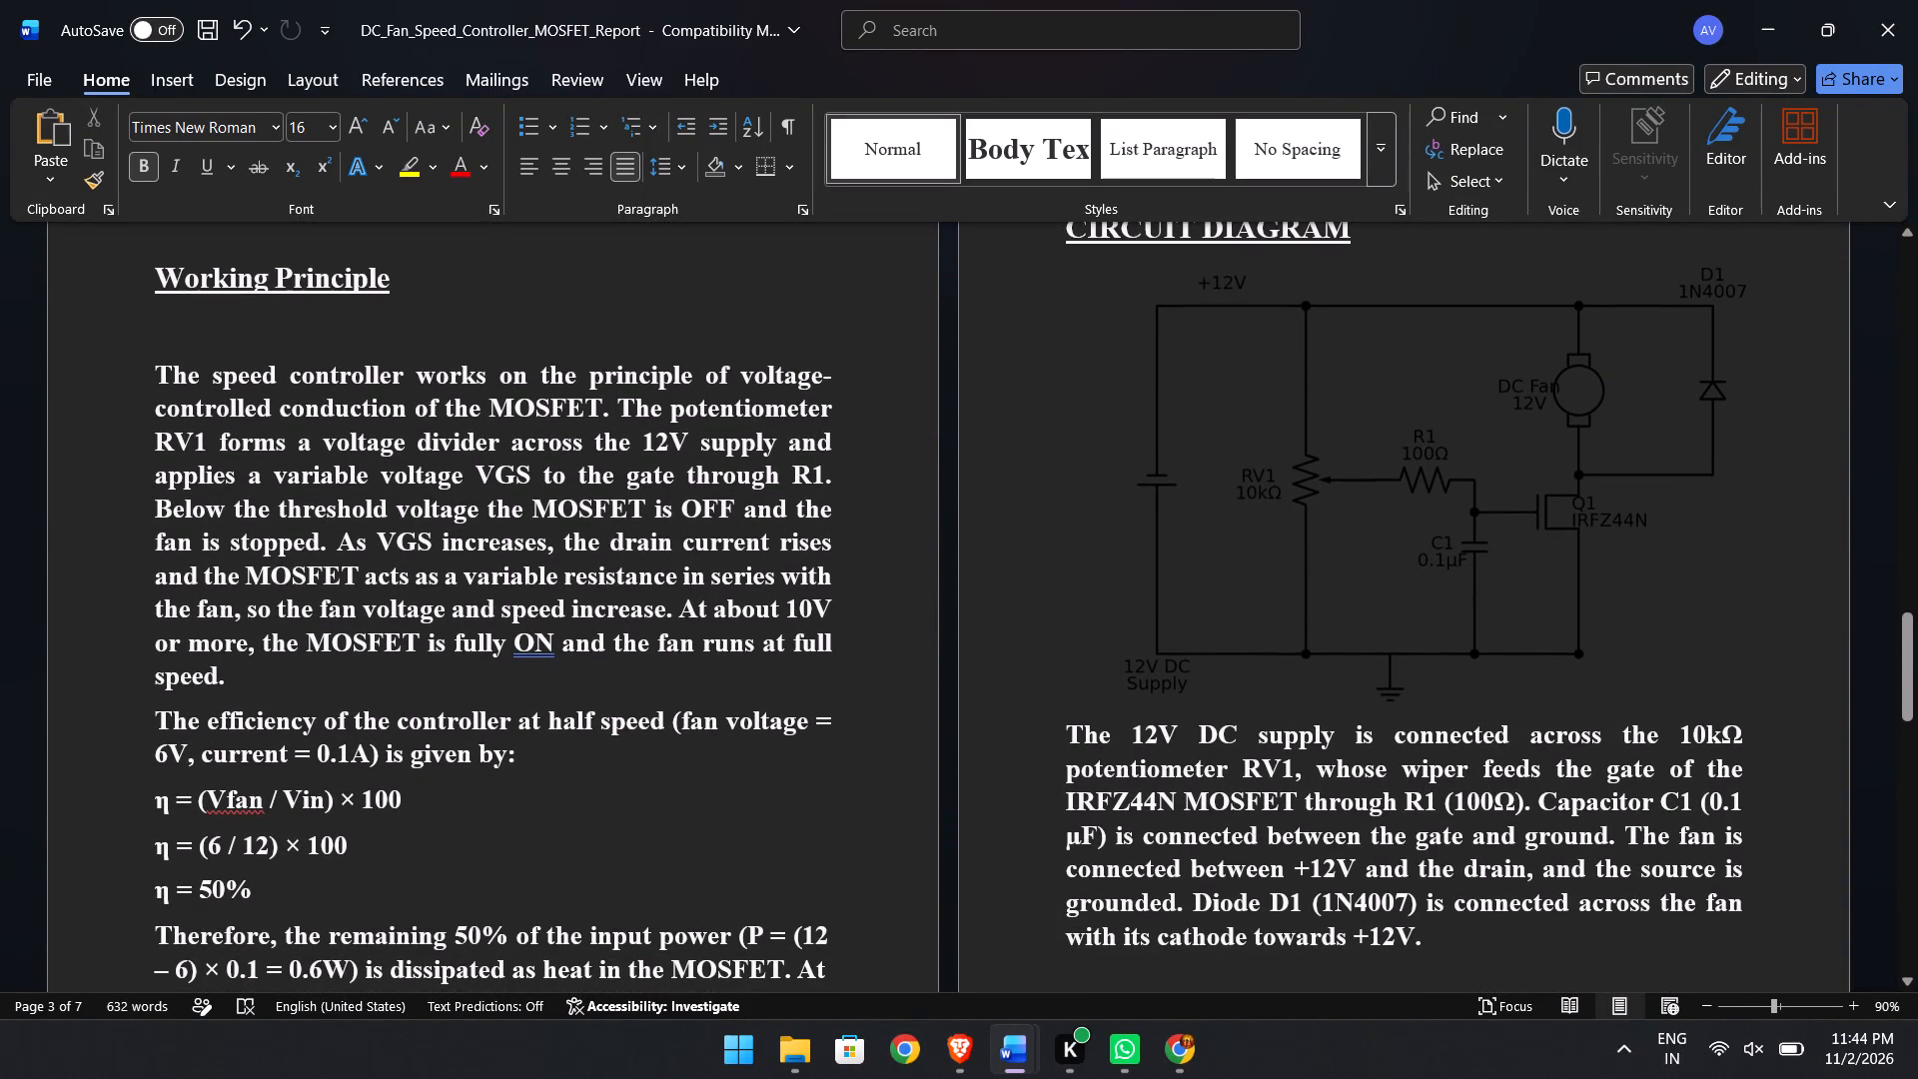
ctrl+scroll(433, 617, down, 2)
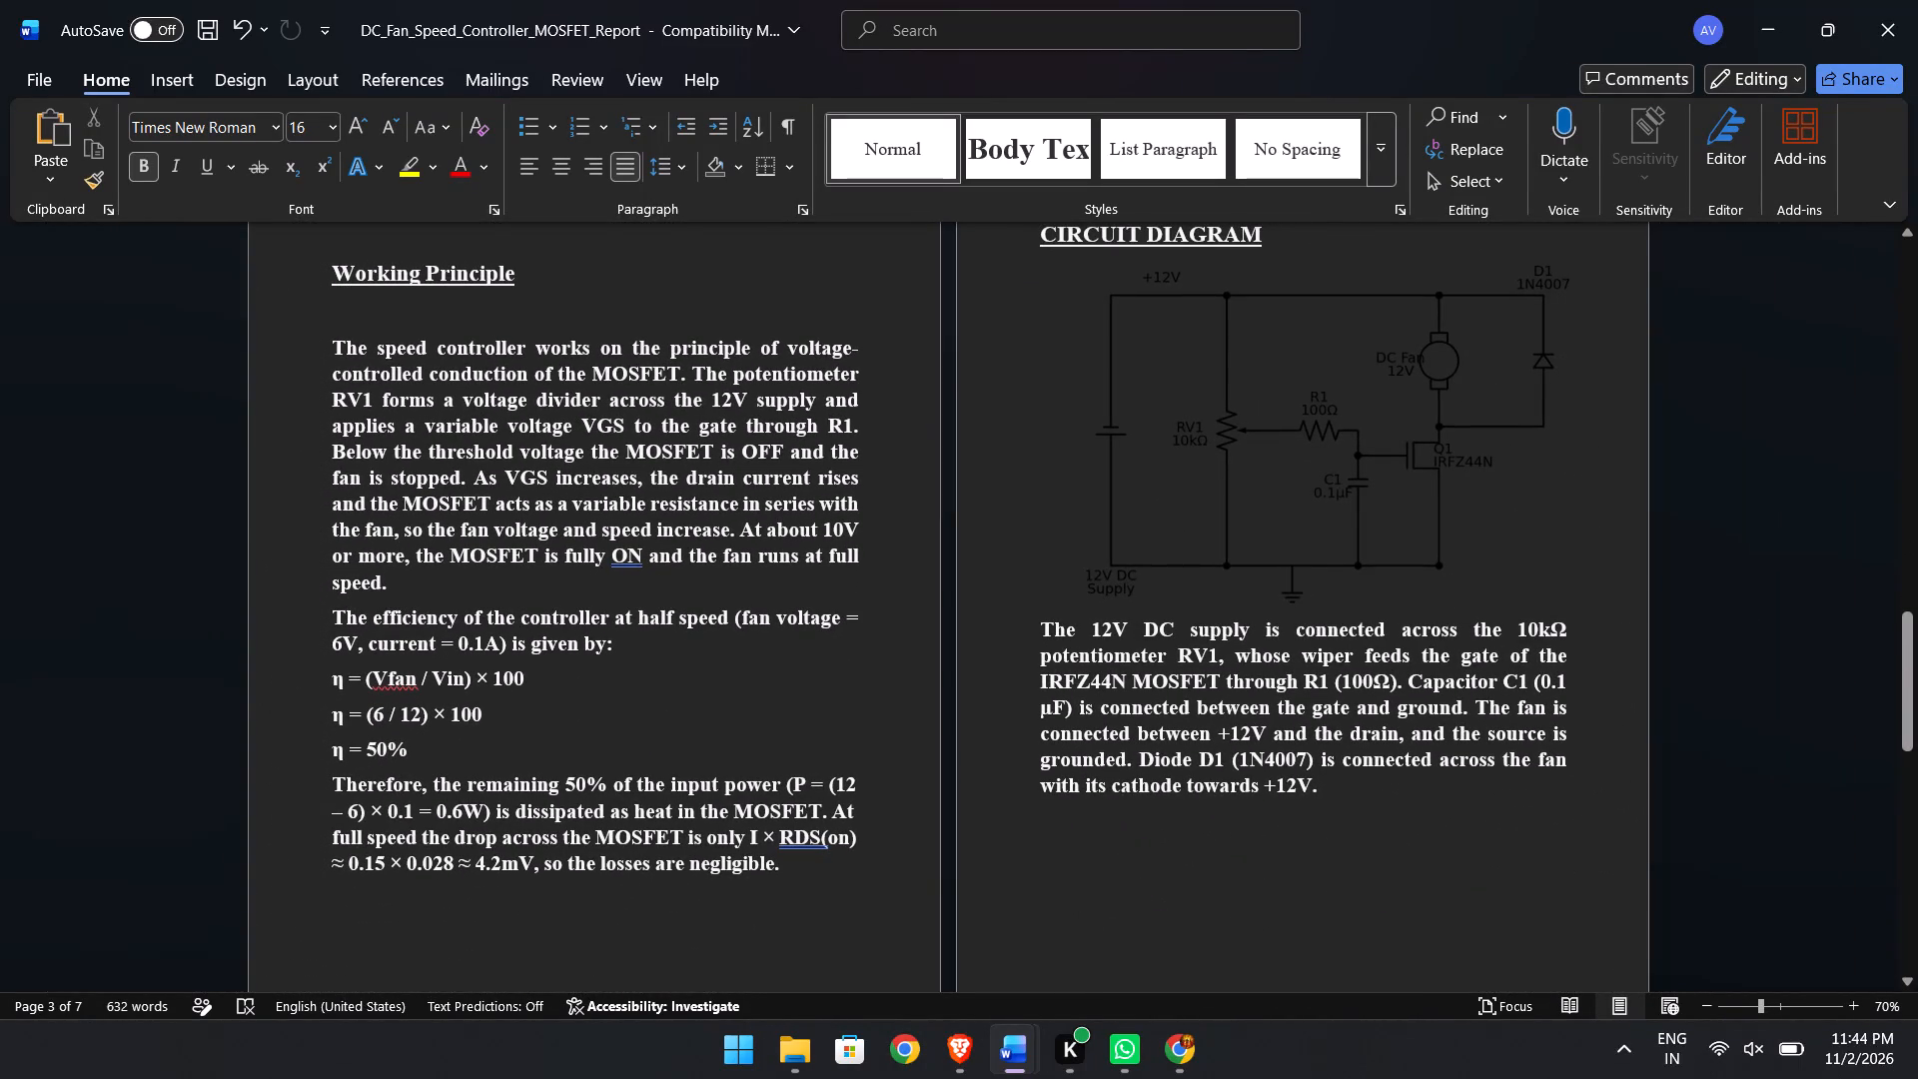
drag(329, 278, 635, 582)
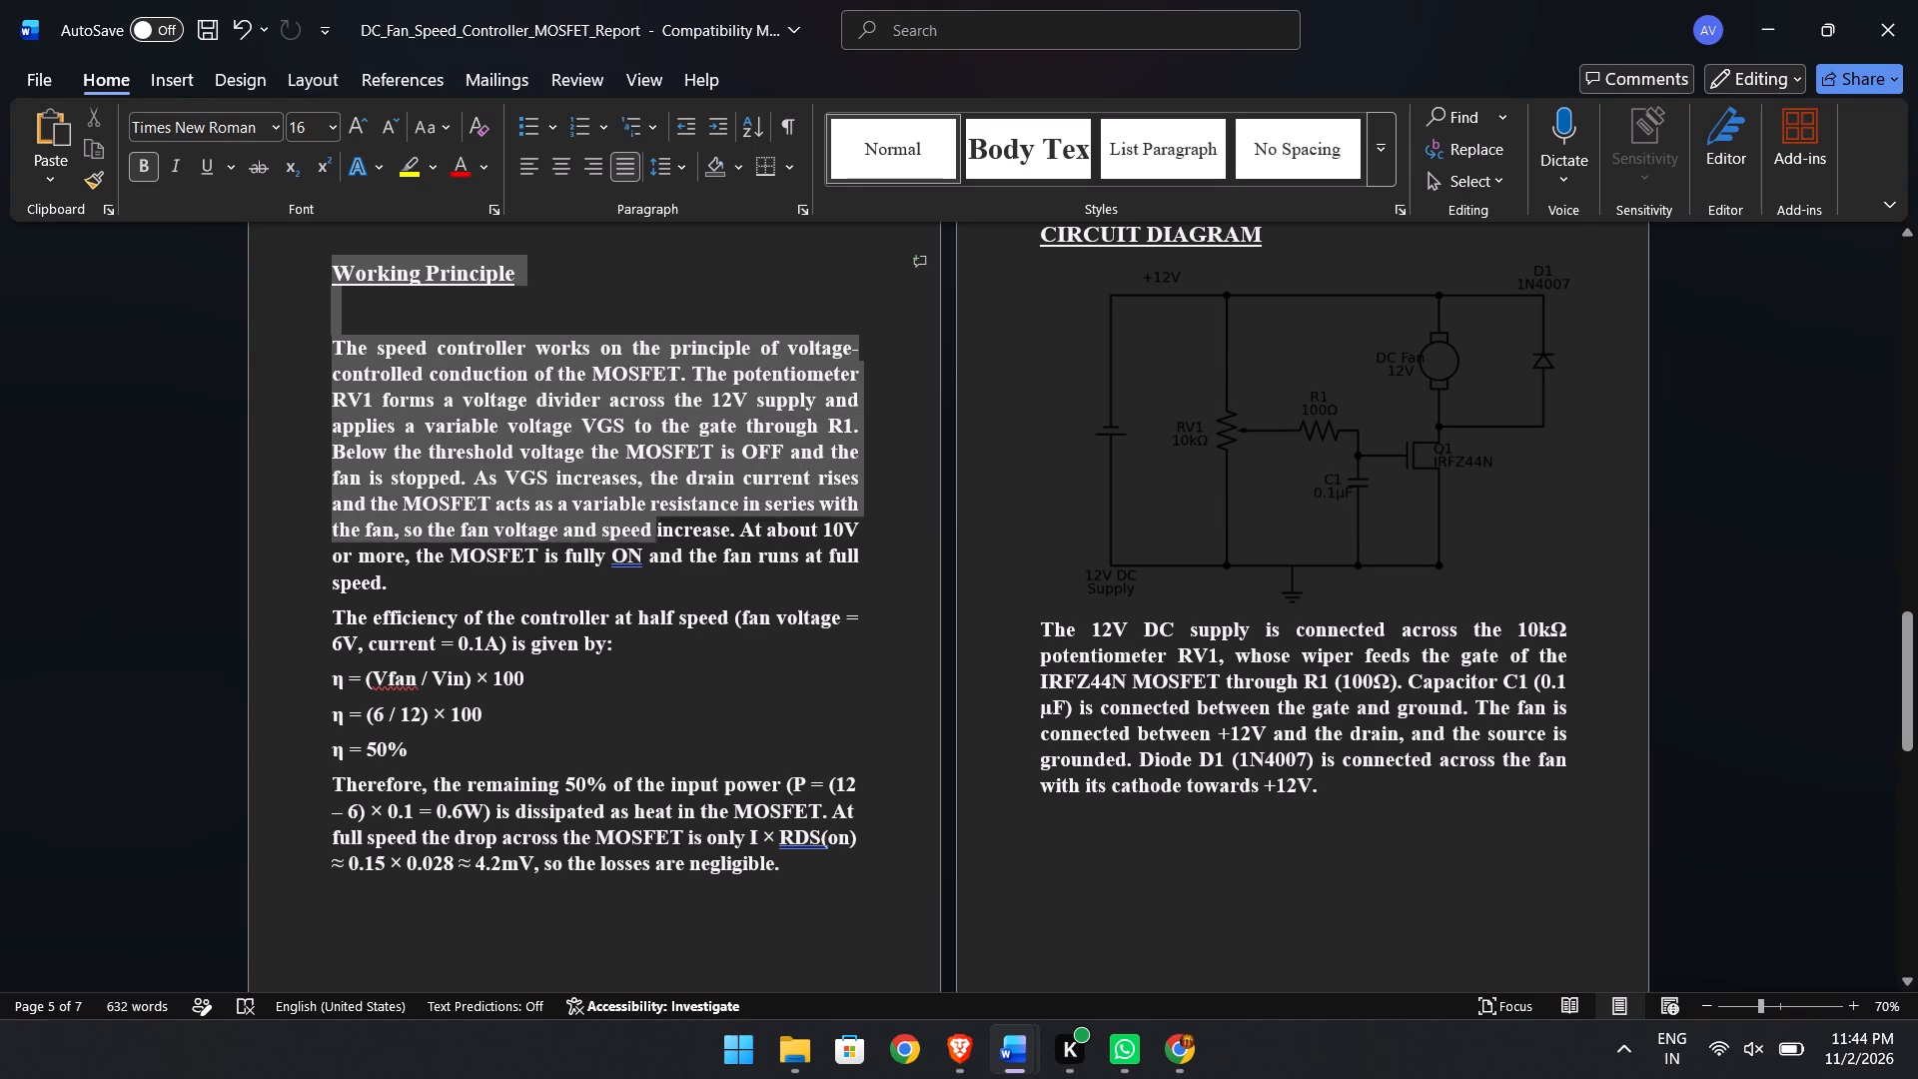
drag(635, 582, 784, 866)
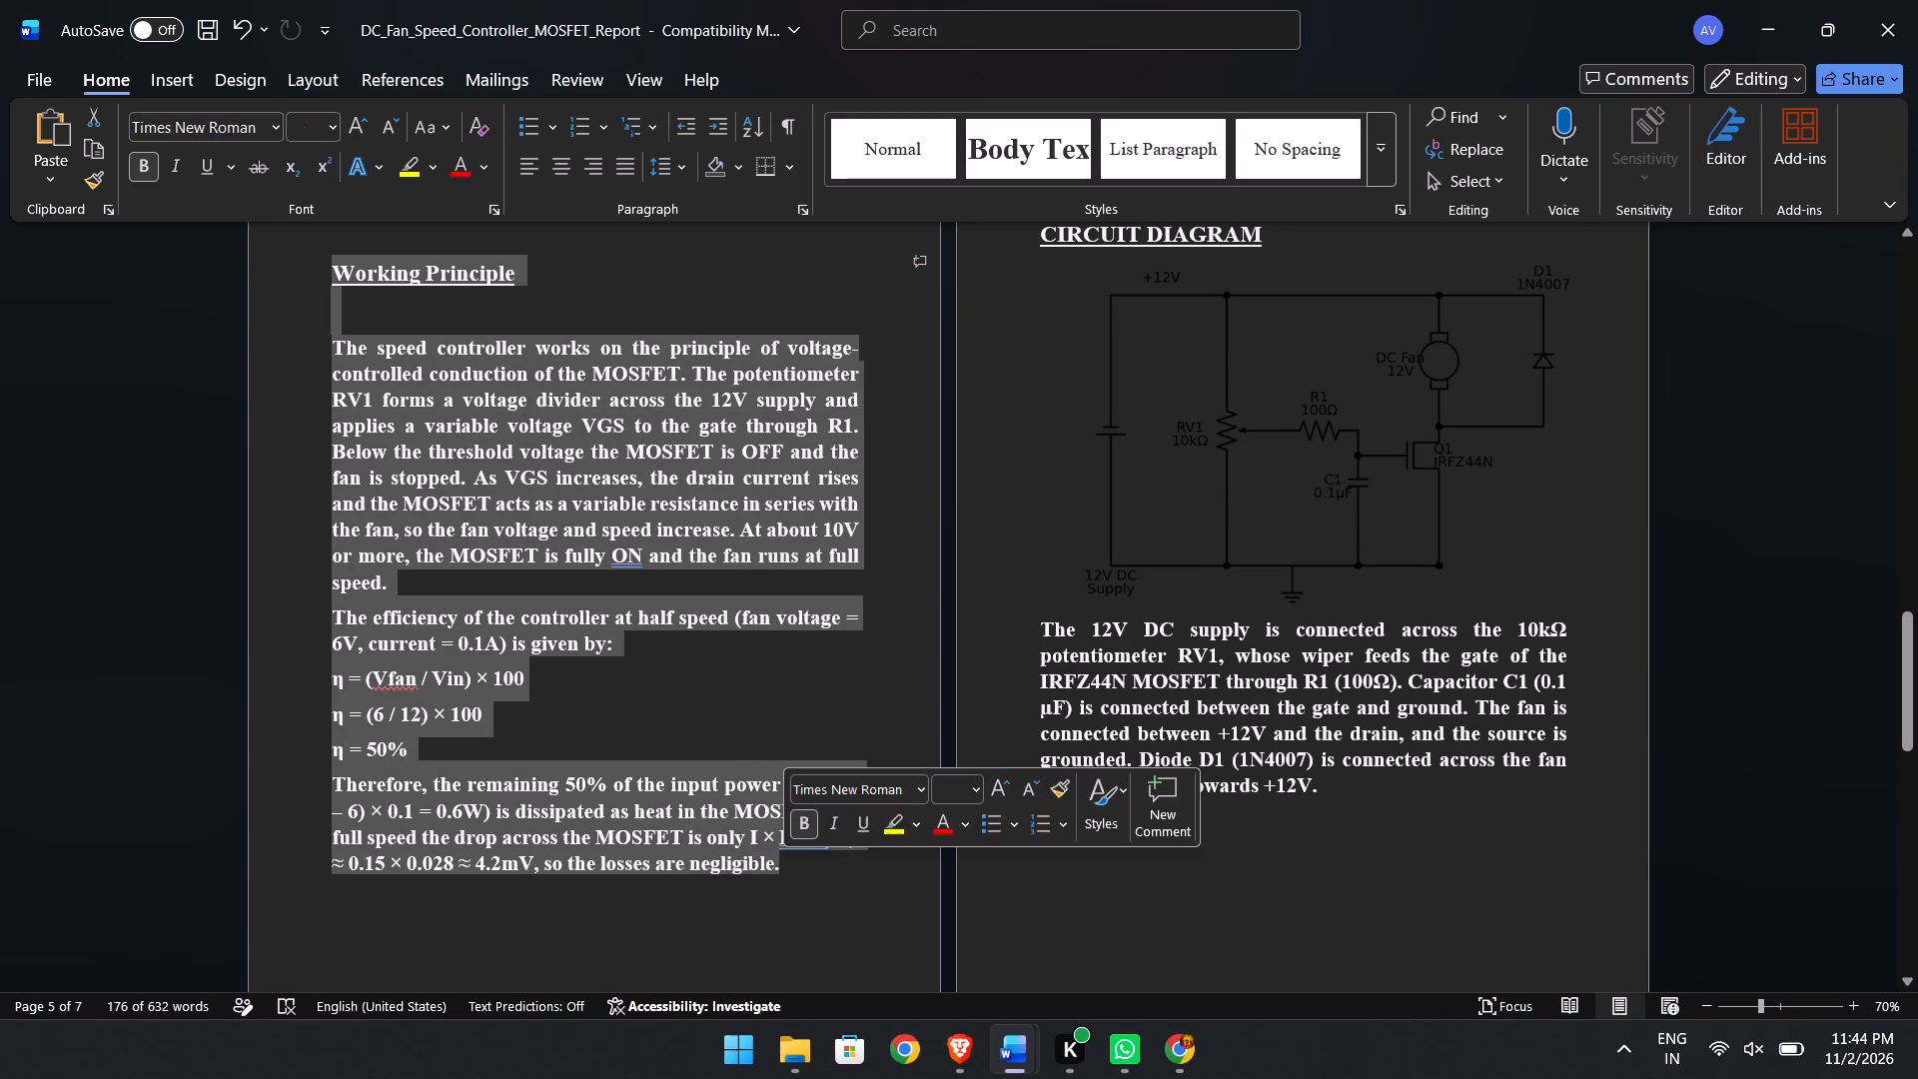
click(332, 133)
click(317, 248)
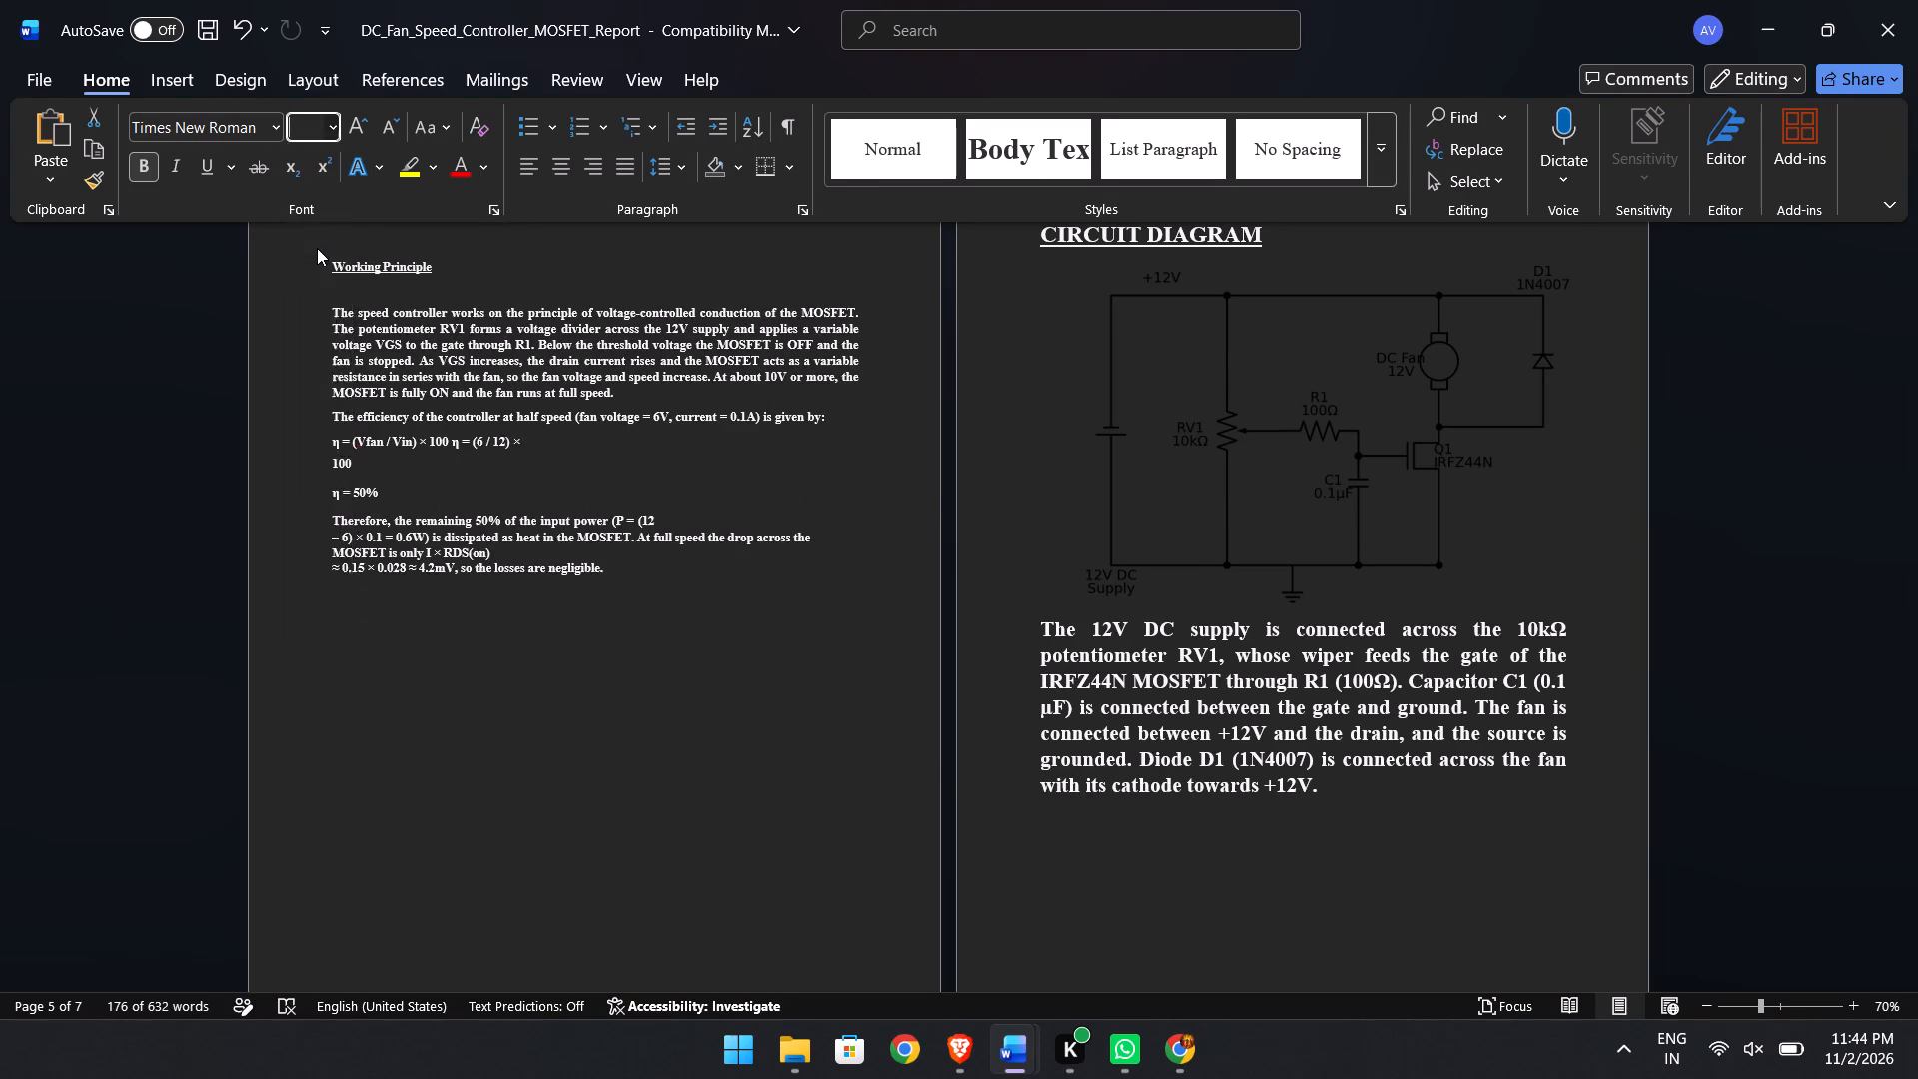
click(133, 162)
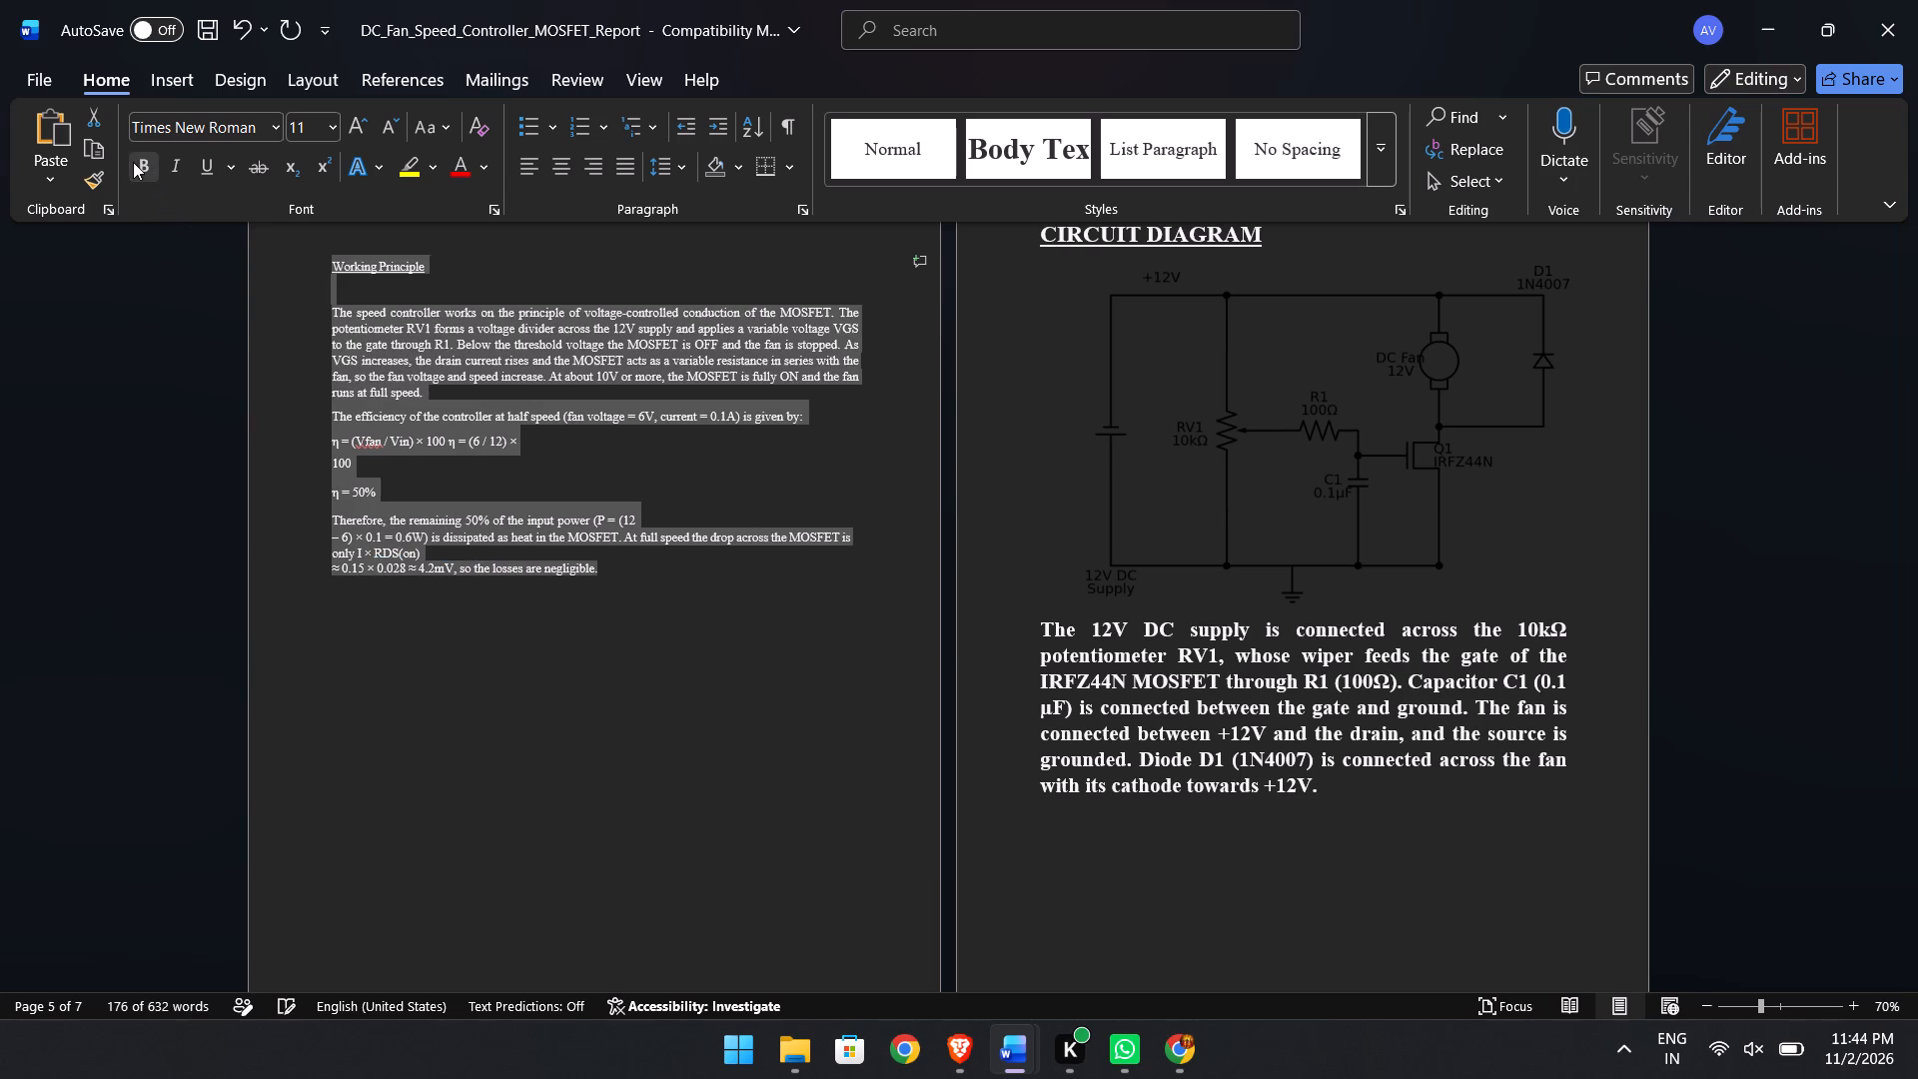
click(388, 732)
Insert a blank line before and after the sentence introducing the controller's efficiency at half speed in the Working Principle section.
ctrl+scroll(388, 732, up, 2)
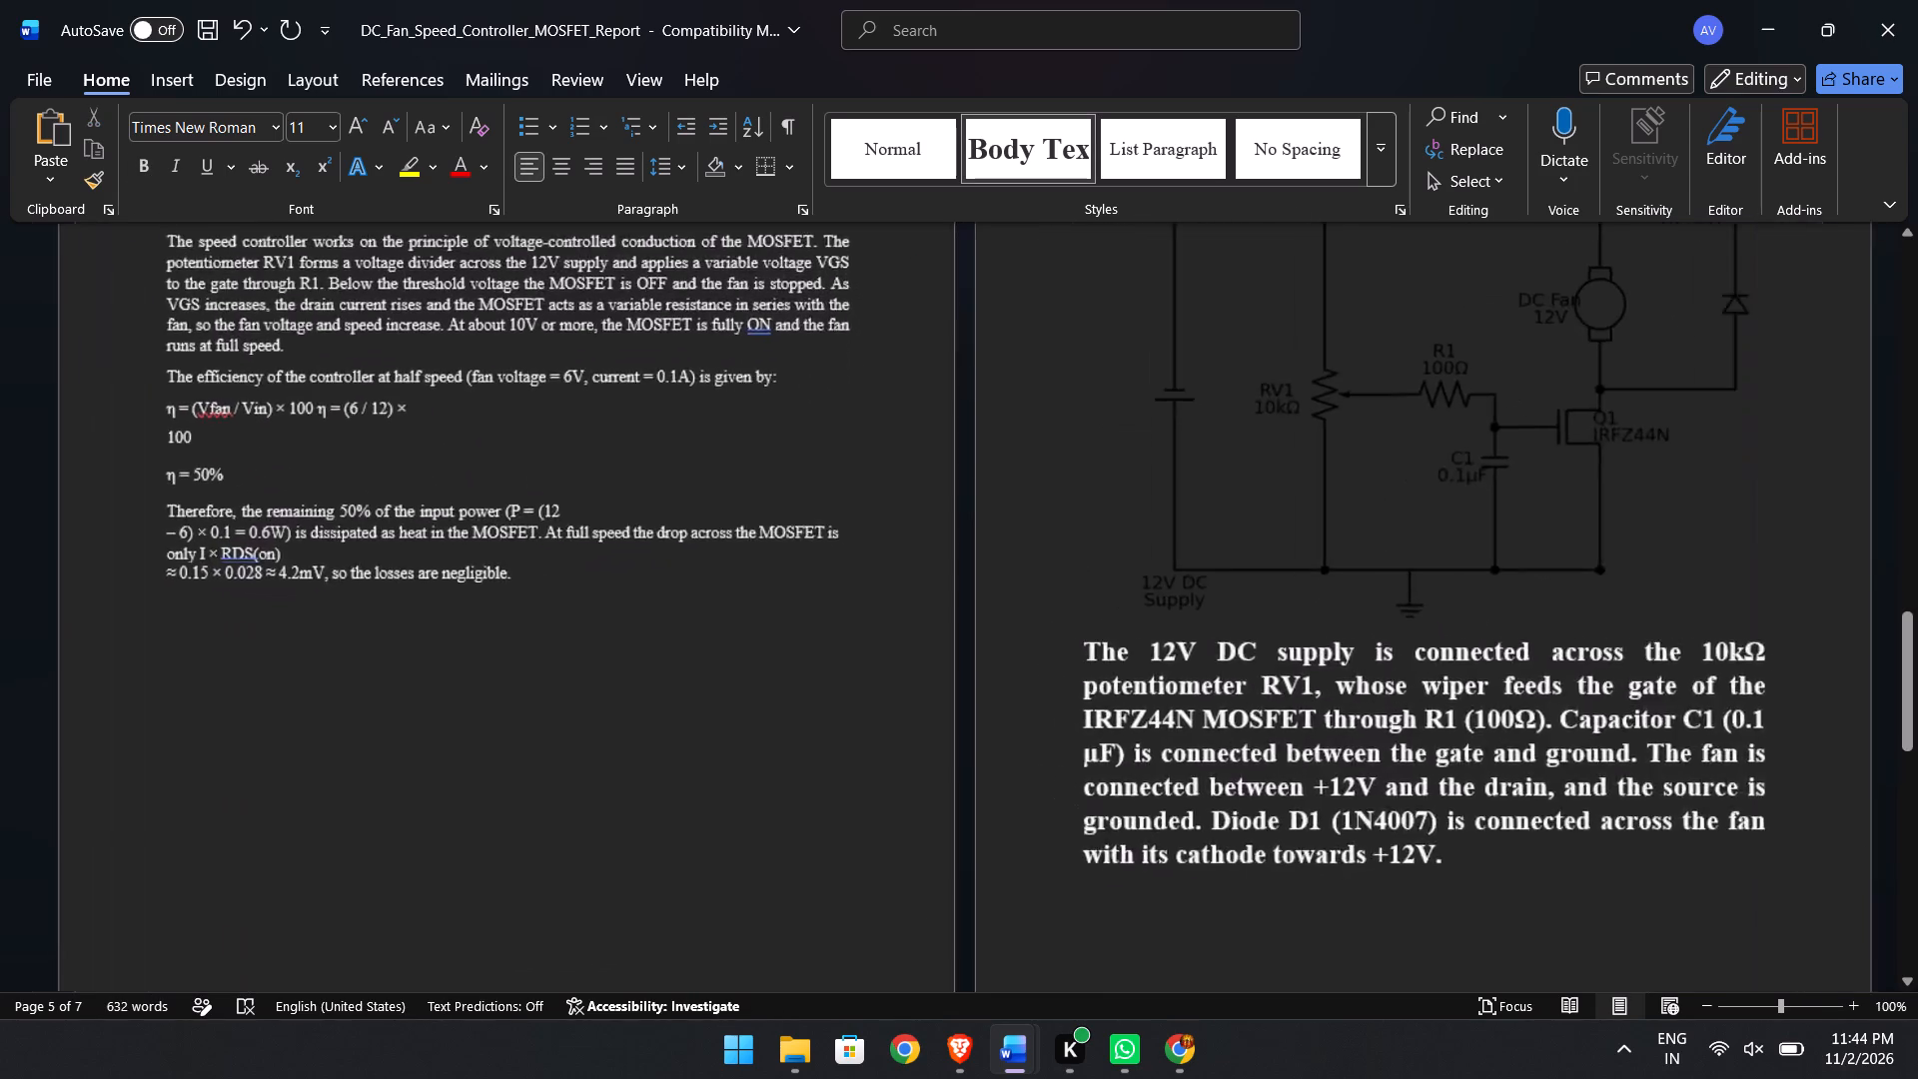
ctrl+scroll(388, 732, up, 2)
scroll(388, 732, up, 1)
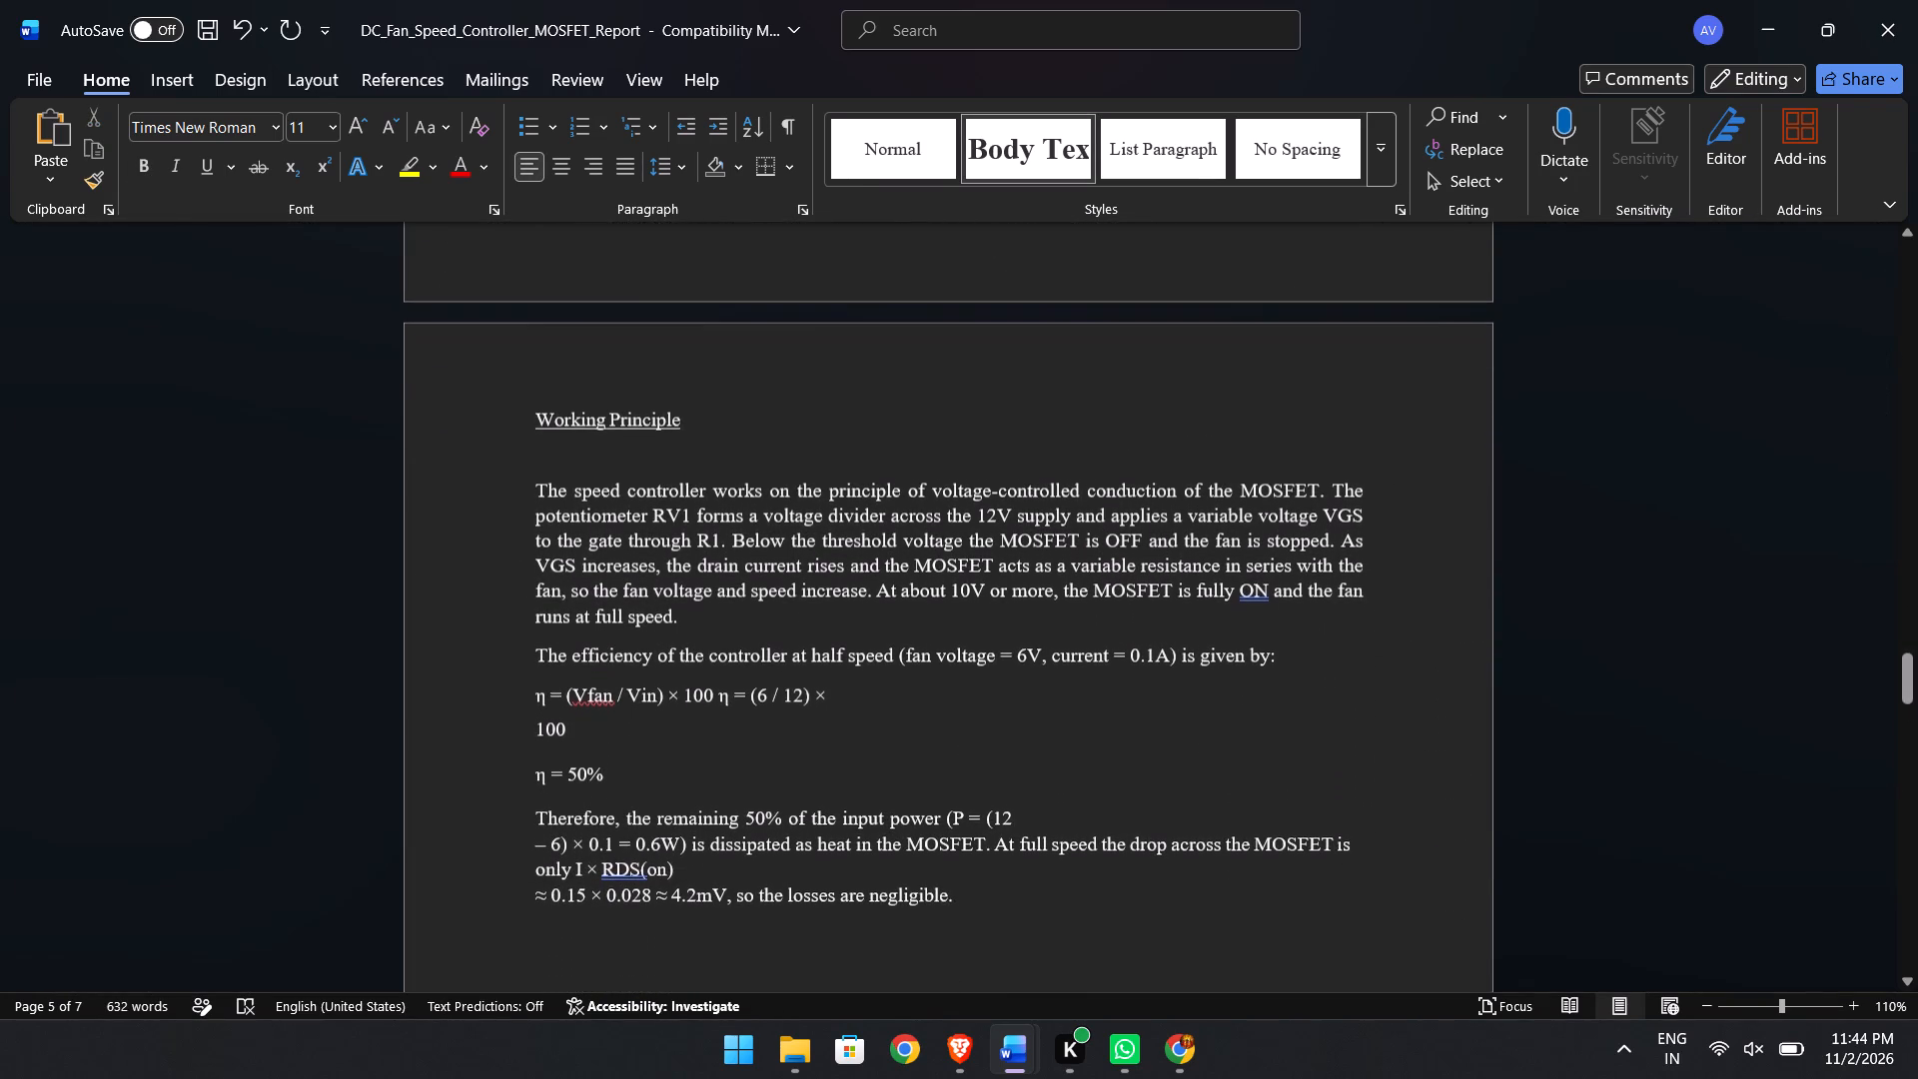
scroll(388, 732, up, 1)
click(705, 611)
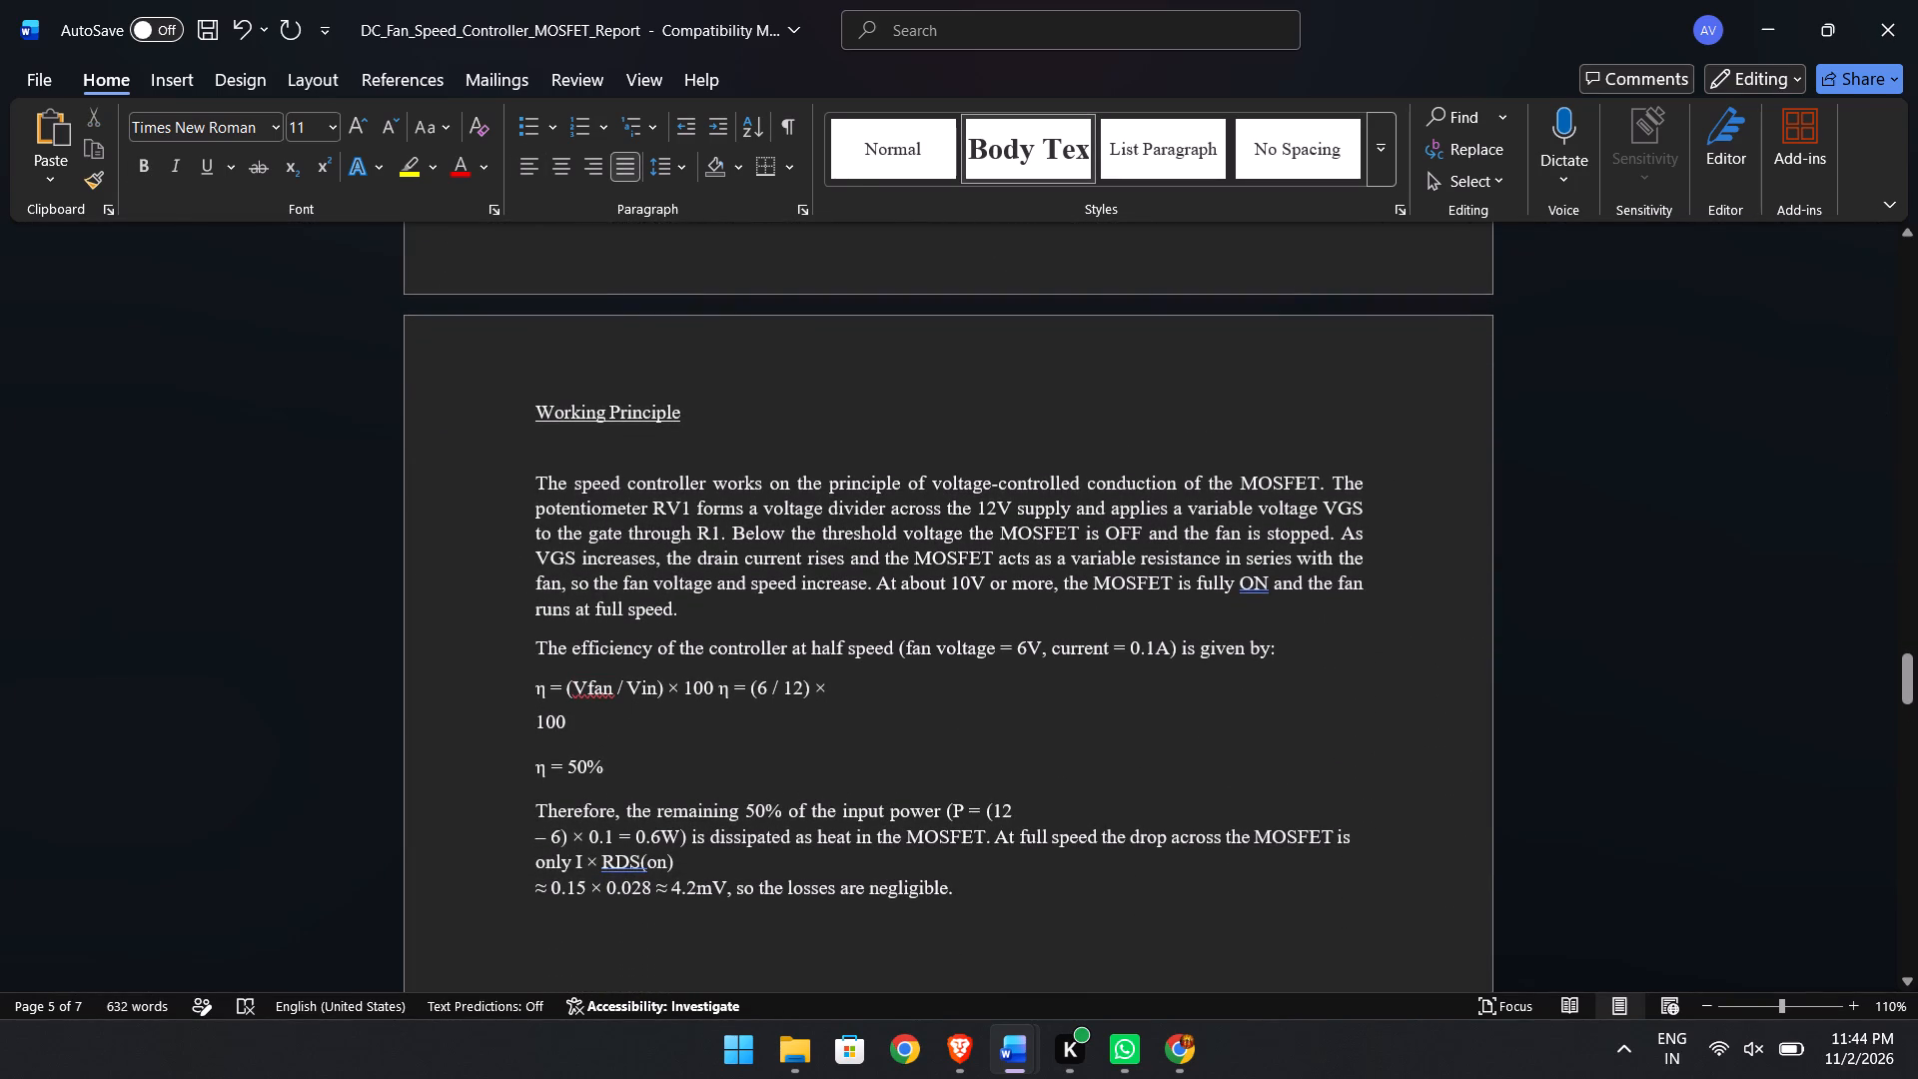
key(Return)
key(Down)
key(Down)
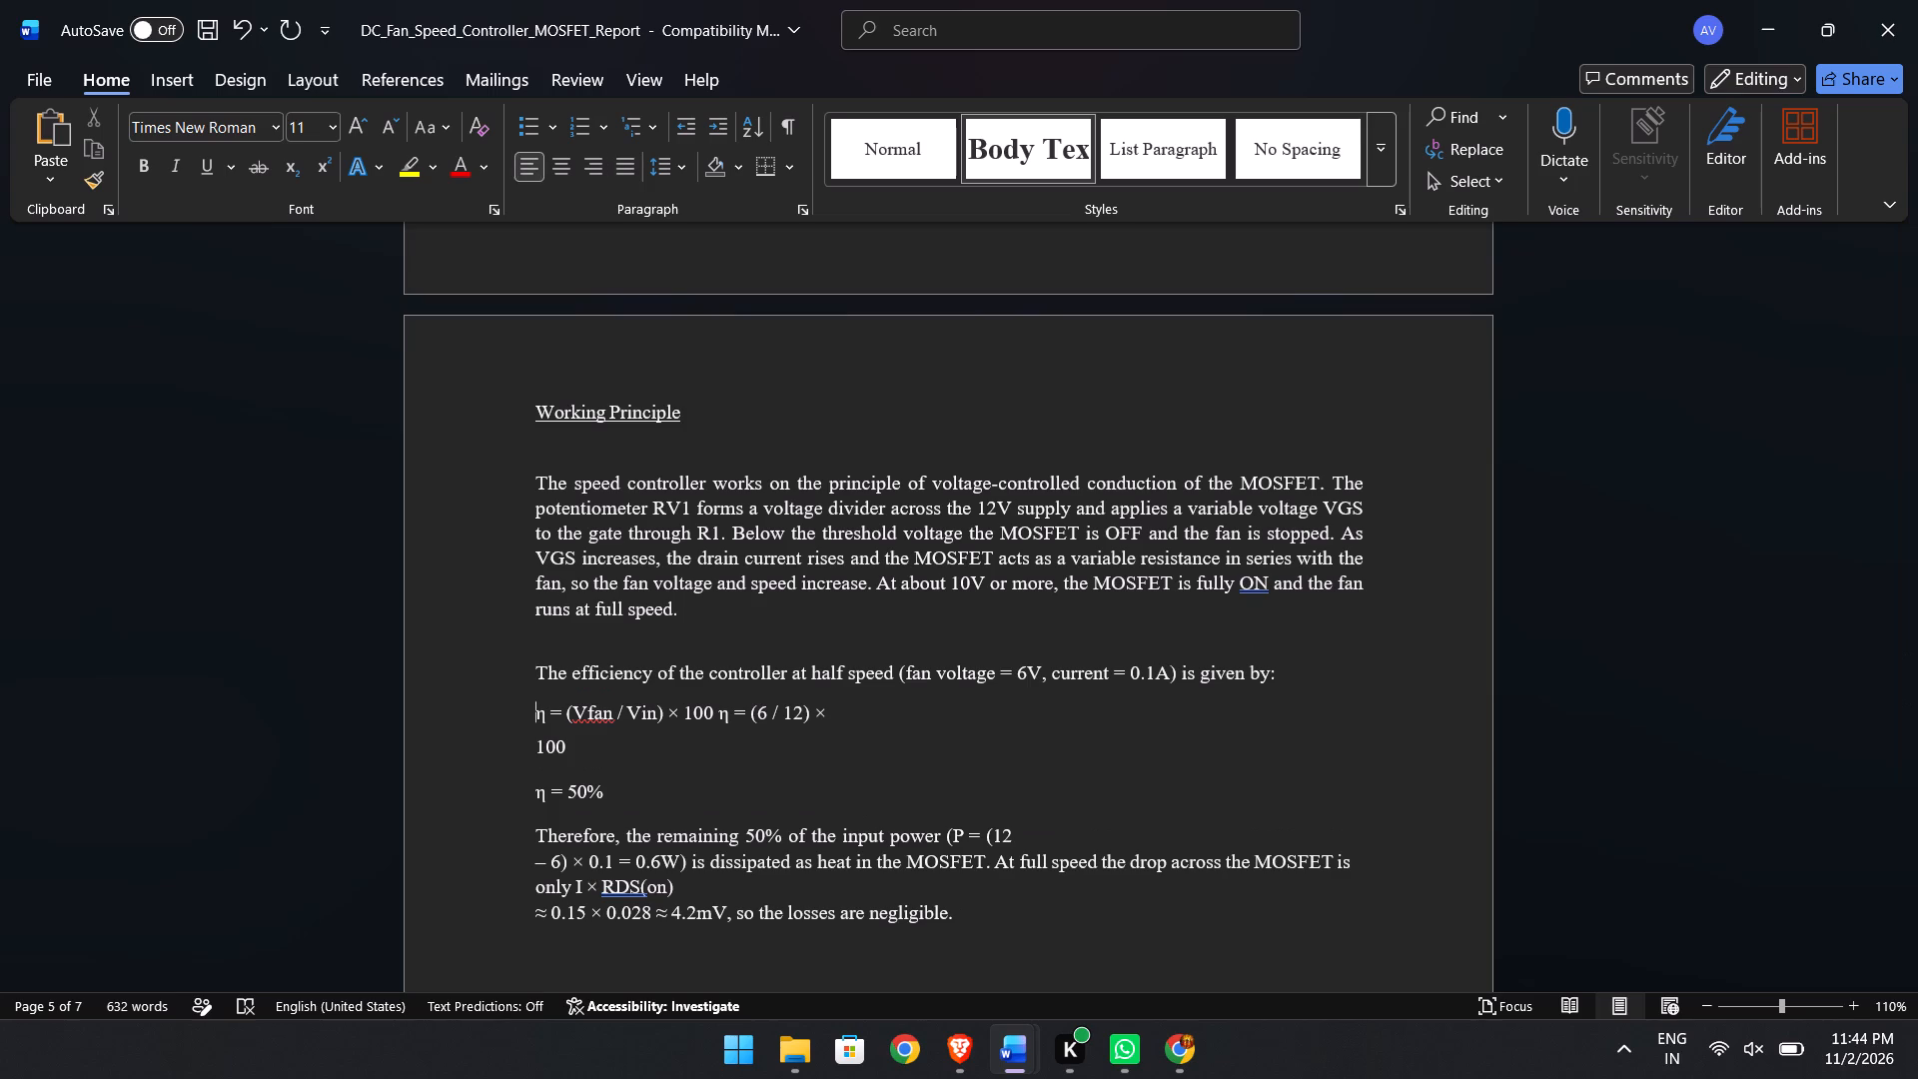
key(Left)
key(Return)
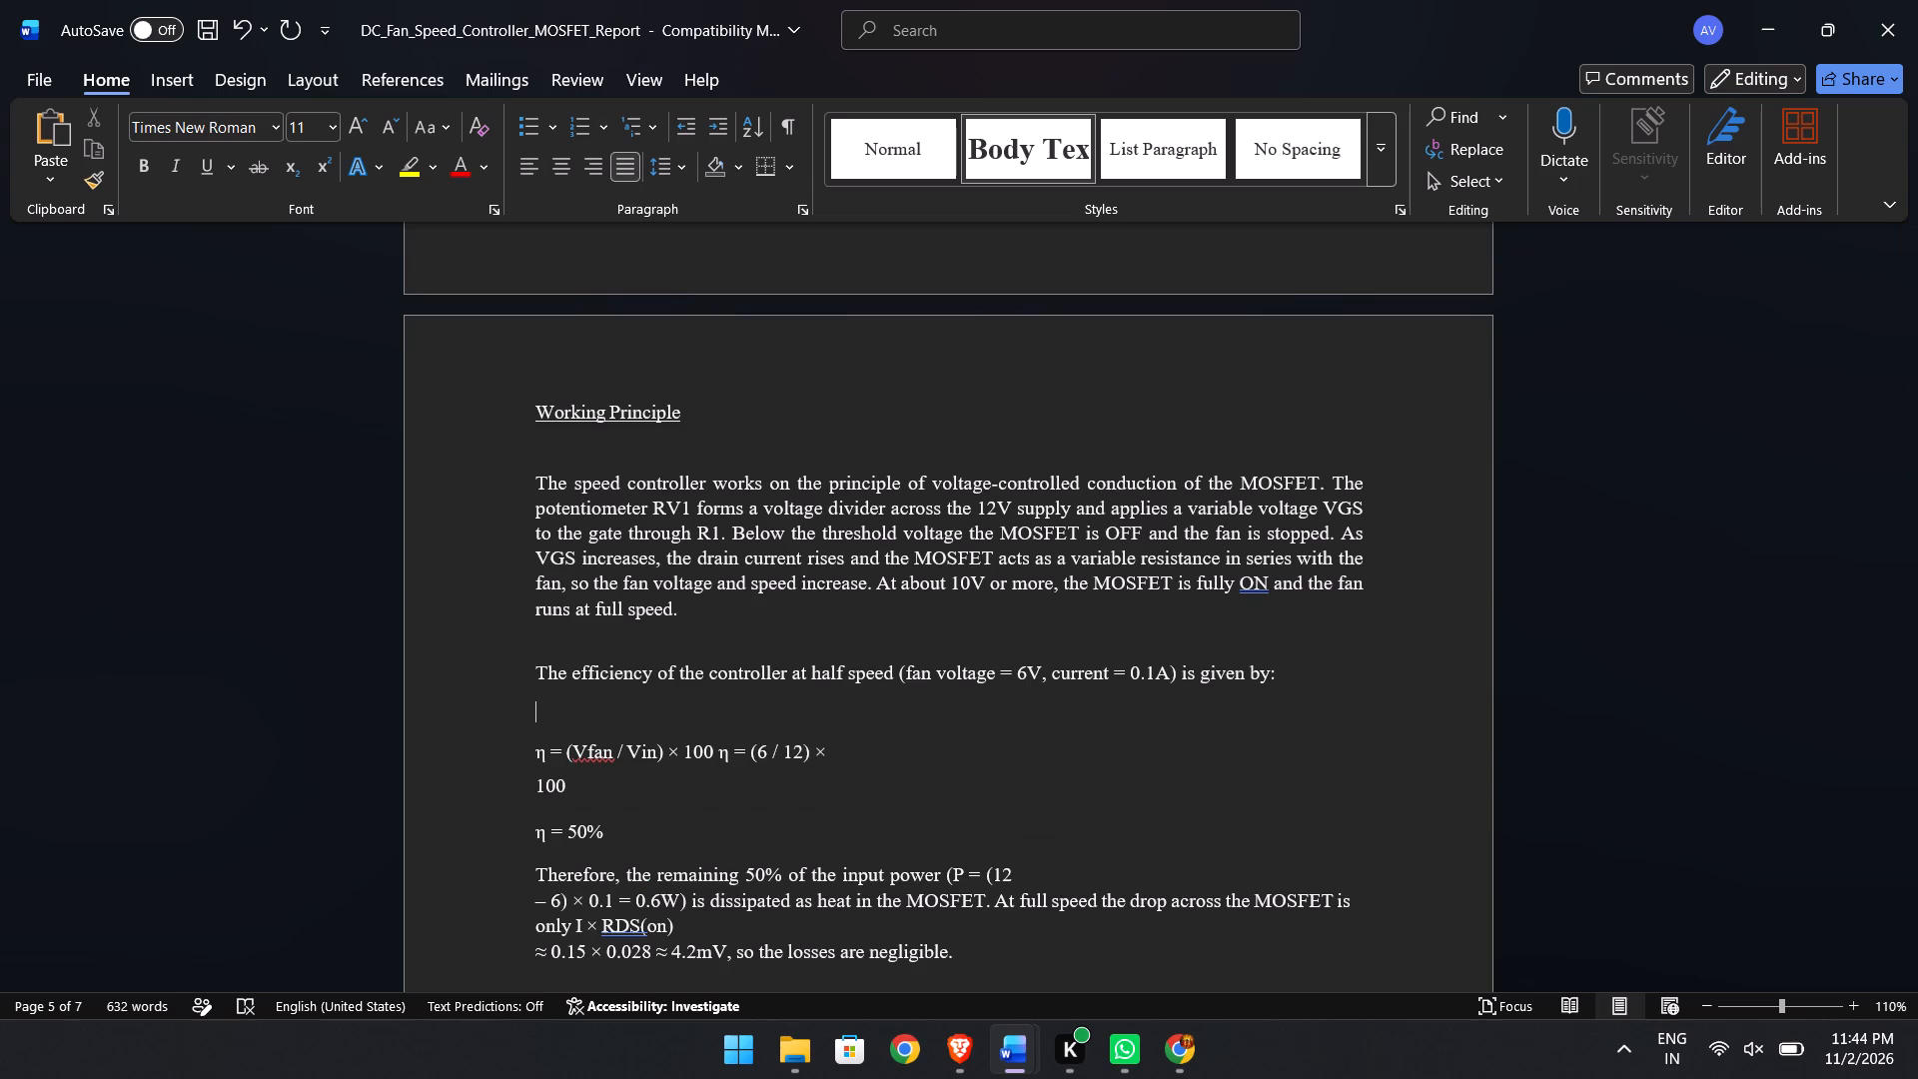
Make the Working Principle heading bold, keeping its underline.
scroll(866, 784, down, 3)
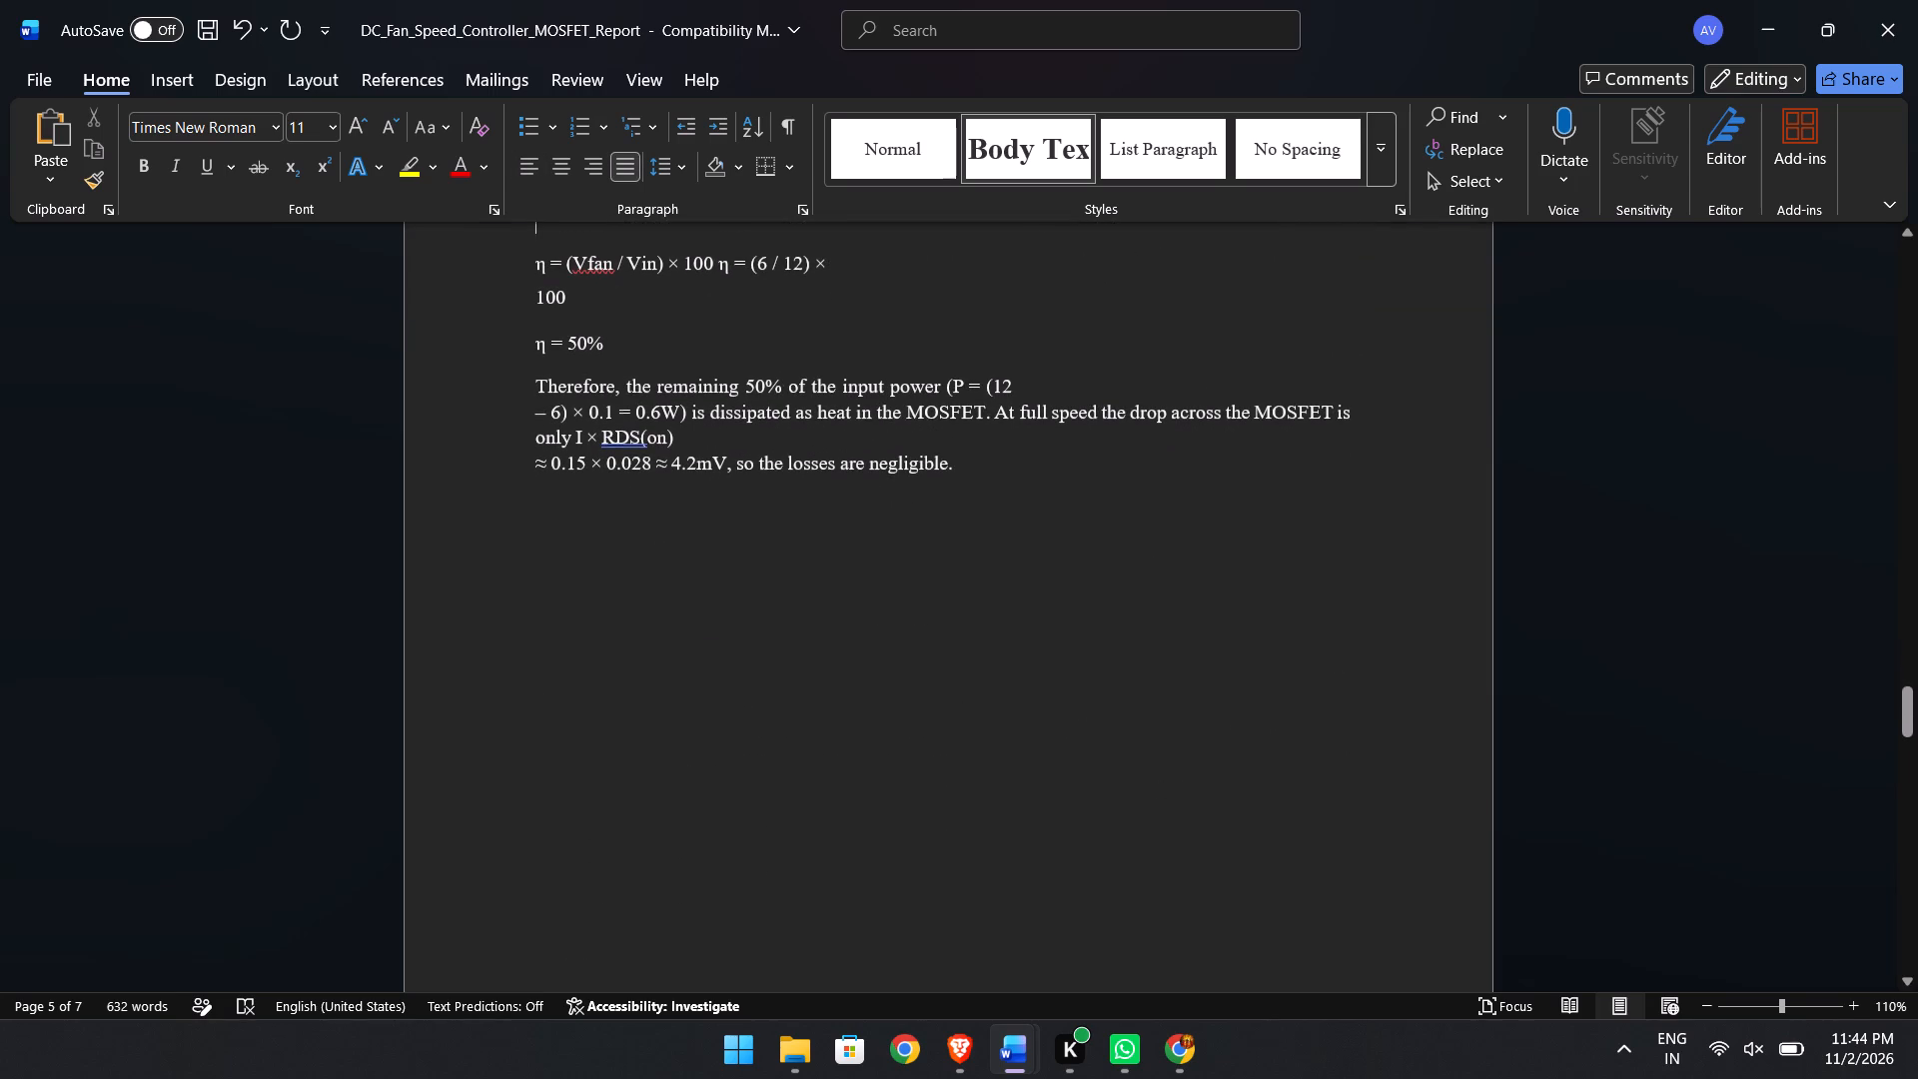
scroll(866, 784, down, 2)
scroll(866, 784, up, 3)
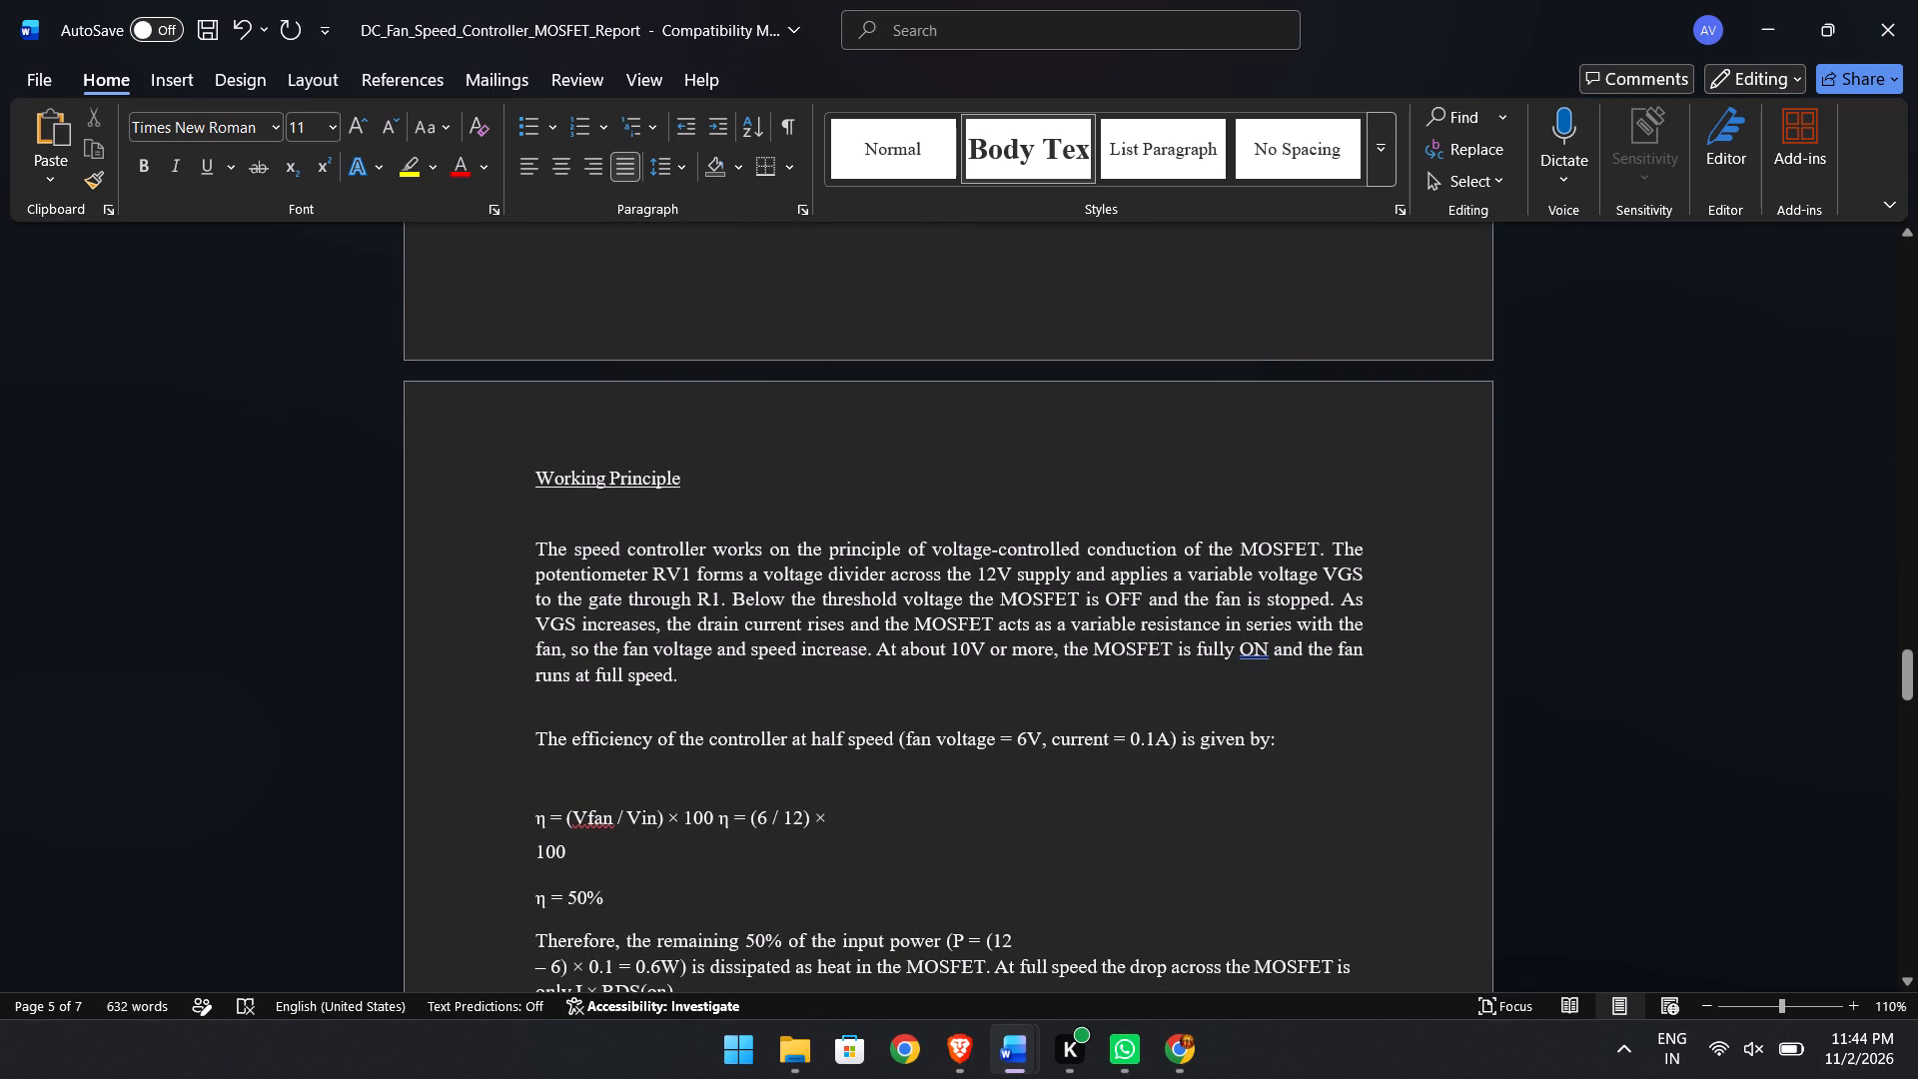
drag(532, 475, 698, 480)
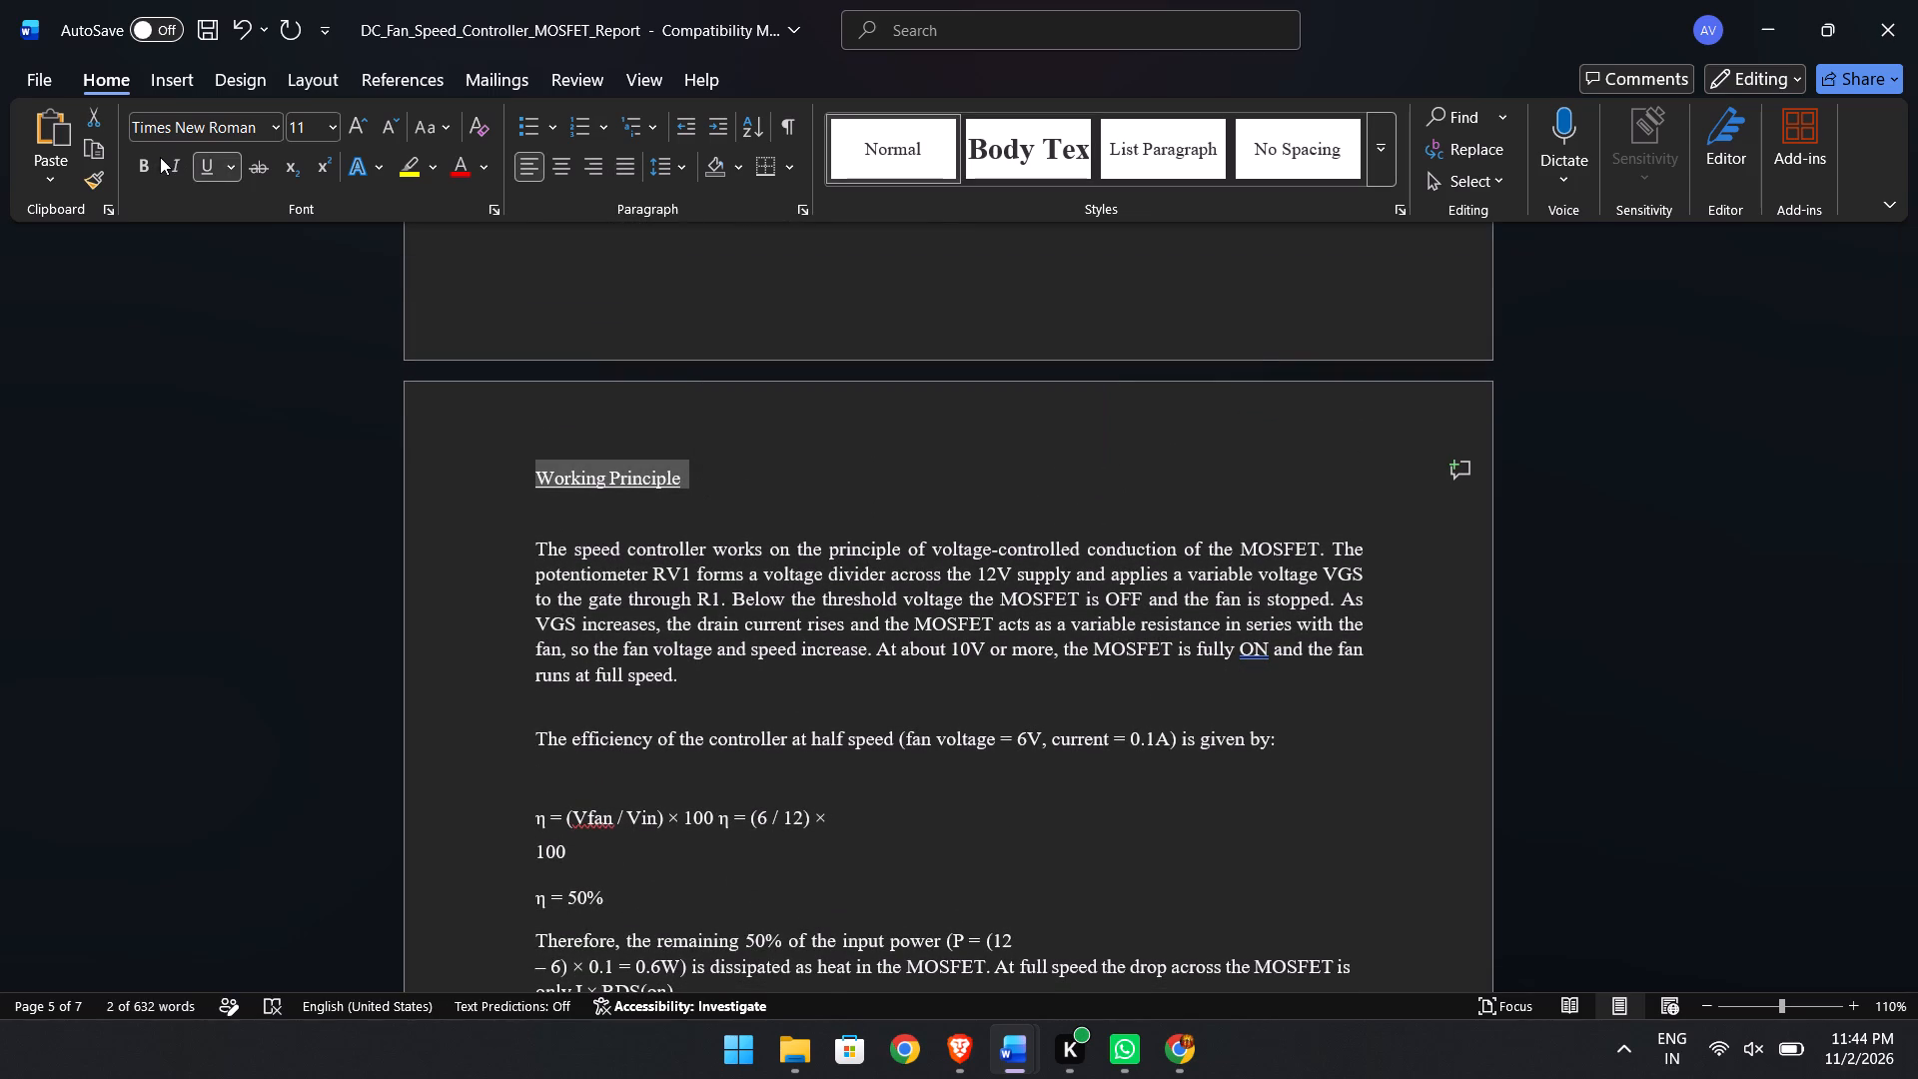
click(143, 157)
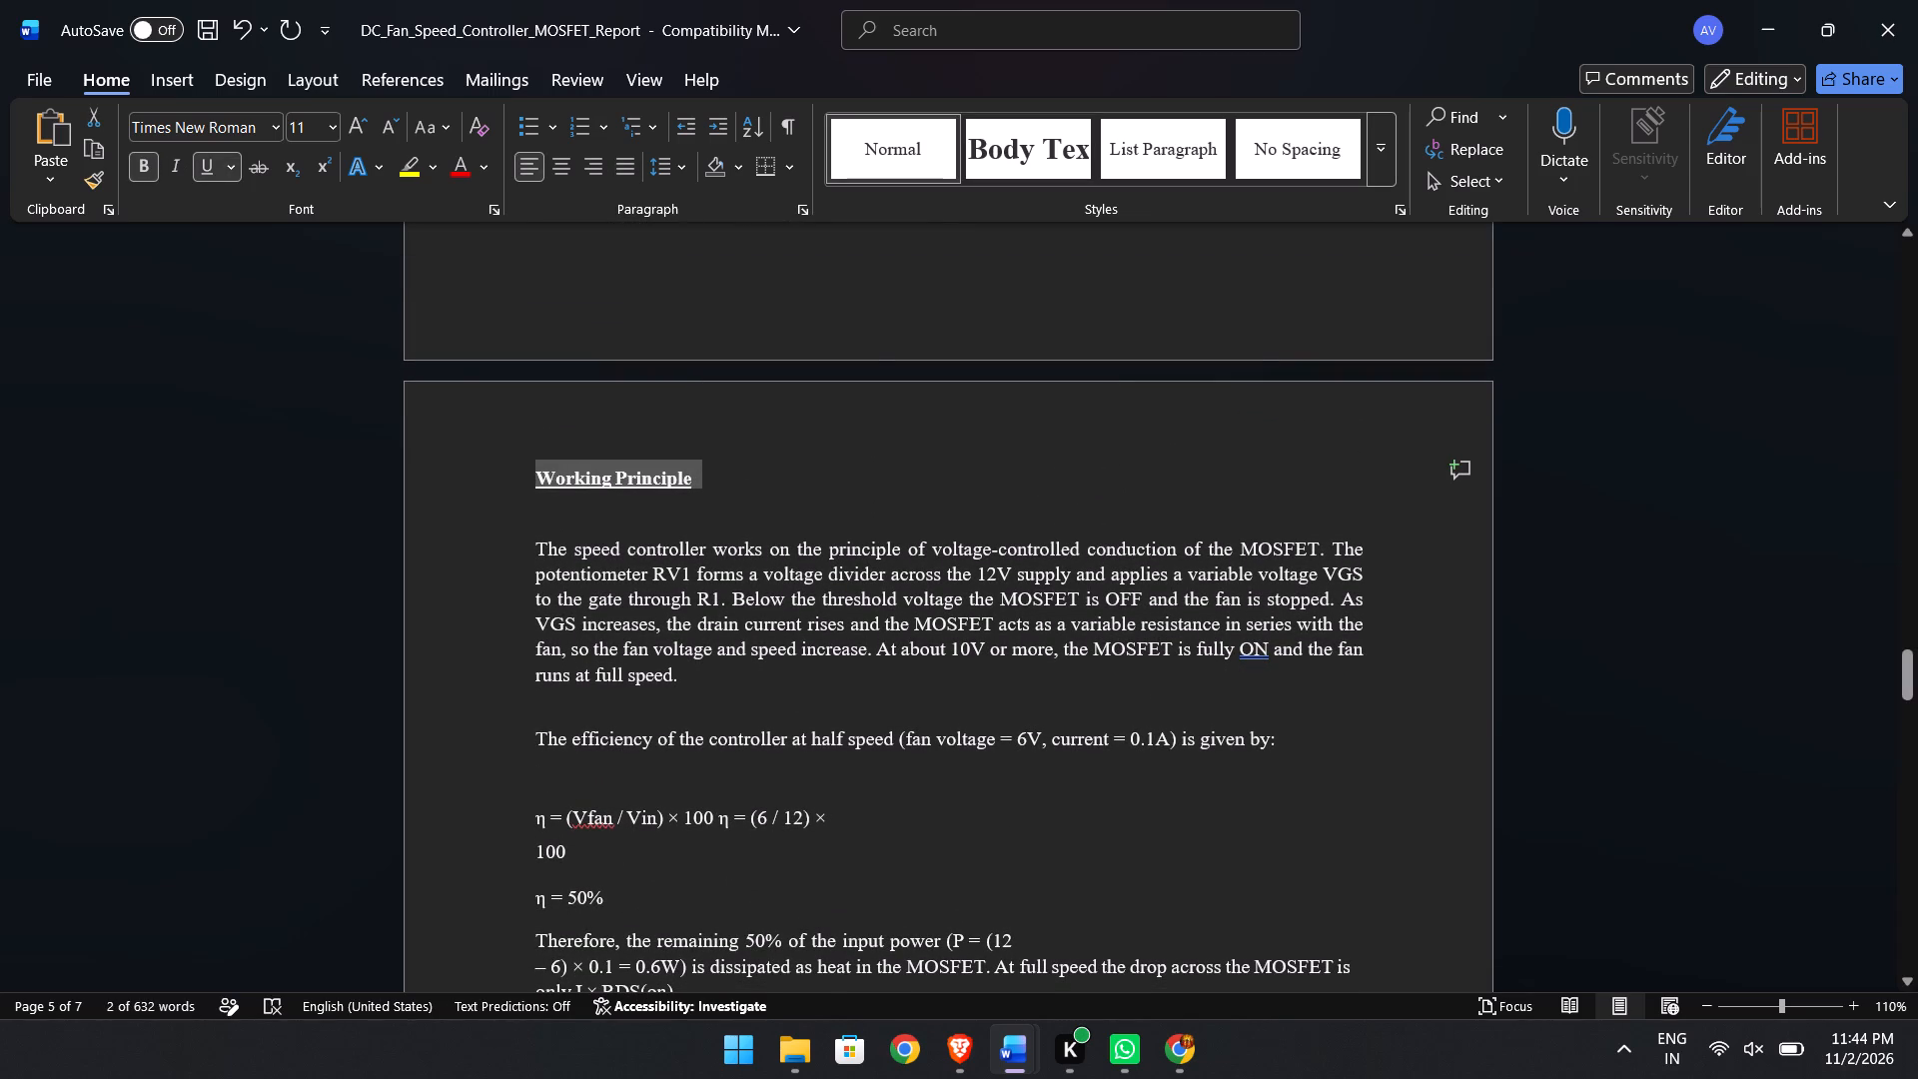
click(461, 454)
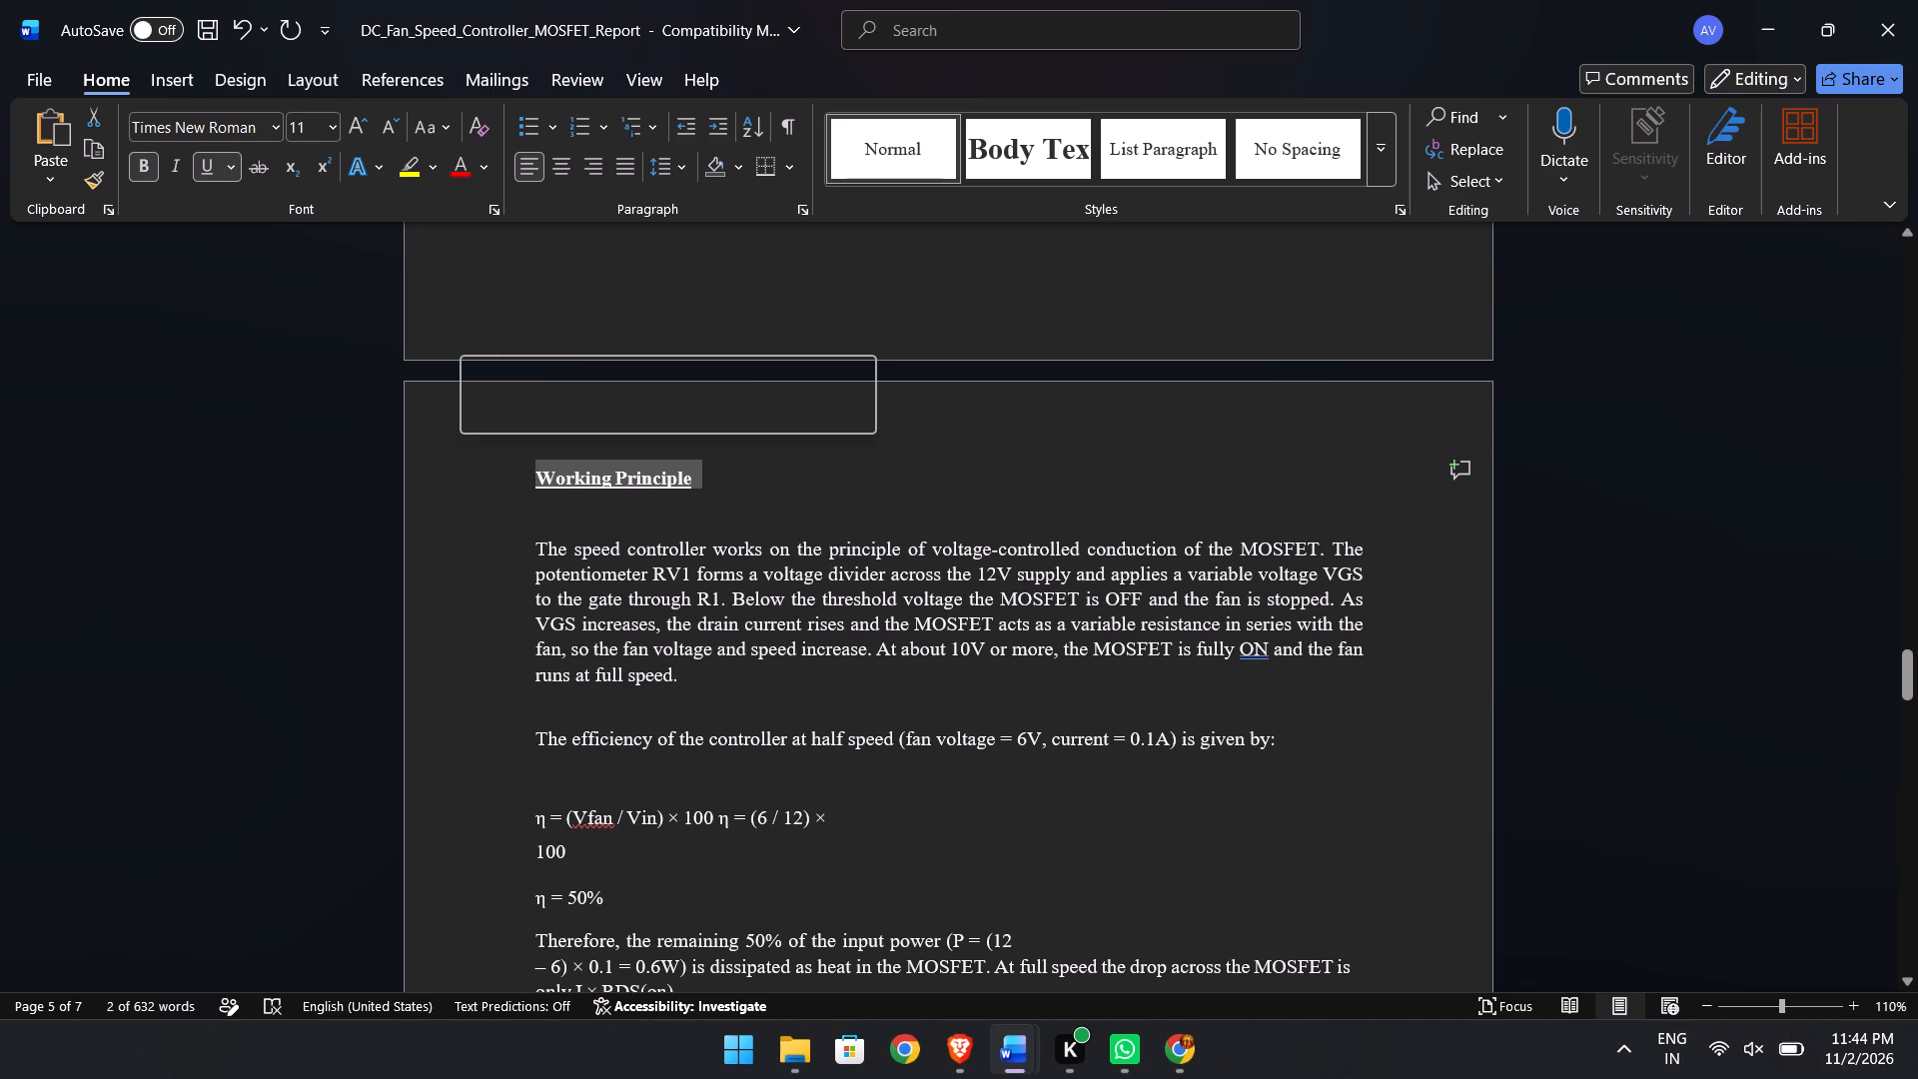
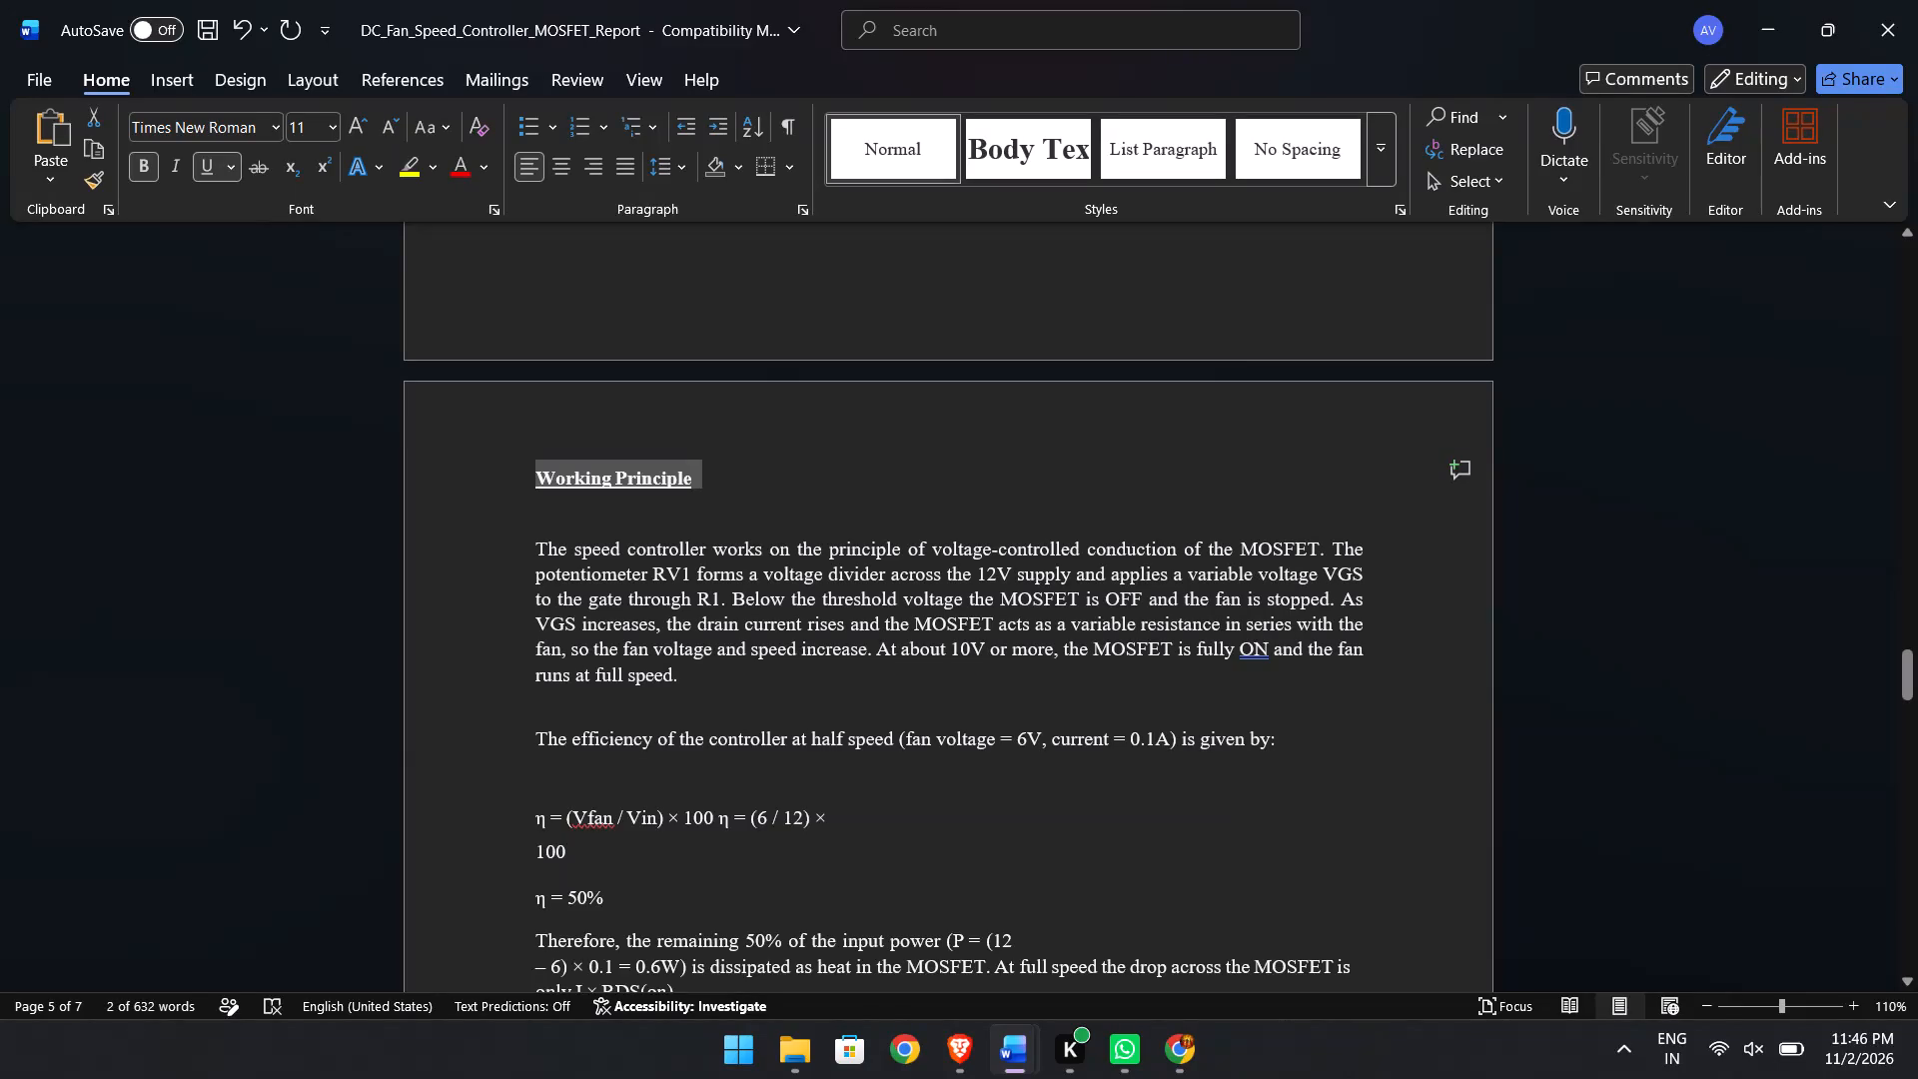
Remove the bold formatting from the CIRCUIT DIAGRAM heading and set its font size to 16, keeping the underline.
click(537, 850)
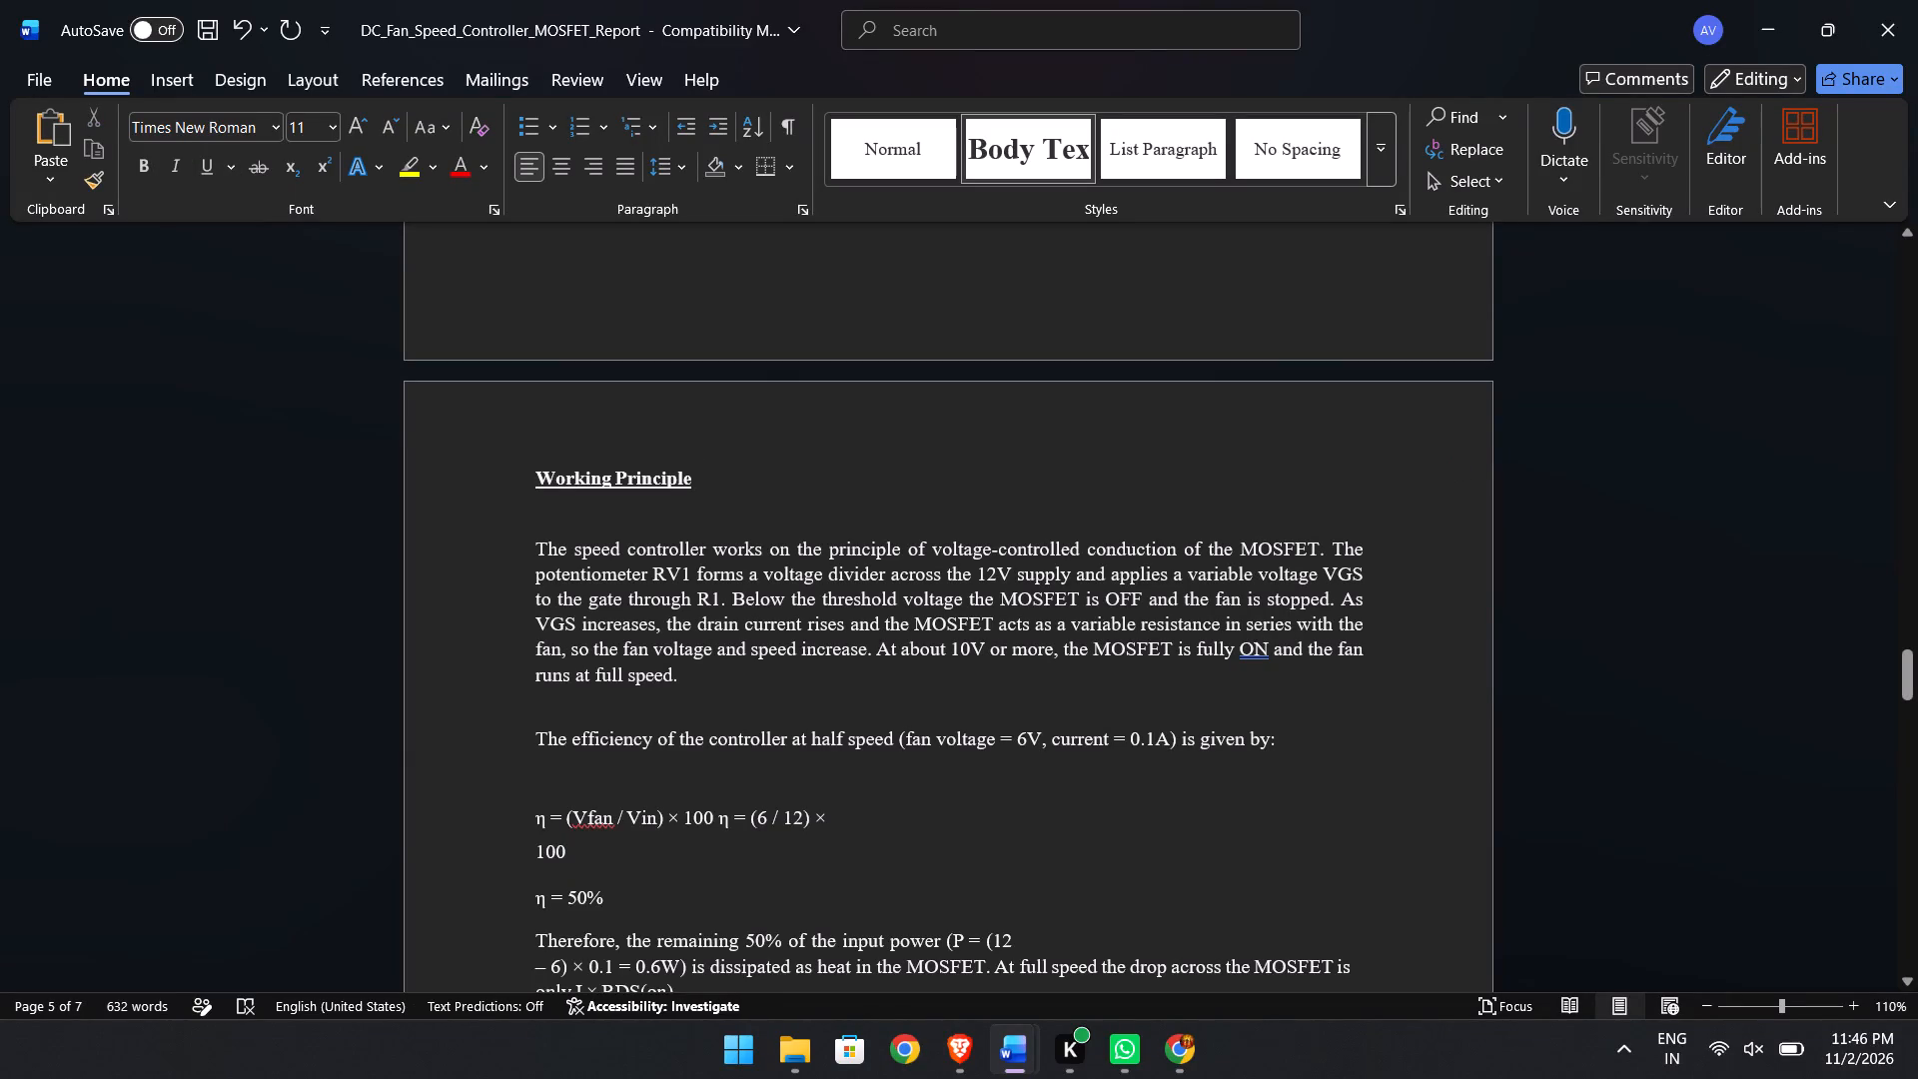
scroll(529, 866, down, 5)
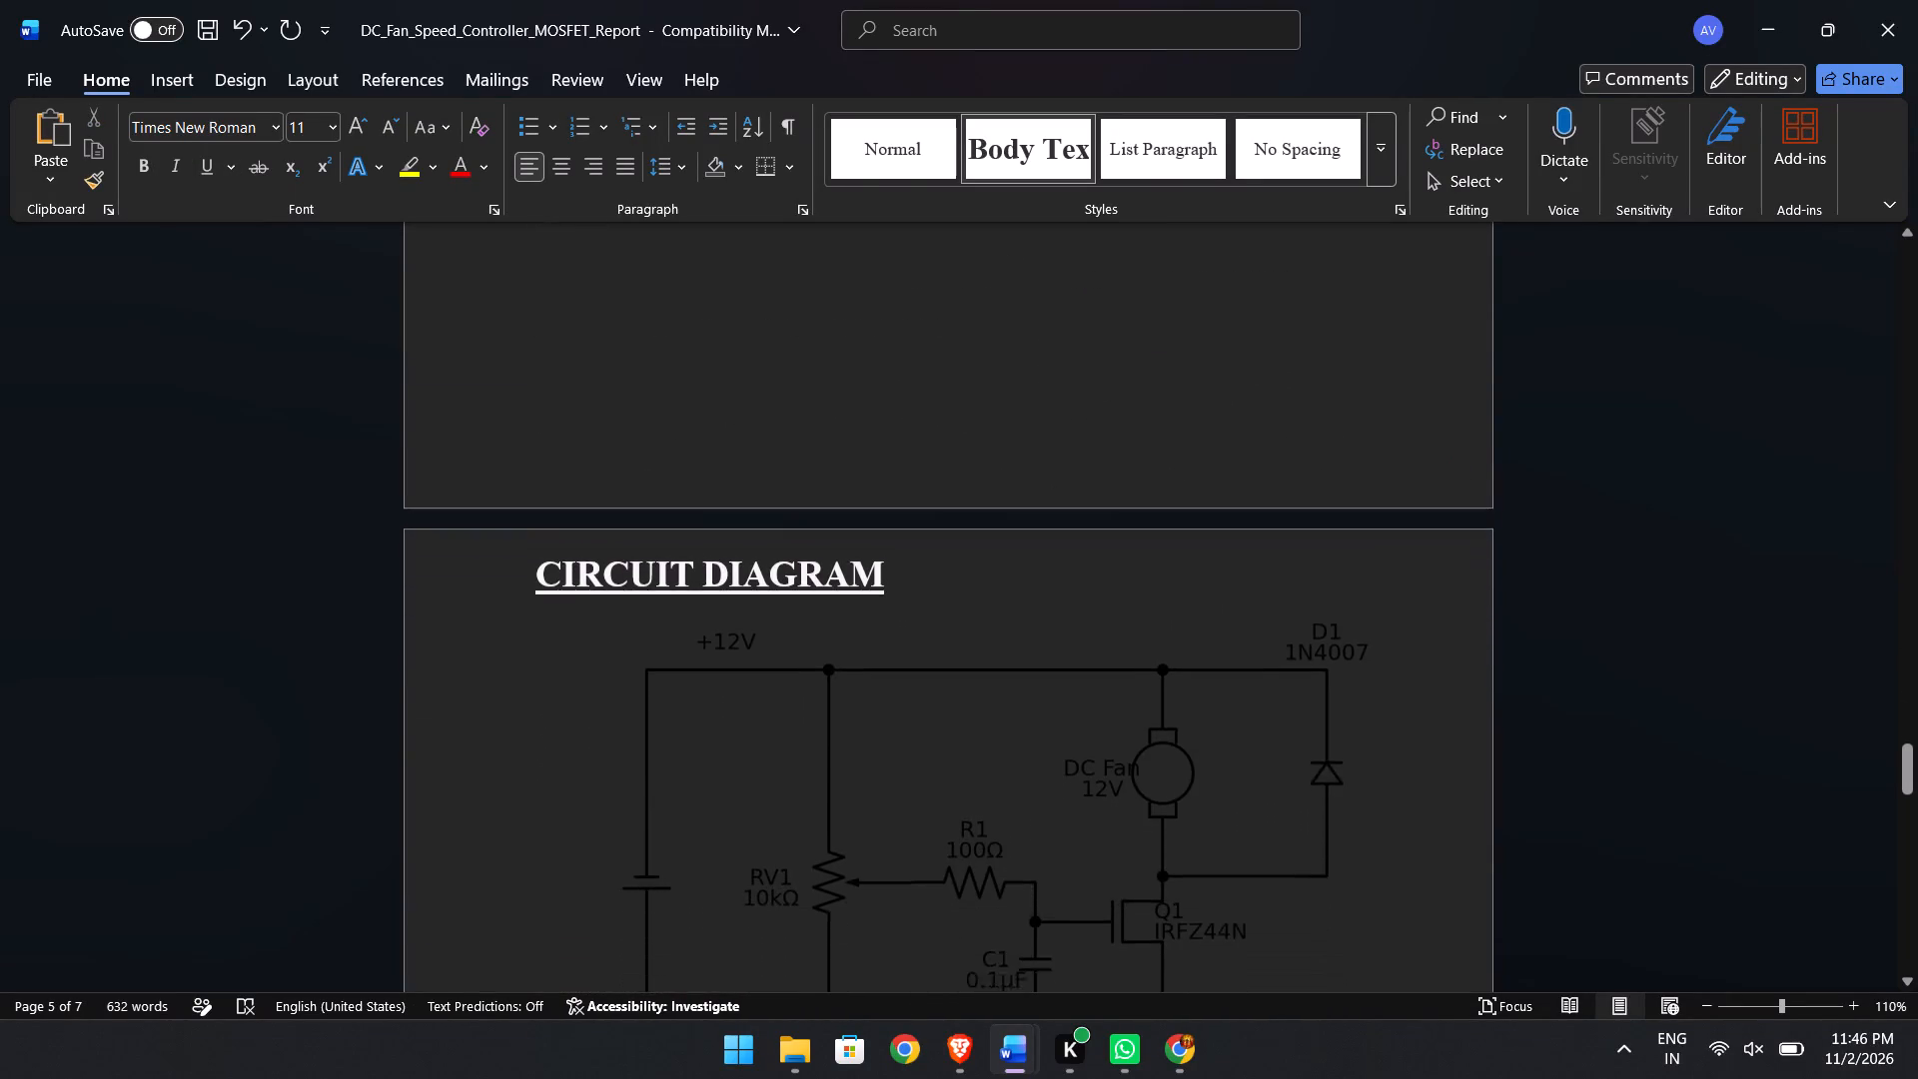
scroll(529, 866, down, 1)
drag(527, 481, 779, 478)
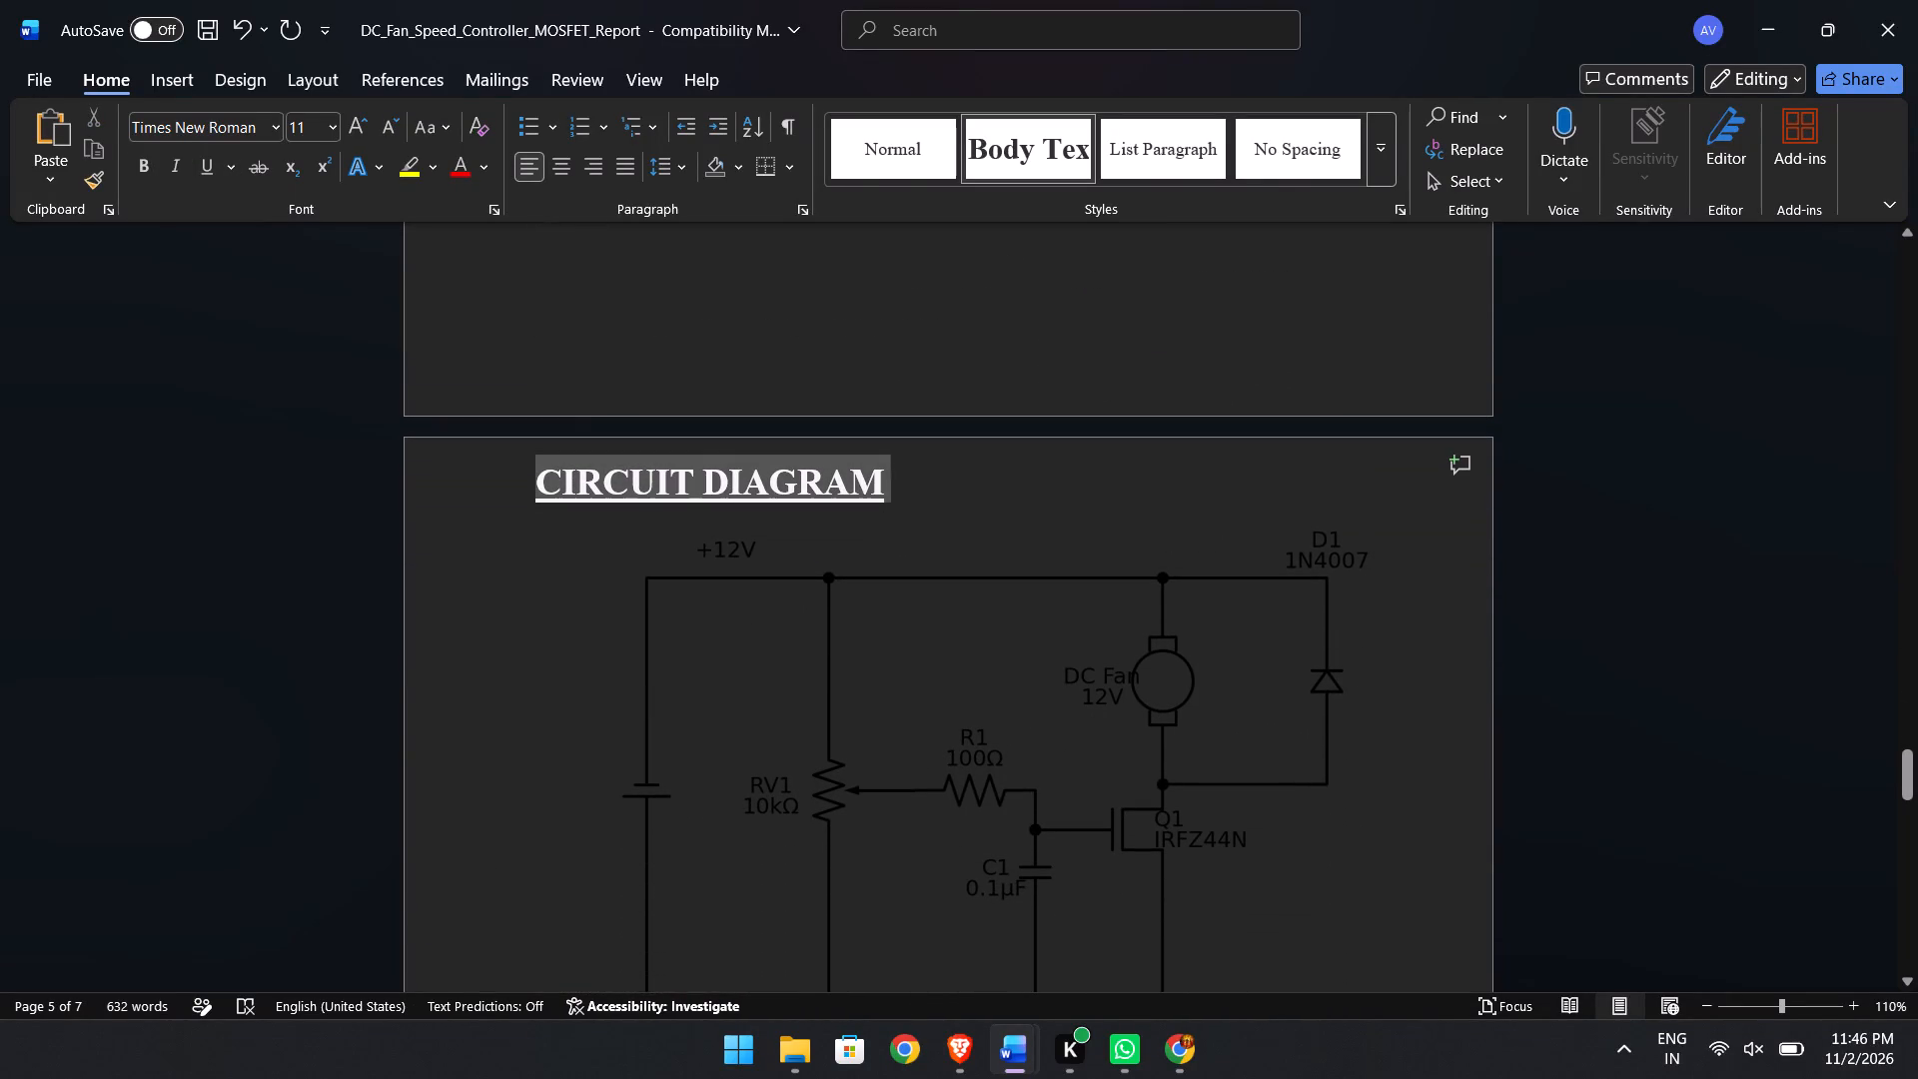
drag(779, 478, 865, 482)
click(144, 165)
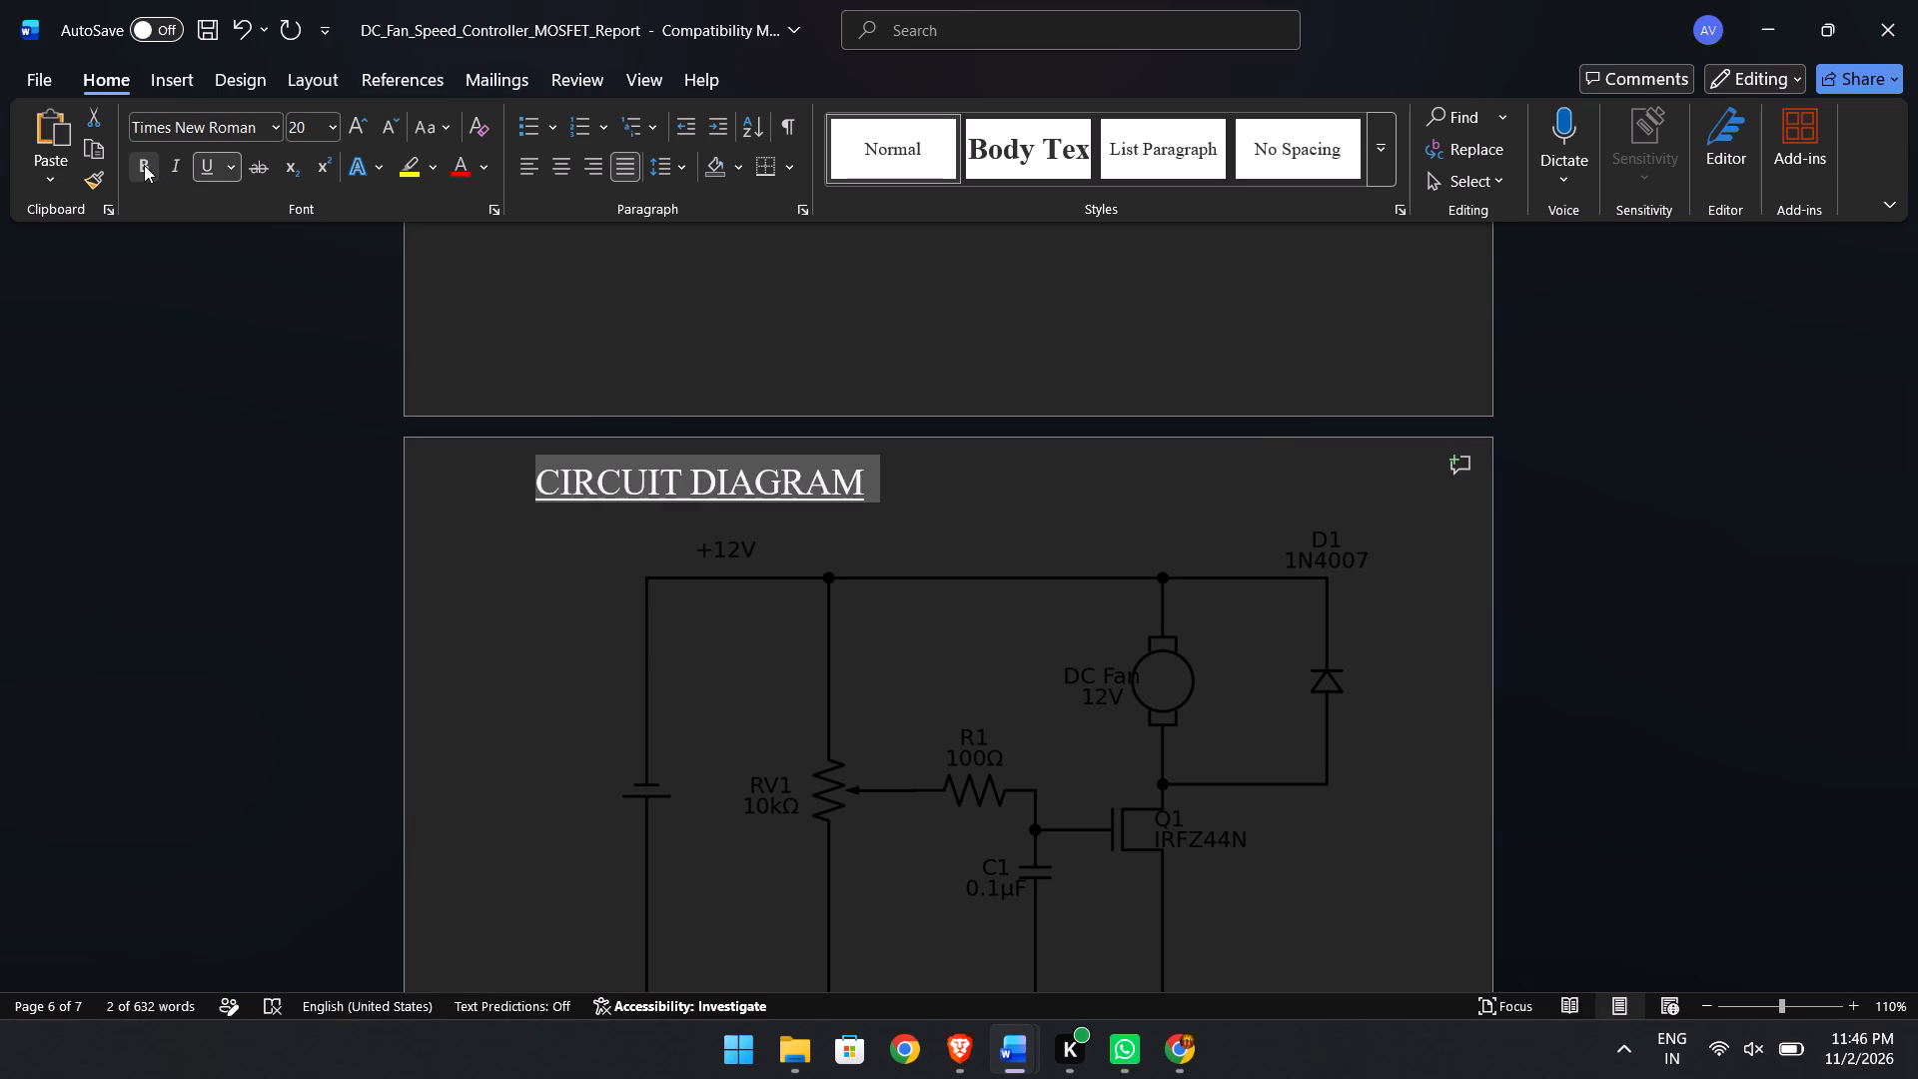
click(328, 136)
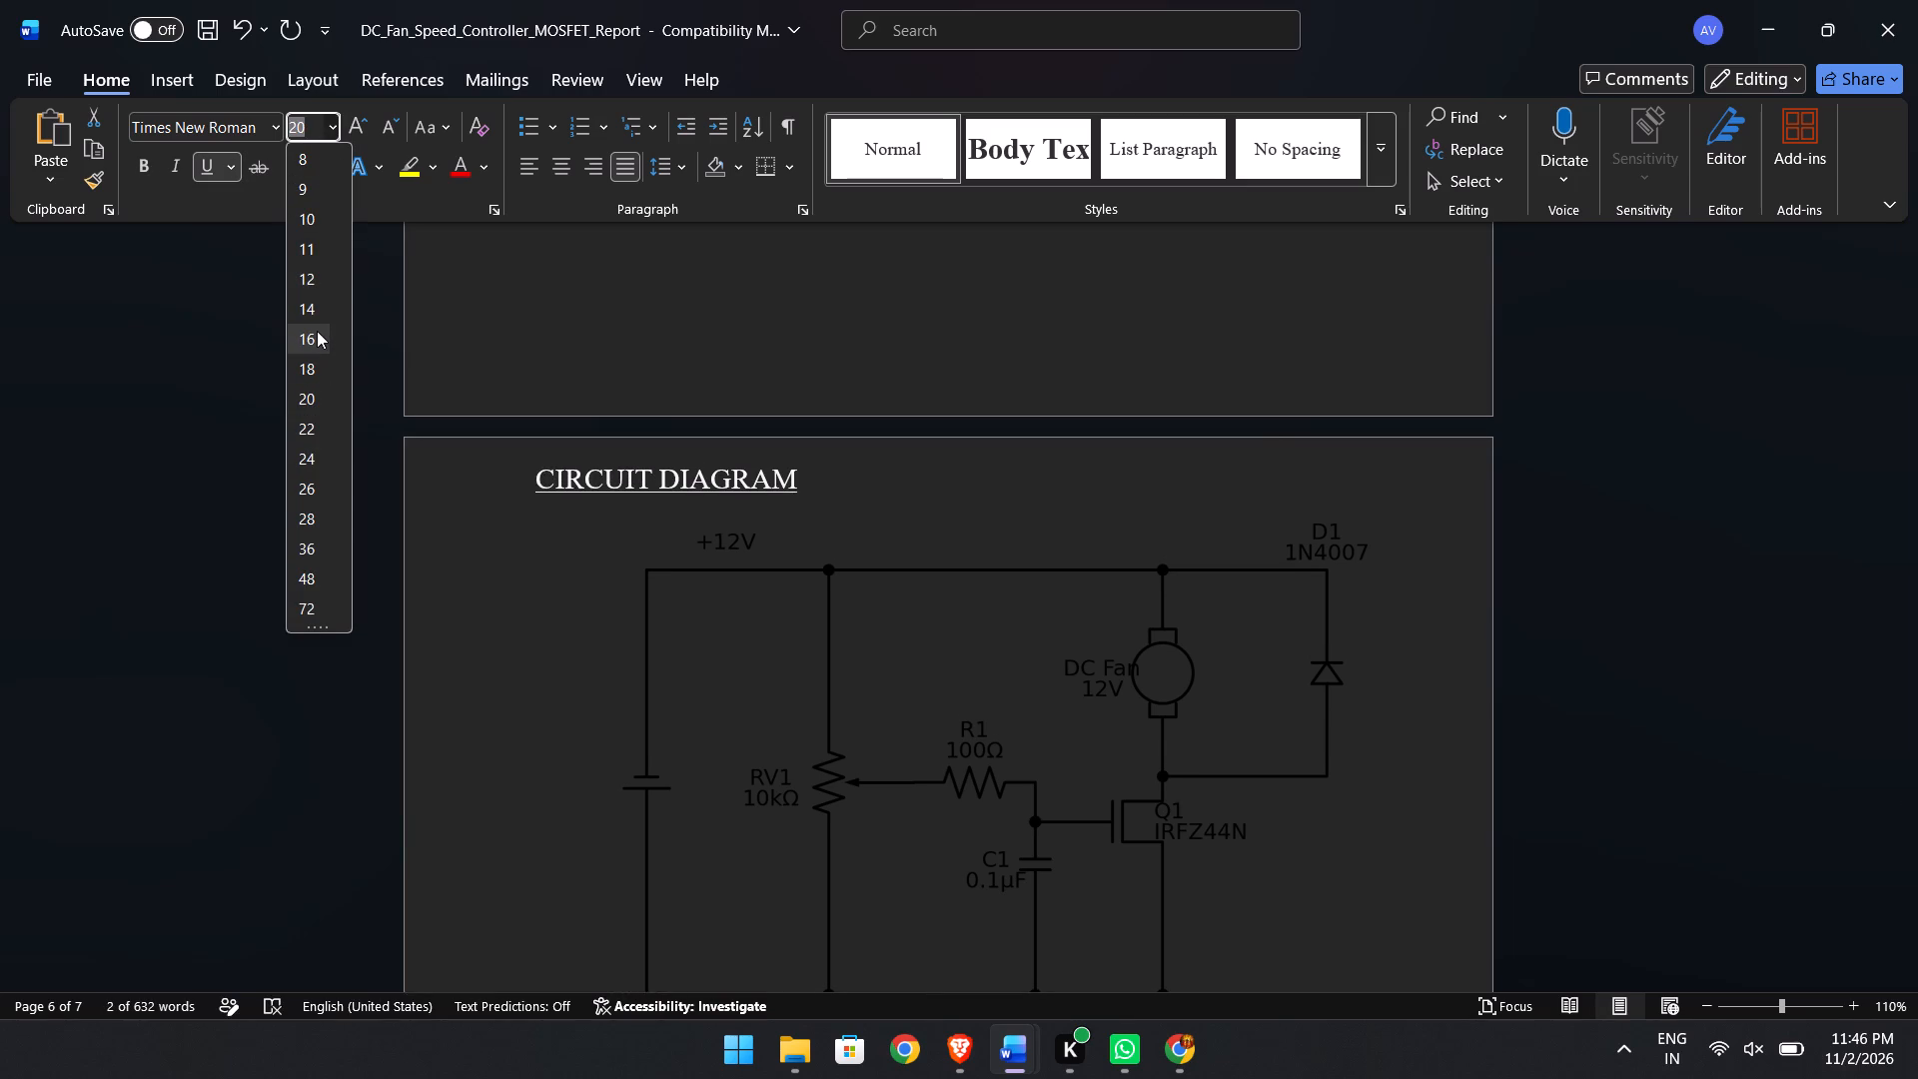
click(317, 331)
click(492, 671)
Set the paragraph describing the circuit connections below the circuit diagram to font size 11 and remove its bold formatting.
scroll(492, 671, down, 1)
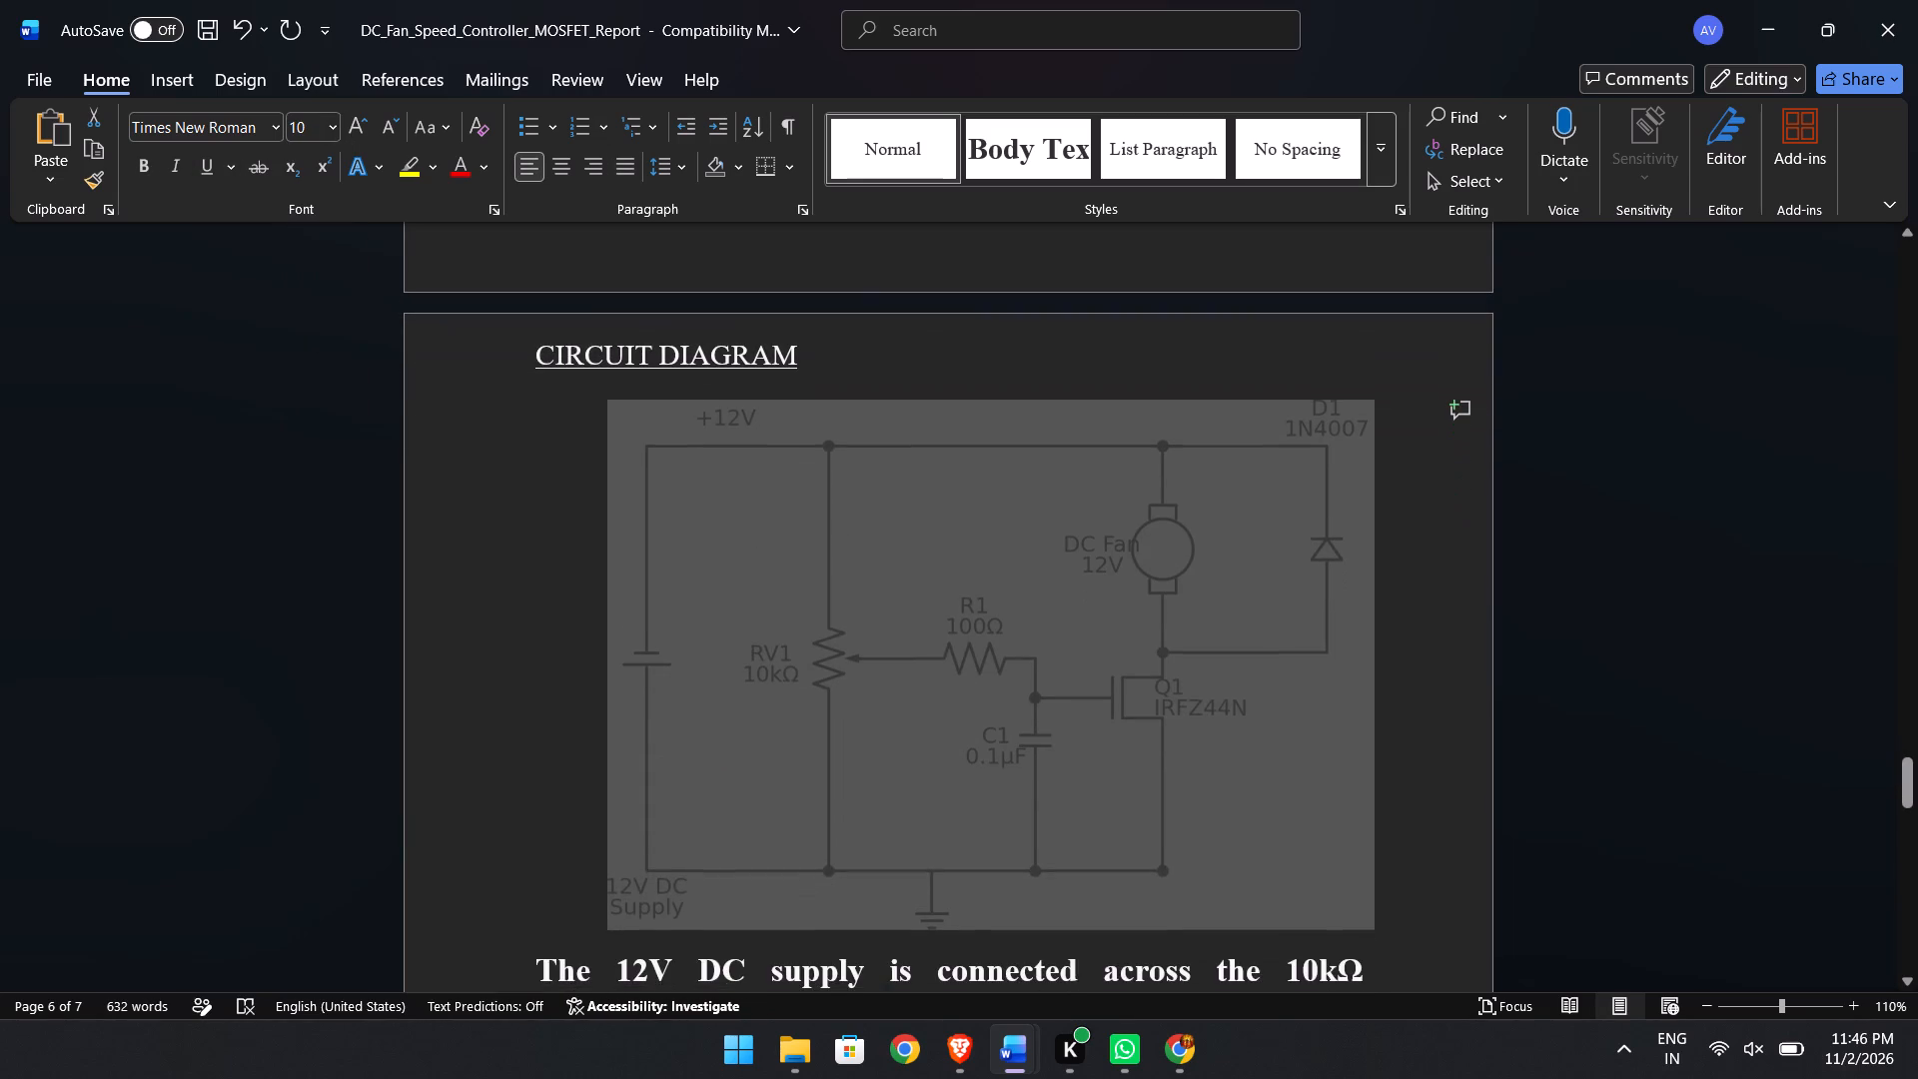
click(123, 664)
scroll(123, 664, down, 2)
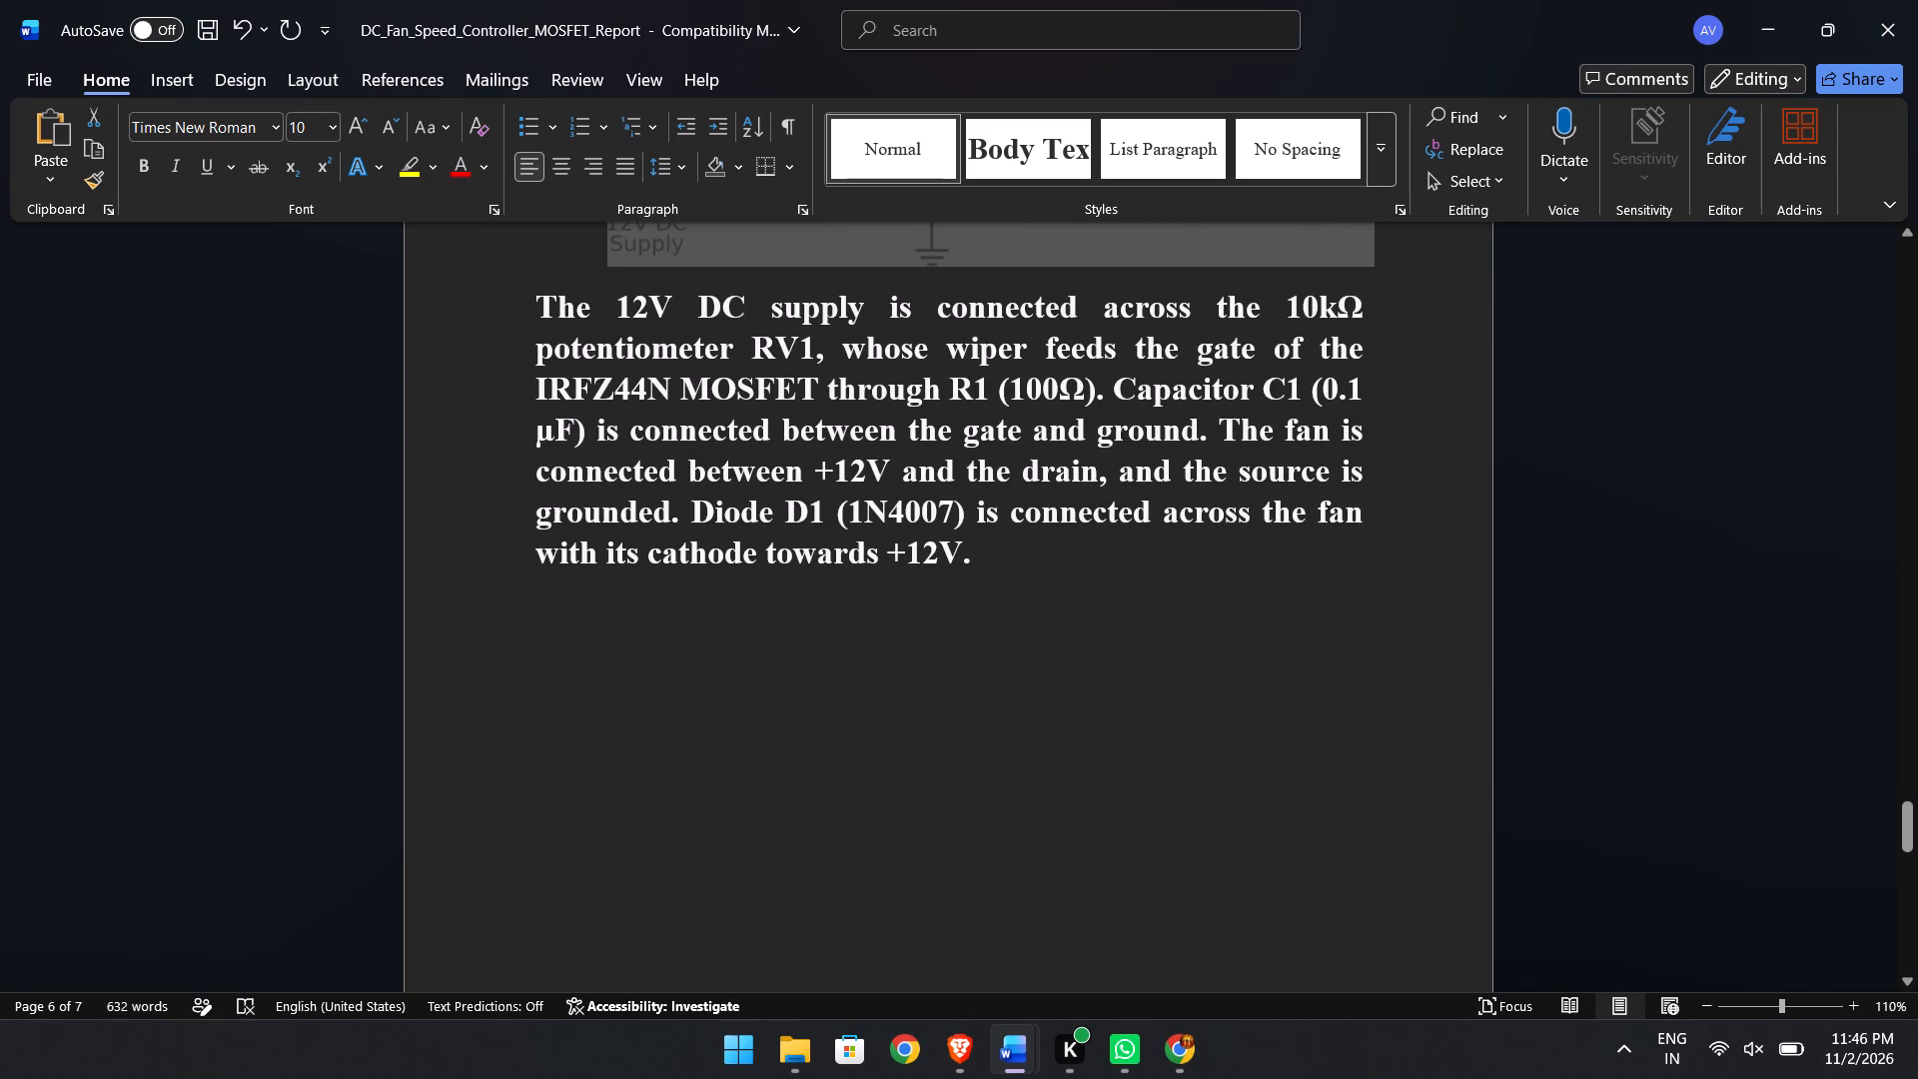
drag(511, 298, 977, 587)
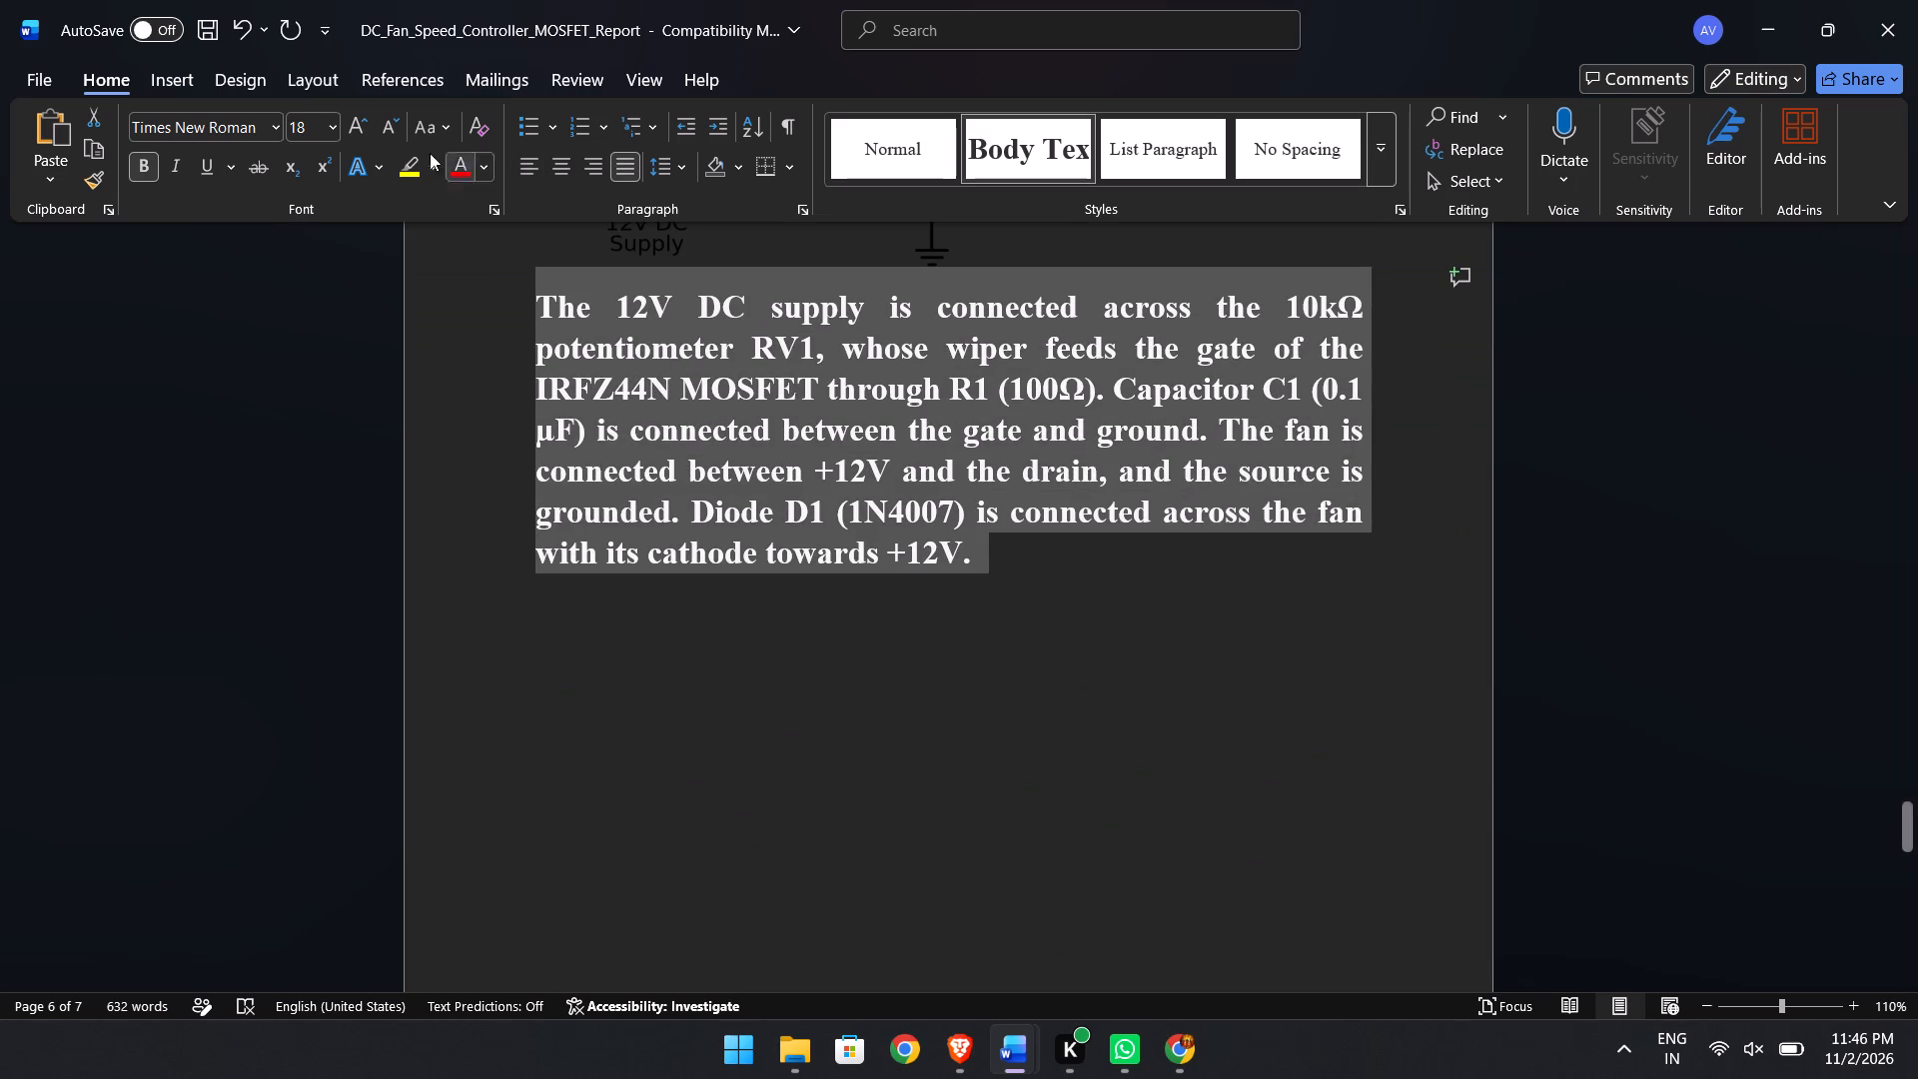
click(335, 133)
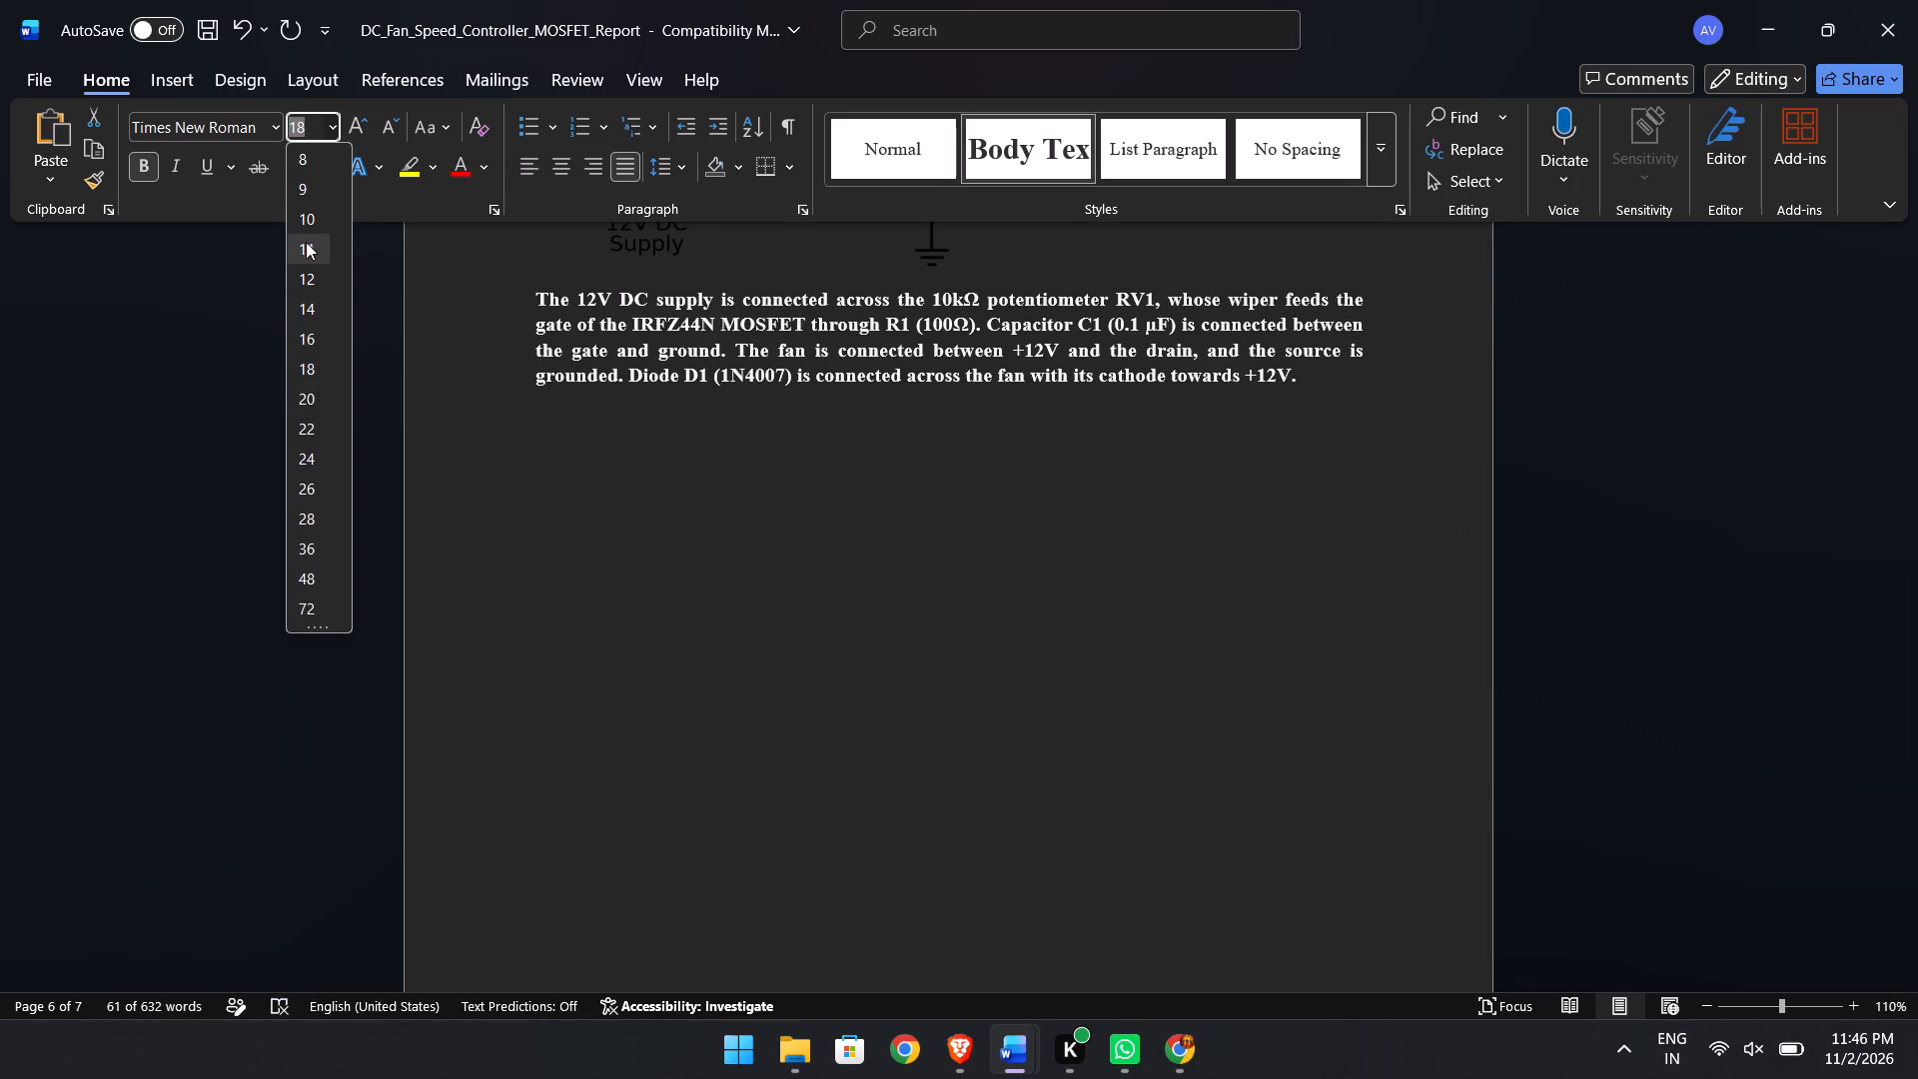
click(304, 243)
click(135, 172)
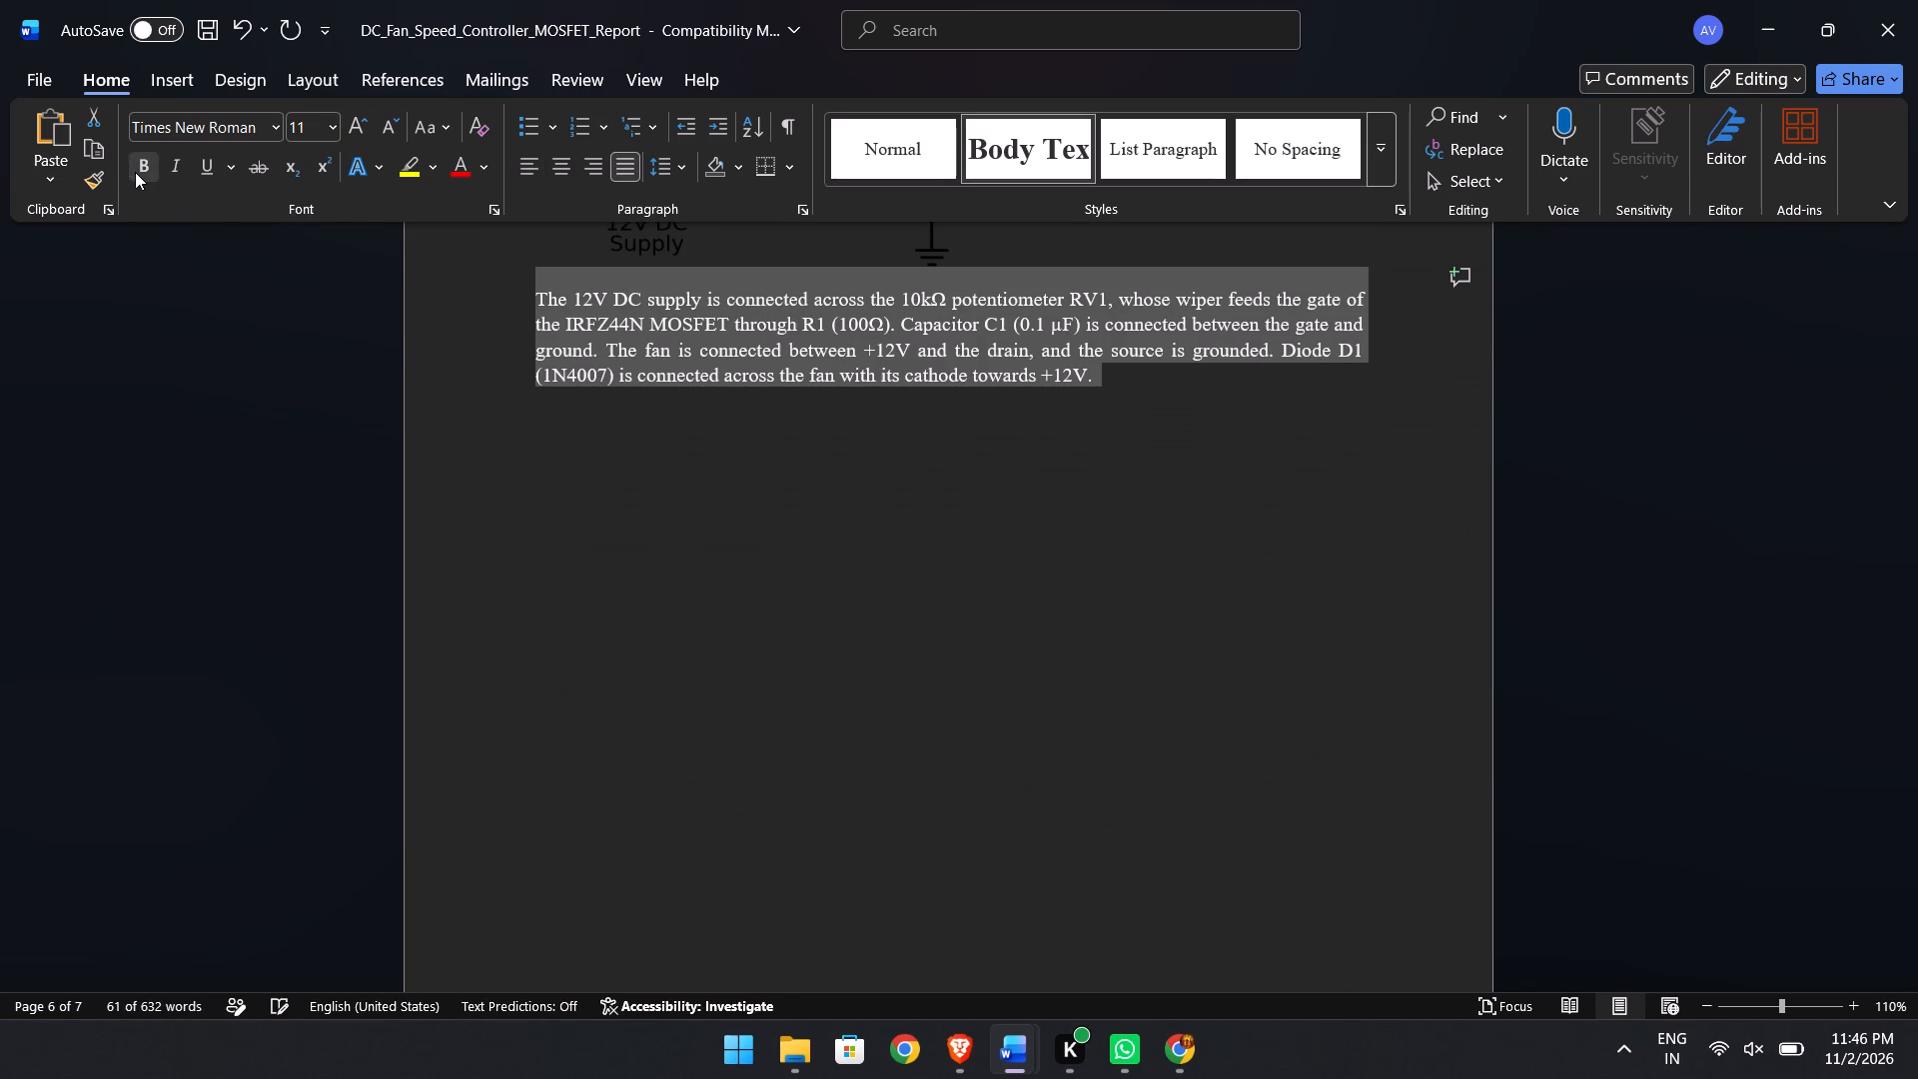
click(460, 619)
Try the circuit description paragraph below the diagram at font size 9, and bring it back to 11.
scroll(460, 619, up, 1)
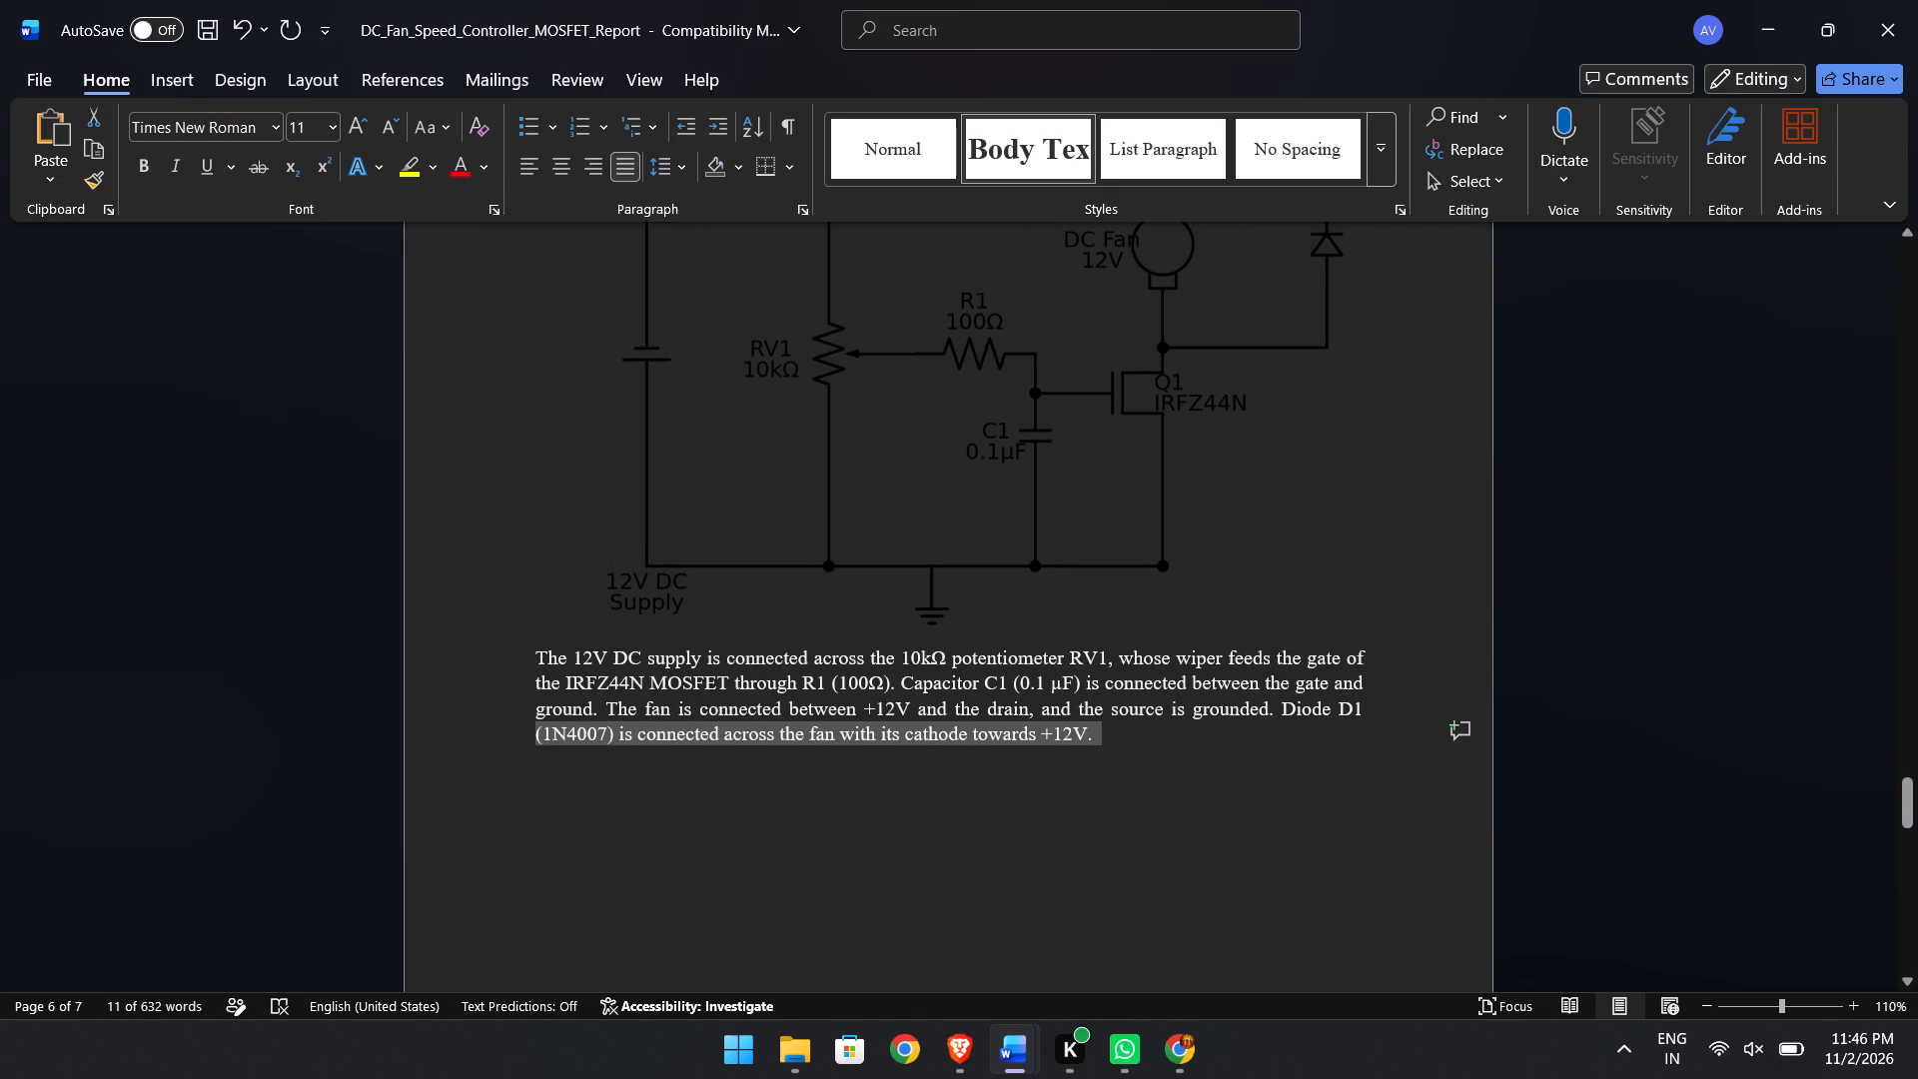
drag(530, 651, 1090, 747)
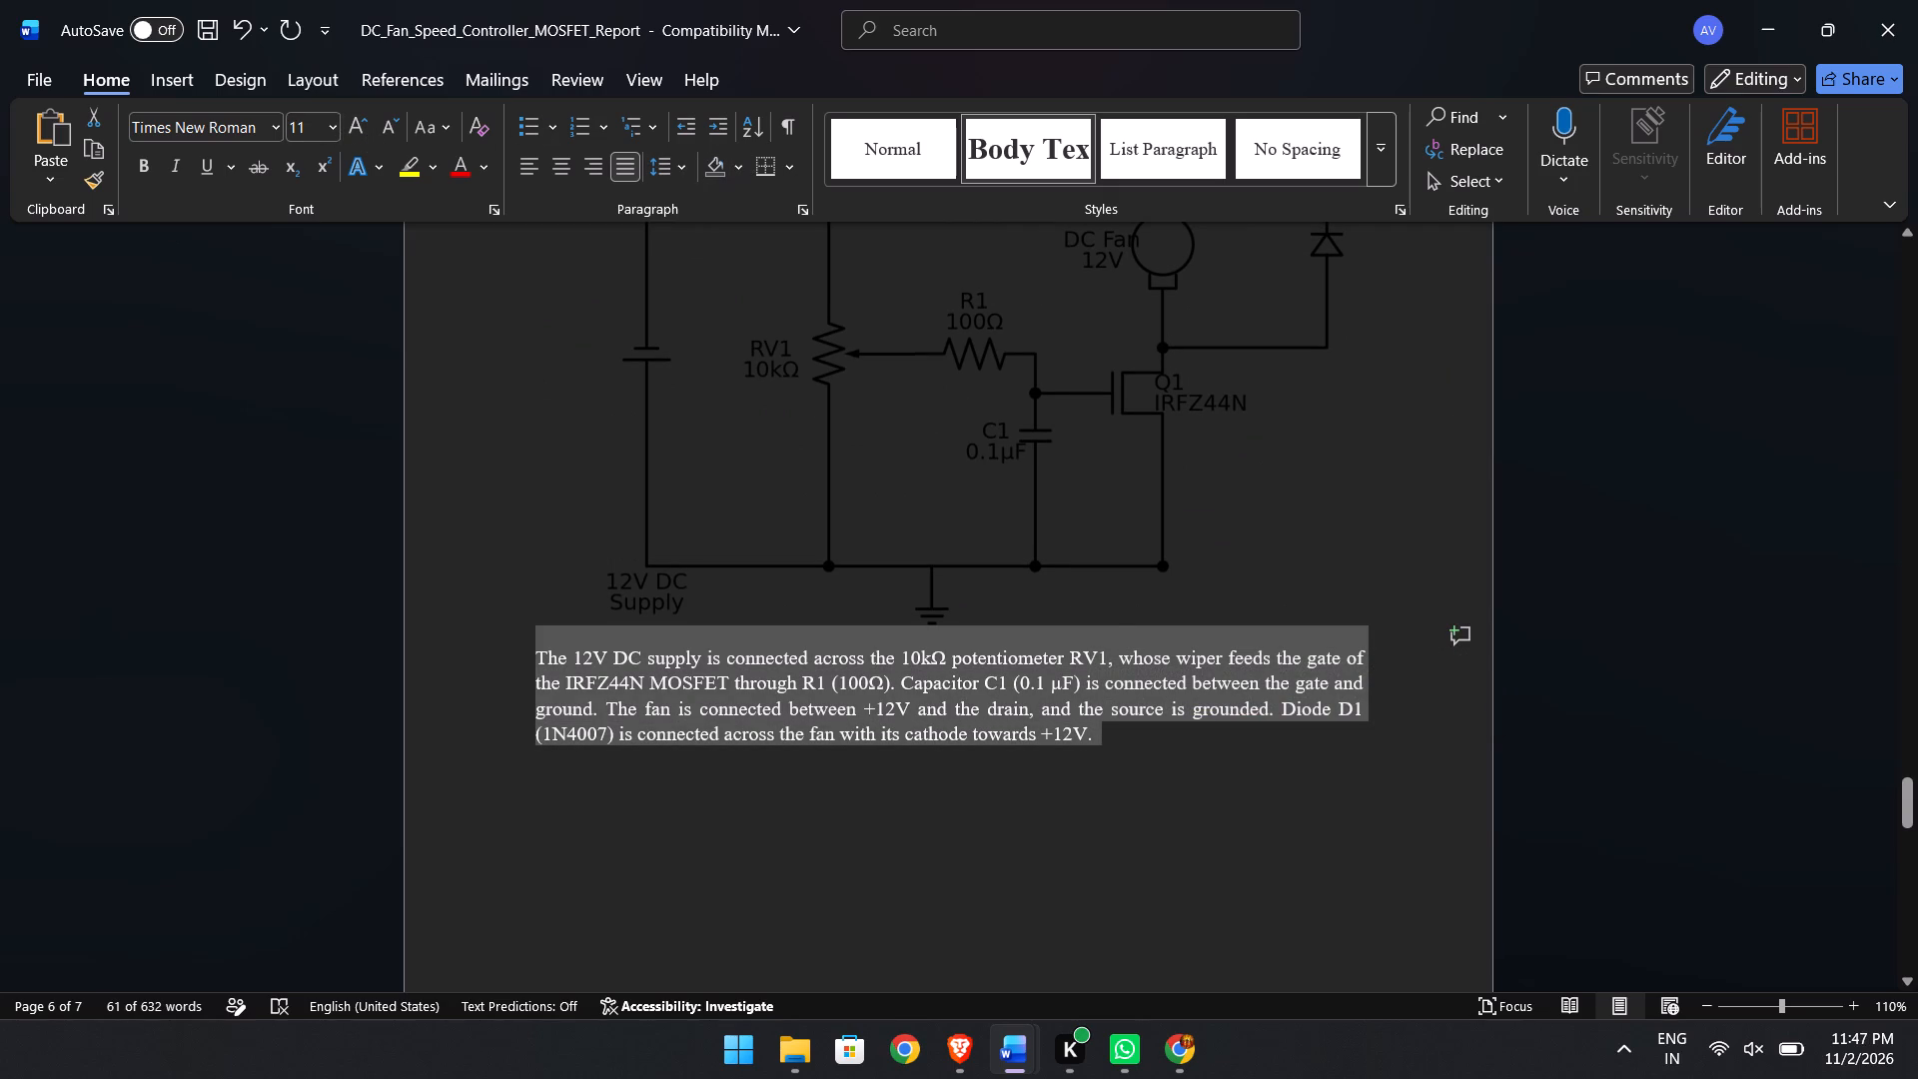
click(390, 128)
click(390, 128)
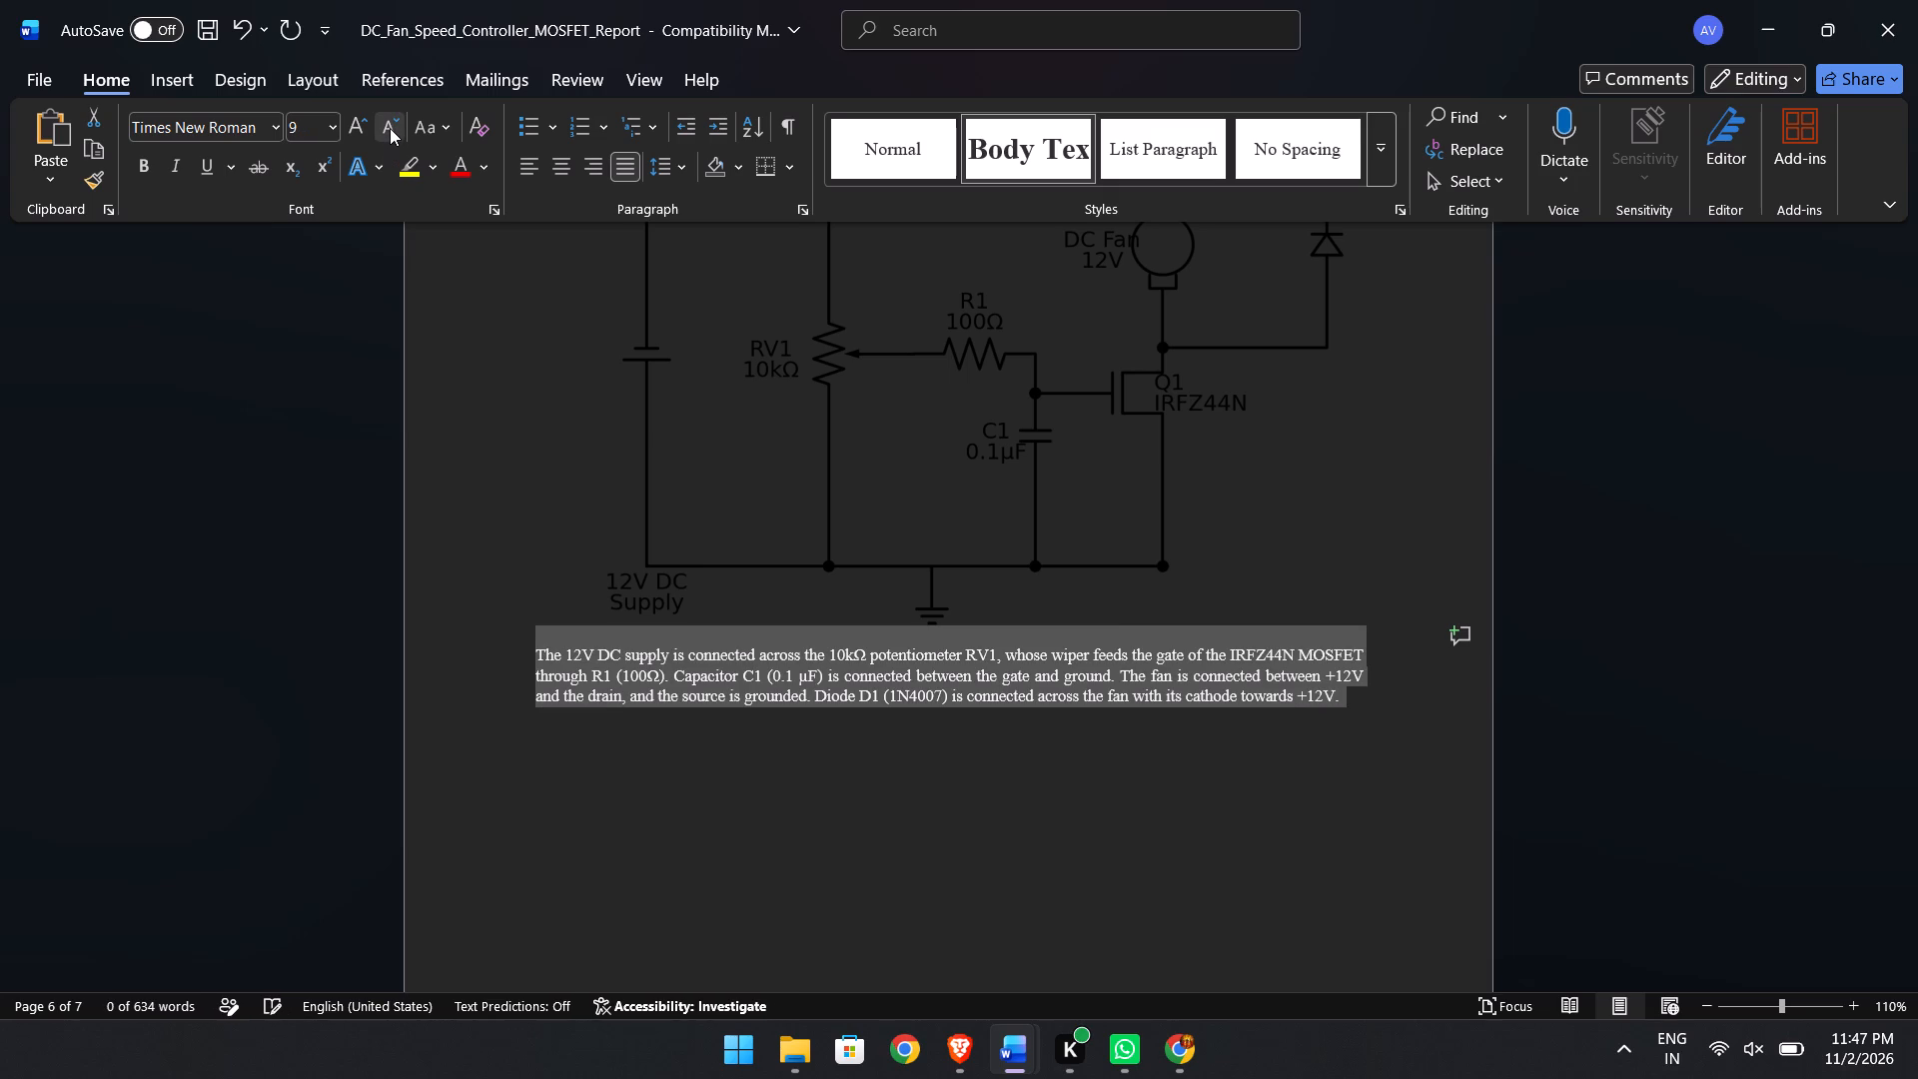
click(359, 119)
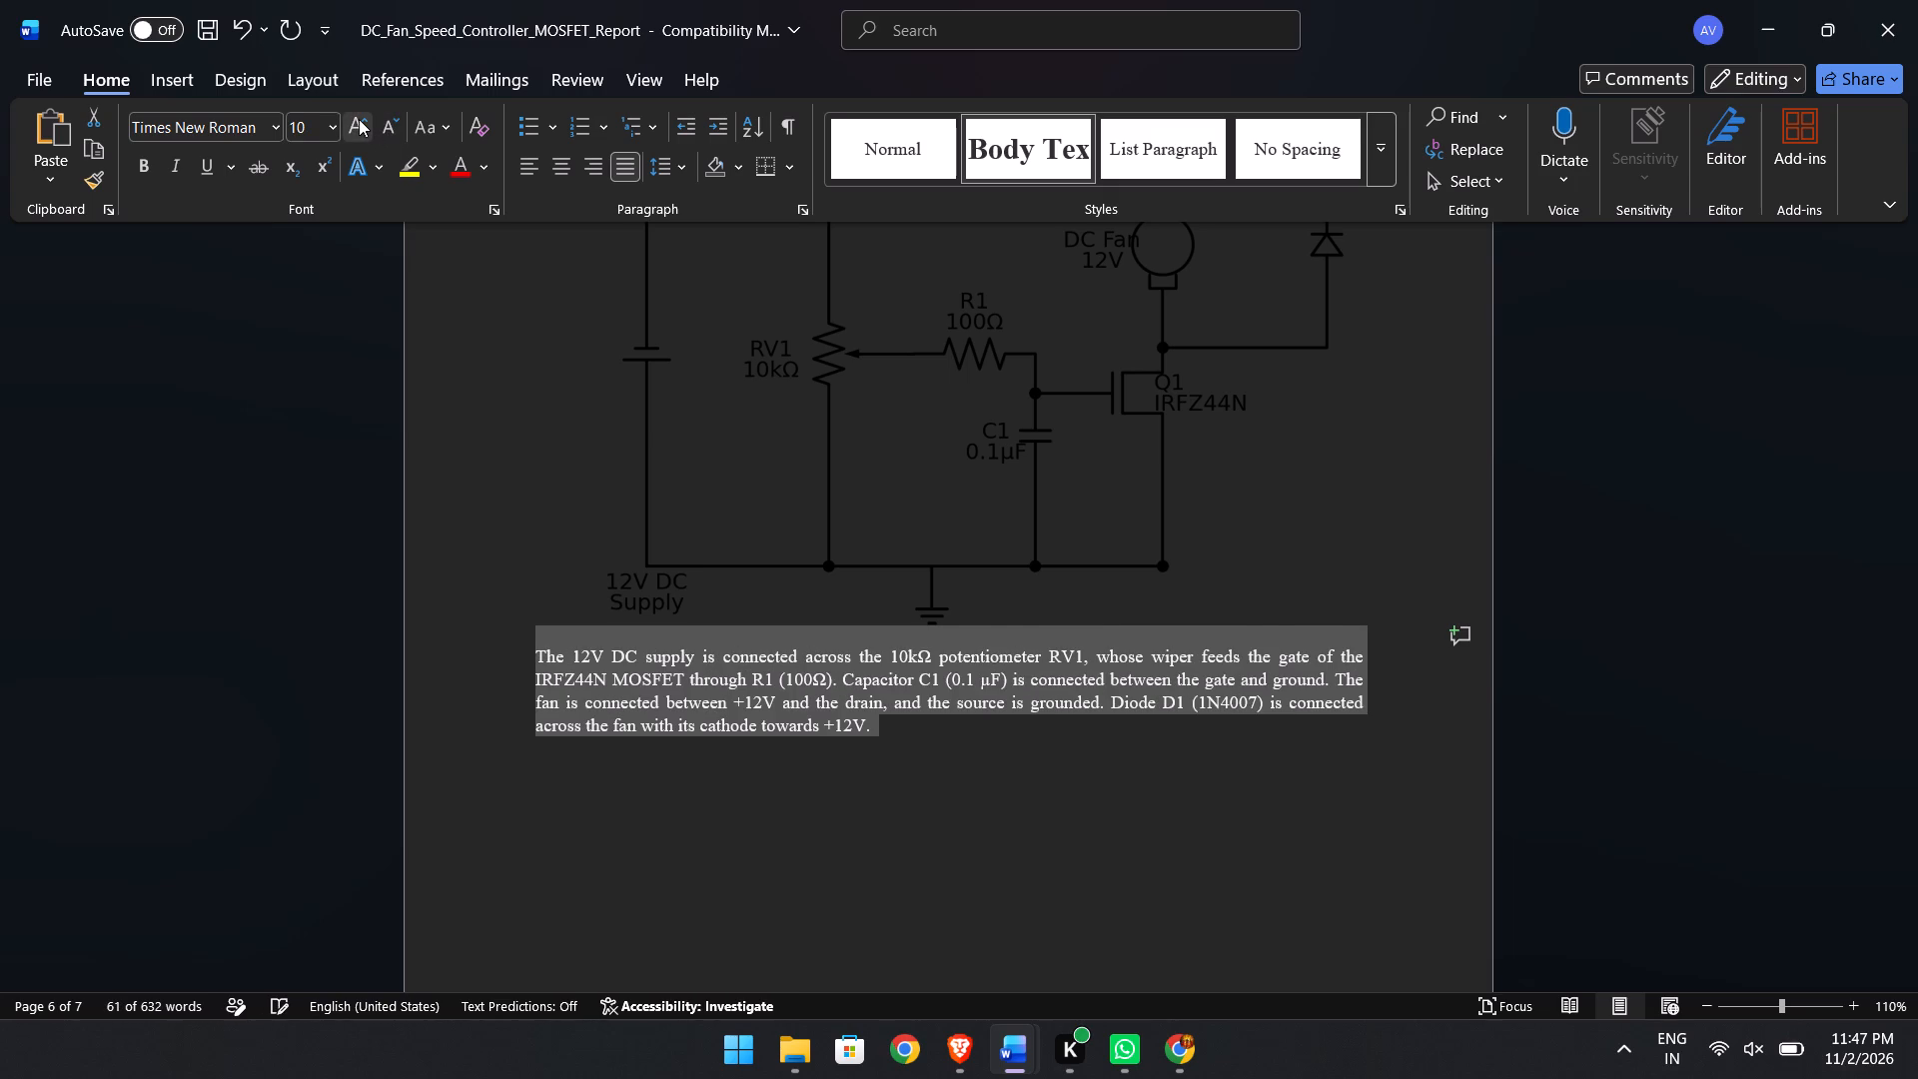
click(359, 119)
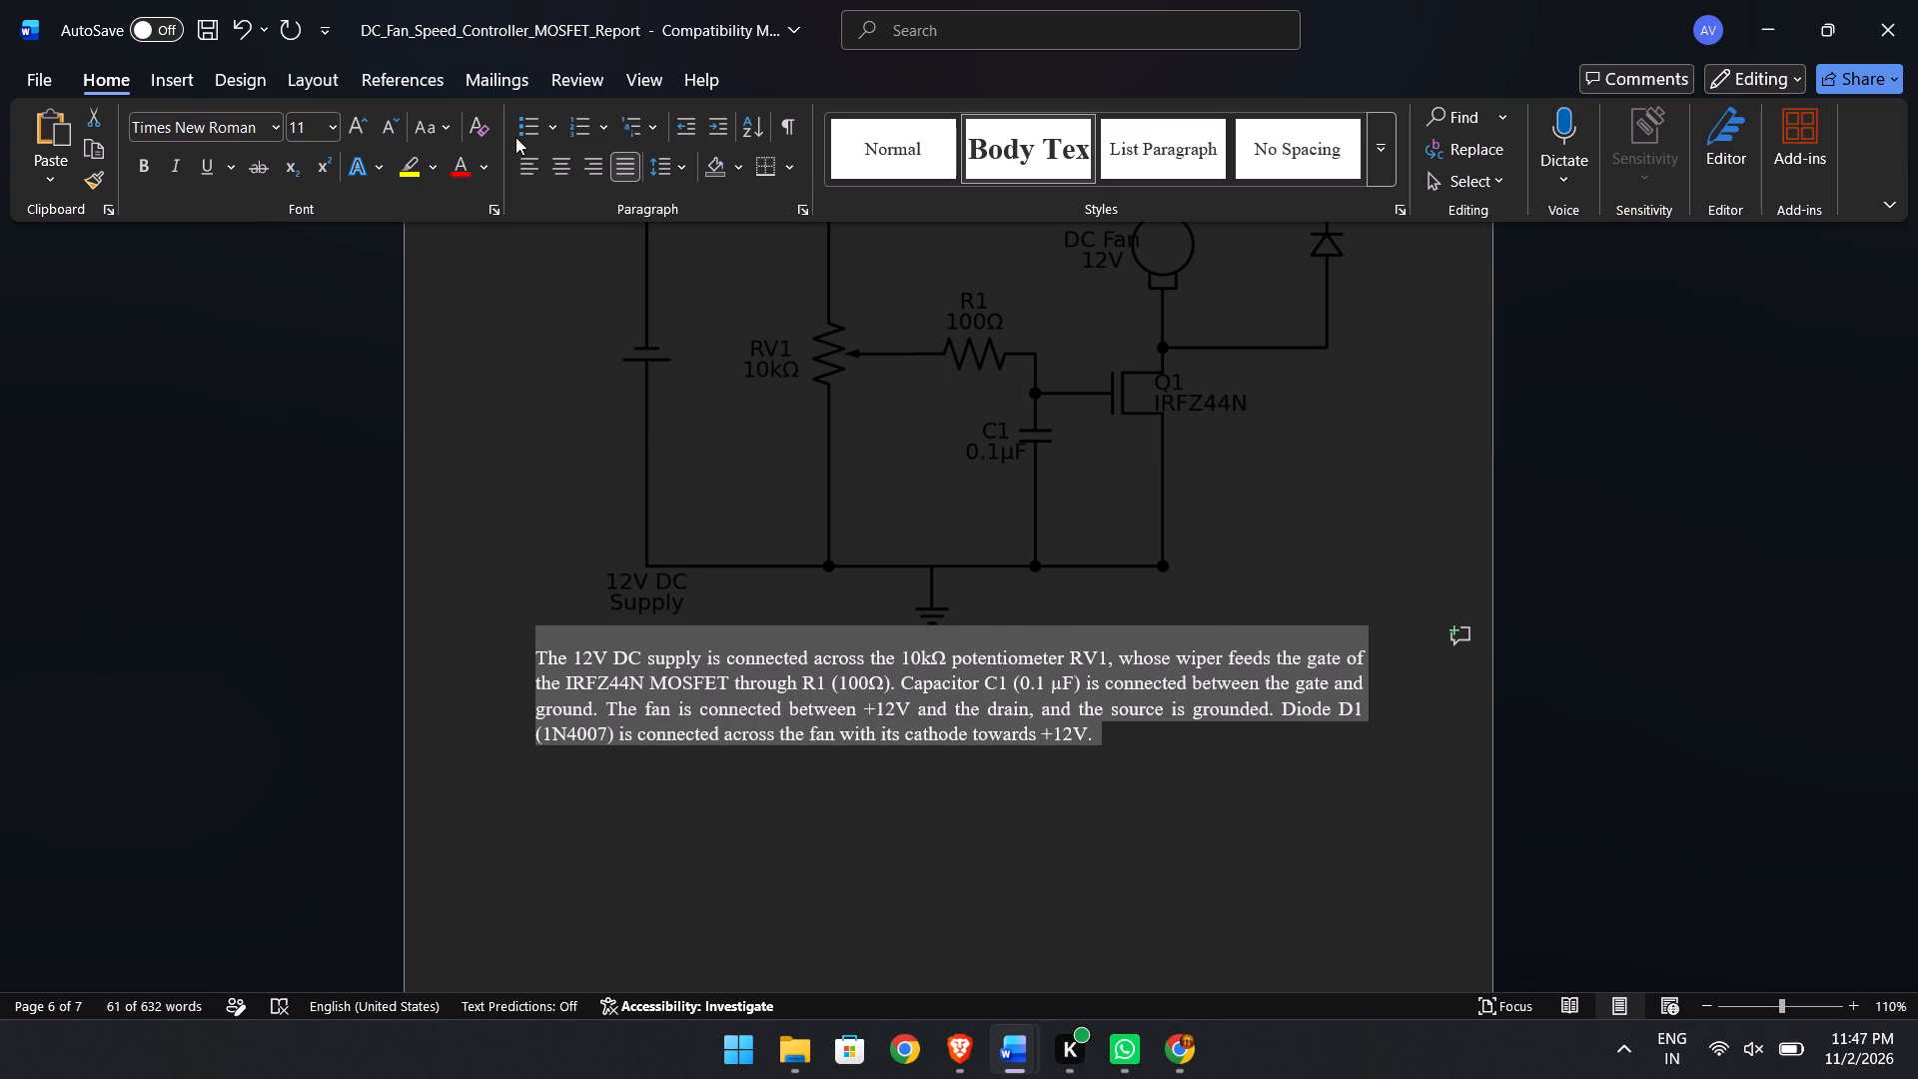
Set the line spacing of the circuit description paragraph to 1.5.
click(676, 168)
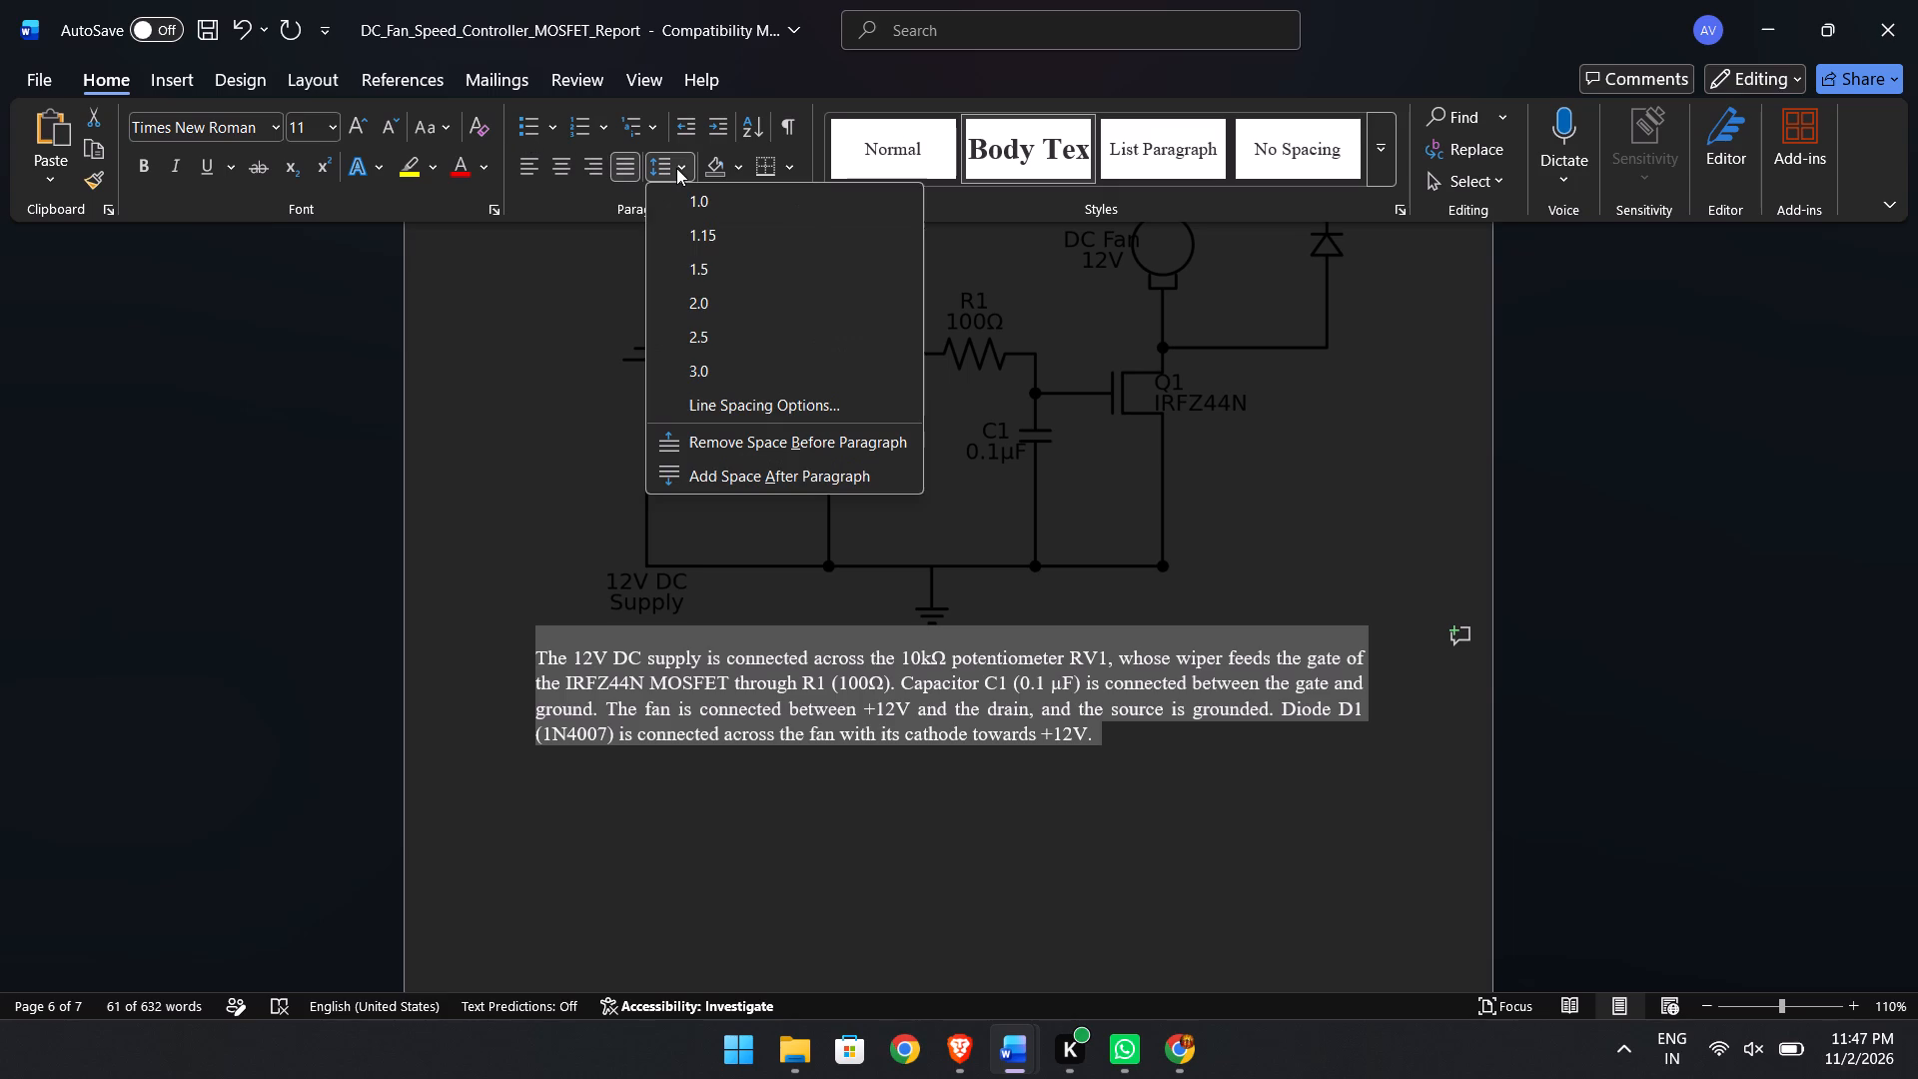
click(698, 267)
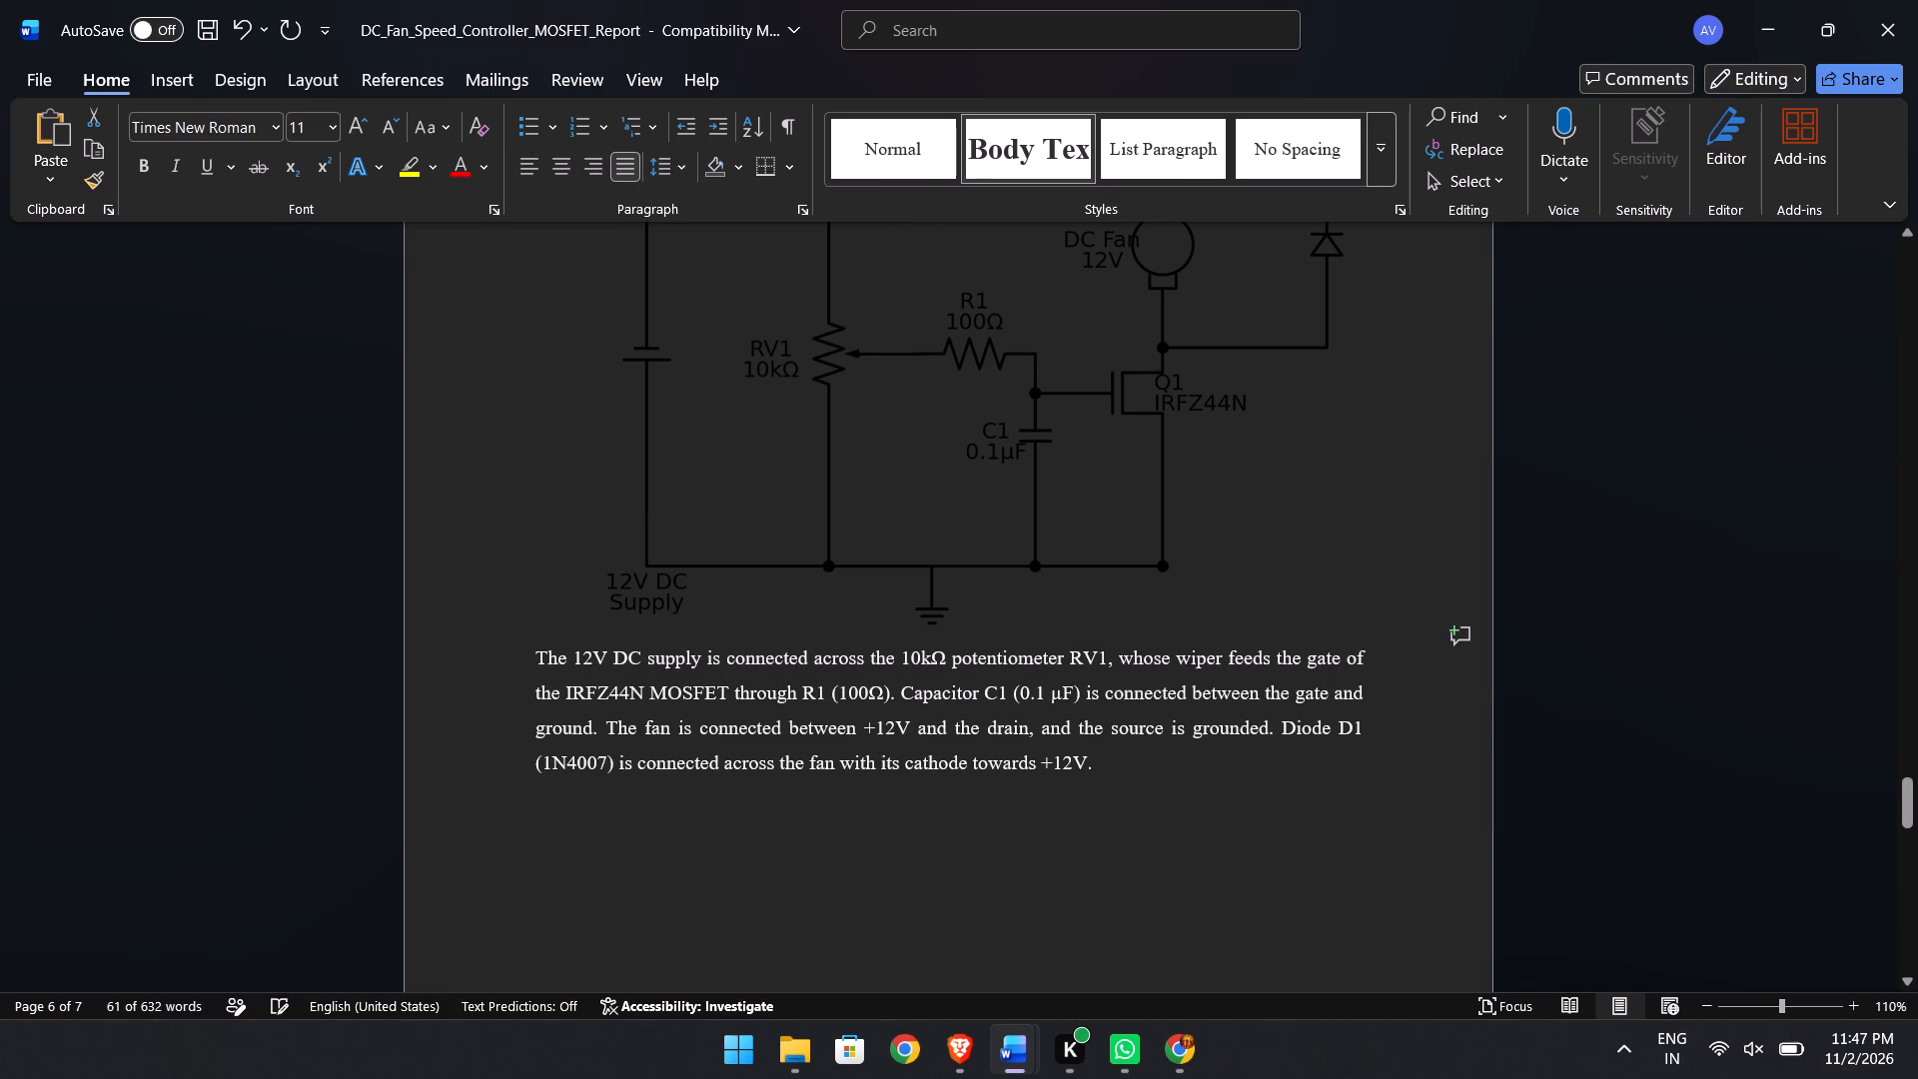
click(1069, 916)
Insert two blank lines between the circuit diagram and the description paragraph below it.
scroll(1069, 916, down, 1)
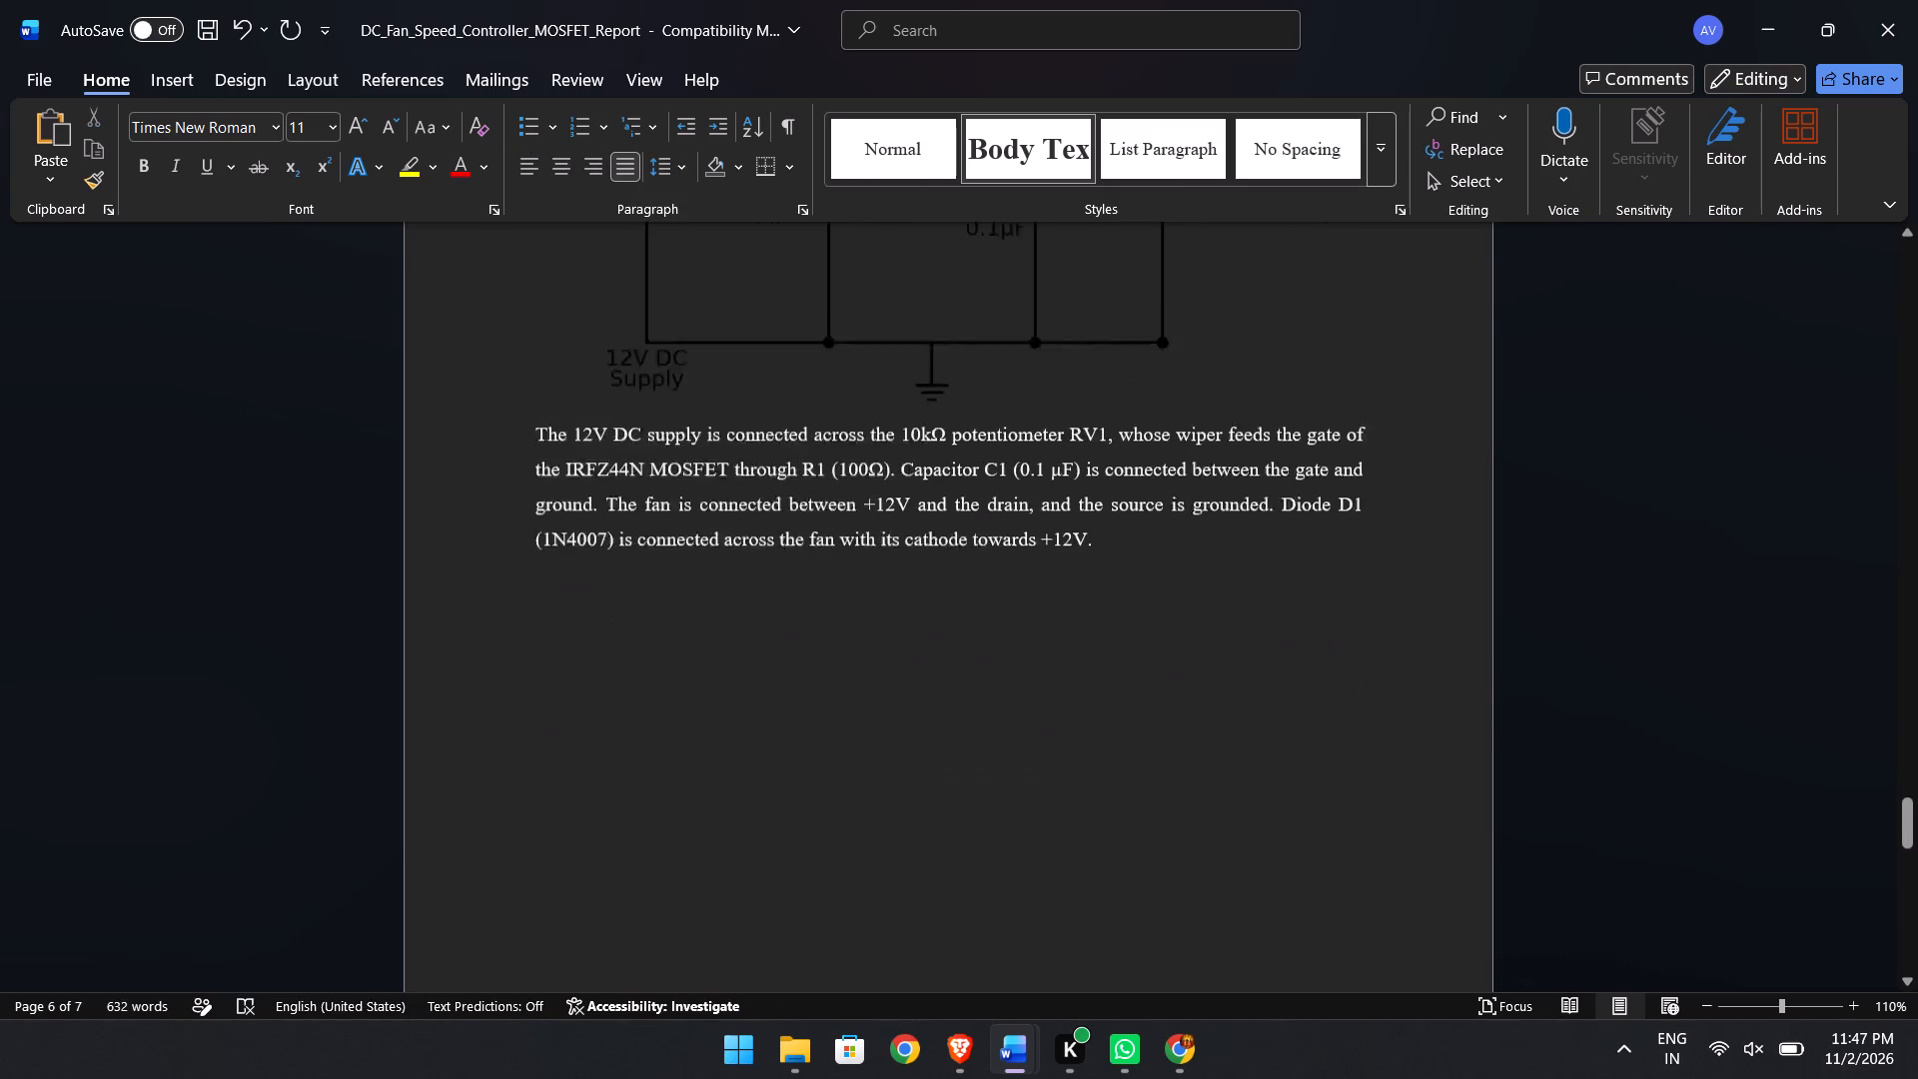
scroll(1069, 916, down, 1)
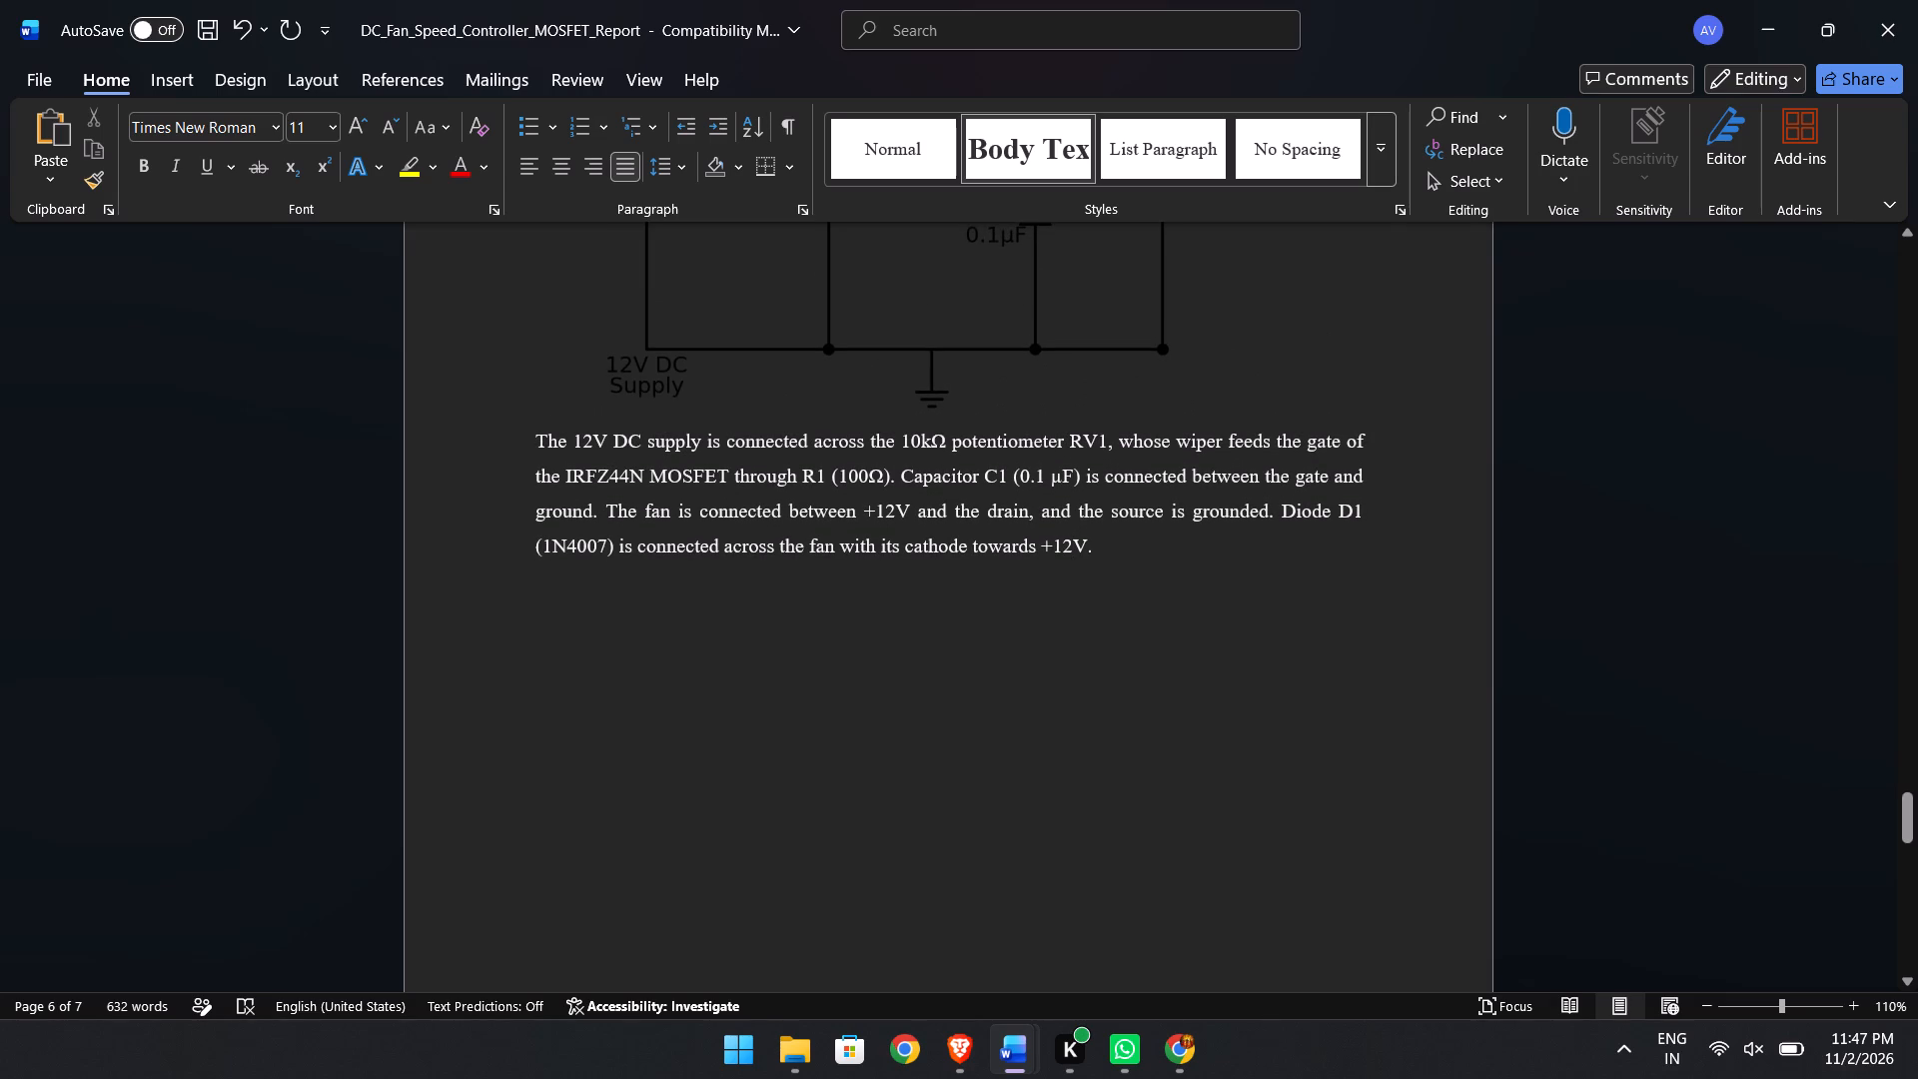
click(532, 434)
key(Return)
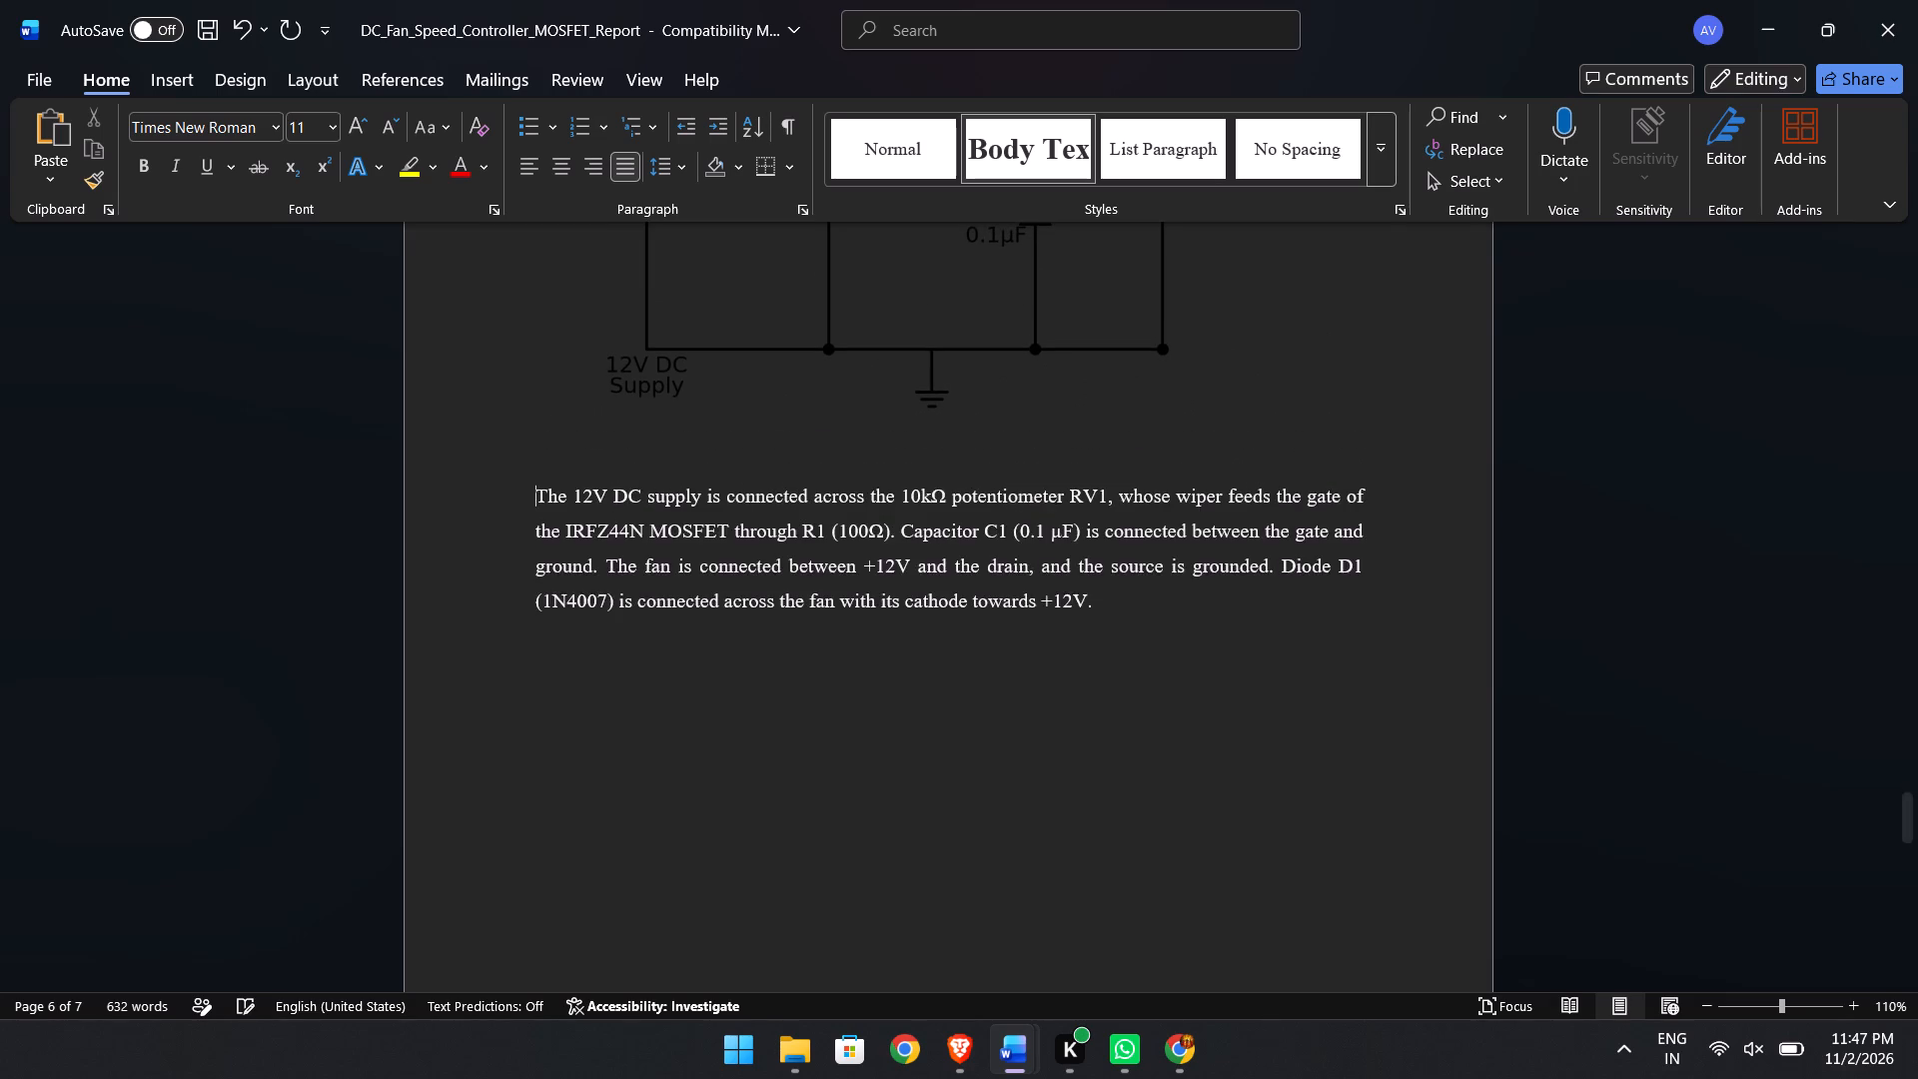
key(Return)
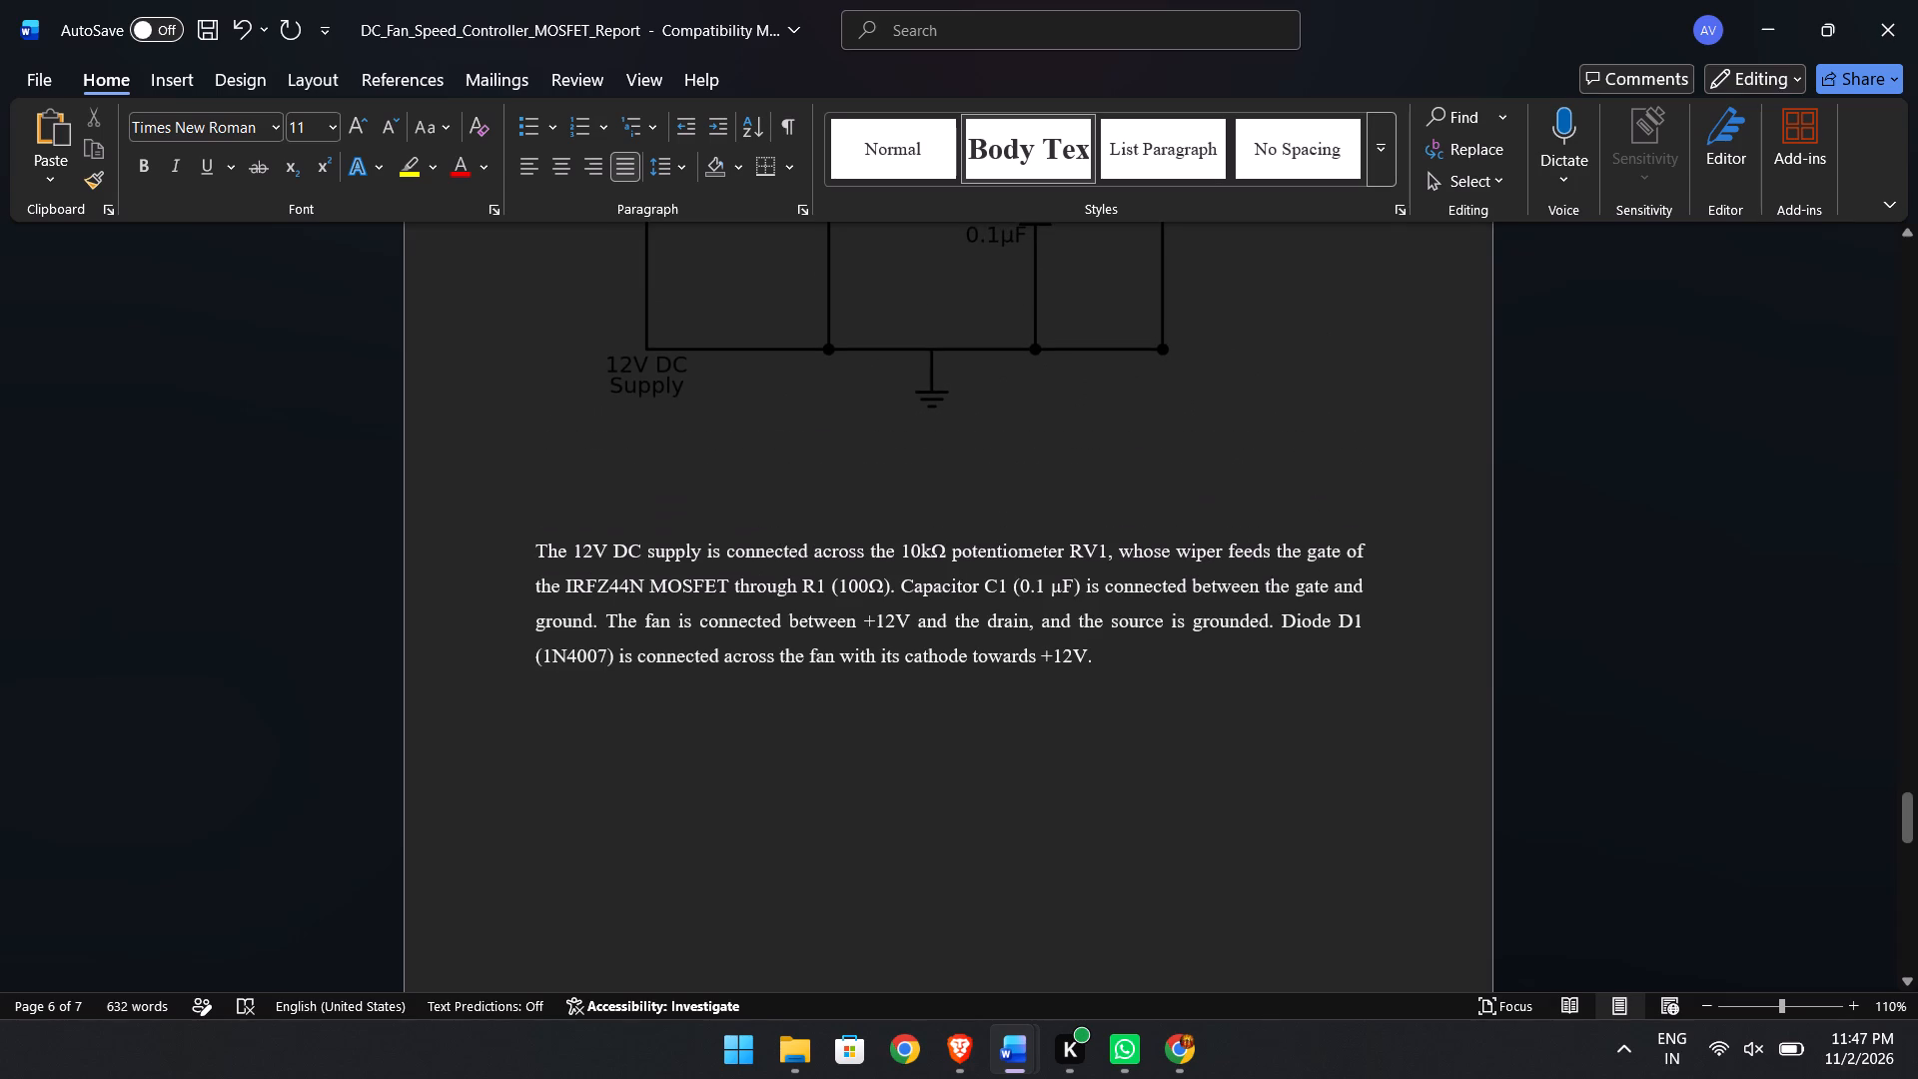
click(918, 791)
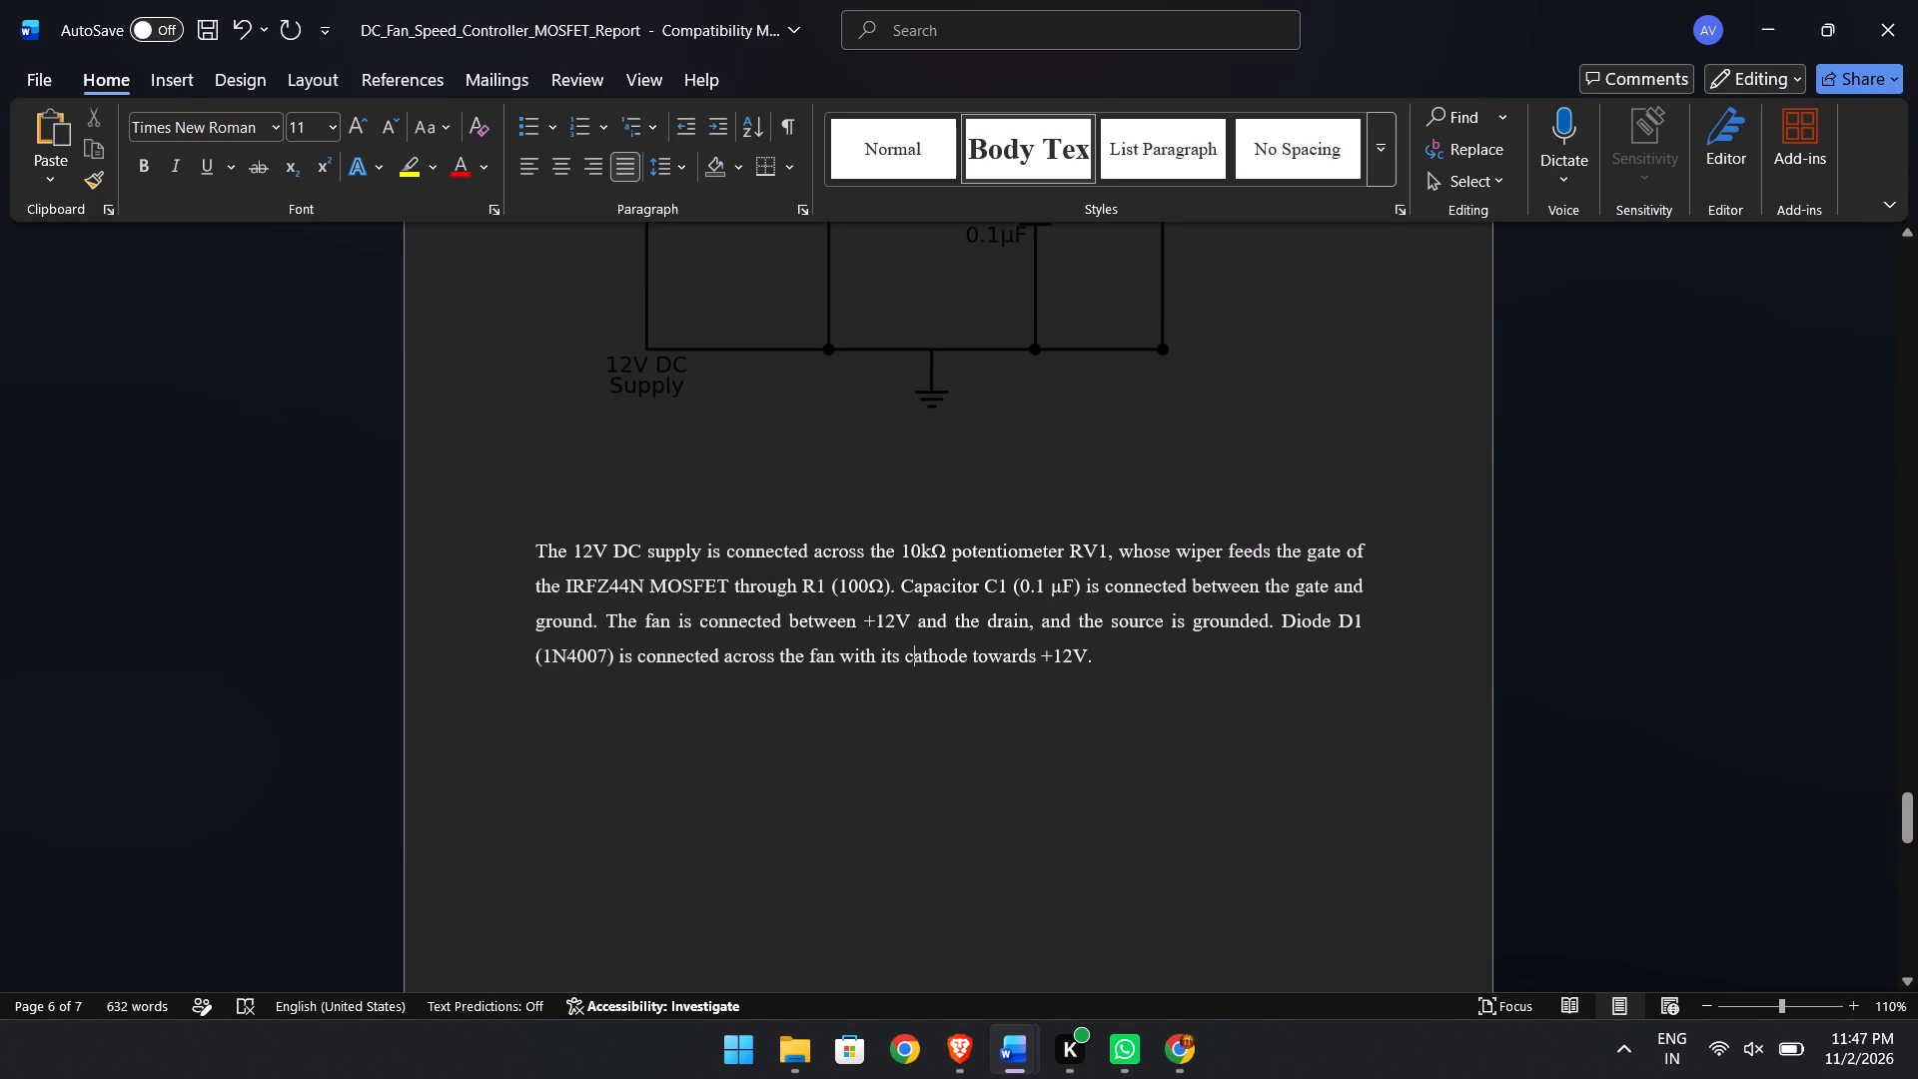
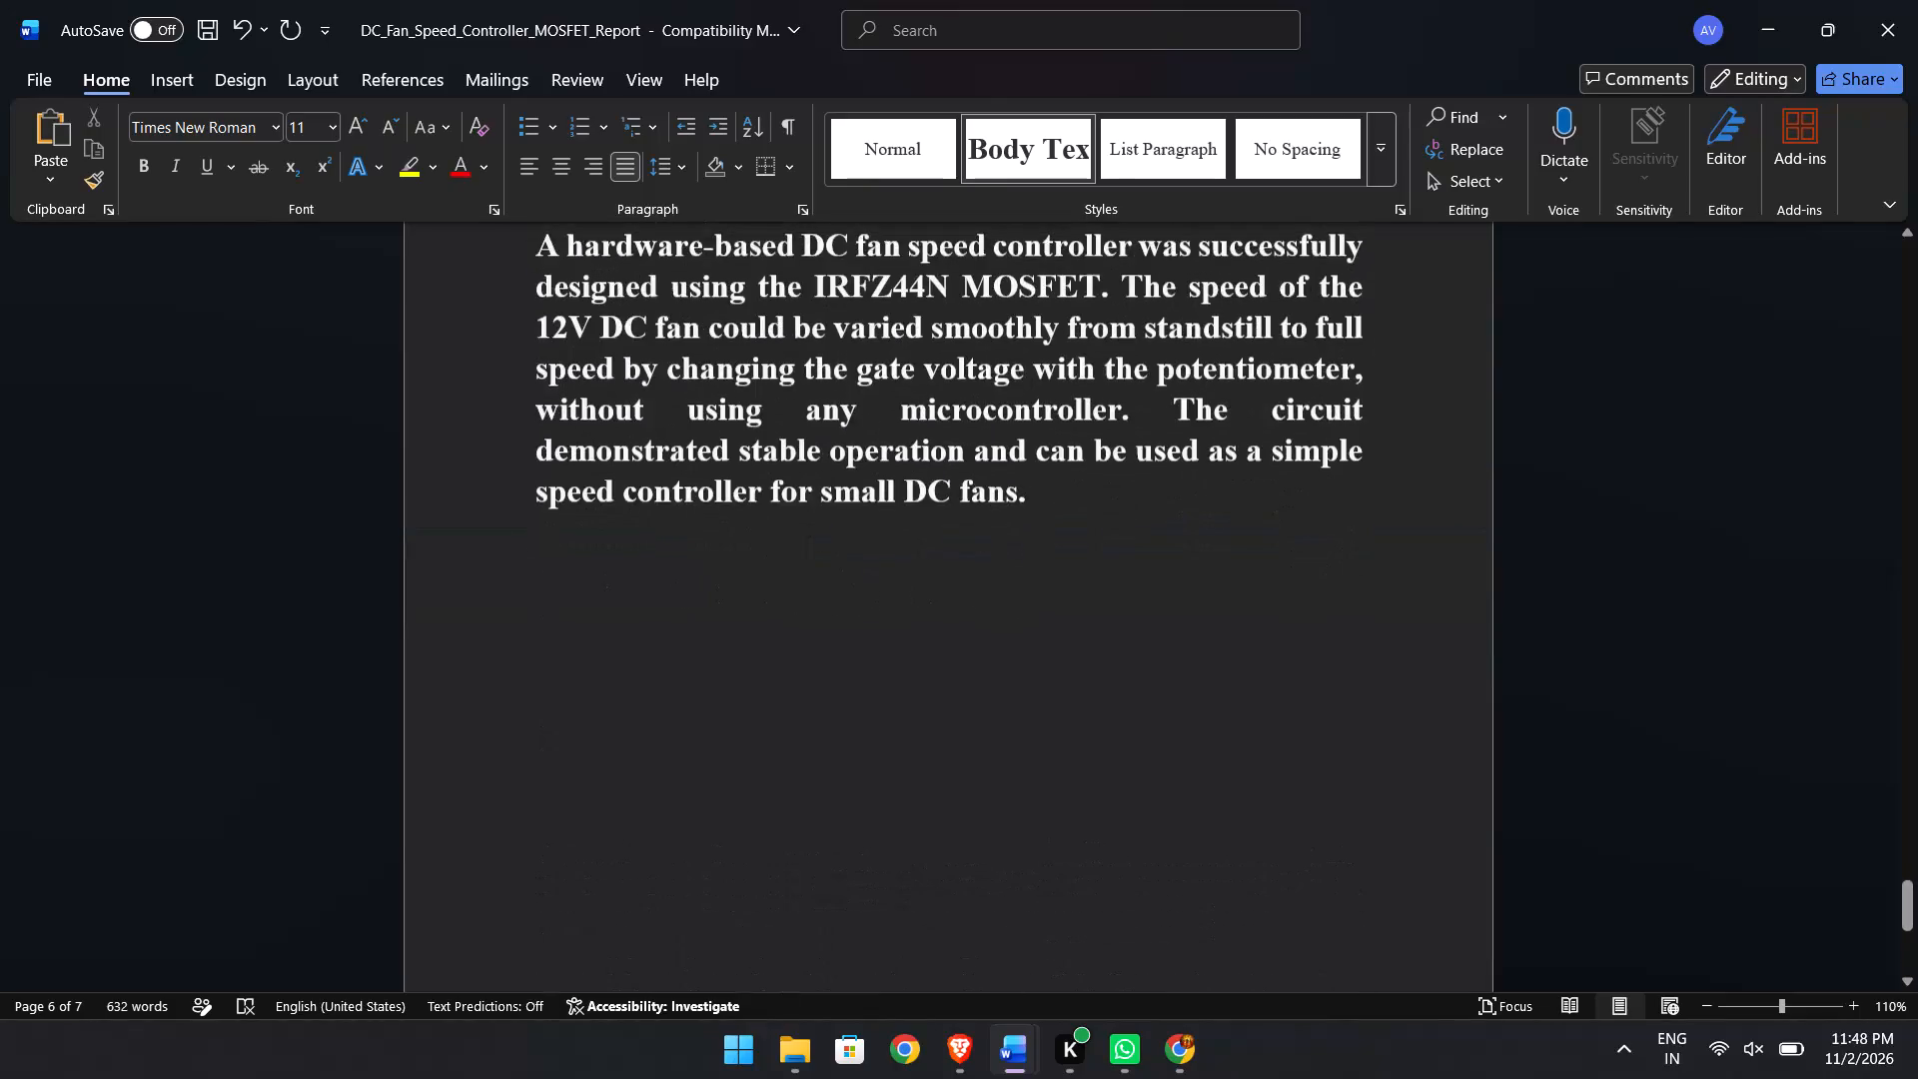
Set the paragraph under the Result heading to font size 11 with 1.5 line spacing.
drag(528, 464, 1071, 776)
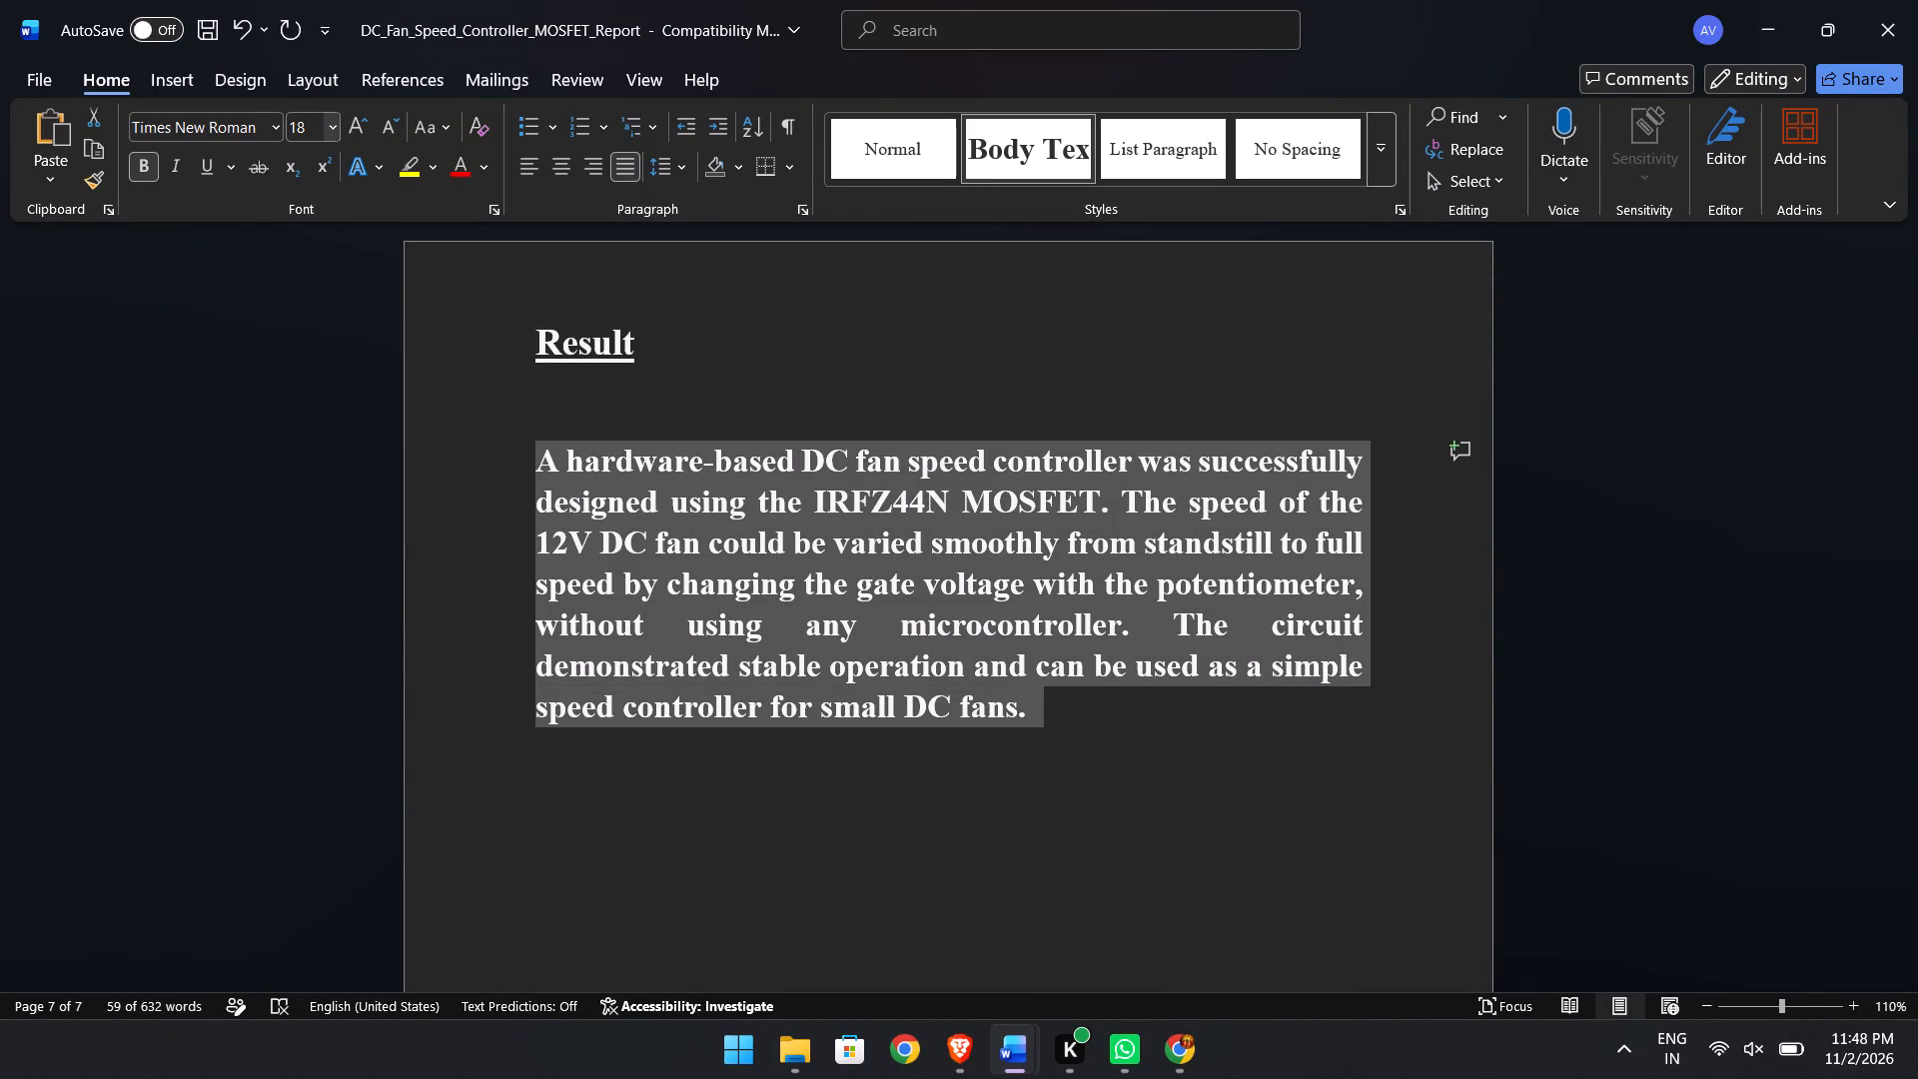
click(321, 125)
key(BackSpace)
text(11)
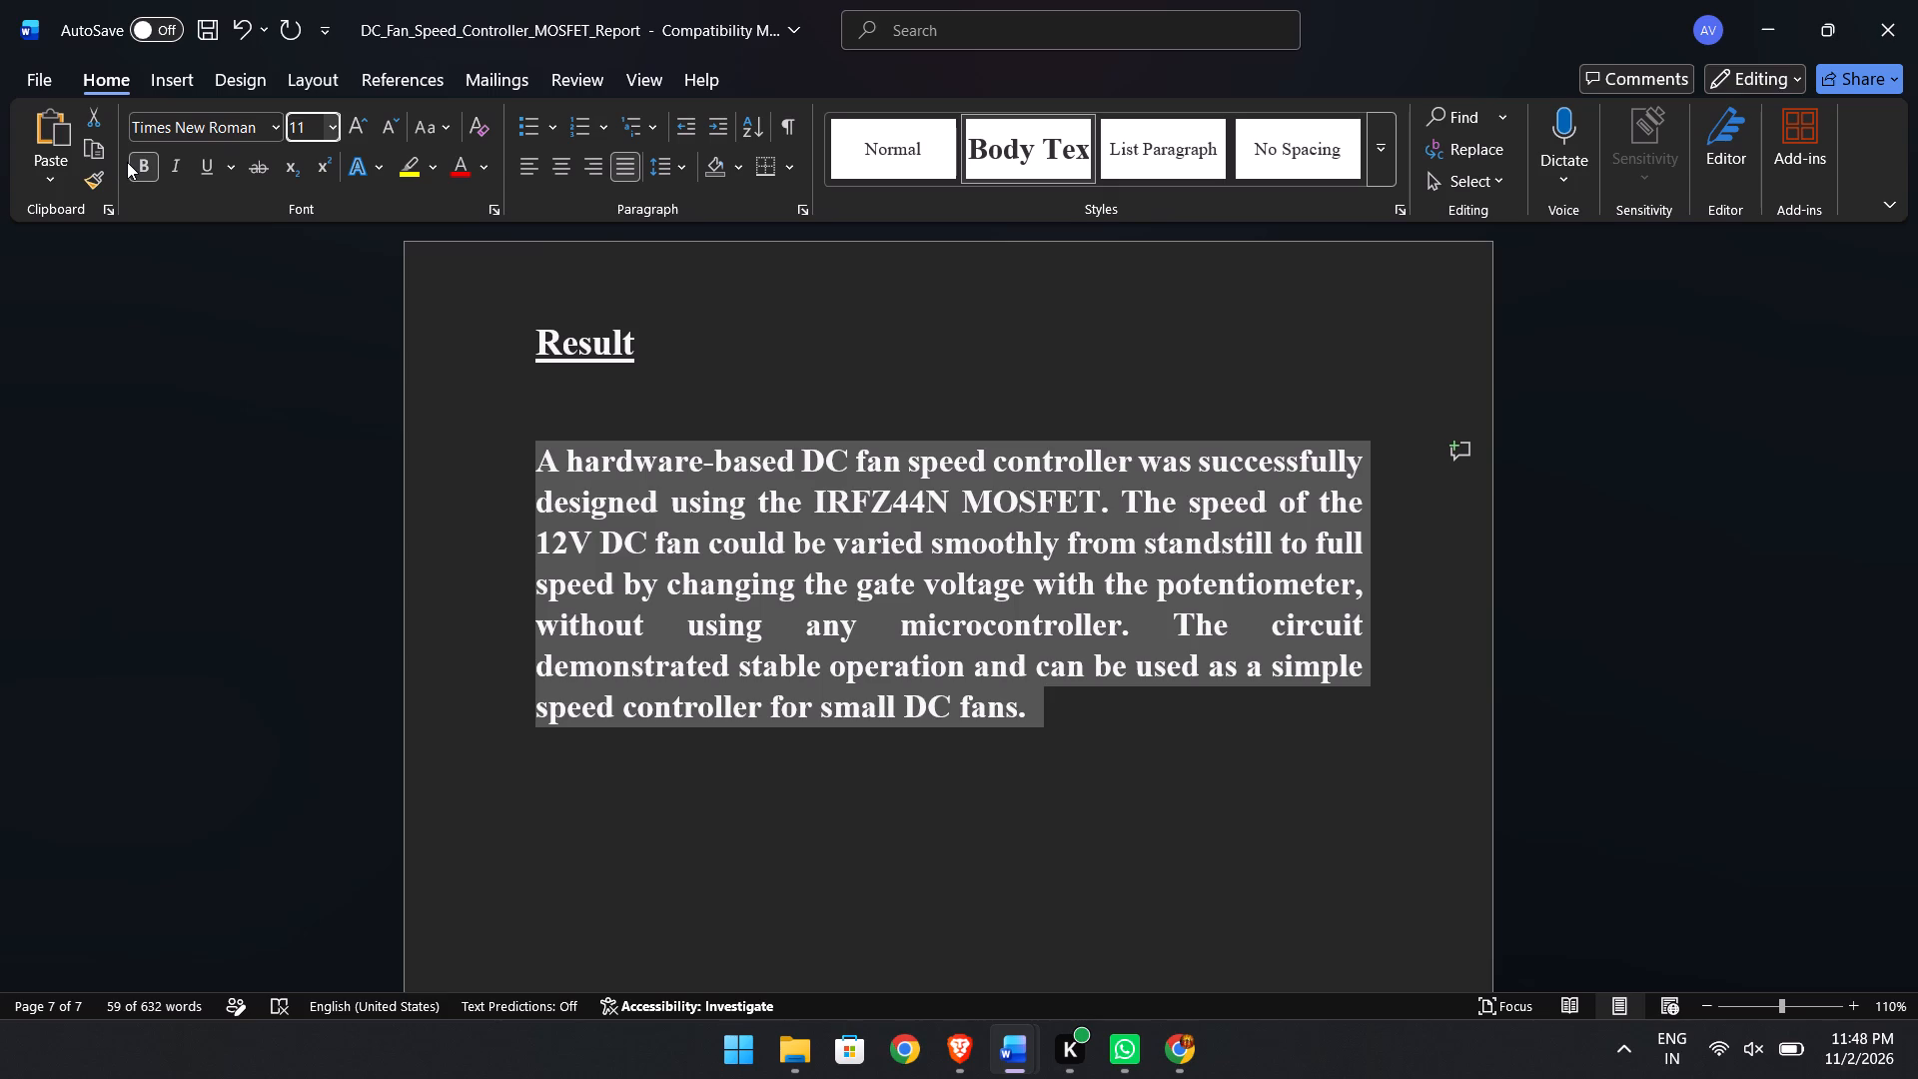
click(127, 162)
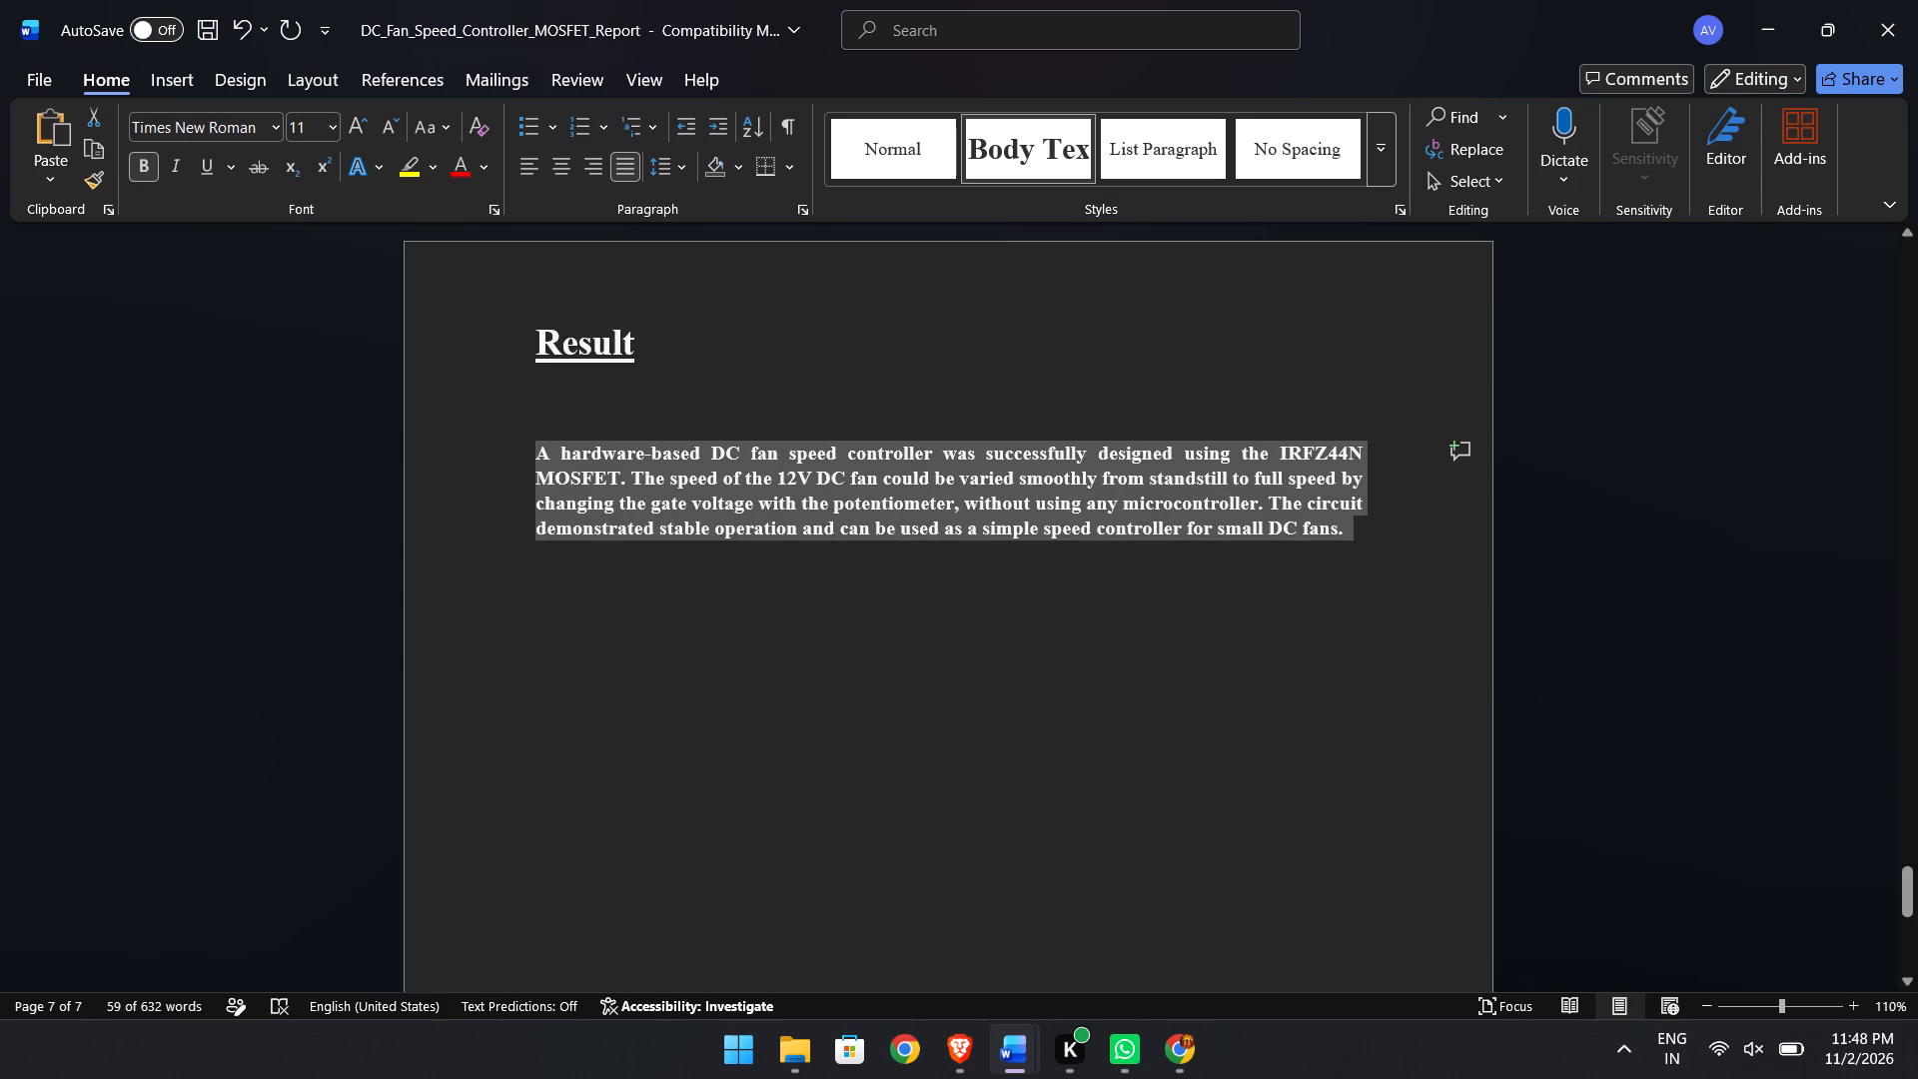
click(674, 157)
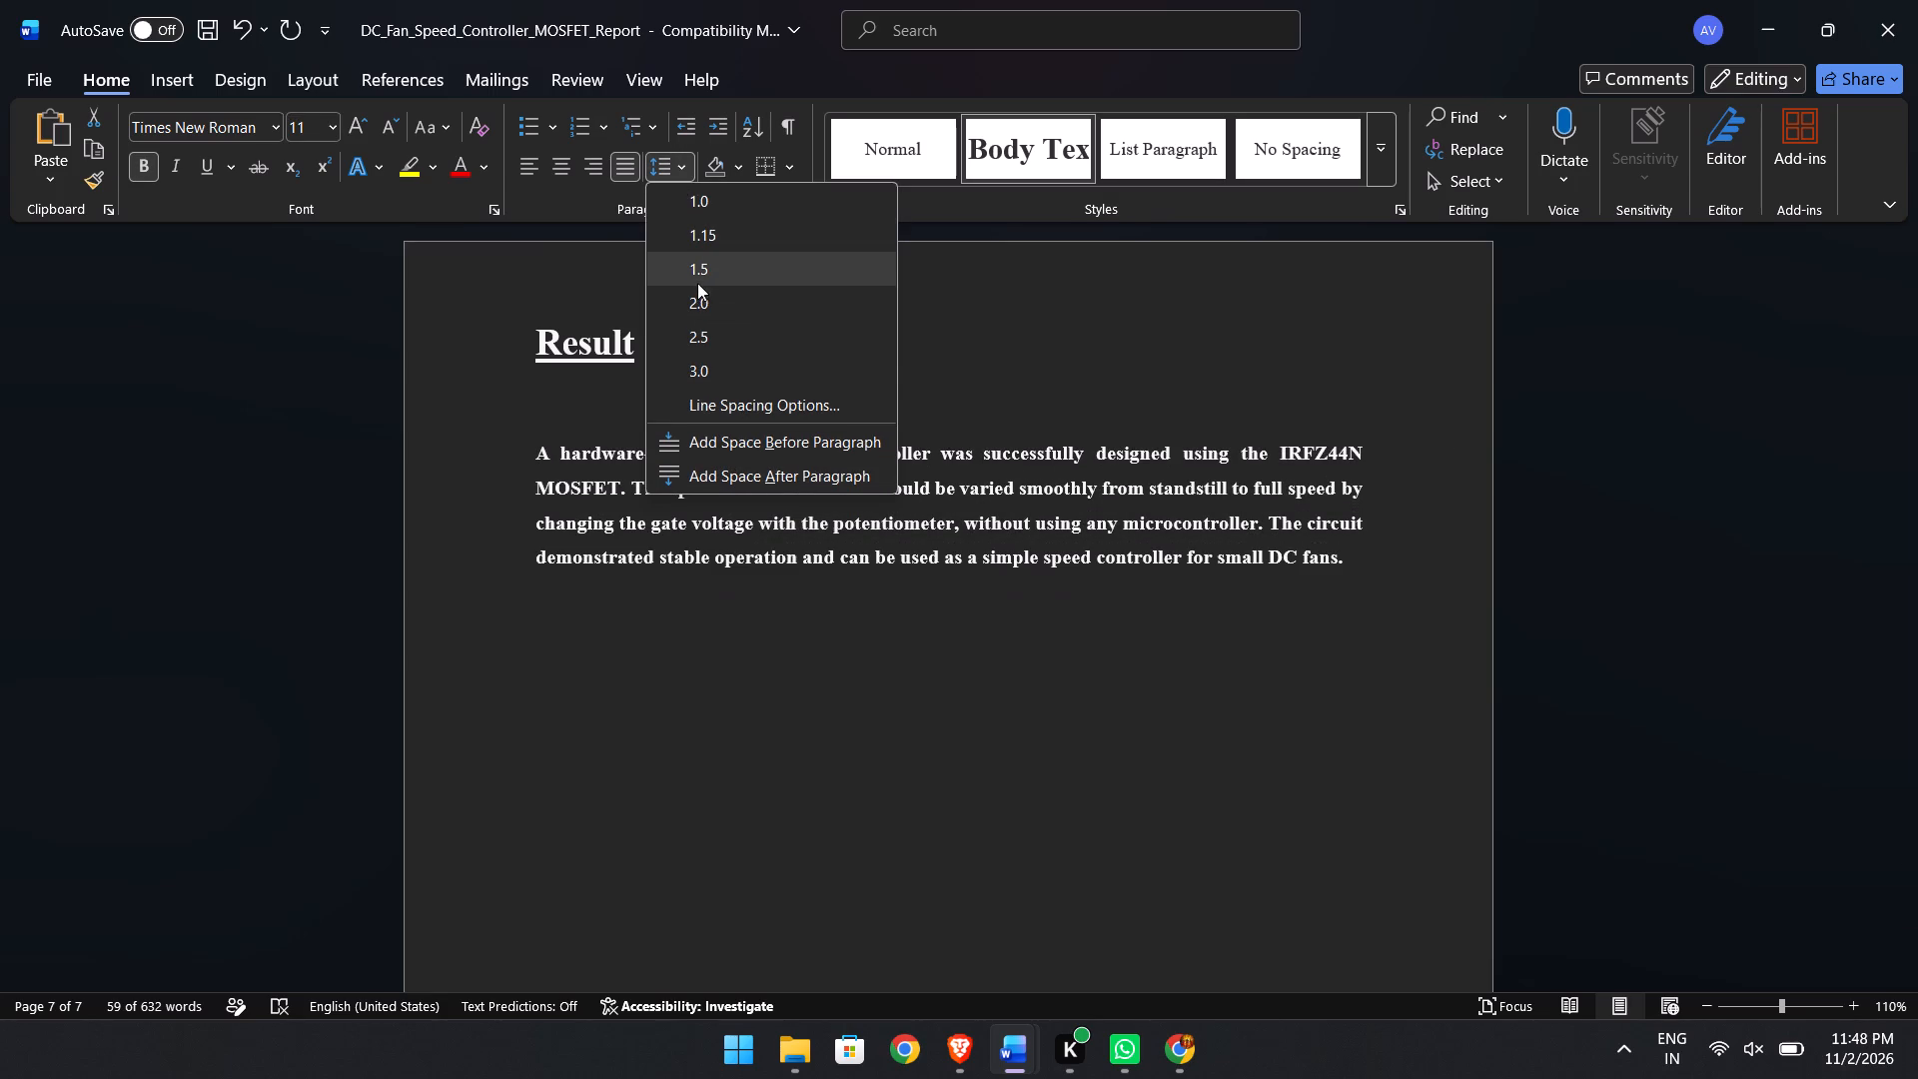
click(697, 282)
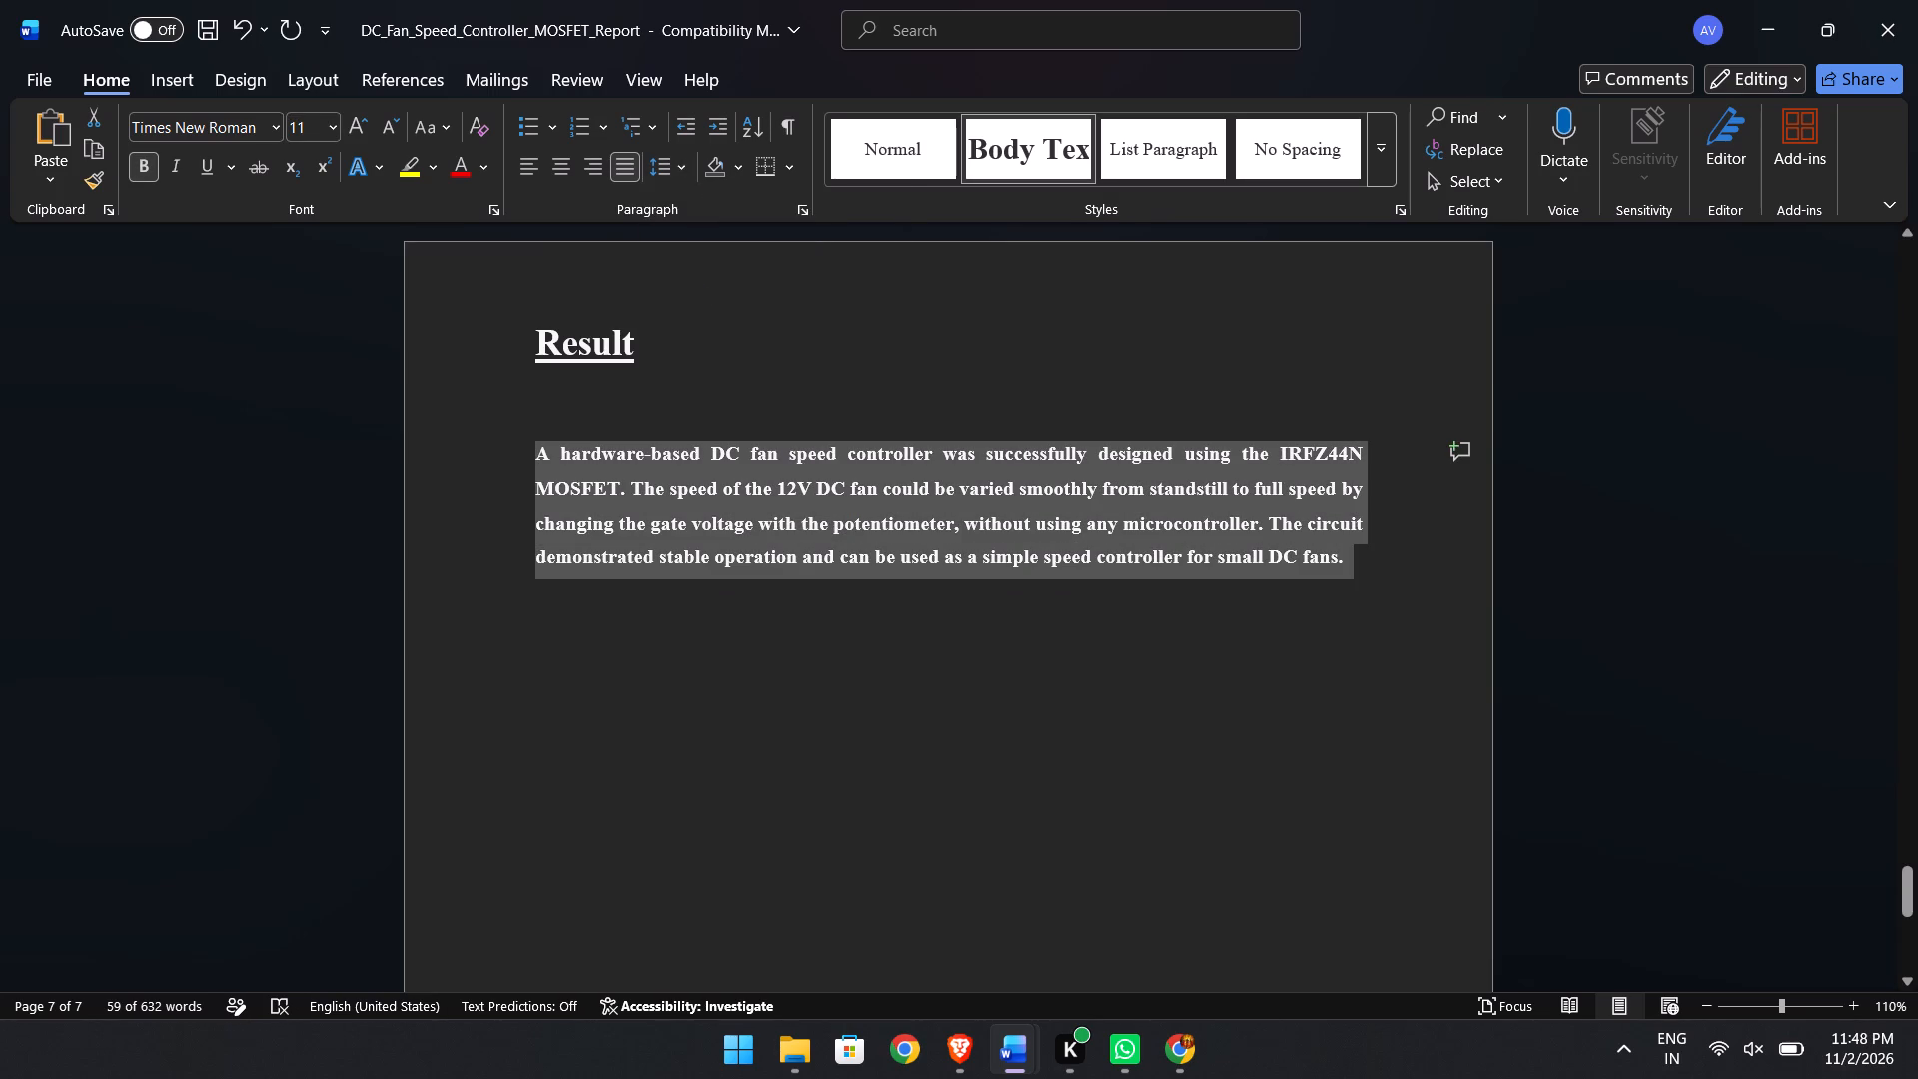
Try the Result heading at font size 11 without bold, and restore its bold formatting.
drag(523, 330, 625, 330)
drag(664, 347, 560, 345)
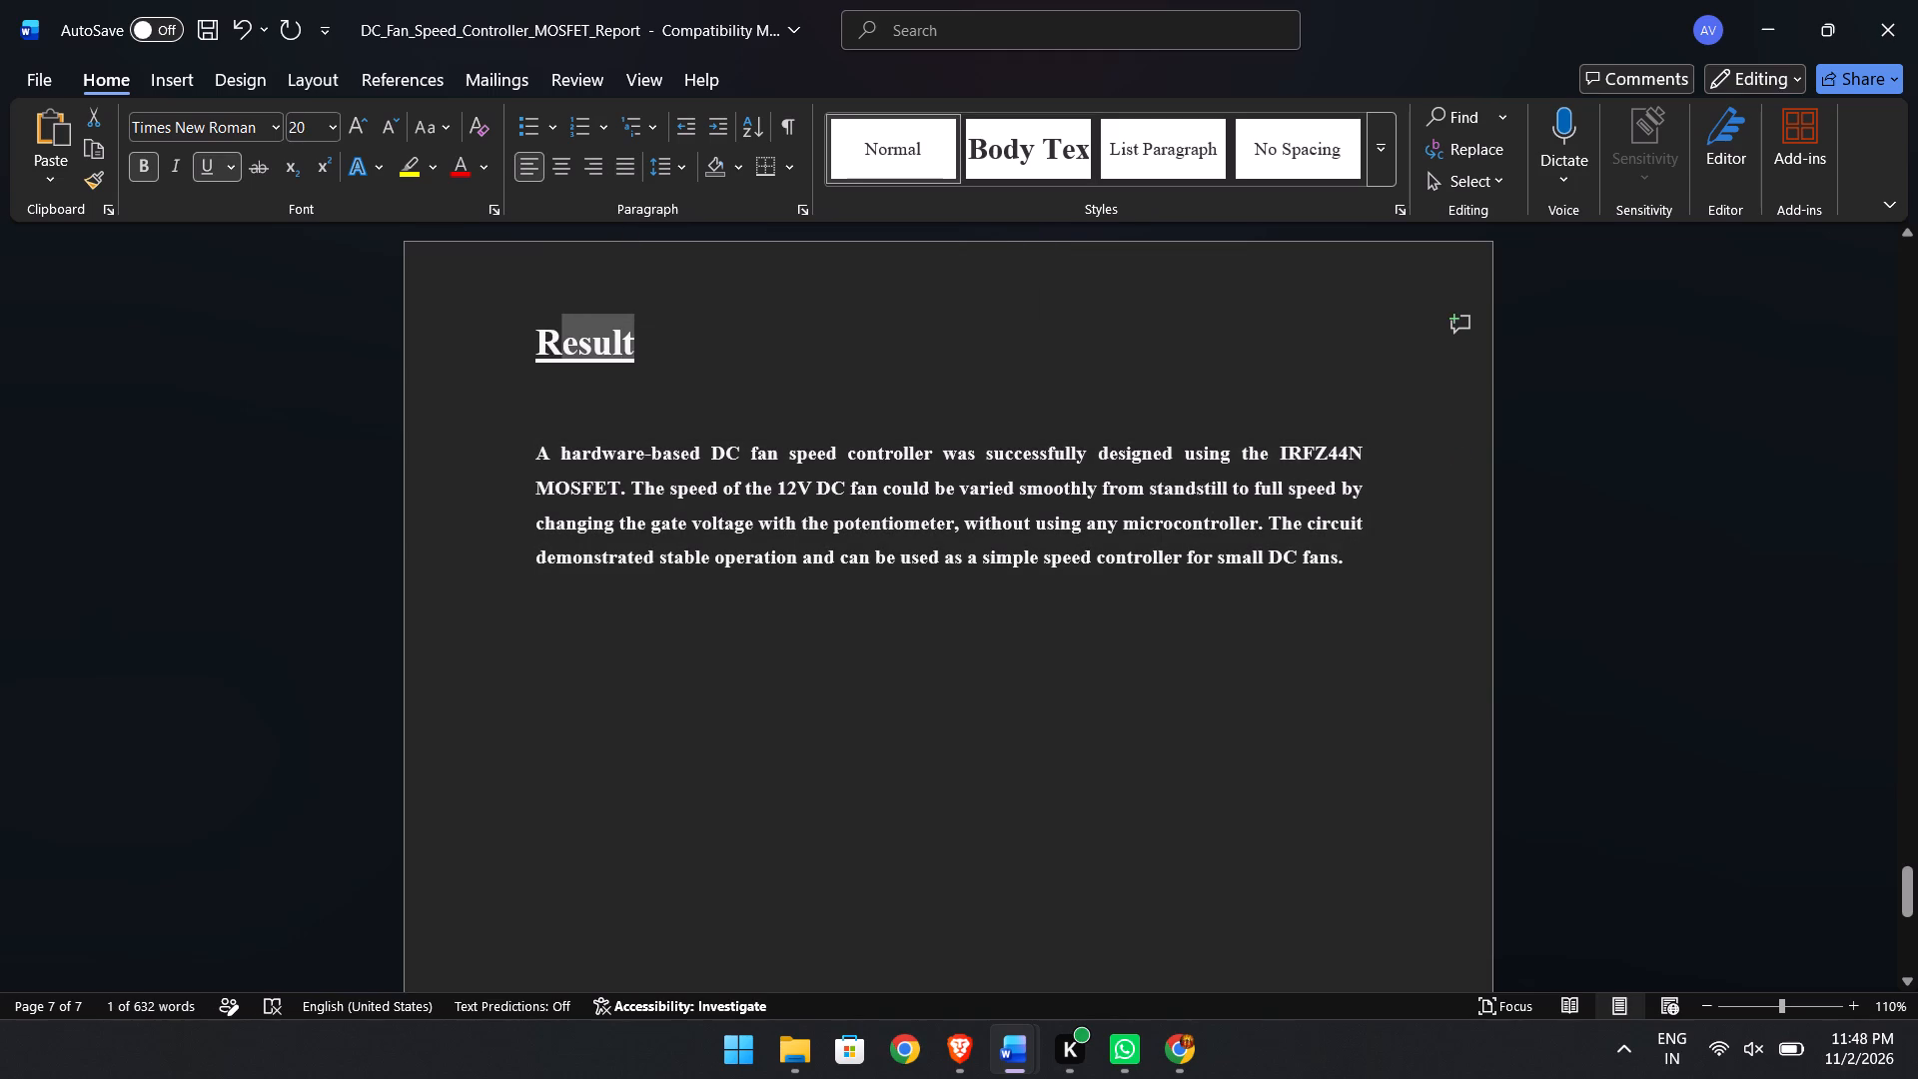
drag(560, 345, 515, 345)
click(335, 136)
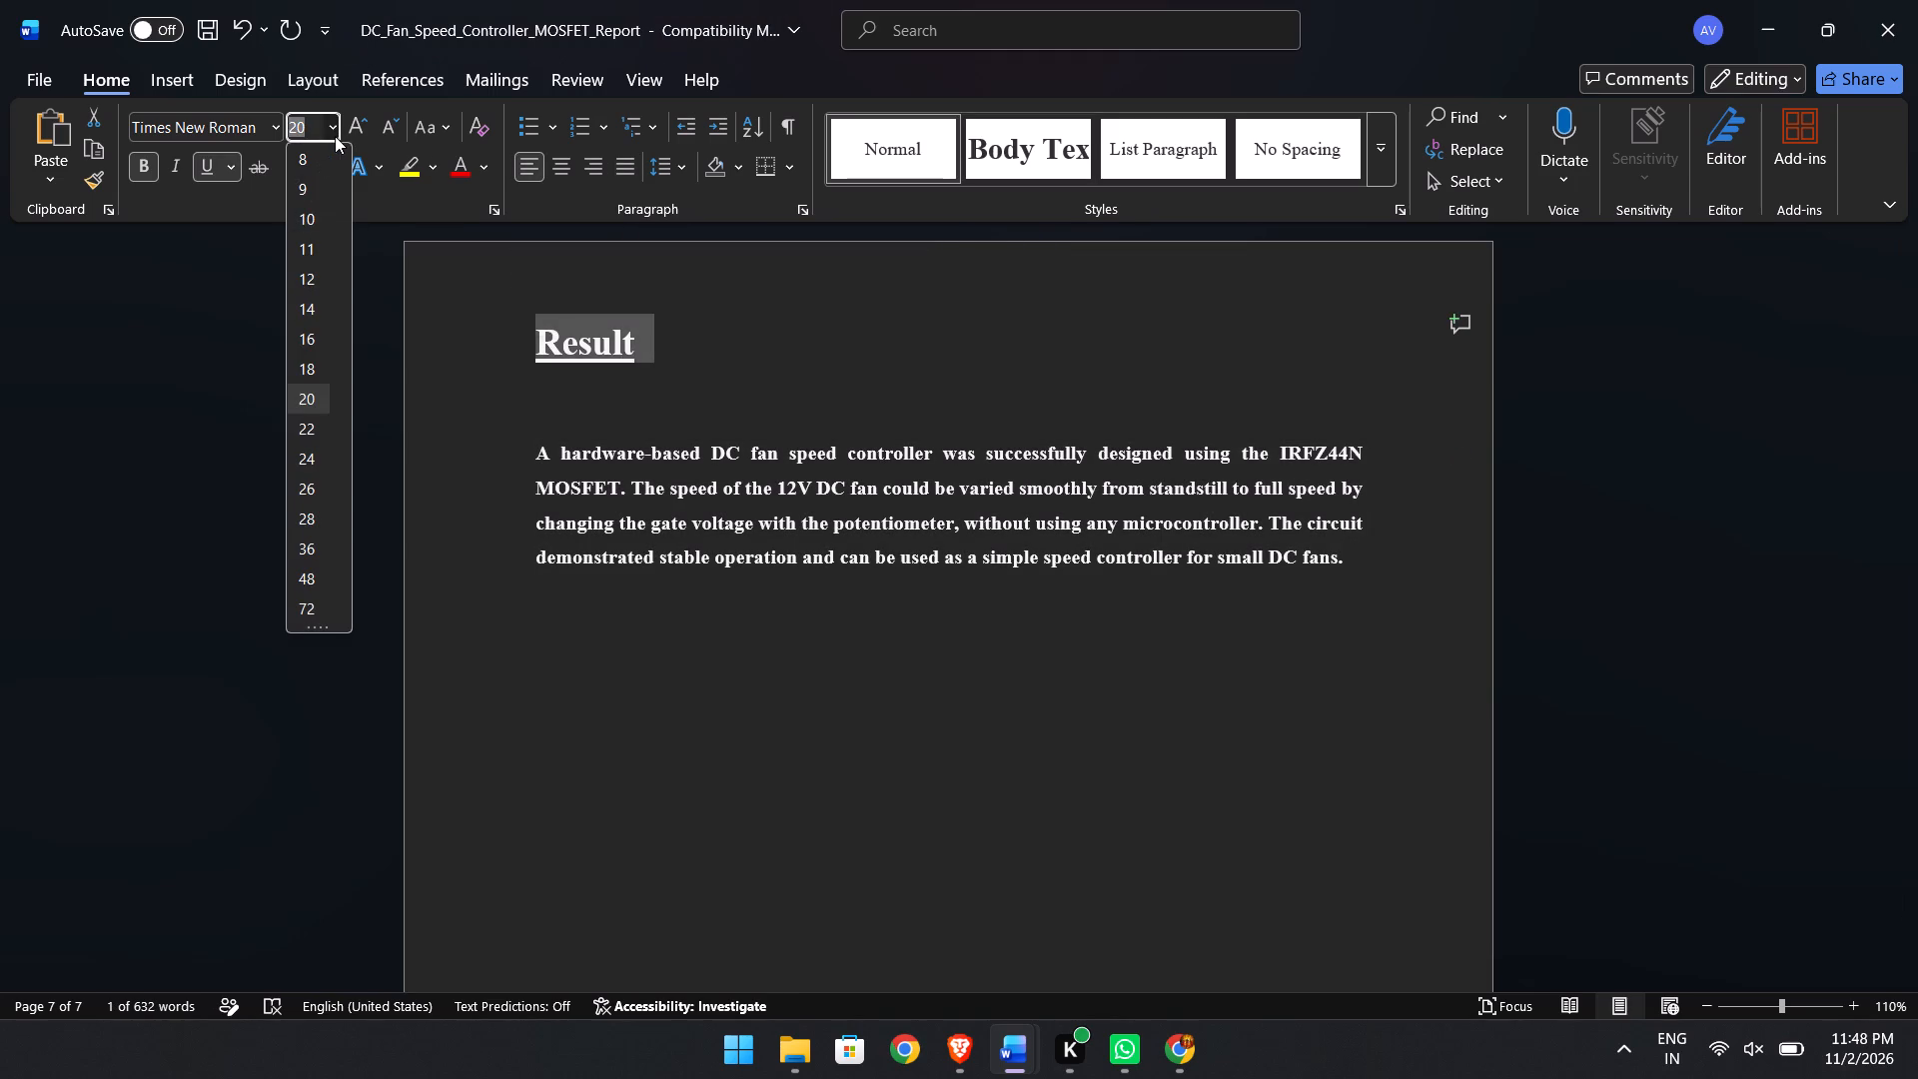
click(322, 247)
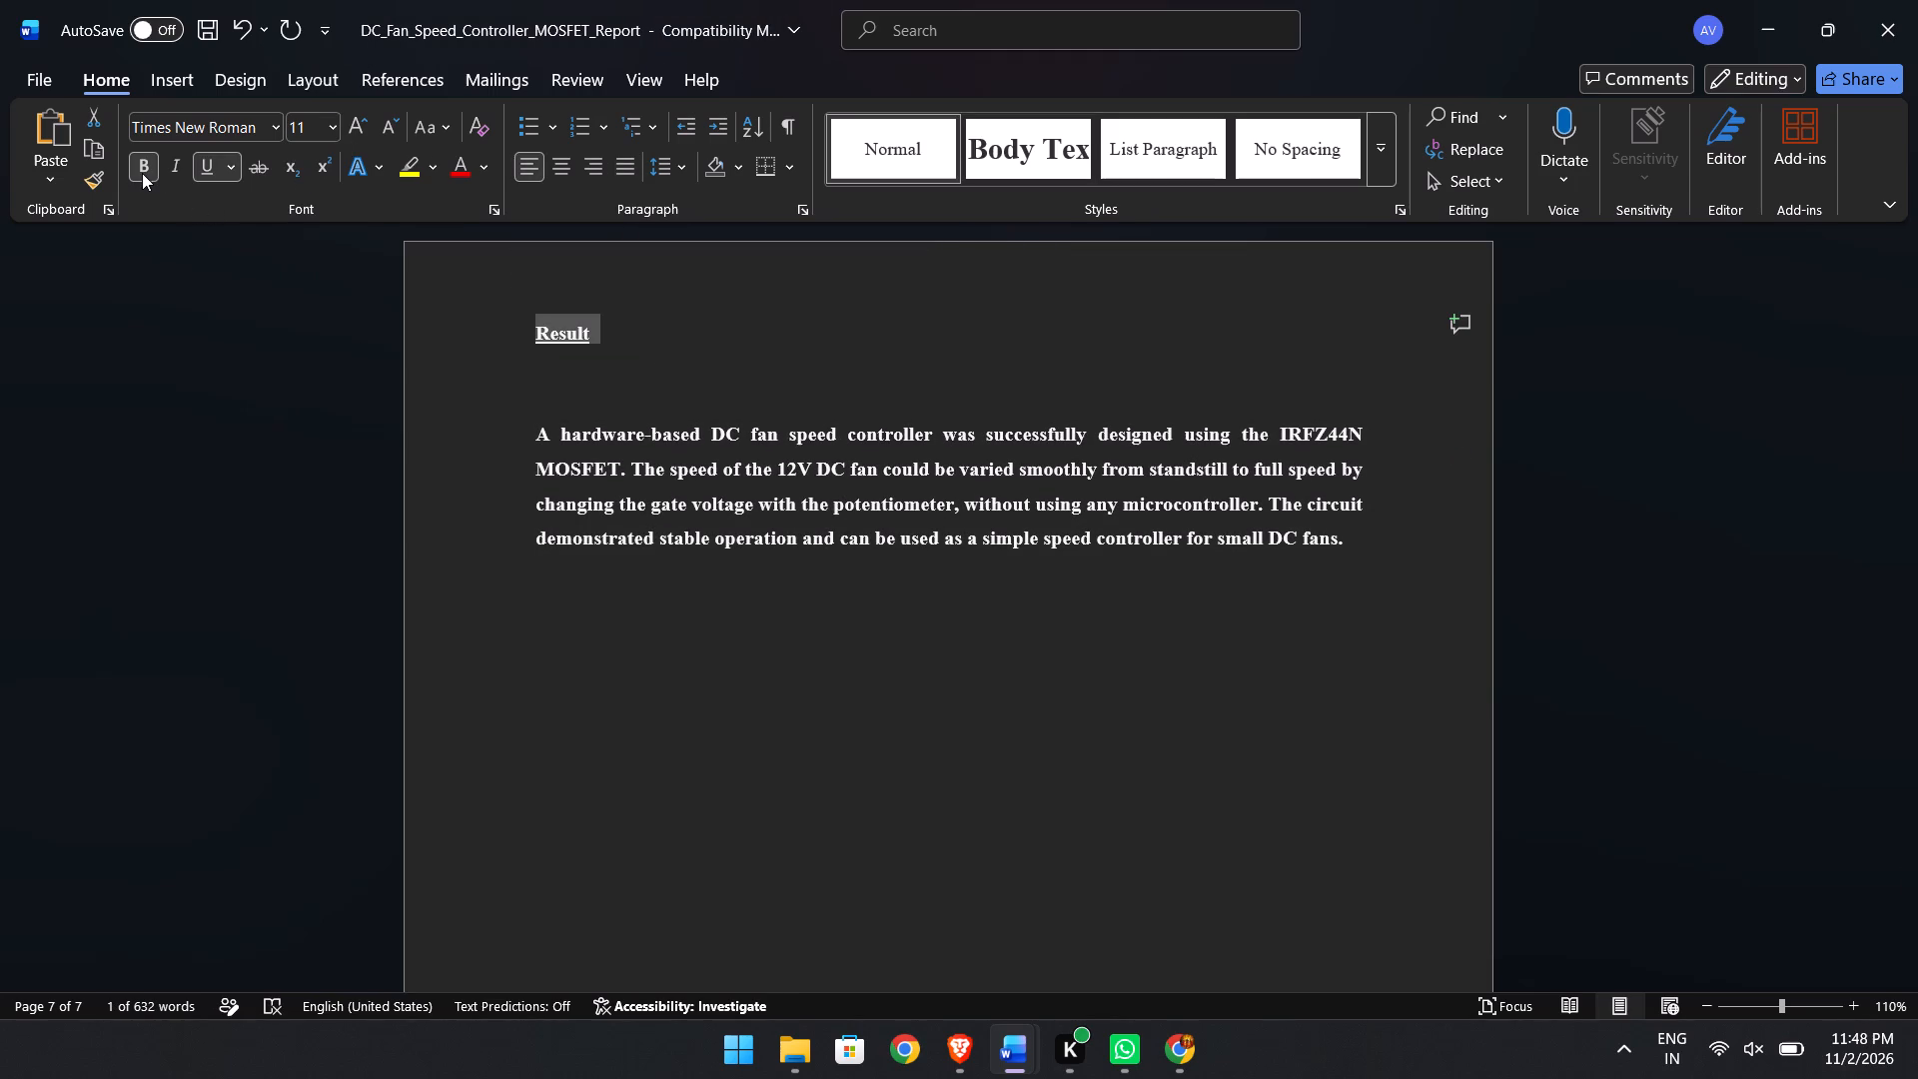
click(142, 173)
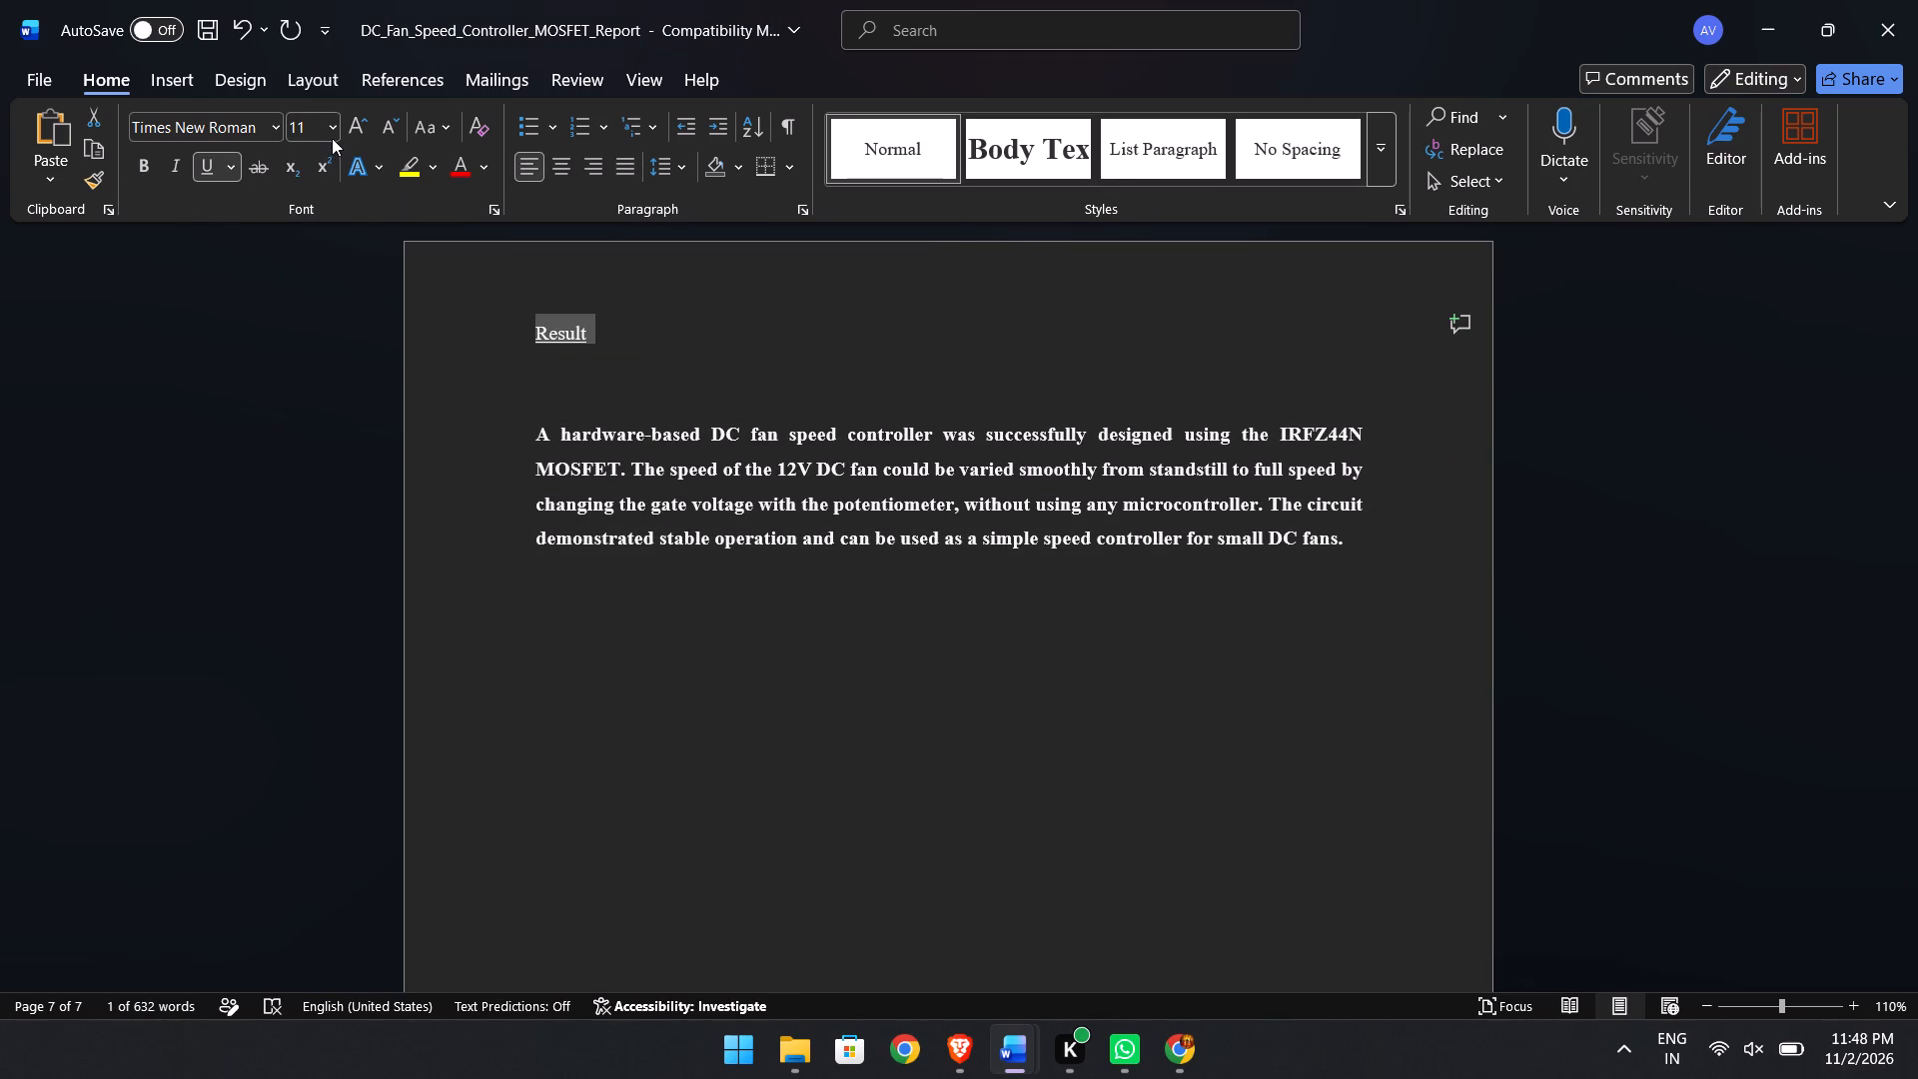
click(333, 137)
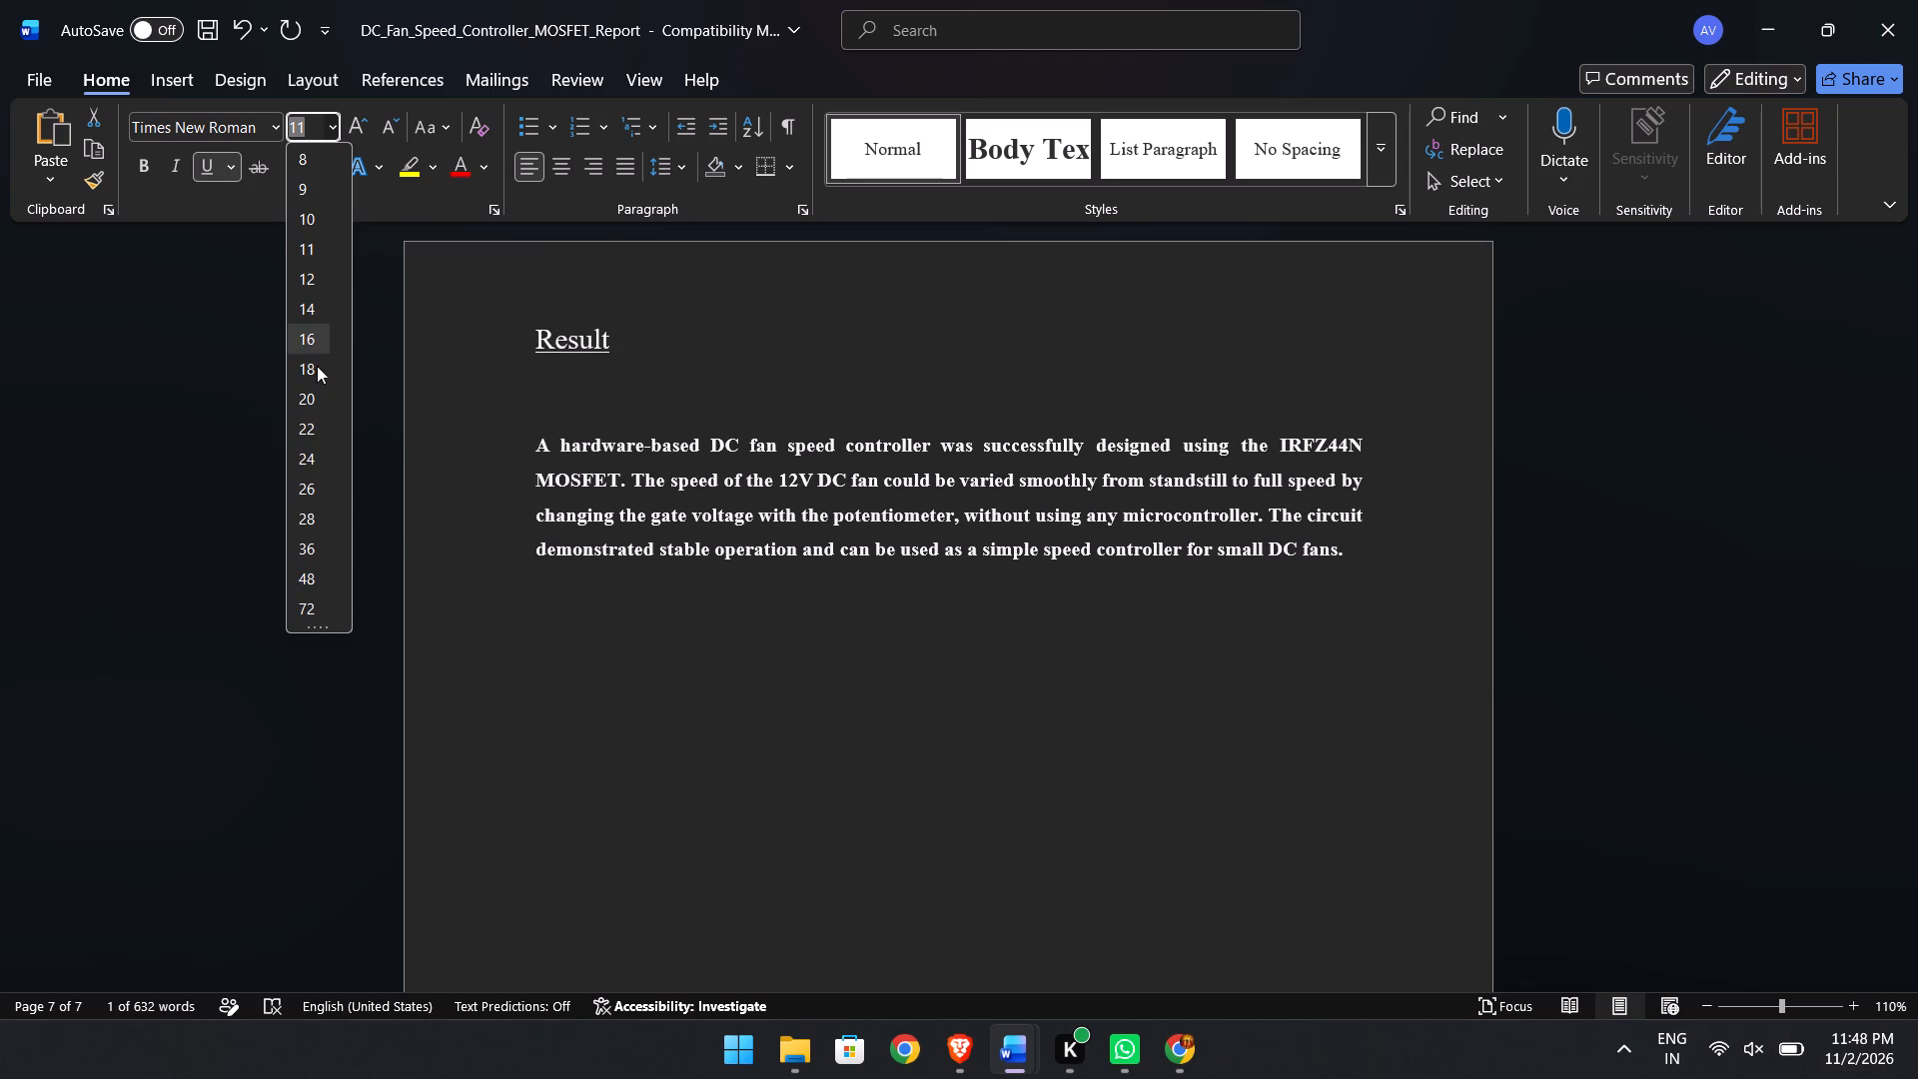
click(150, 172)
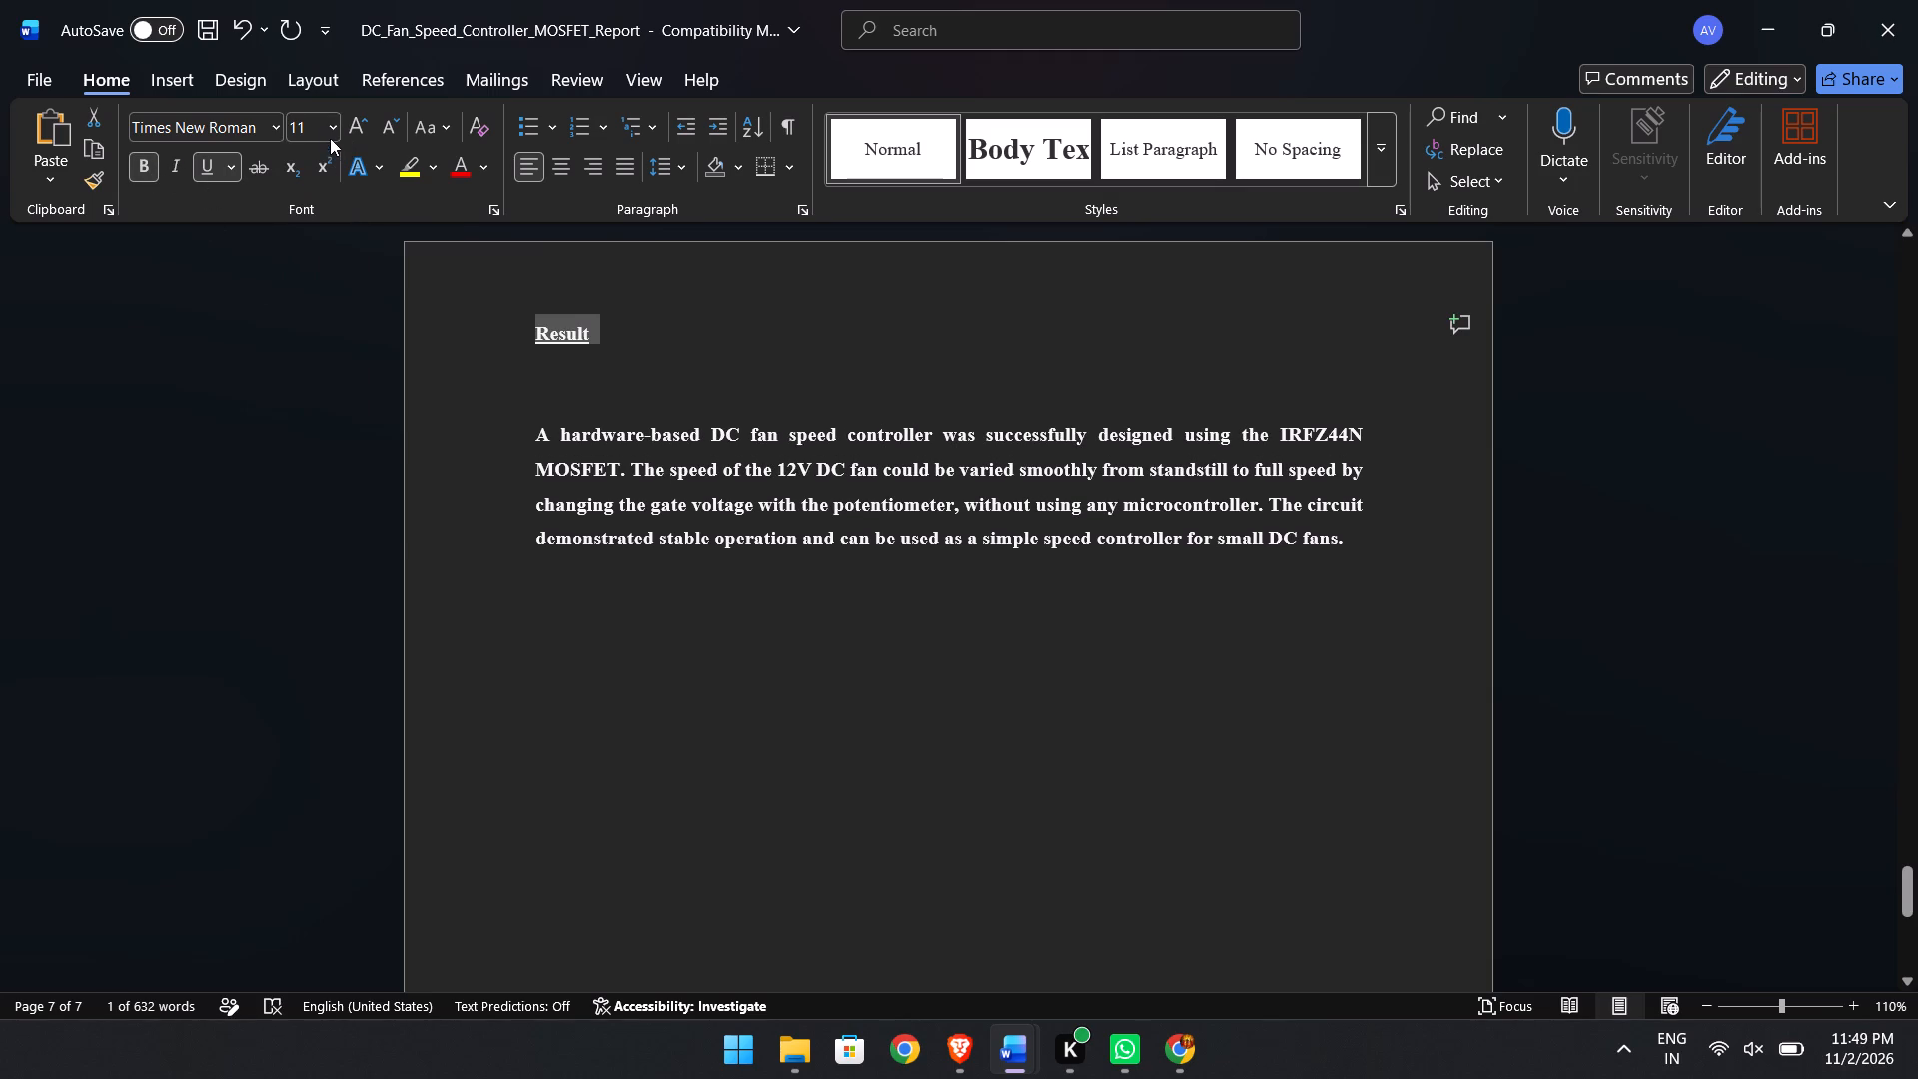
Set the Result heading to font size 16.
drag(325, 132, 322, 336)
Delete the blank line between the Result heading and the paragraph below it.
click(544, 408)
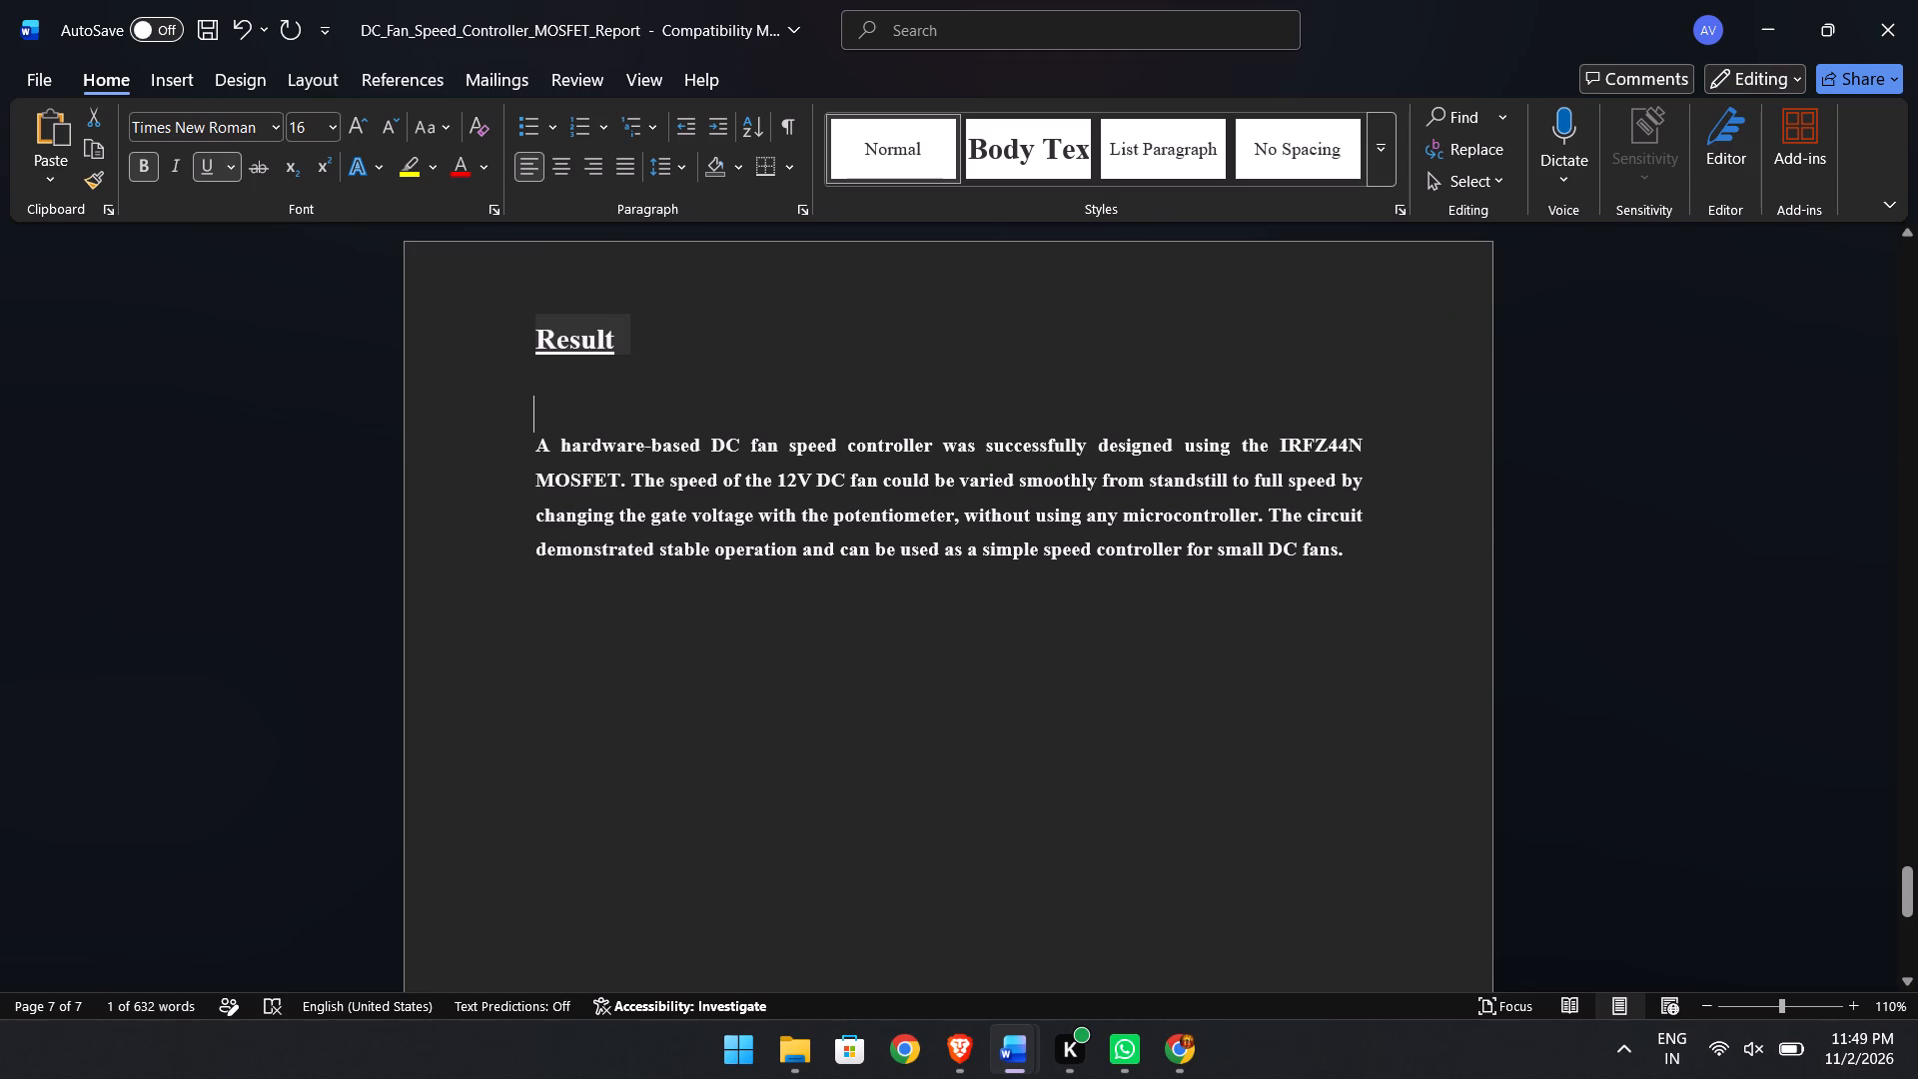
key(BackSpace)
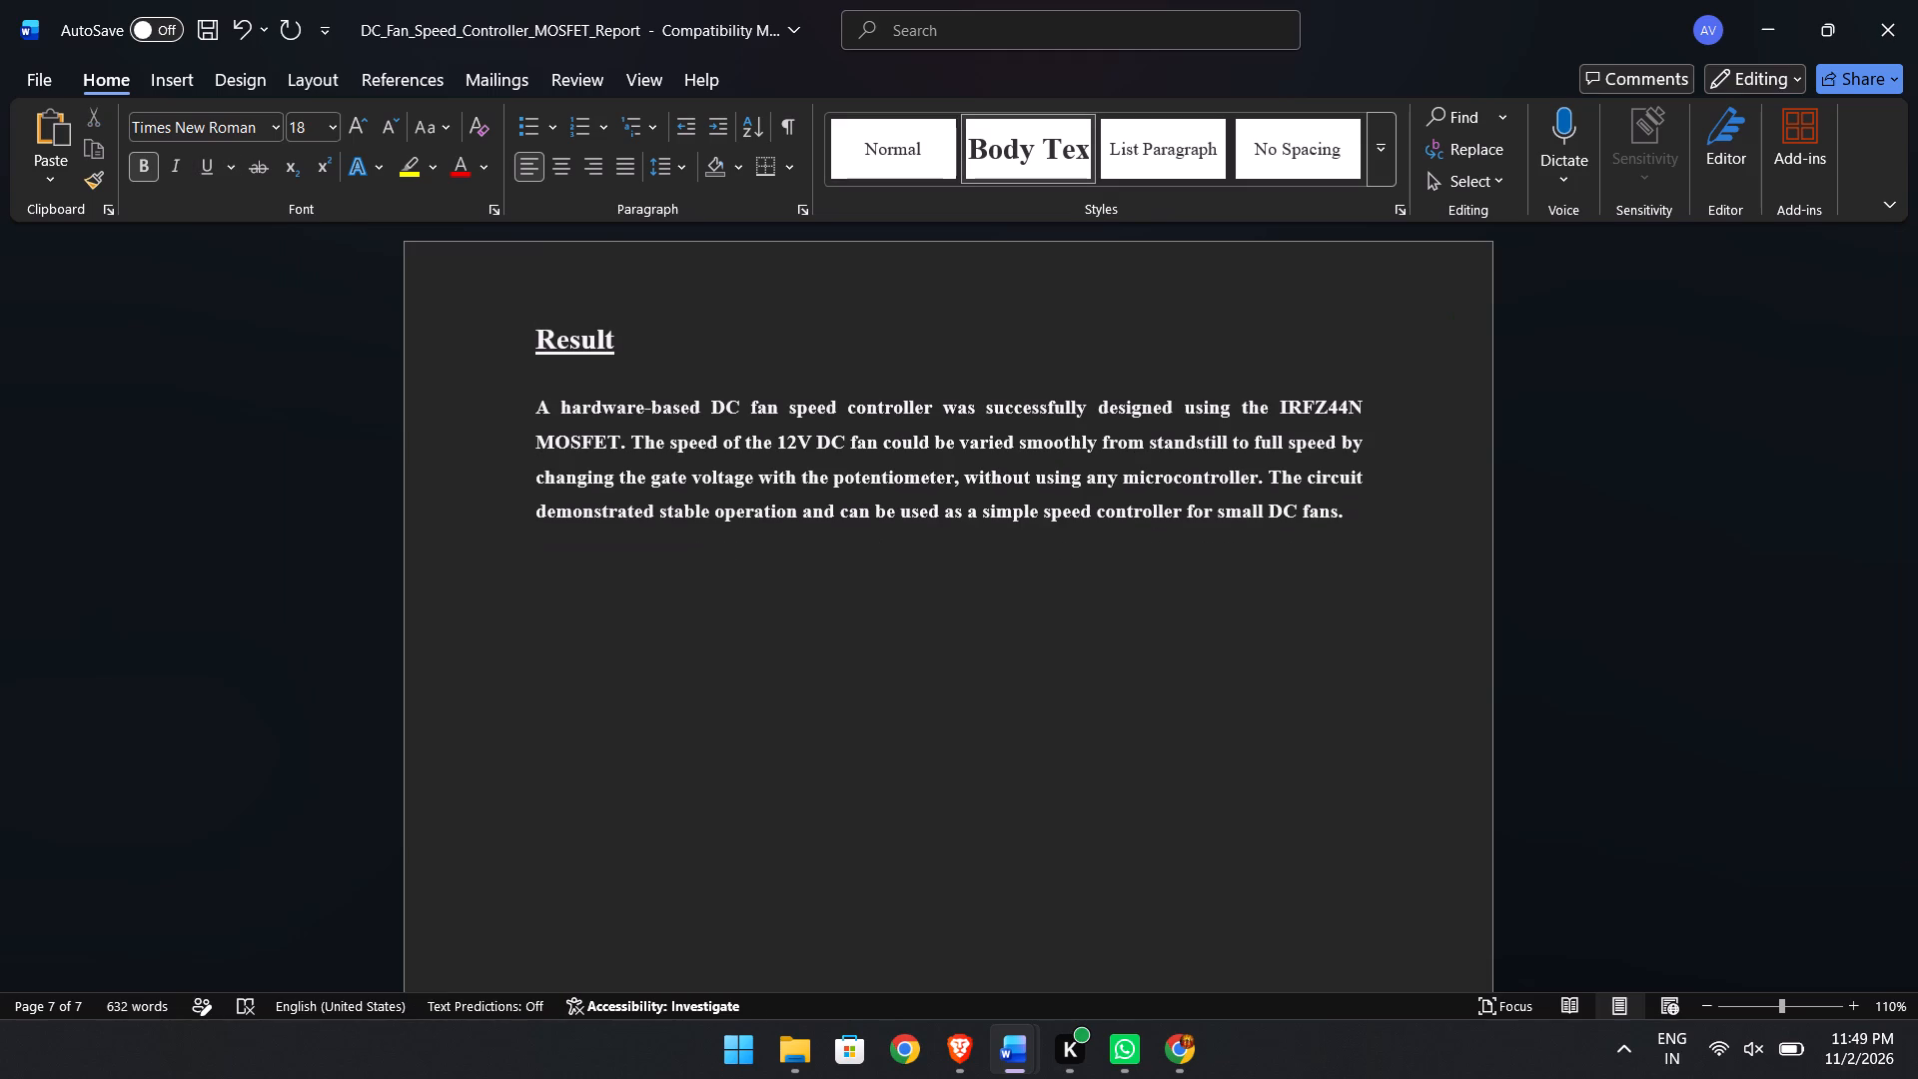
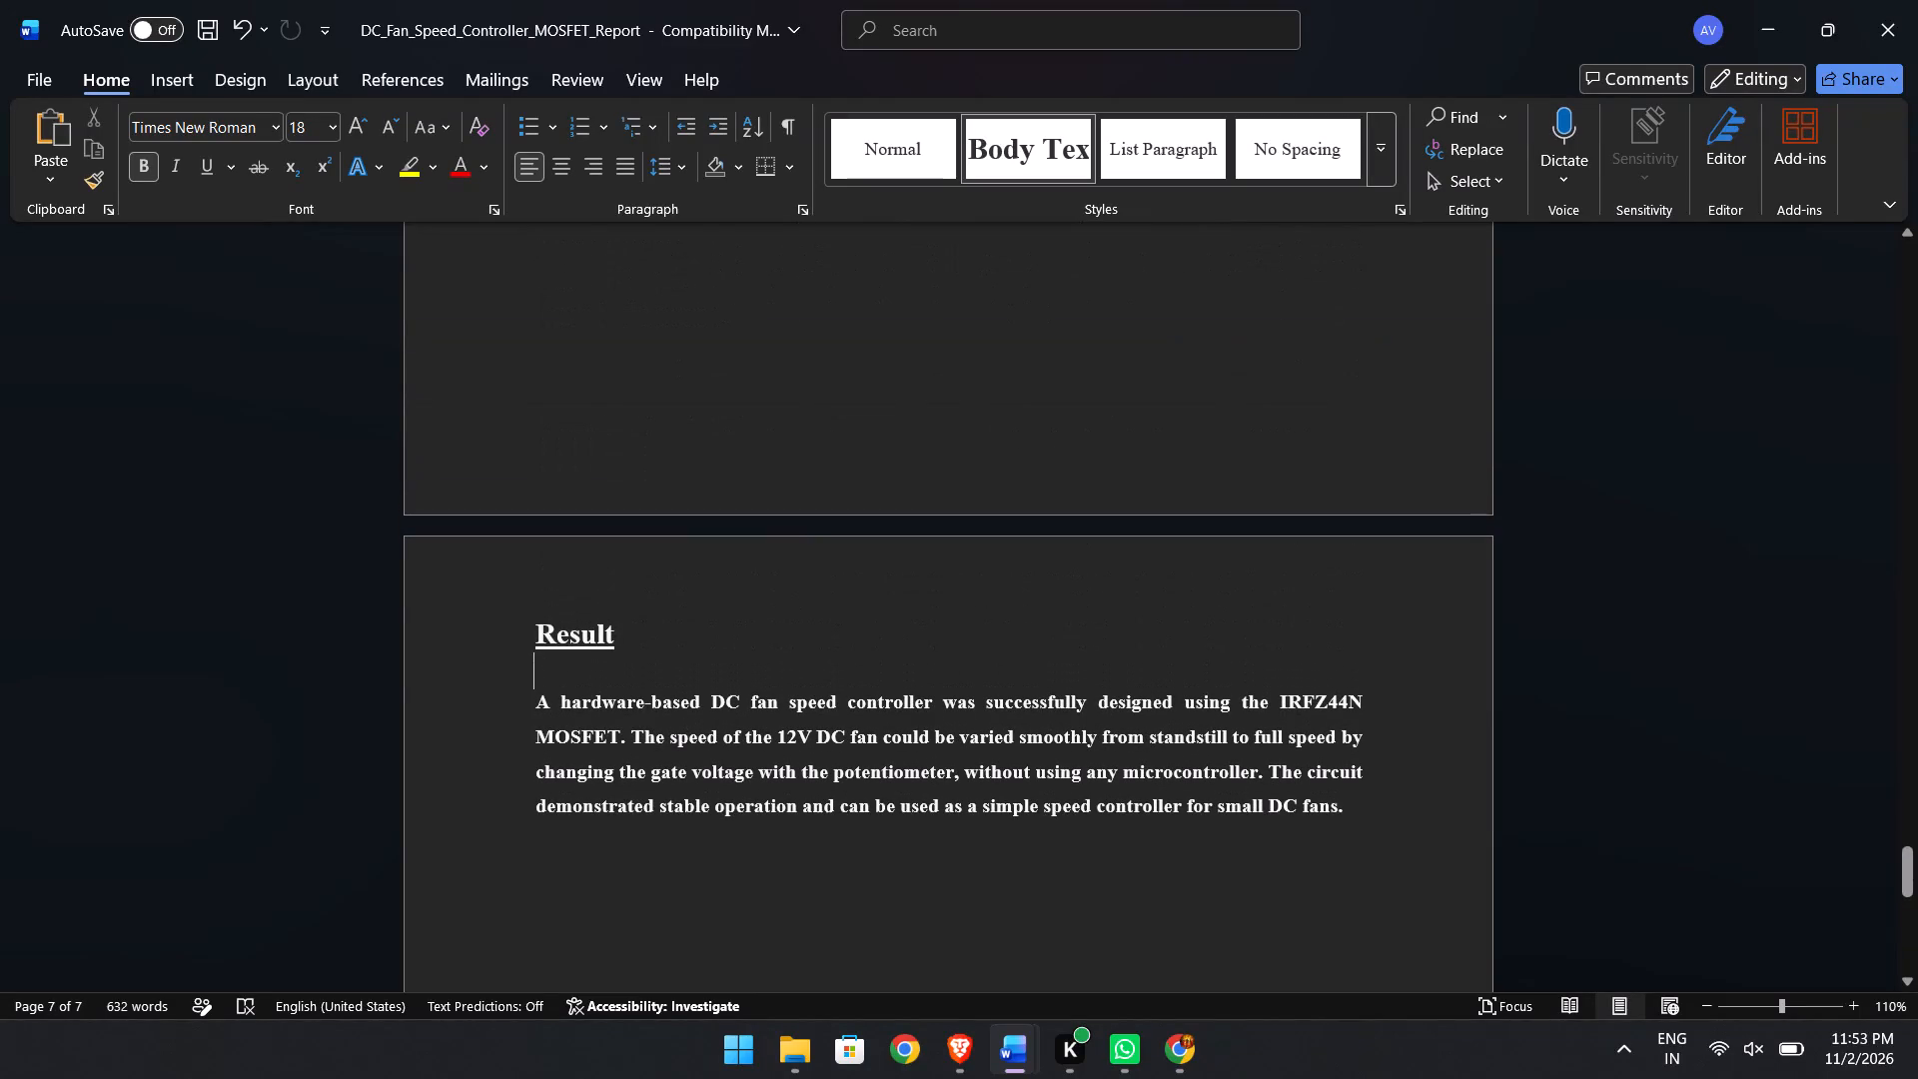
Remove the bold formatting from the paragraph under the Result heading.
click(537, 710)
drag(1352, 811, 590, 721)
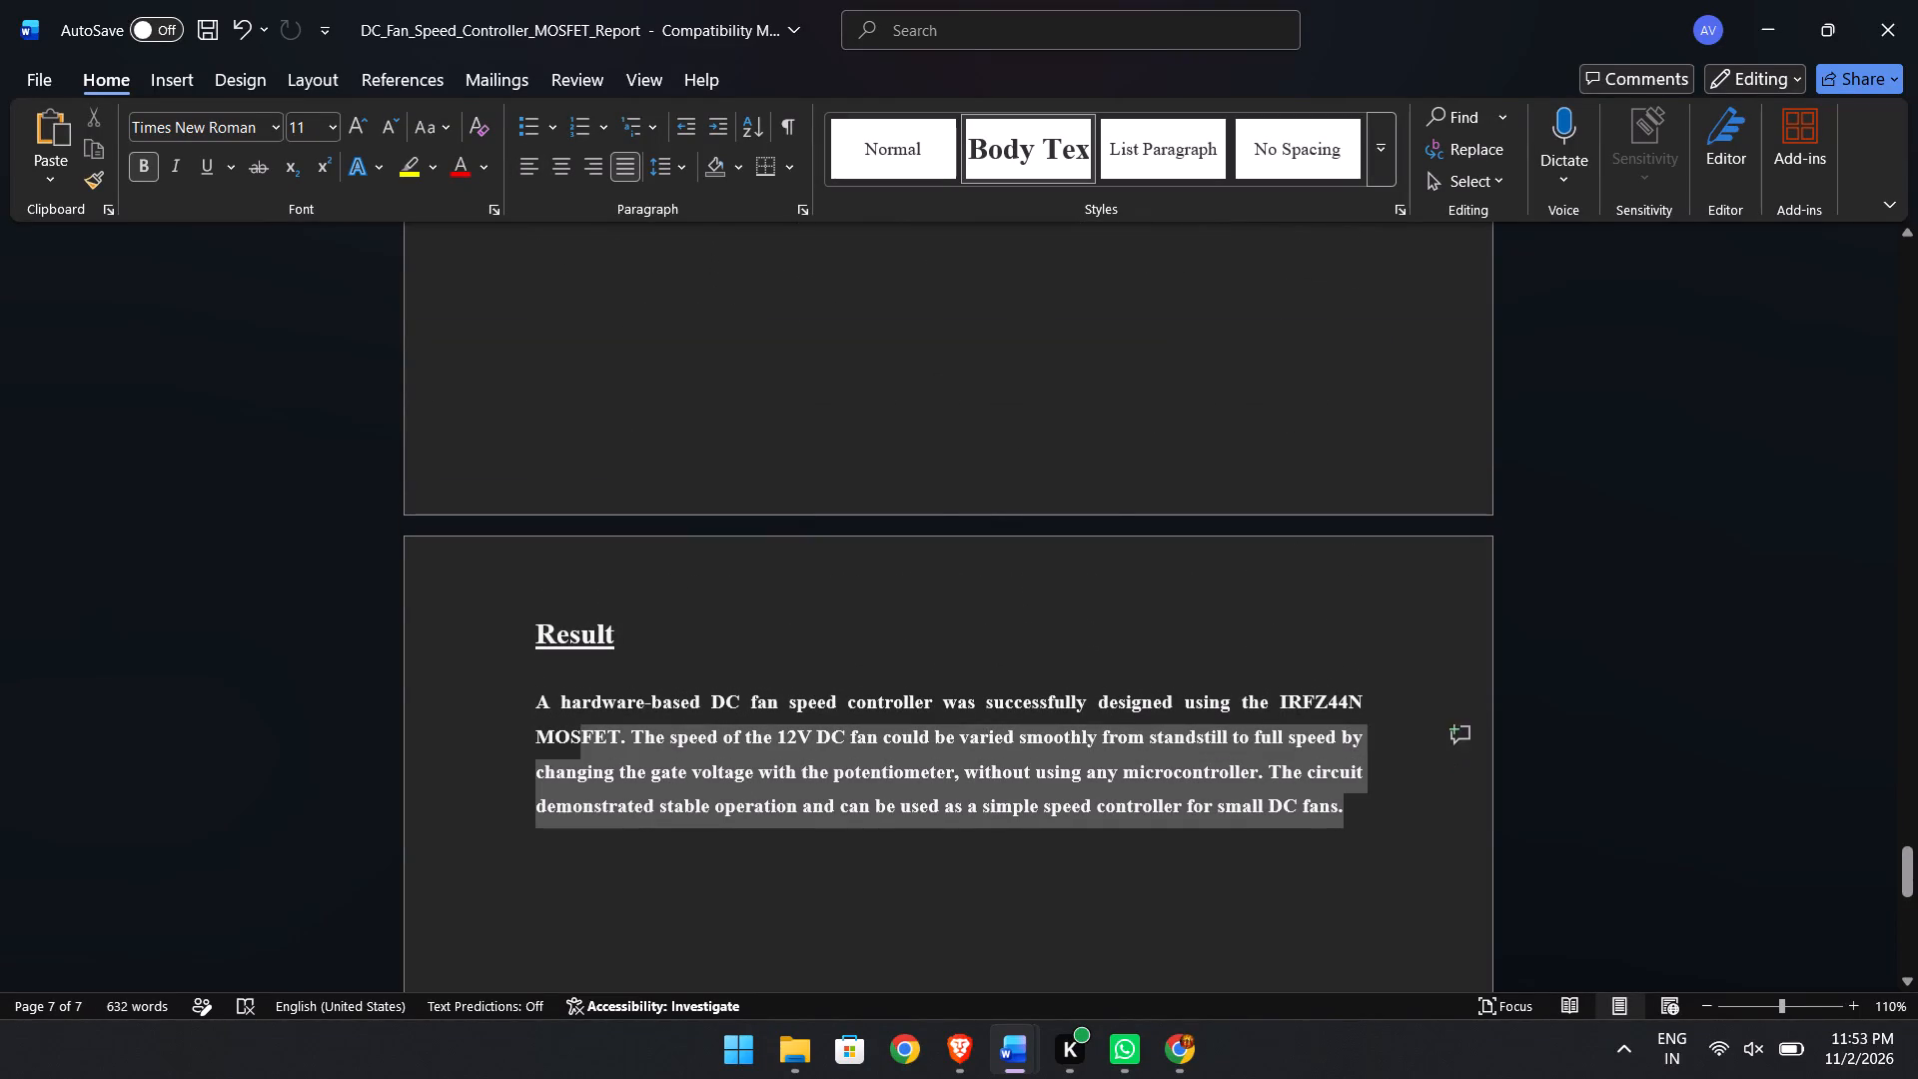
drag(590, 721, 521, 699)
click(138, 161)
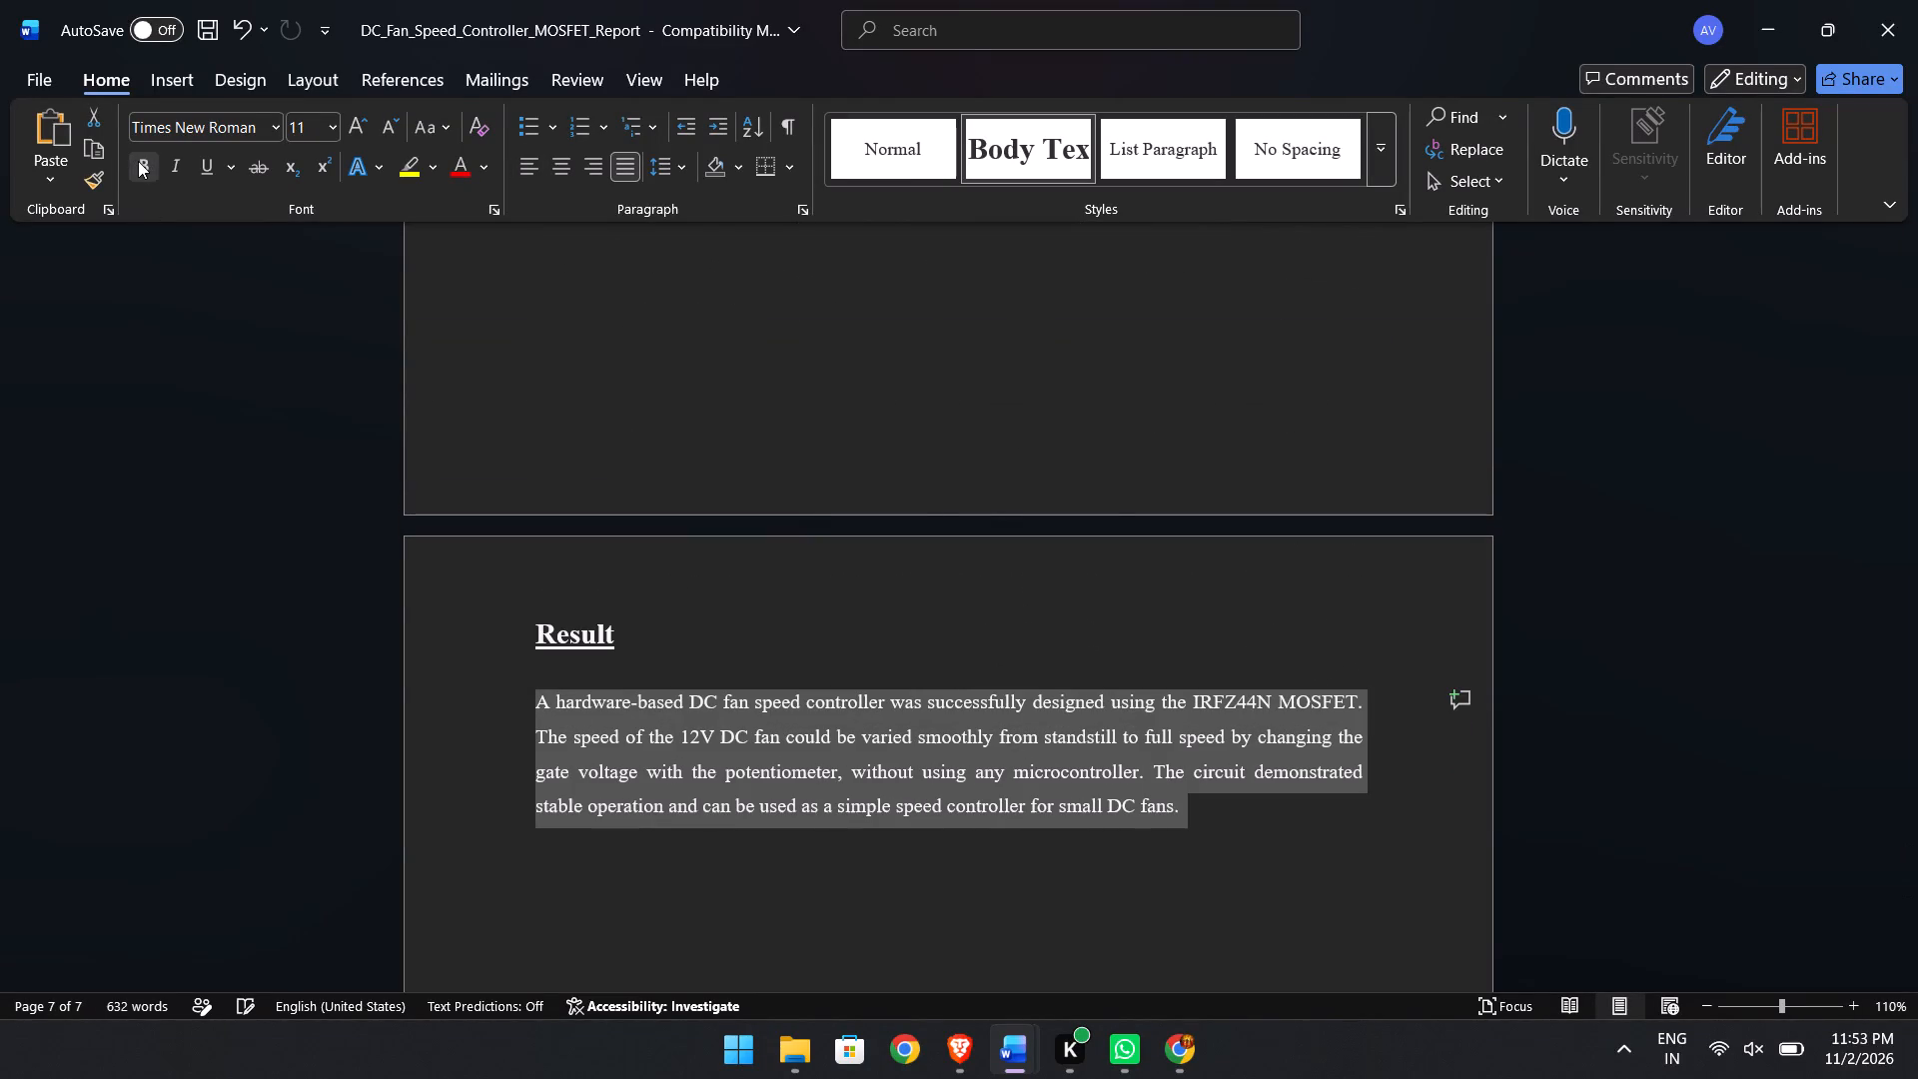
click(412, 667)
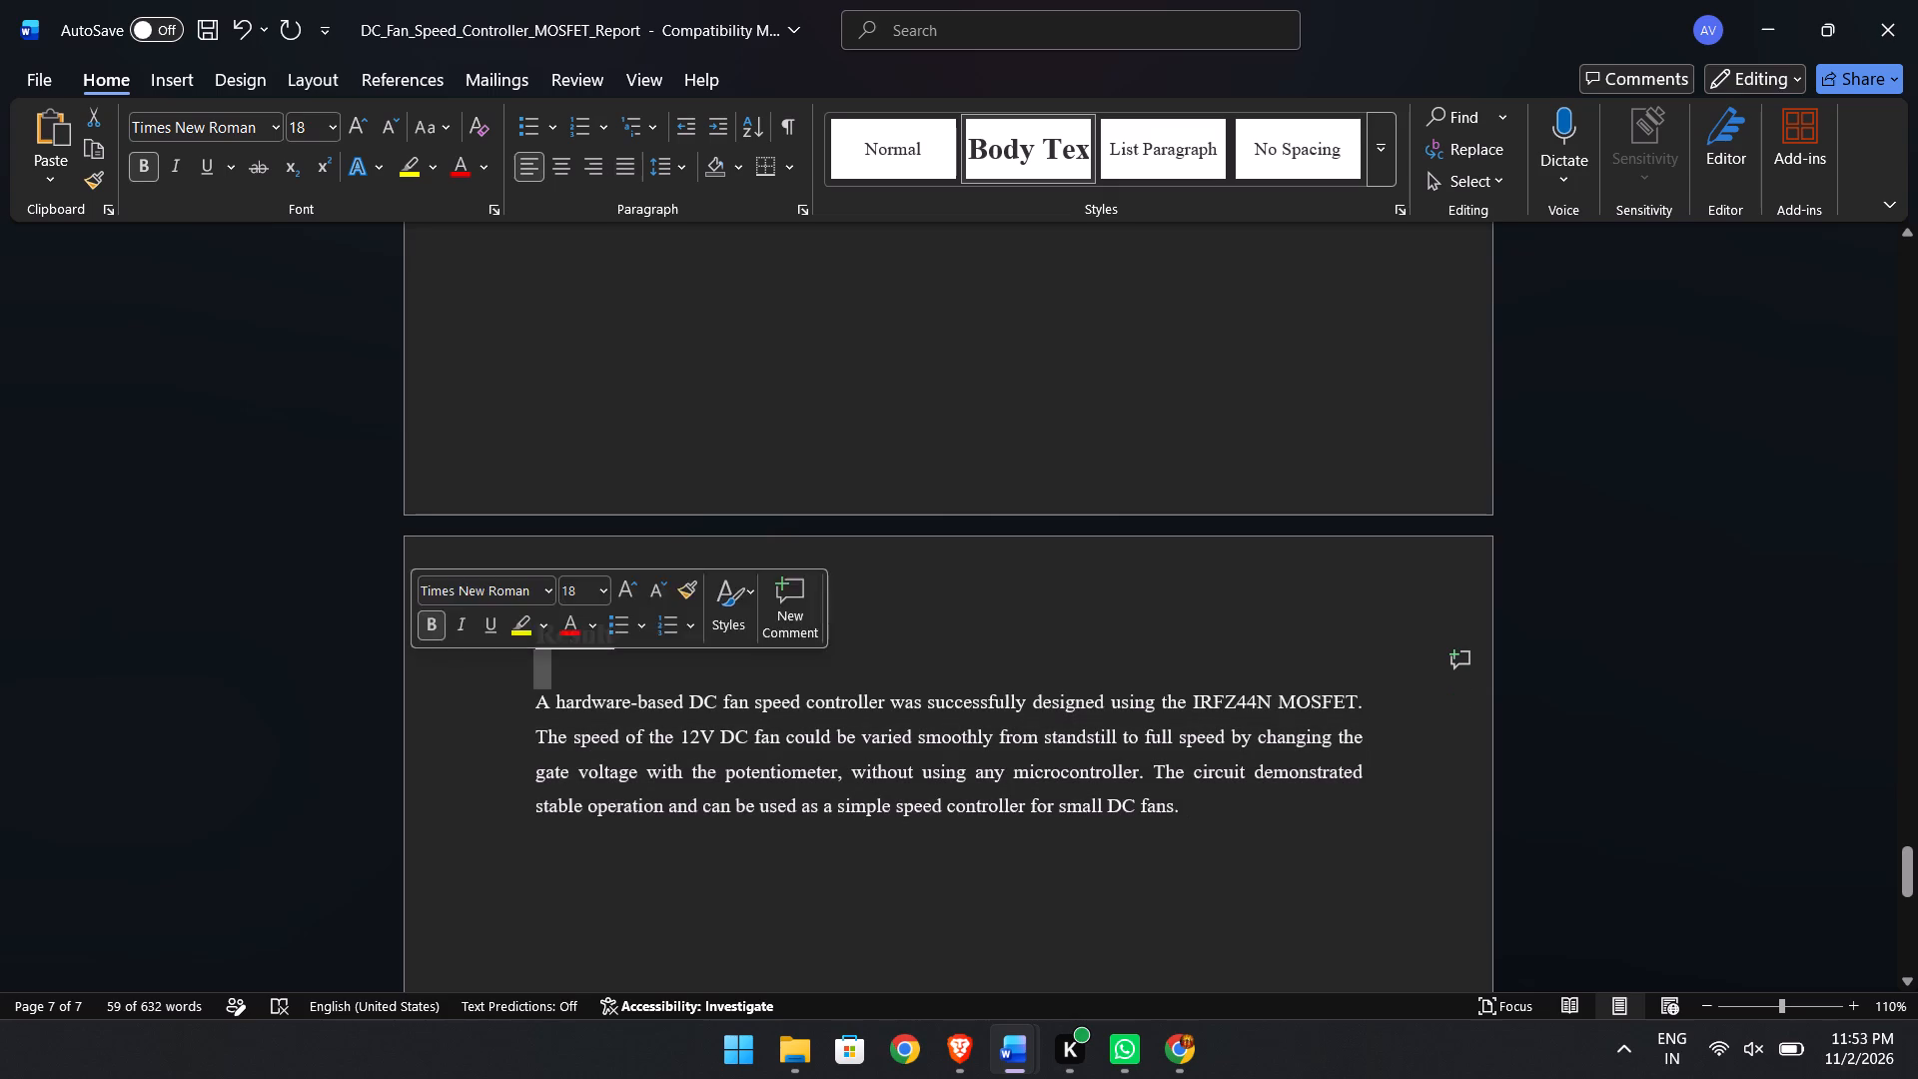
click(476, 676)
Save the report as a Word document named MOSFET_Report in the Downloads folder, accepting the upgrade to the newest file format.
scroll(476, 676, up, 2)
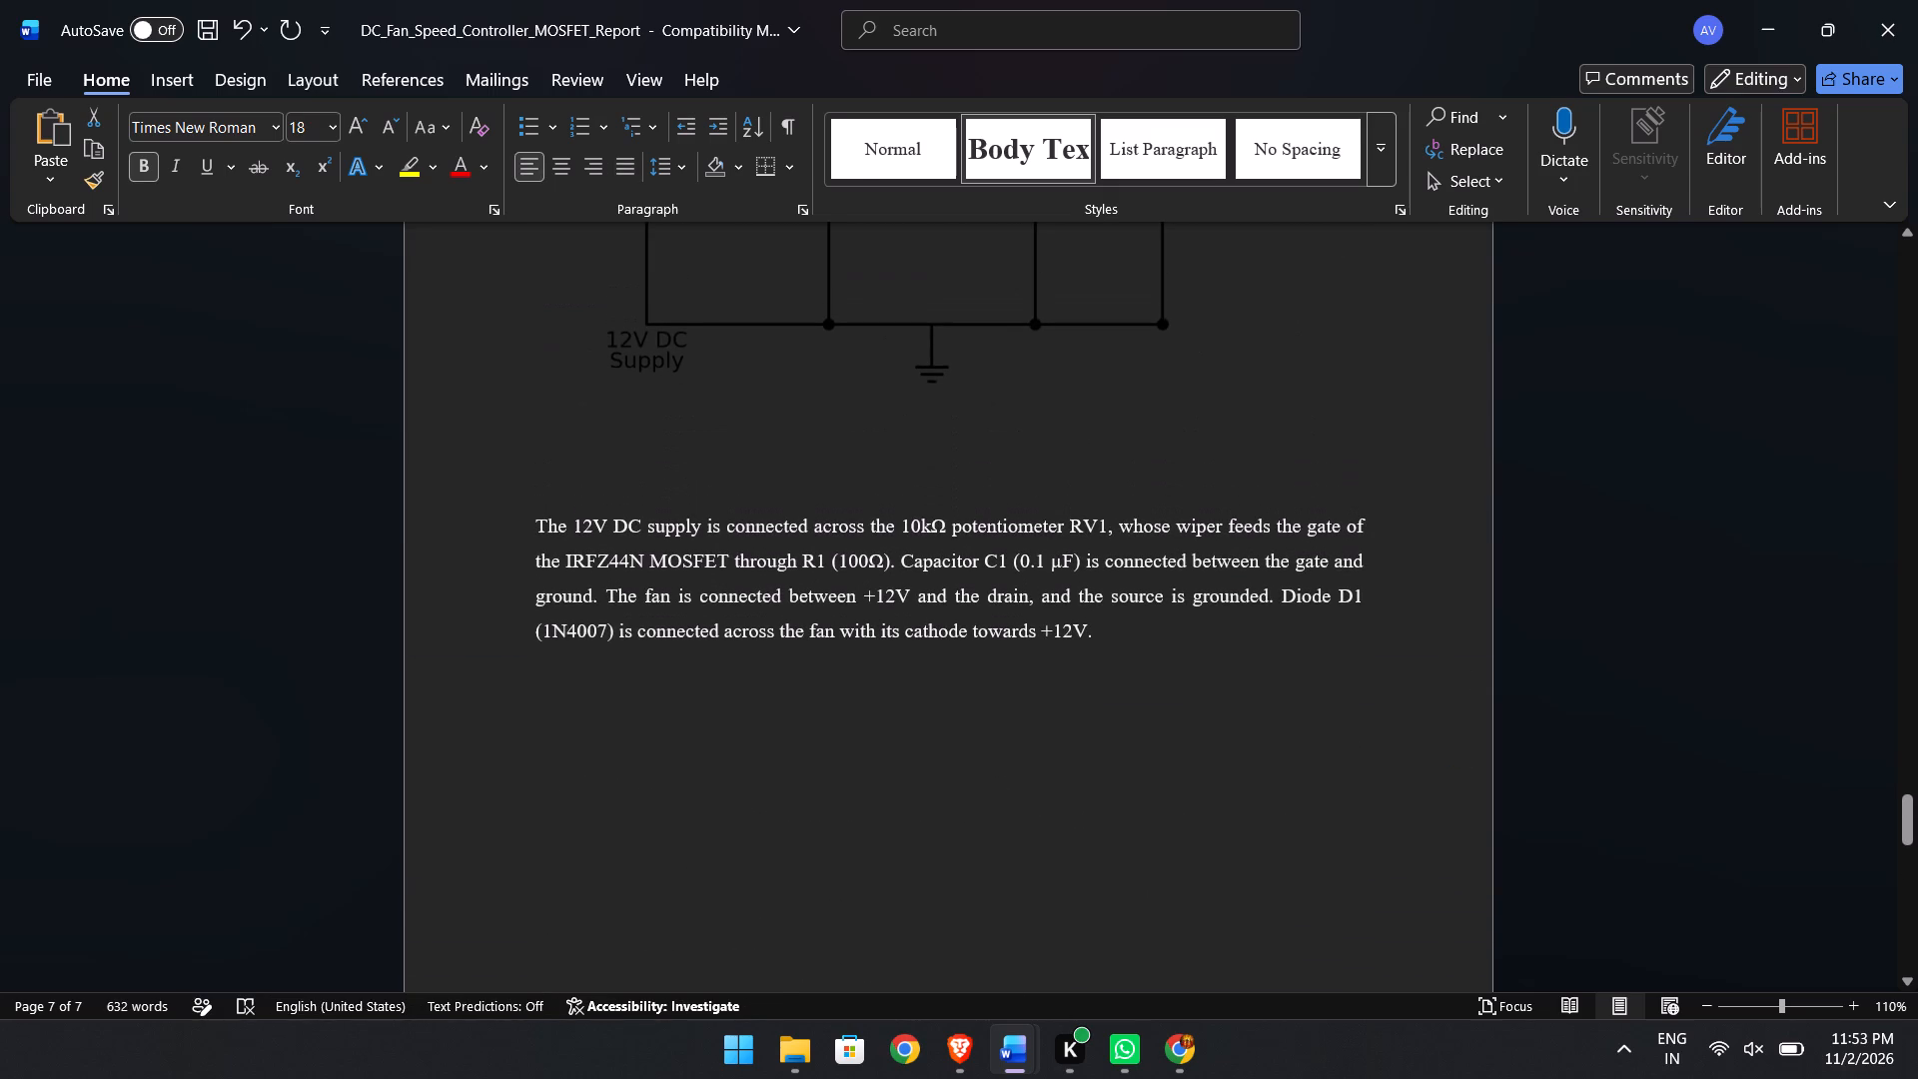
scroll(476, 676, up, 1)
ctrl+scroll(476, 676, down, 6)
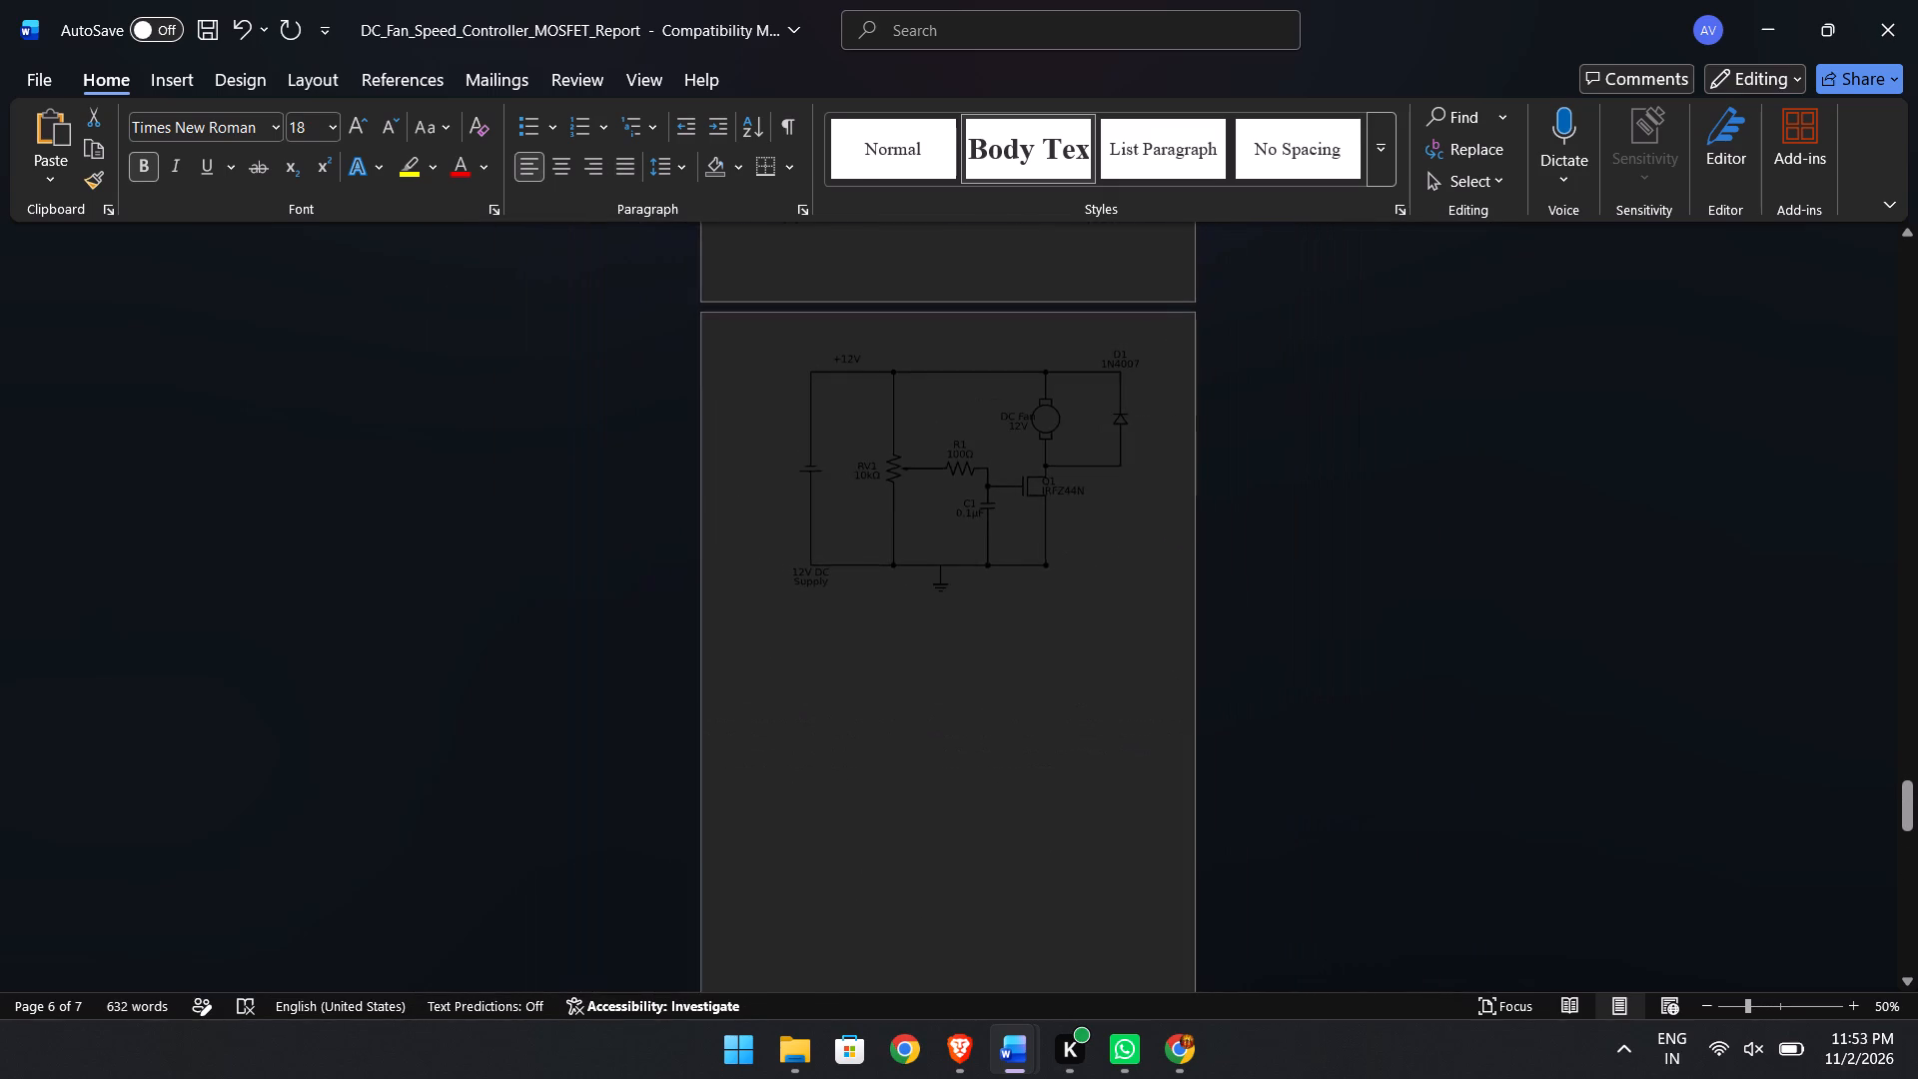
ctrl+scroll(476, 676, down, 1)
scroll(476, 676, up, 1)
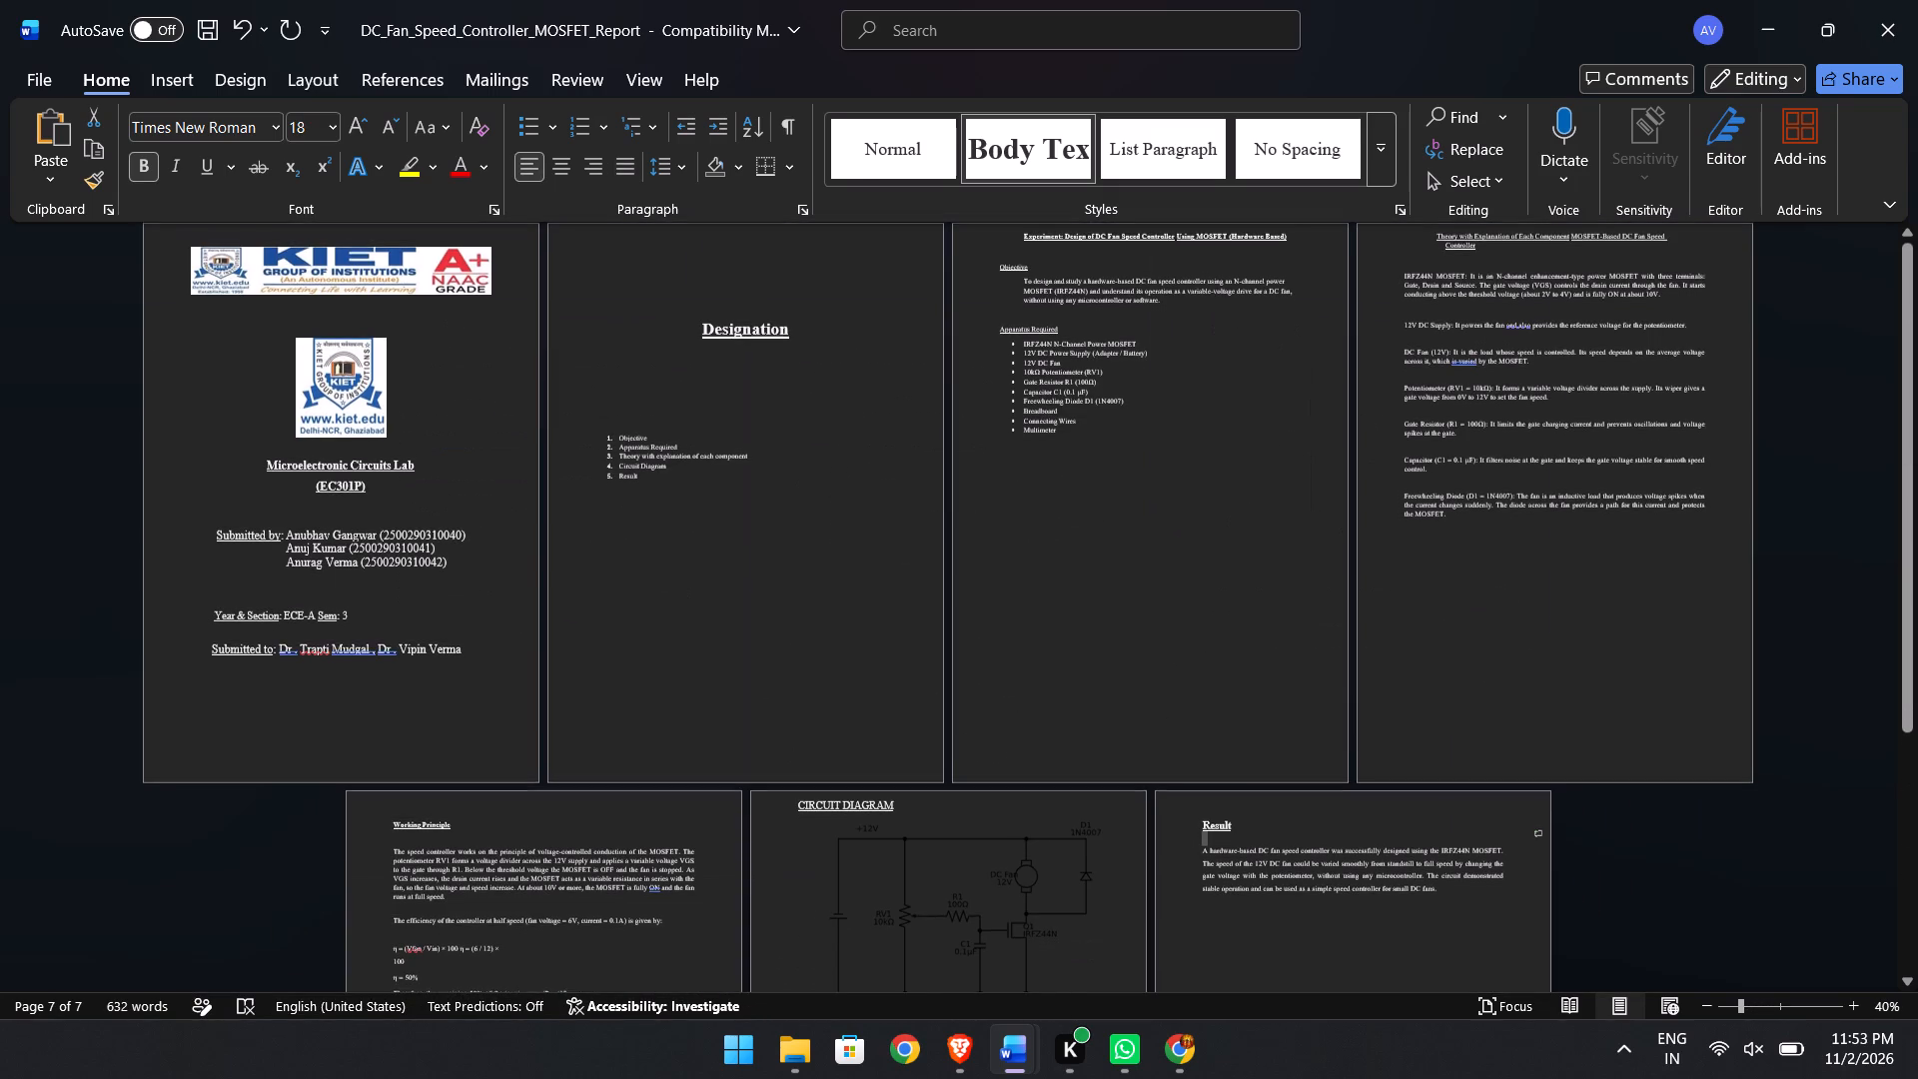
click(48, 68)
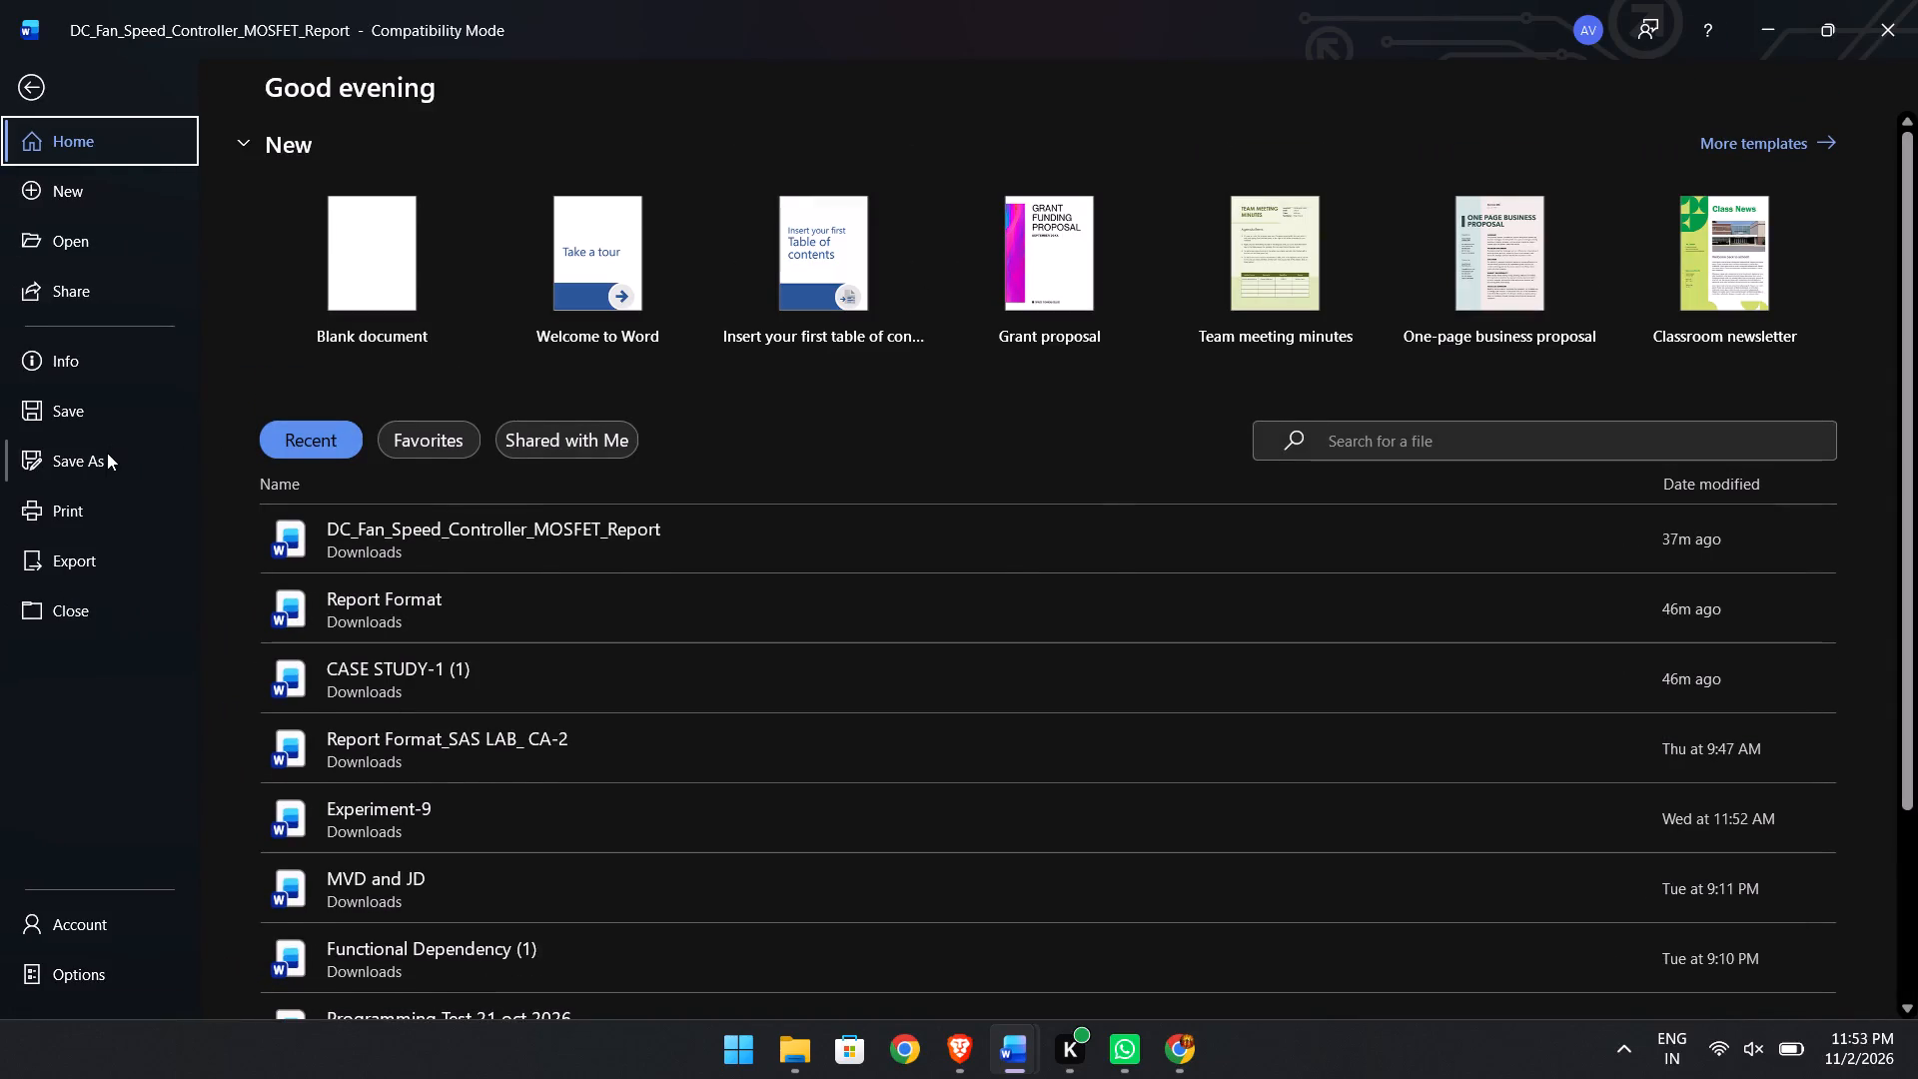
click(108, 452)
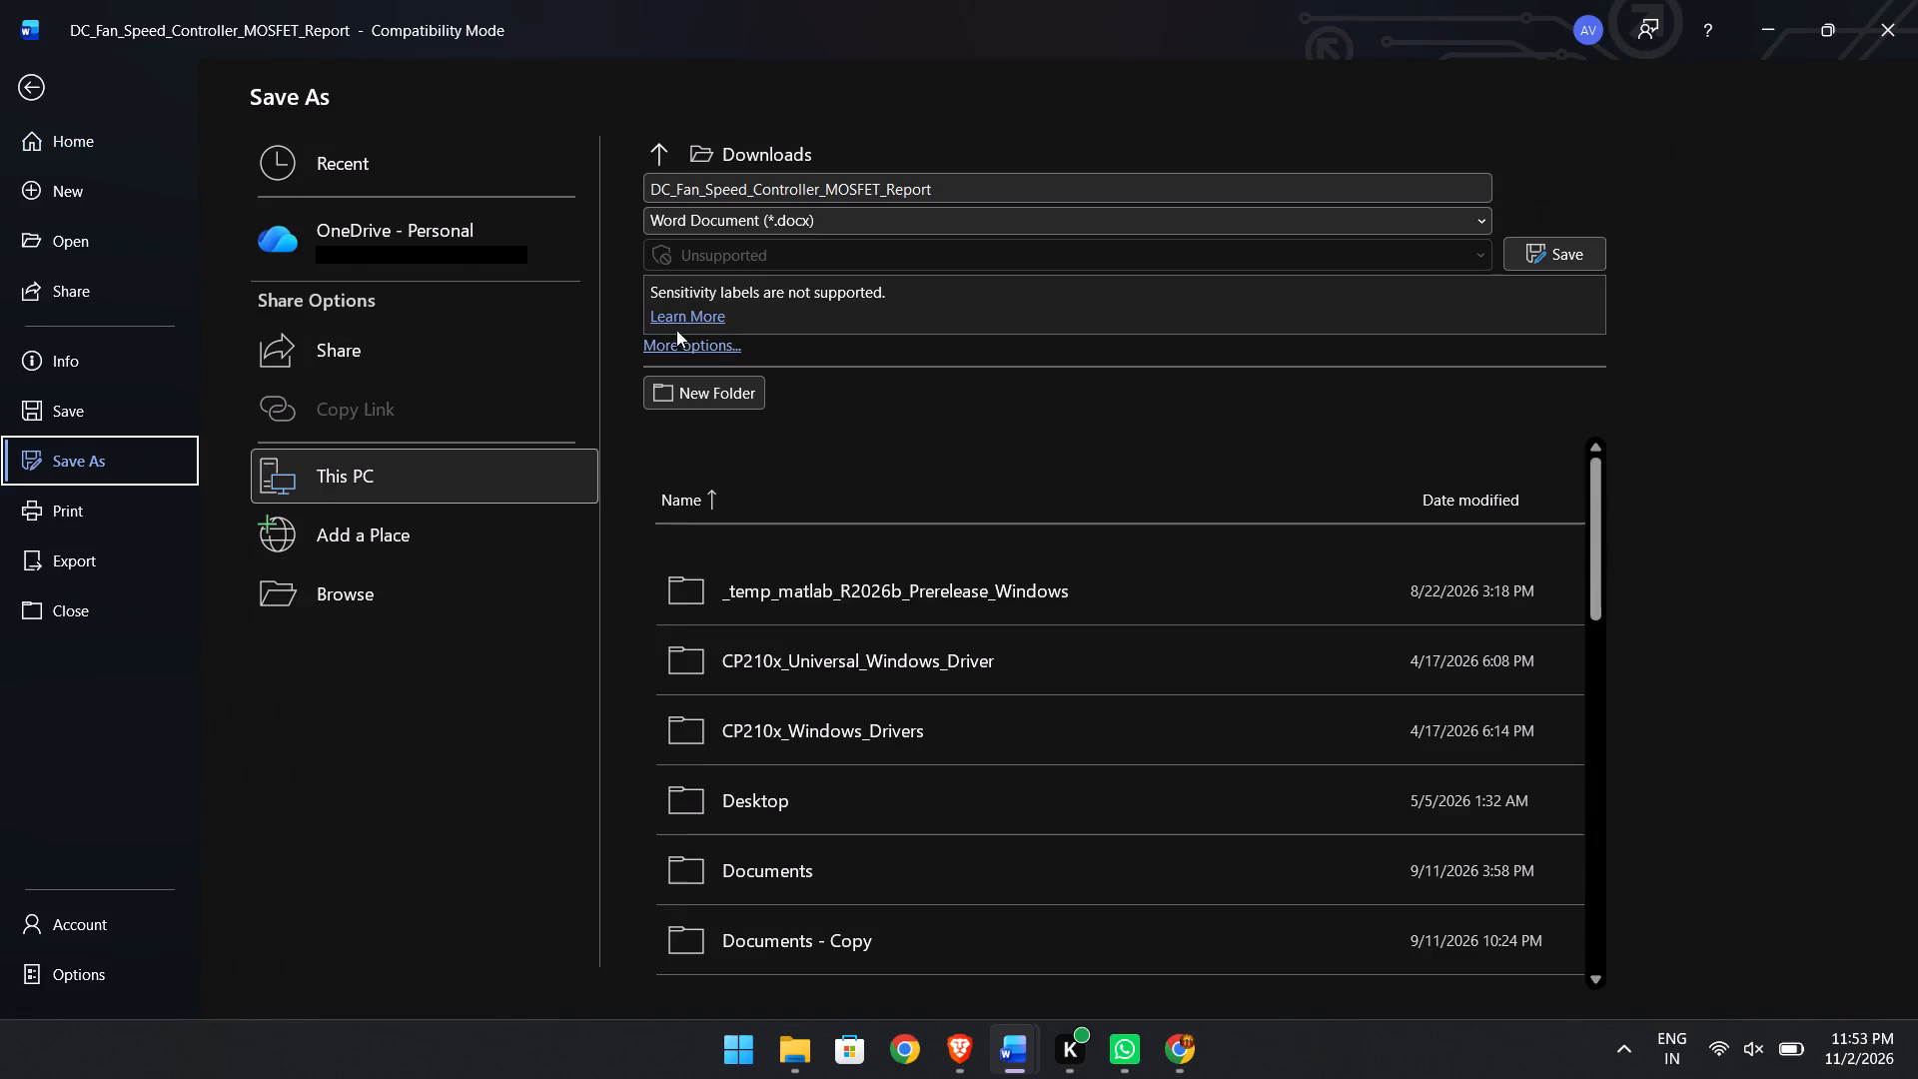
click(378, 579)
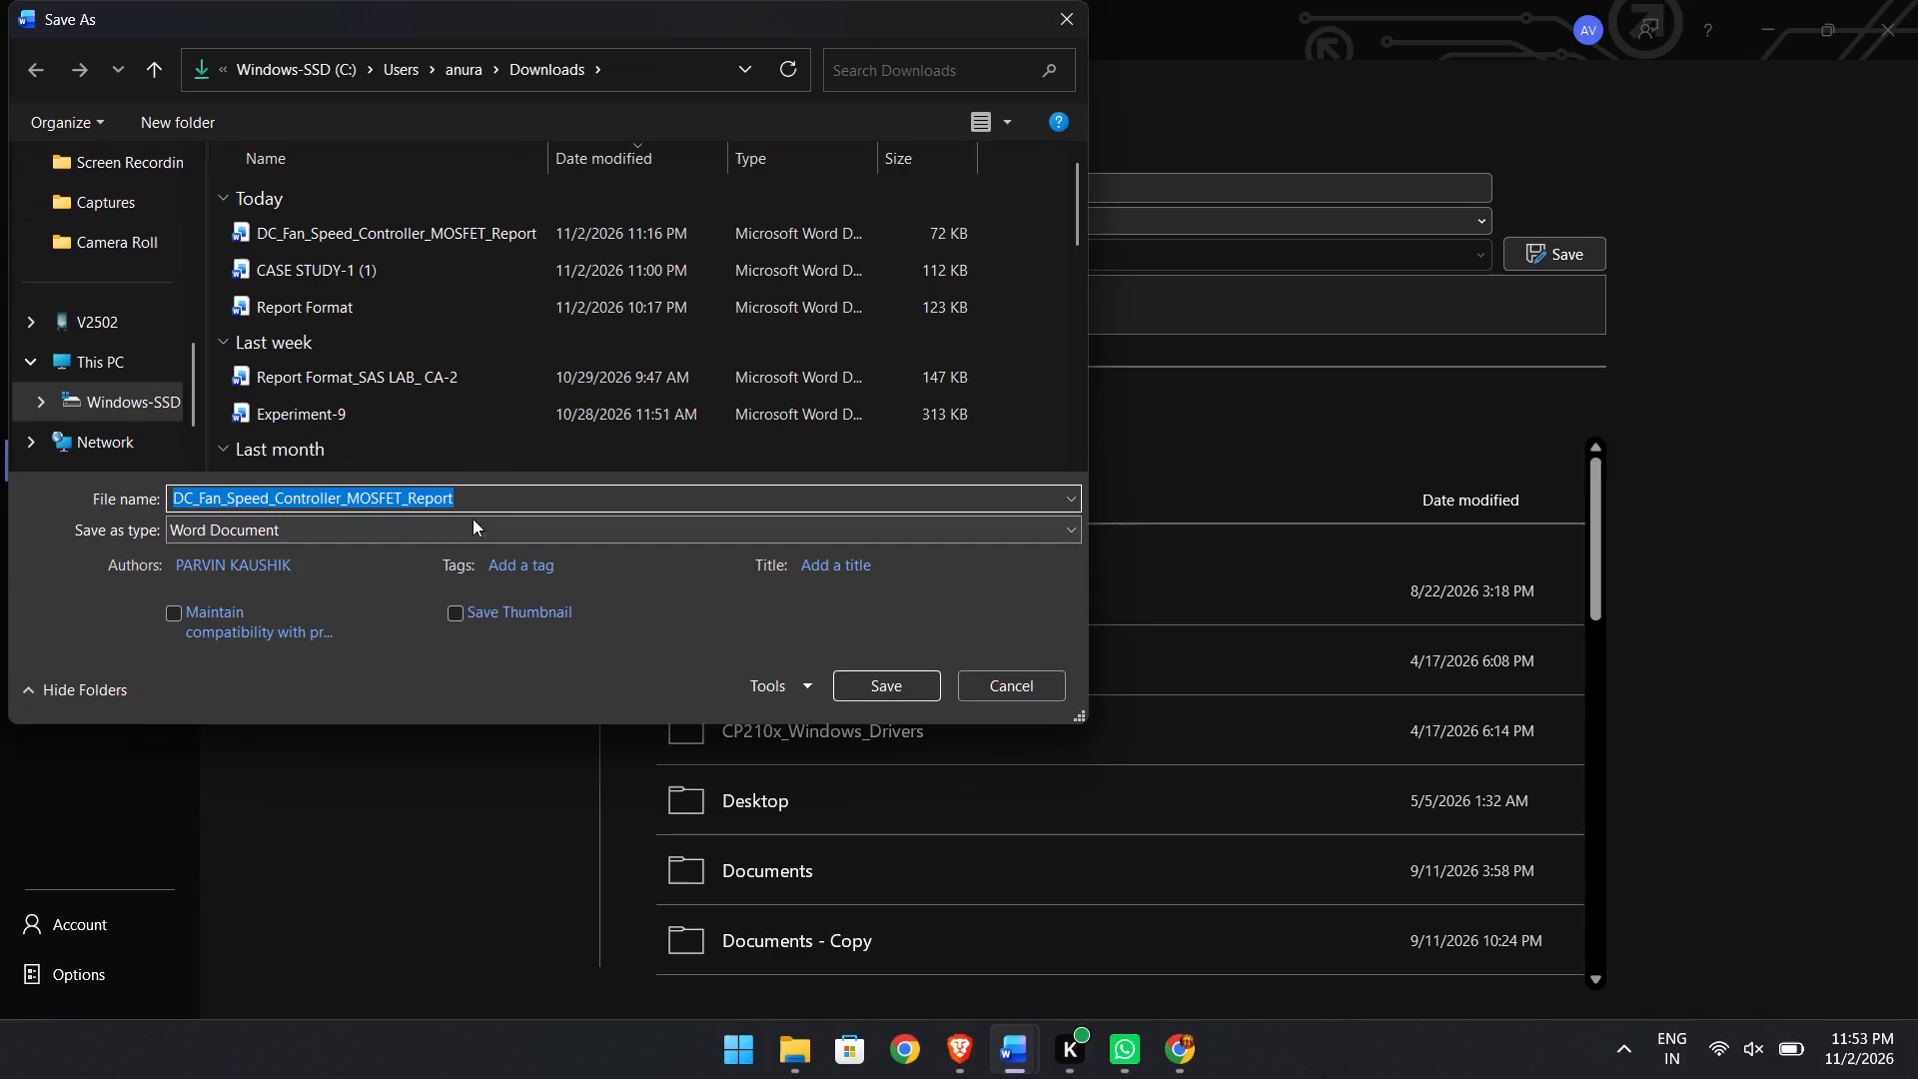
click(487, 504)
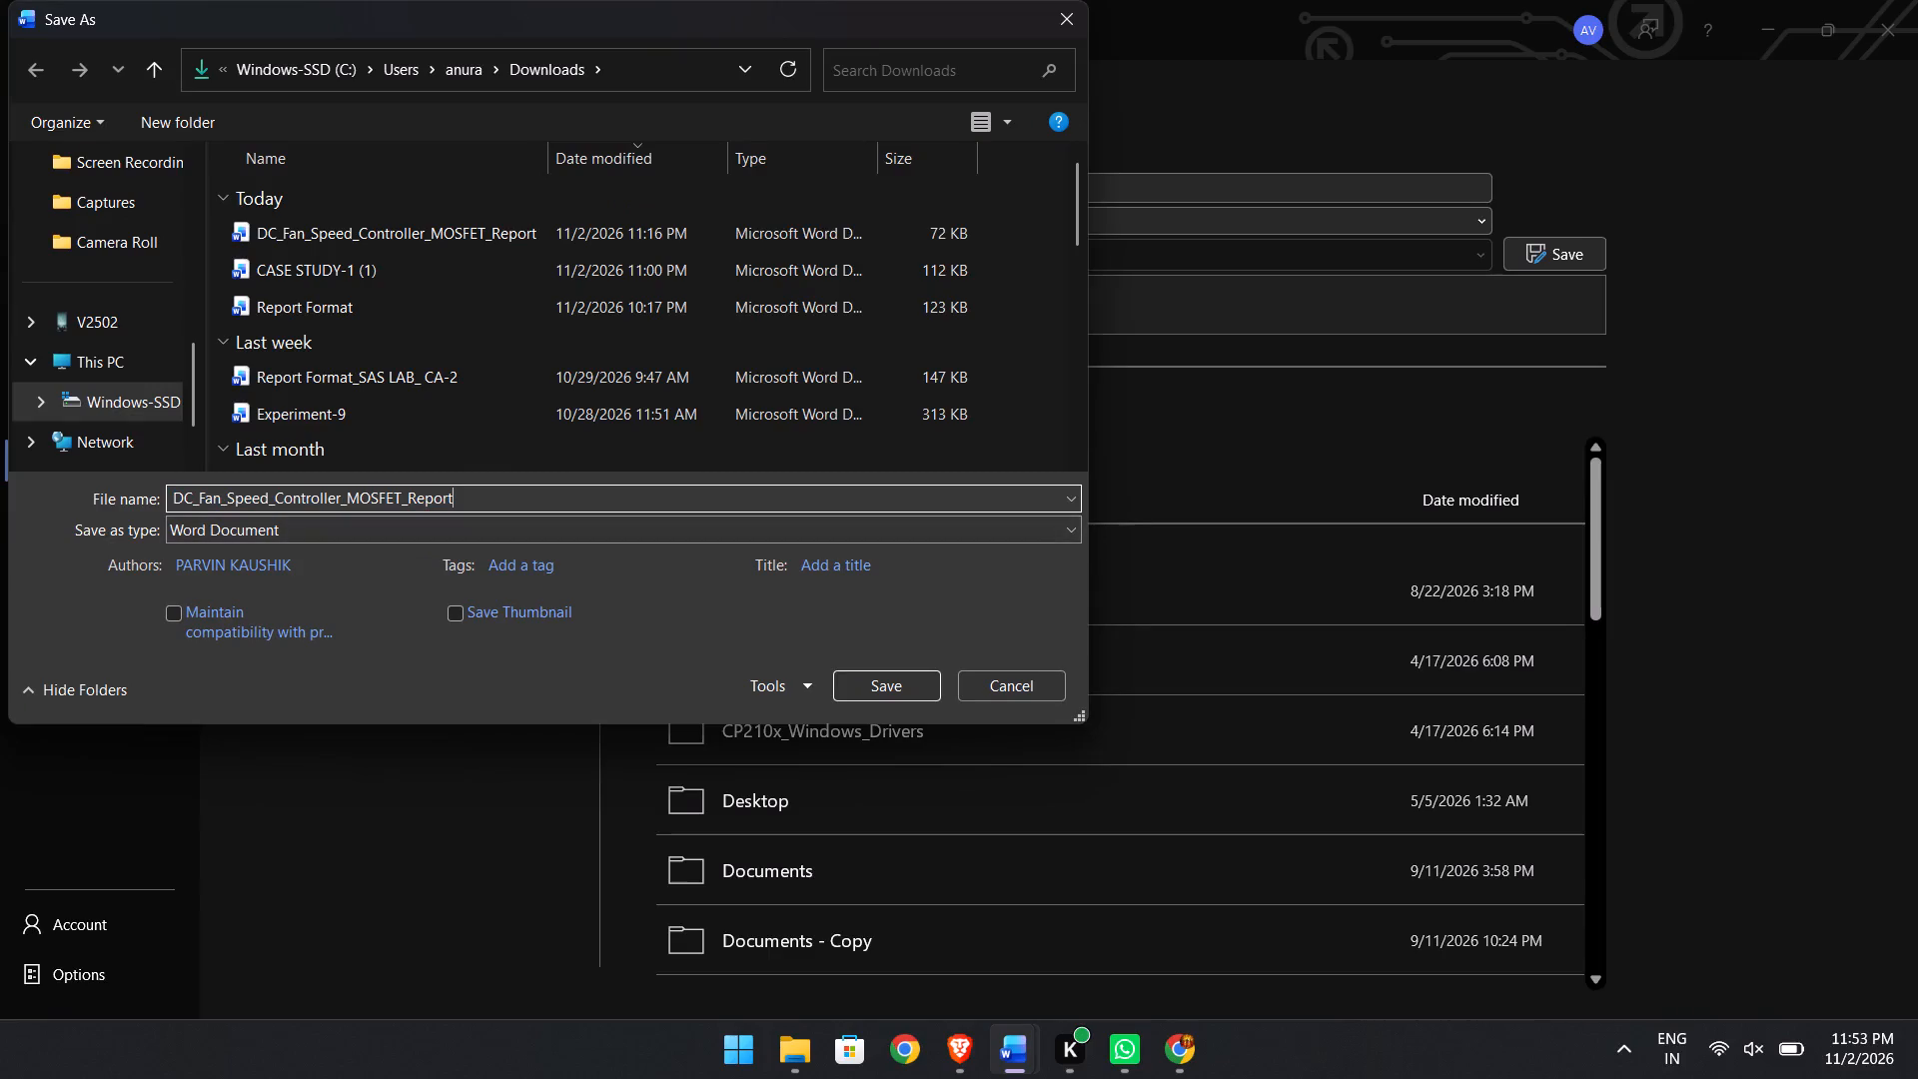
text(....)
key(Return)
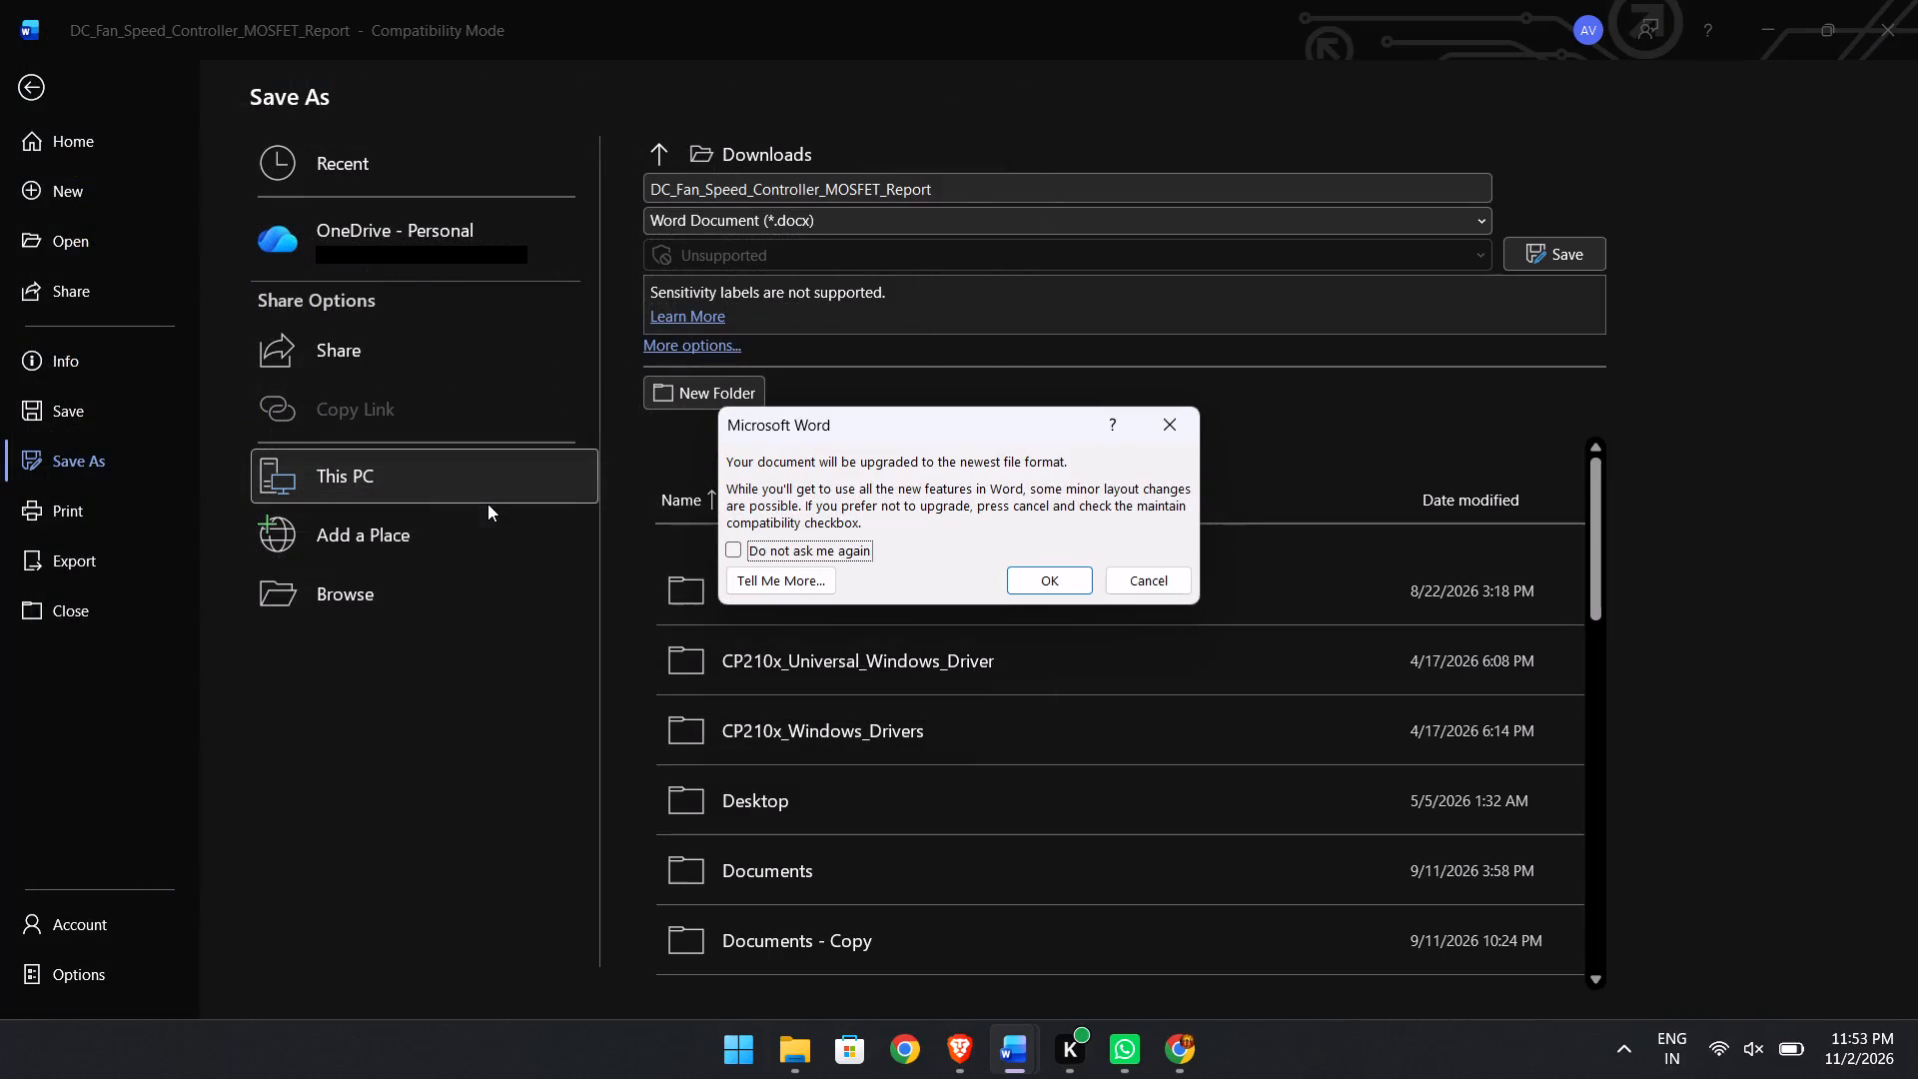
click(1170, 424)
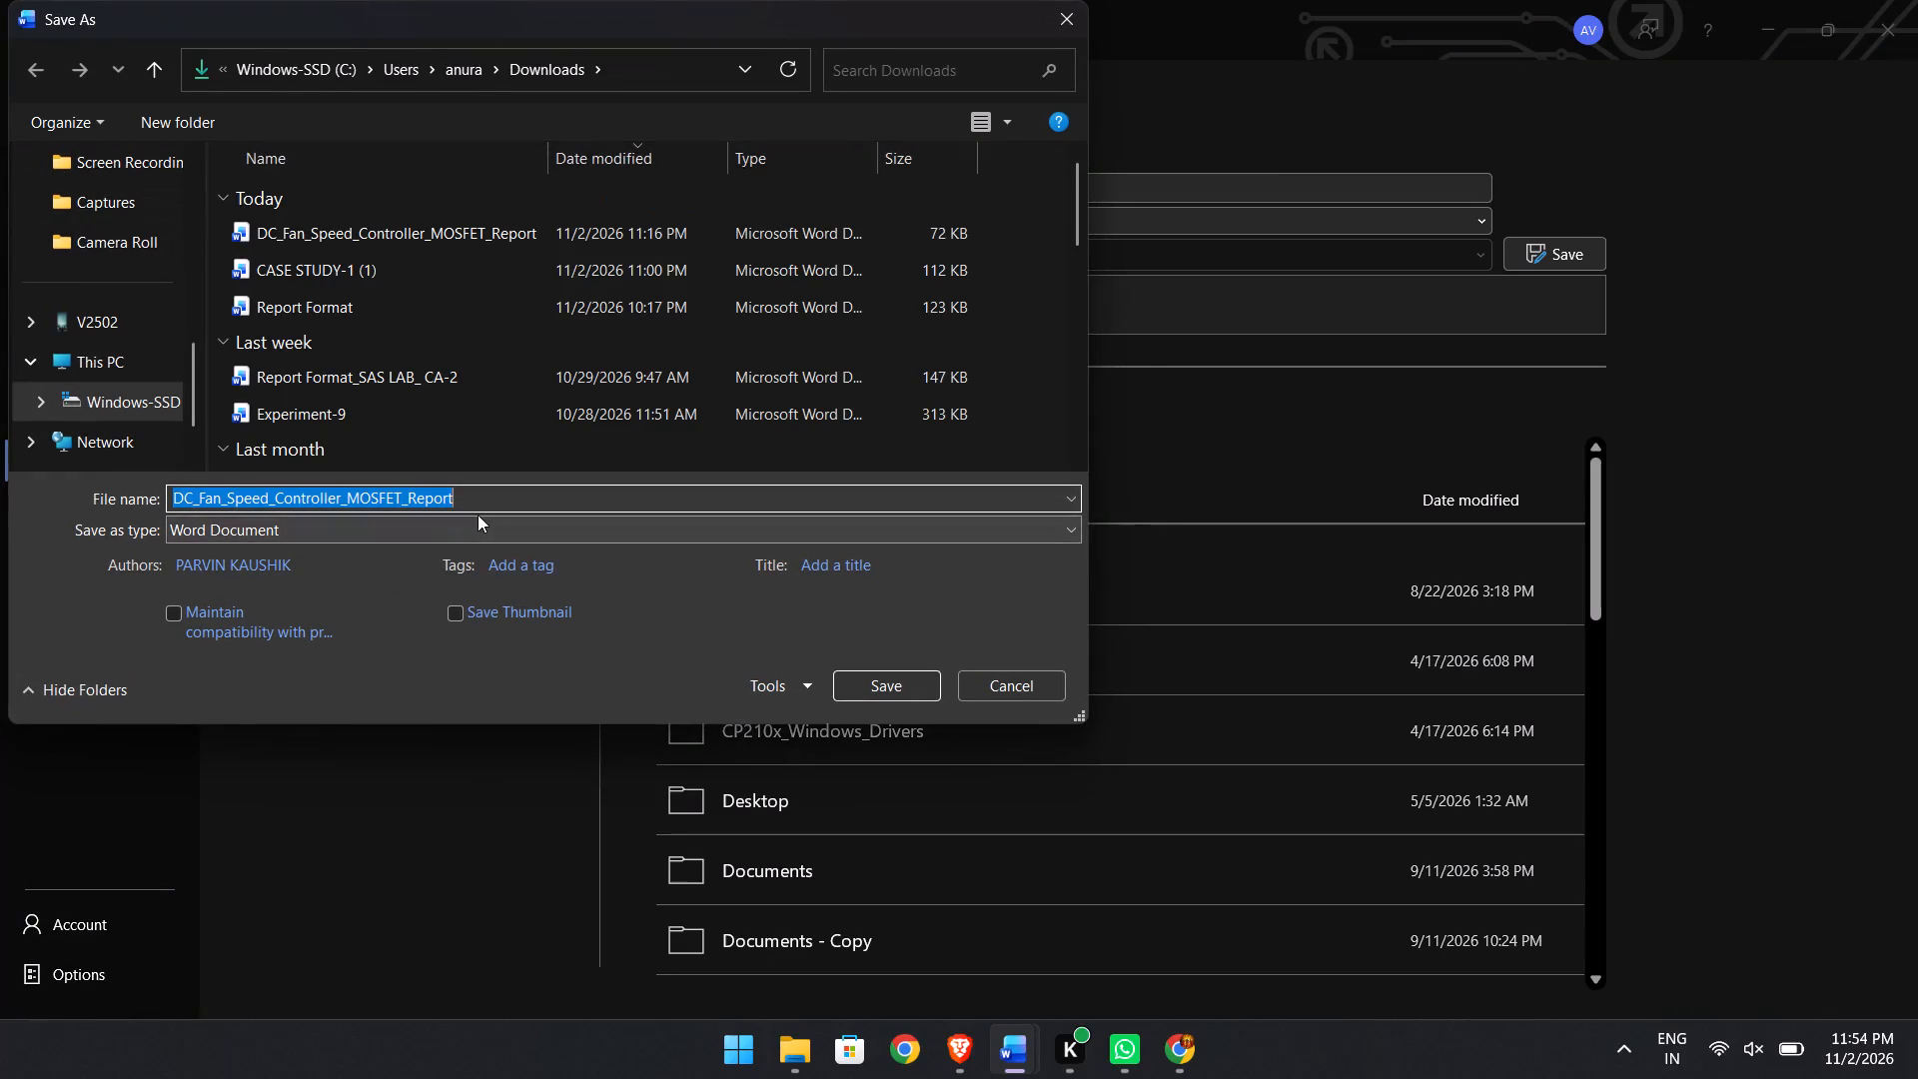
click(351, 503)
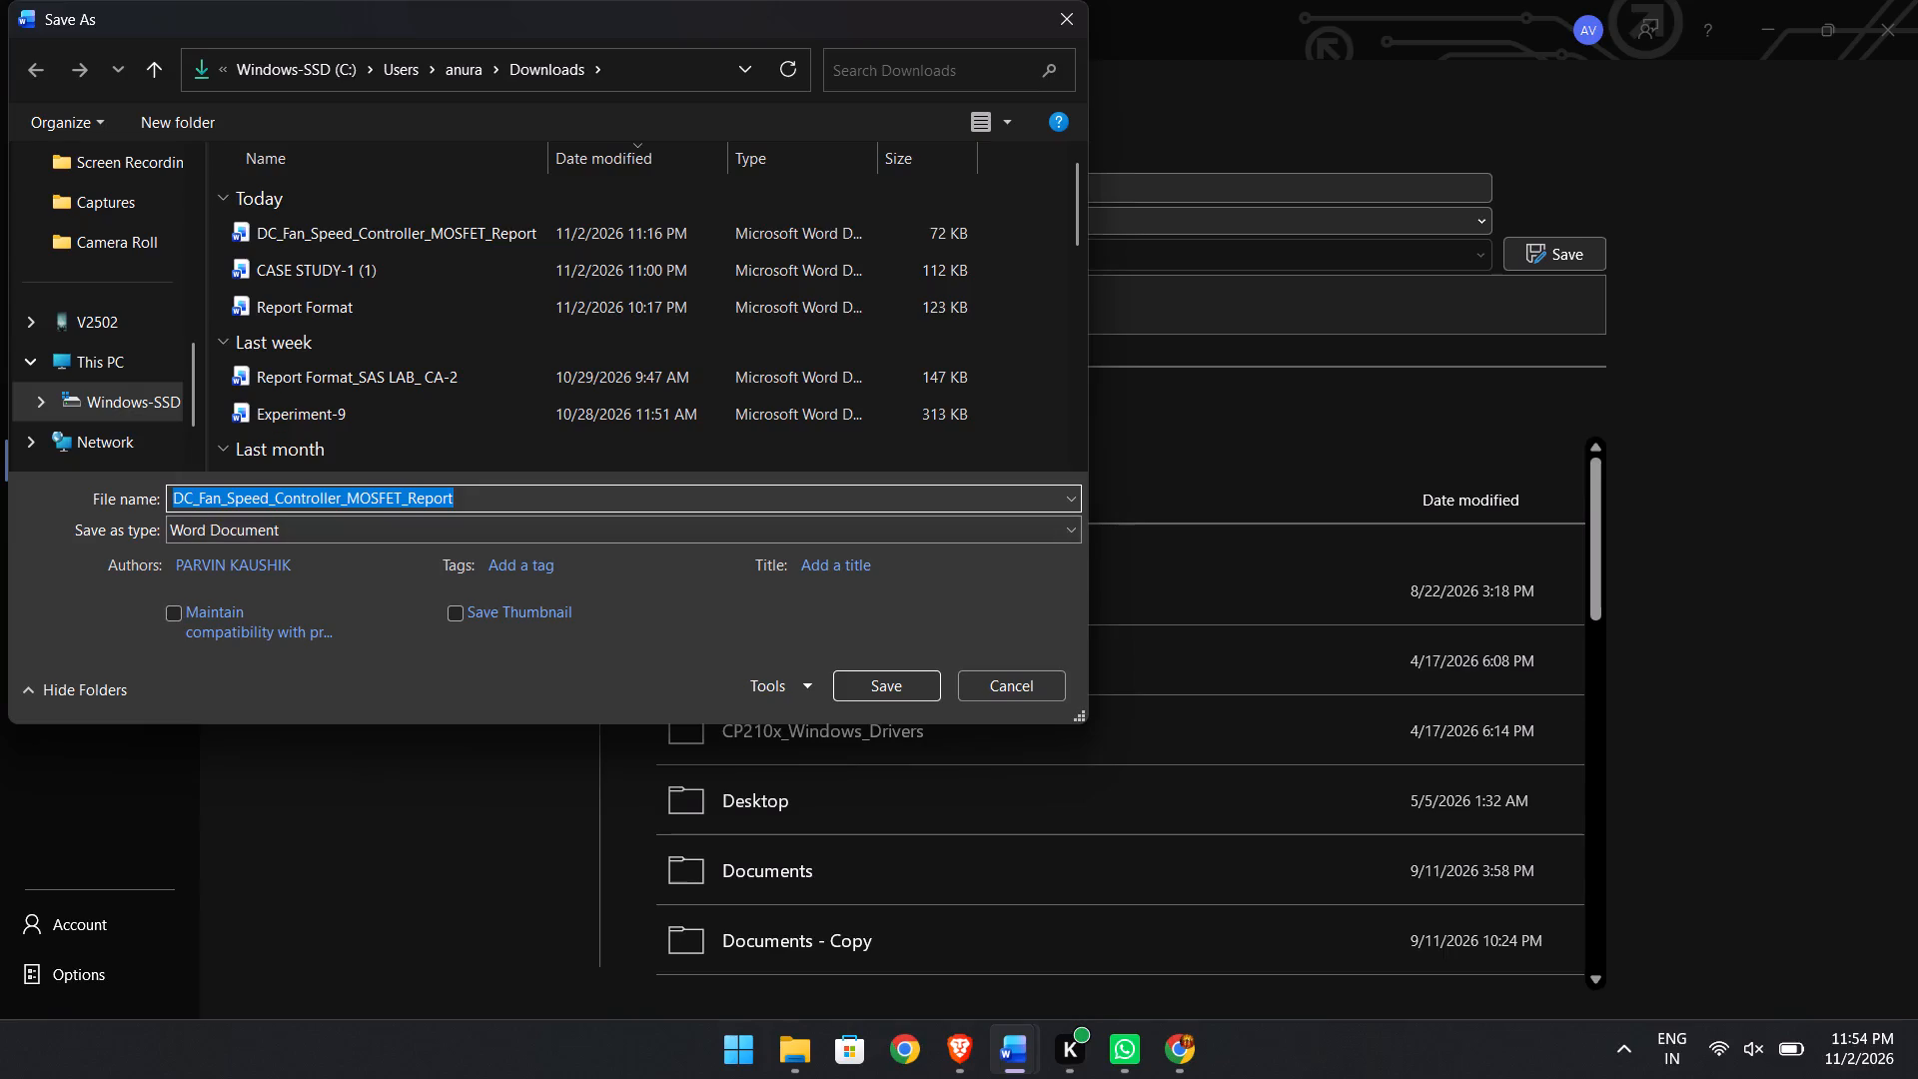
key(ctrl+BackSpace)
key(ctrl+BackSpace)
key(ctrl+BackSpace)
key(ctrl+BackSpace)
key(ctrl+BackSpace)
key(ctrl+BackSpace)
key(ctrl+BackSpace)
key(ctrl+BackSpace)
key(ctrl+BackSpace)
key(ctrl+BackSpace)
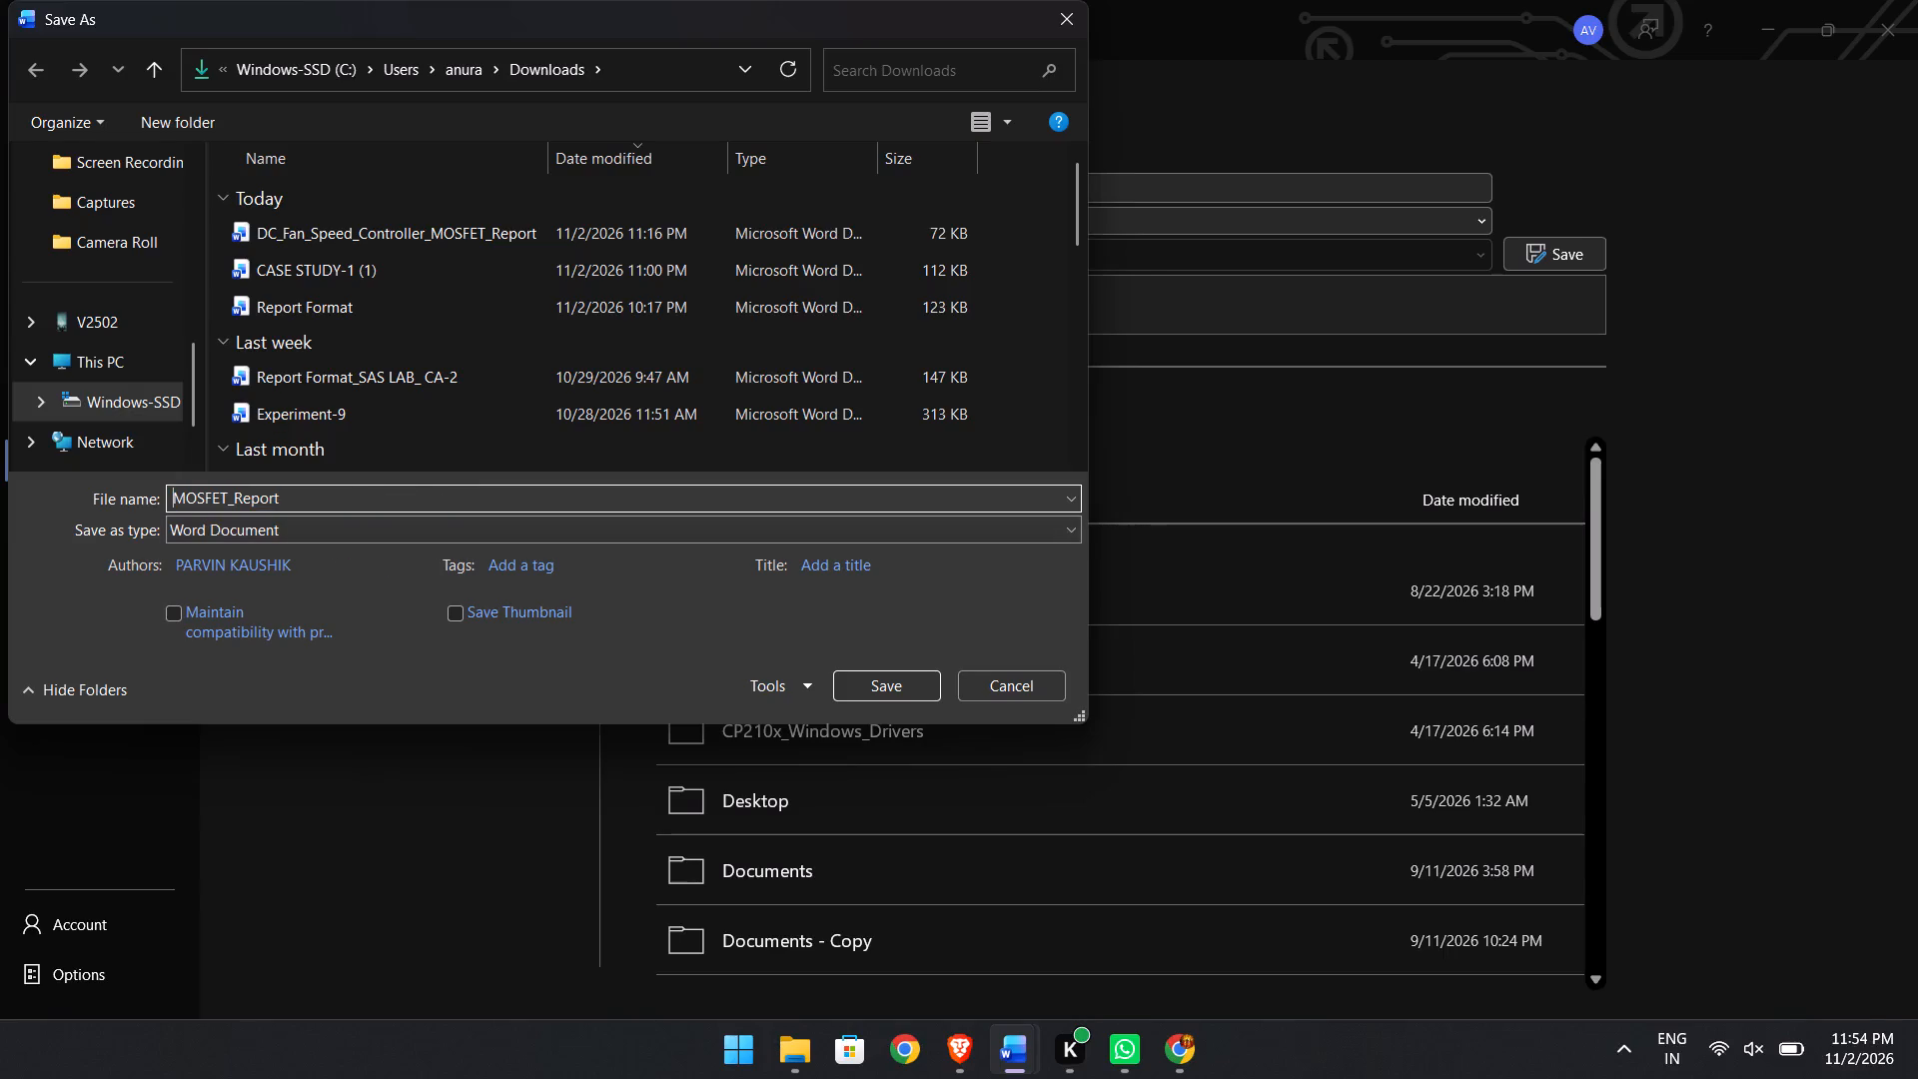
key(Return)
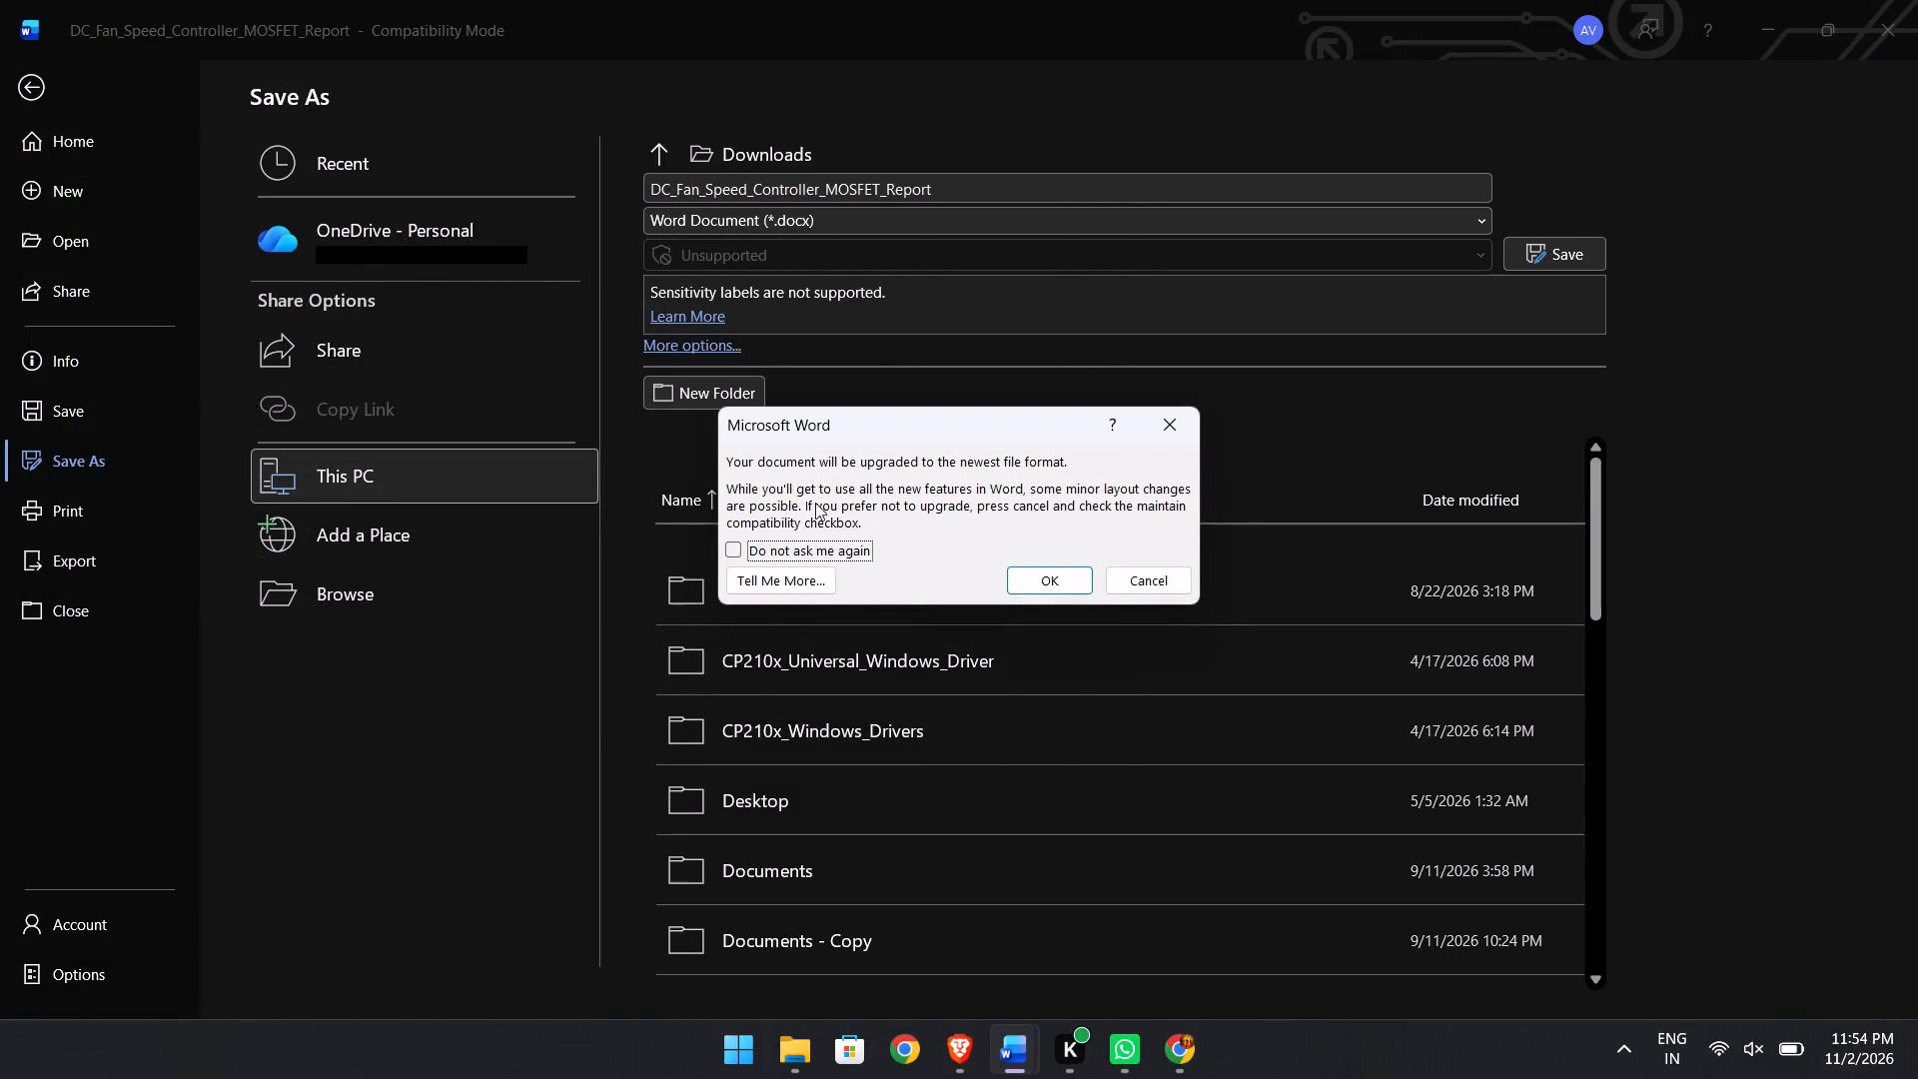
click(1036, 582)
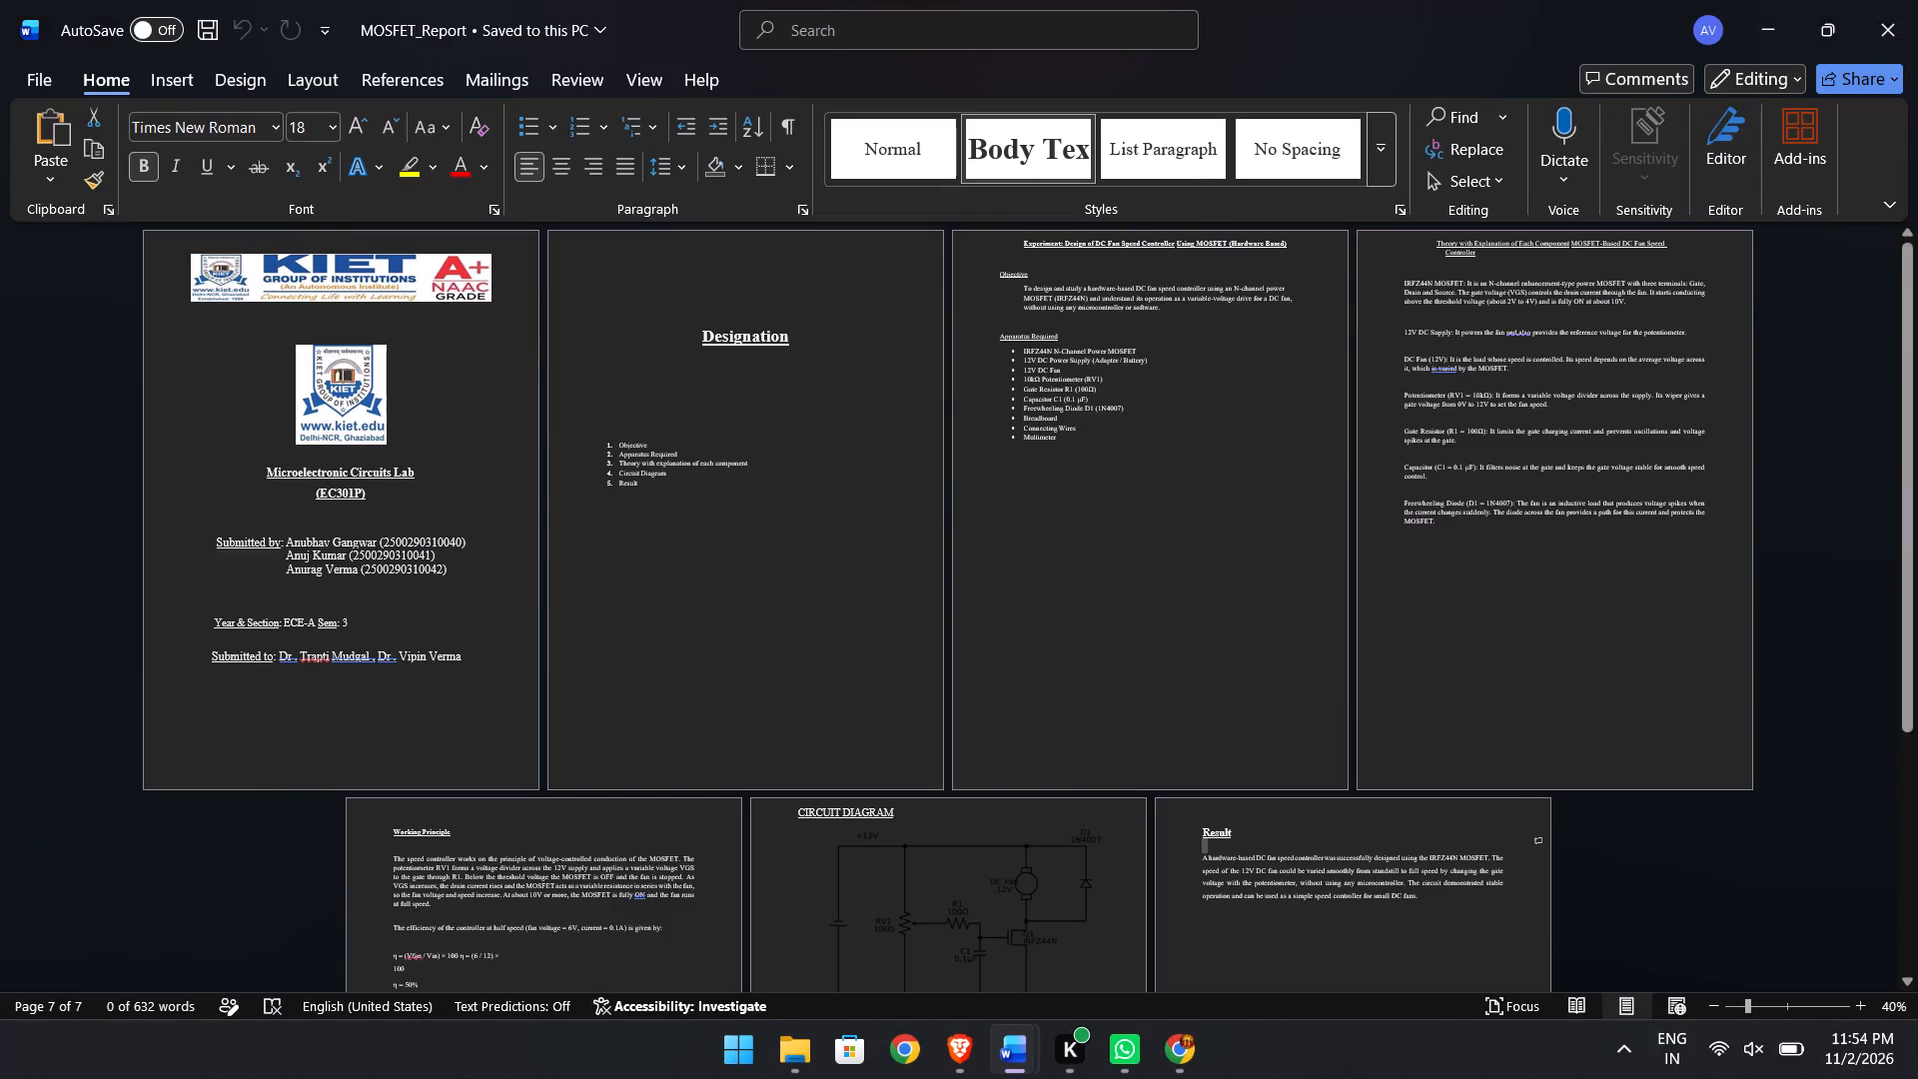
Switch to File Explorer, refresh the Downloads folder, open the saved MOSFET_Report document to check it, and close its window.
click(807, 1066)
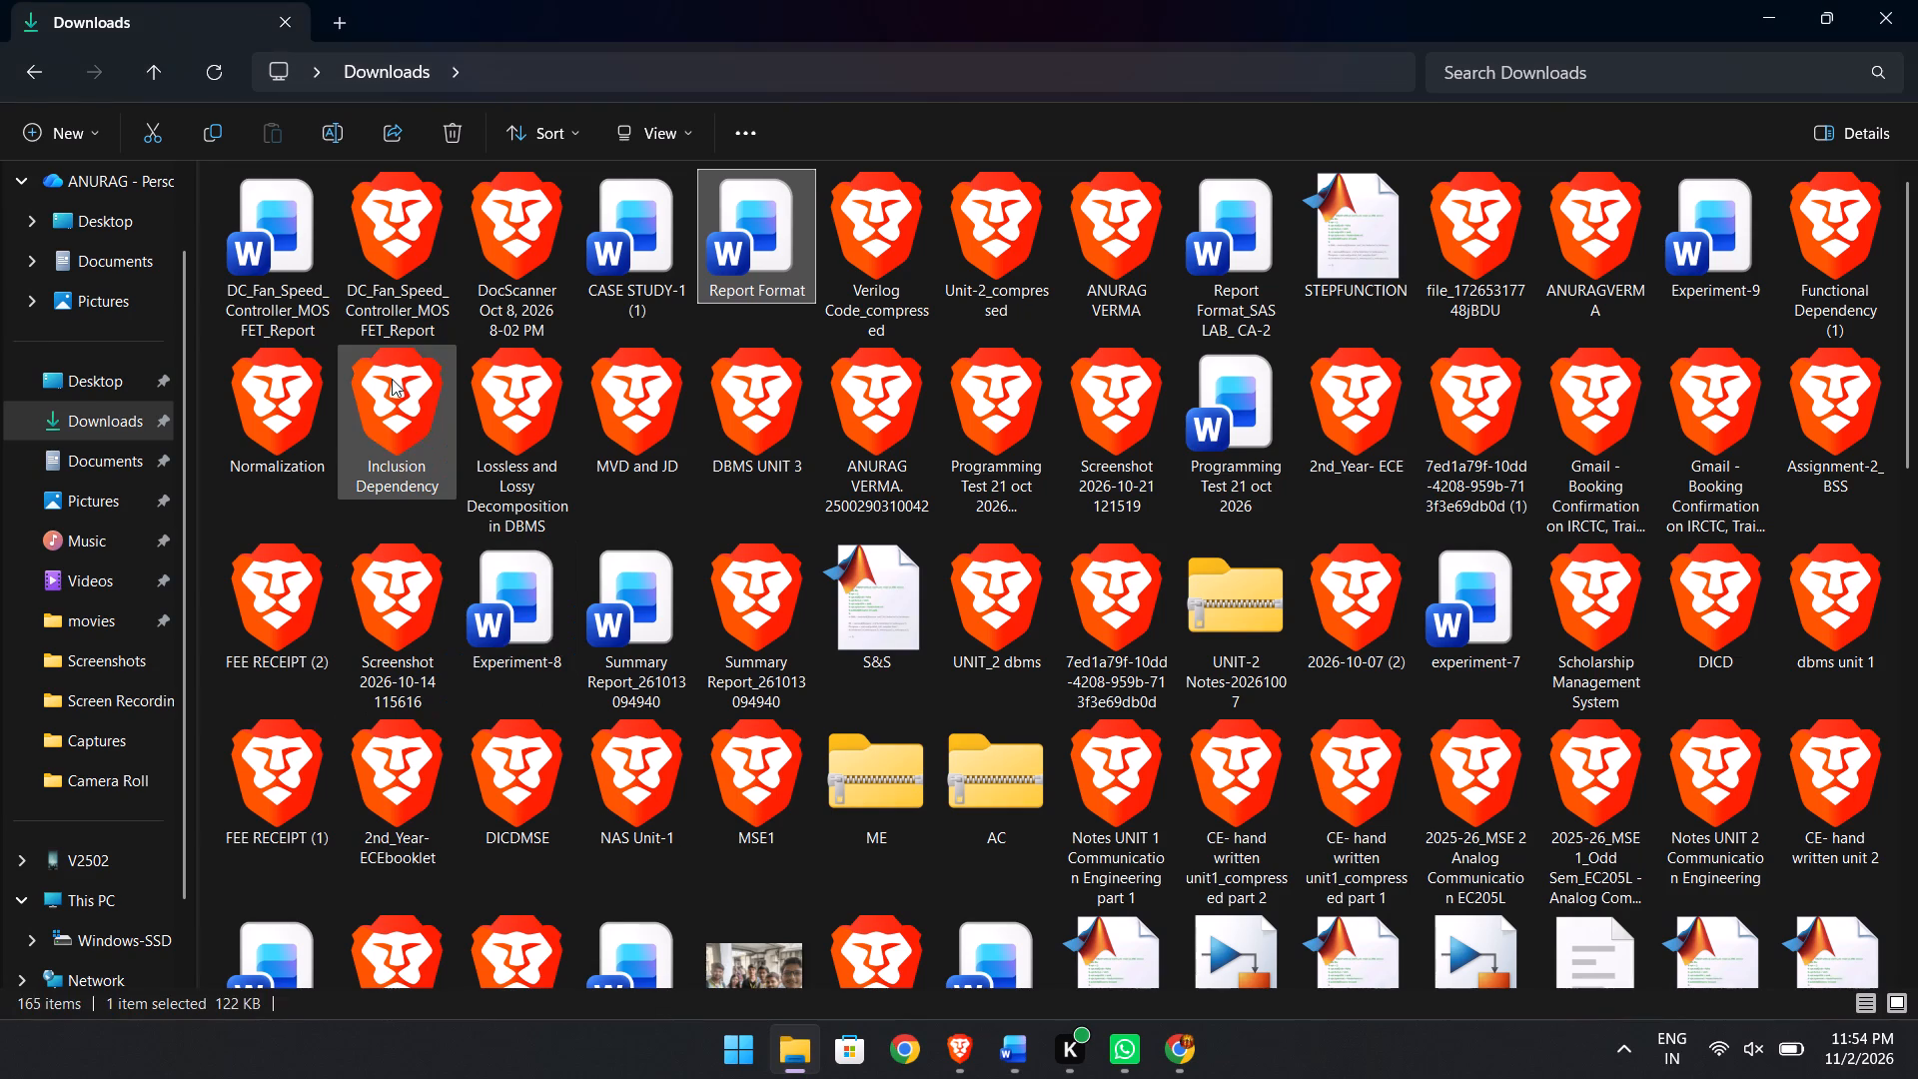
key(ctrl+r)
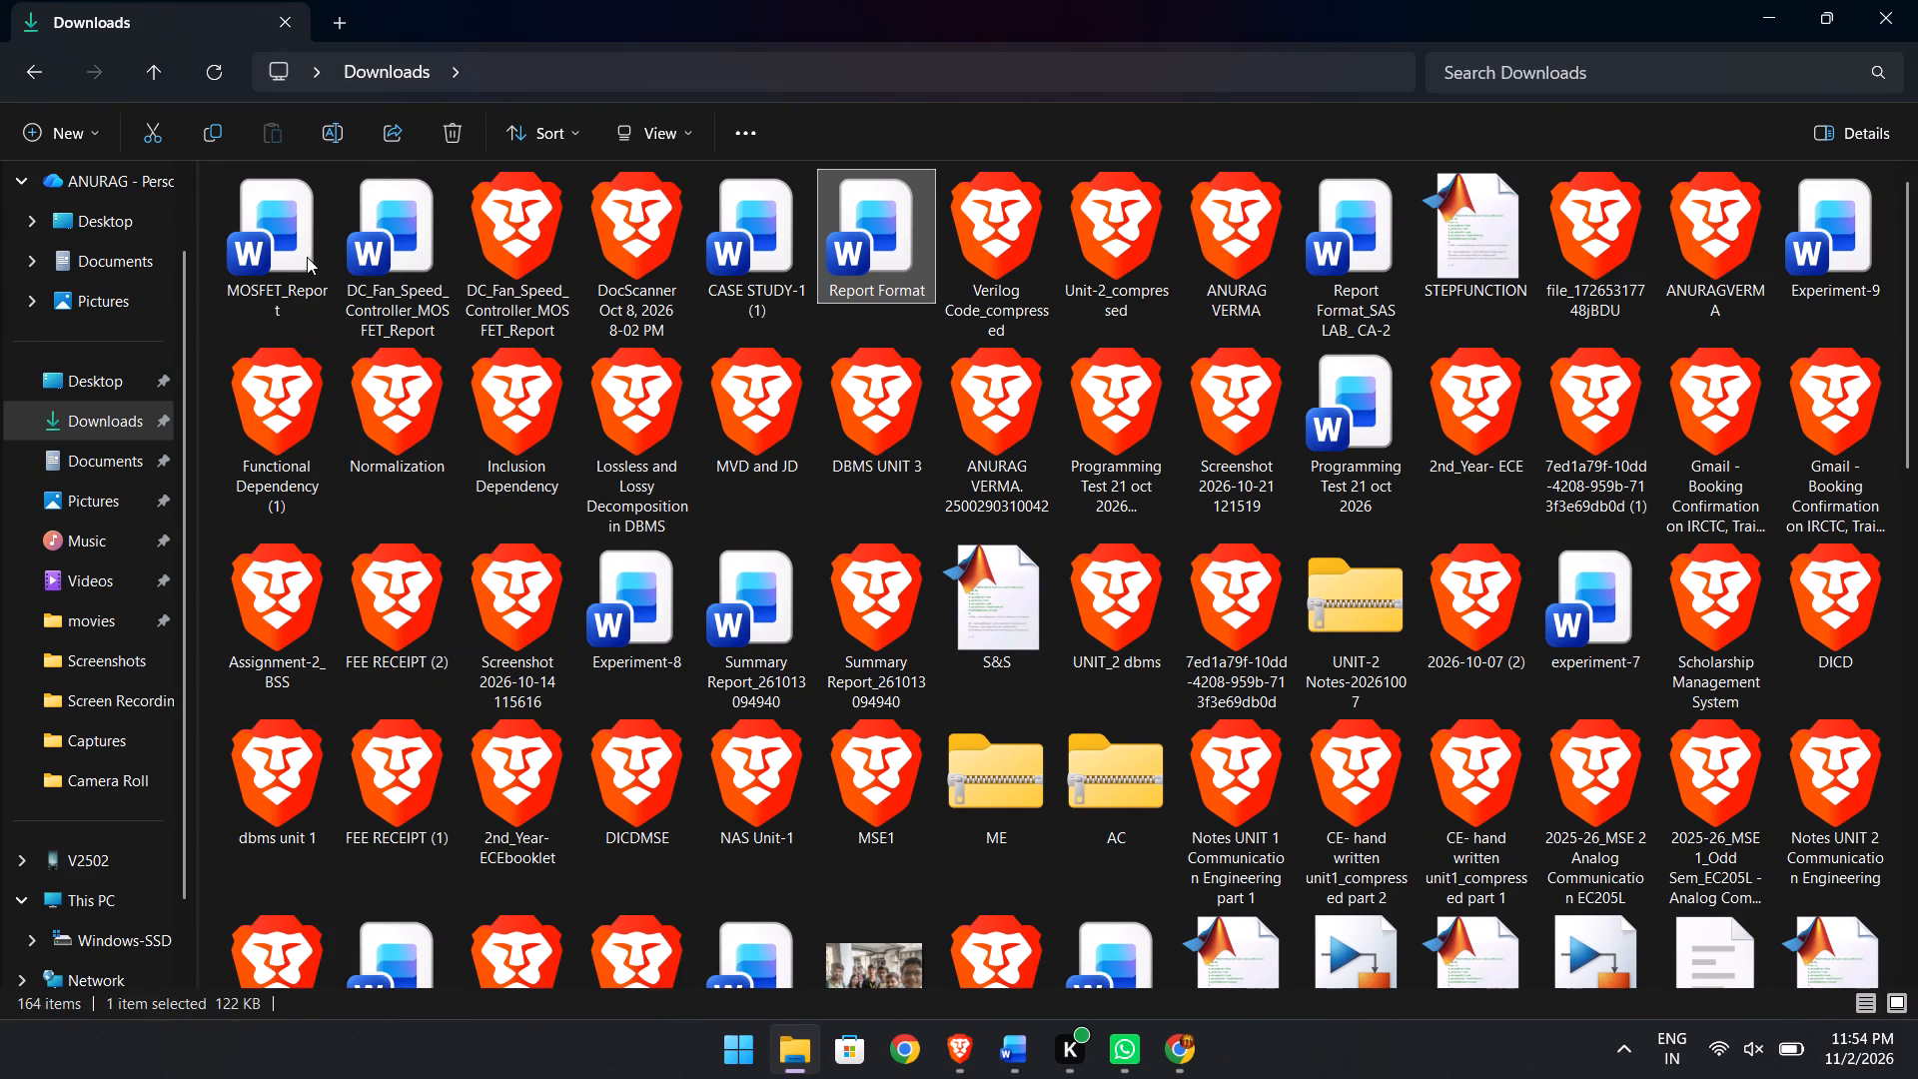
double_click(282, 271)
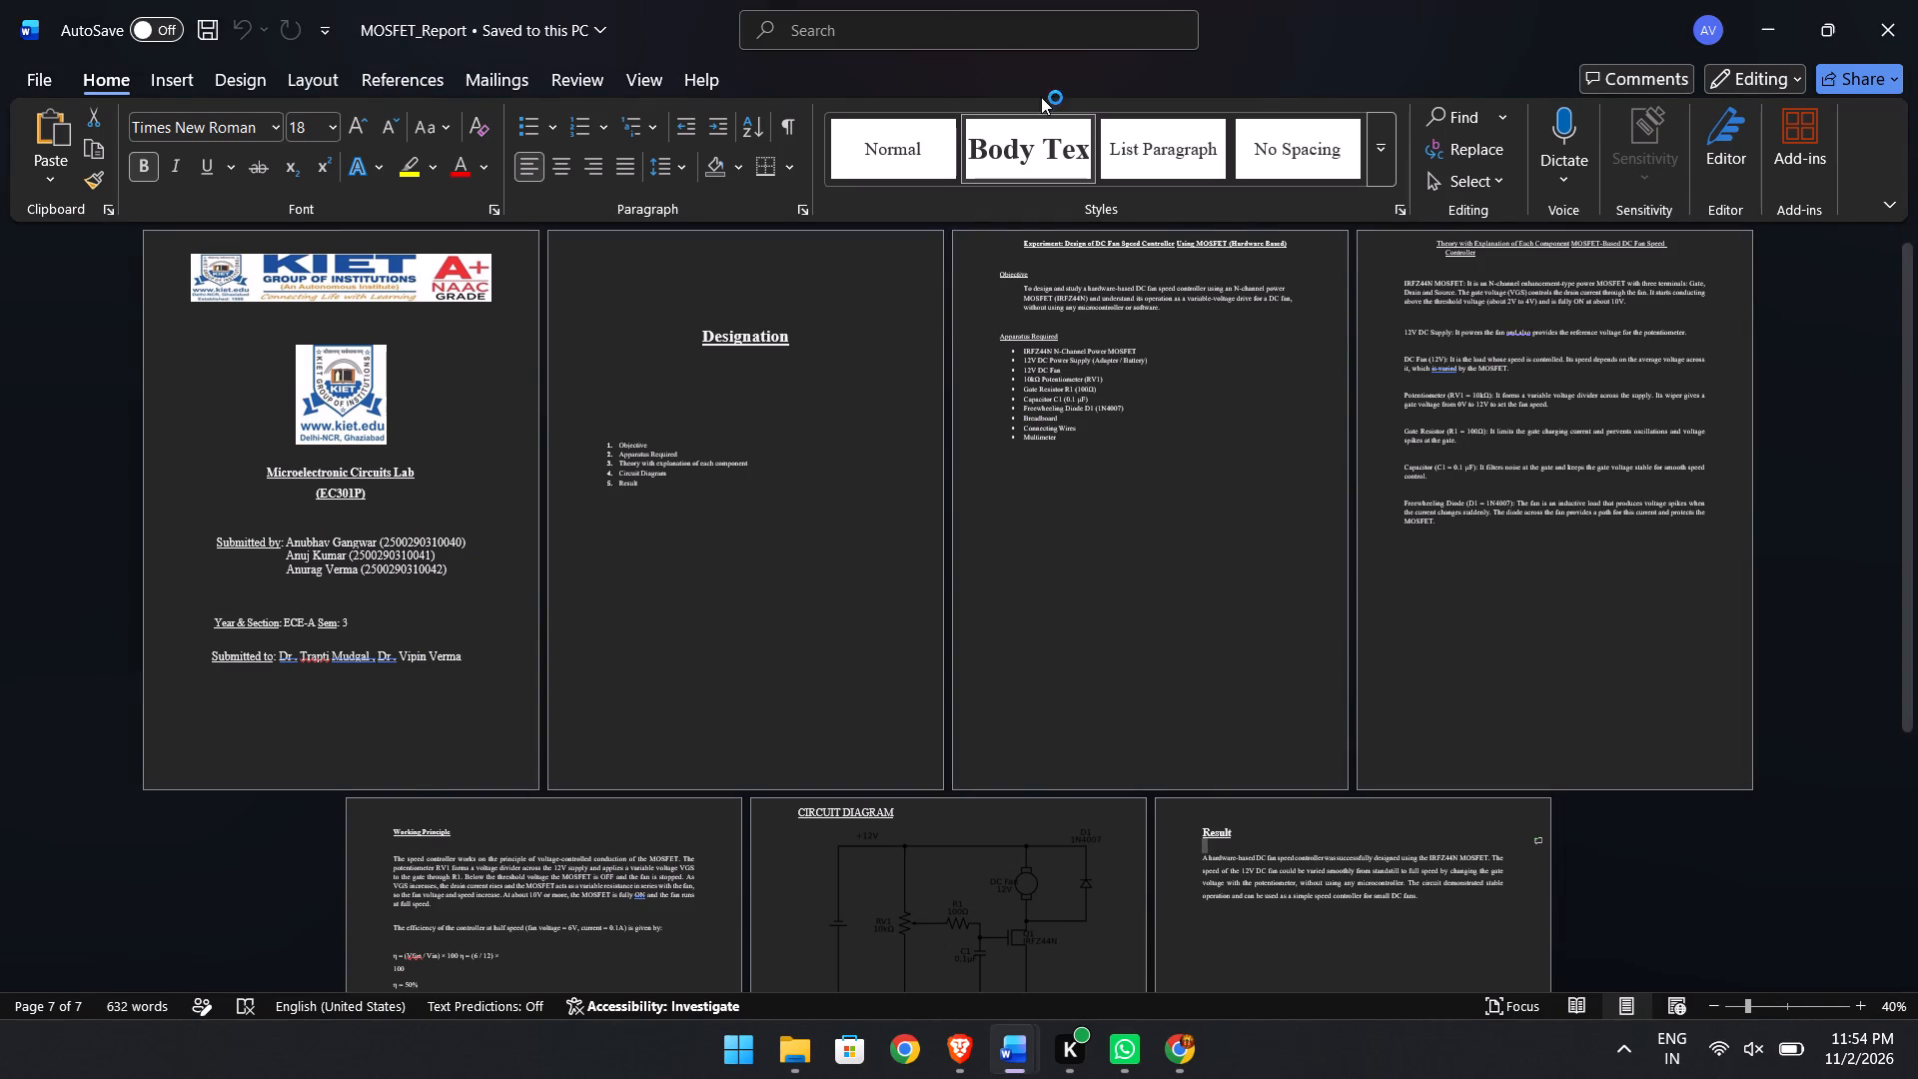
click(1917, 0)
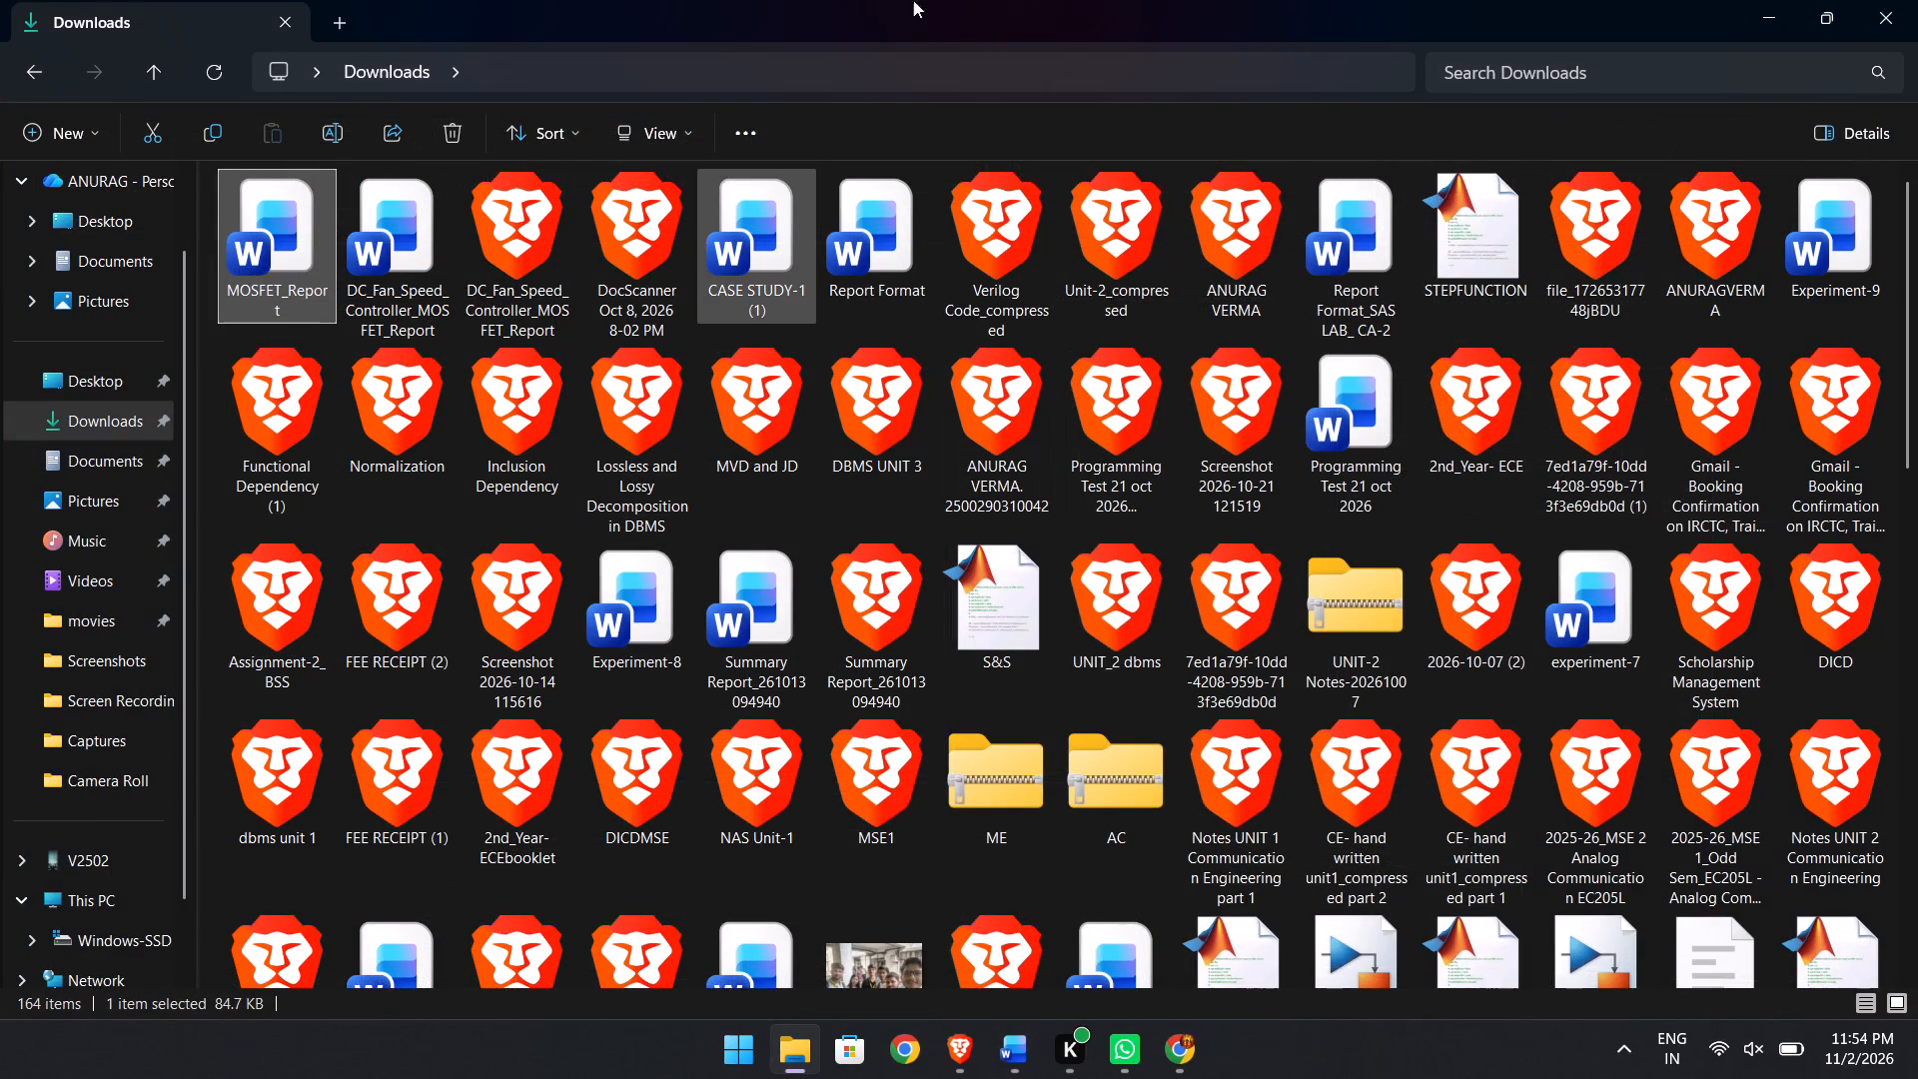
click(948, 0)
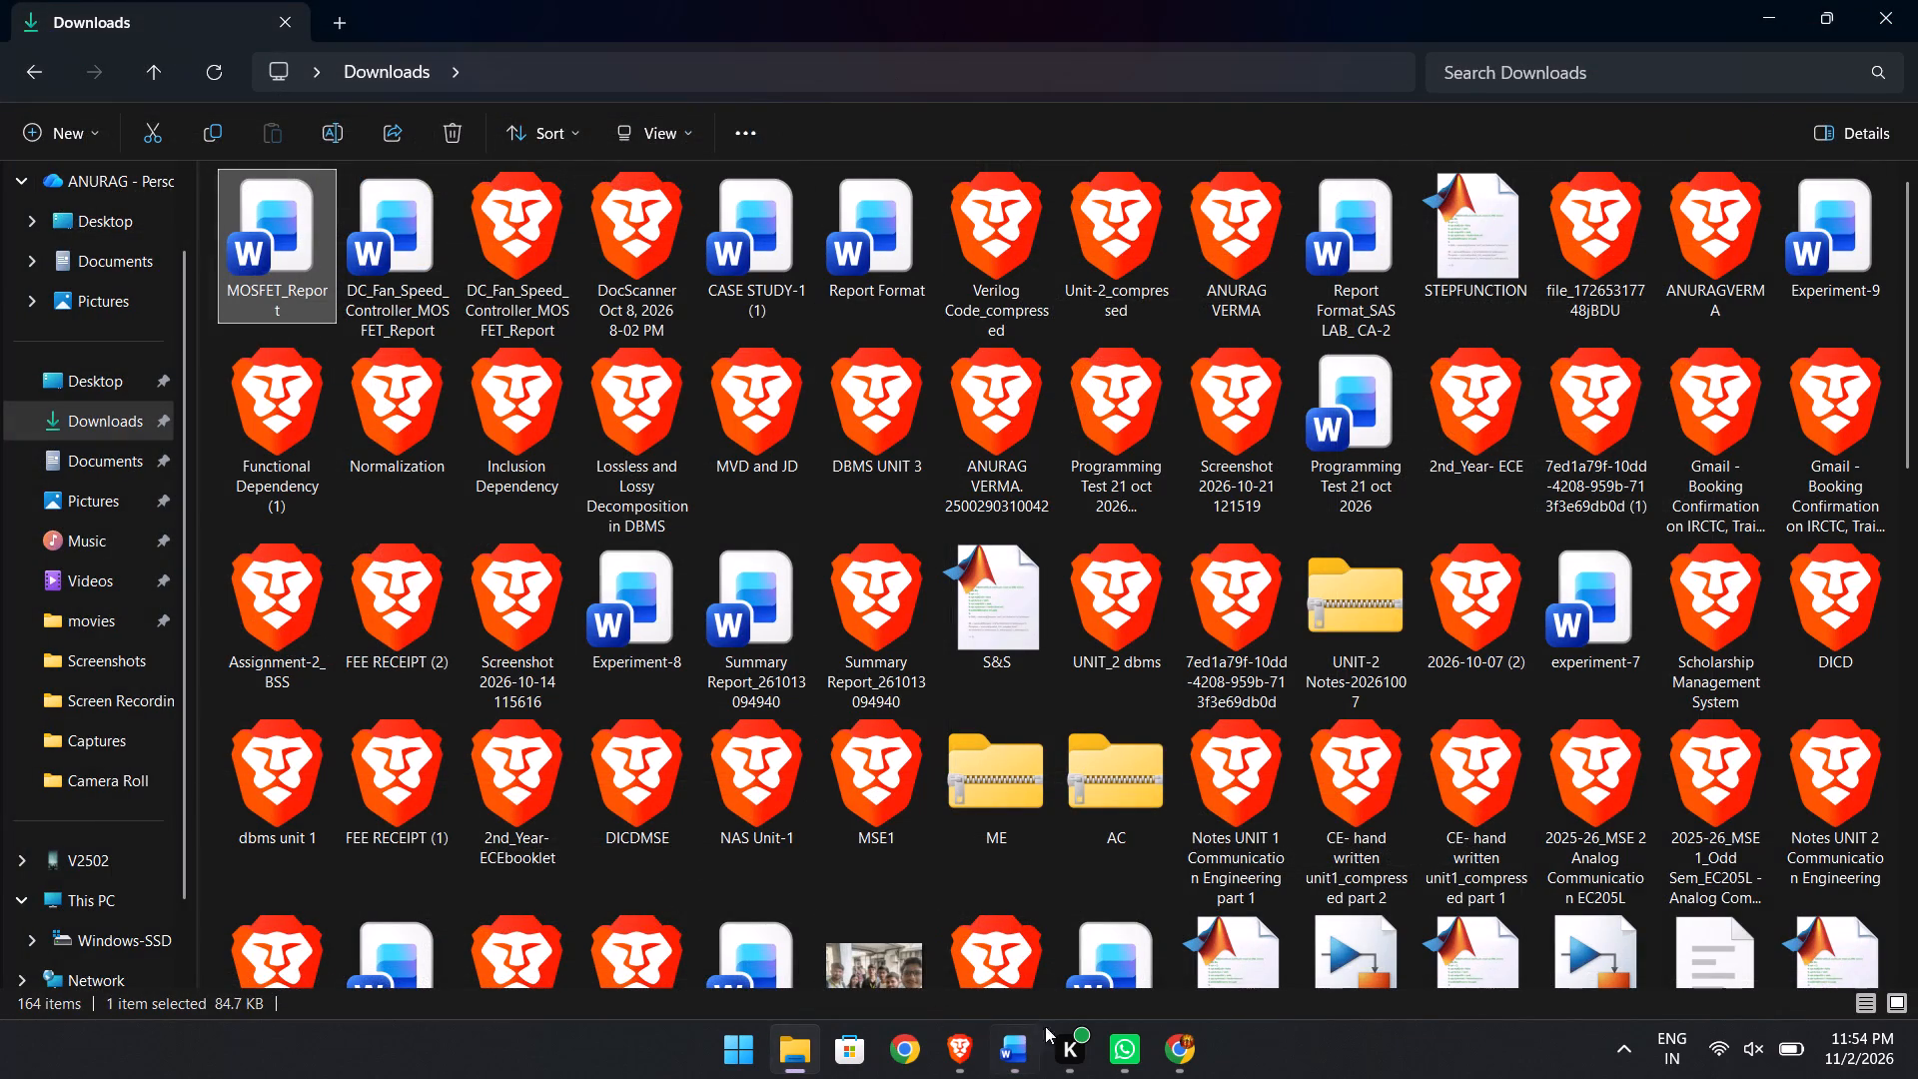
Switch to Chrome and go from the iLovePDF download page to the site's Word to PDF converter.
click(1179, 1030)
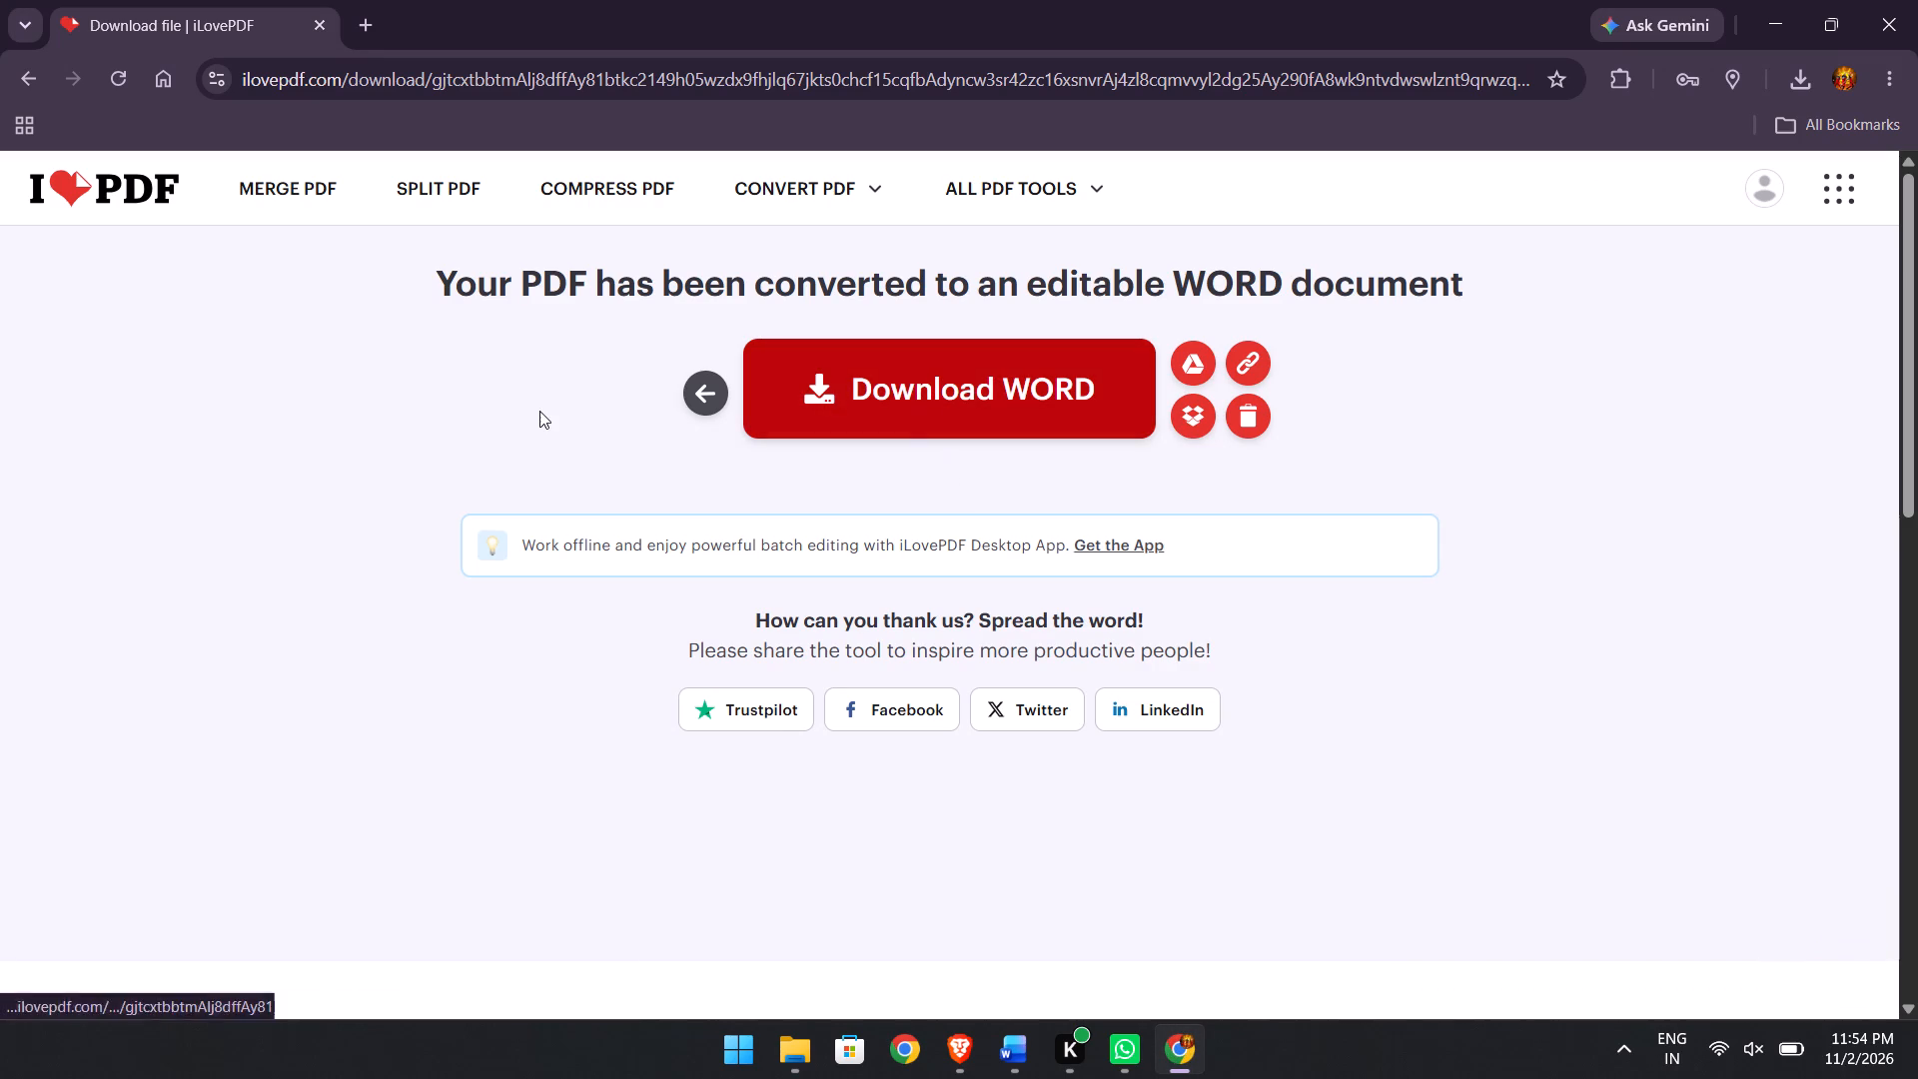
scroll(539, 411, right, 10)
scroll(874, 491, right, 2)
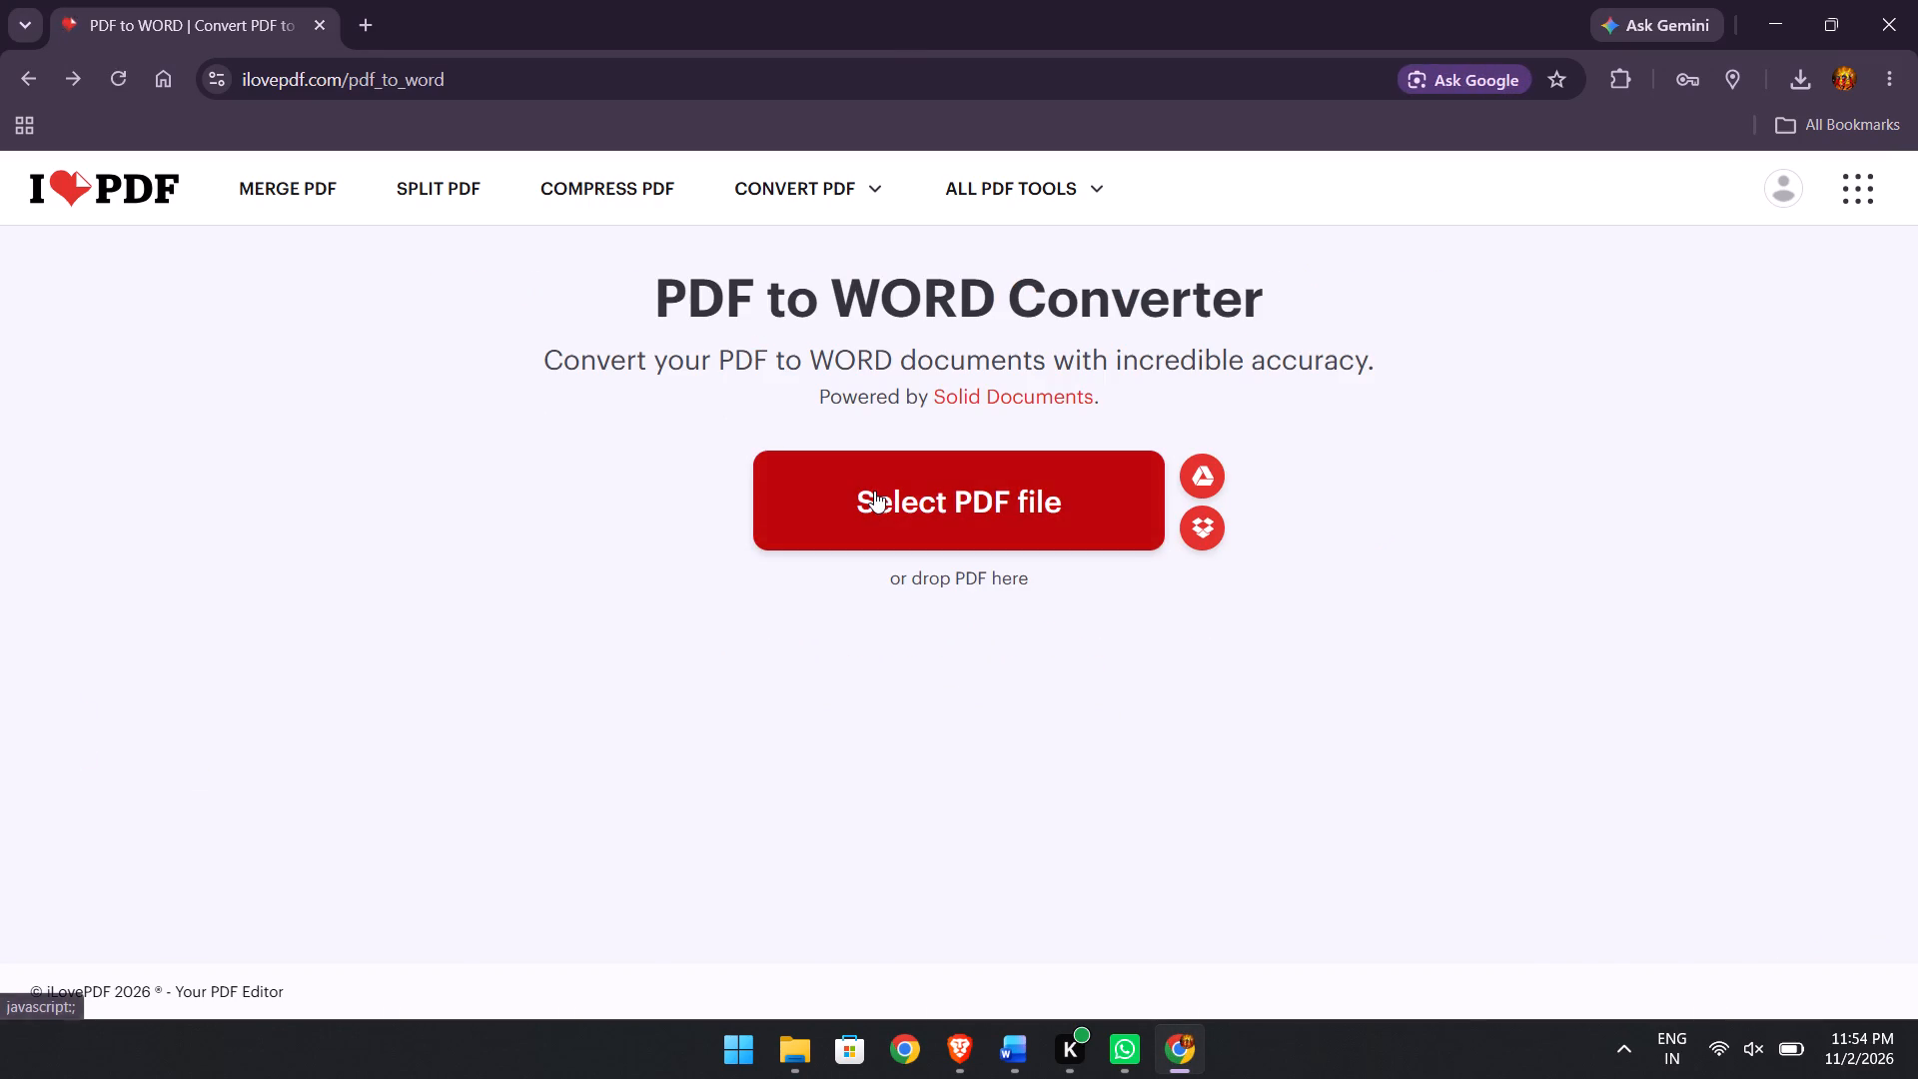
scroll(874, 491, right, 3)
scroll(874, 491, left, 6)
click(977, 525)
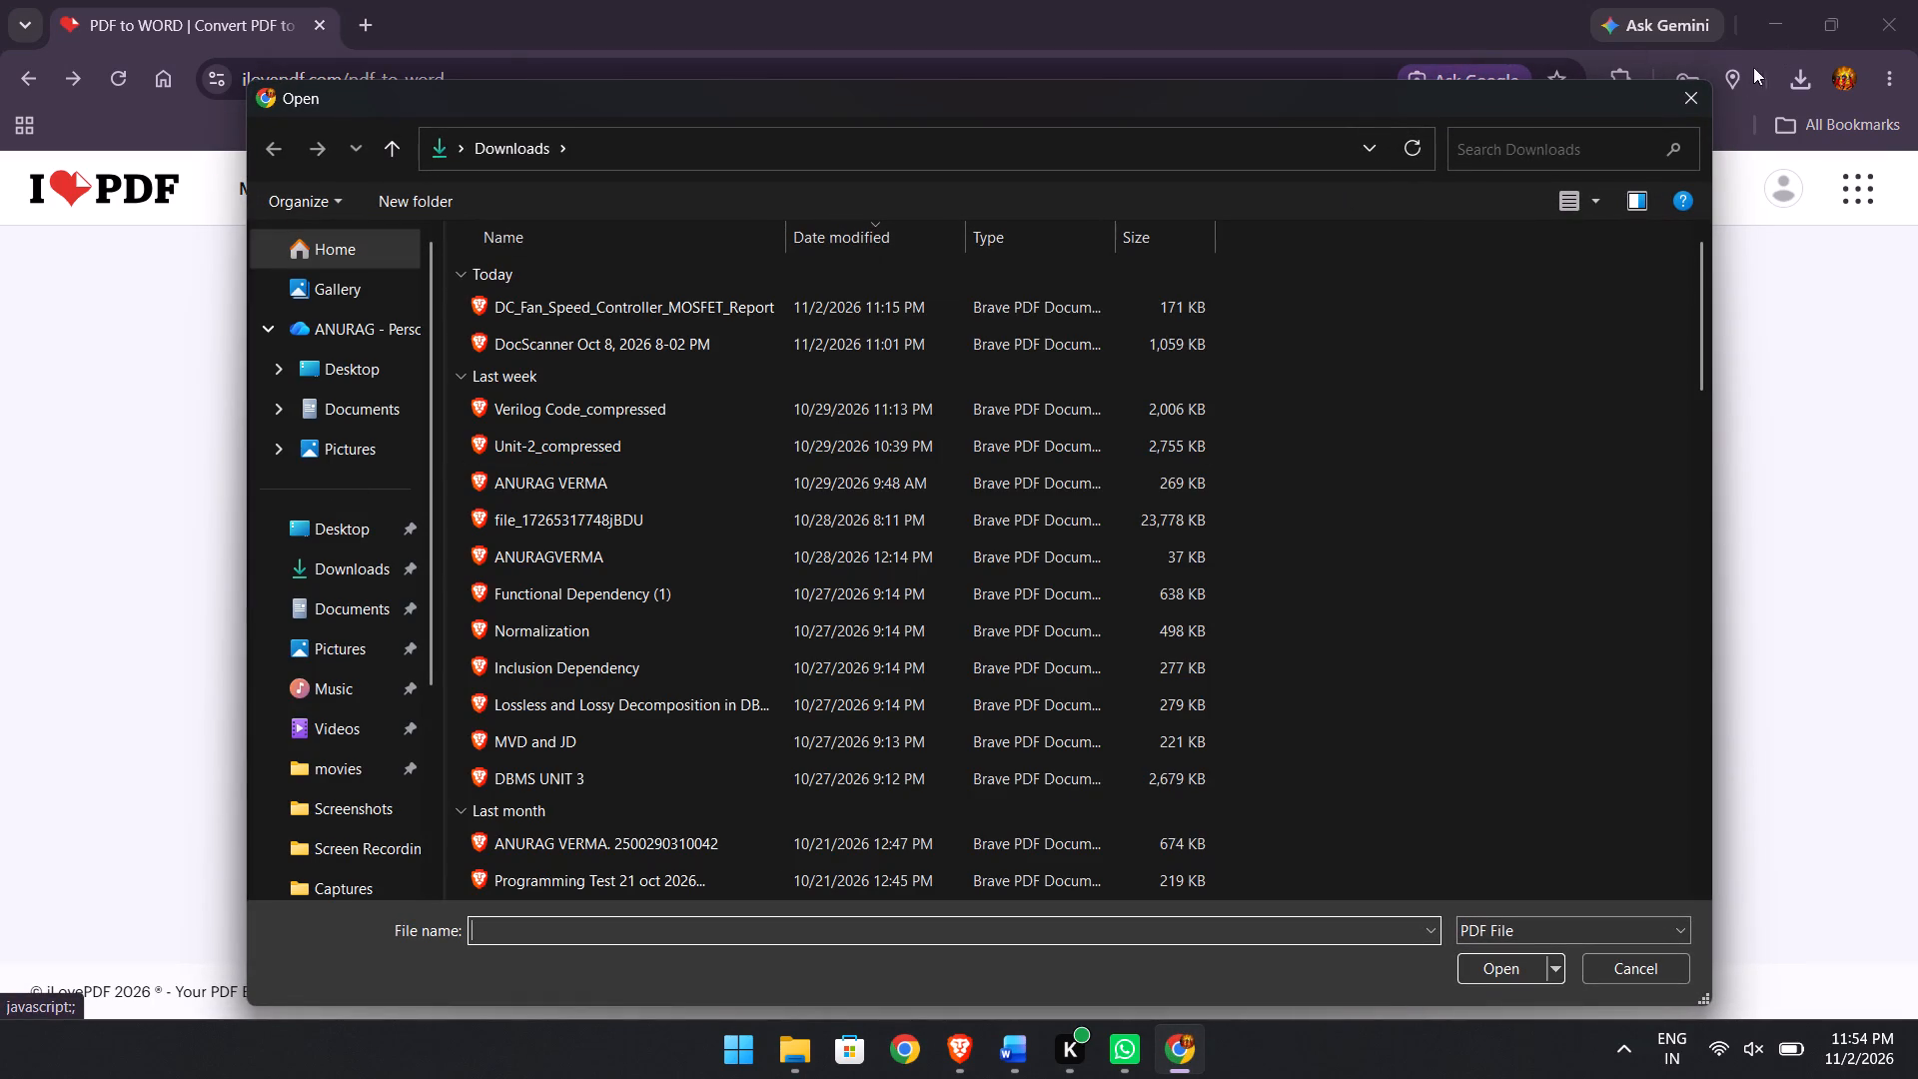
click(1690, 85)
scroll(832, 560, right, 12)
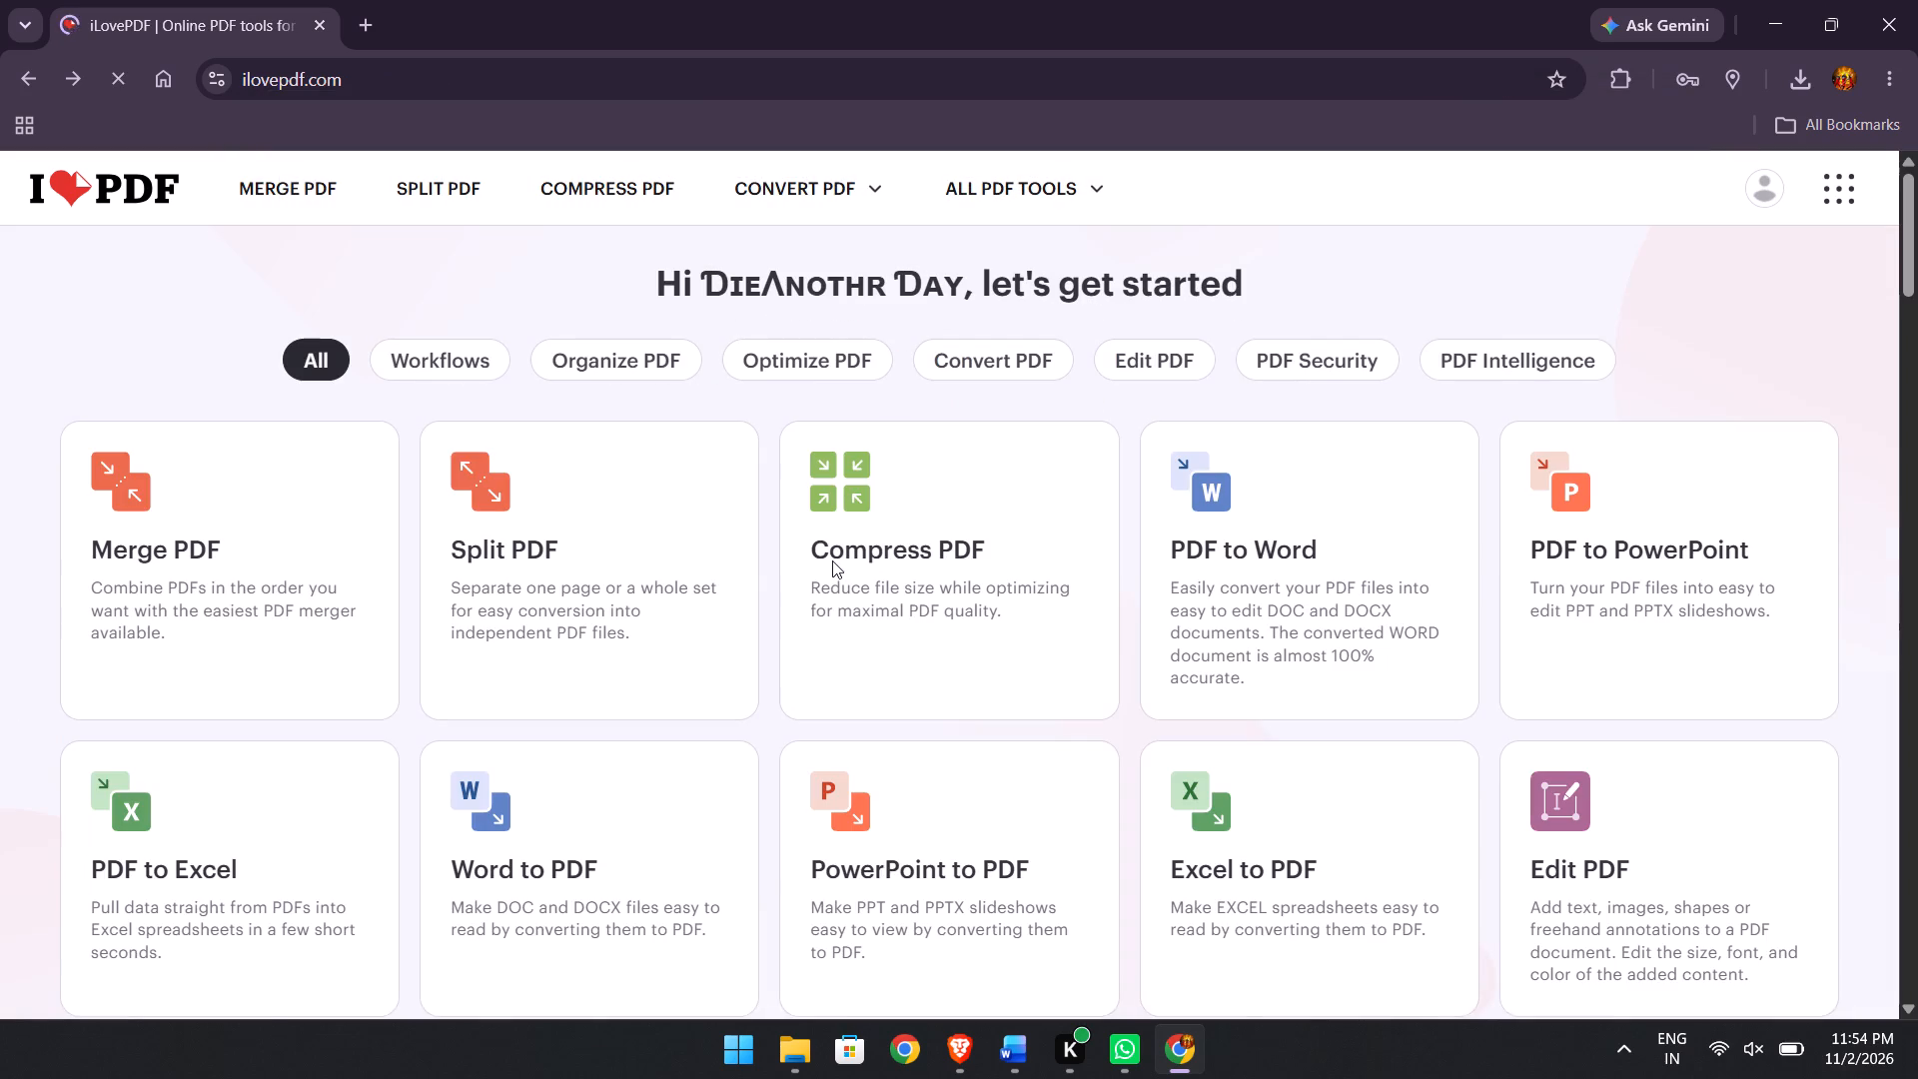
click(565, 916)
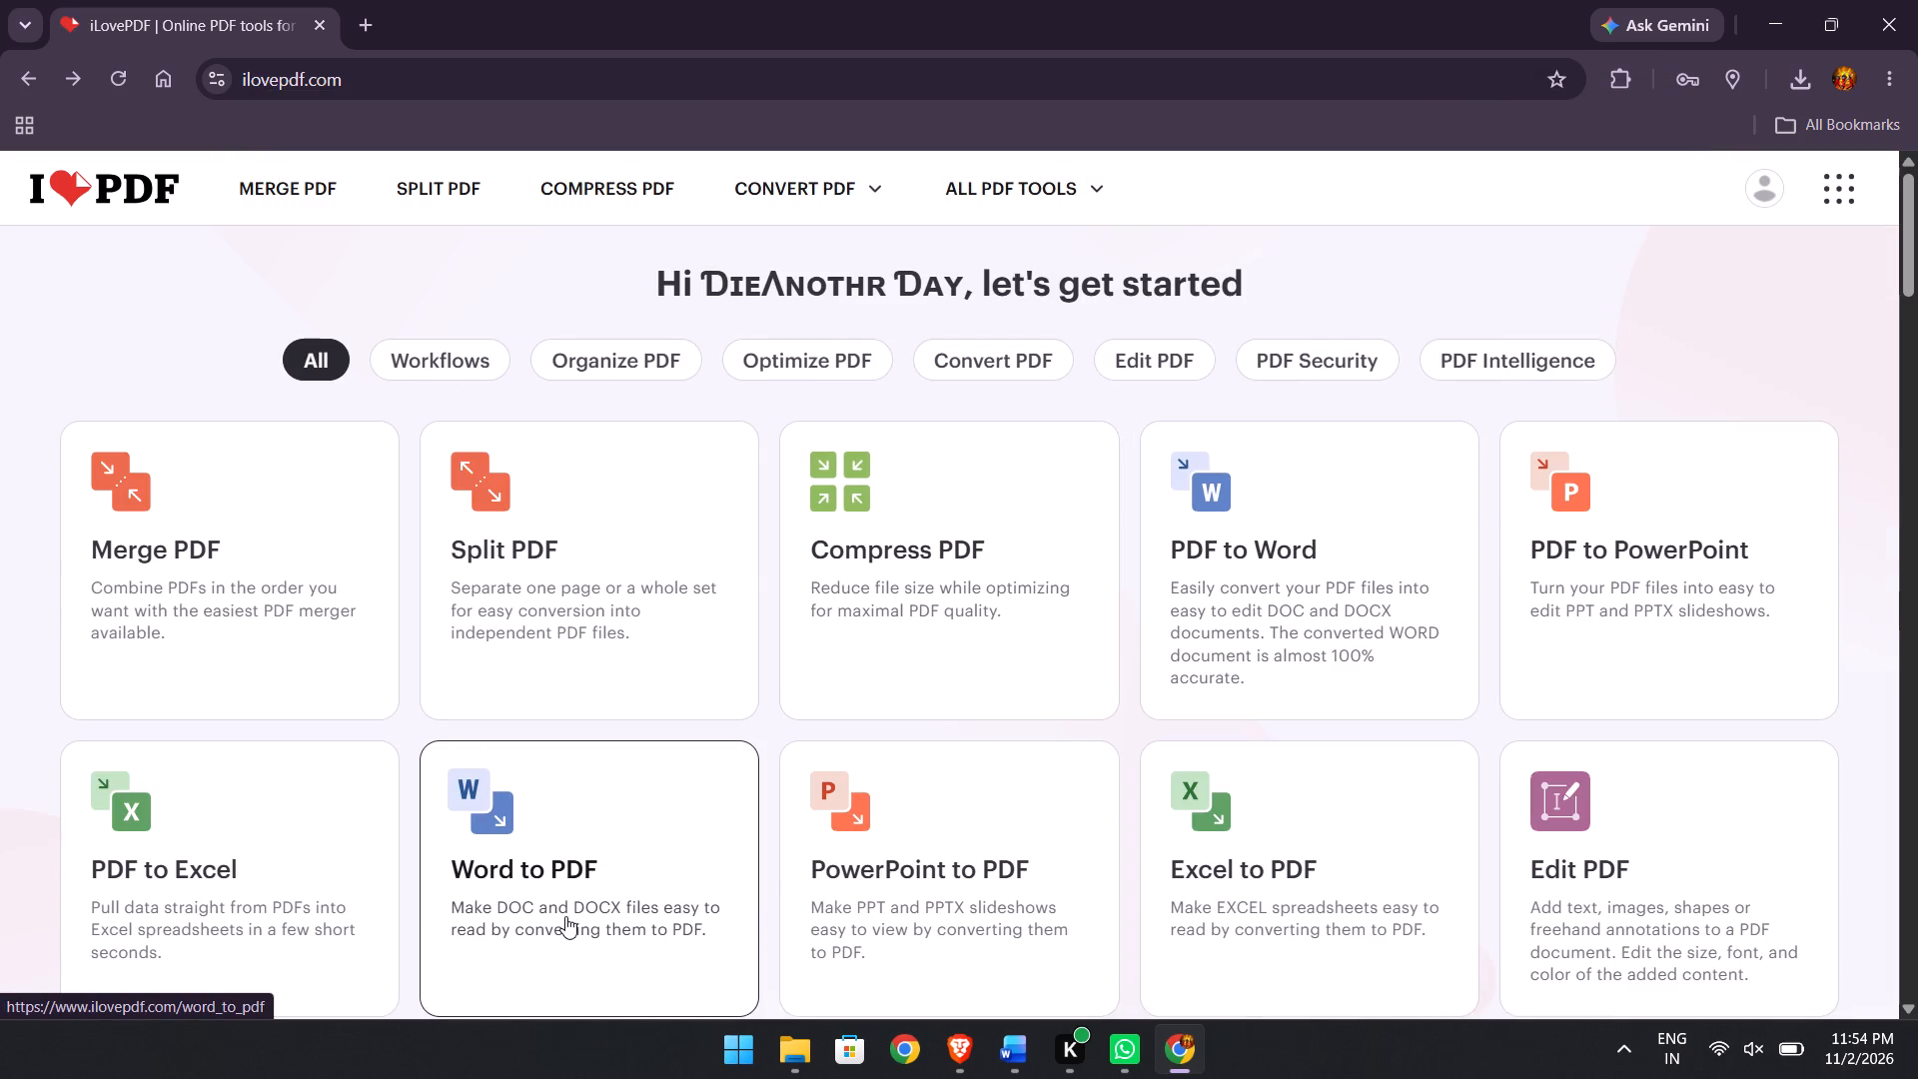
Convert the MOSFET_Report Word document from Downloads to PDF and download the converted file.
click(956, 467)
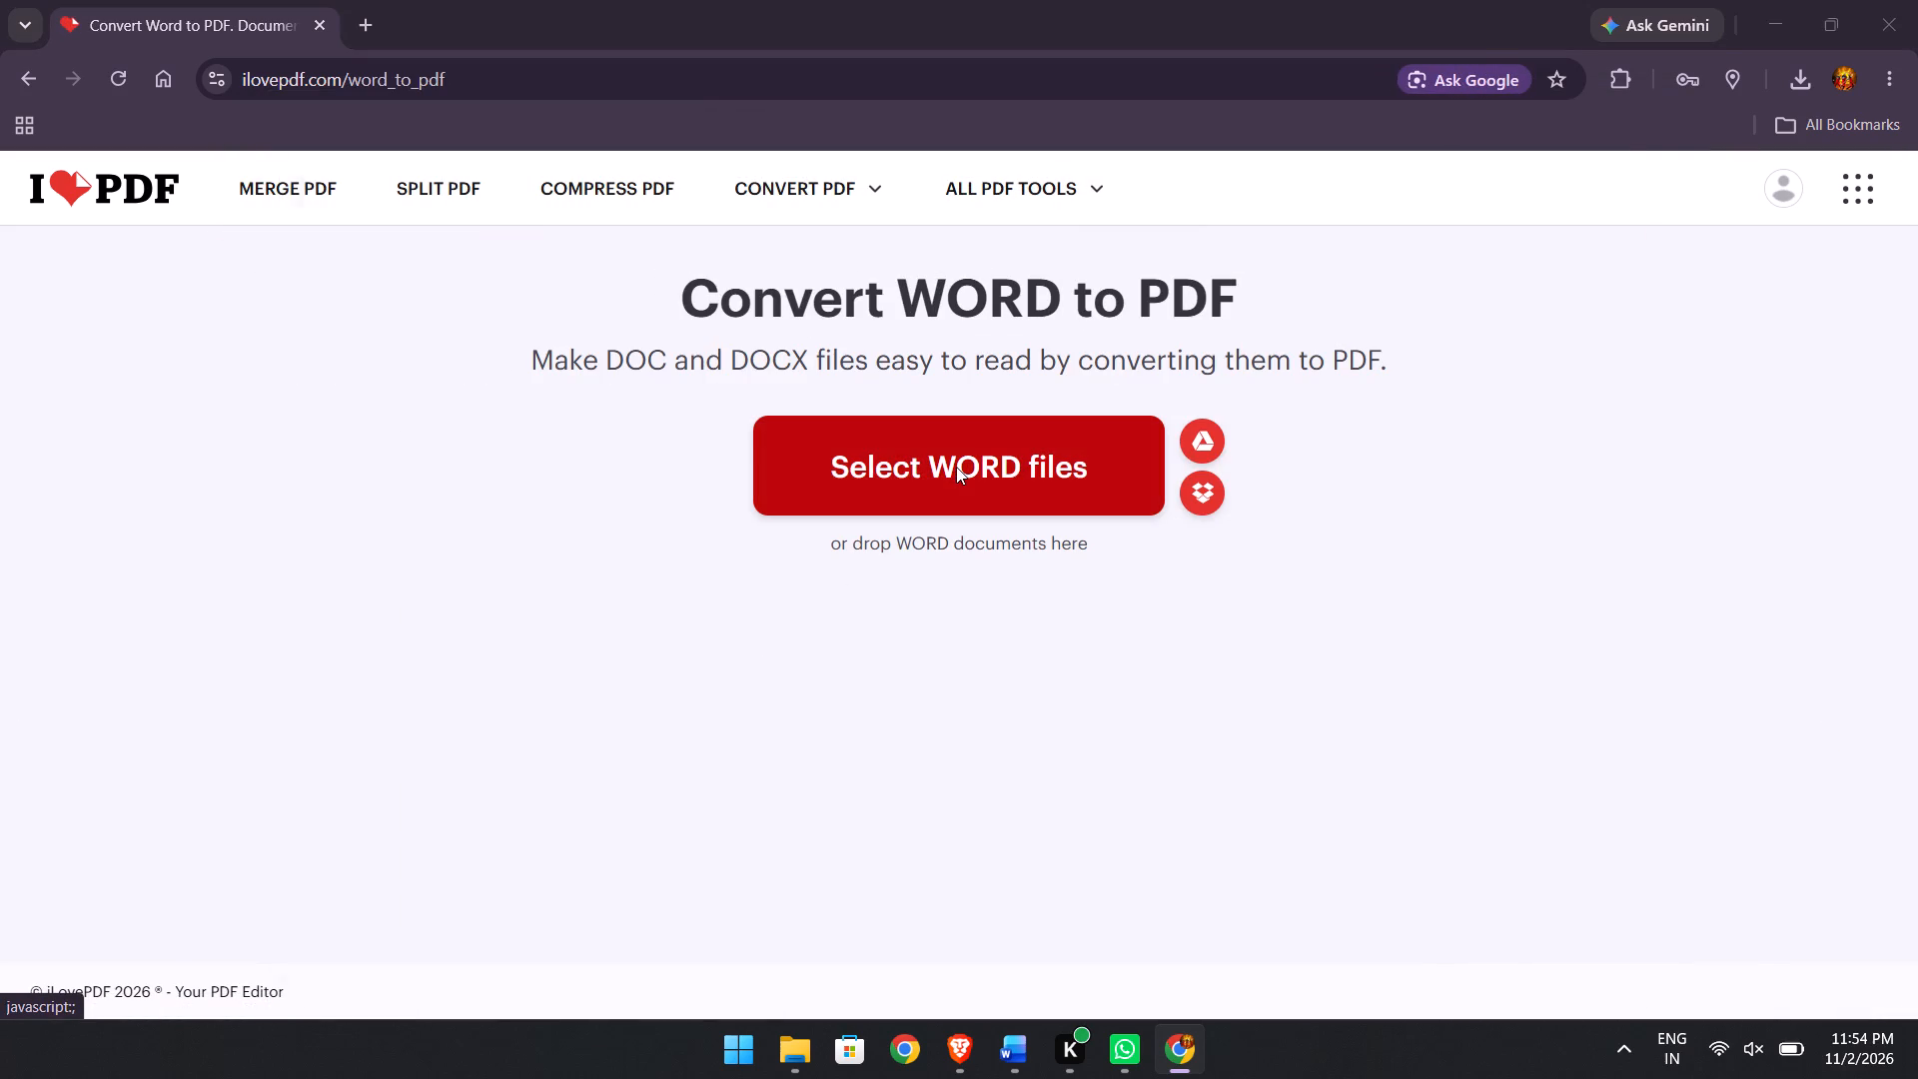
click(706, 318)
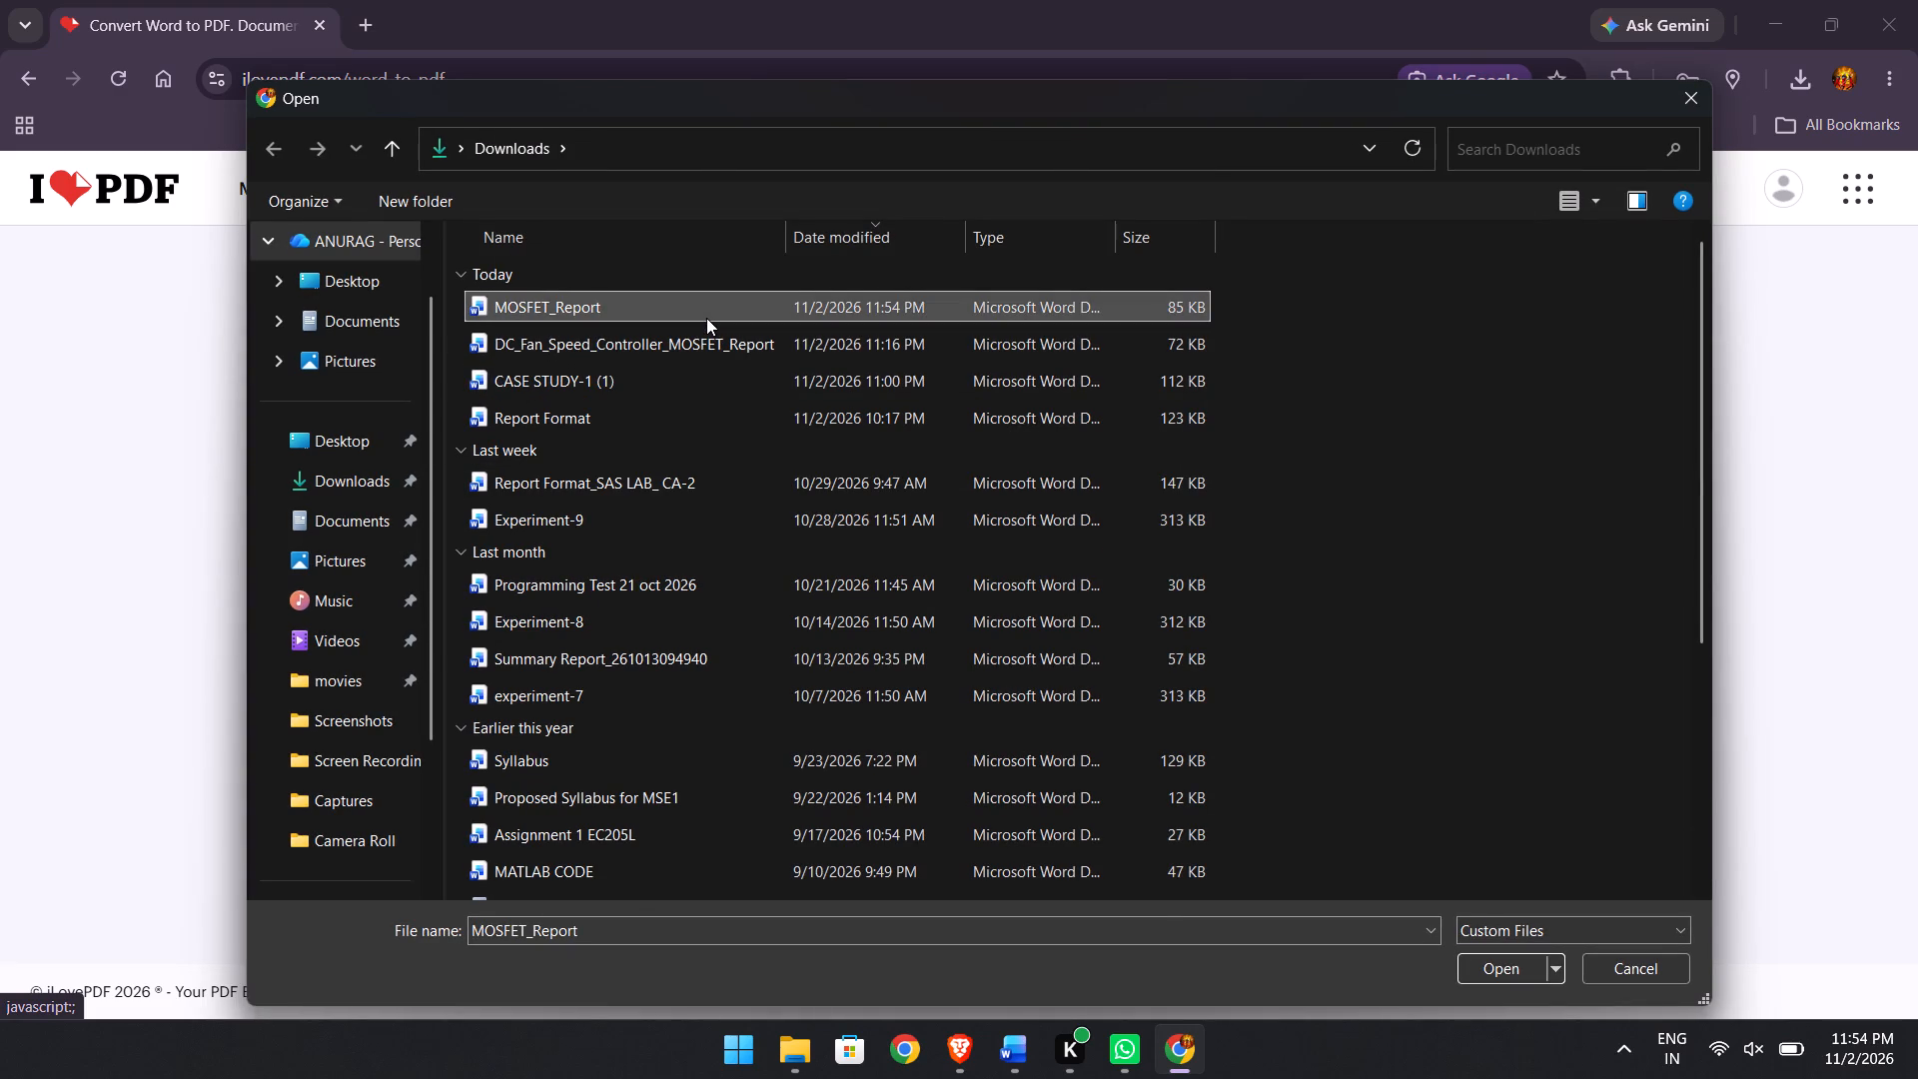
key(Return)
key(Return)
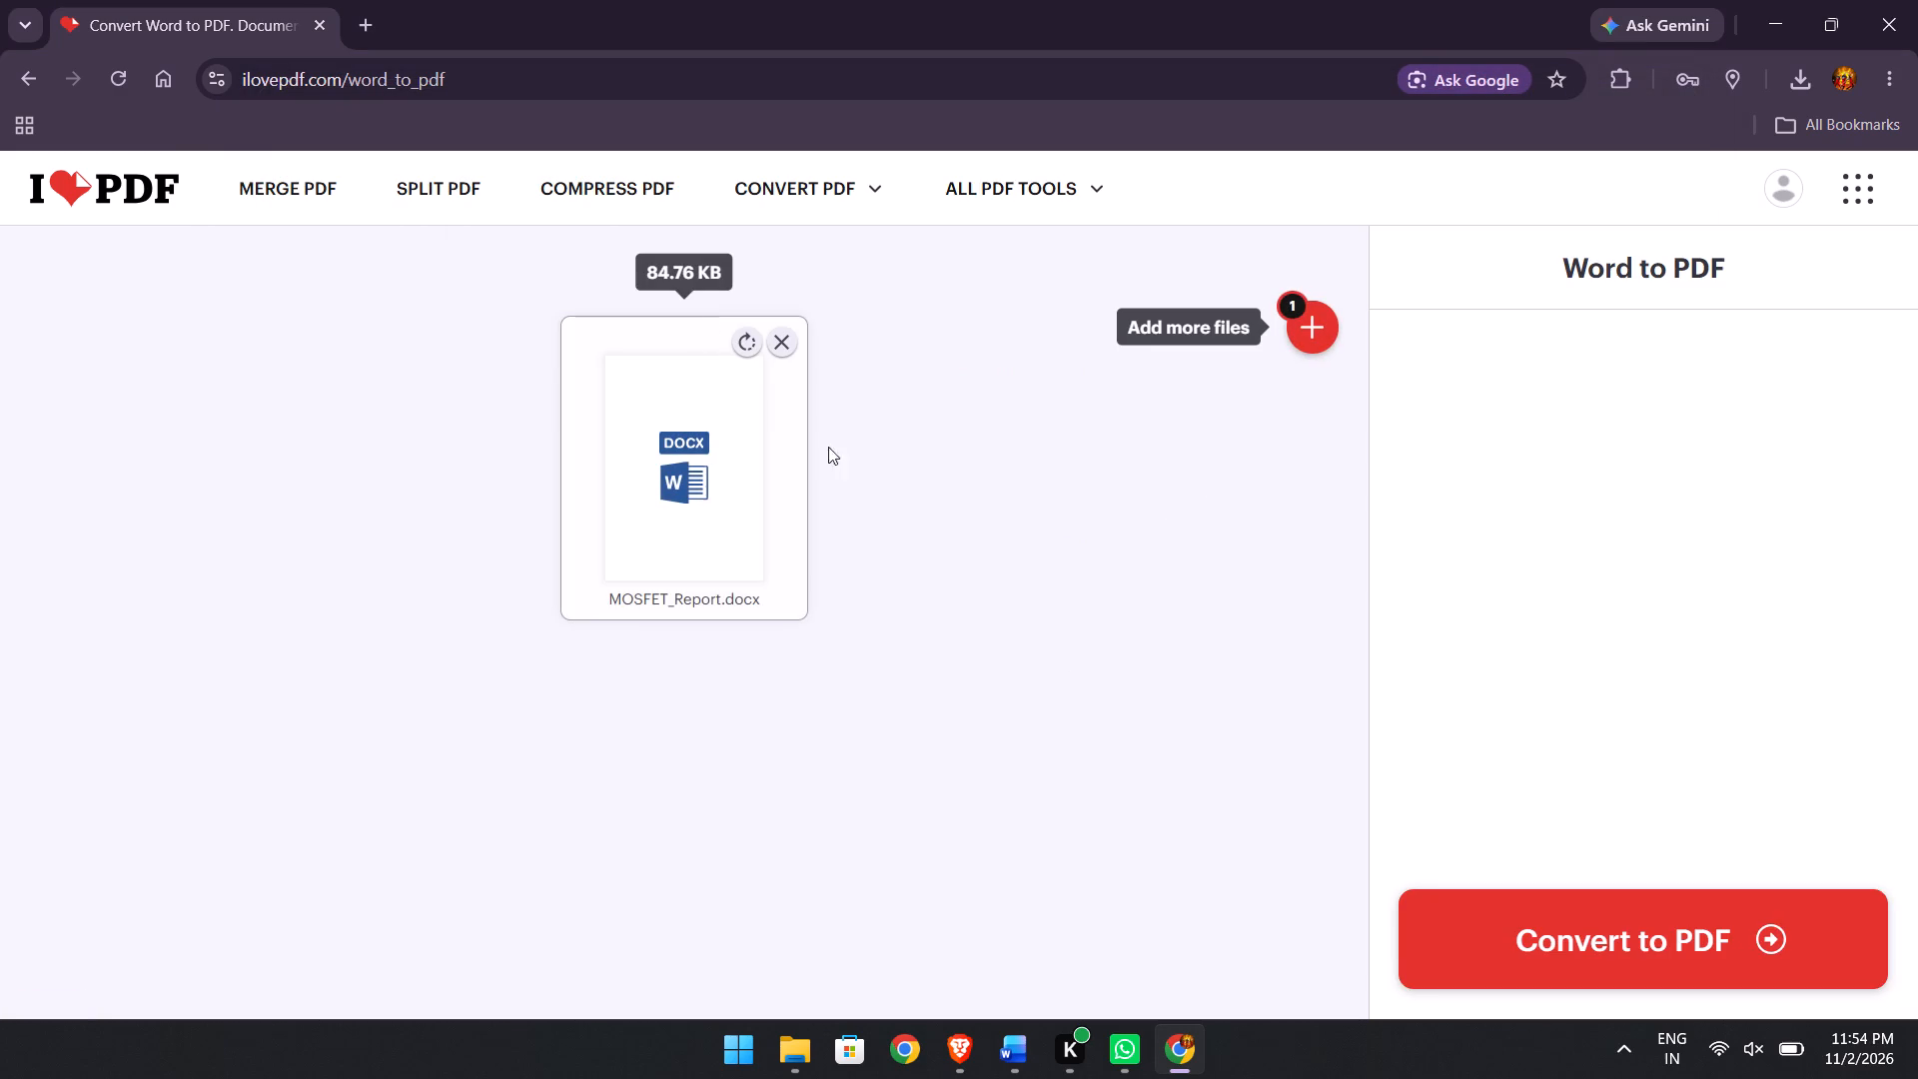
click(1482, 980)
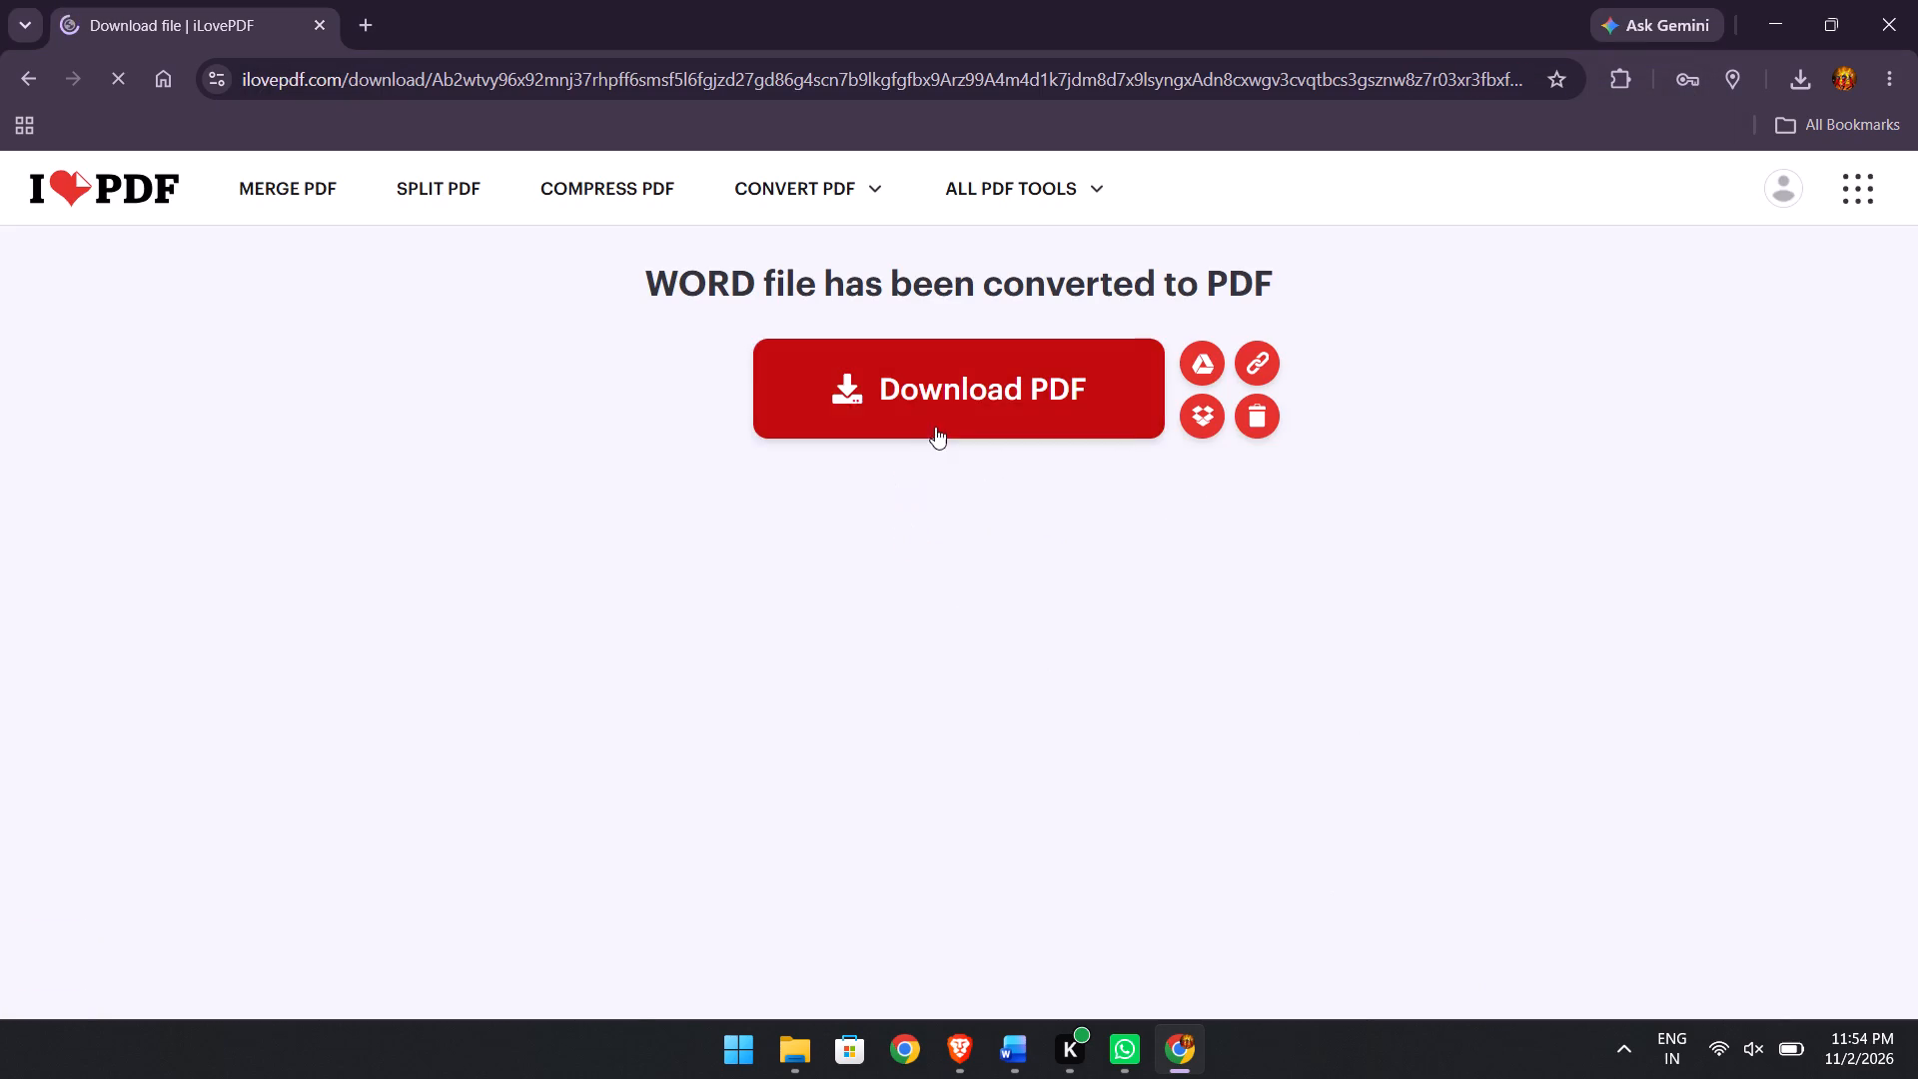
click(924, 407)
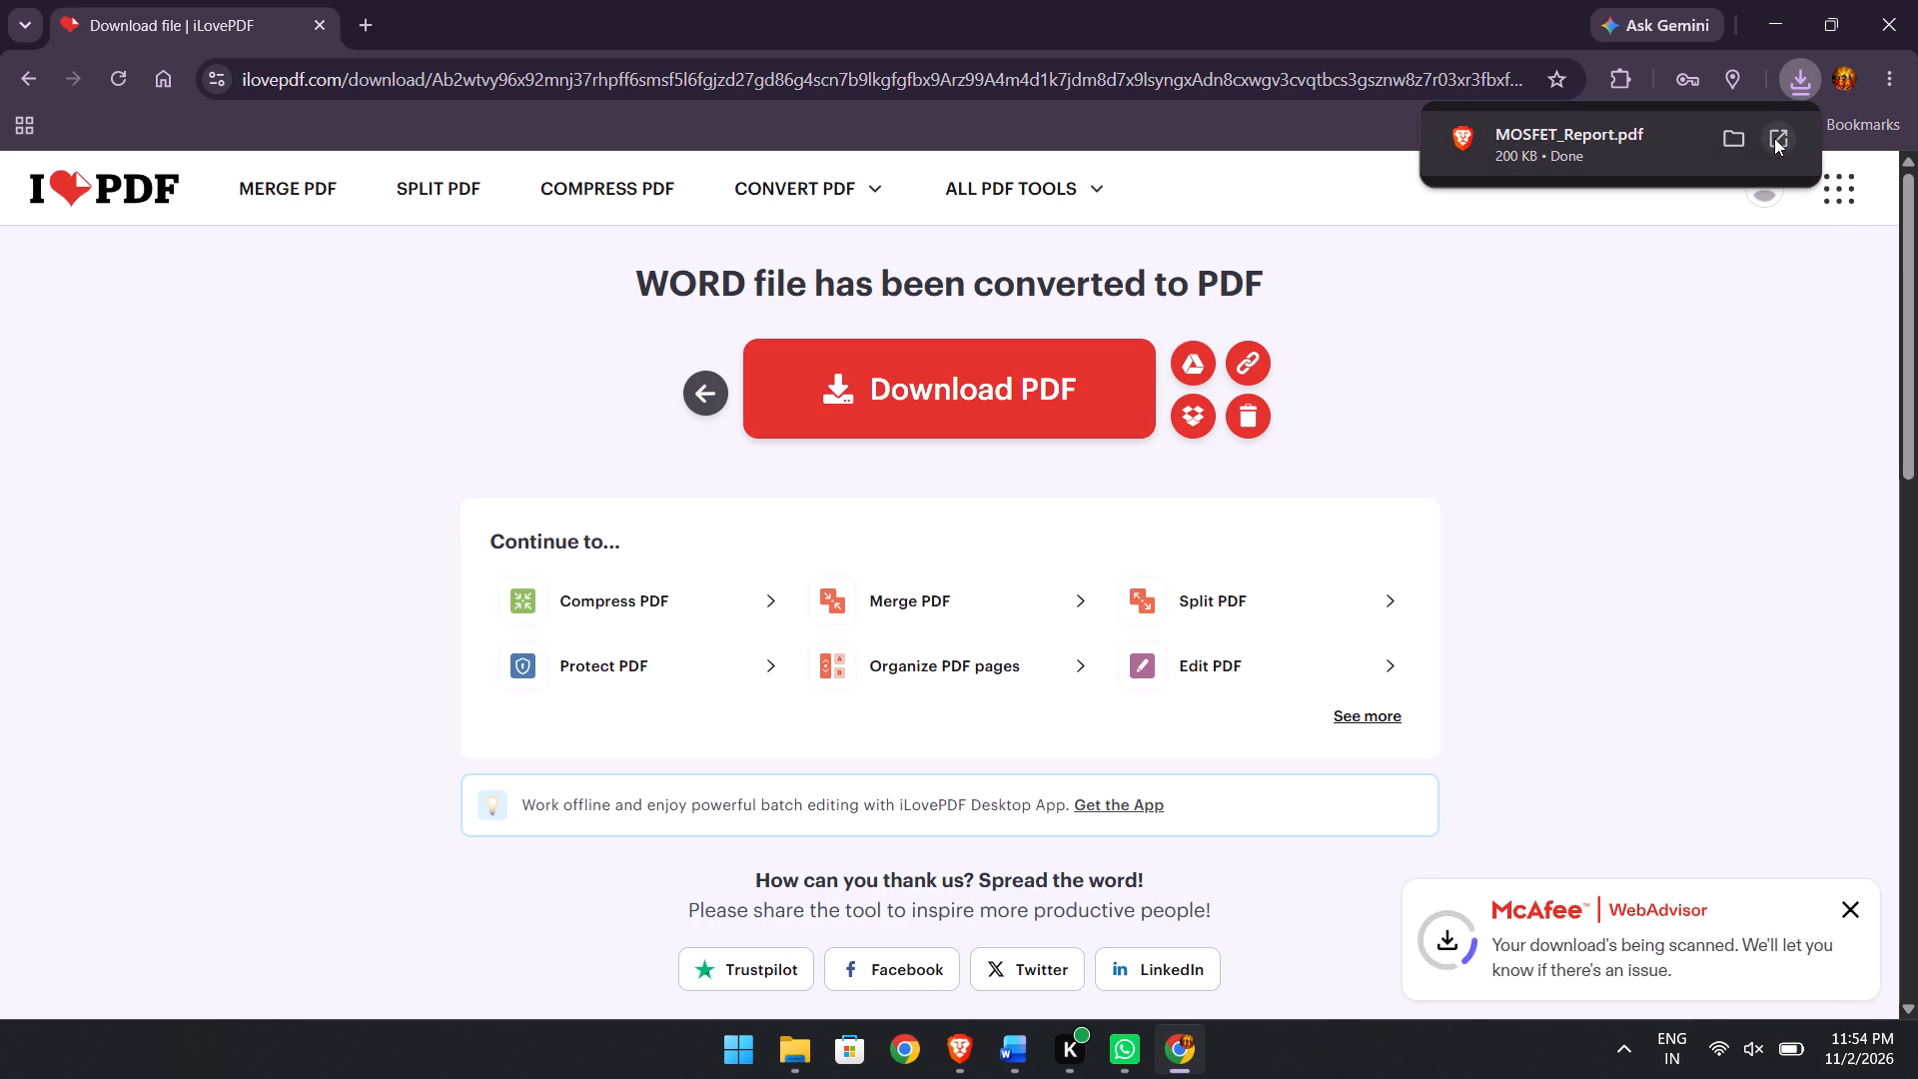
Open the downloaded MOSFET_Report PDF and review its cover page, including the student details, year and section, and Submitted to line.
click(1772, 138)
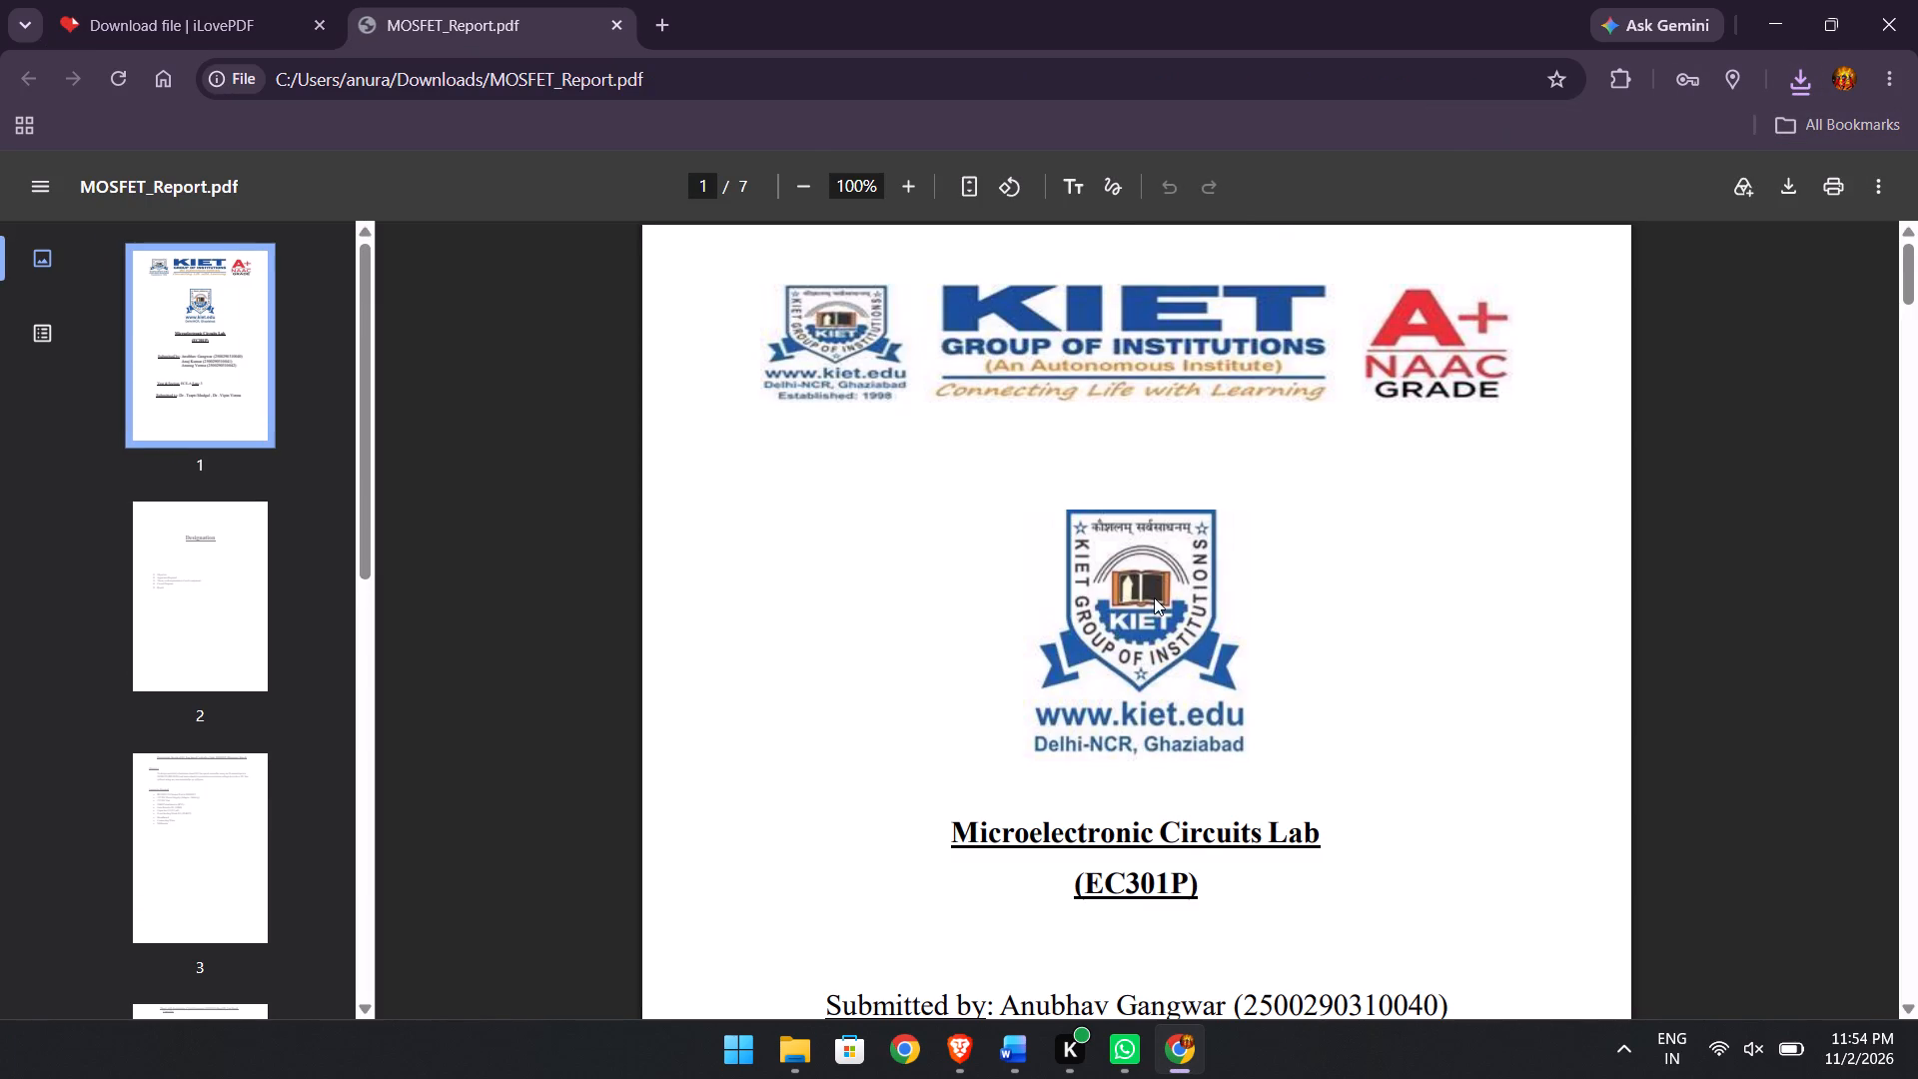
scroll(1154, 597, down, 3)
scroll(1154, 597, up, 4)
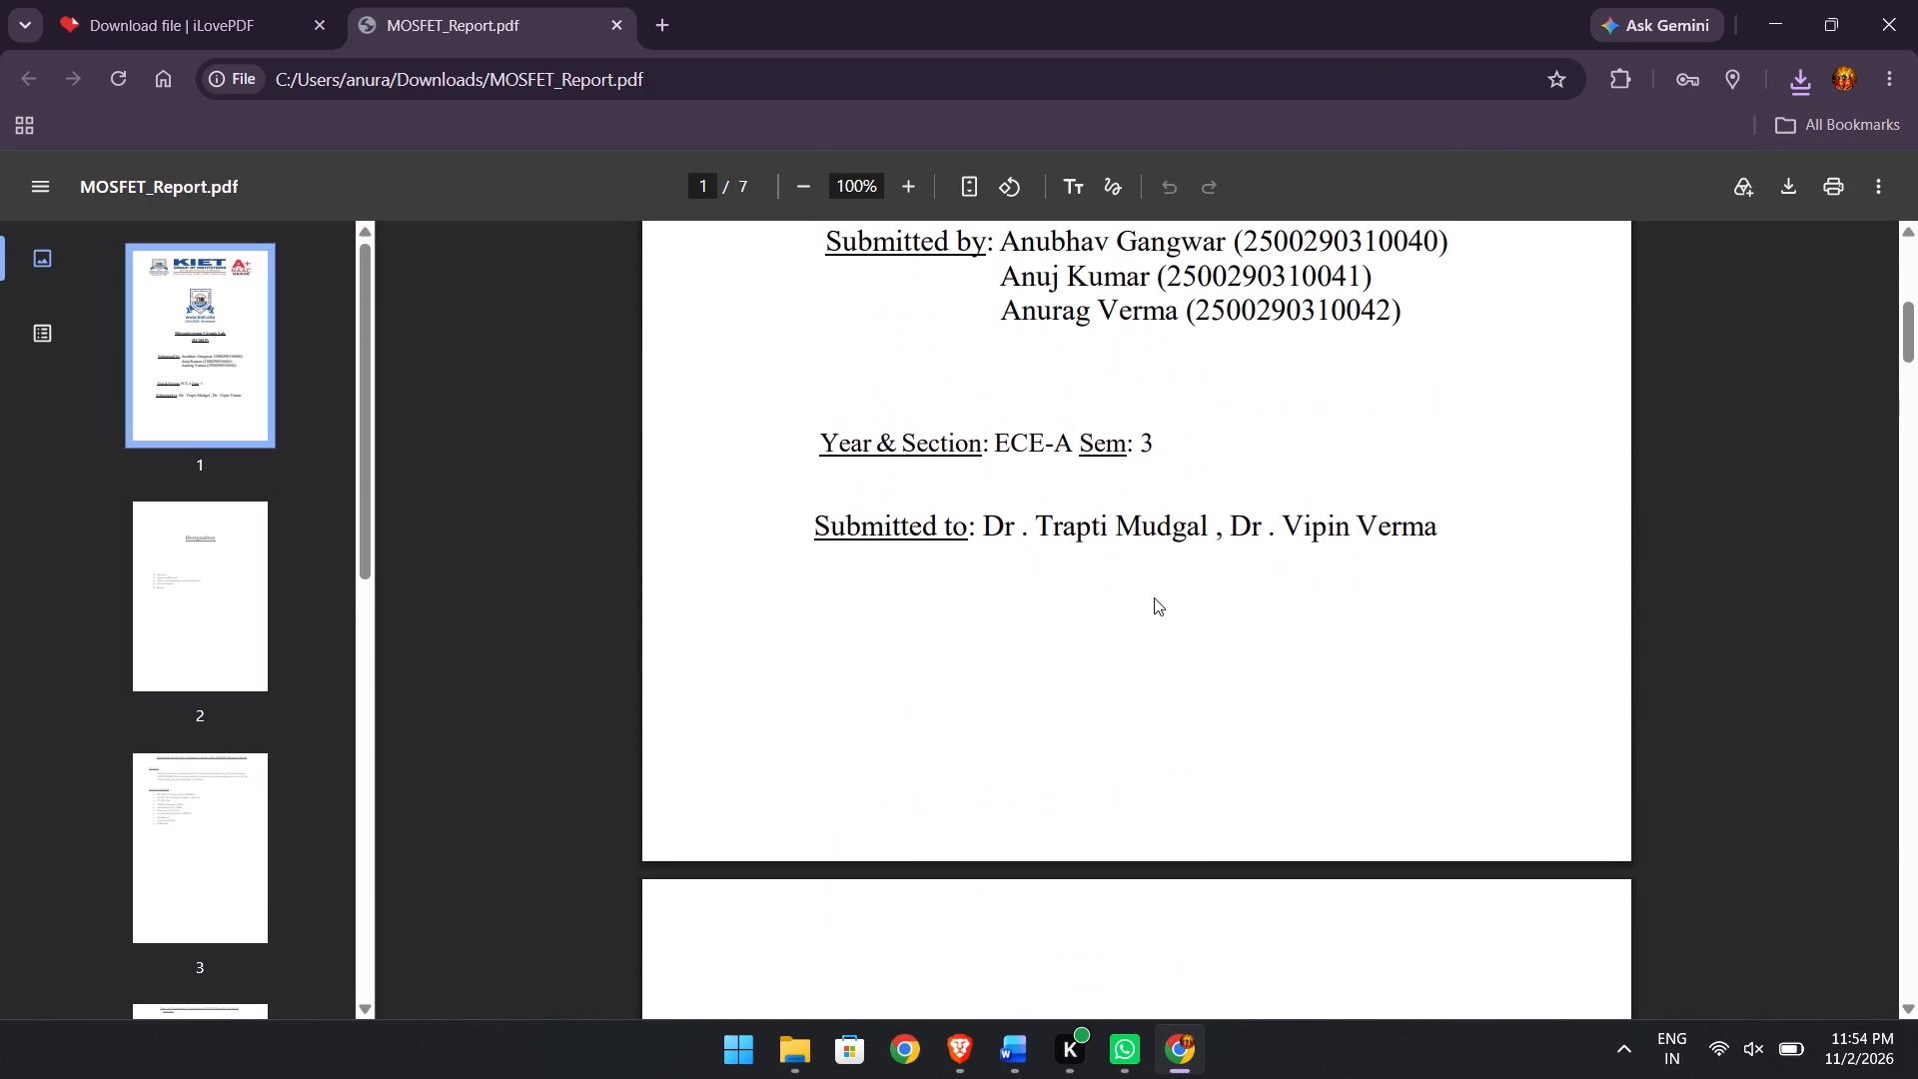
drag(985, 527, 1447, 541)
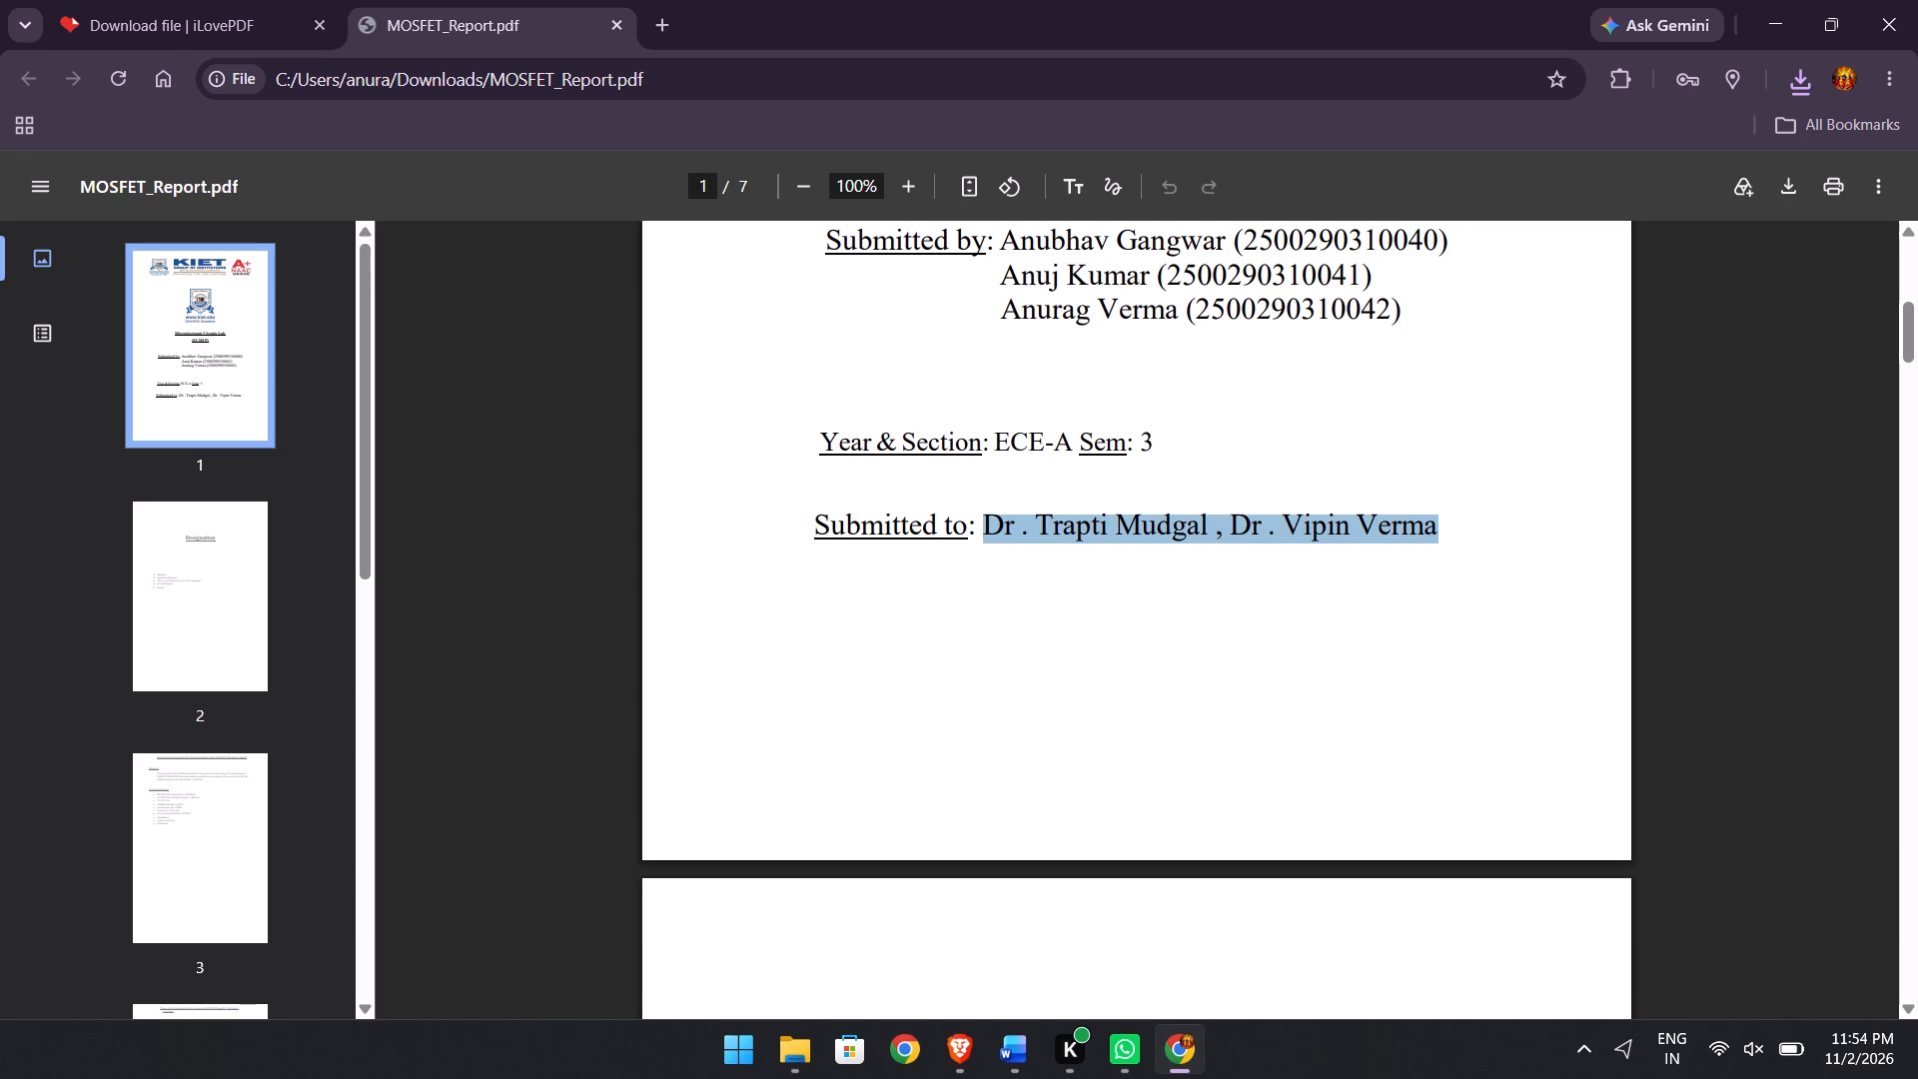
click(1447, 541)
scroll(1248, 604, down, 1)
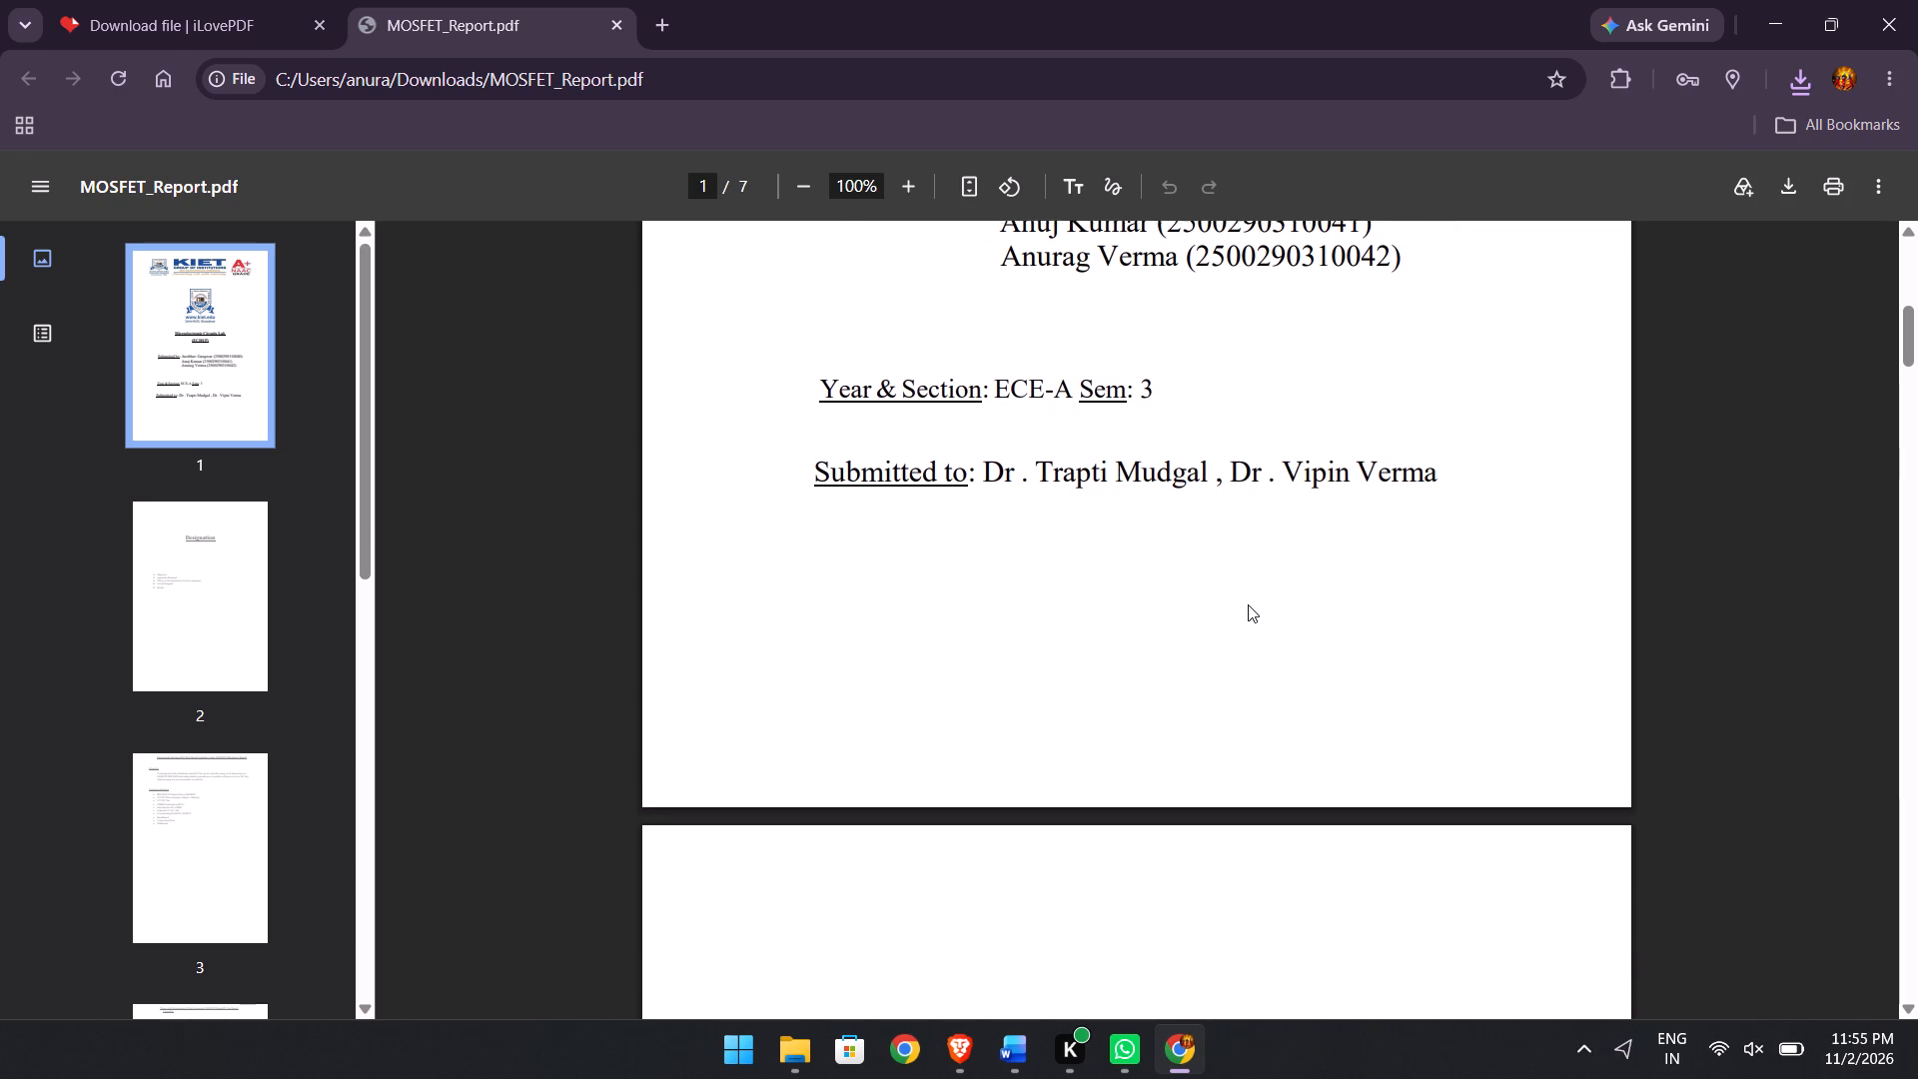
scroll(1248, 604, down, 1)
scroll(1248, 604, up, 2)
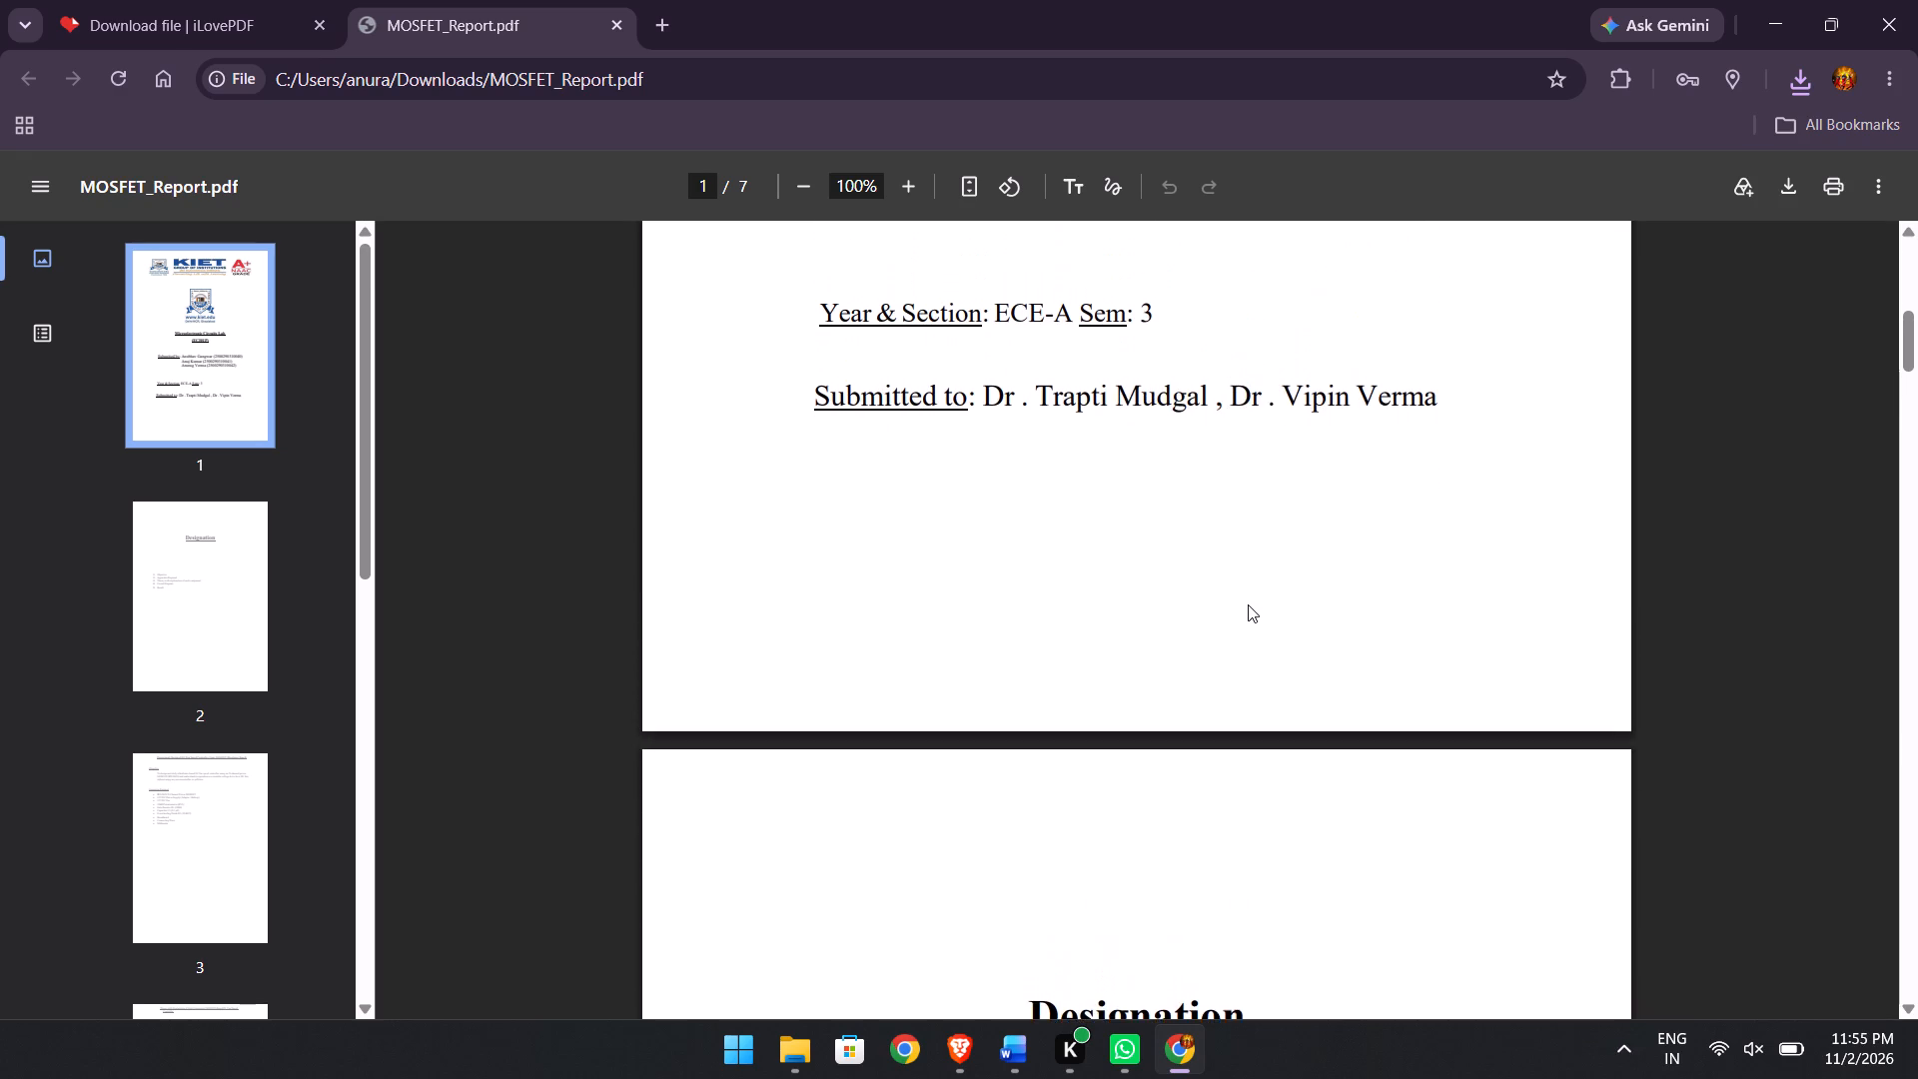
scroll(1248, 604, up, 2)
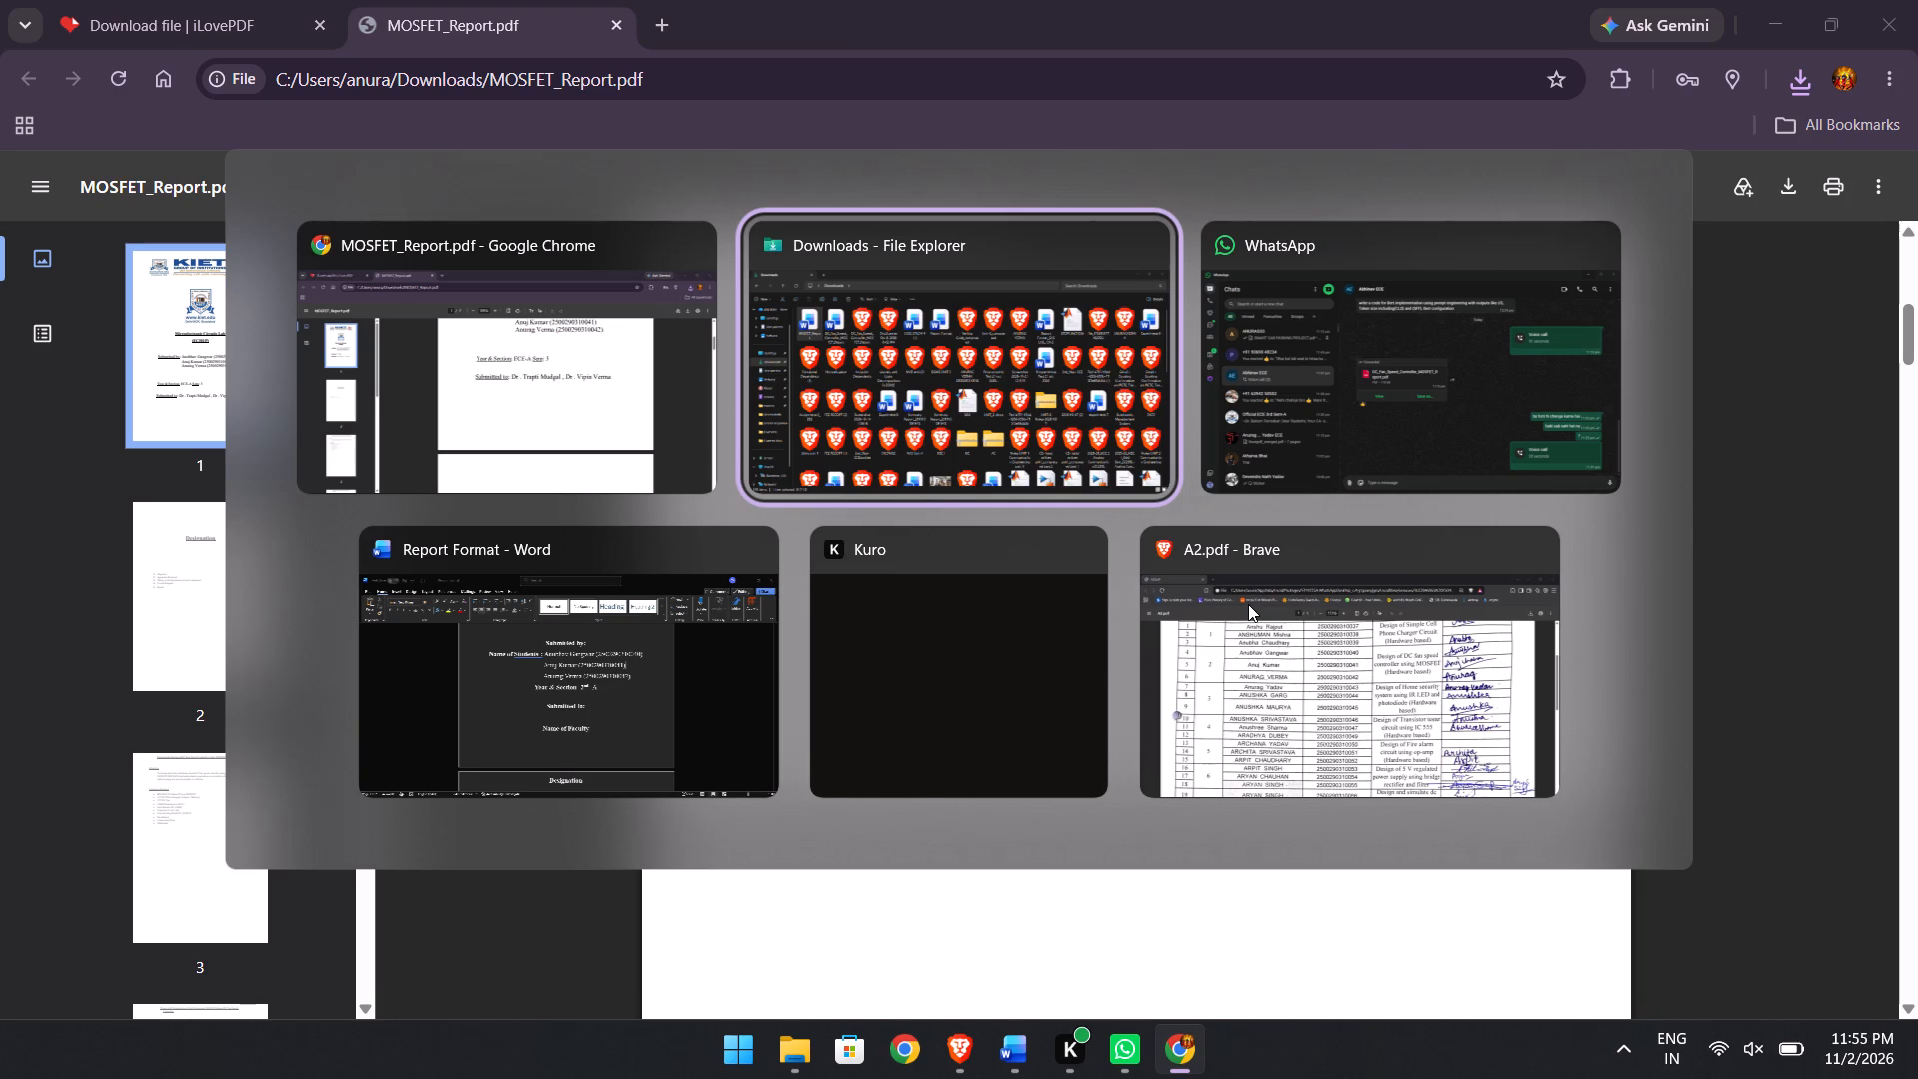
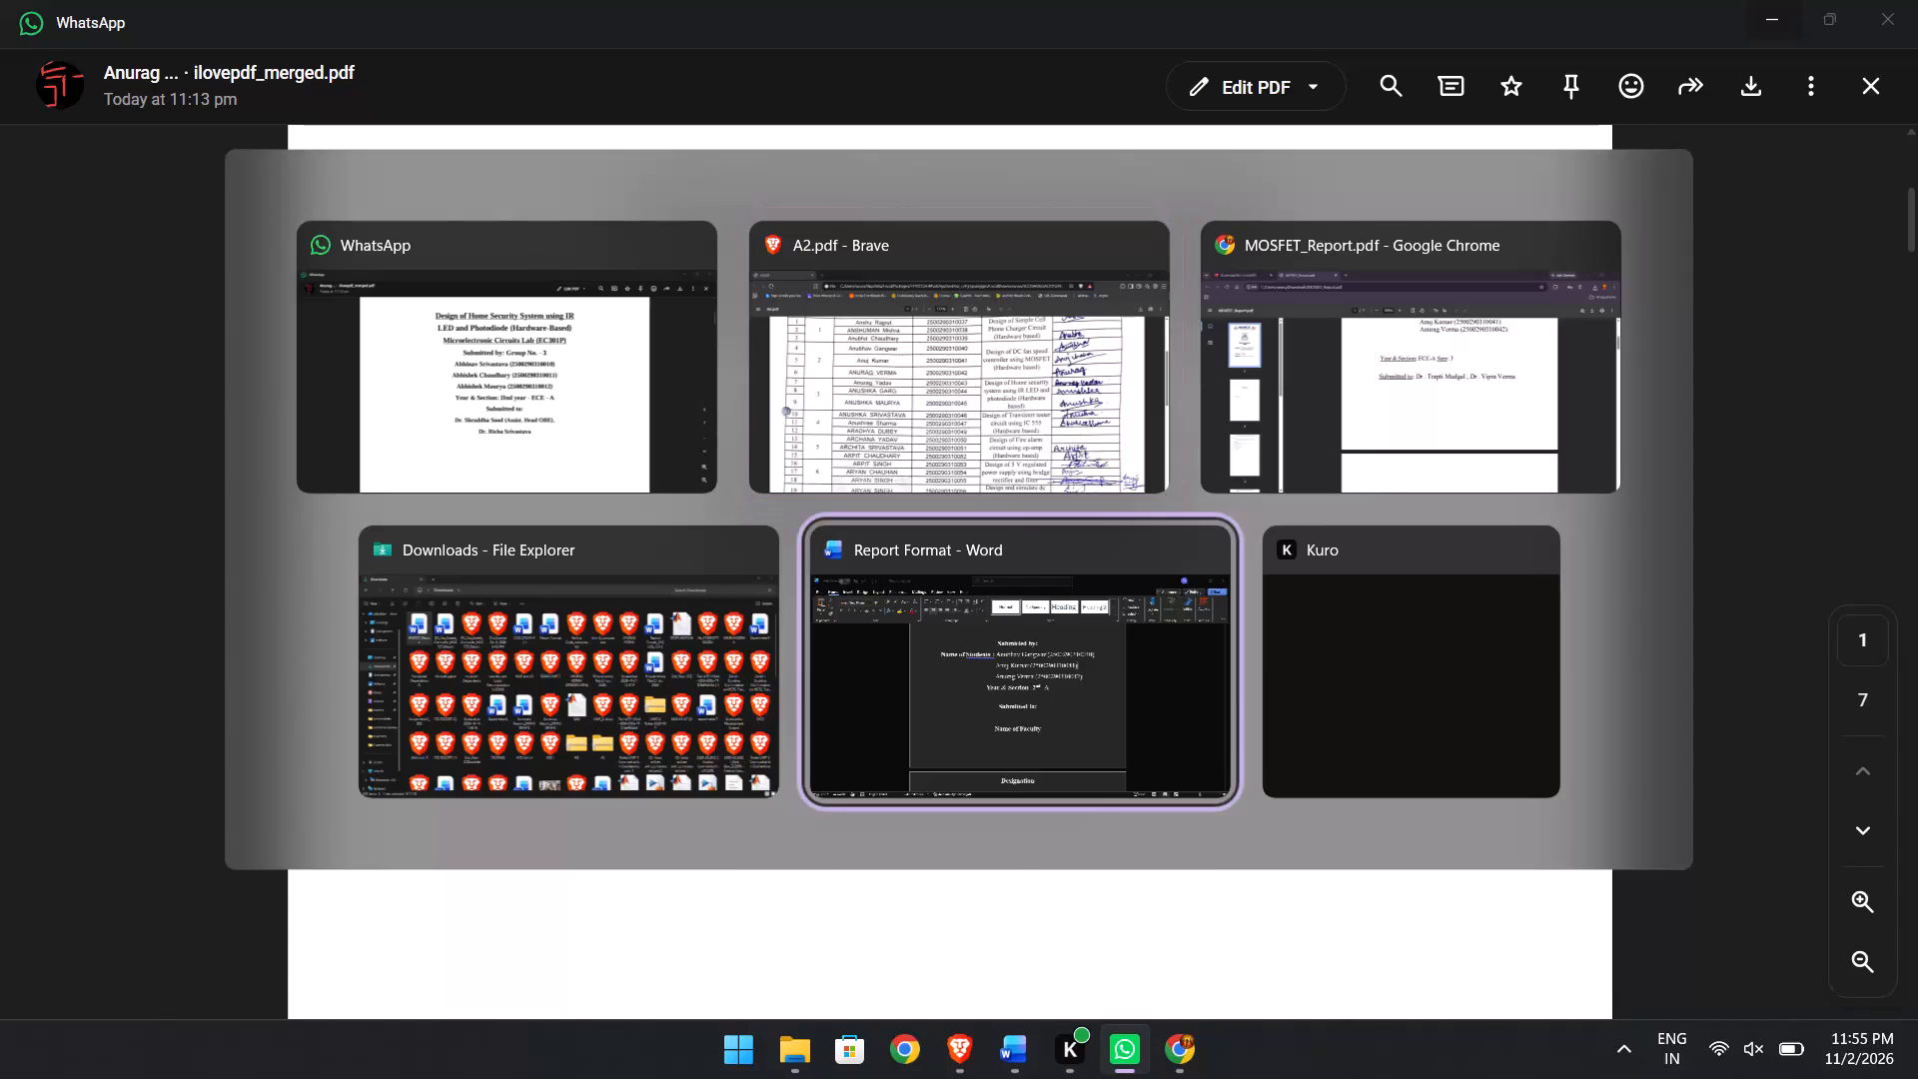
Switch to Word, glance through the Report Format document, and close its window.
scroll(865, 680, down, 8)
click(1917, 0)
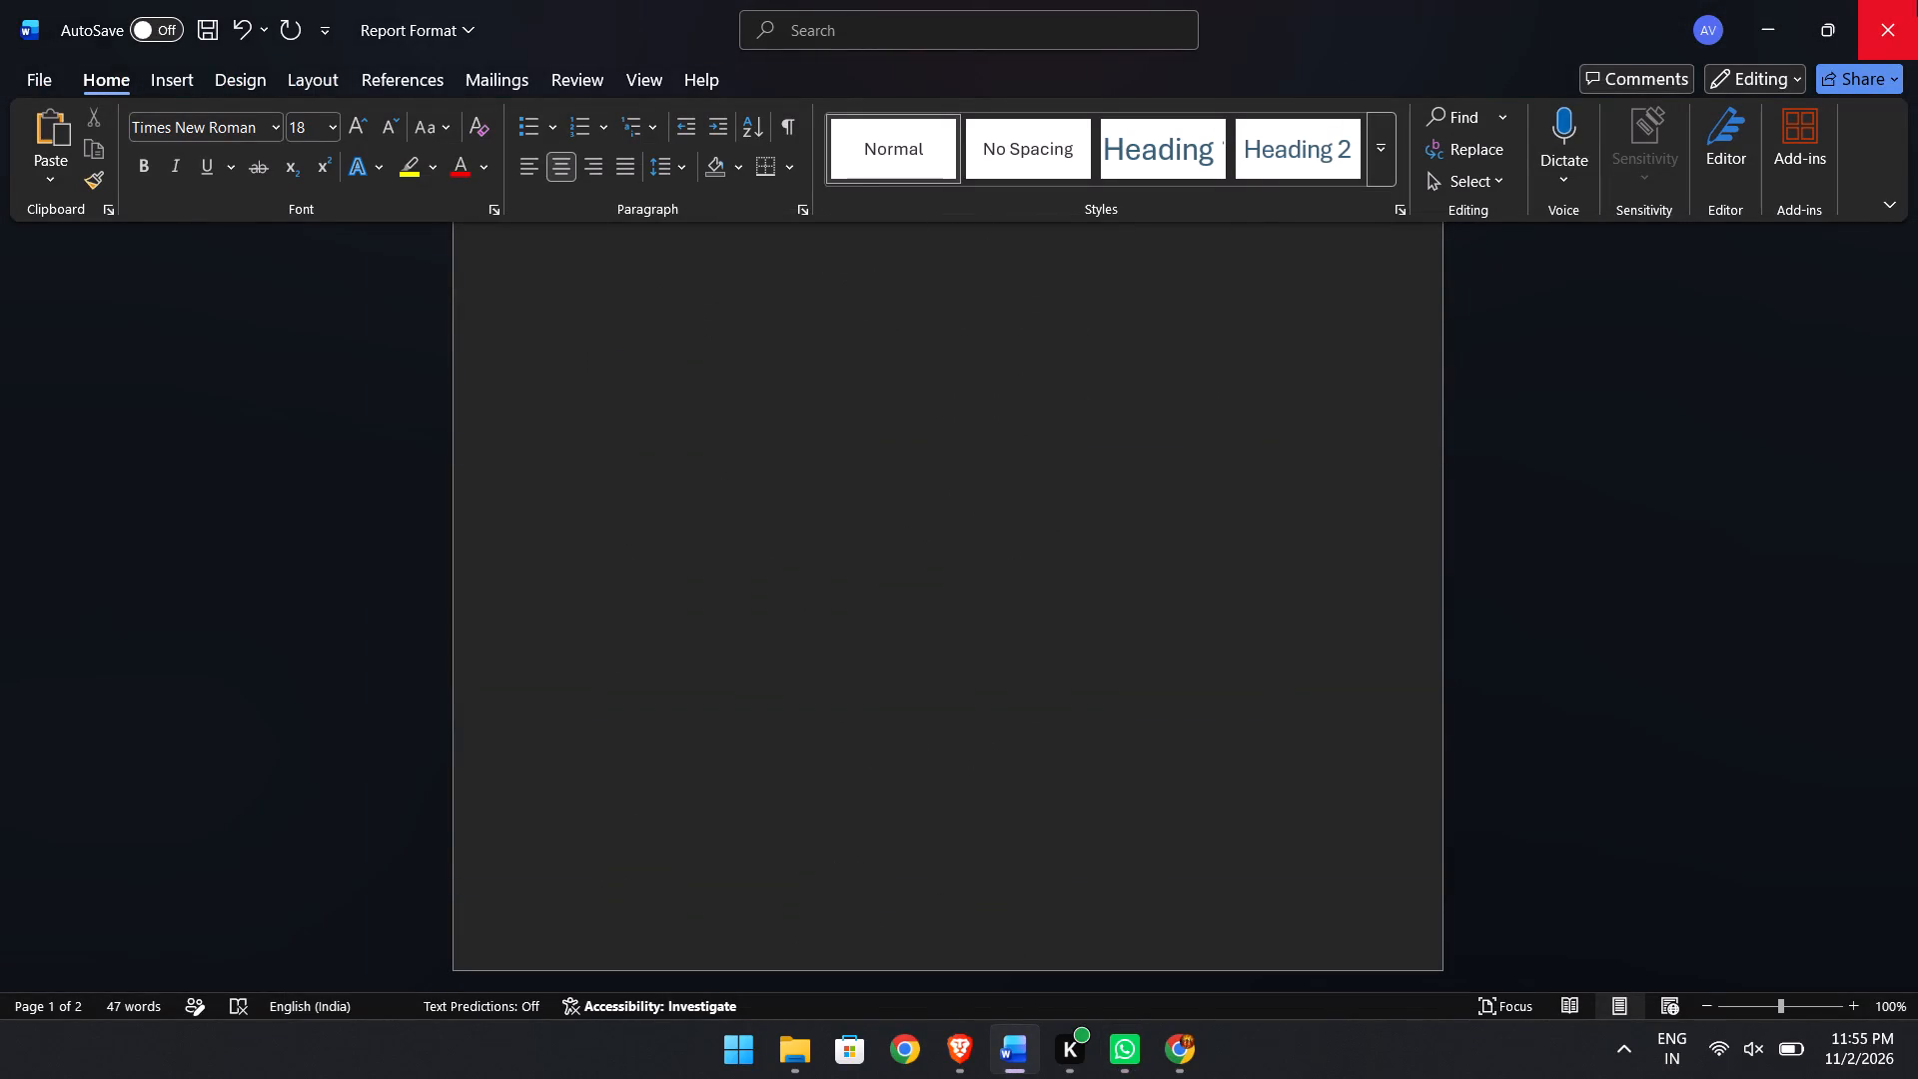
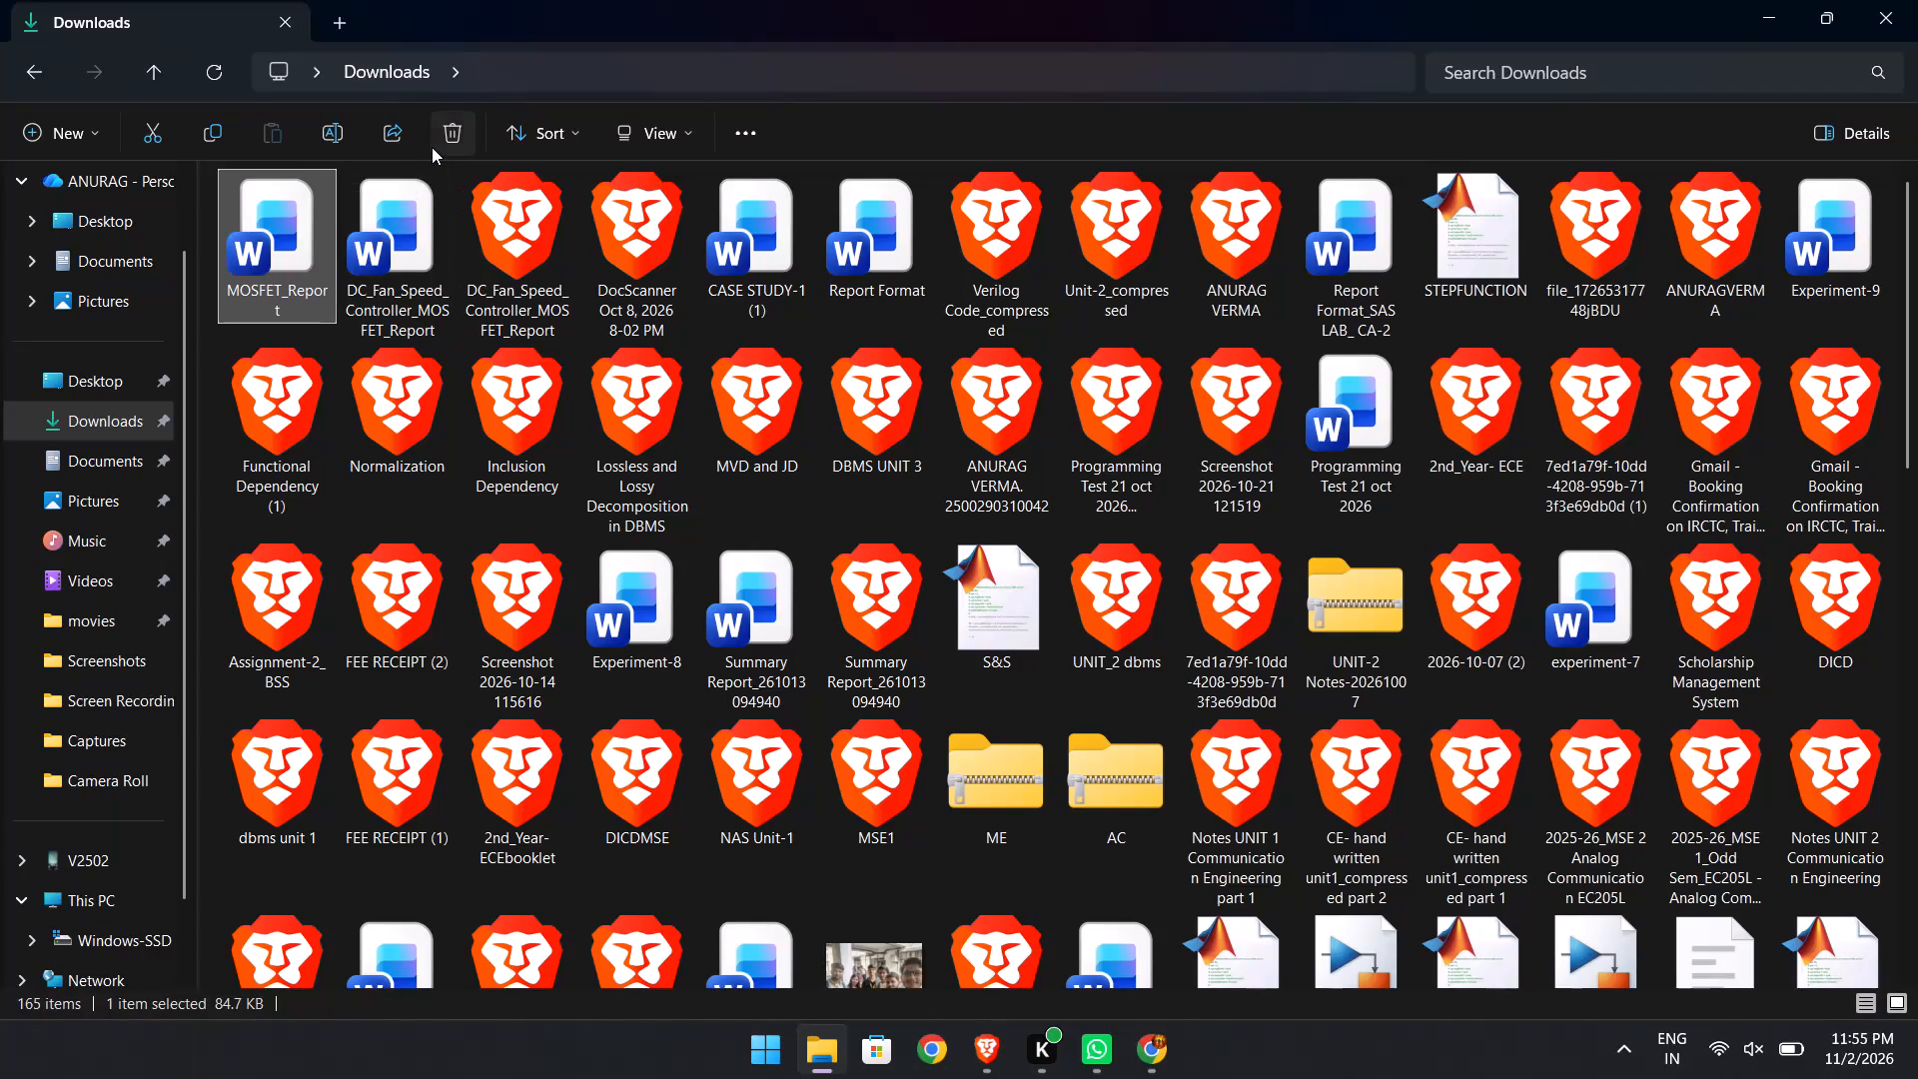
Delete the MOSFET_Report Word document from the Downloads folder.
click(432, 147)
Open the DC_Fan_Speed_Controller_MOSFET_Report document in Word and review its pages from the cover to the Result section.
double_click(302, 325)
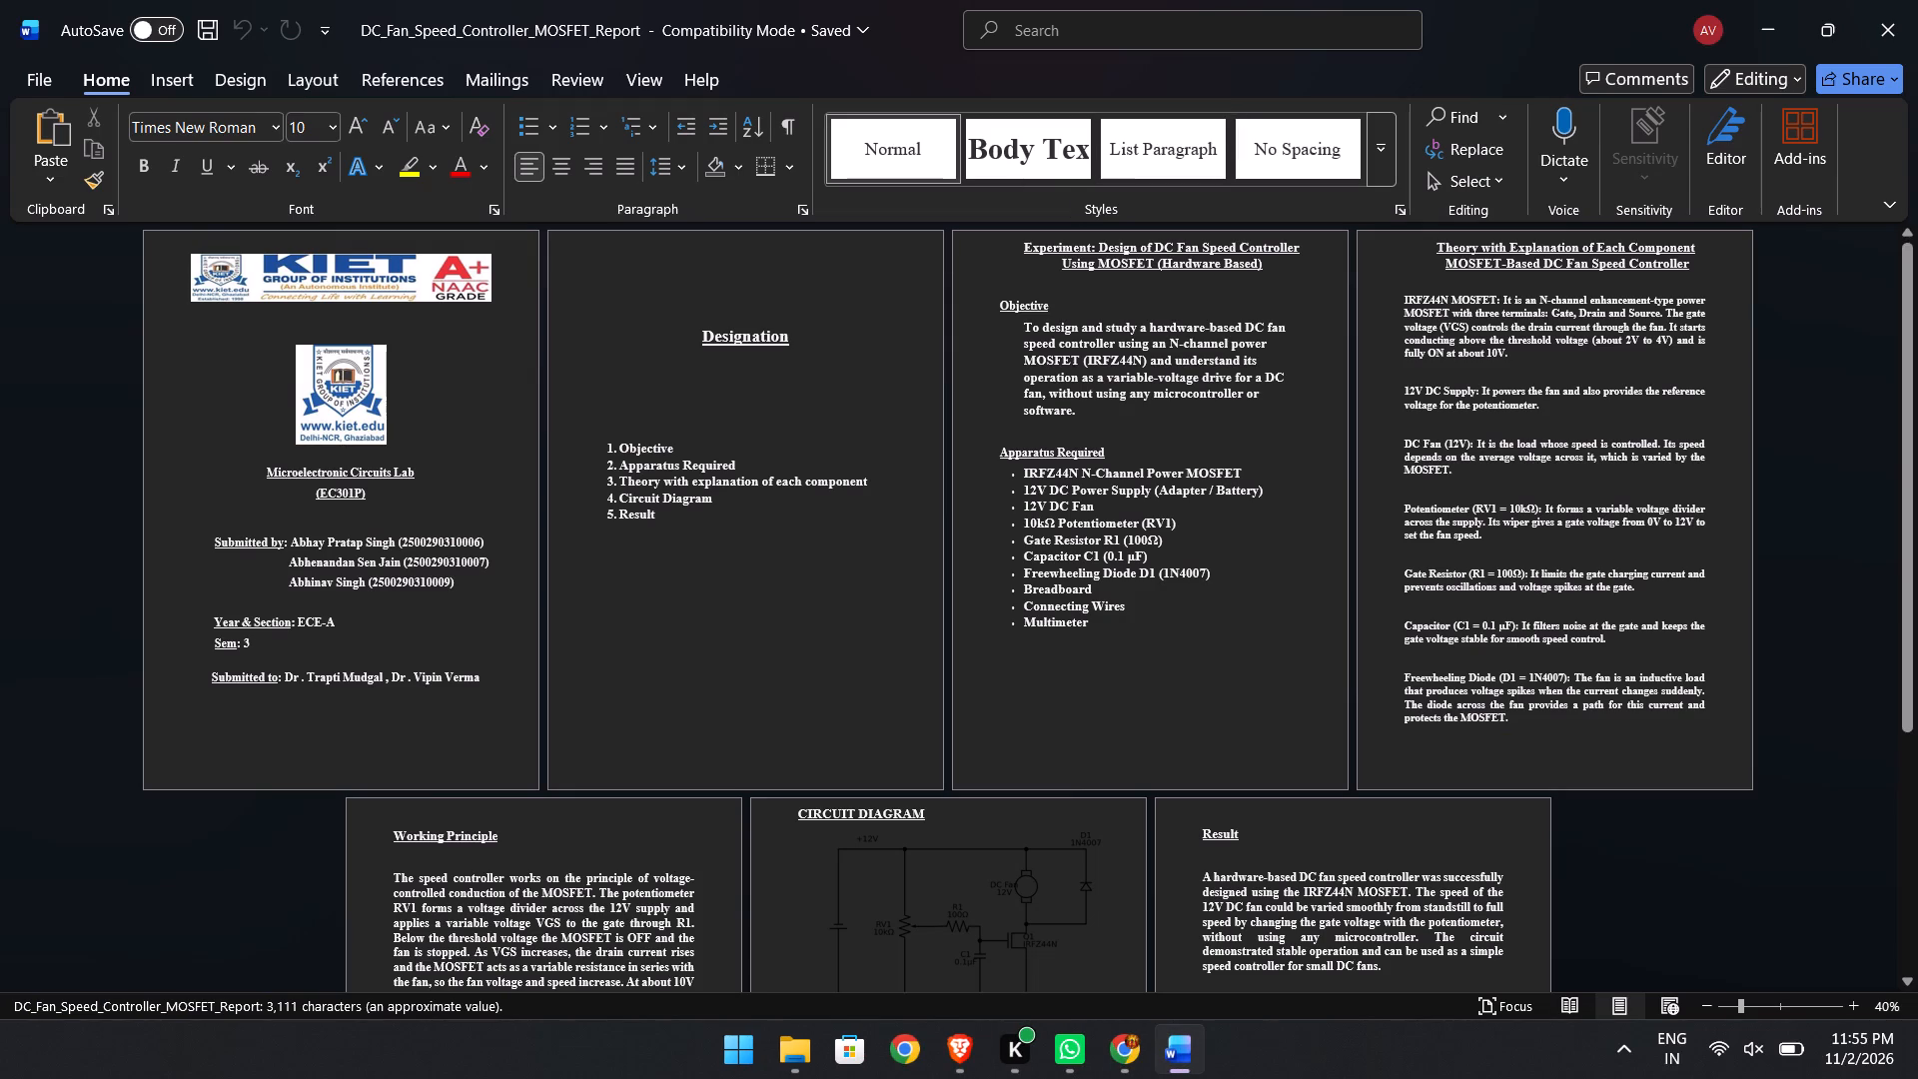
ctrl+scroll(790, 480, up, 4)
scroll(855, 585, down, 1)
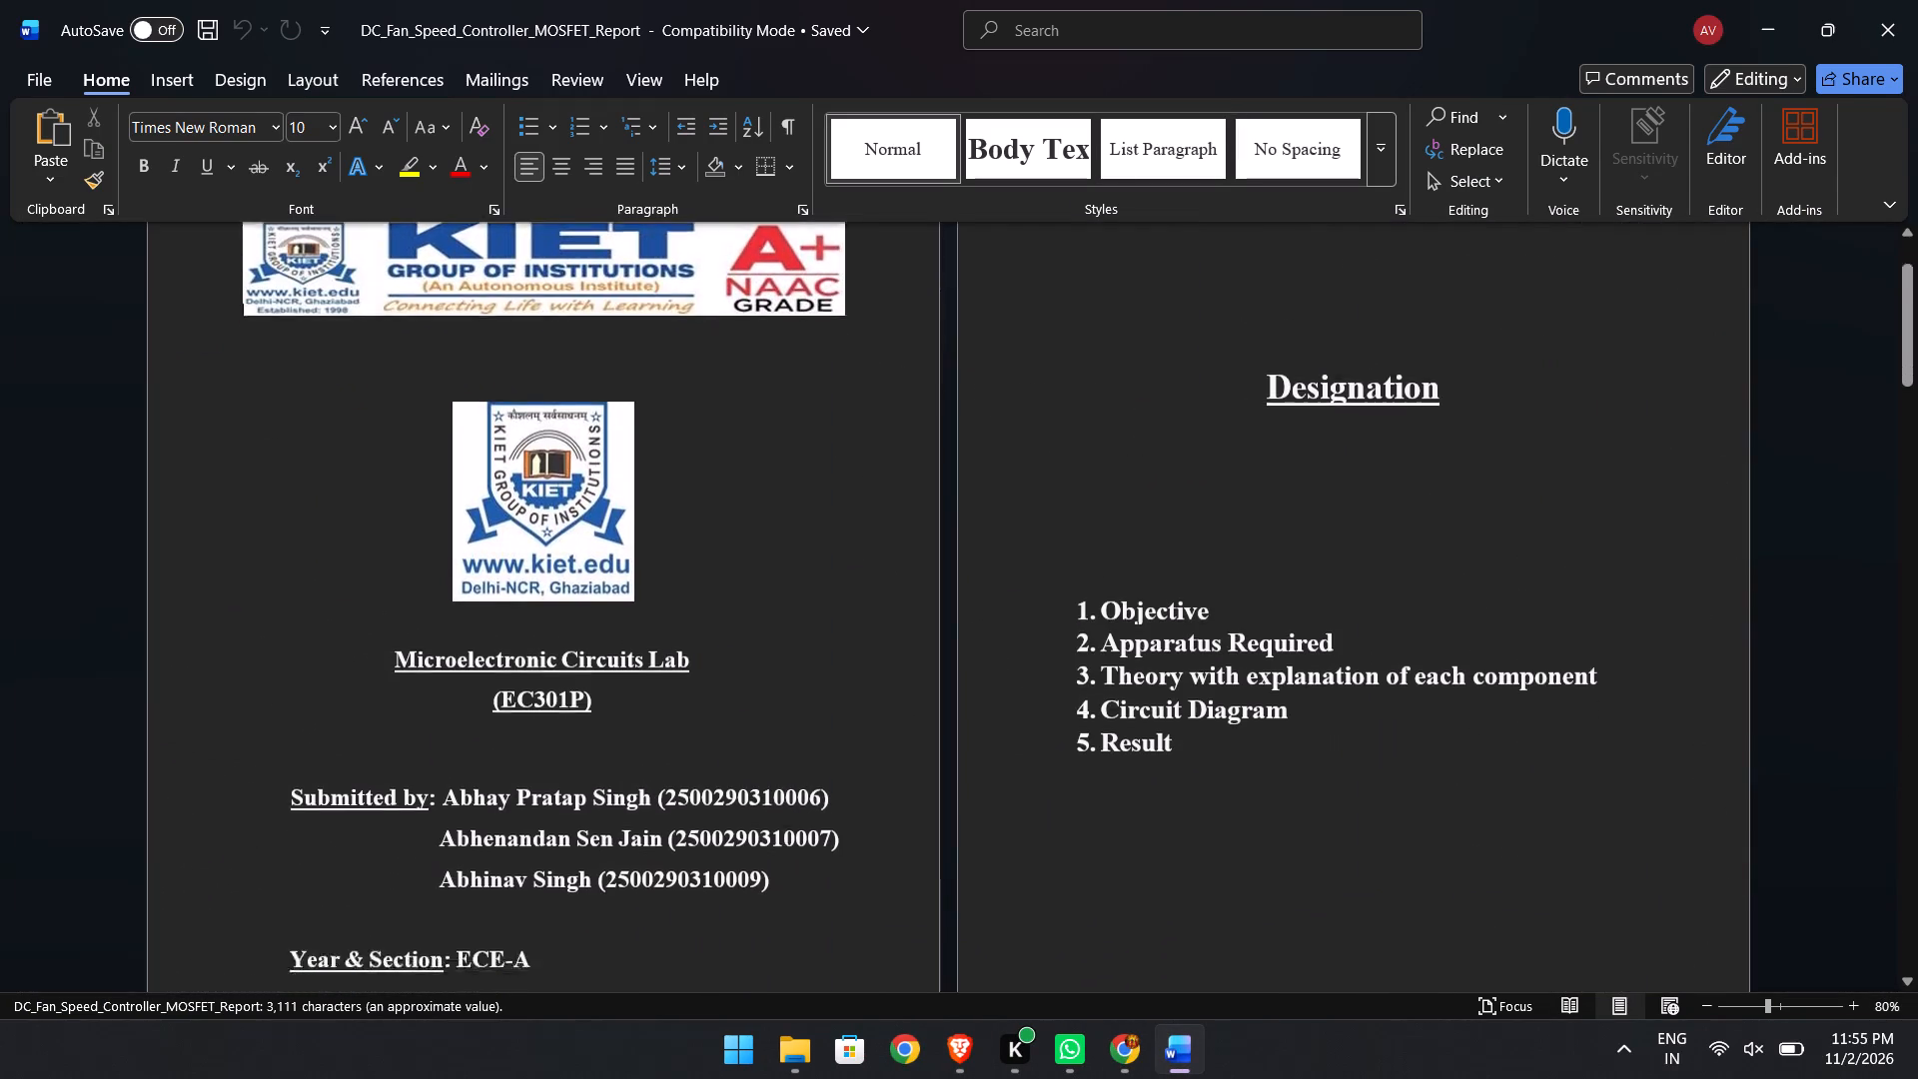
scroll(855, 585, down, 6)
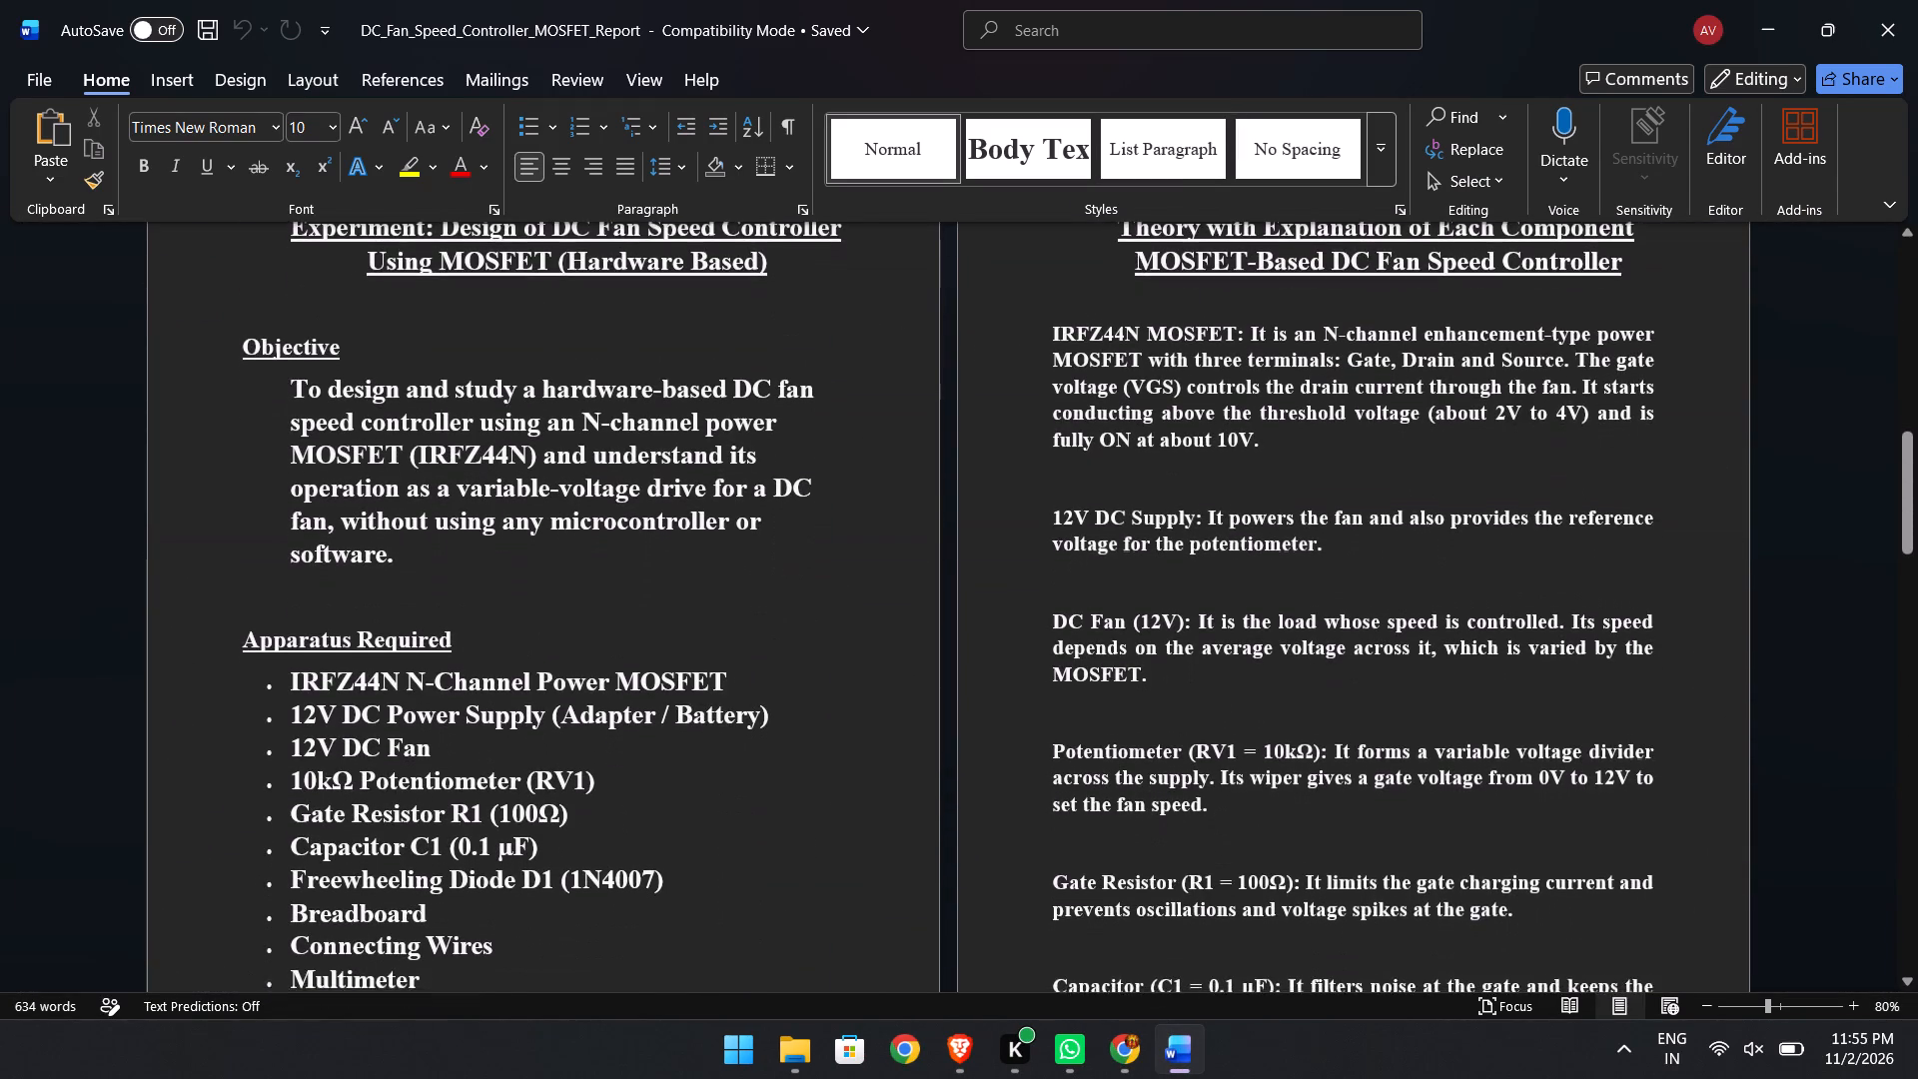
scroll(855, 585, down, 6)
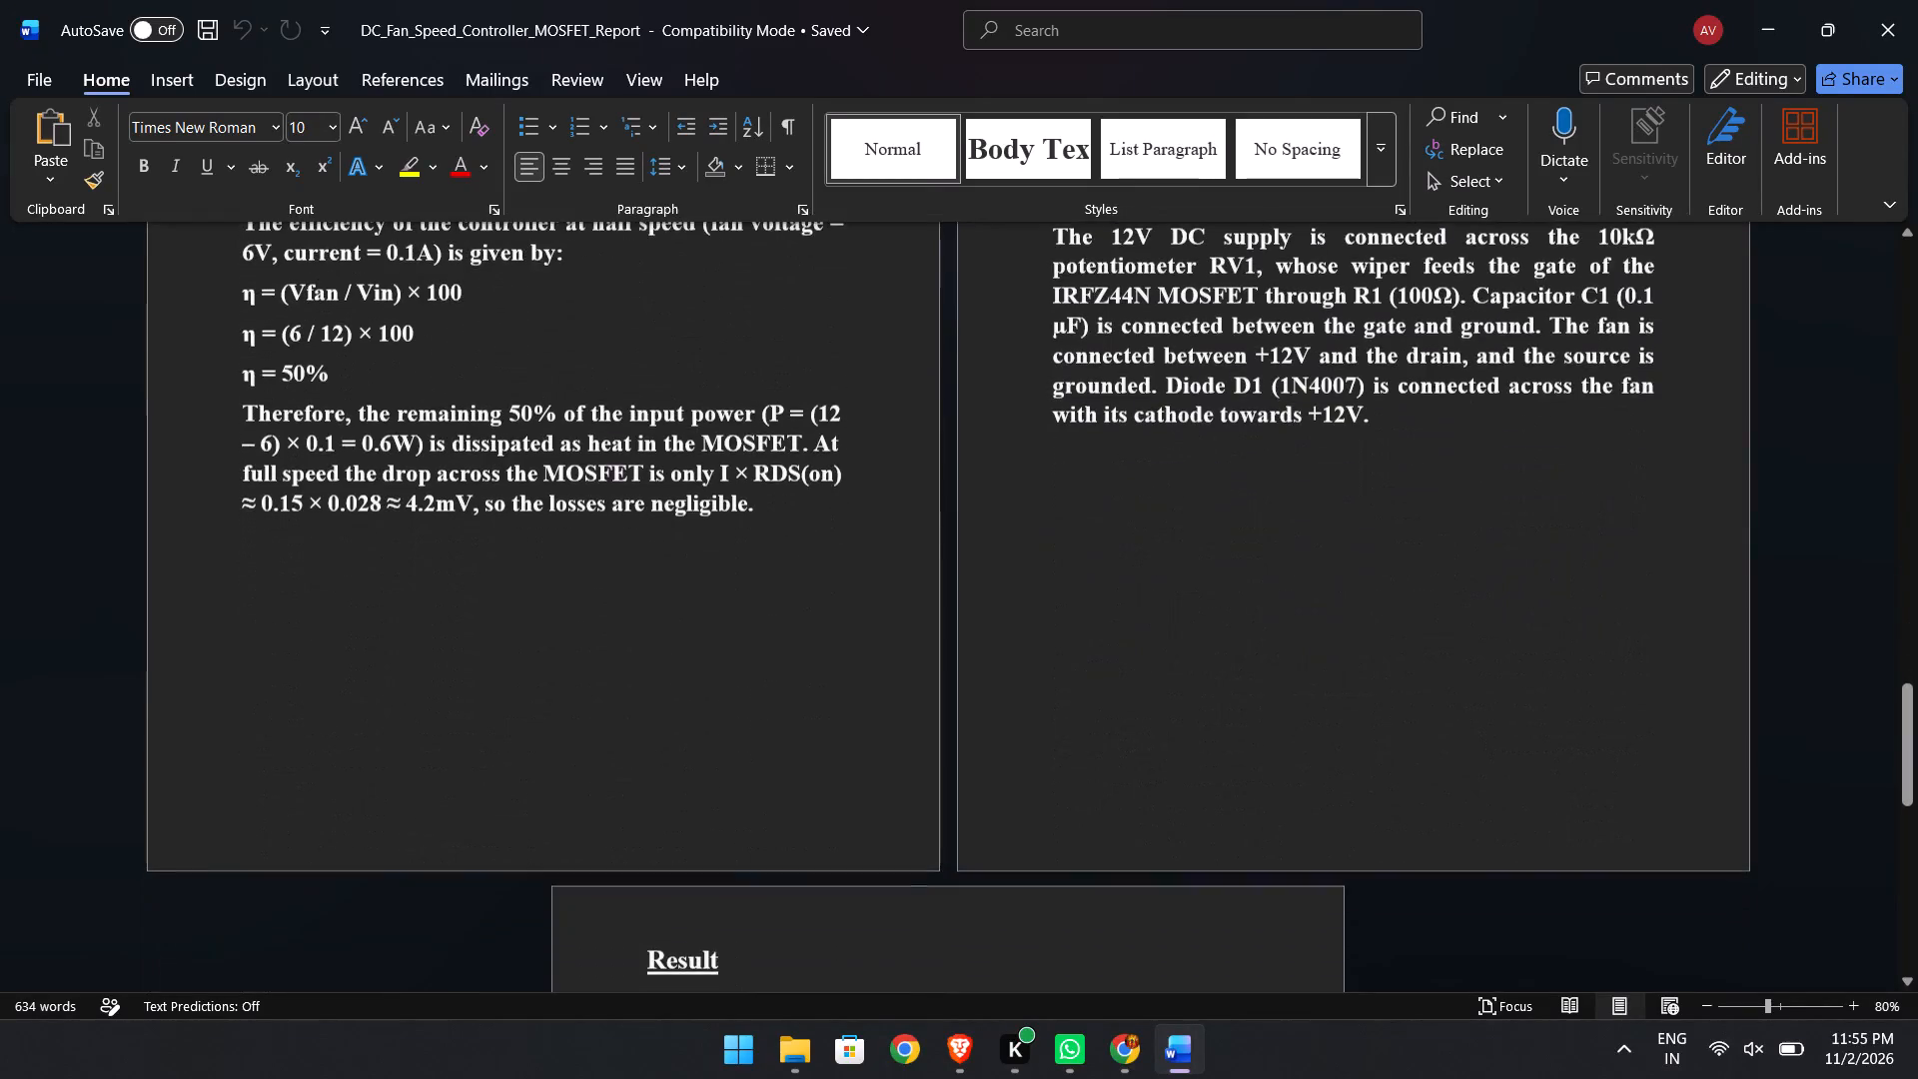
scroll(855, 585, down, 2)
scroll(855, 585, up, 4)
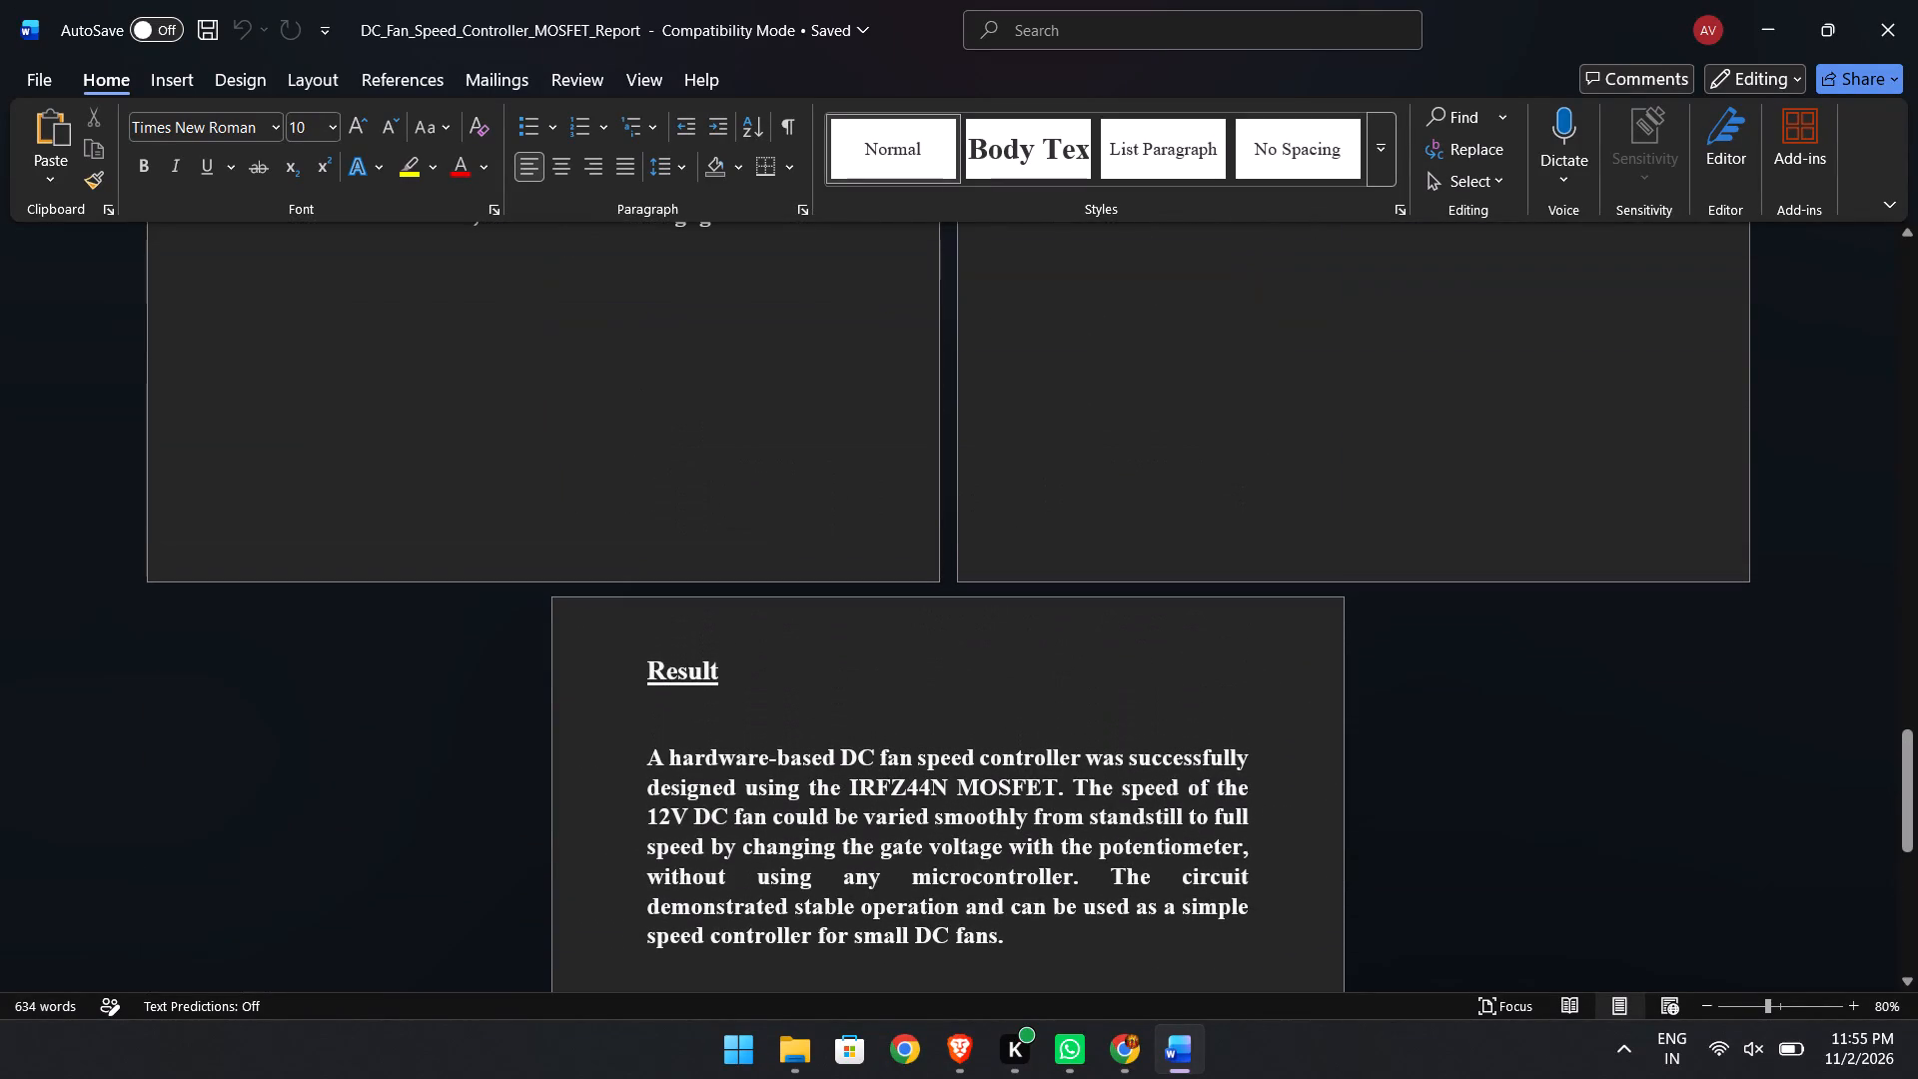
scroll(855, 585, up, 1)
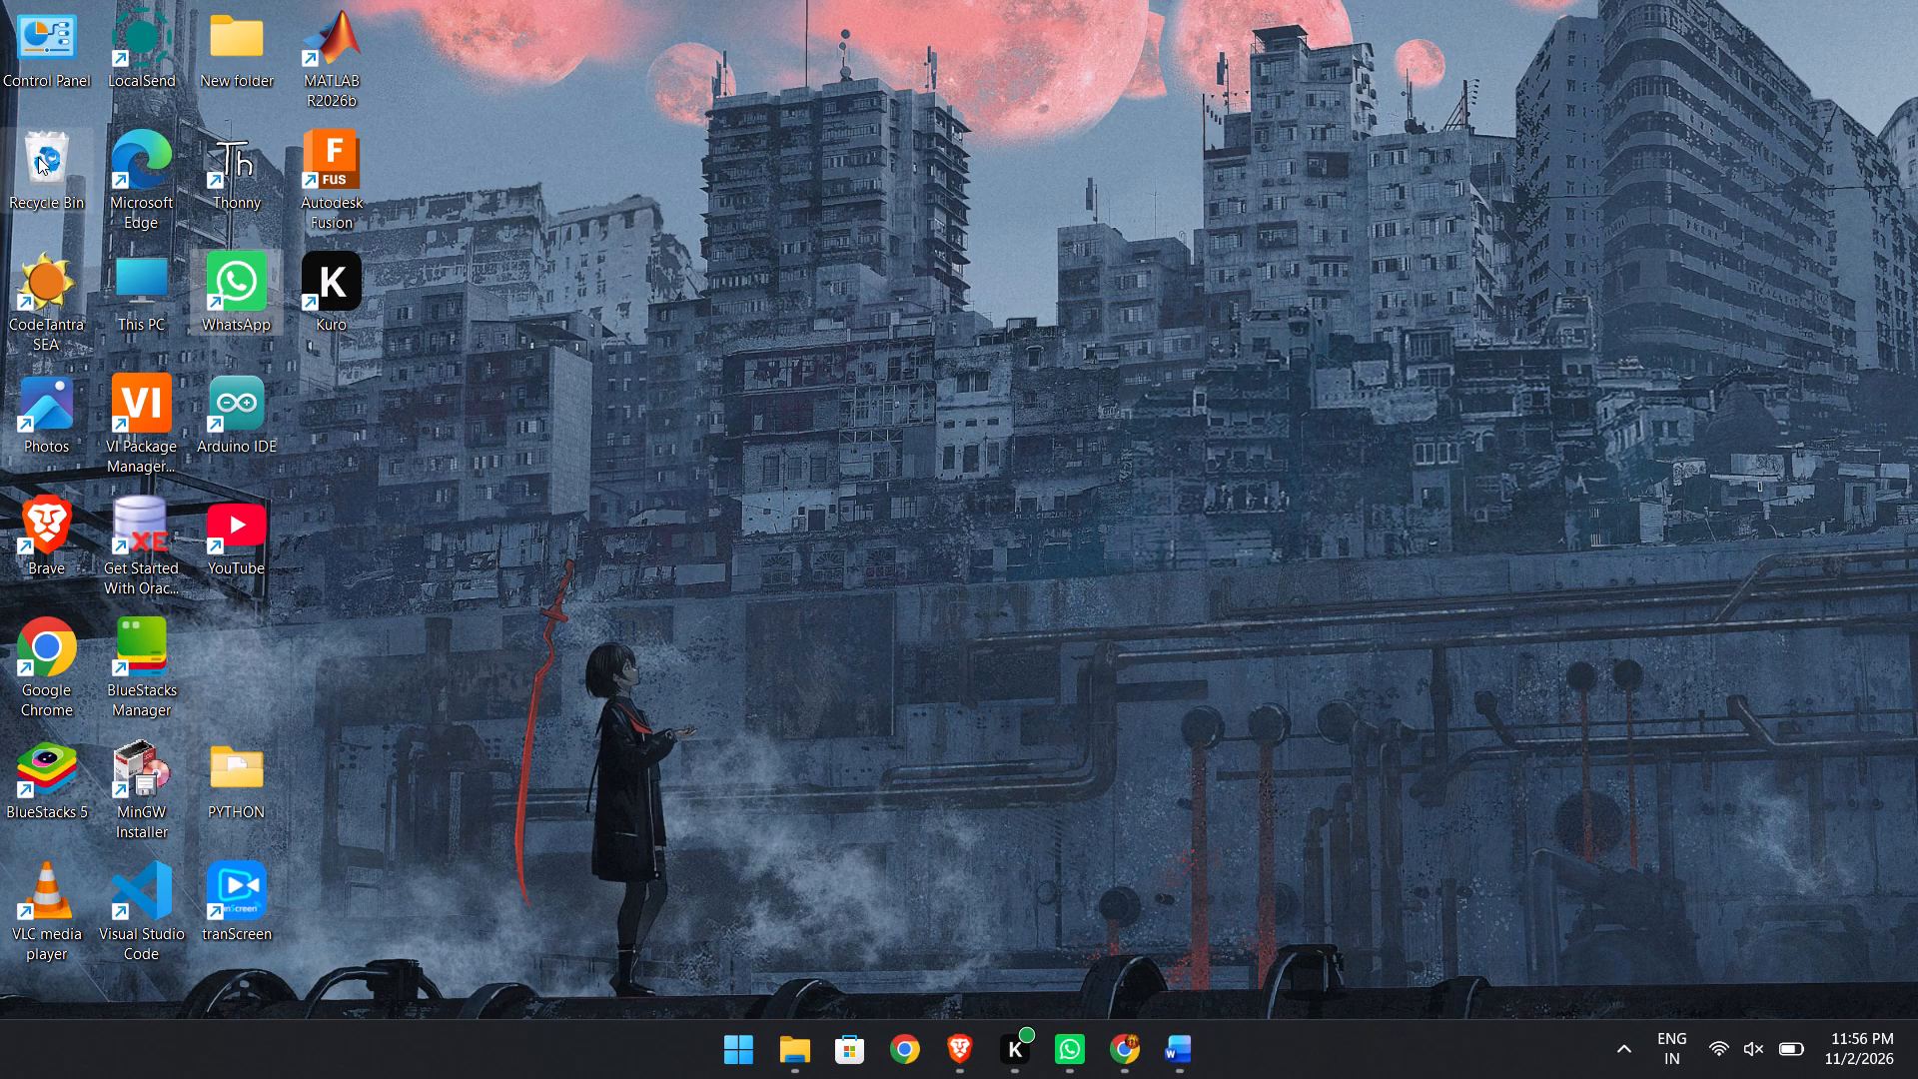
Open the Recycle Bin from the desktop and look through its contents for the deleted report.
double_click(41, 159)
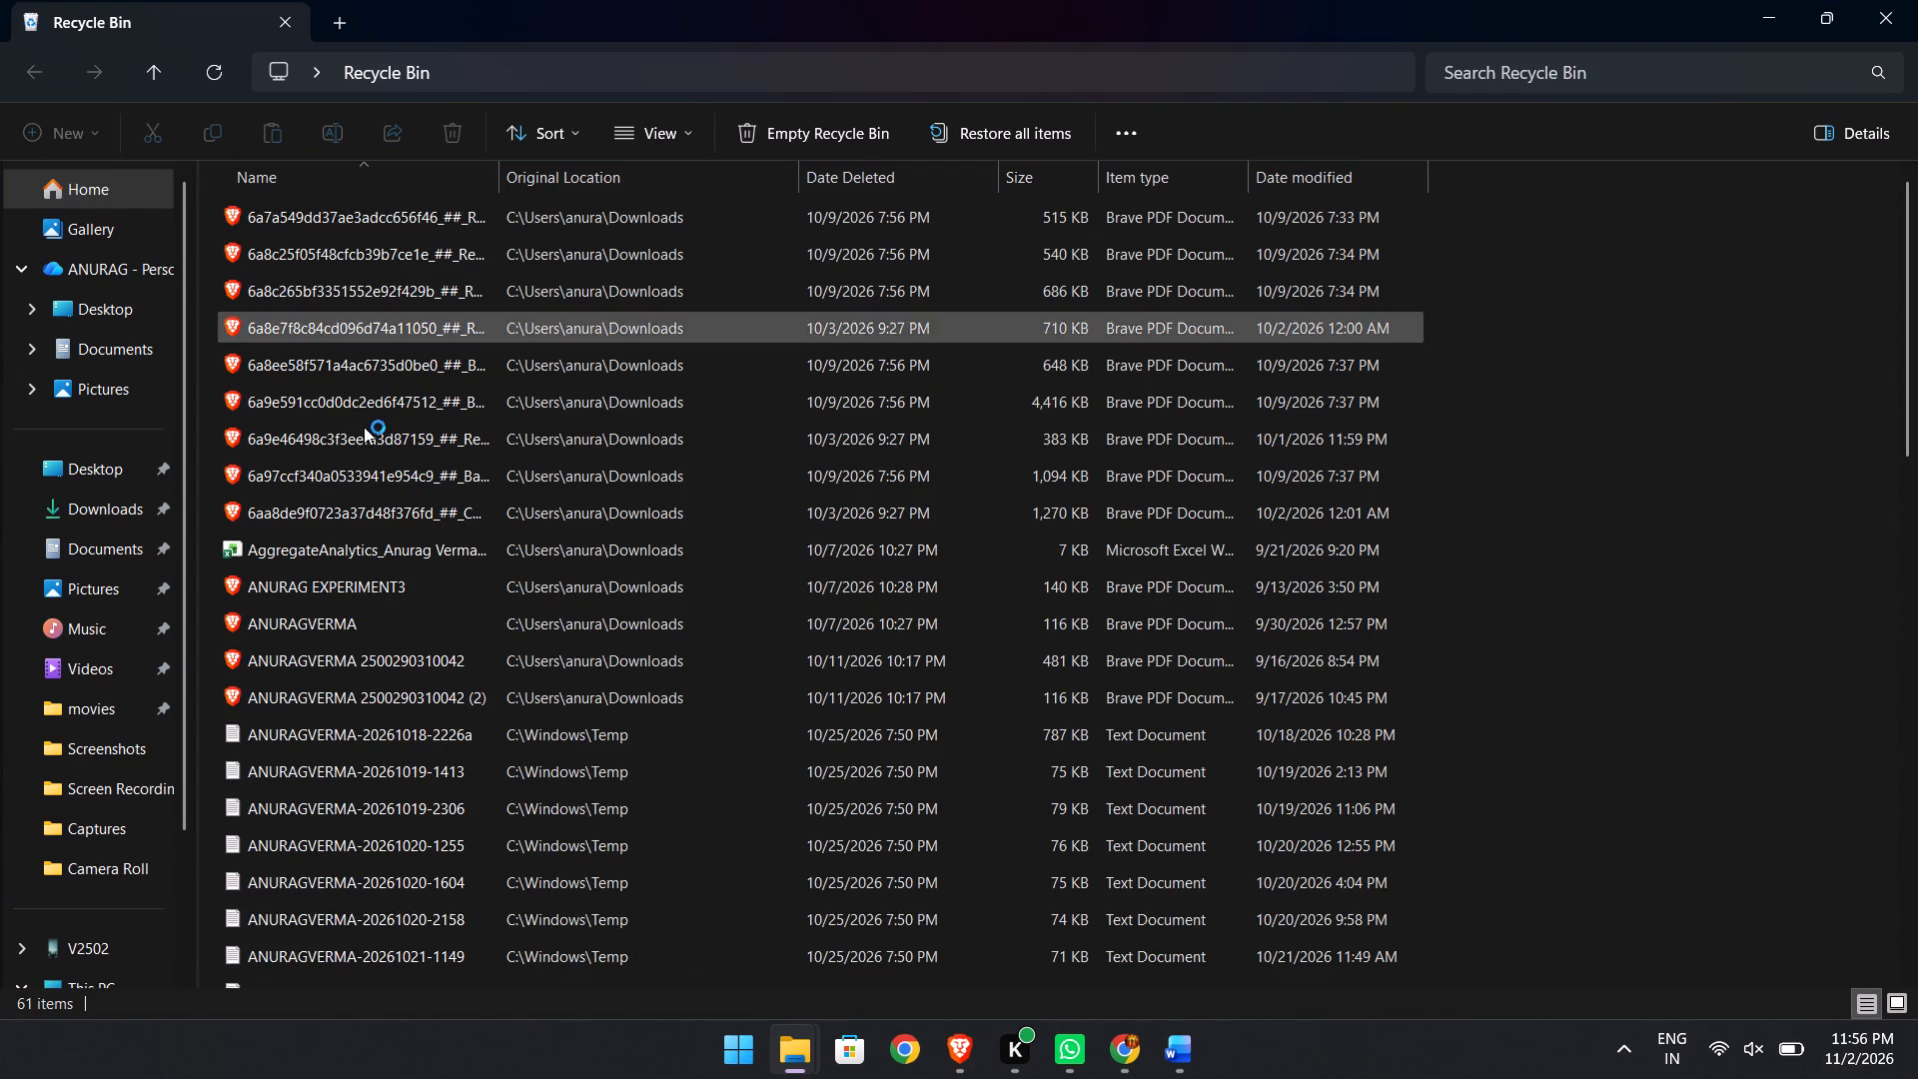
scroll(364, 427, down, 11)
scroll(364, 427, up, 16)
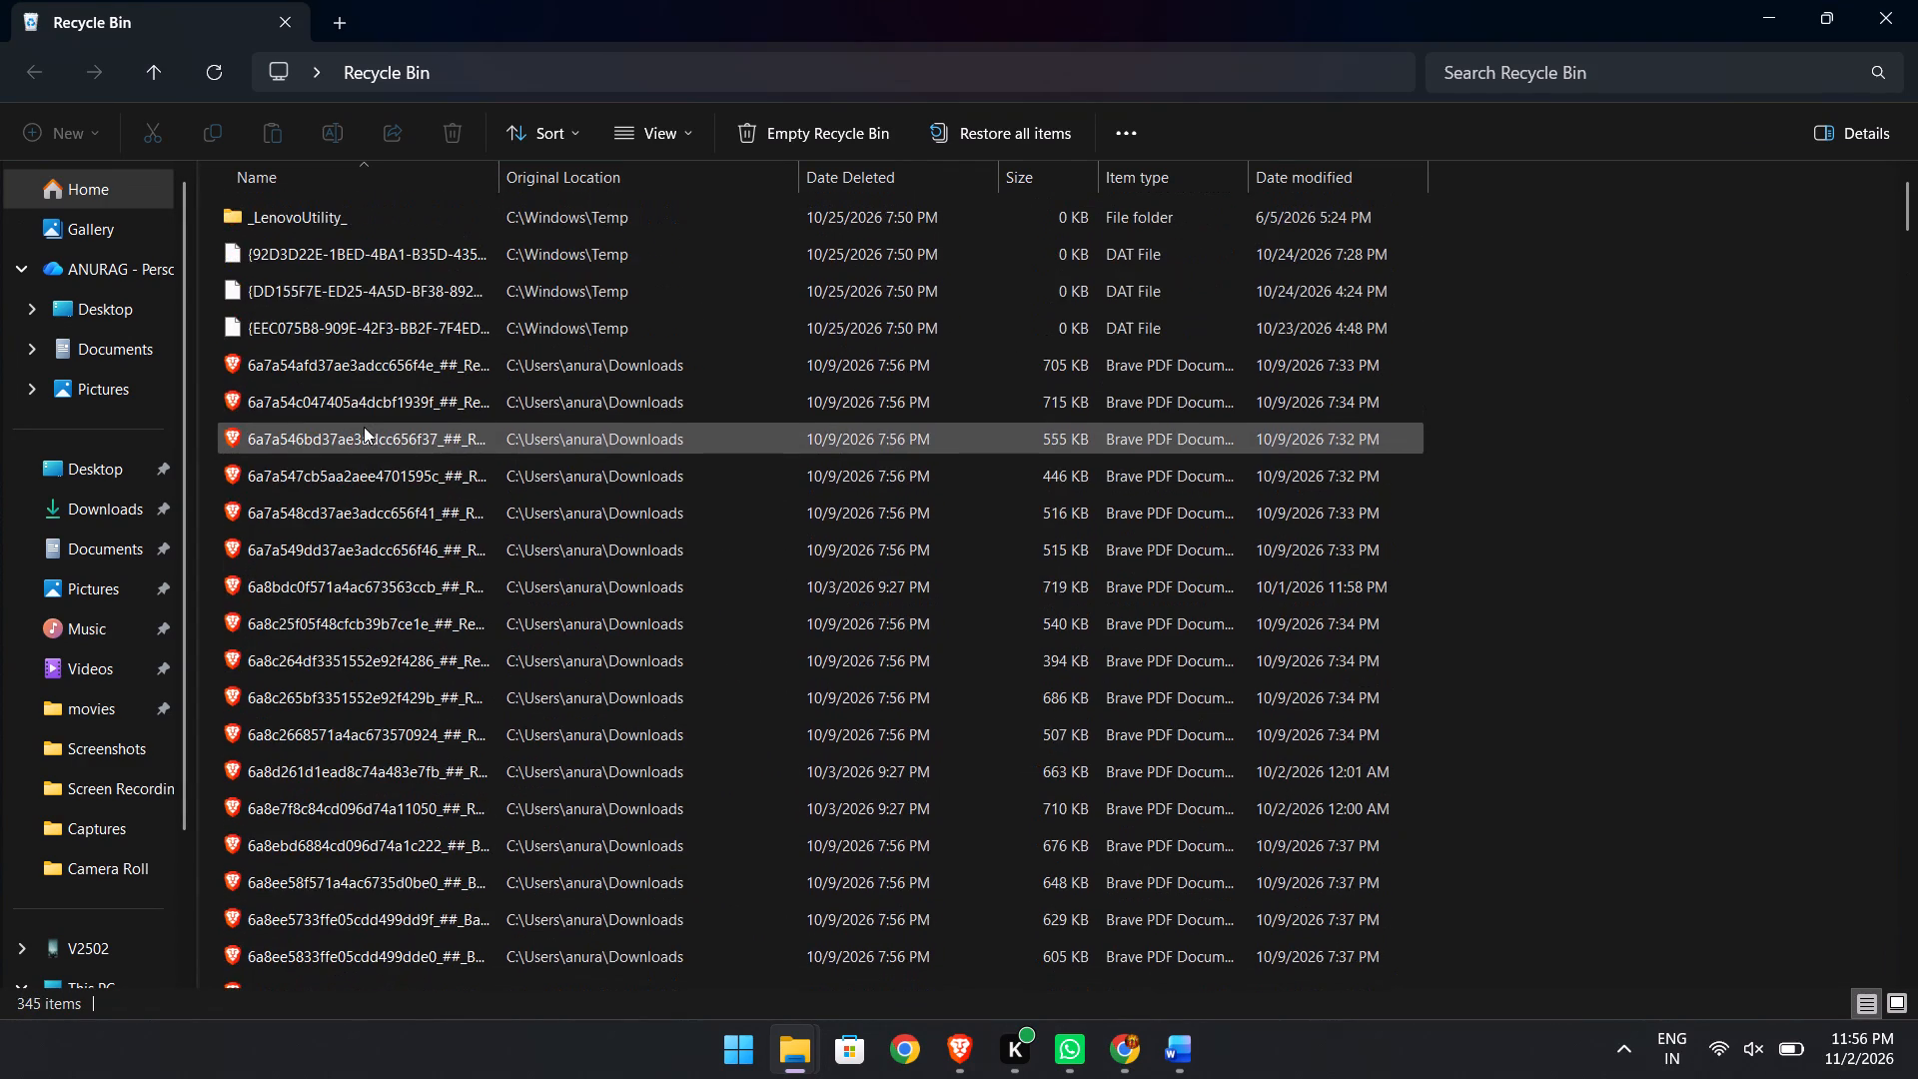
scroll(351, 610, down, 20)
scroll(351, 610, down, 17)
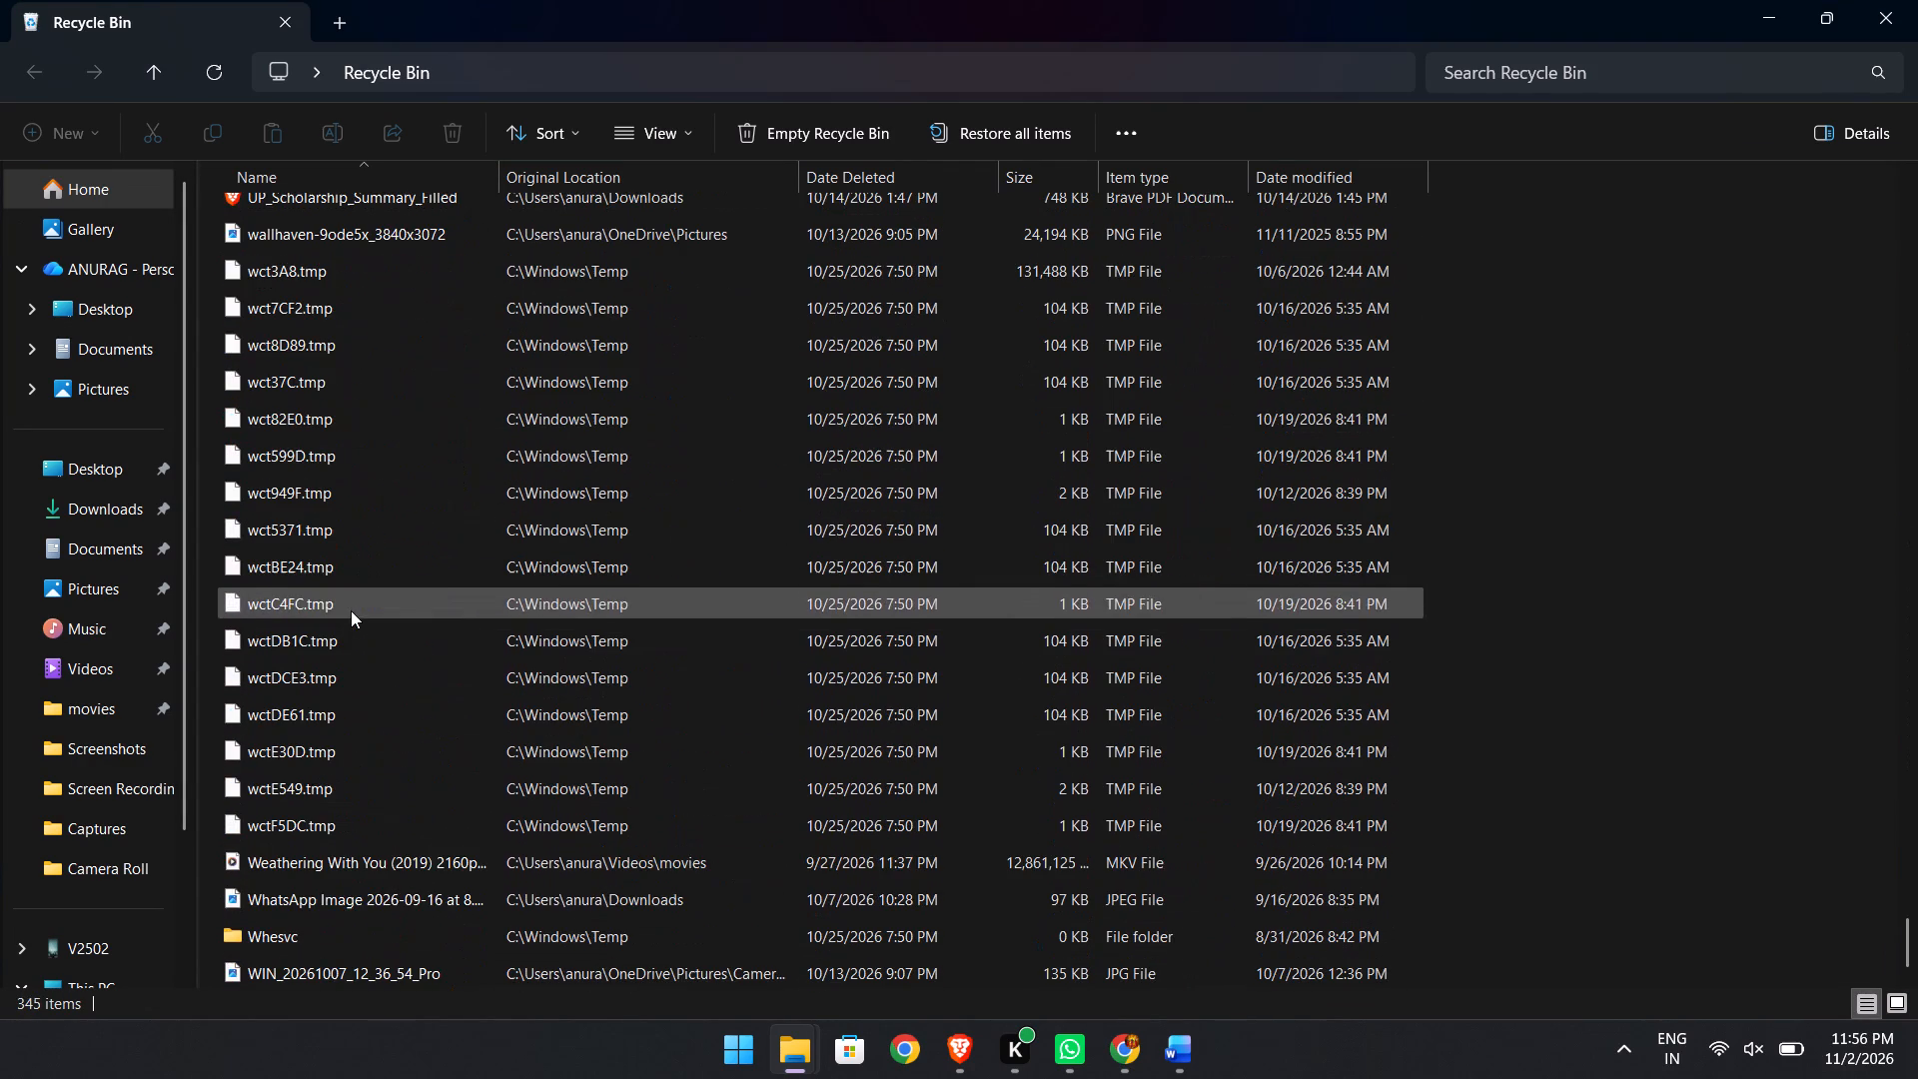
scroll(351, 610, down, 2)
scroll(246, 800, down, 8)
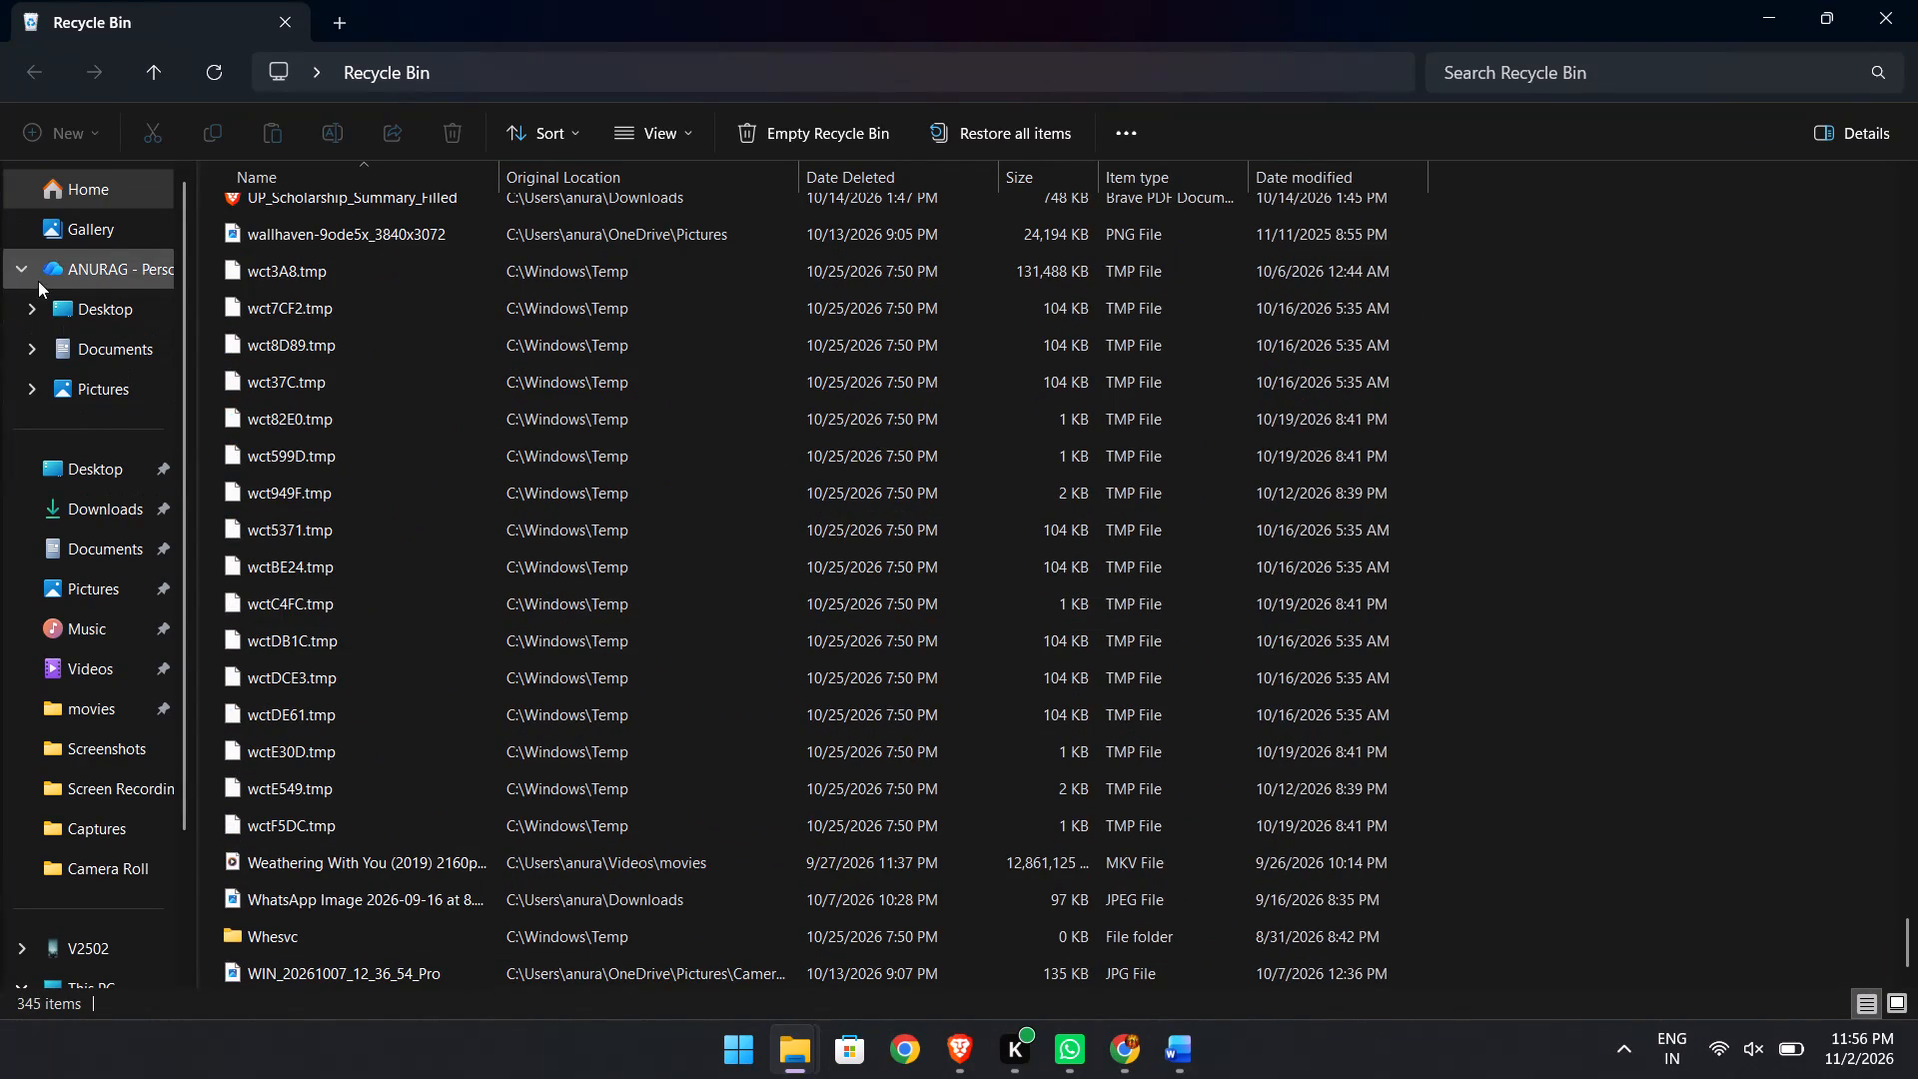
scroll(626, 839, down, 2)
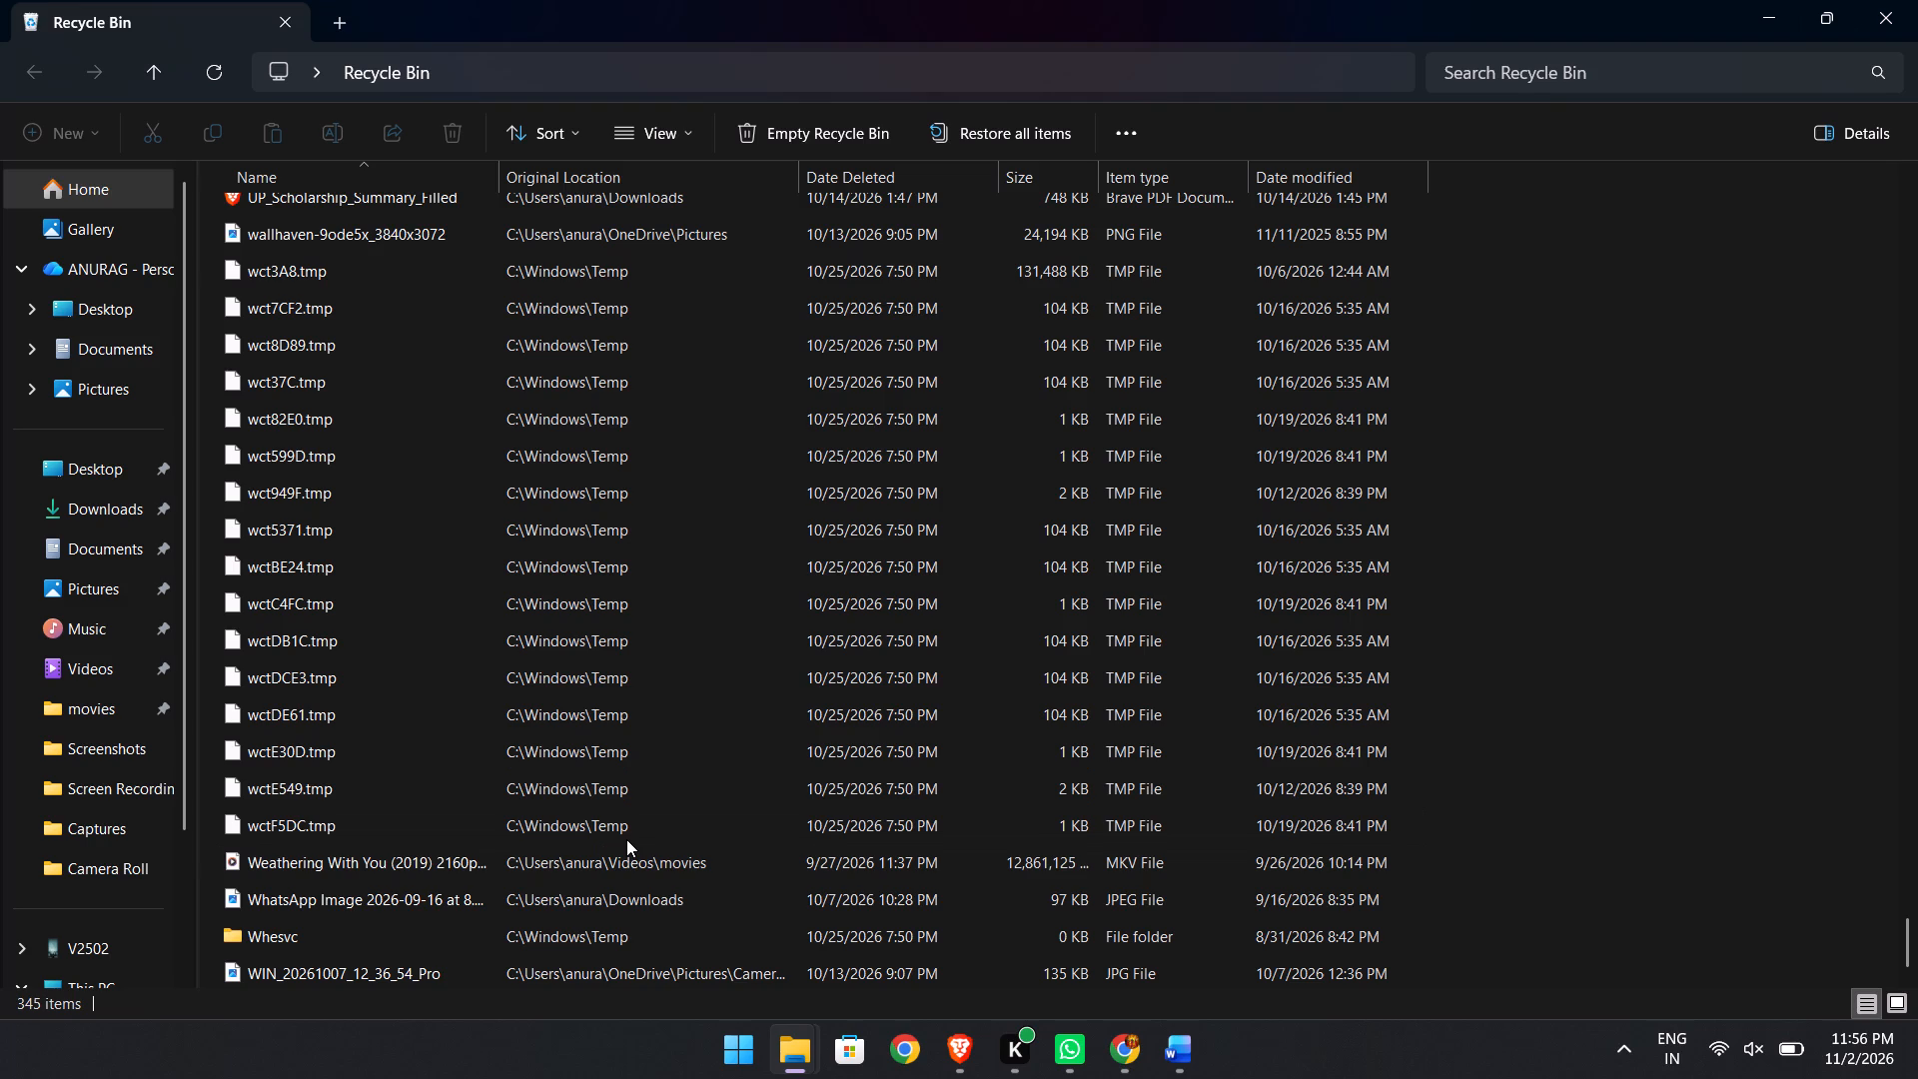
scroll(626, 839, down, 1)
scroll(511, 948, down, 4)
scroll(511, 948, up, 3)
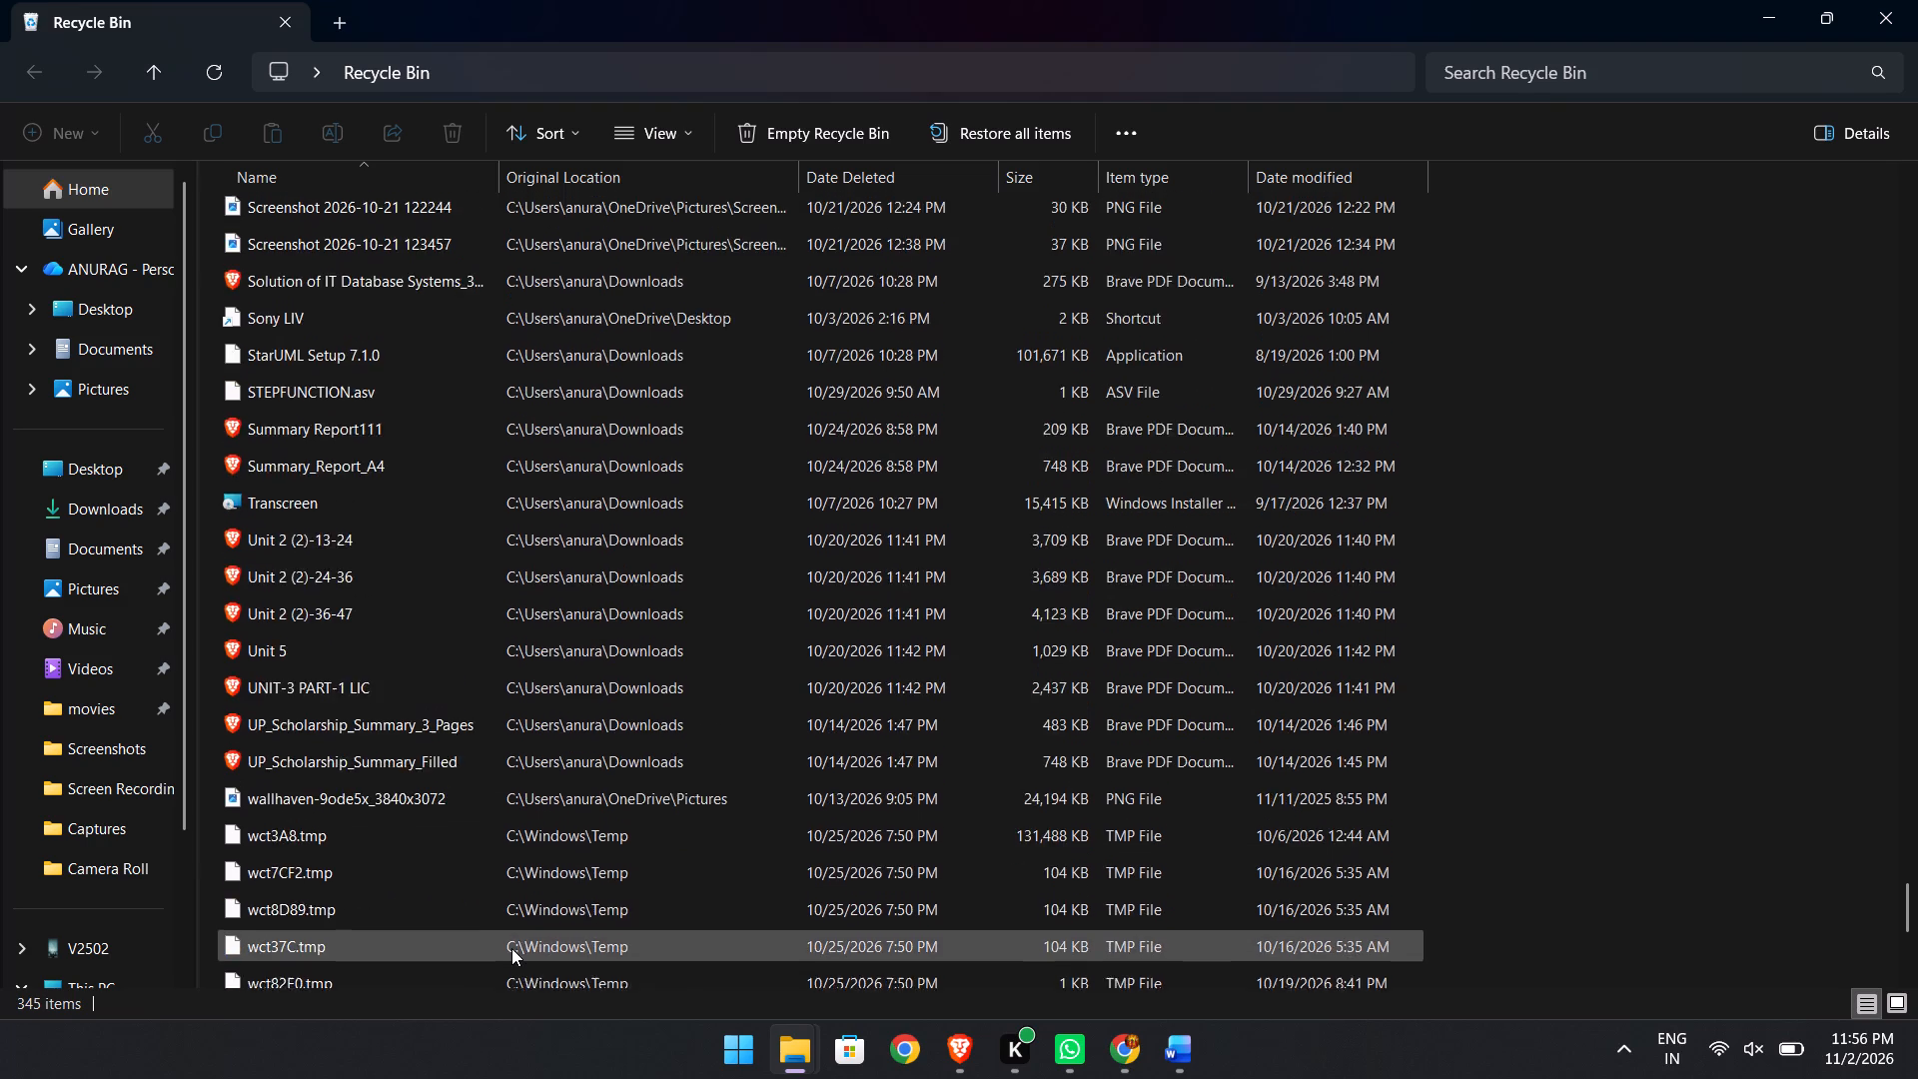
scroll(511, 948, up, 2)
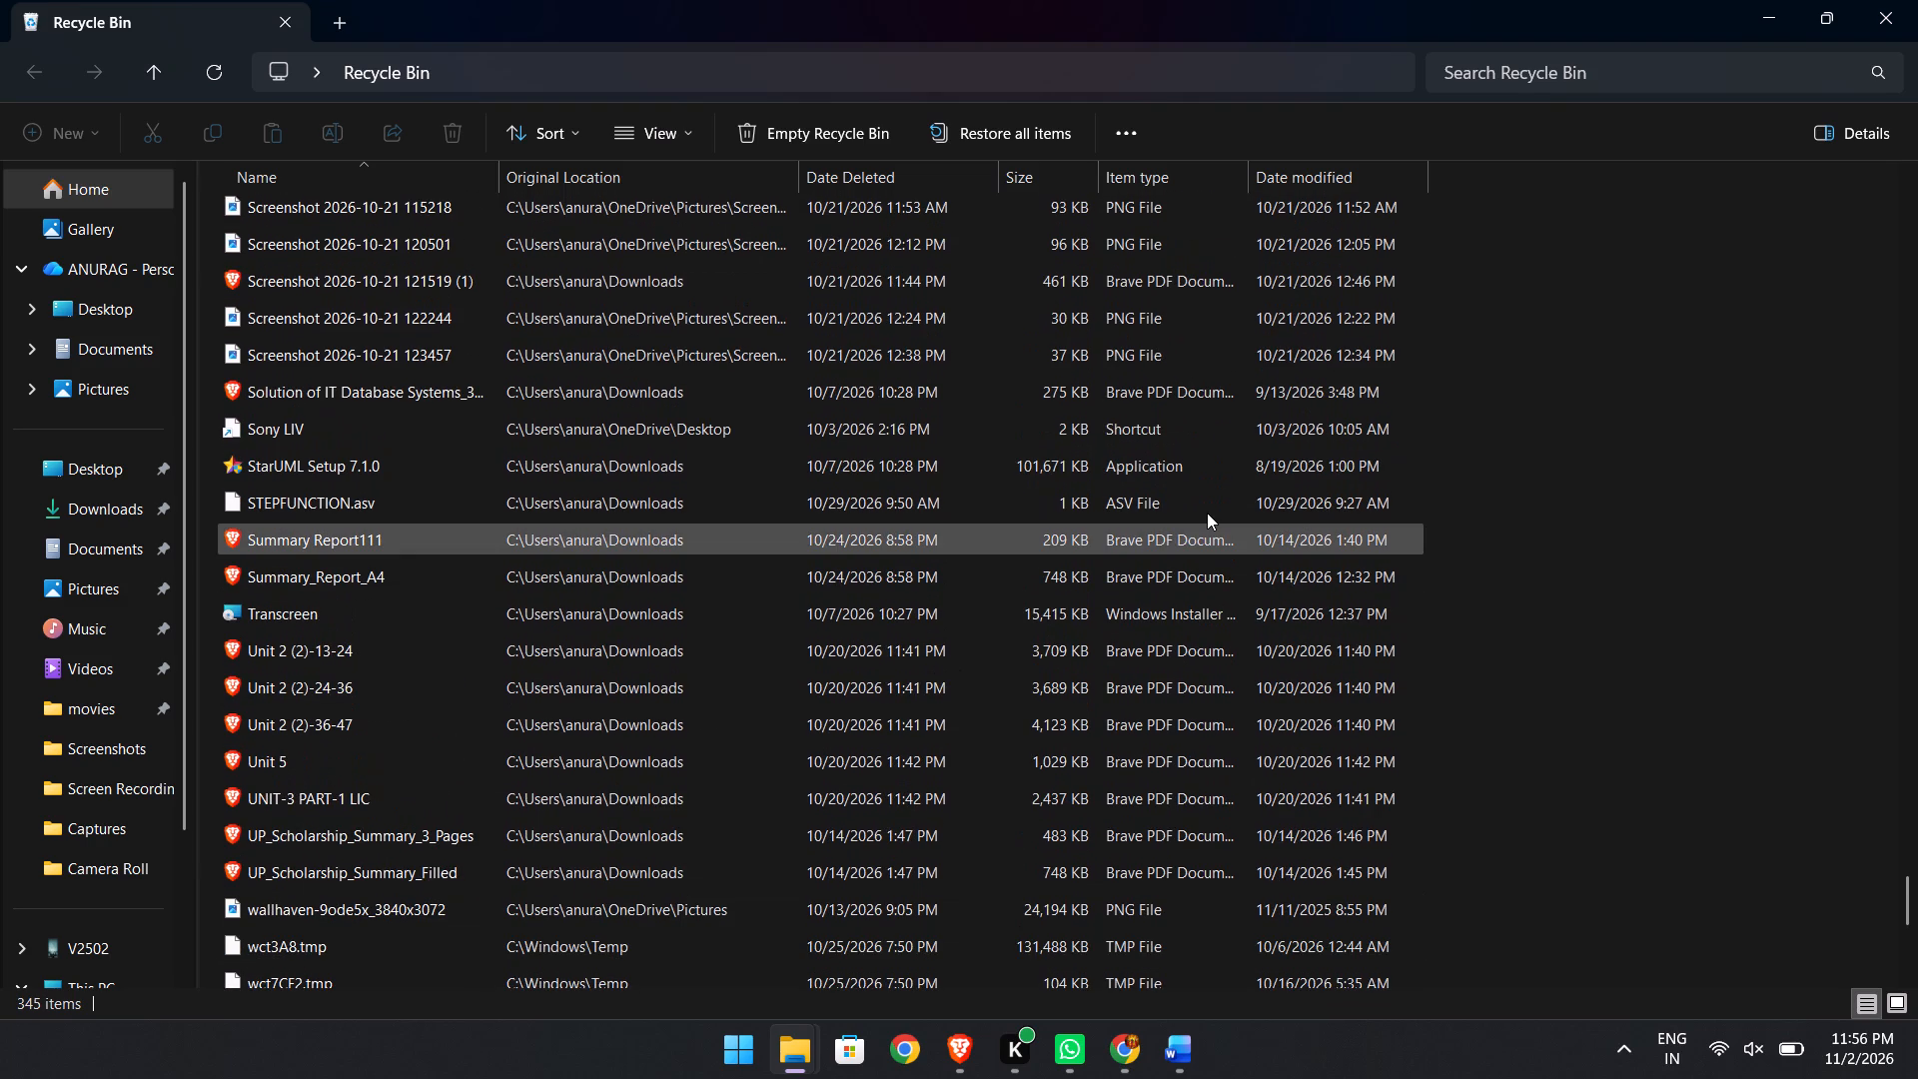
Locate the MOSFET_Report Word document in the Recycle Bin and restore it to Downloads.
click(1548, 71)
key(b)
key(BackSpace)
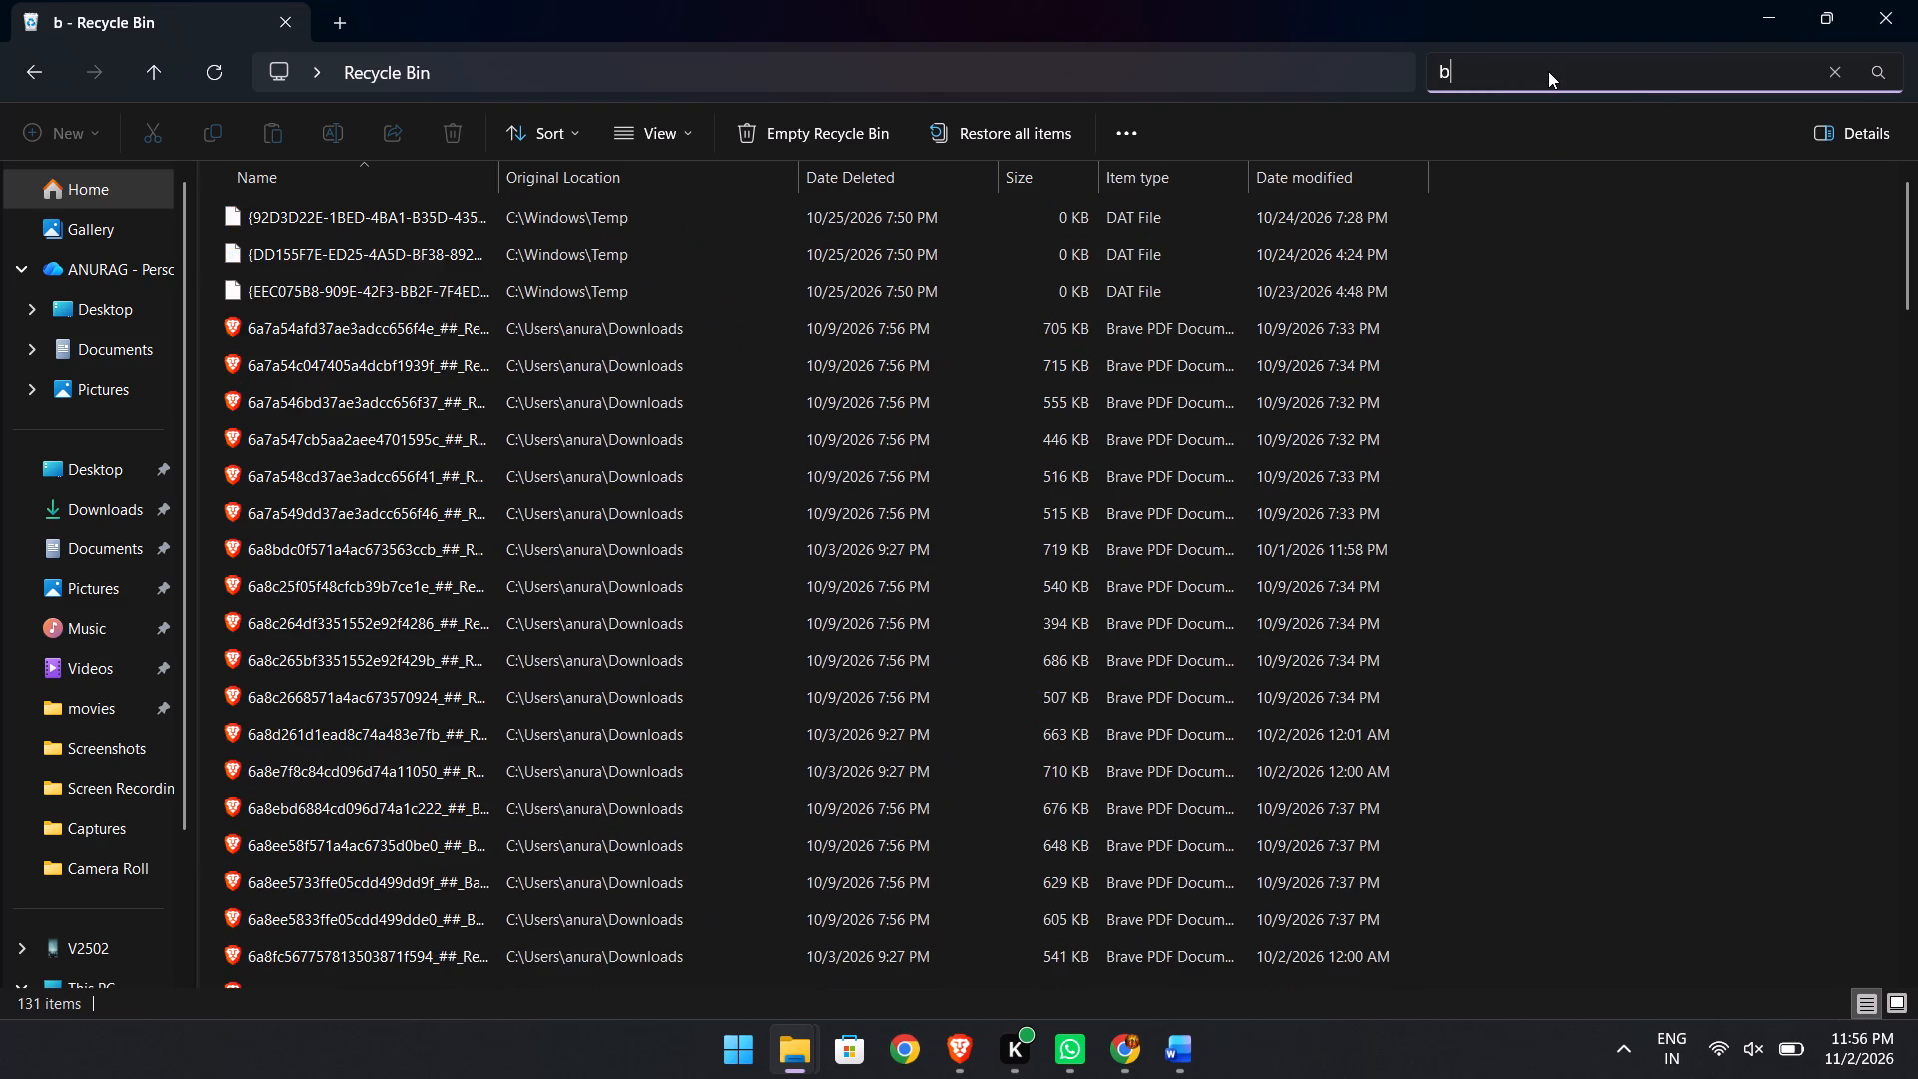
key(BackSpace)
key(BackSpace)
text(mo)
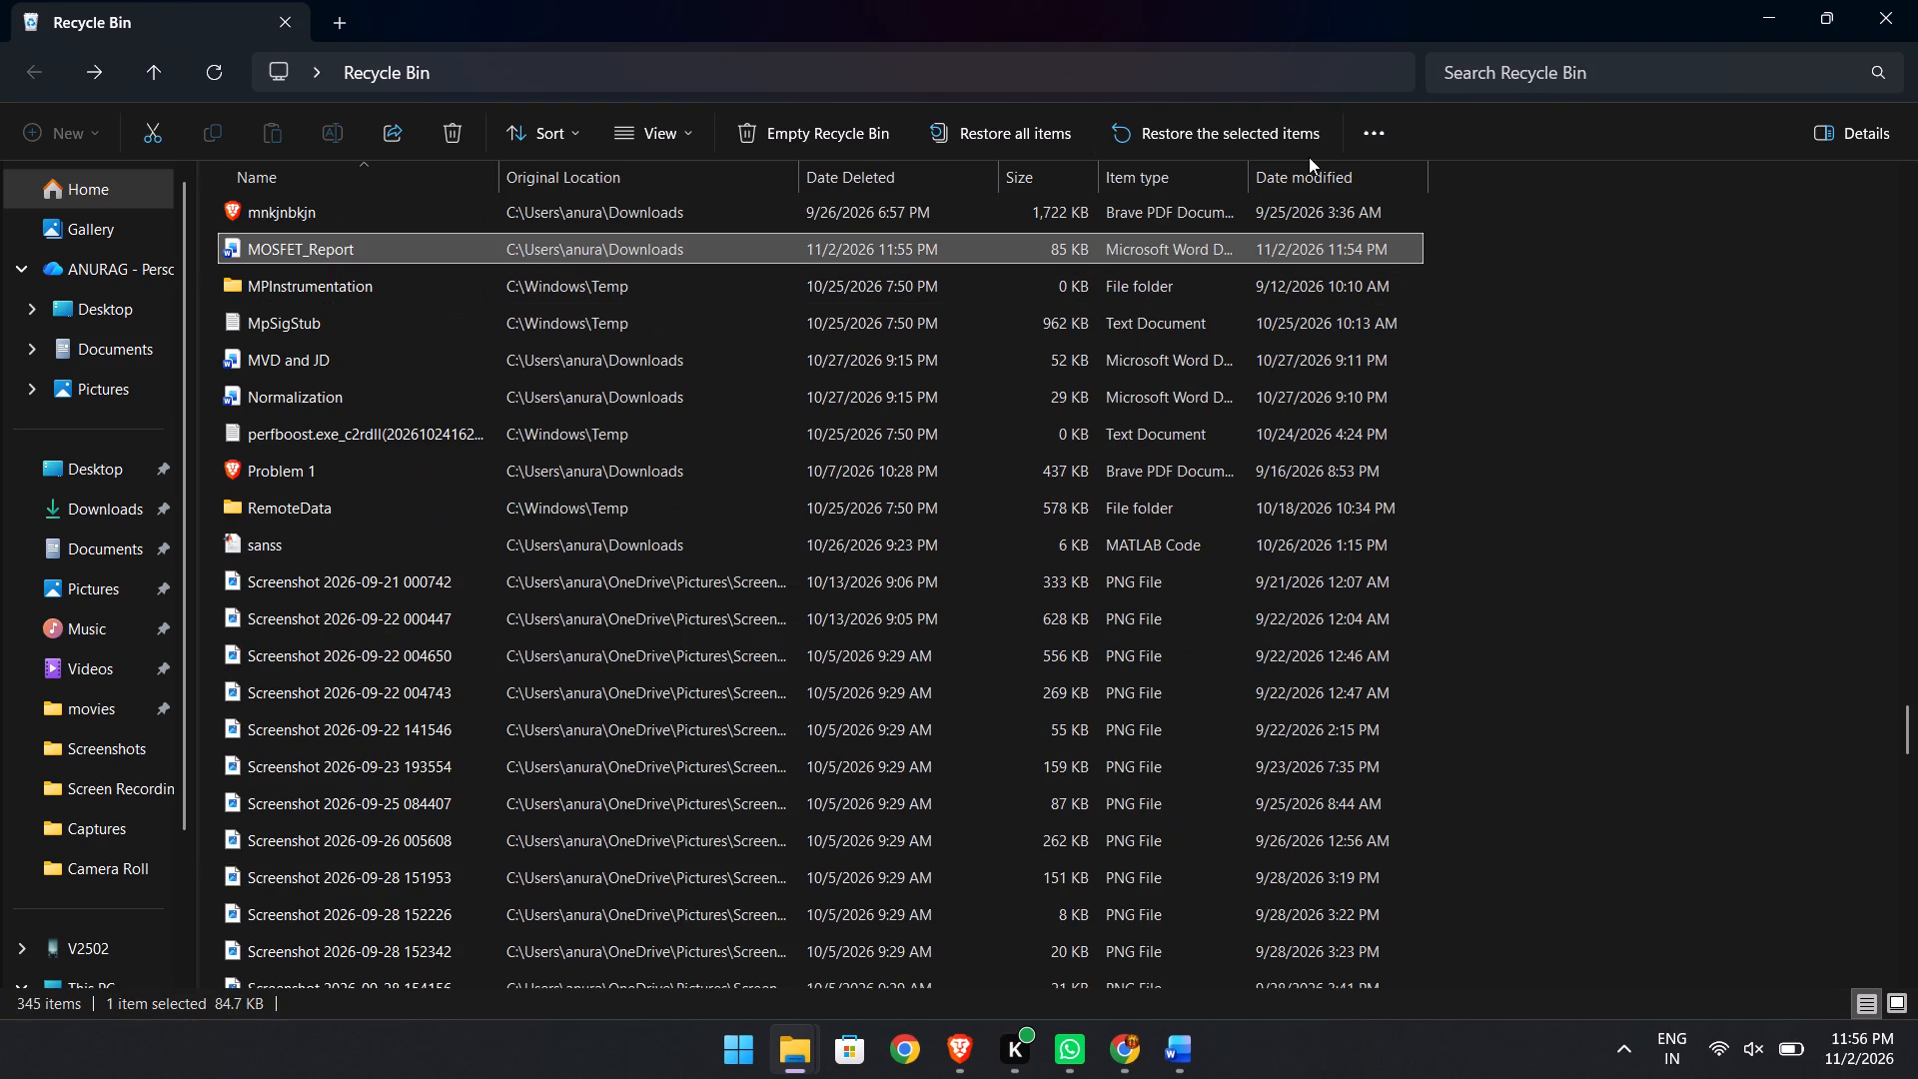
right_click(1095, 255)
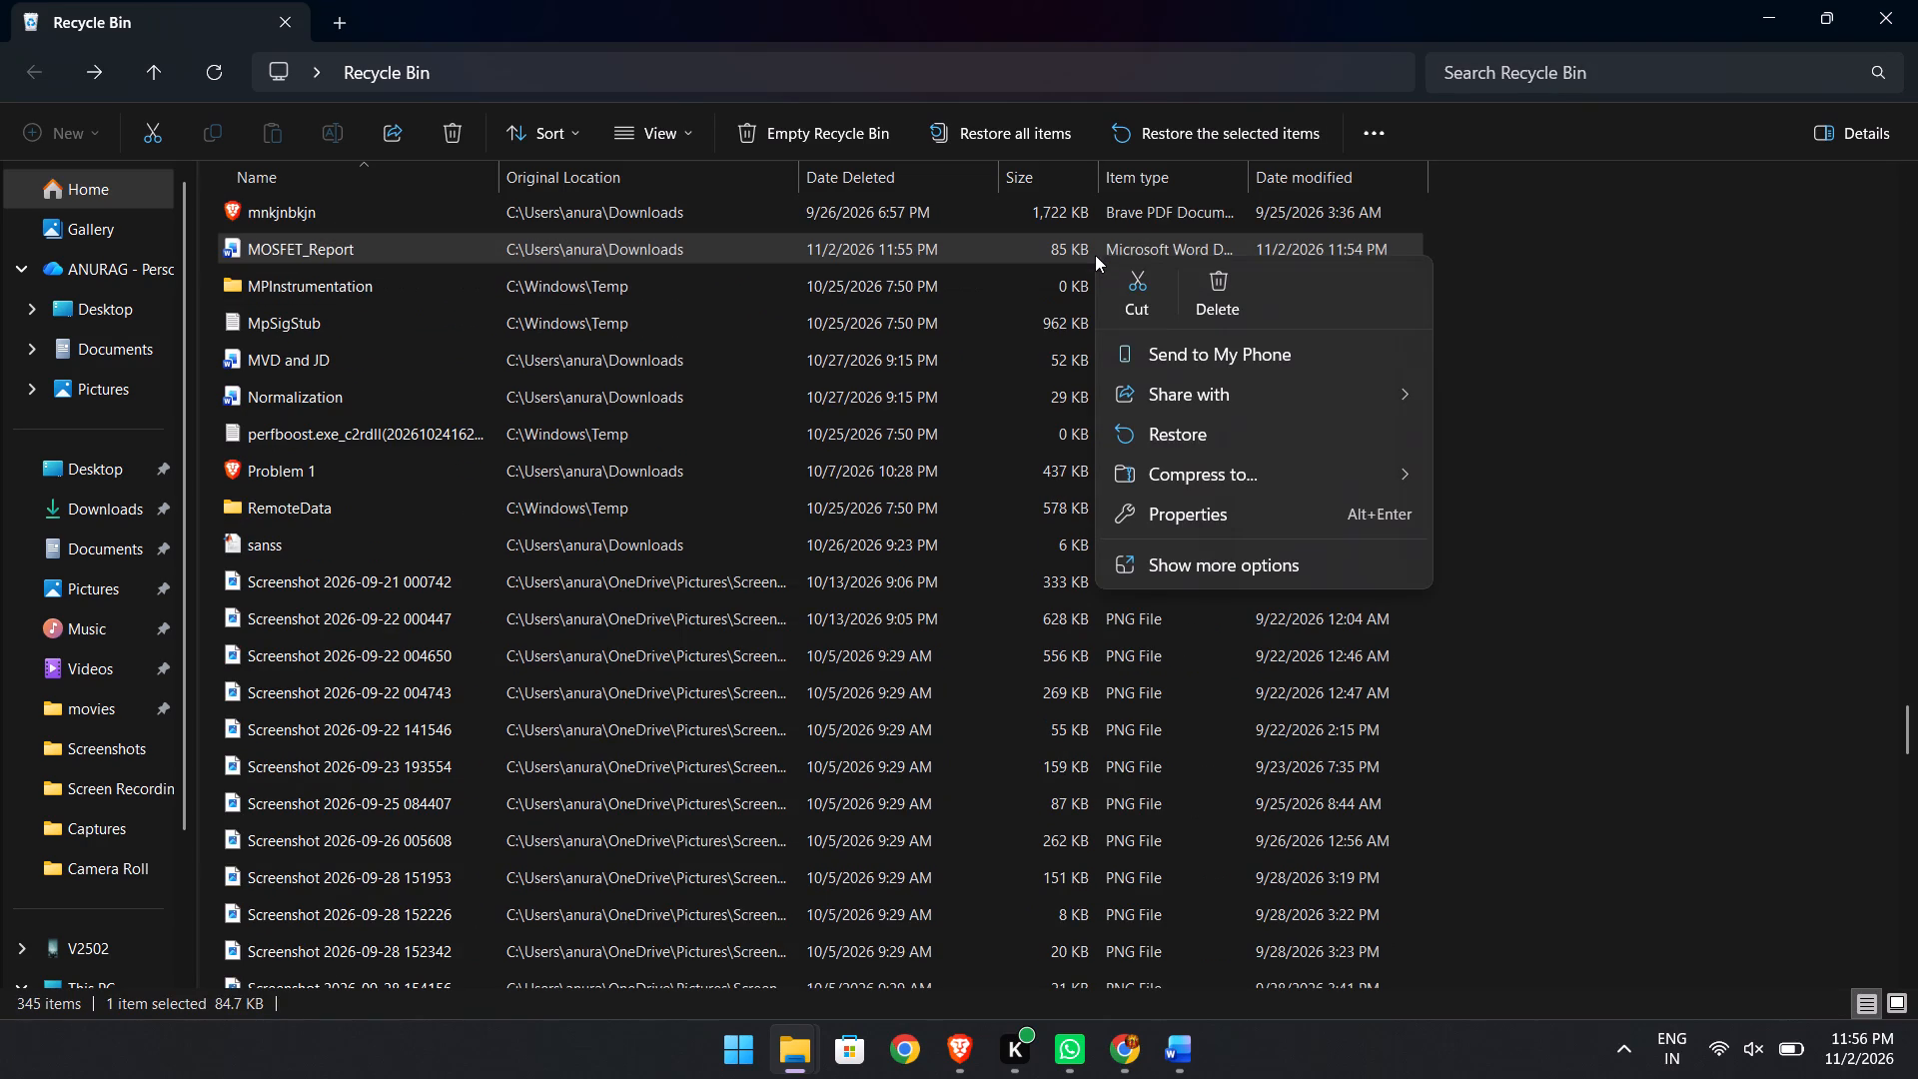
click(890, 250)
double_click(890, 250)
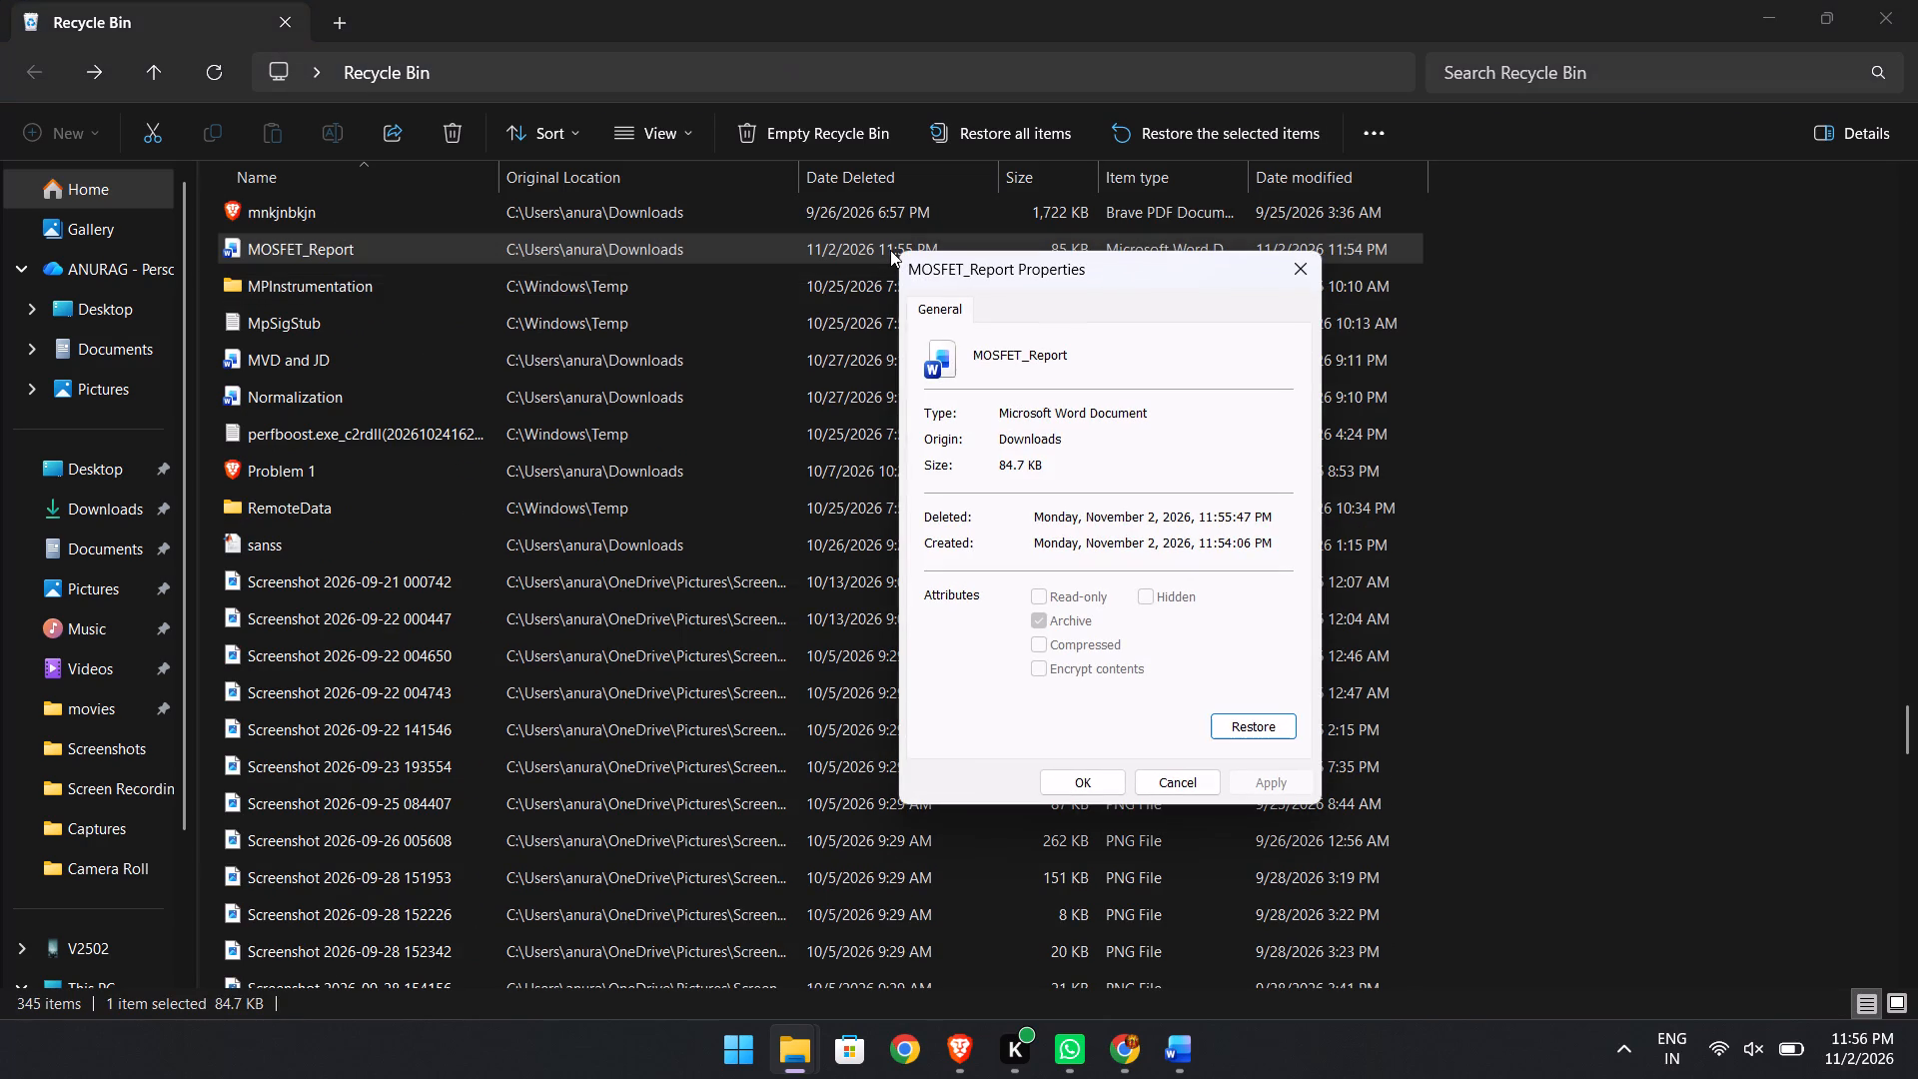
click(1248, 726)
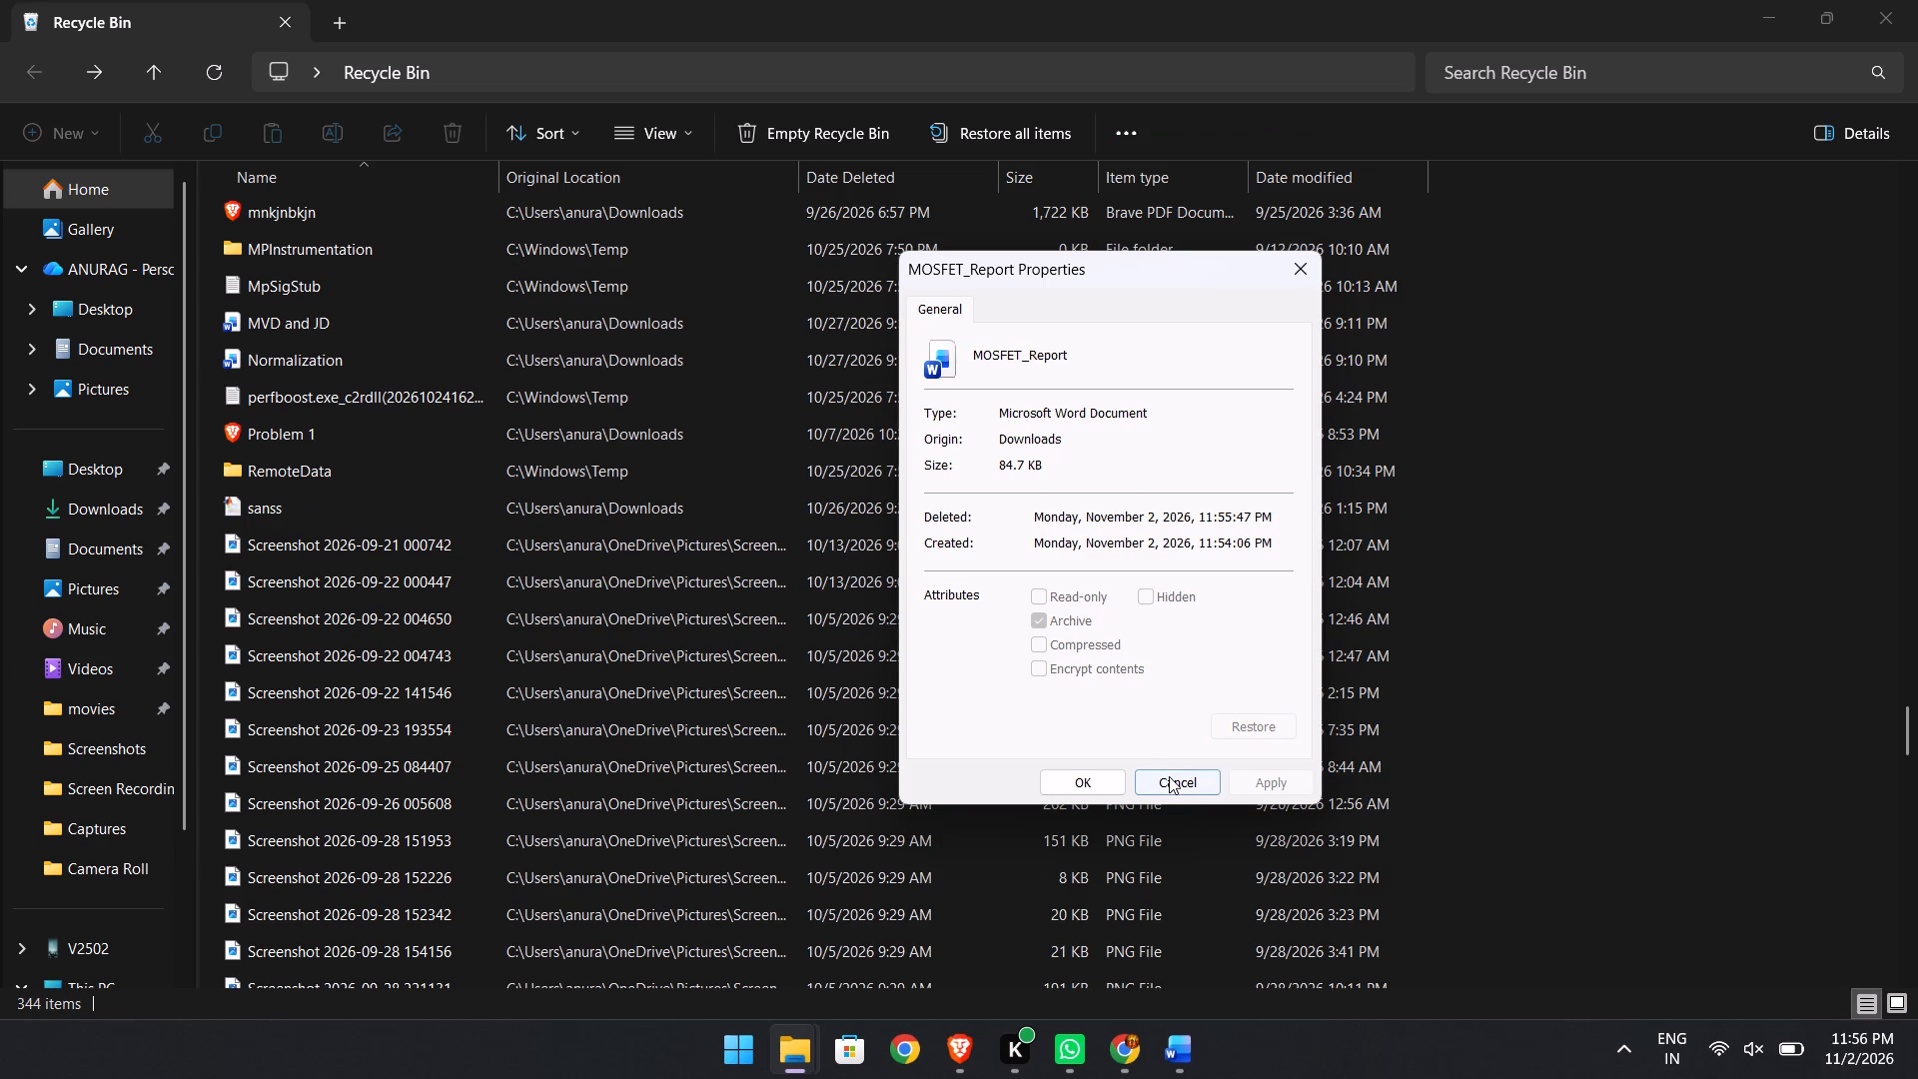
click(1069, 771)
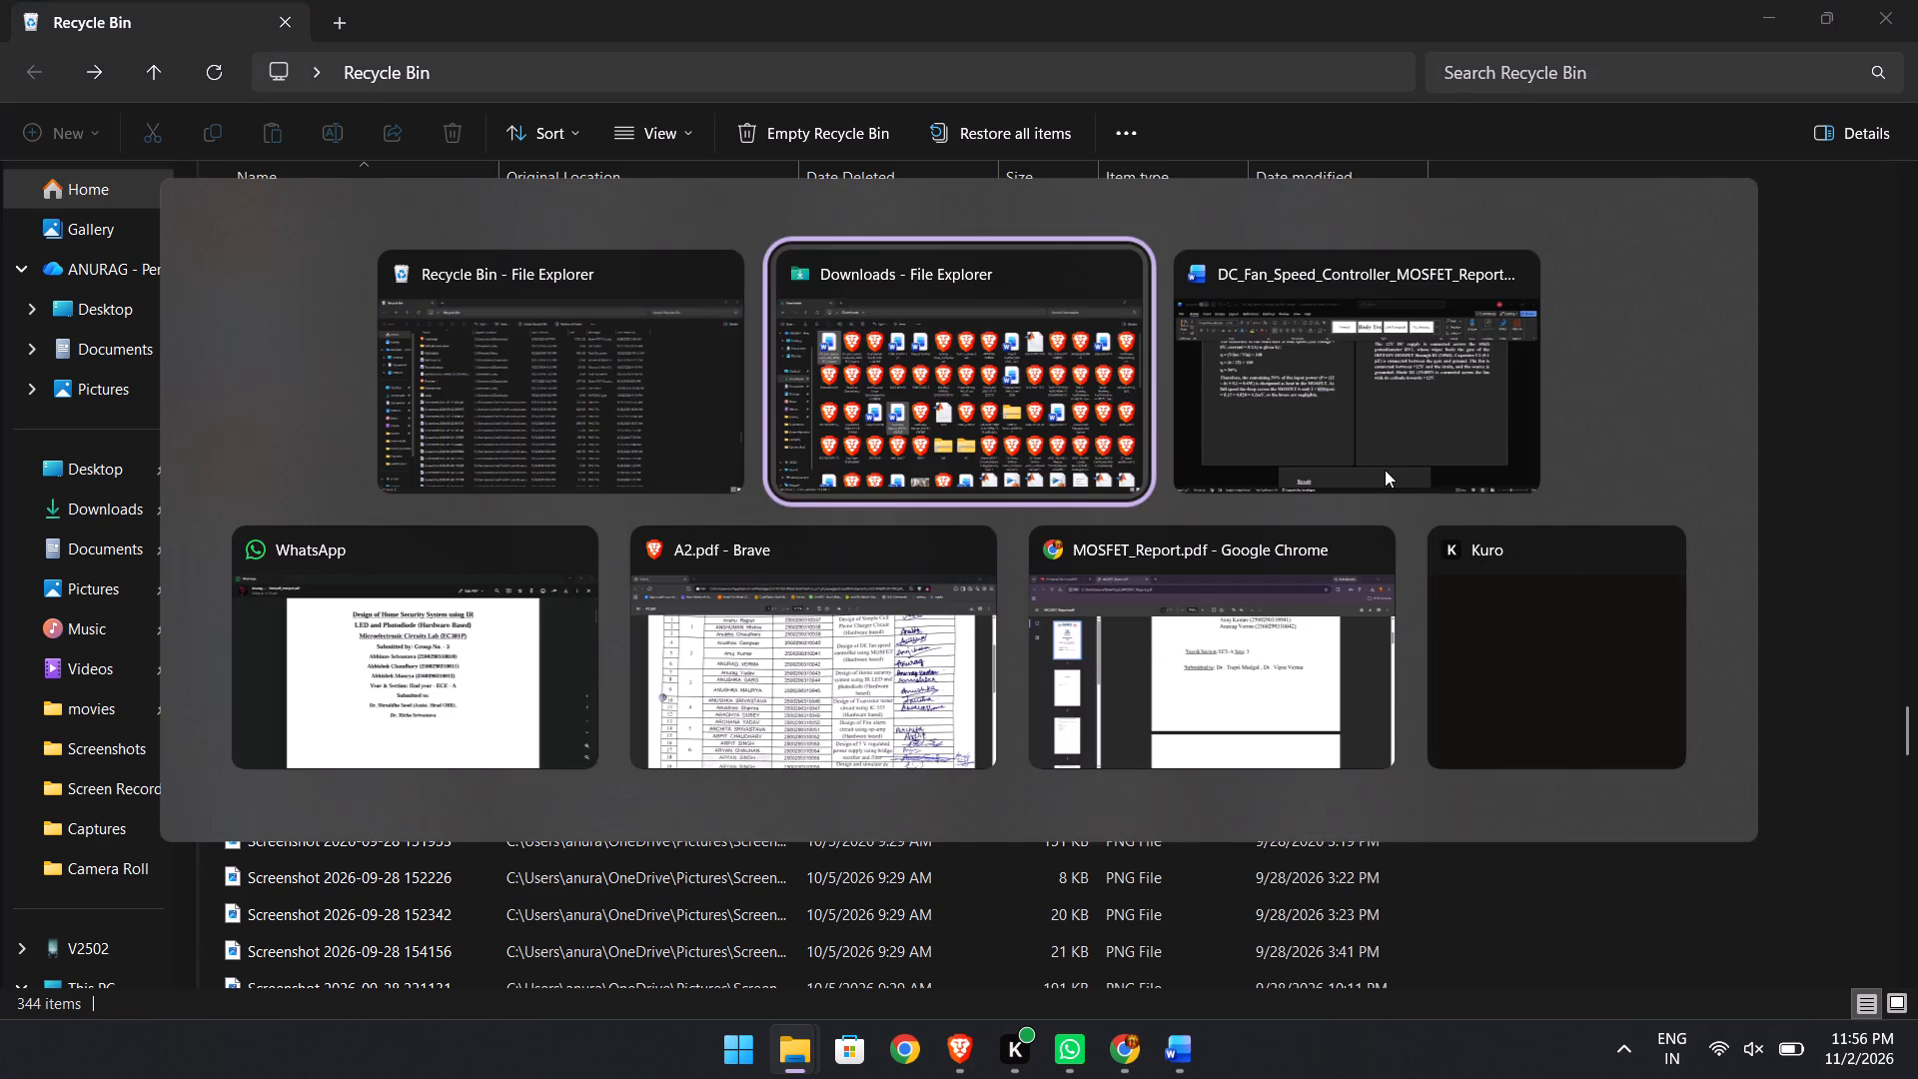
Switch to the refreshed Downloads folder and open the restored MOSFET_Report document in Word.
key(ctrl+r)
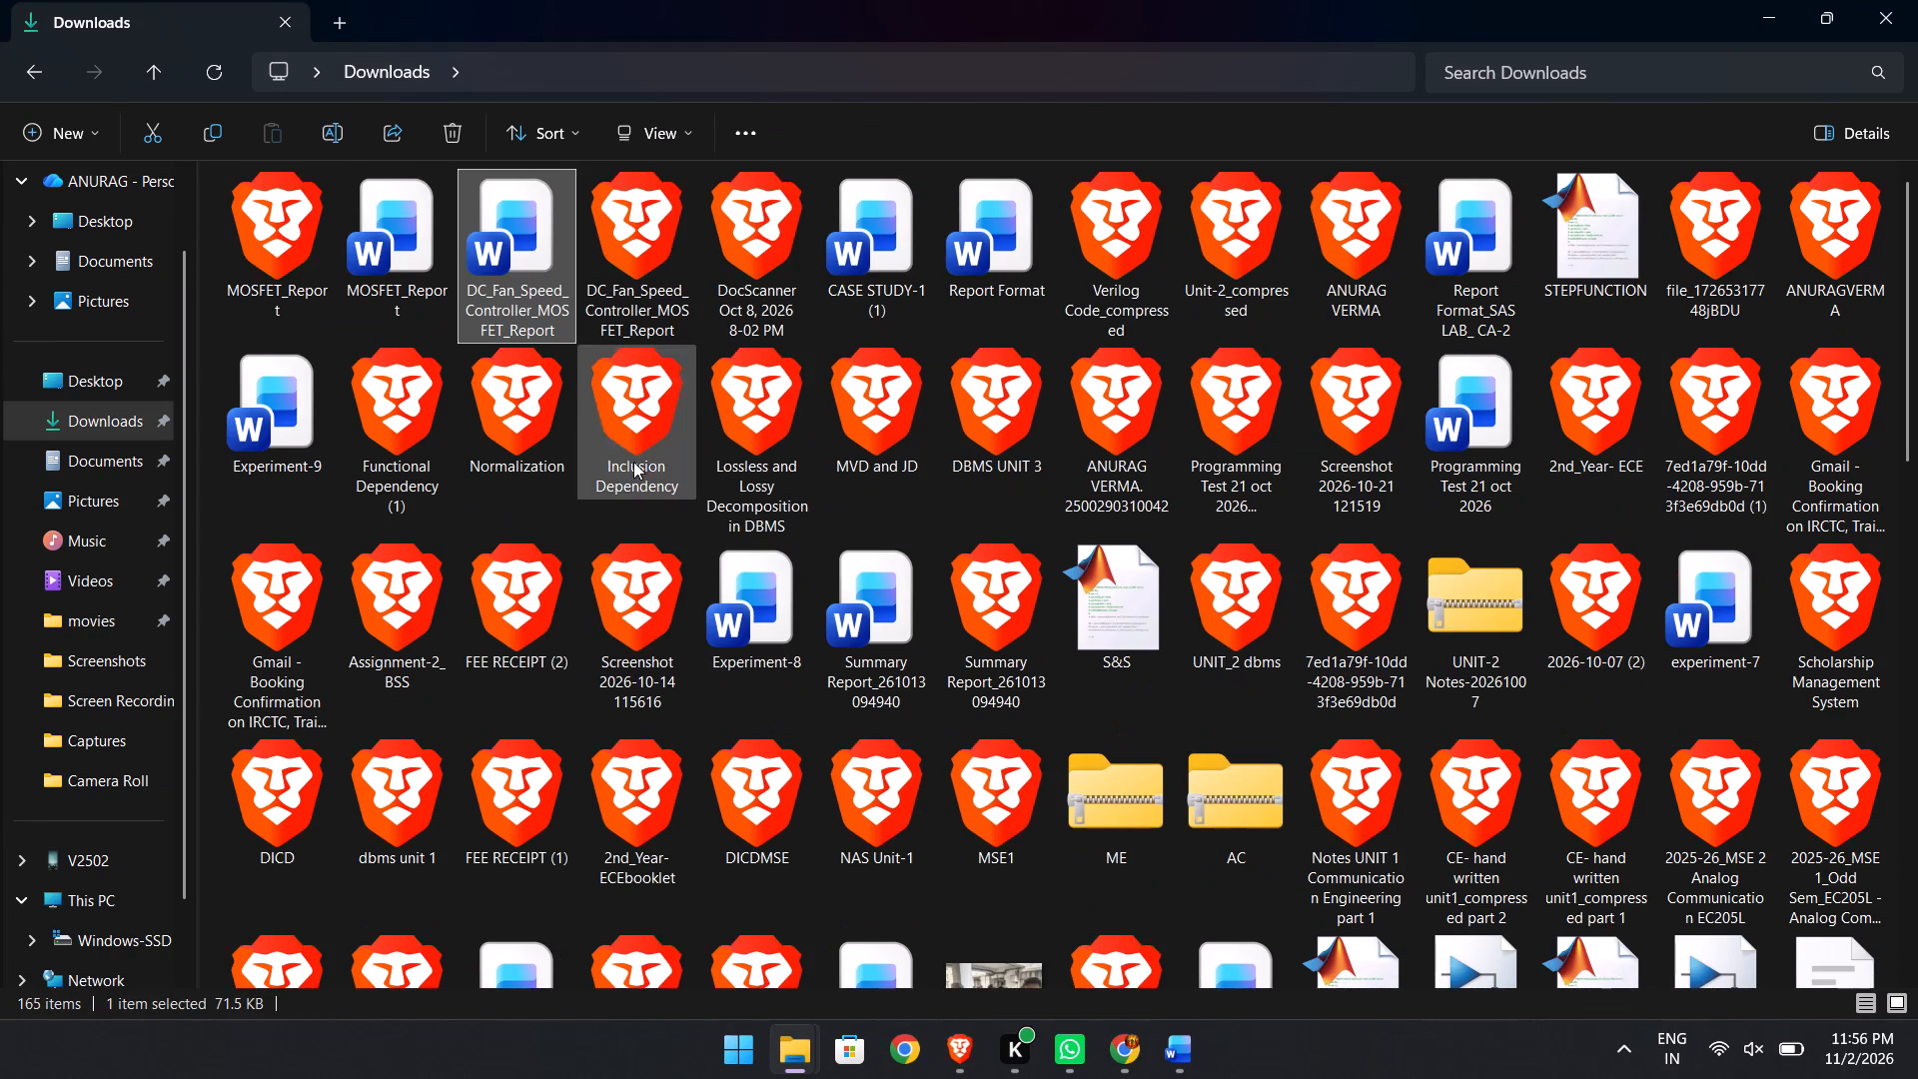
double_click(381, 276)
Remove the faculty names after "Submitted to:" on the report's cover page.
scroll(799, 649, down, 1)
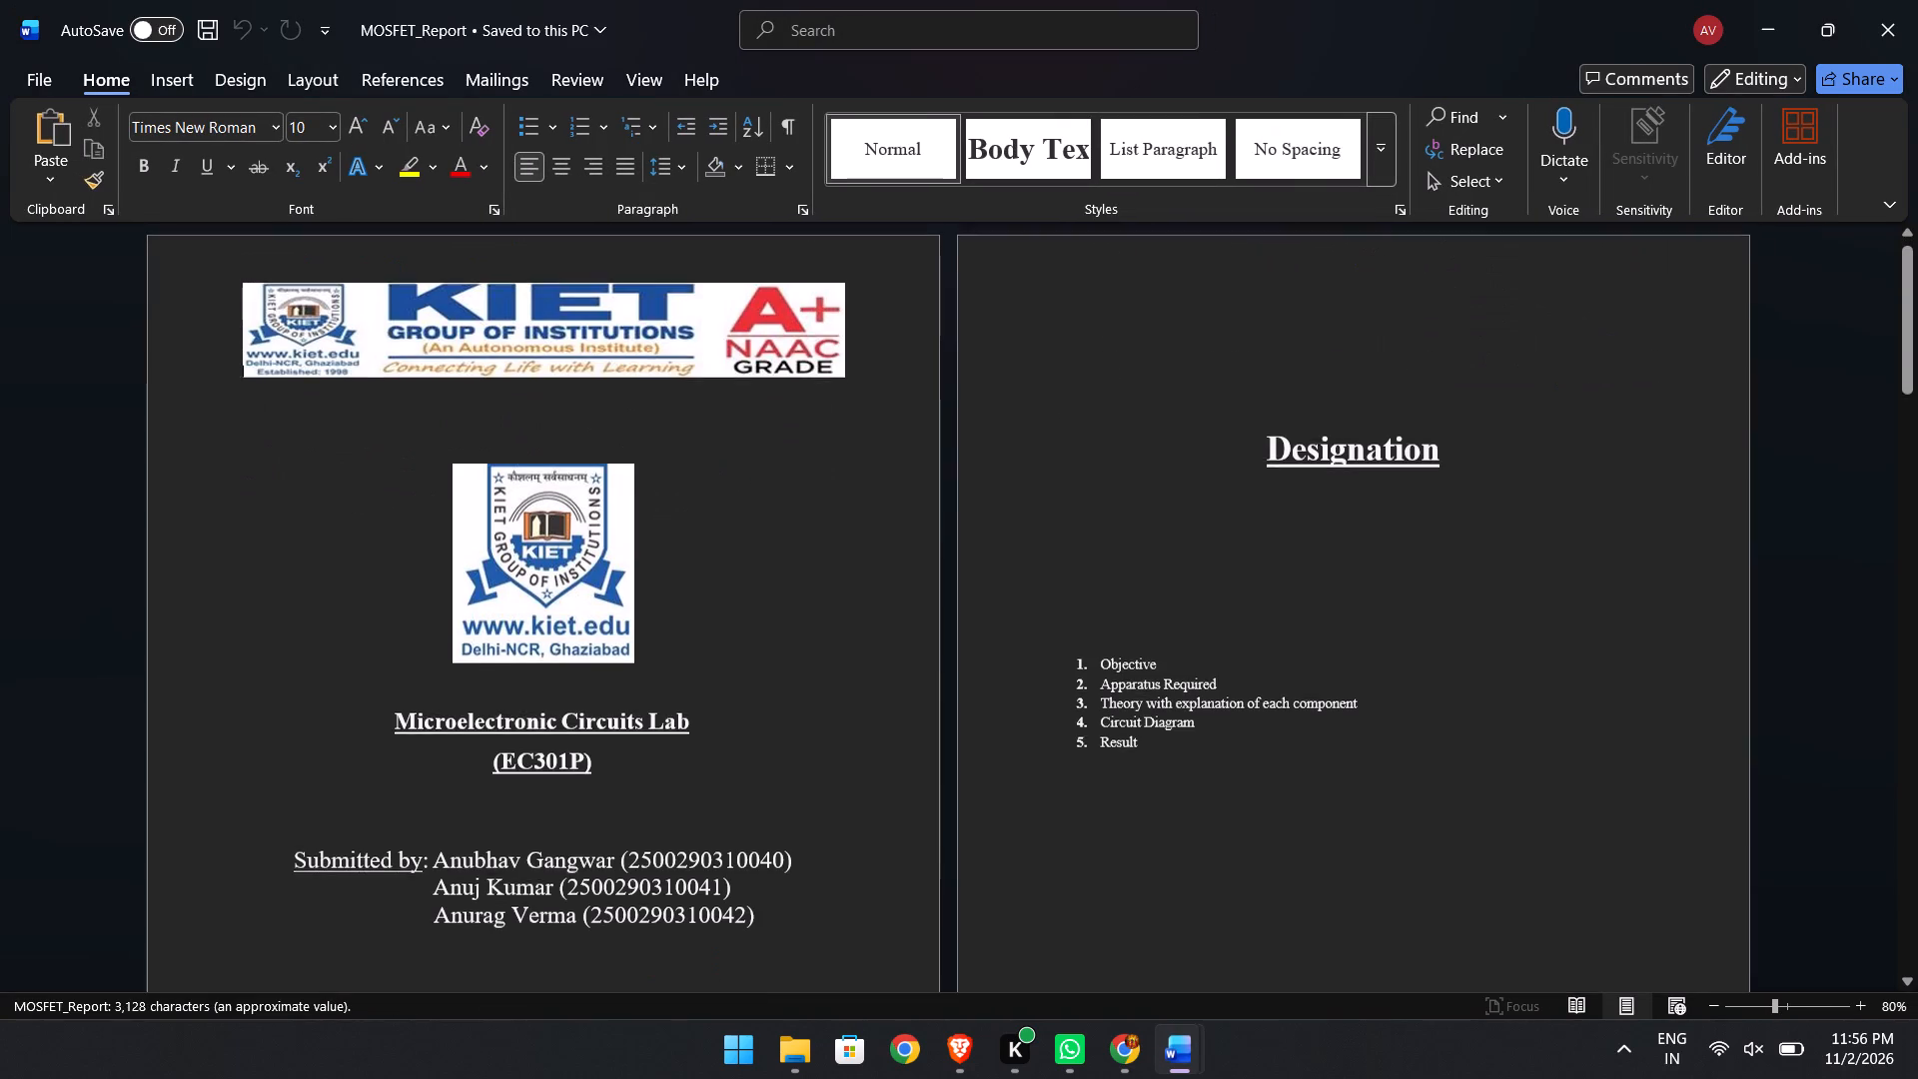
scroll(799, 649, down, 2)
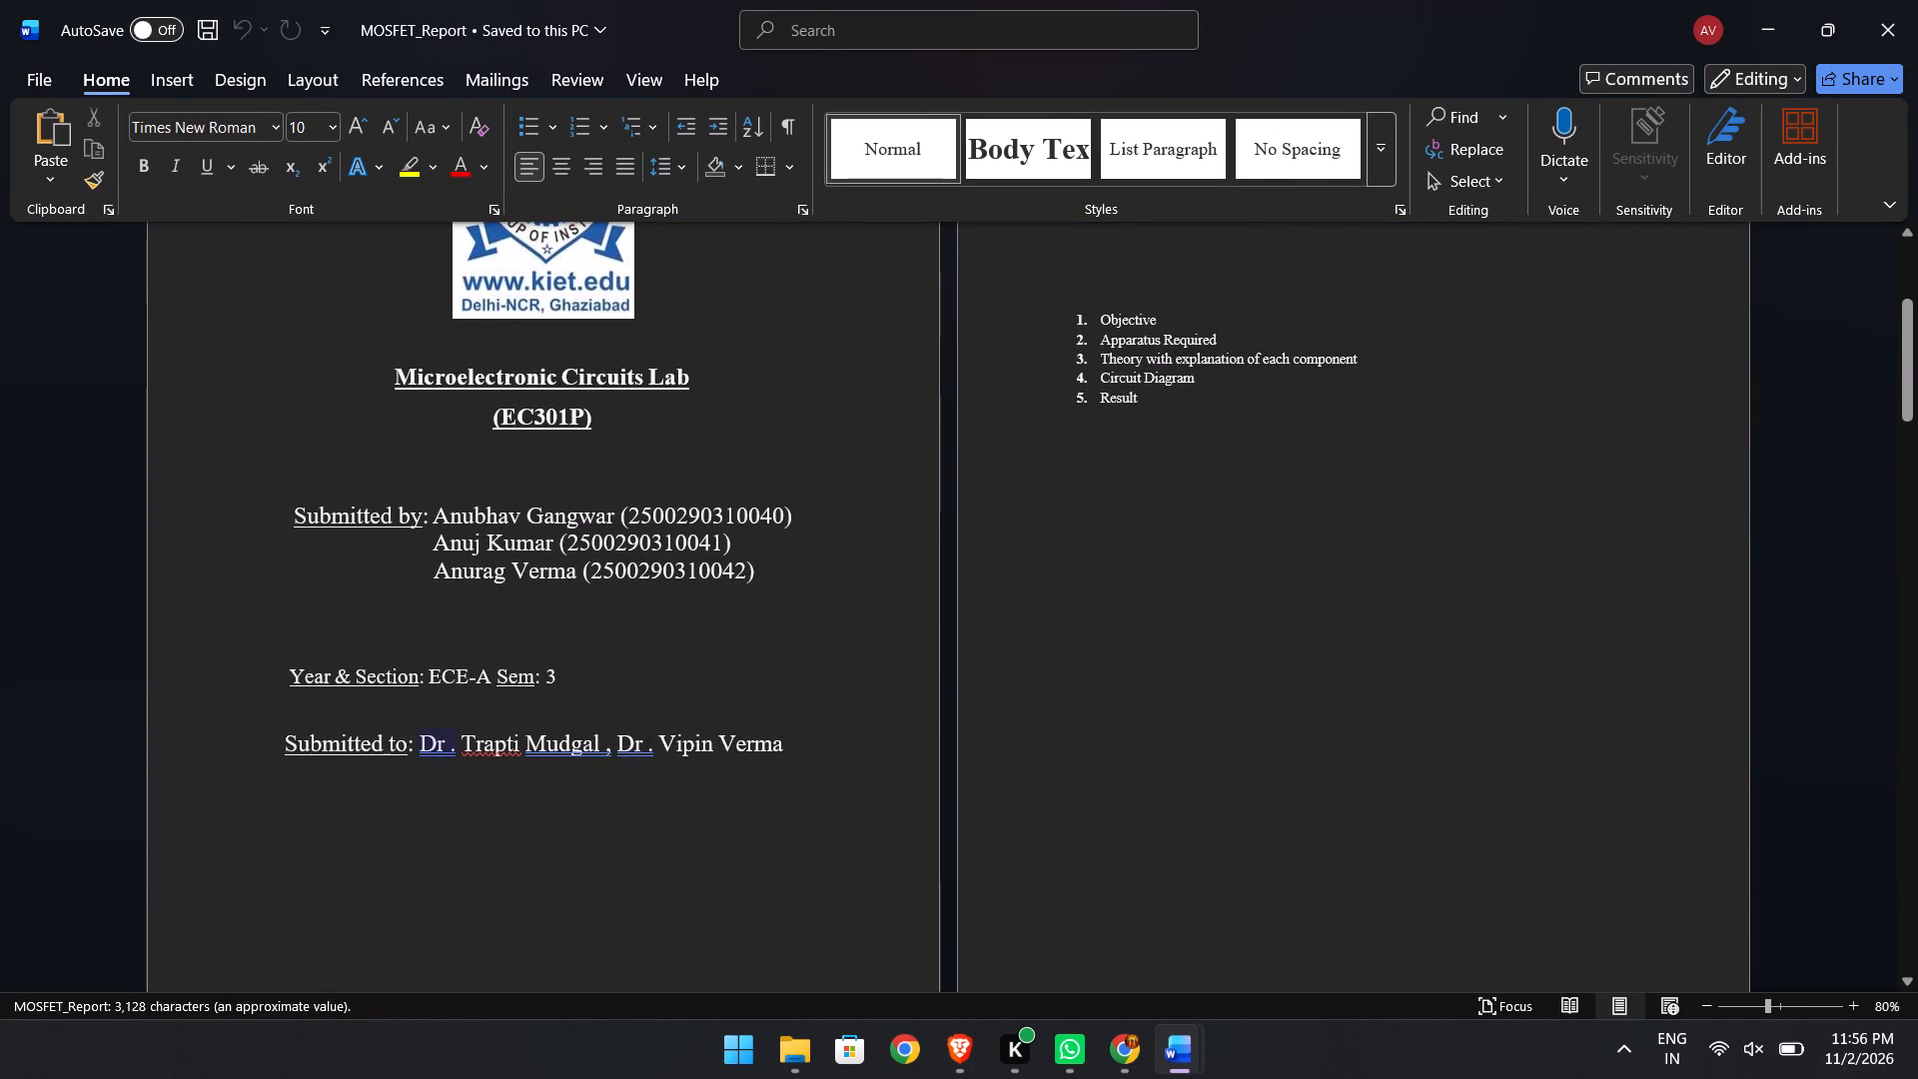
drag(421, 748, 771, 752)
key(BackSpace)
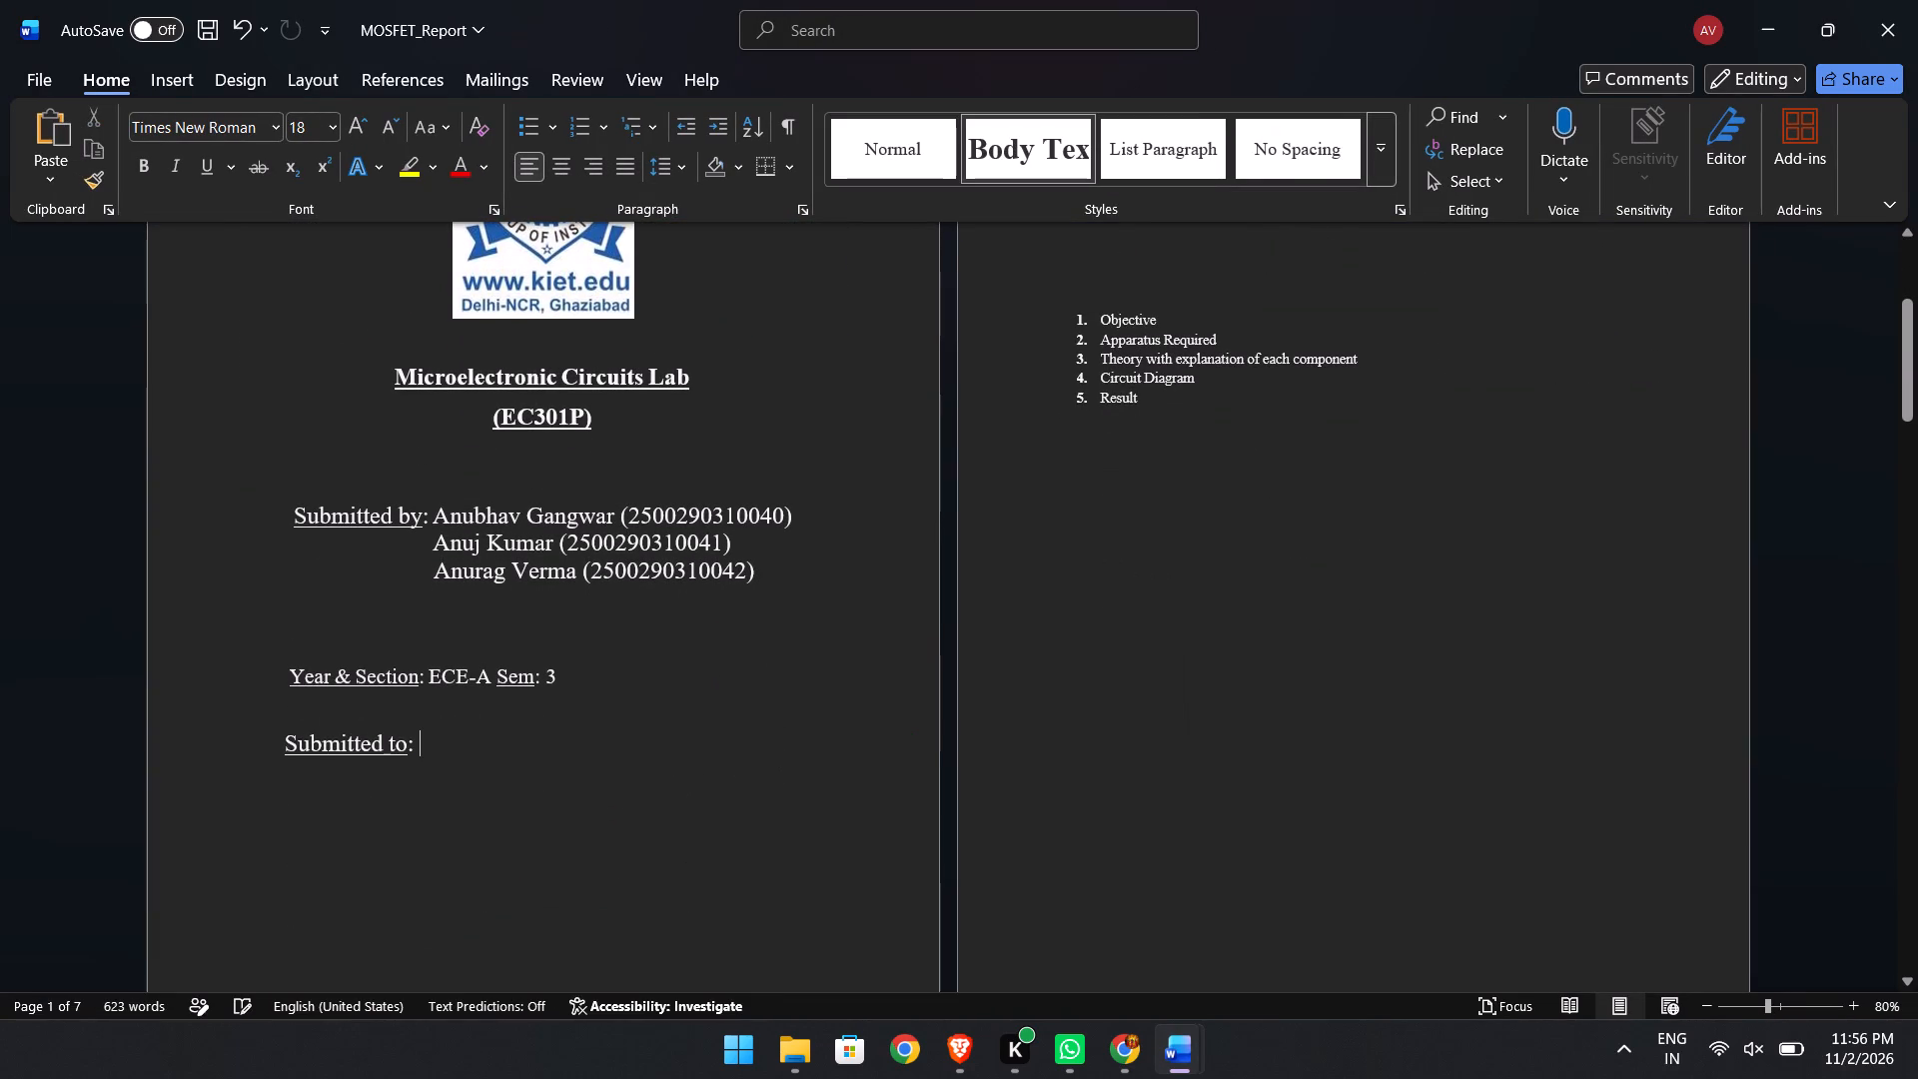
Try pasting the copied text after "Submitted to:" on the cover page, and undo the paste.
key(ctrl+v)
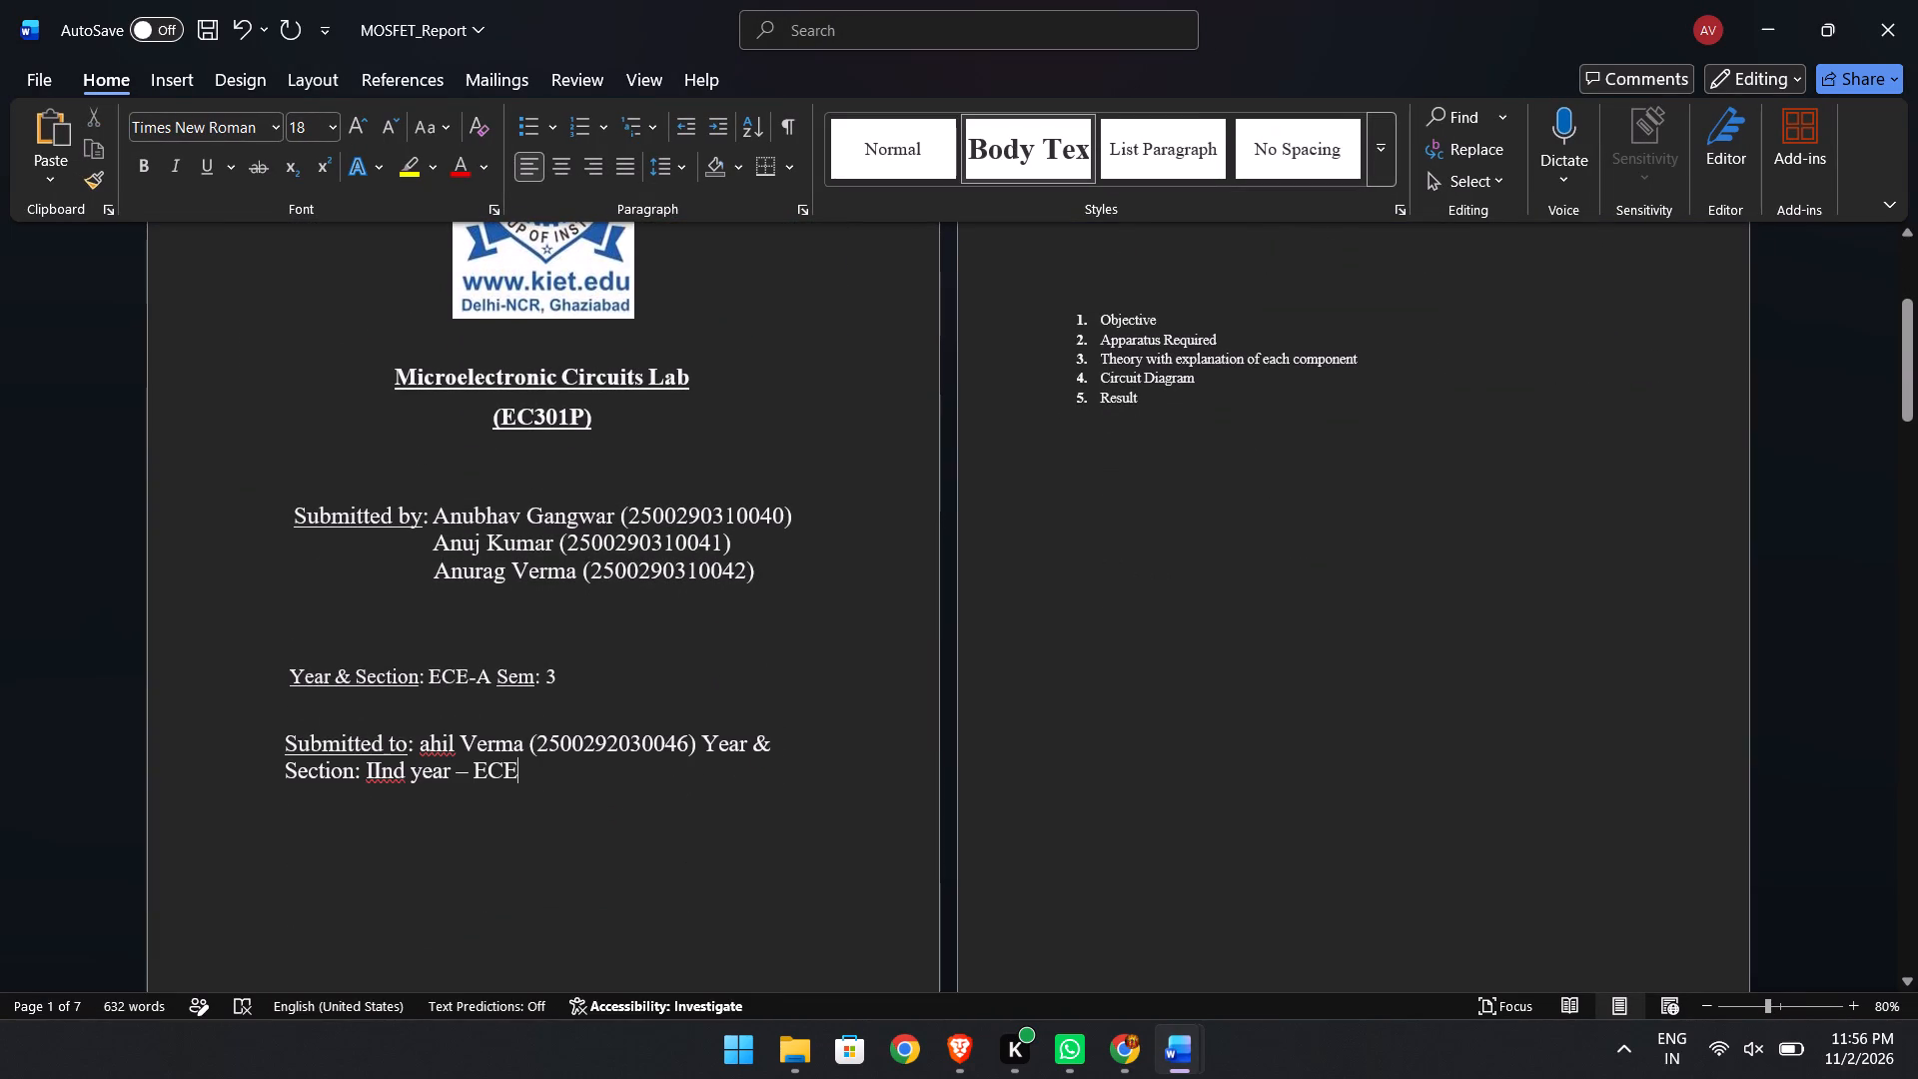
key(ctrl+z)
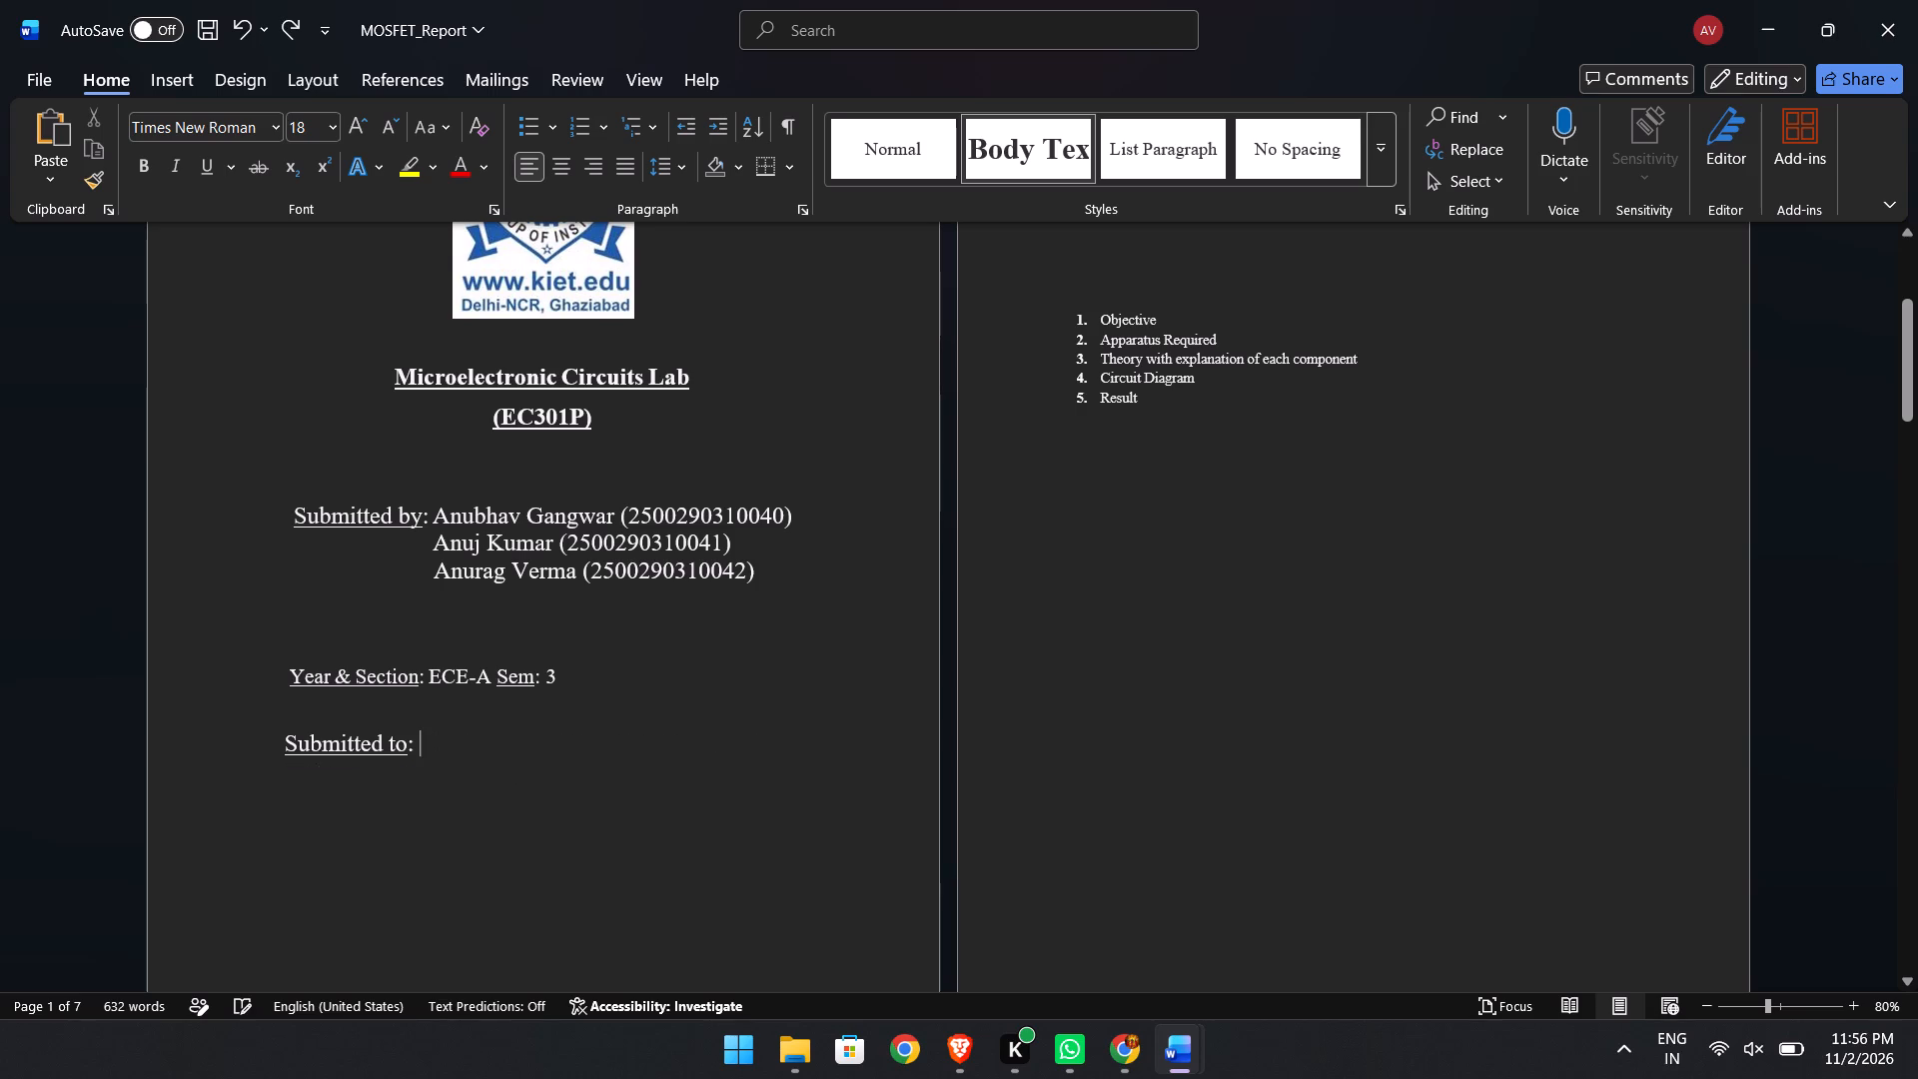
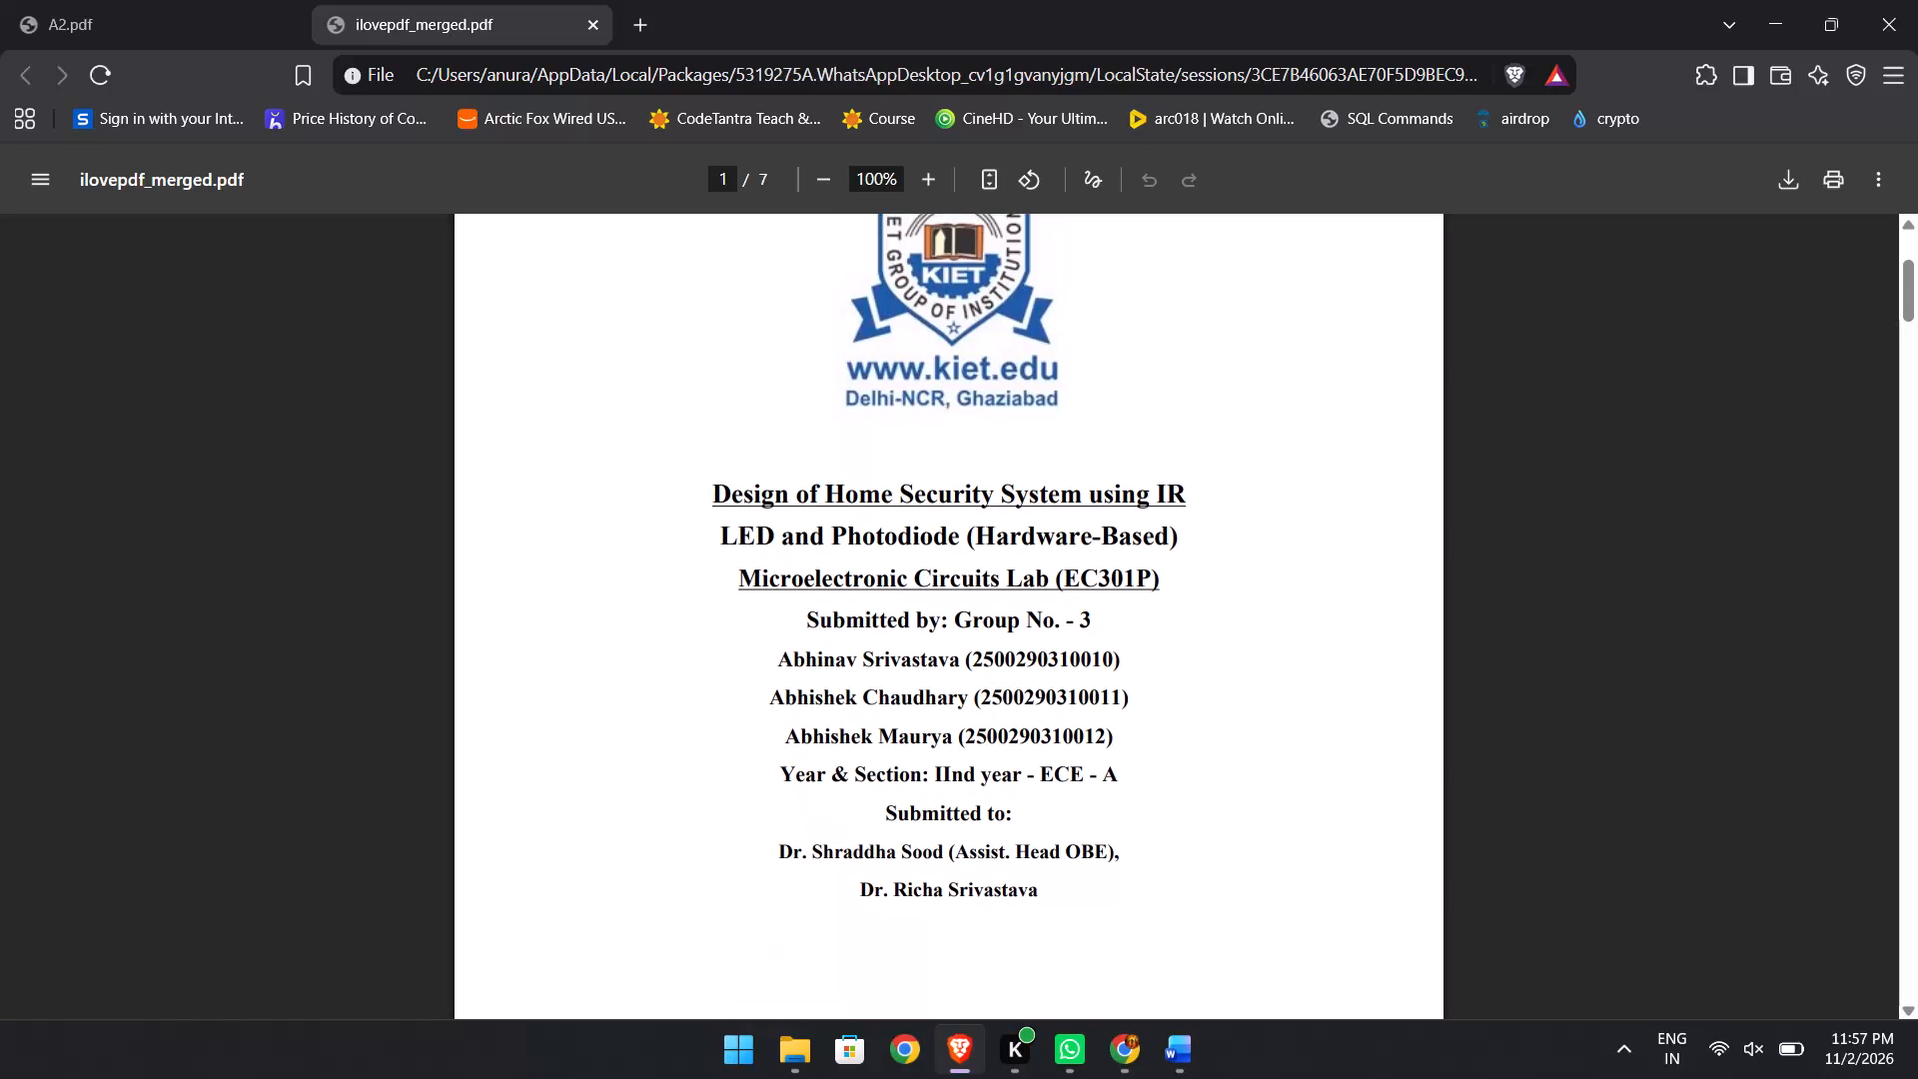
Copy the first faculty member's line, including "(Assist. Head OBE),", from under "Submitted to:" on the cover page of ilovepdf_merged.pdf.
drag(779, 852, 999, 890)
click(999, 890)
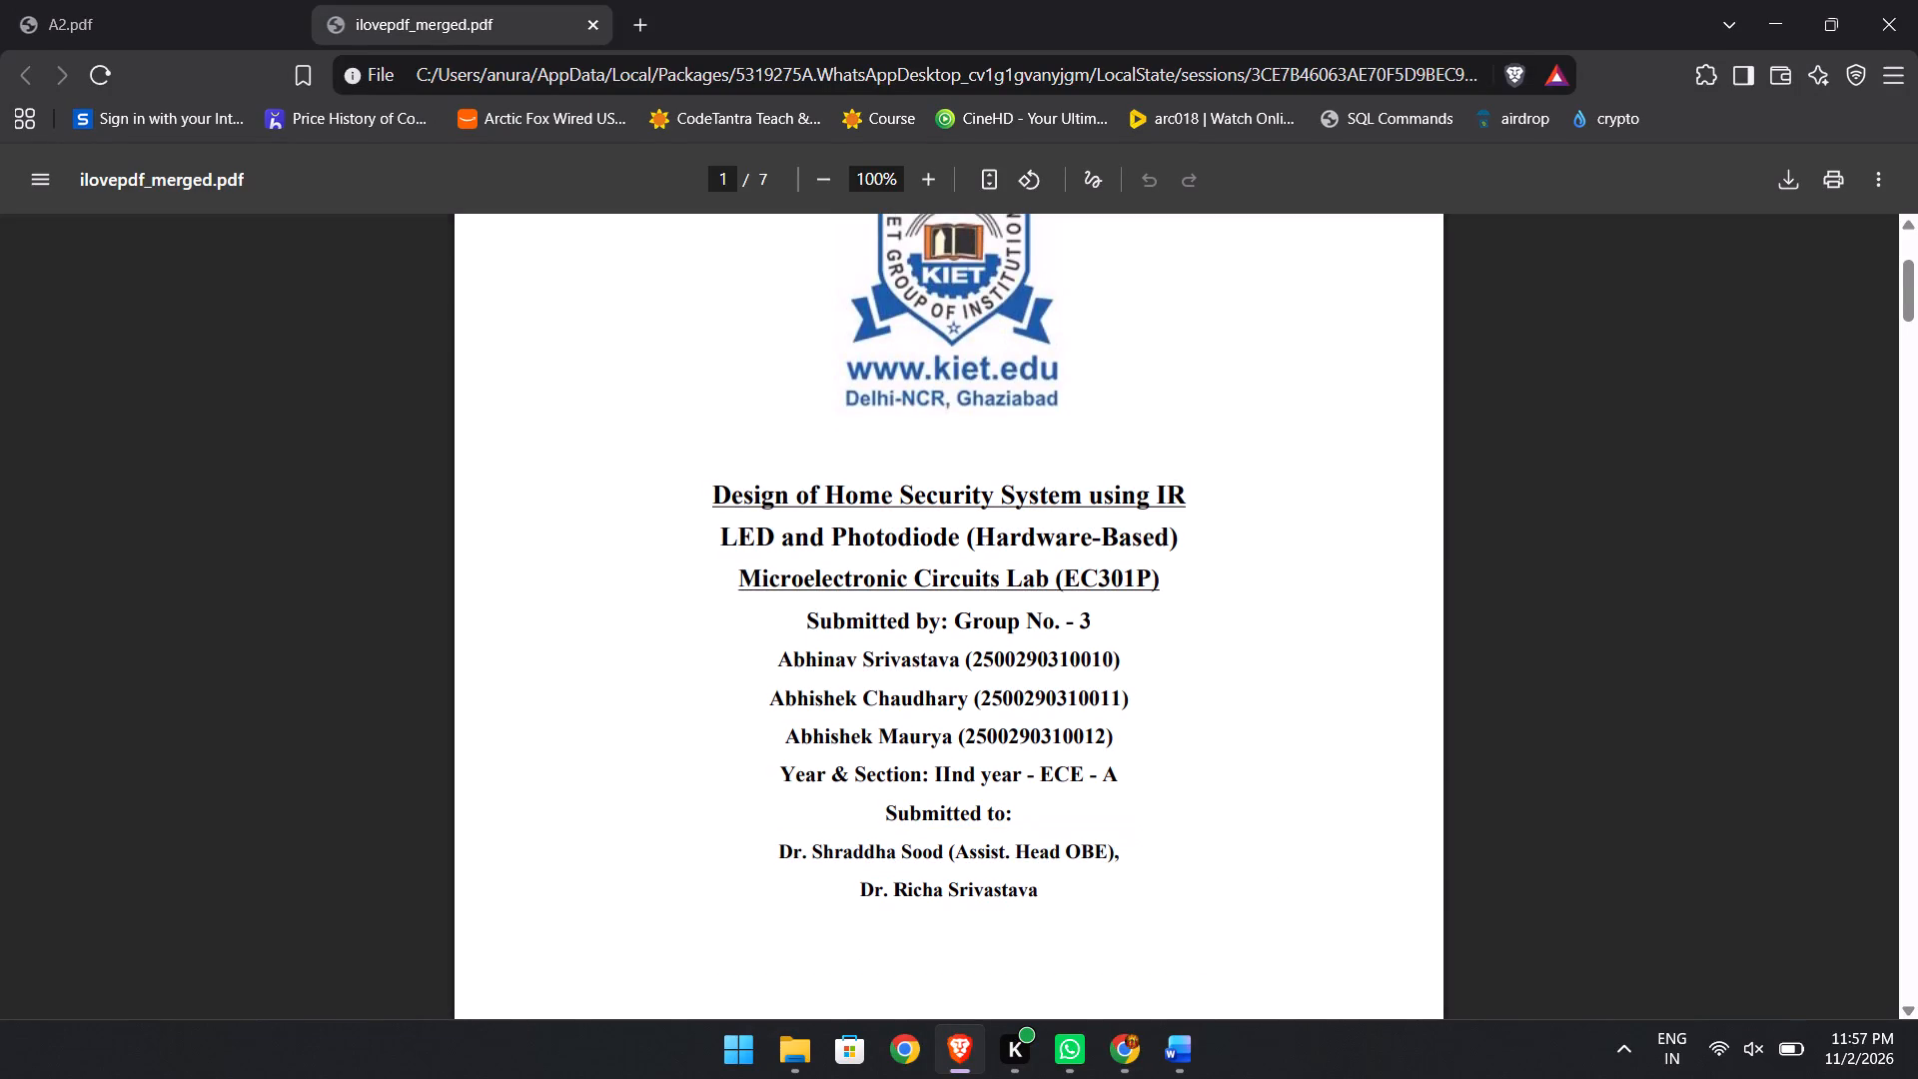
drag(1132, 852, 1068, 850)
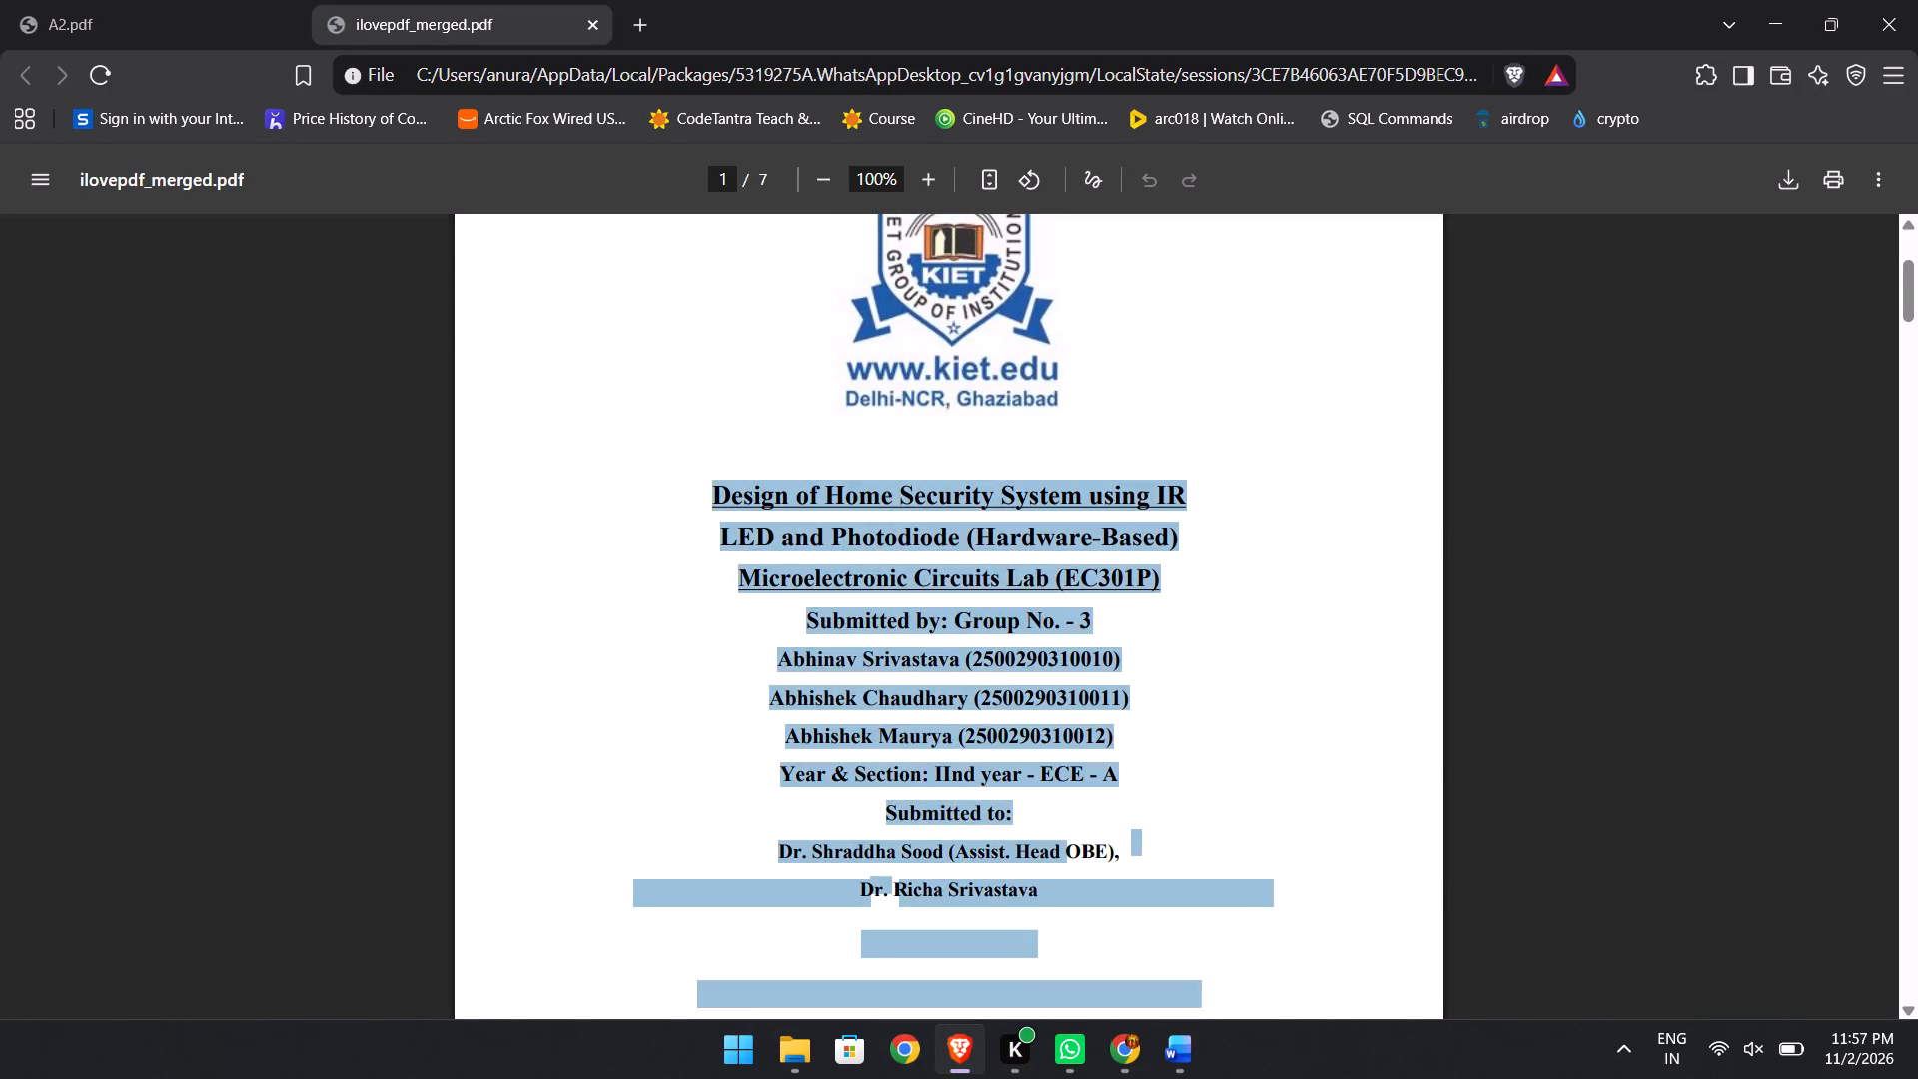
drag(1068, 850, 1034, 851)
click(1034, 851)
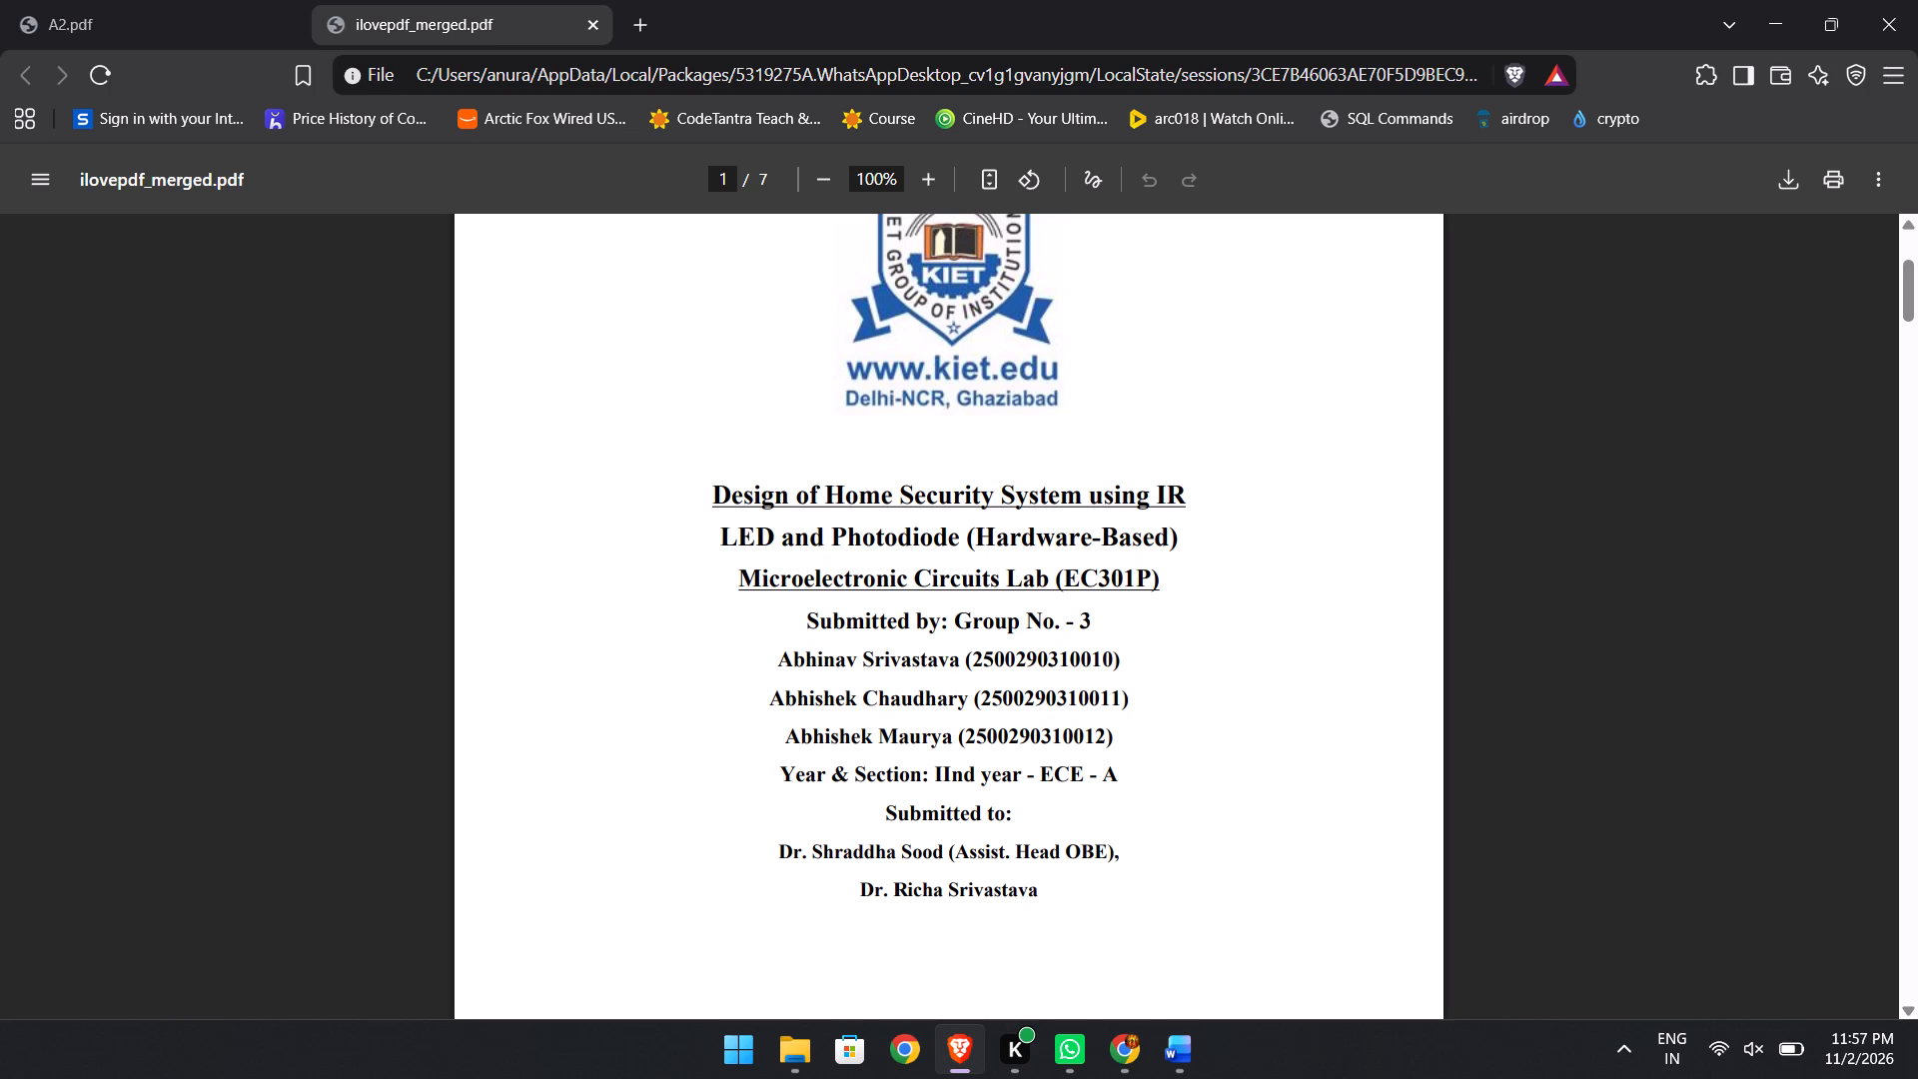
drag(780, 857, 813, 855)
drag(813, 855, 1082, 861)
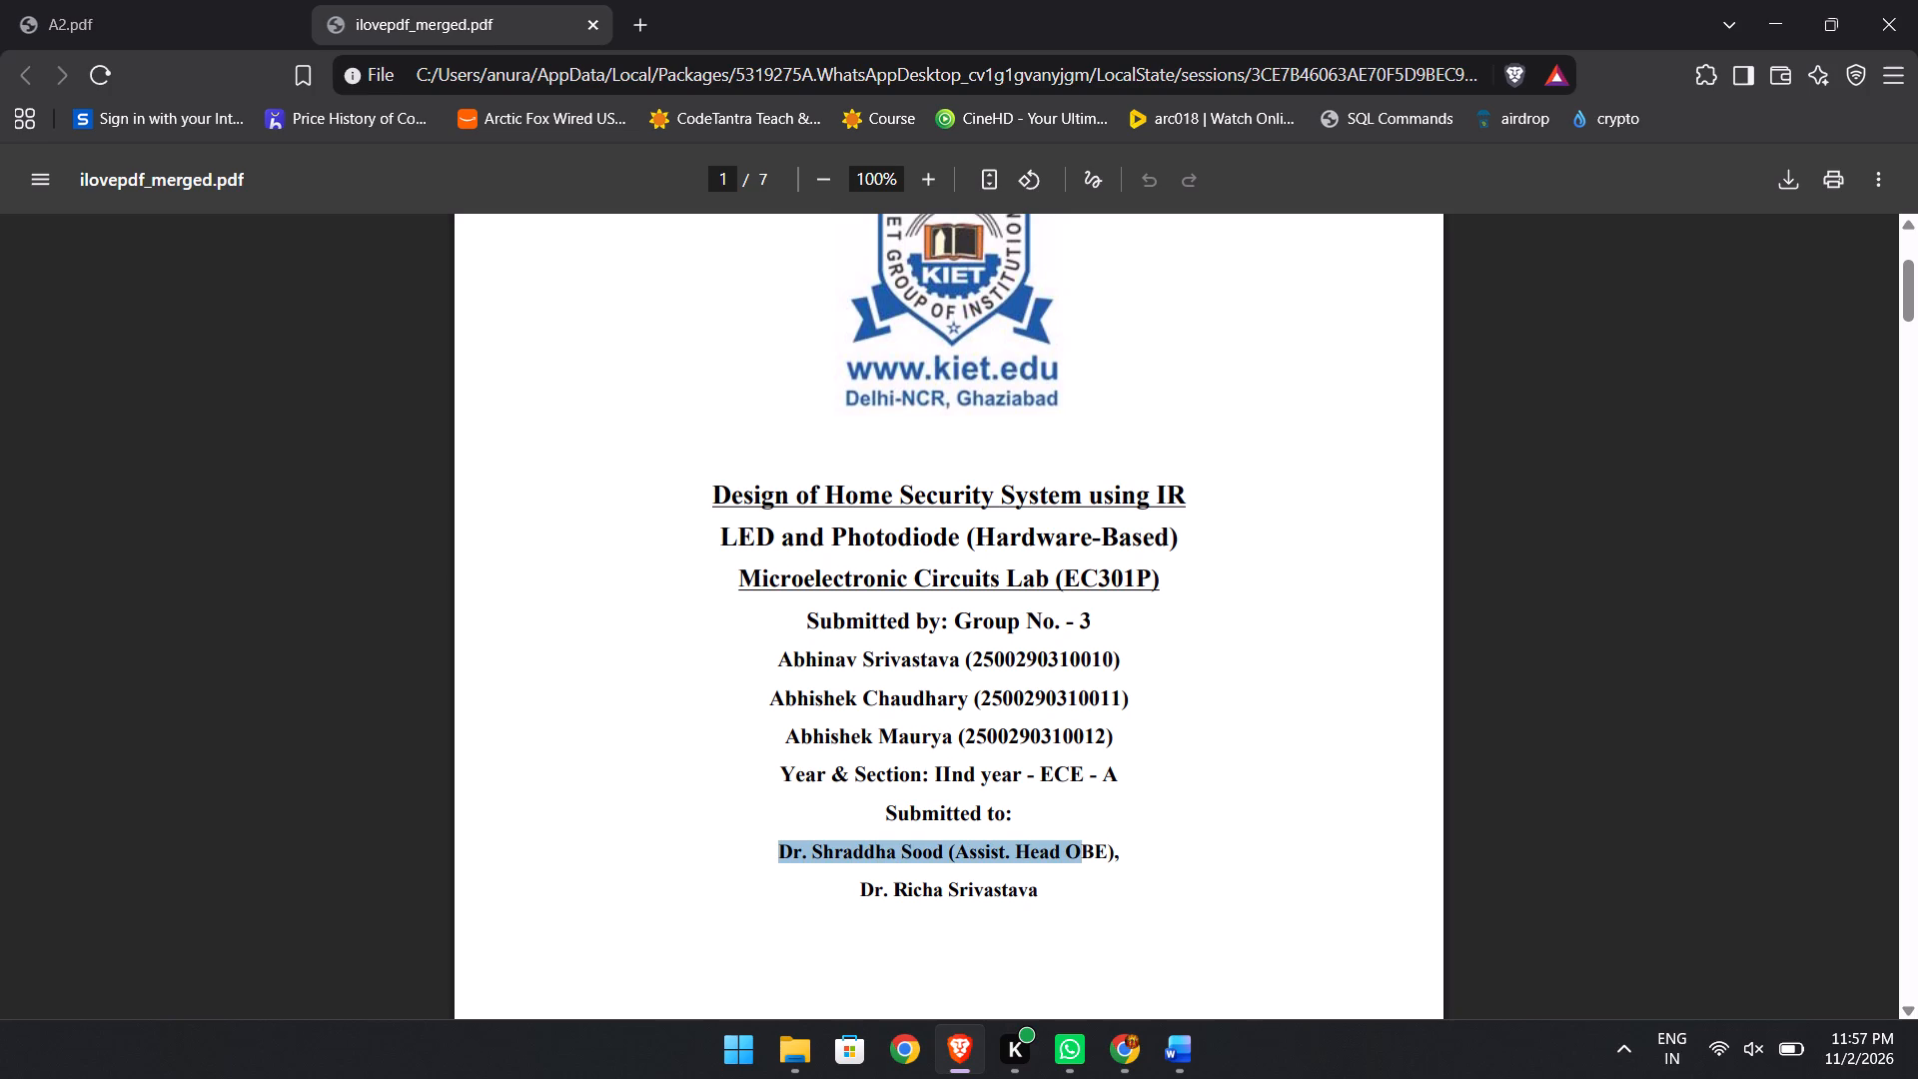
drag(1082, 861, 1120, 859)
key(ctrl+c)
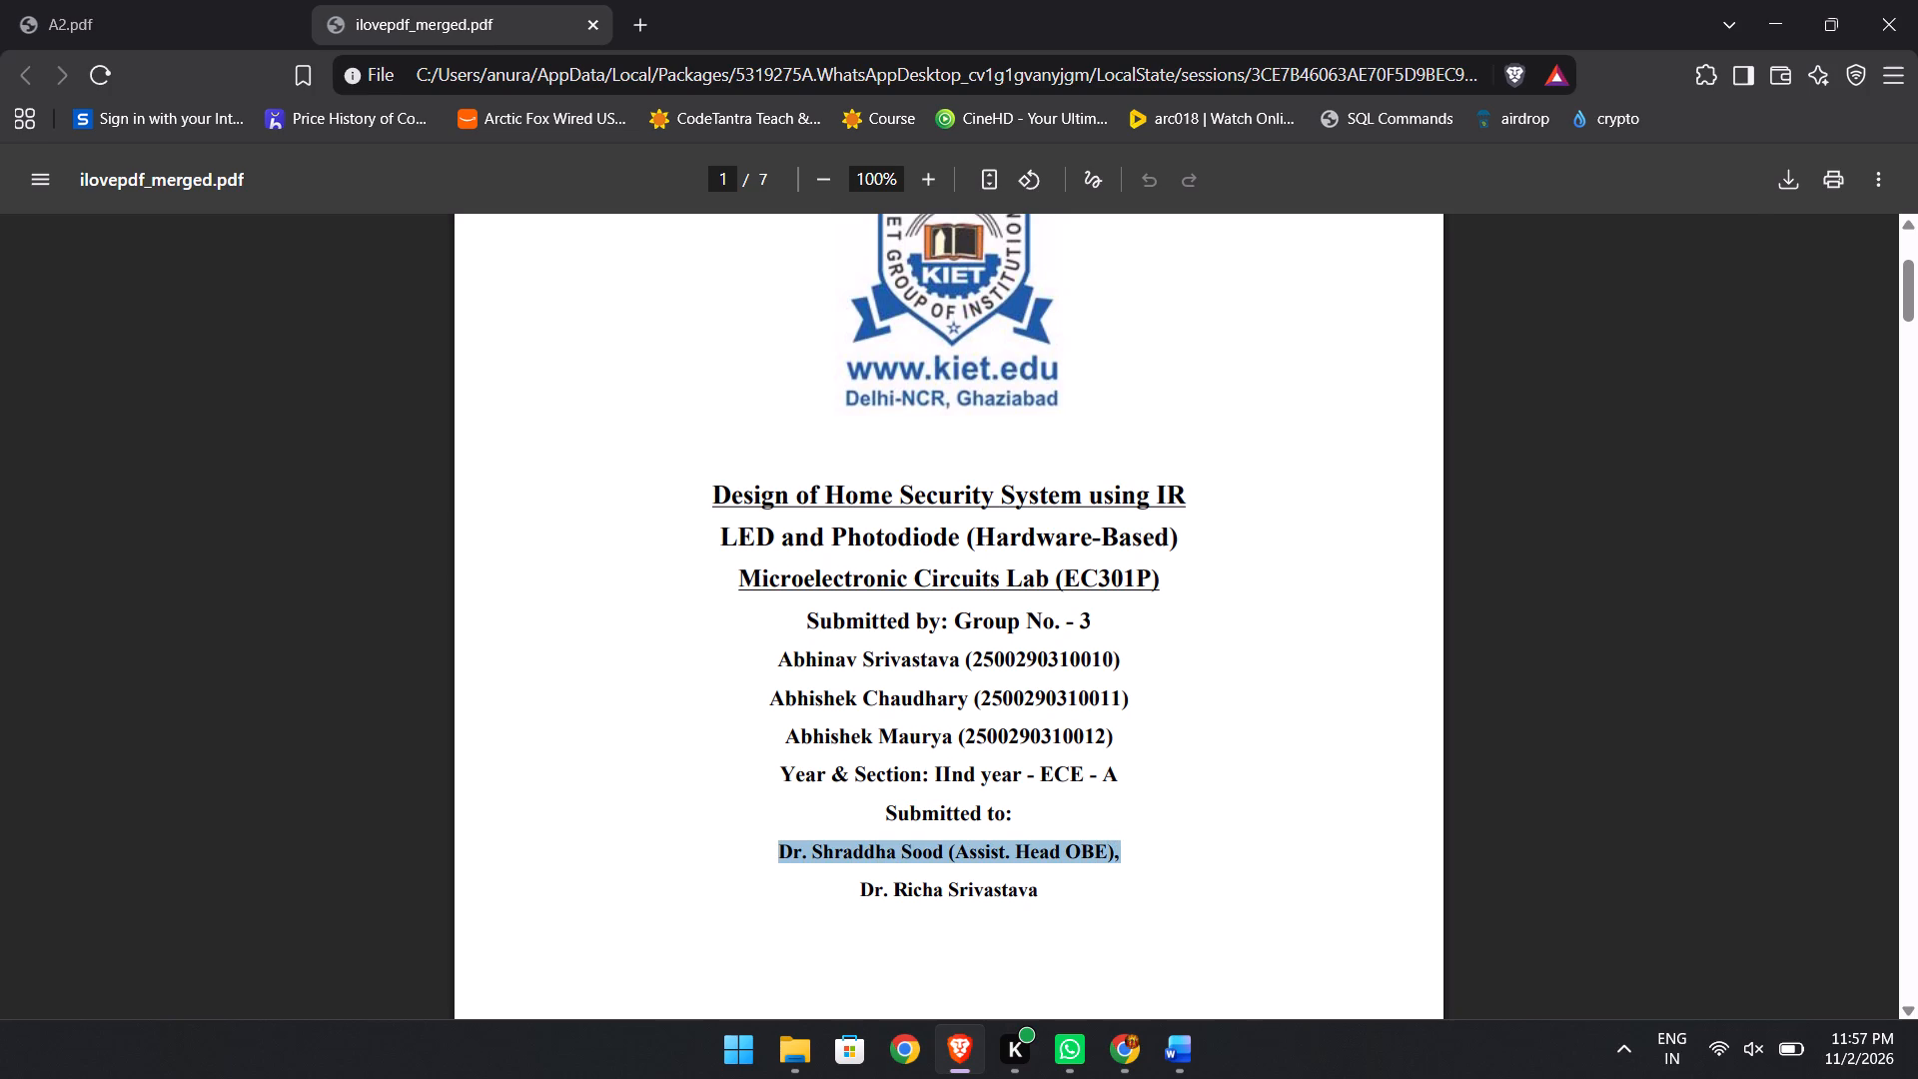
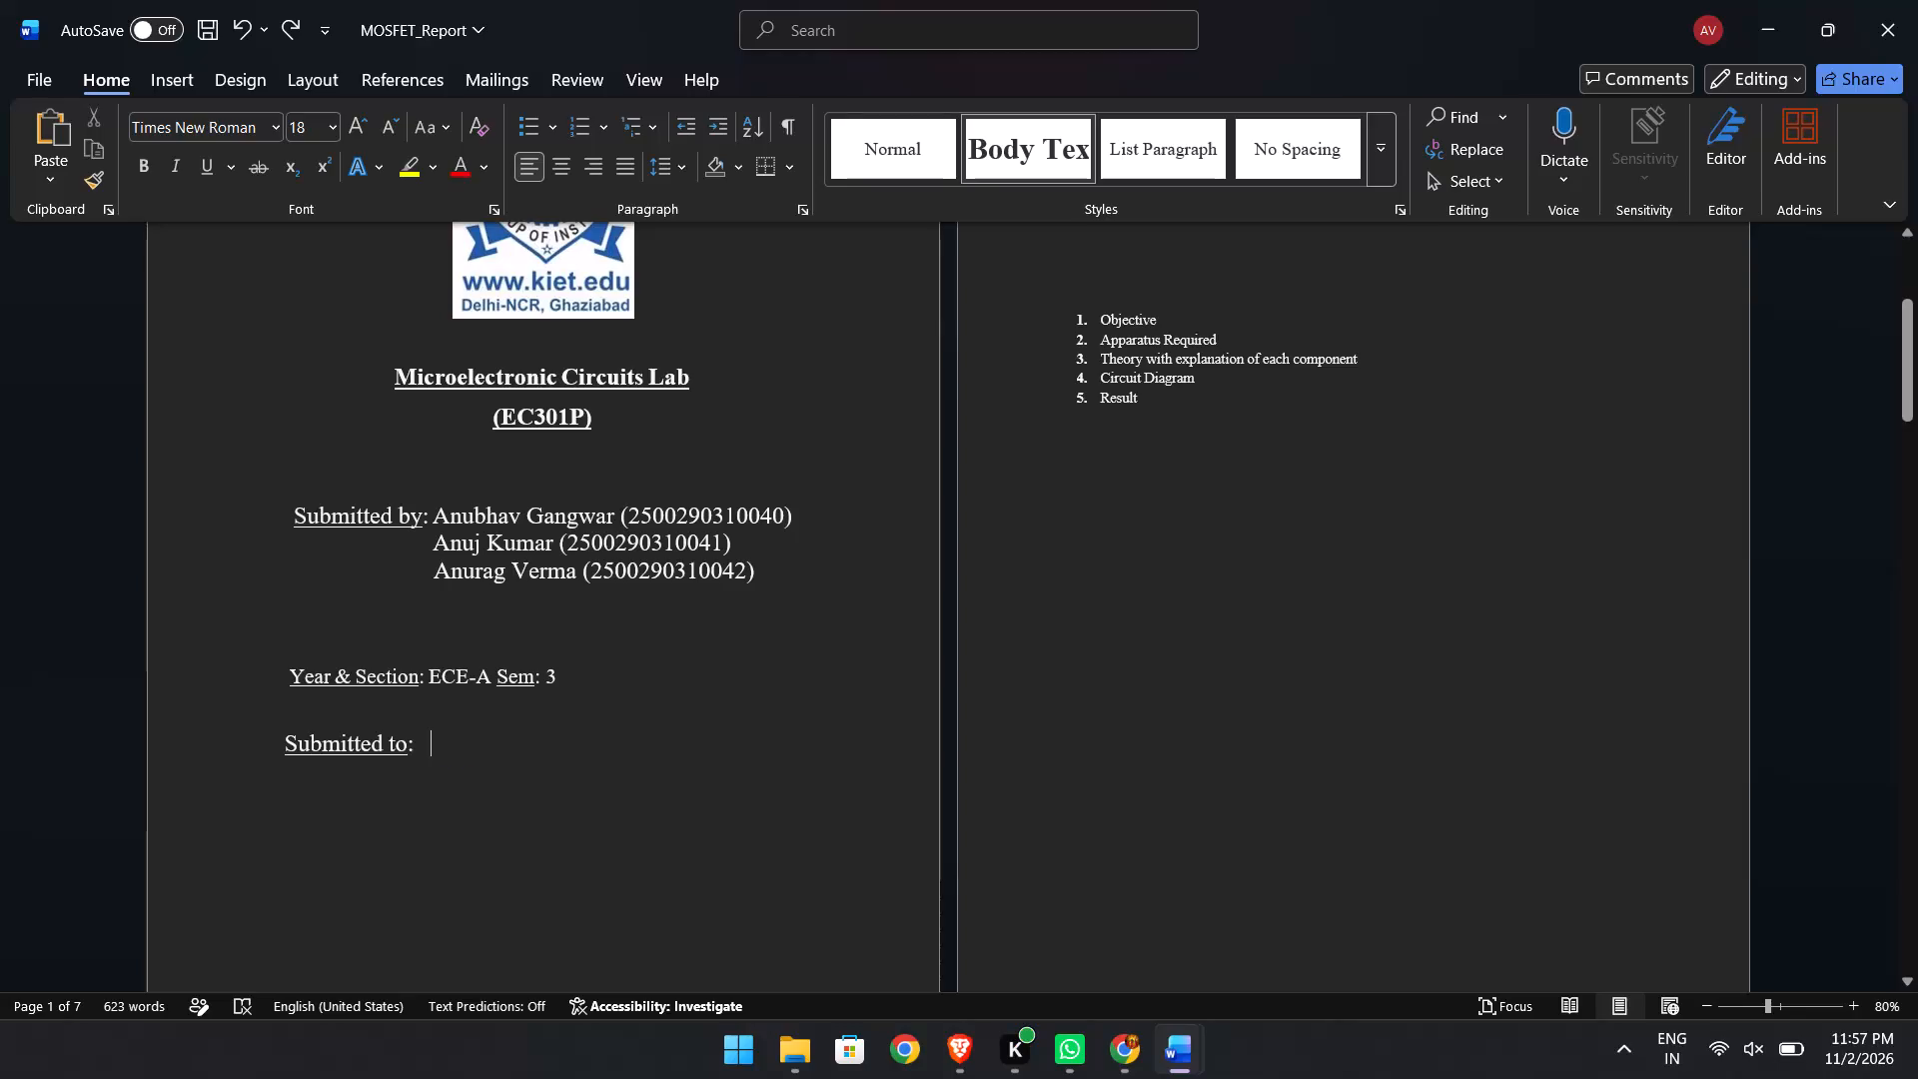
Paste the copied name of the first faculty member after "Submitted to:" and bring it onto the same line.
key(ctrl+v)
click(227, 778)
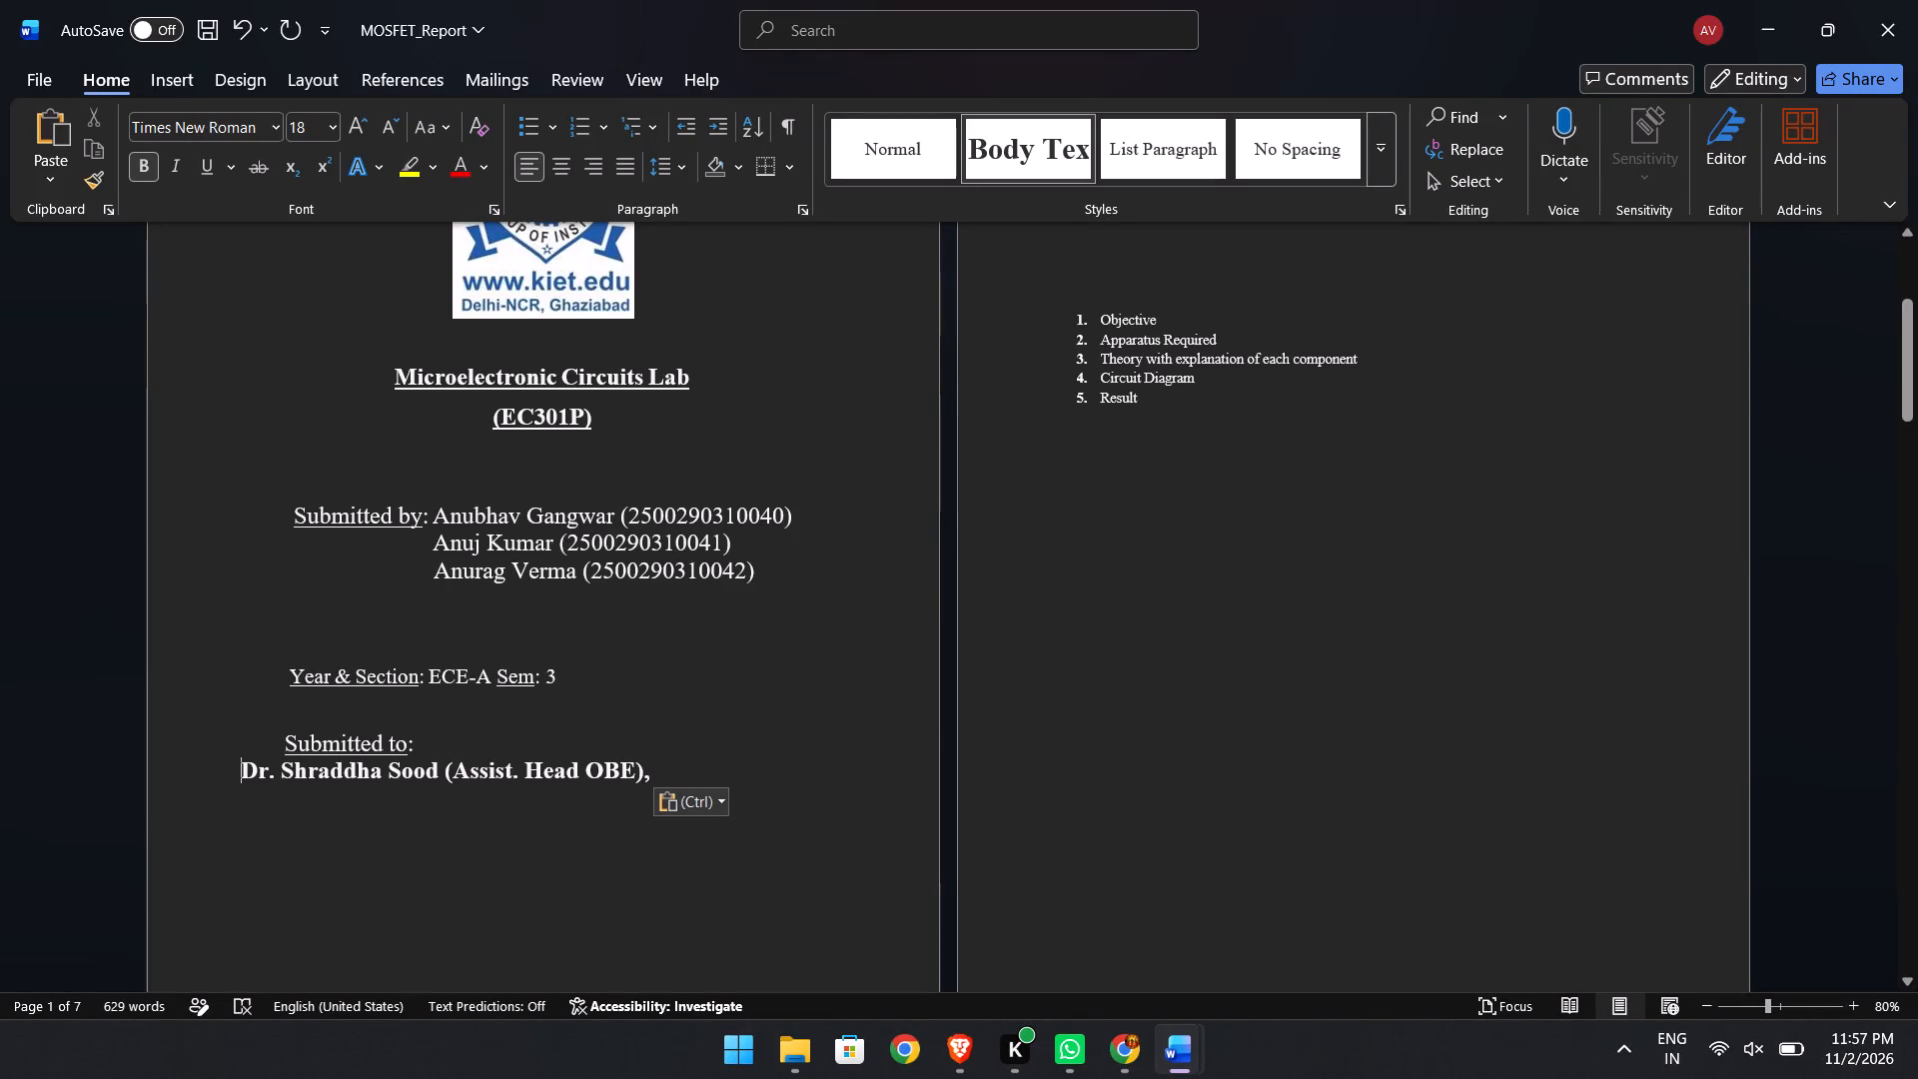
key(BackSpace)
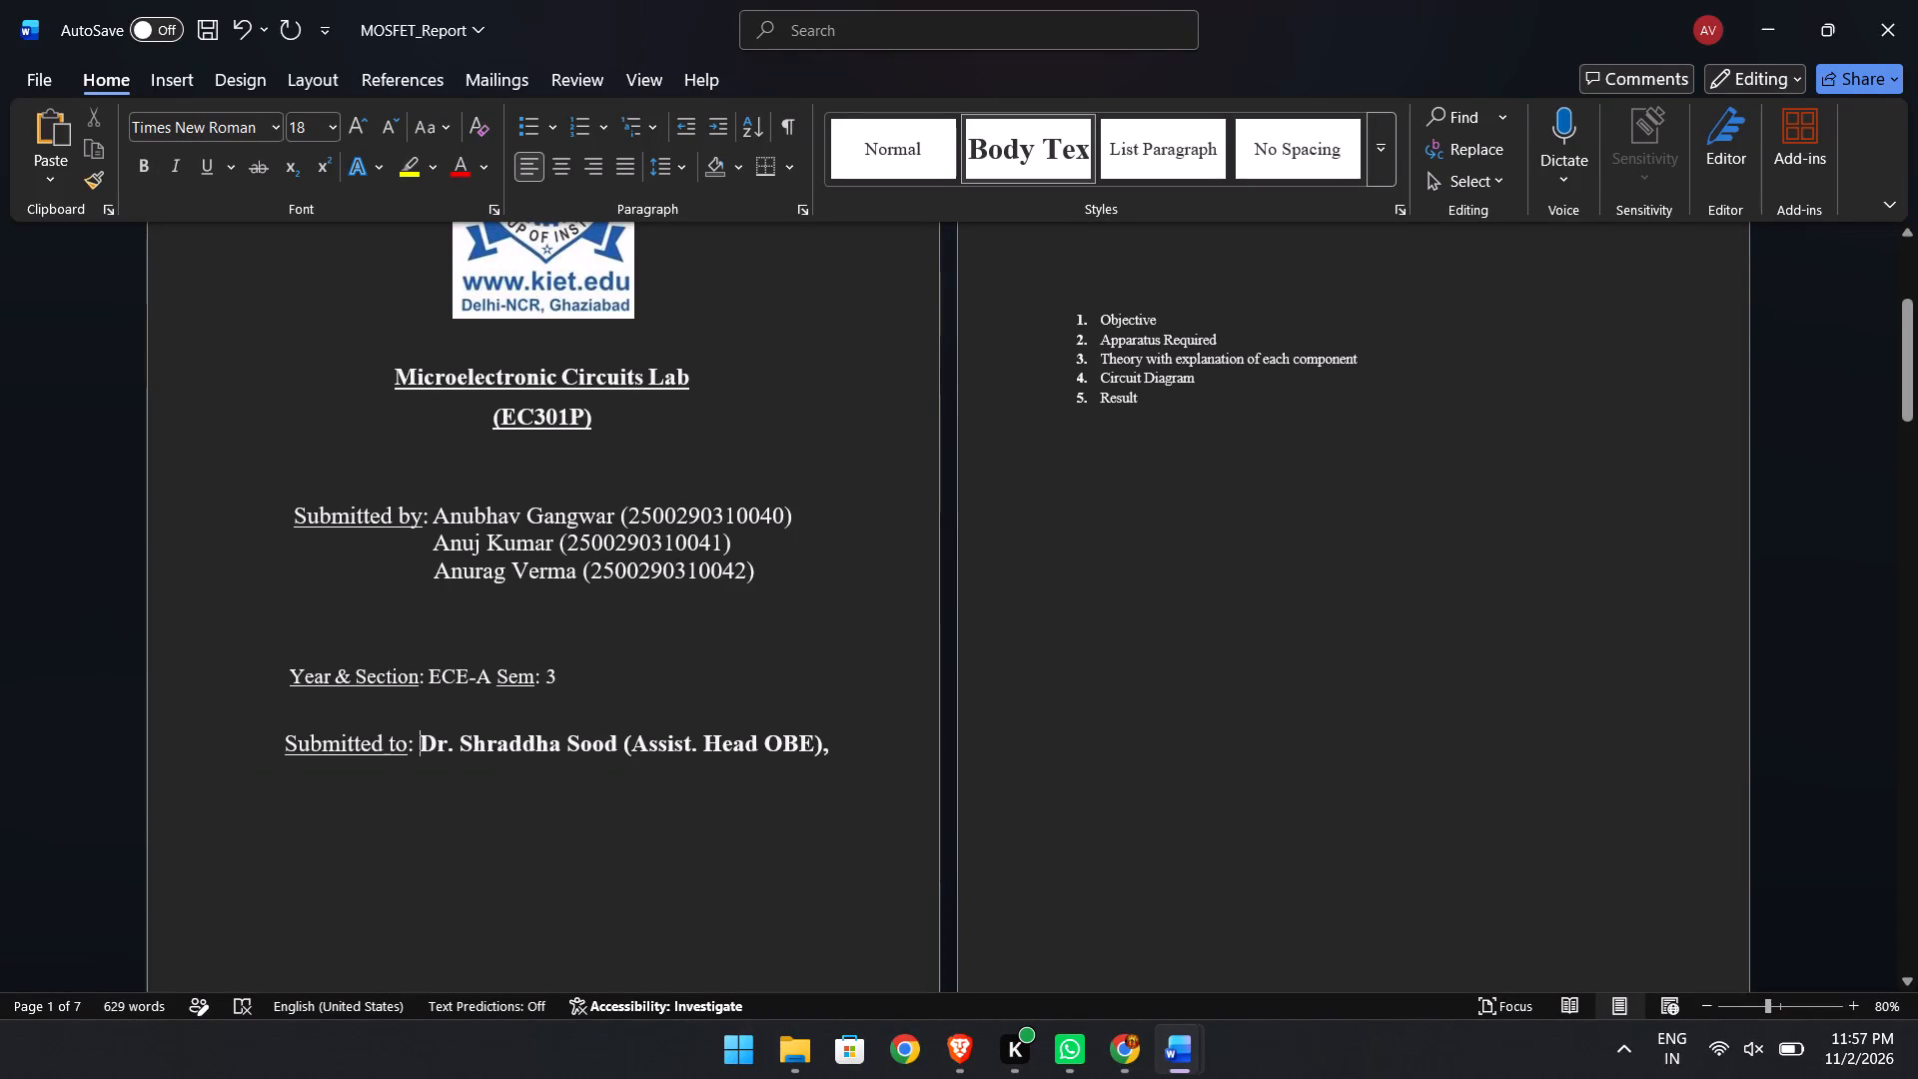
Set the pasted faculty name after "Submitted to:" to 16 pt and remove its bold formatting.
drag(418, 746, 812, 753)
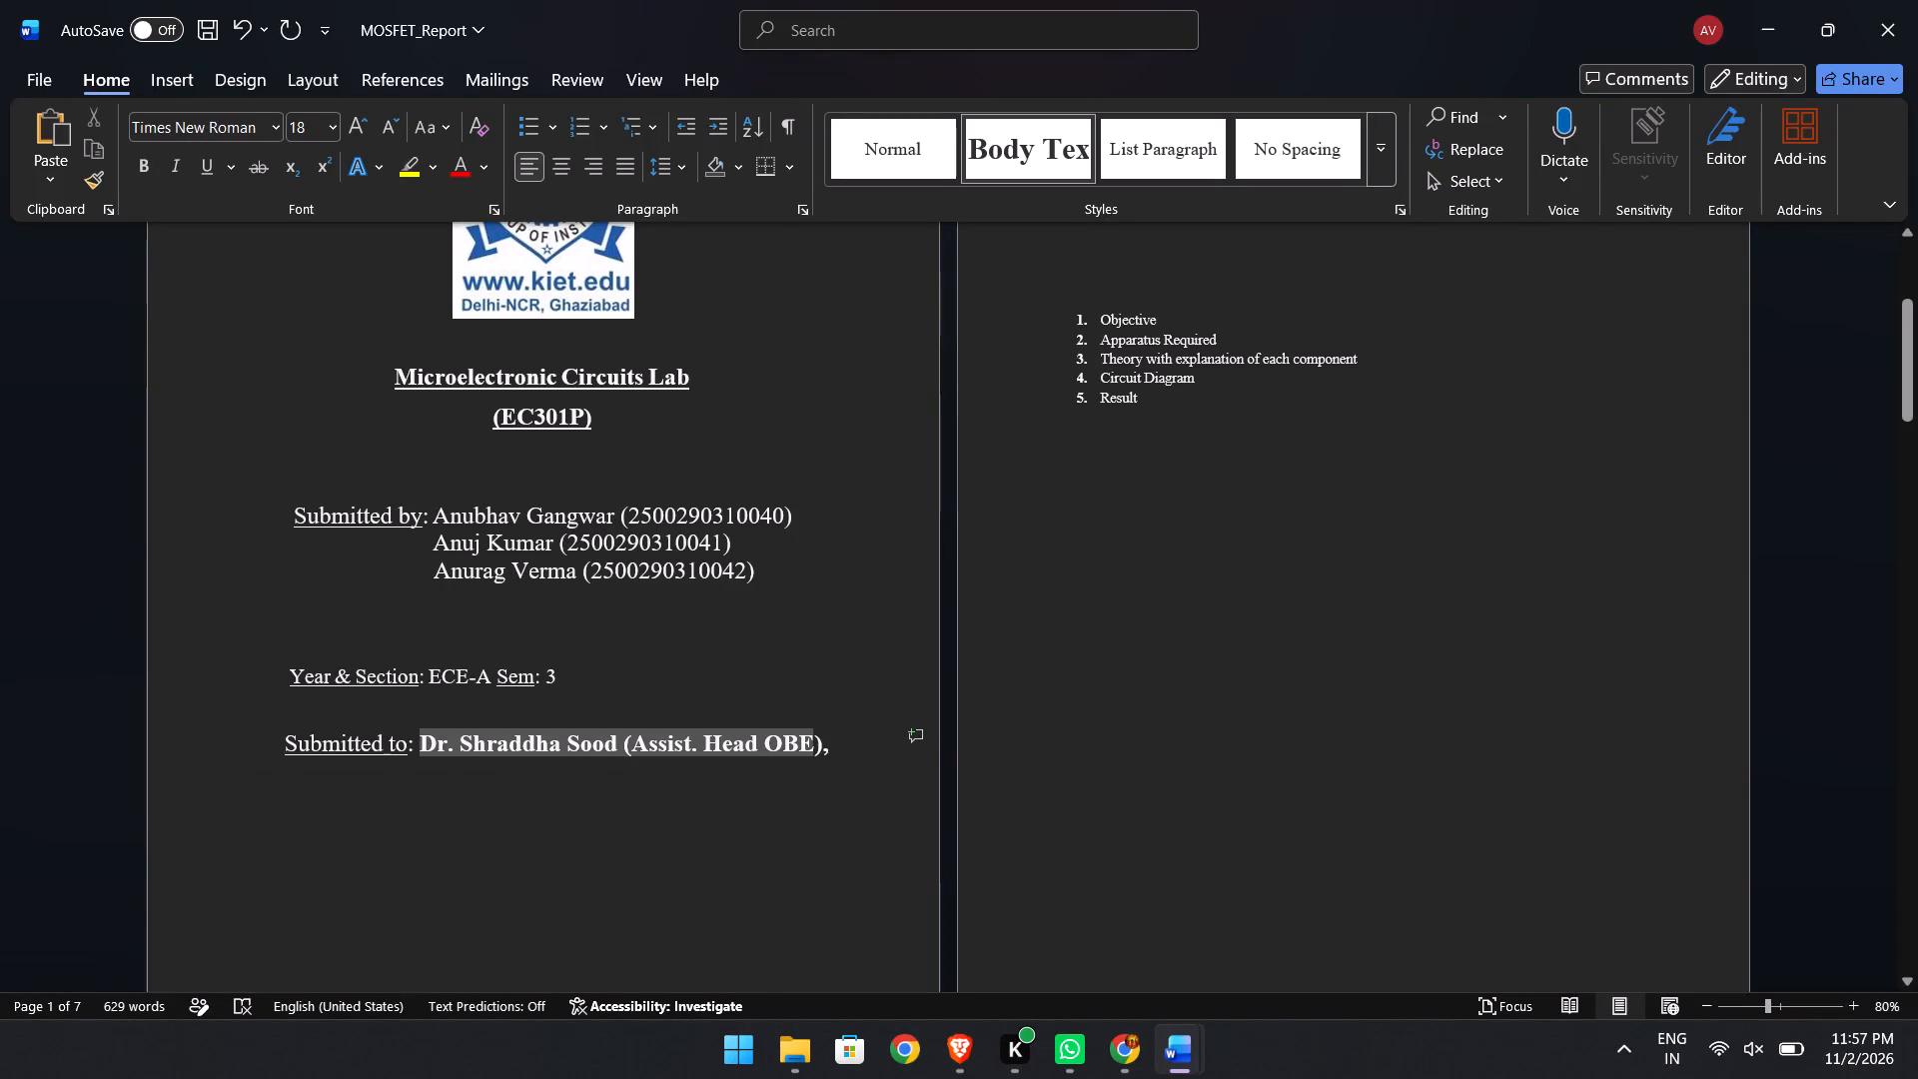
drag(812, 753, 822, 756)
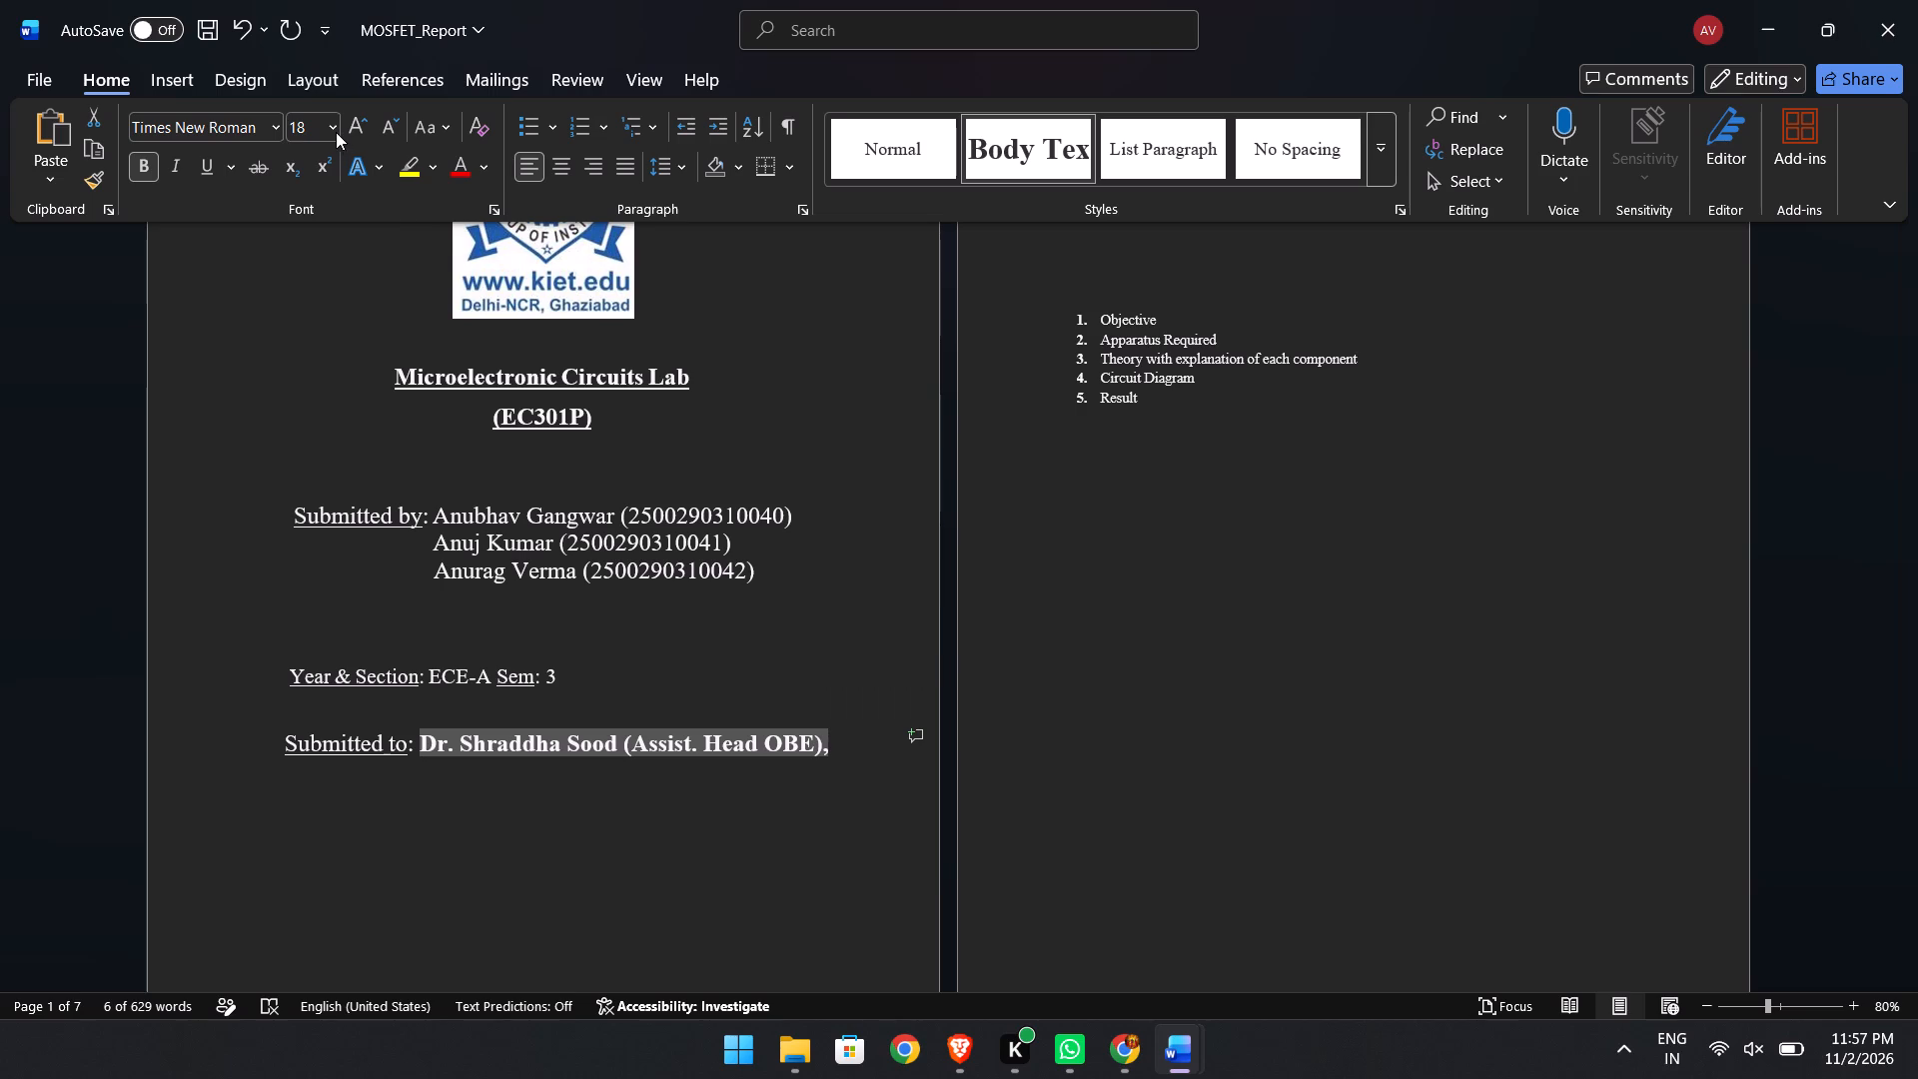
drag(336, 132, 316, 331)
click(316, 331)
click(148, 174)
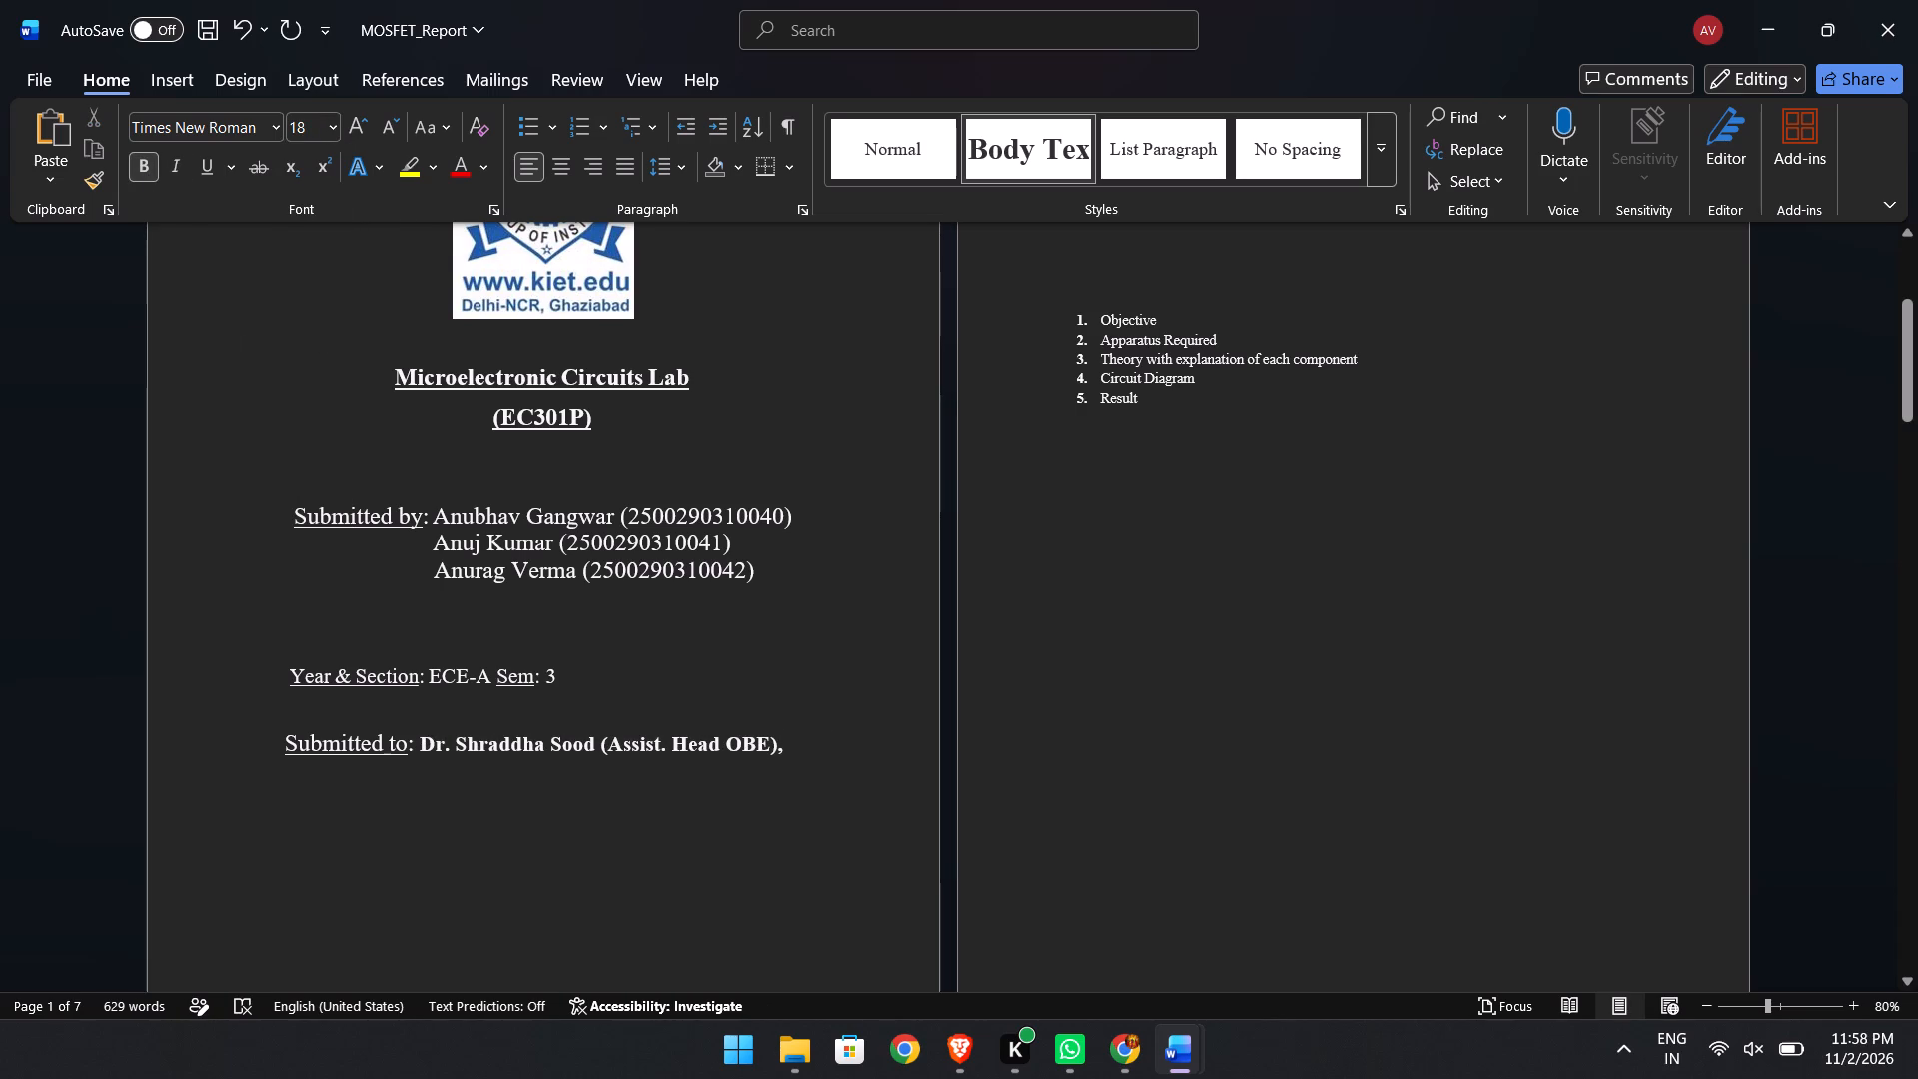
drag(418, 744, 781, 783)
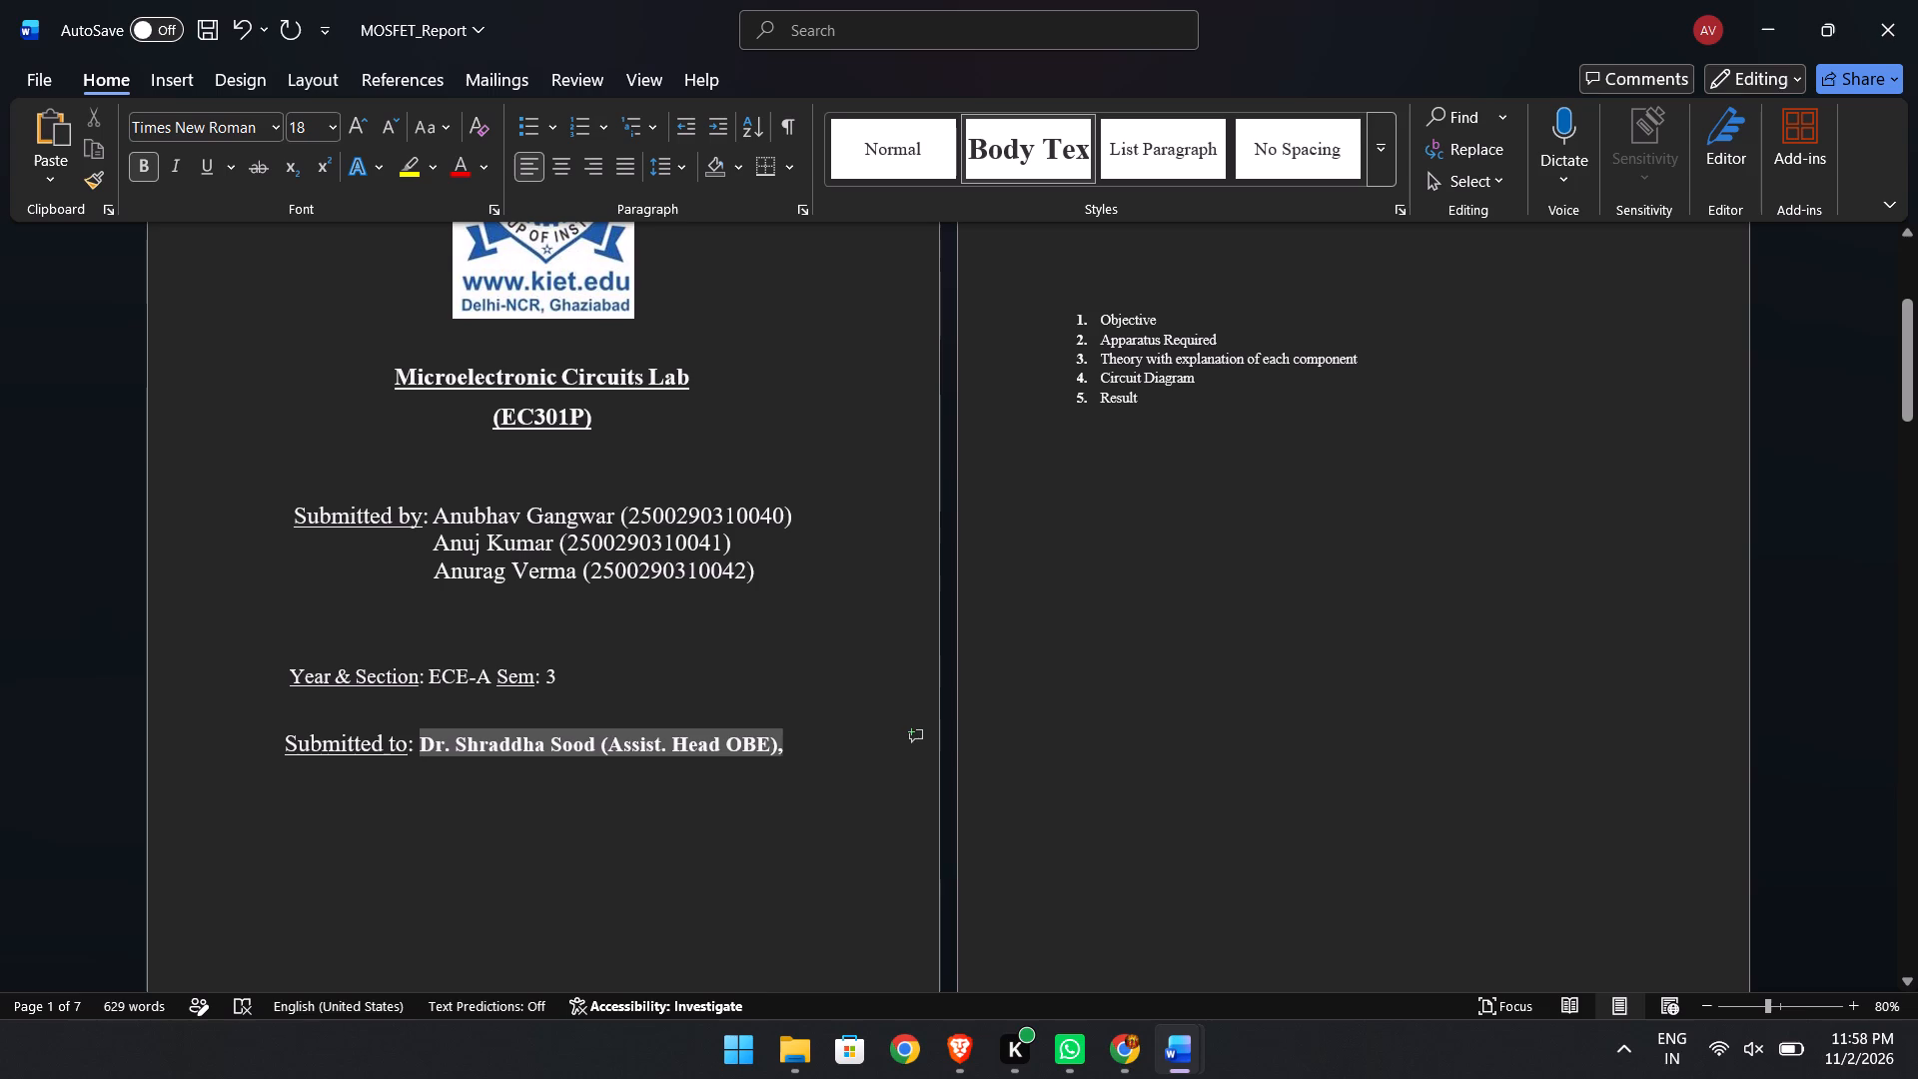
drag(781, 783, 783, 781)
click(140, 163)
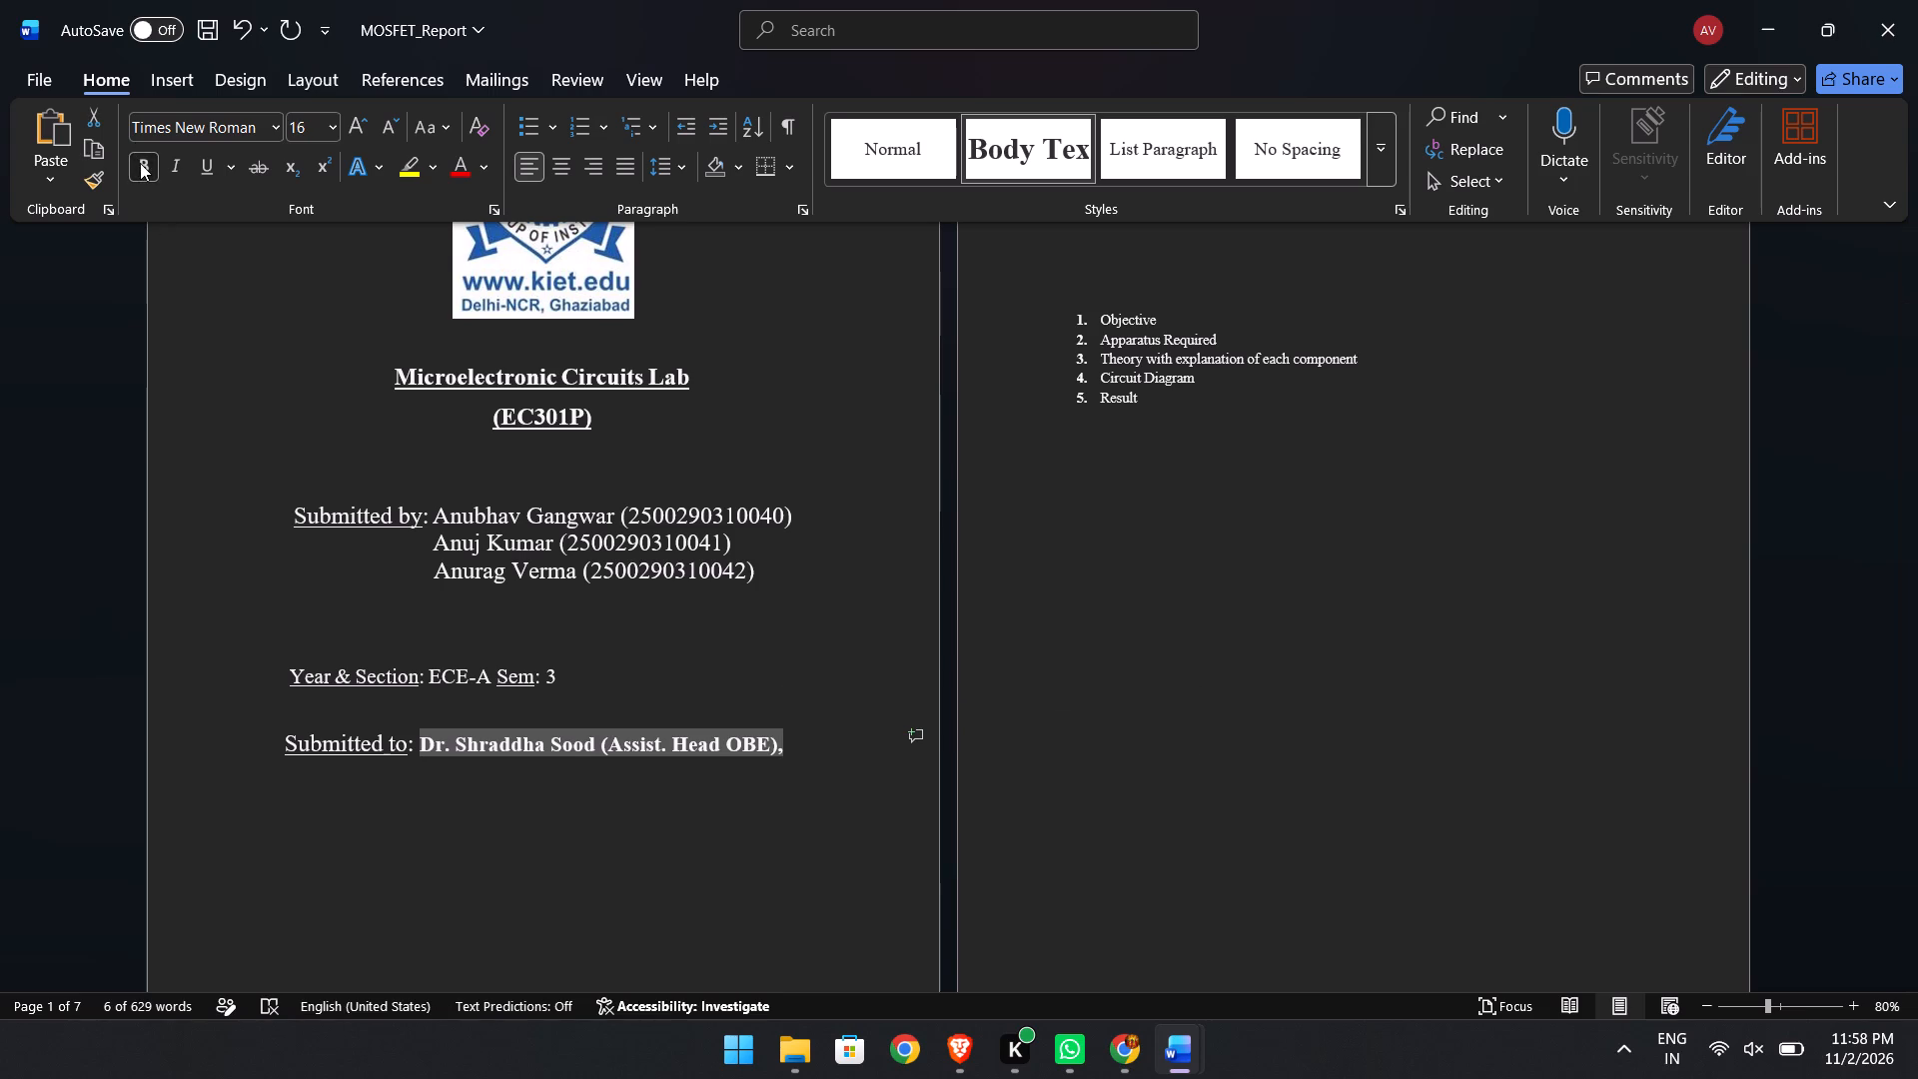
click(634, 863)
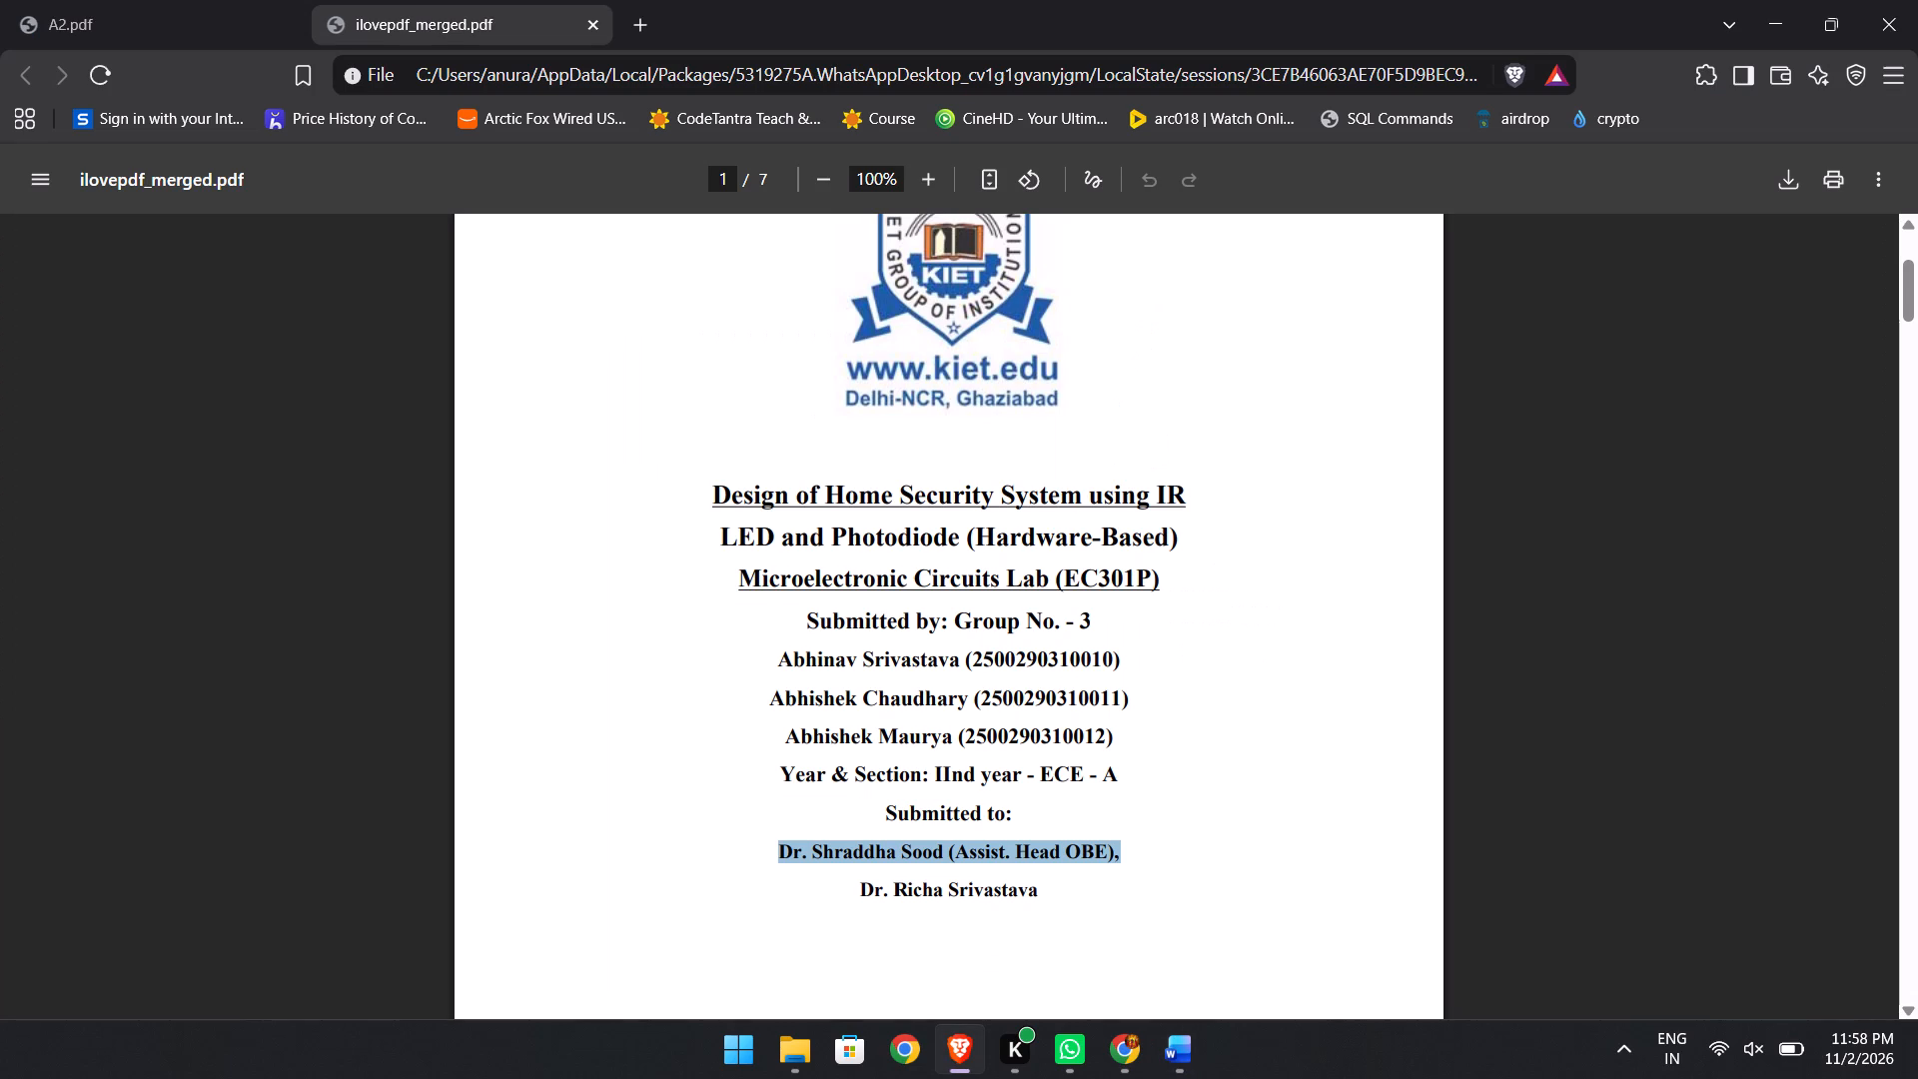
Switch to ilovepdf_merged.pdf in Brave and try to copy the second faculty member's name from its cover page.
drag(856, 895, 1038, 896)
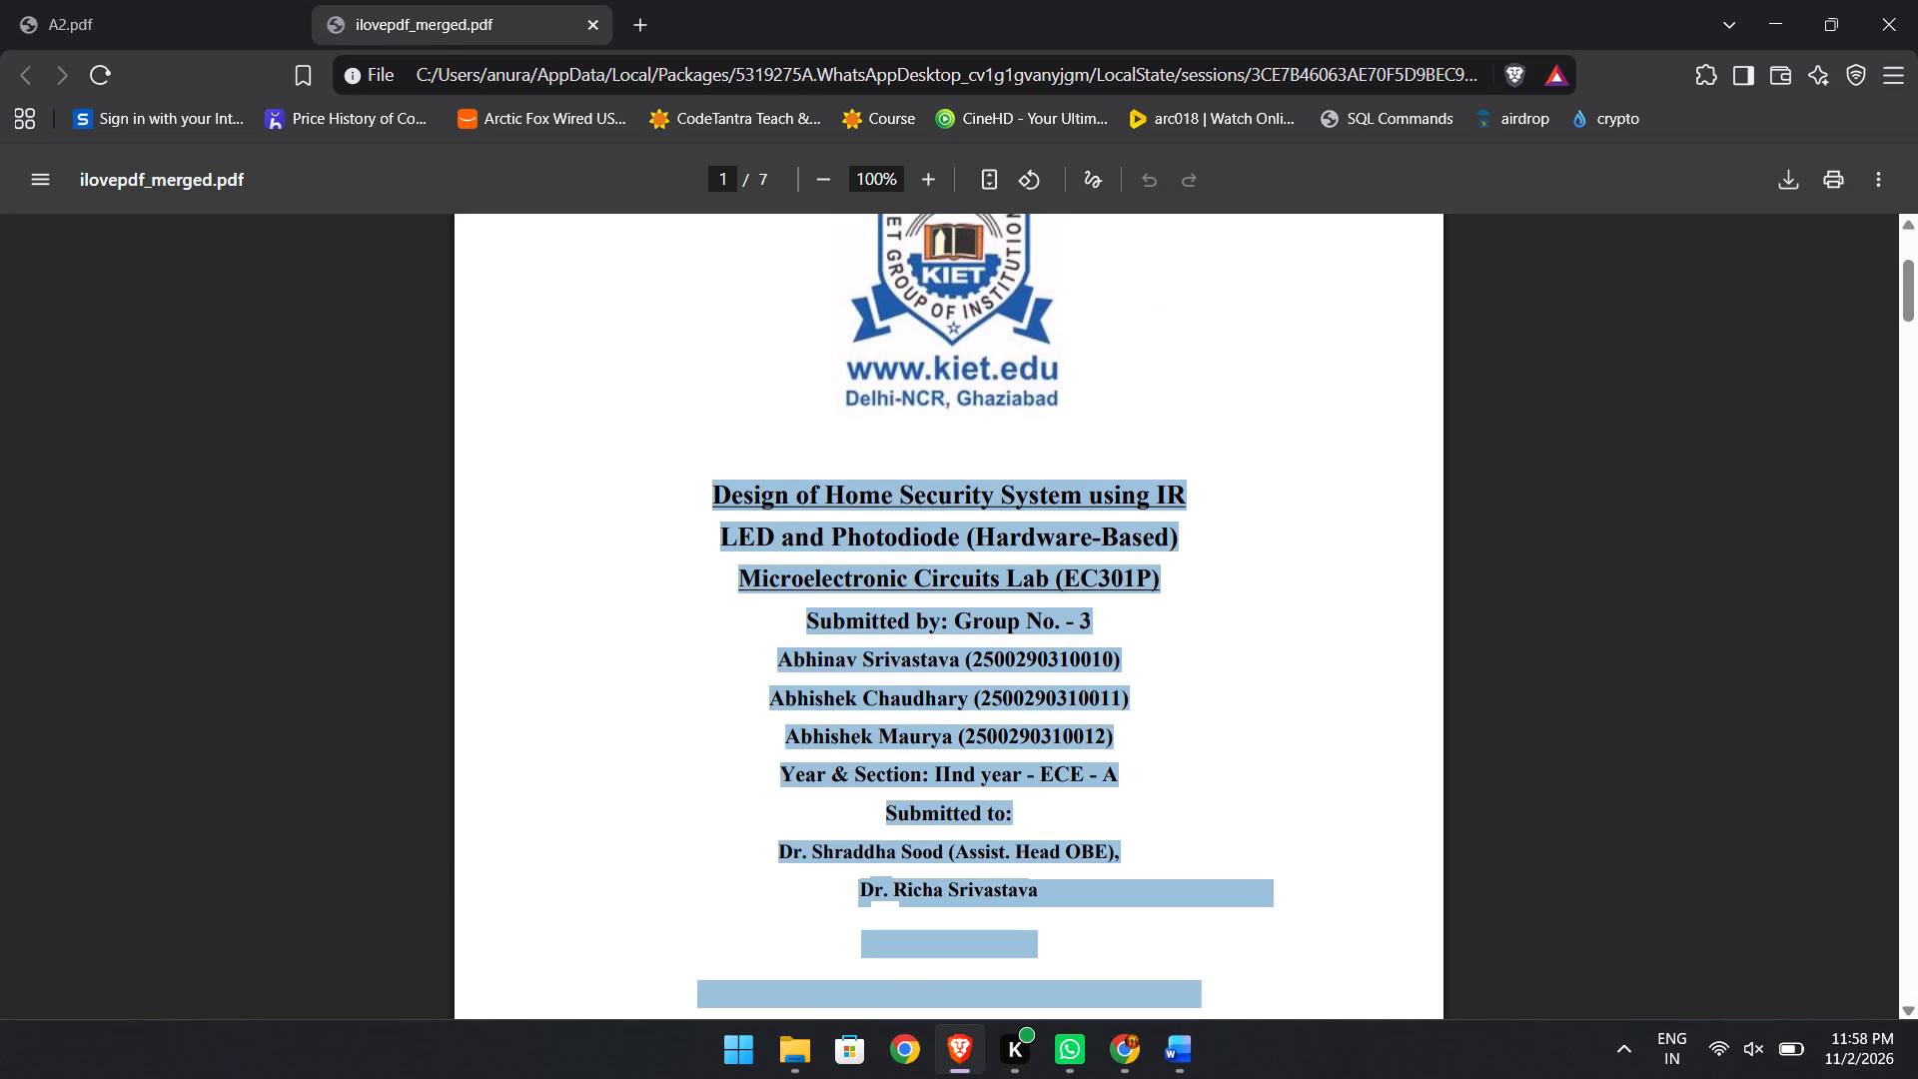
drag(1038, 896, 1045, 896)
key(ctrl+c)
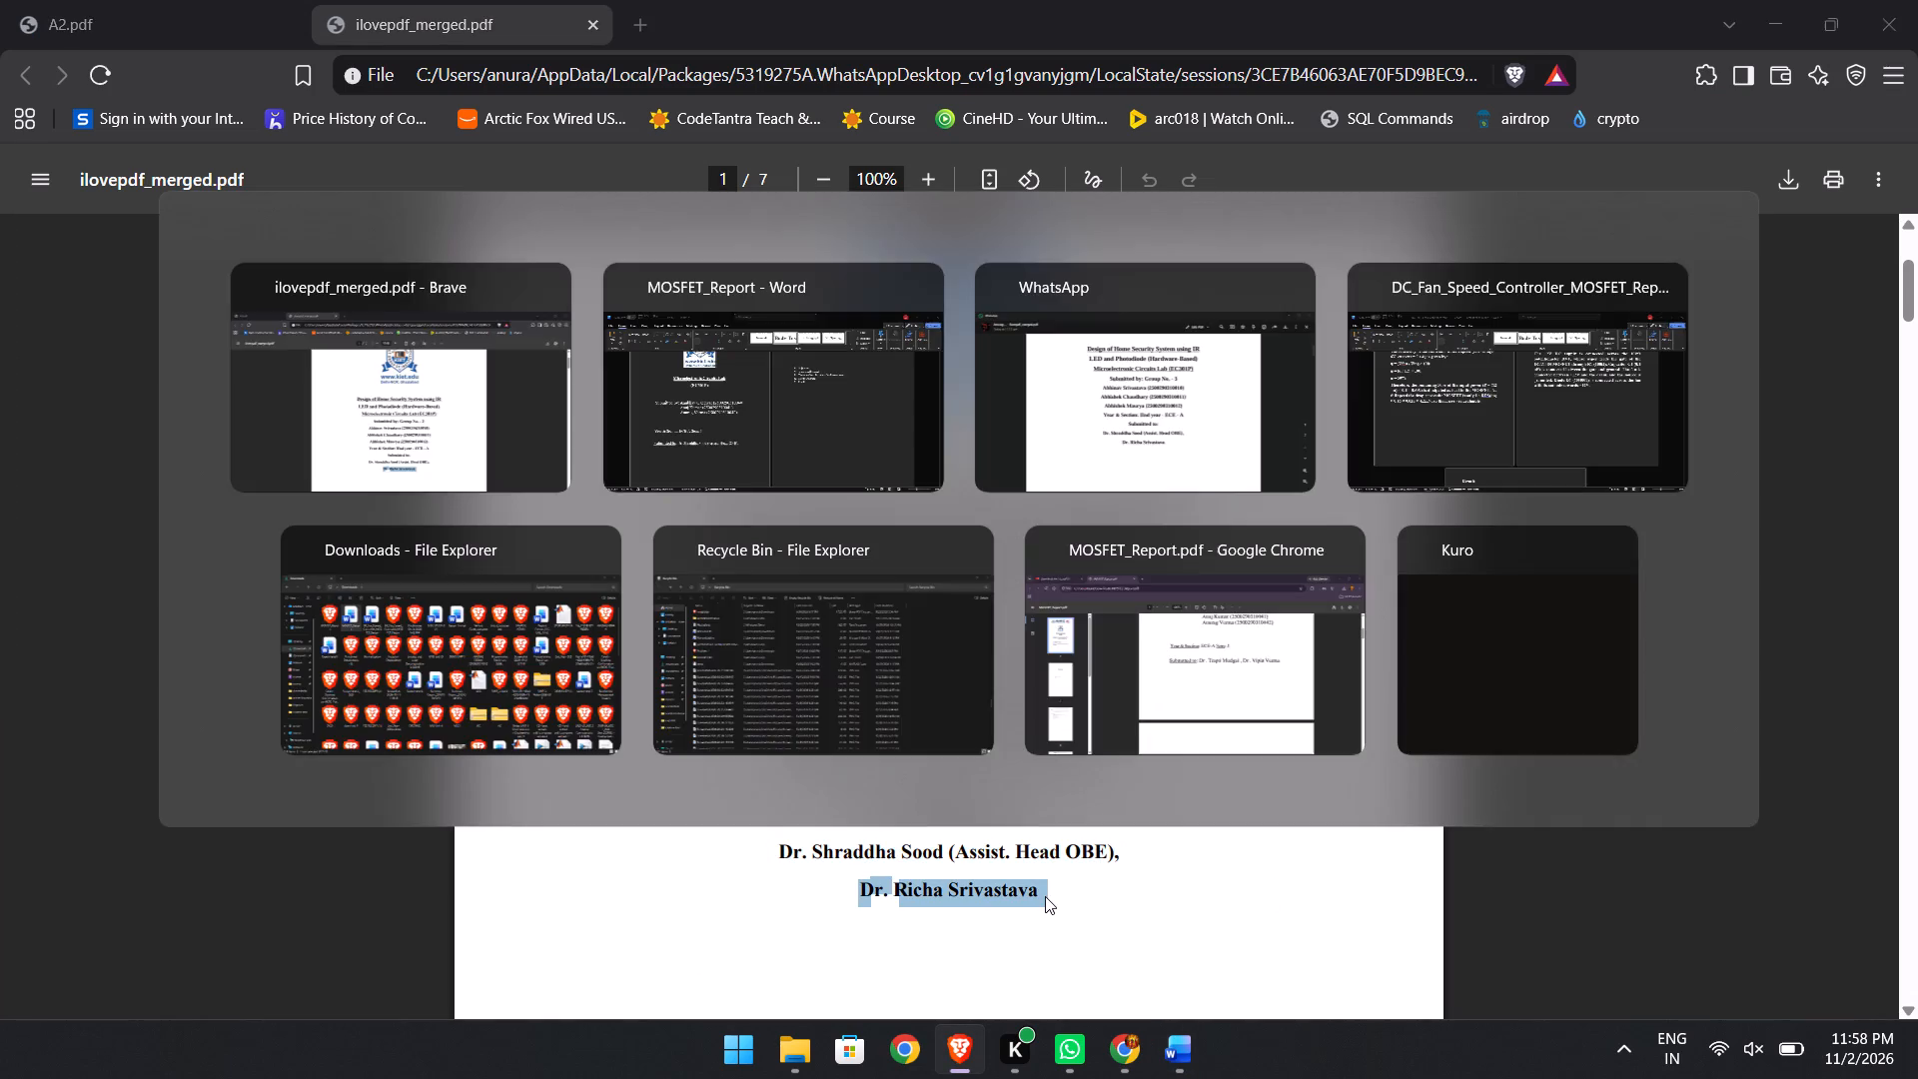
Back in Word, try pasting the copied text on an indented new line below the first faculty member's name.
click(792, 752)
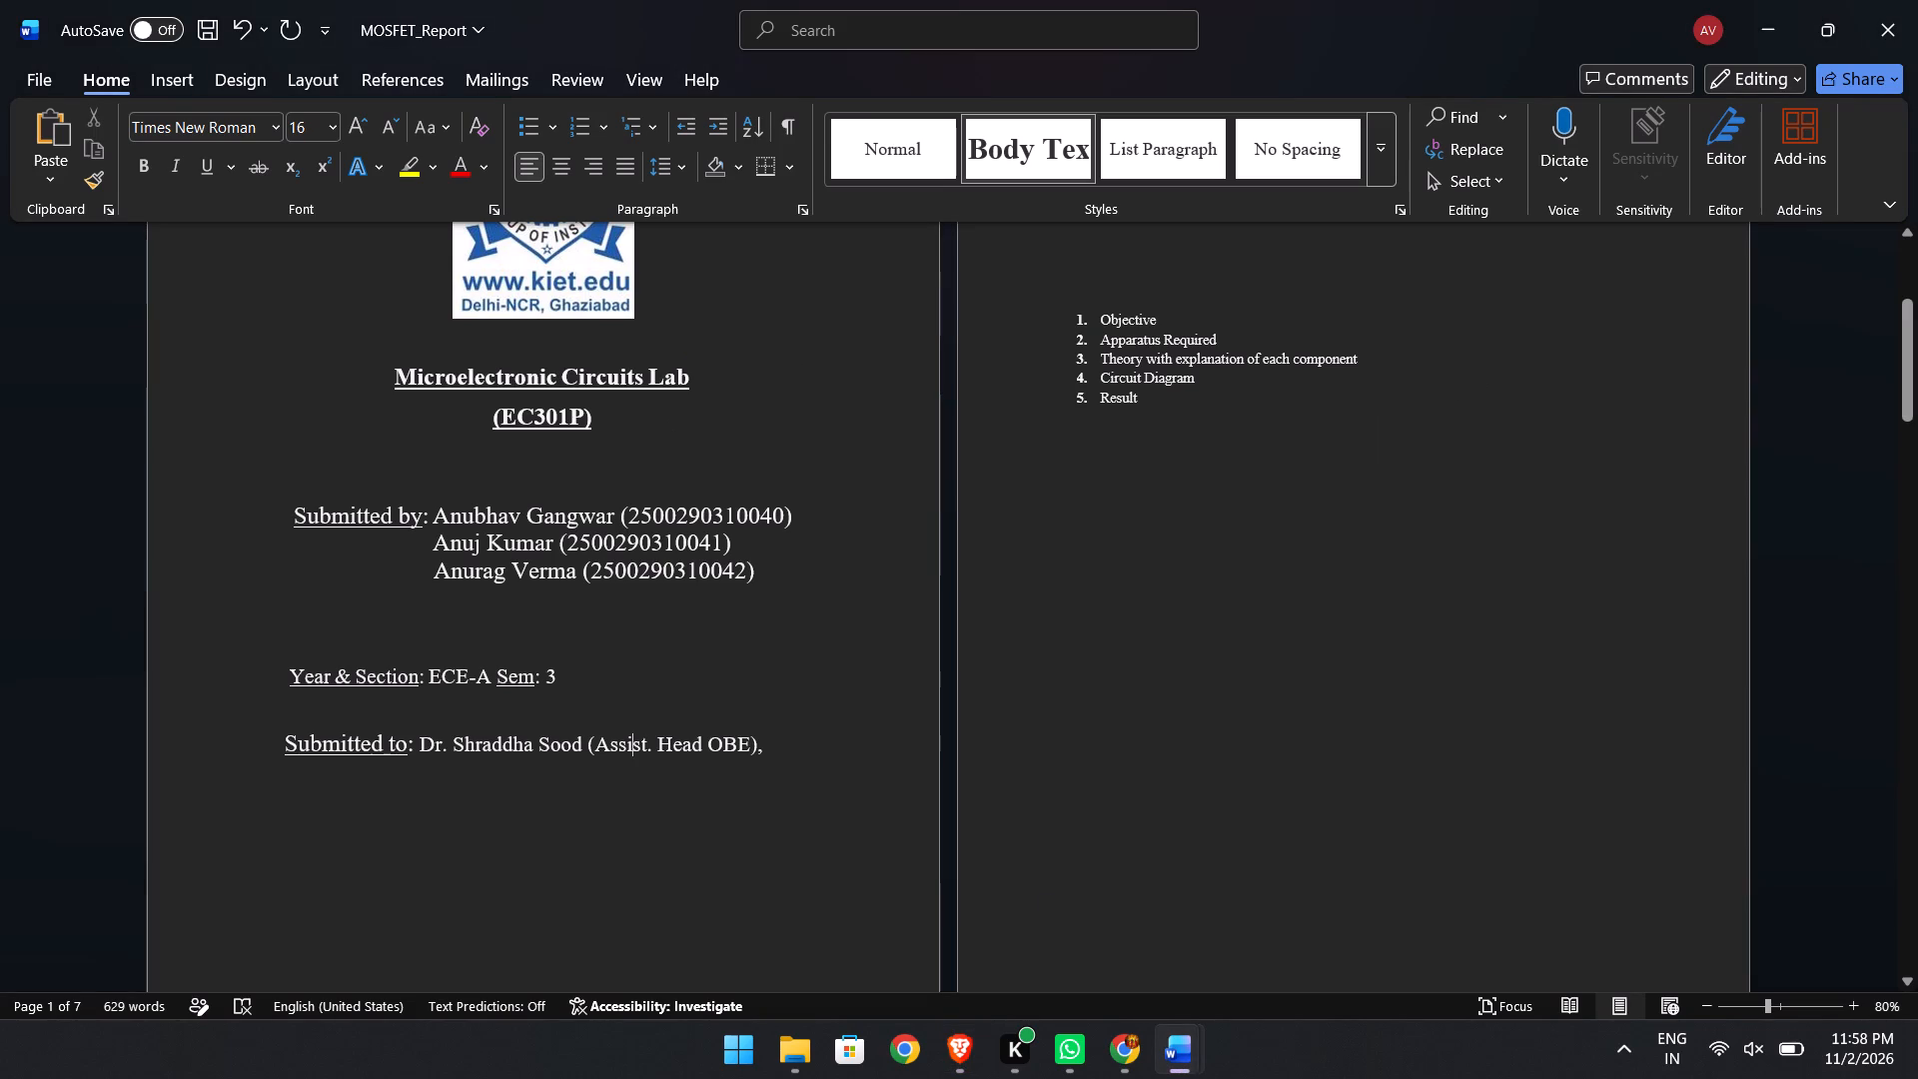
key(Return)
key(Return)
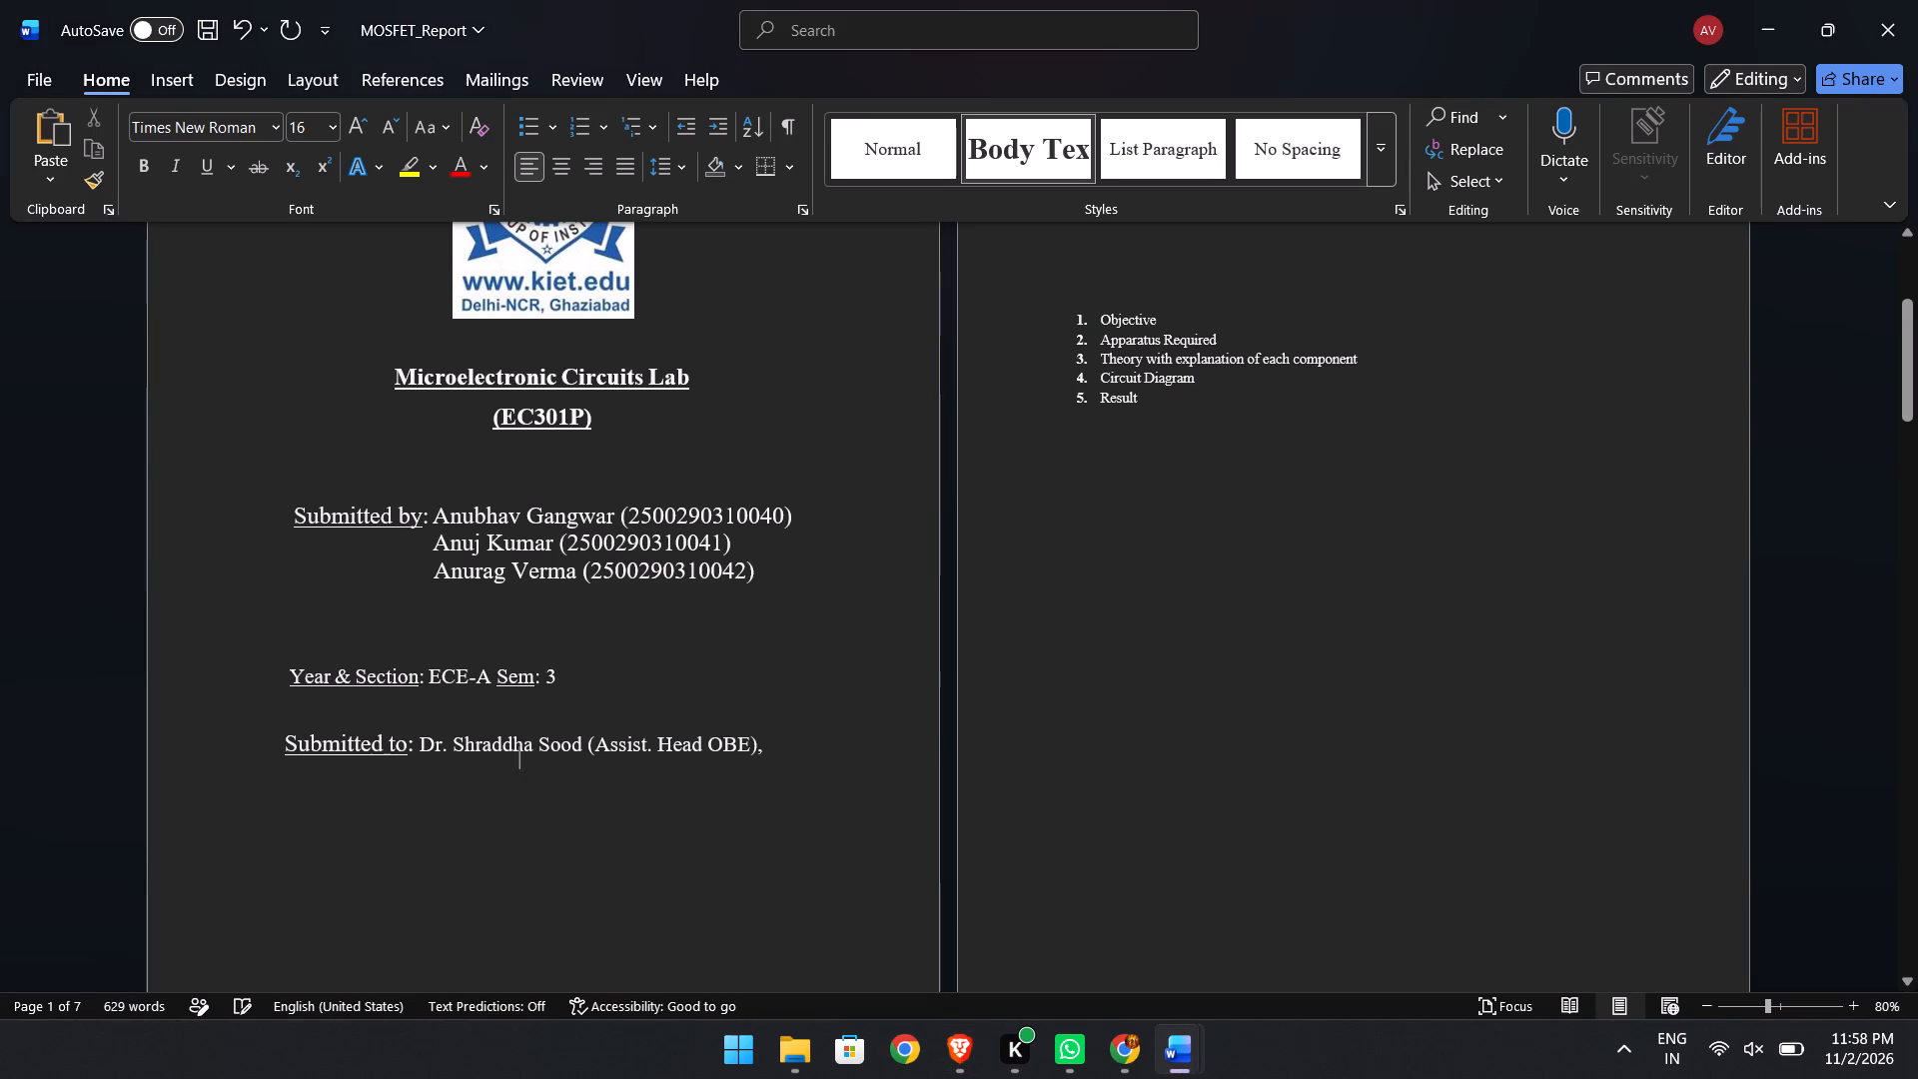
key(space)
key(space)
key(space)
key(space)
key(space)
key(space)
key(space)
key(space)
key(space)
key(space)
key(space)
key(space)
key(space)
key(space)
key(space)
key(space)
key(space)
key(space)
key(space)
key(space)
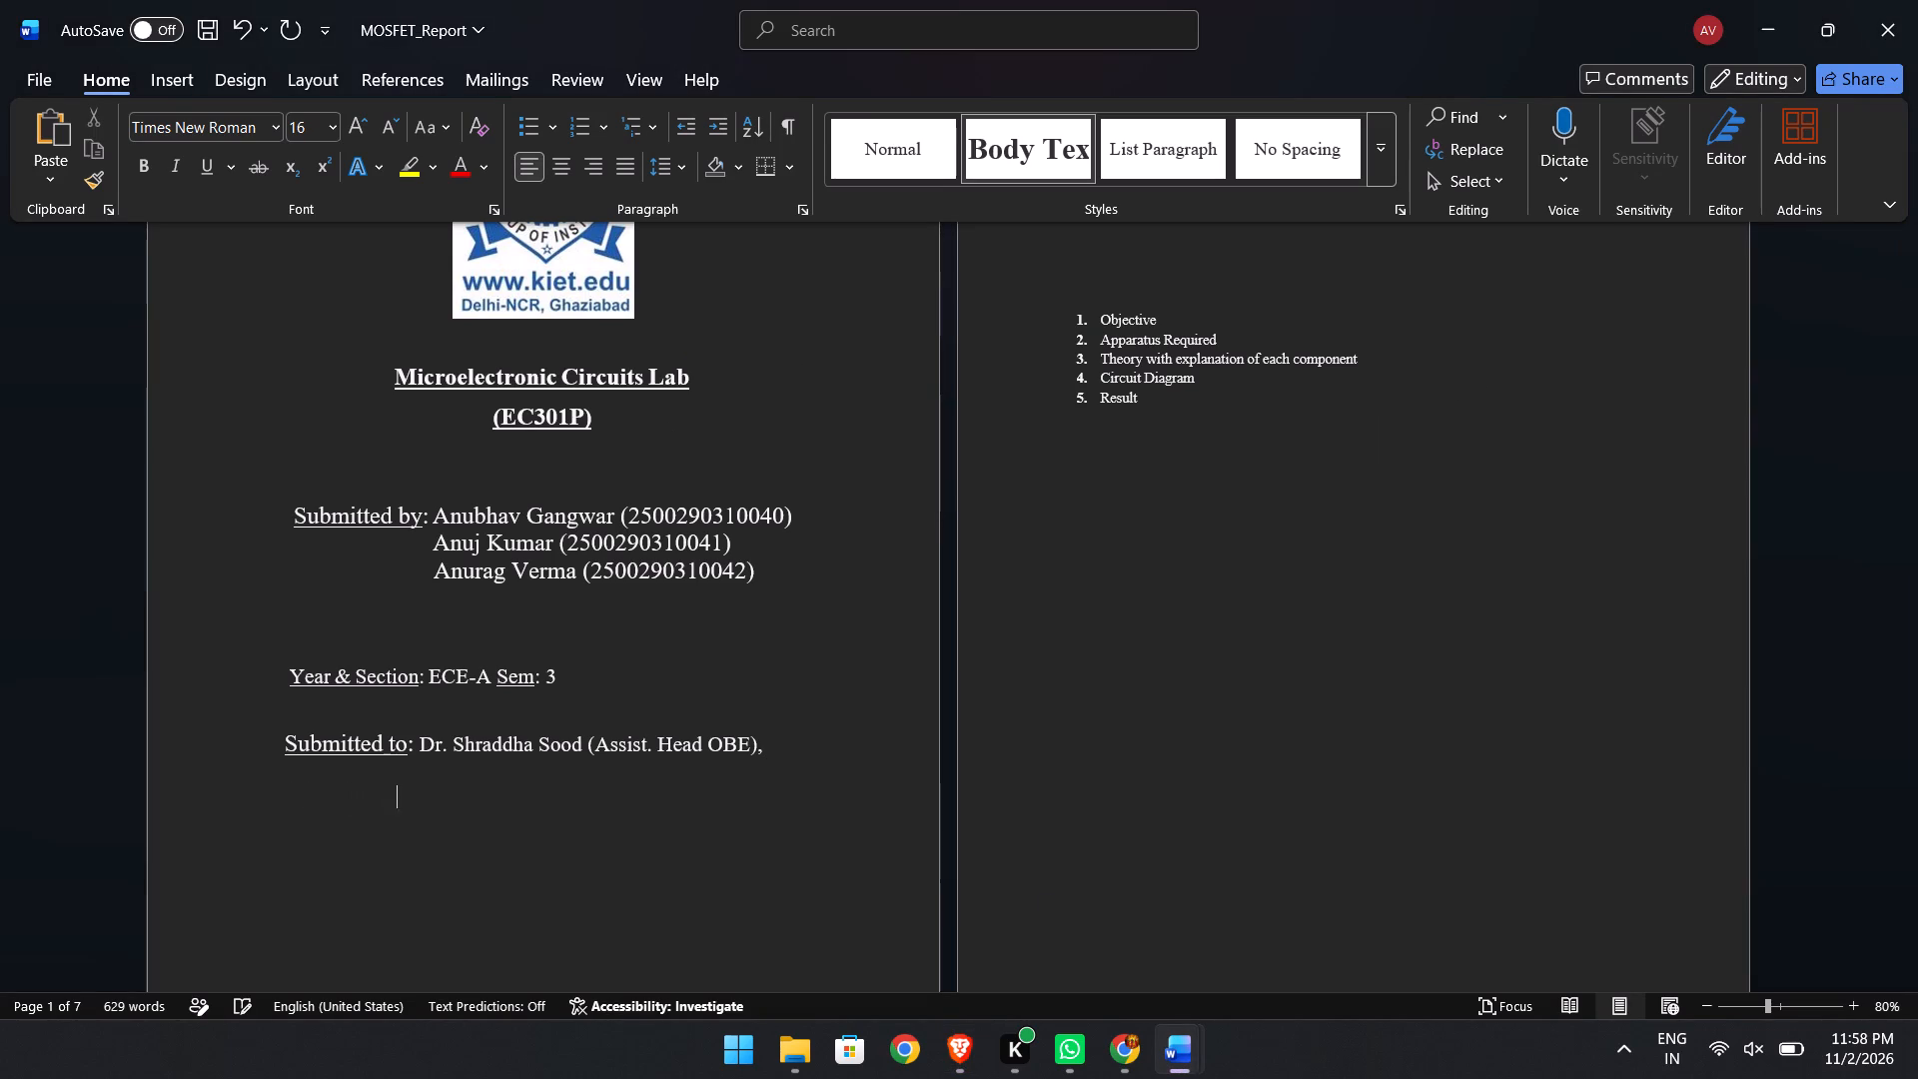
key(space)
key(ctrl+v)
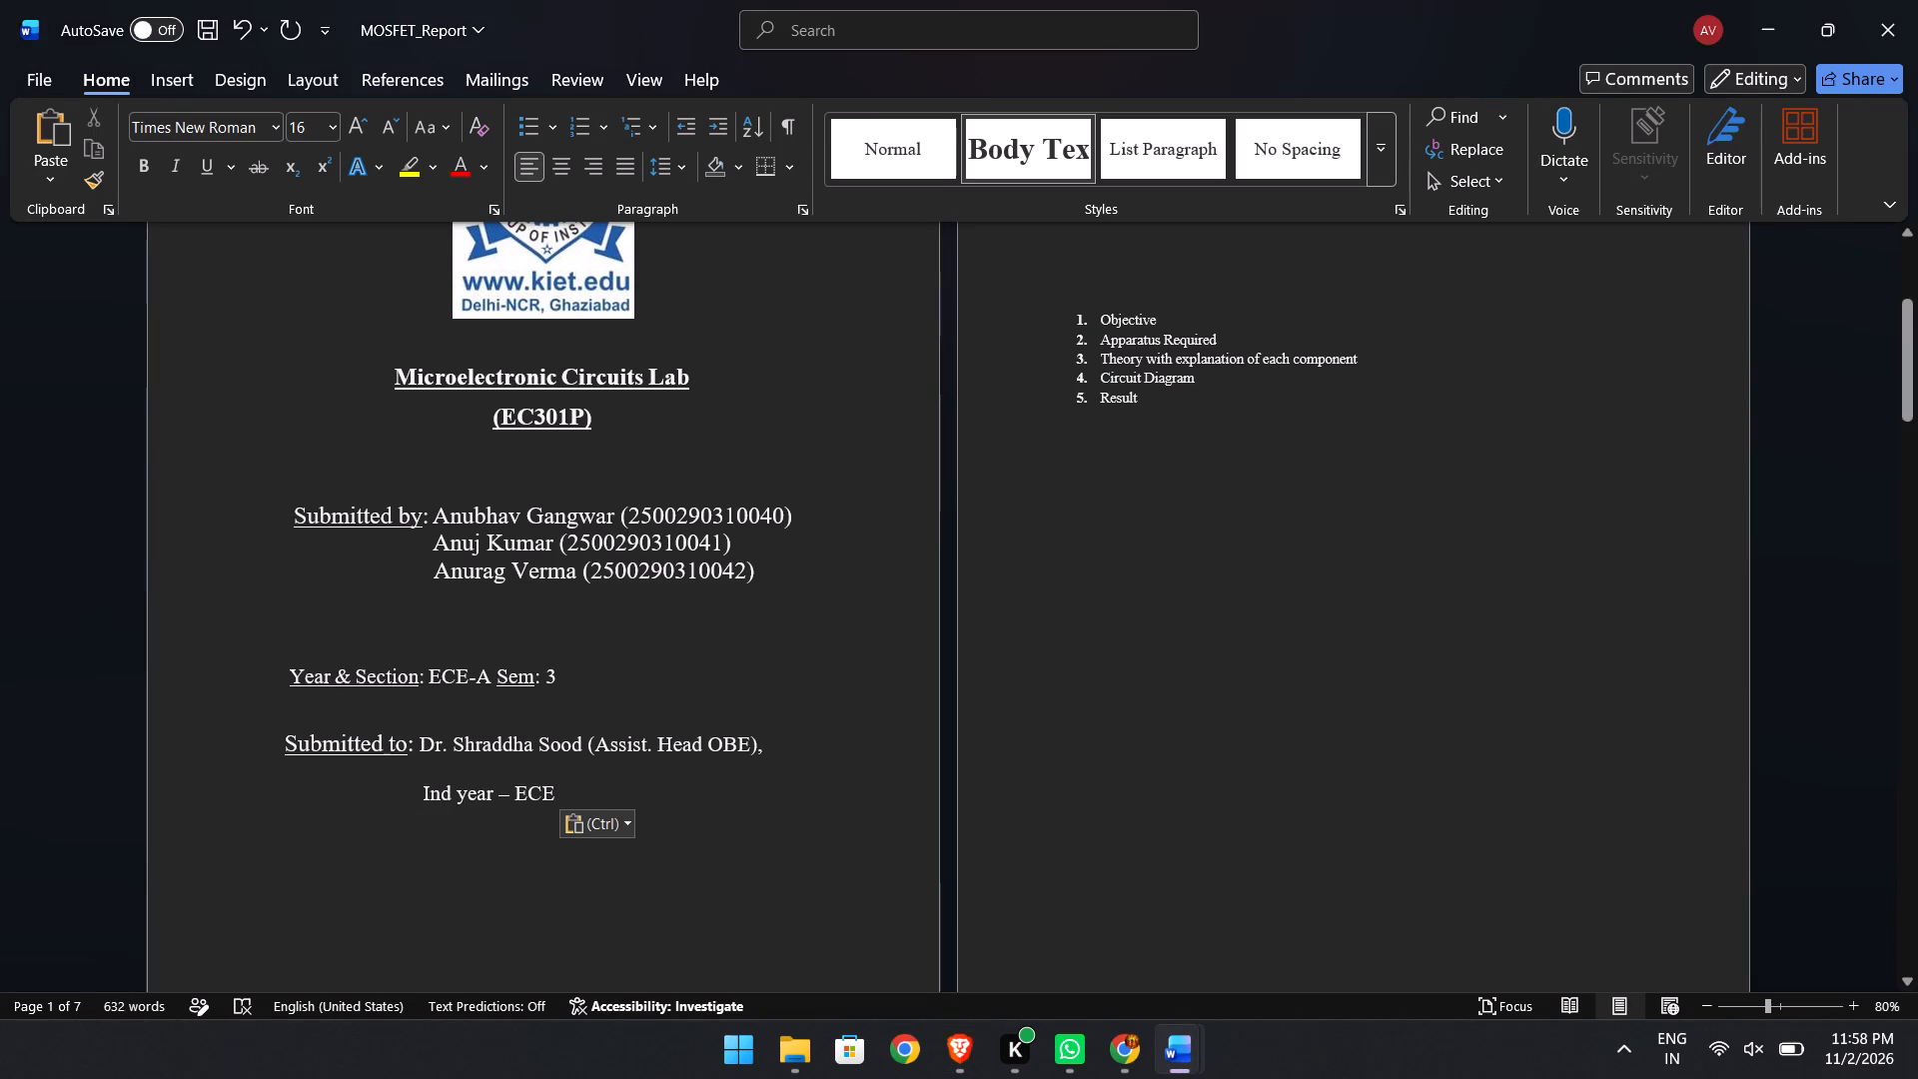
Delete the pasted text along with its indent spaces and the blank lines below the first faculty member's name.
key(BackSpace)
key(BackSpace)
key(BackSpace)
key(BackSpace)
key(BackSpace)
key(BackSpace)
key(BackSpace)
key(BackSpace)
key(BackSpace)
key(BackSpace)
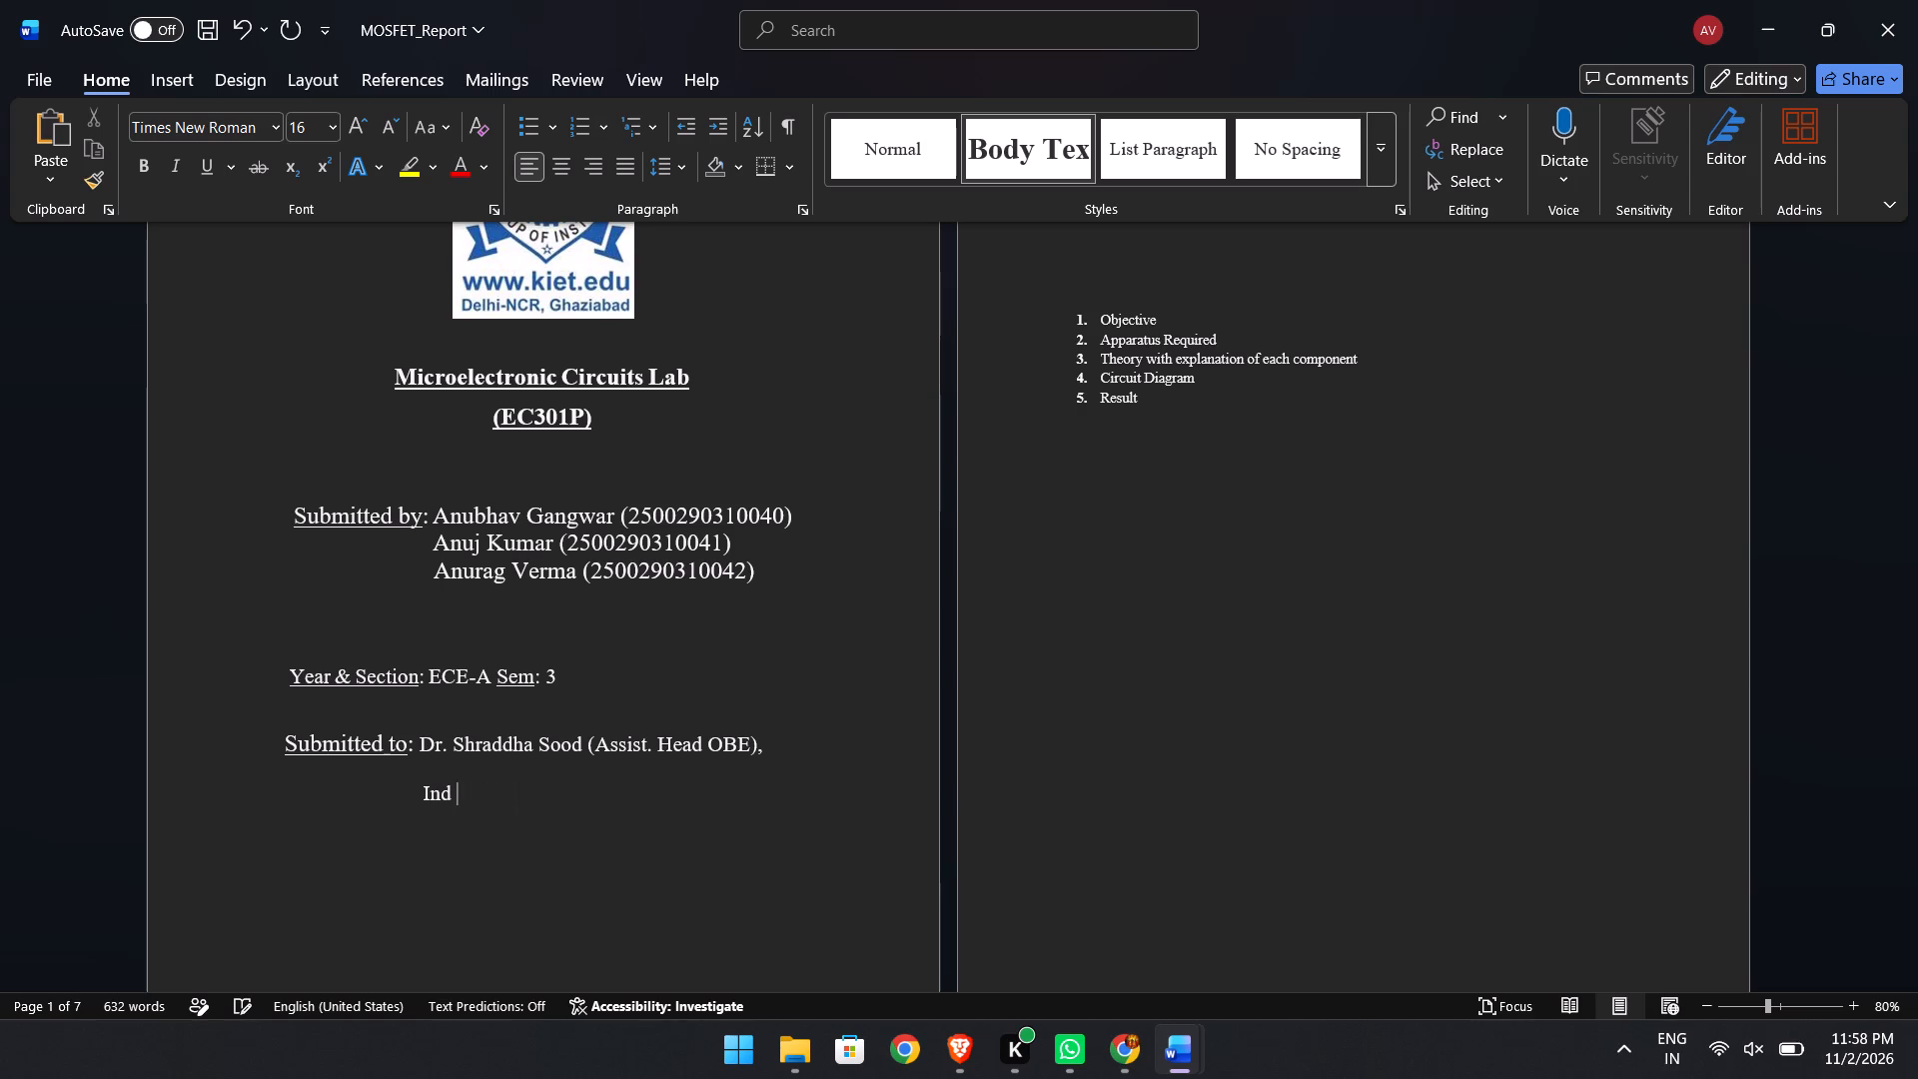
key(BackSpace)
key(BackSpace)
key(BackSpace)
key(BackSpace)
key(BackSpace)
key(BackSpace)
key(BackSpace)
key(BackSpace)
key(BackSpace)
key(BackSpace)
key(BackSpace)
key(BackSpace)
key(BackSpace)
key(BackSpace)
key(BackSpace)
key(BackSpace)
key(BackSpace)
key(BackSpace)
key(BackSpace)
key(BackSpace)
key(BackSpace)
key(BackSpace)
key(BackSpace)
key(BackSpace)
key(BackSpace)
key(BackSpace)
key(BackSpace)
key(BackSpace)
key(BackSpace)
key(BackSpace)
Add the second faculty member's name, titled "Dr.", on an indented line below the first, consulting ilovepdf_merged.pdf in Brave for the surname.
key(Return)
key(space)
key(BackSpace)
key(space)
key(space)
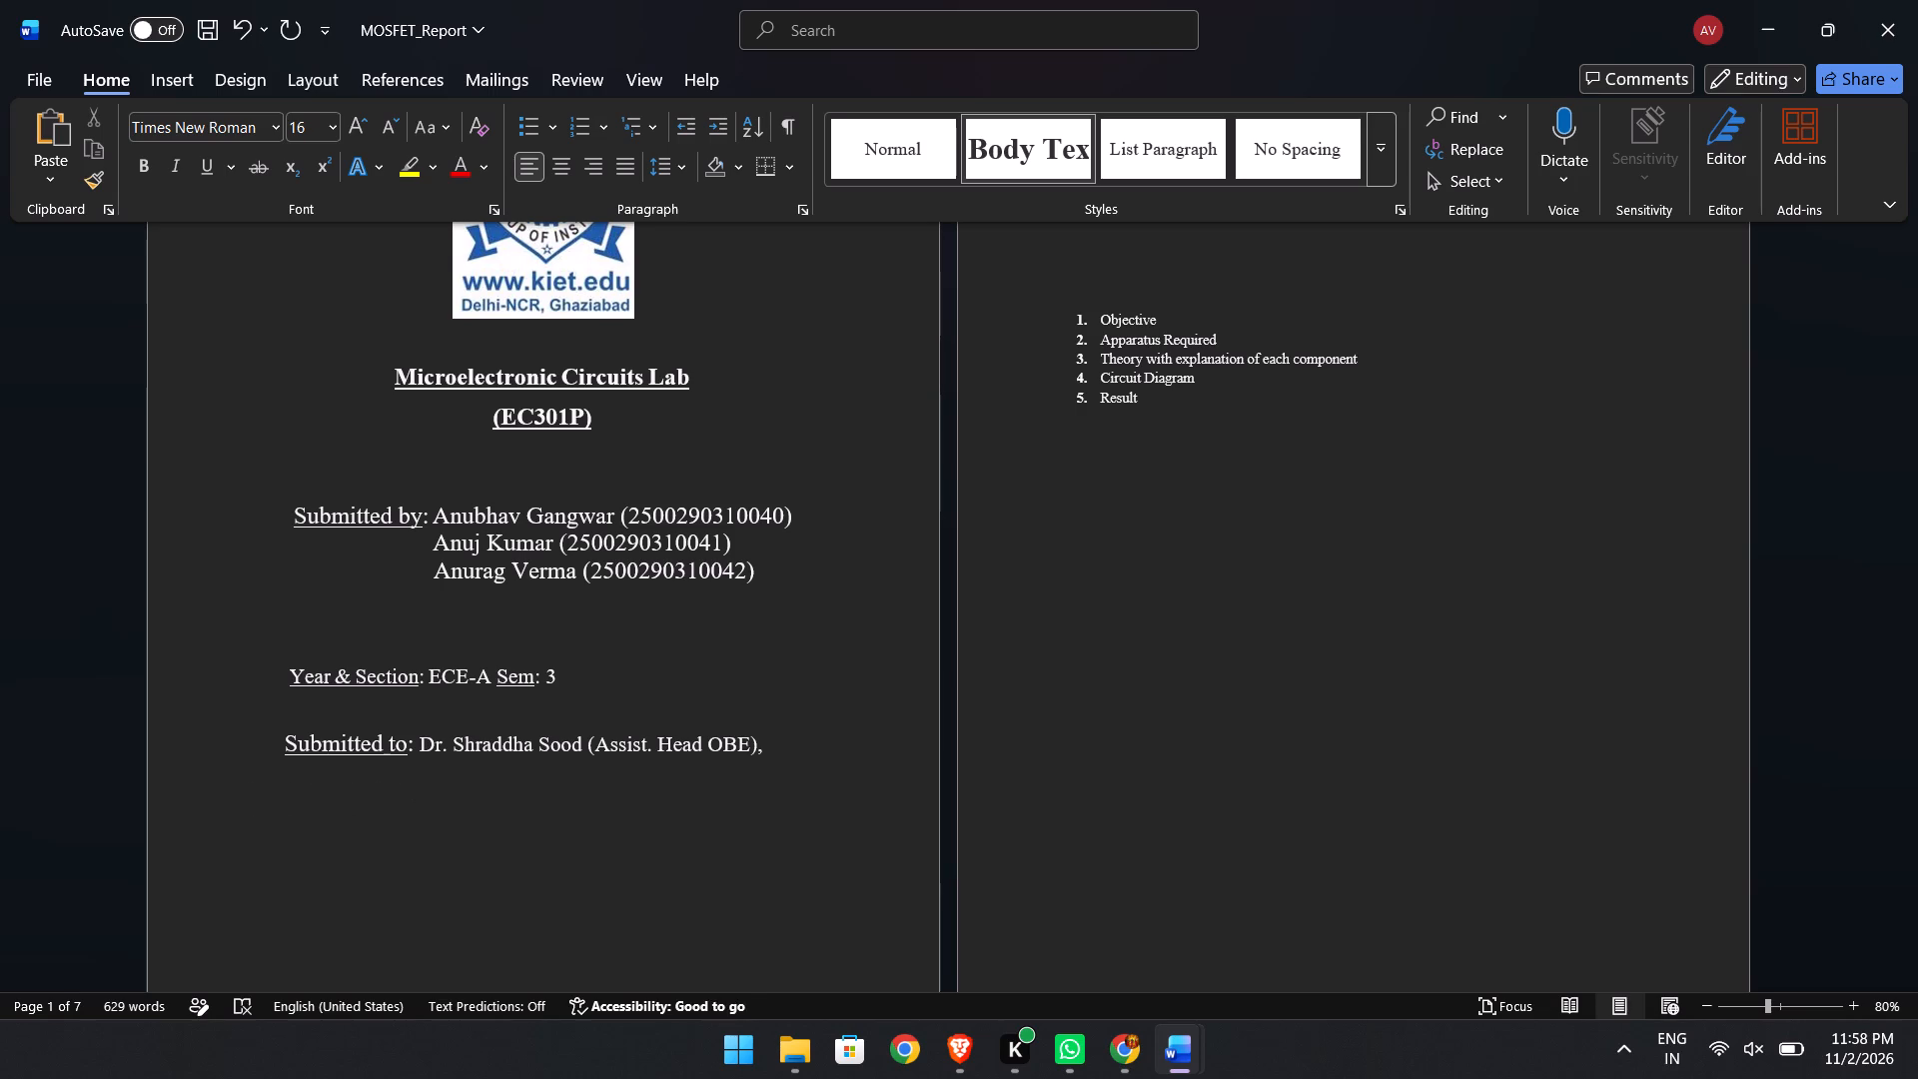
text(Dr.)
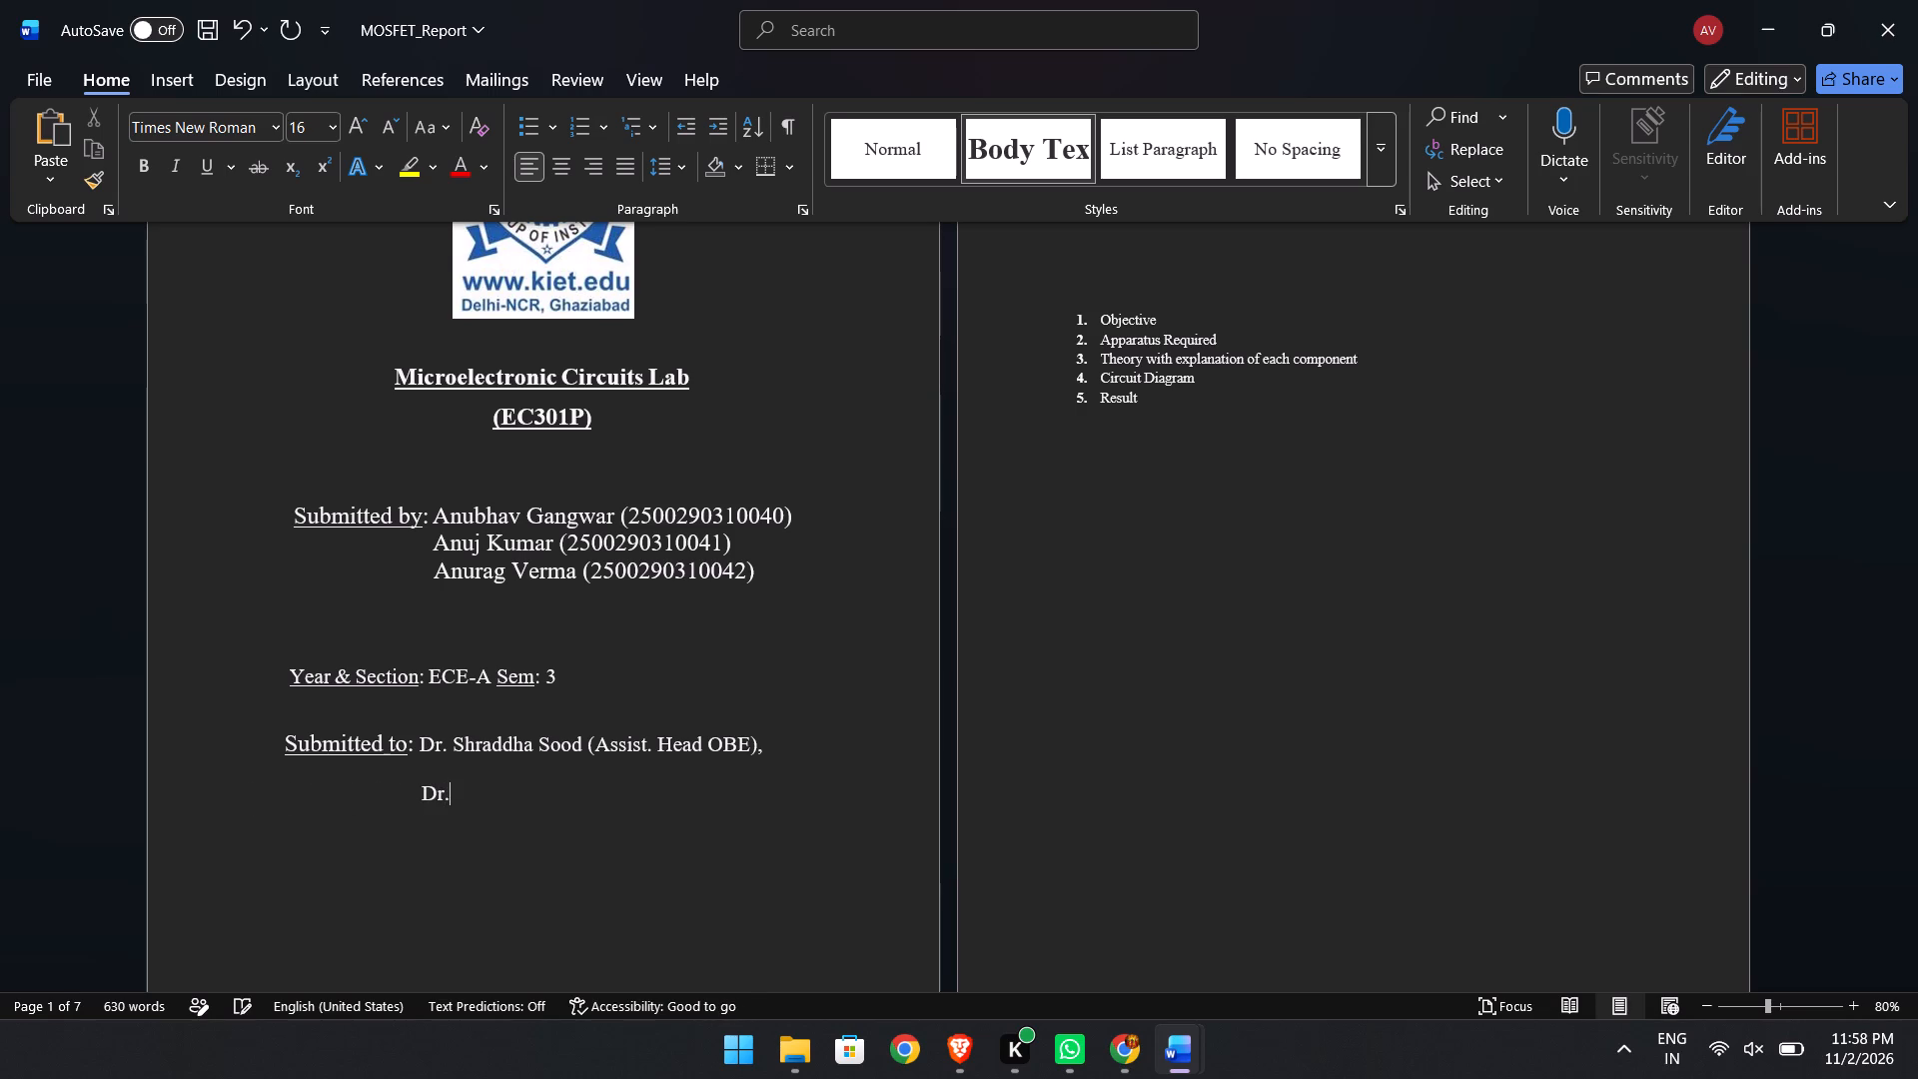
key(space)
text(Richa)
scroll(660, 791, right, 3)
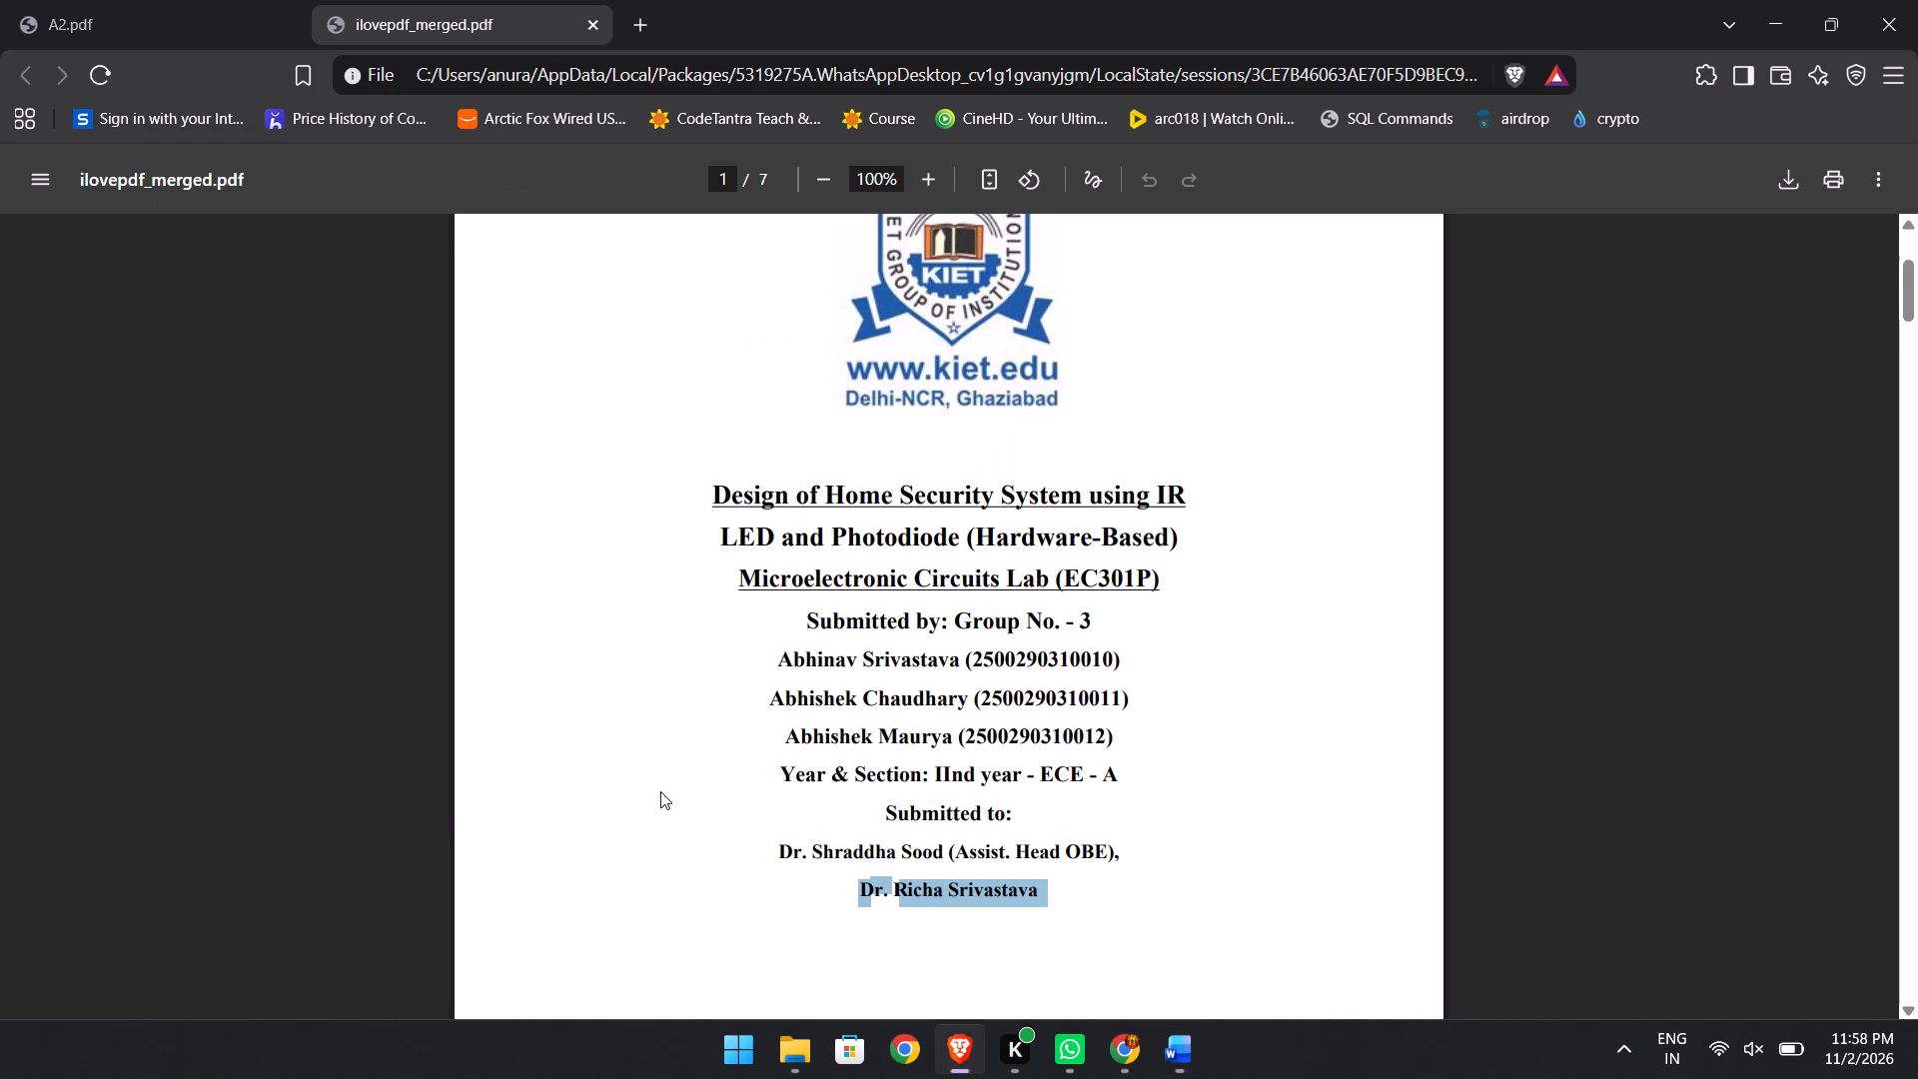
click(822, 890)
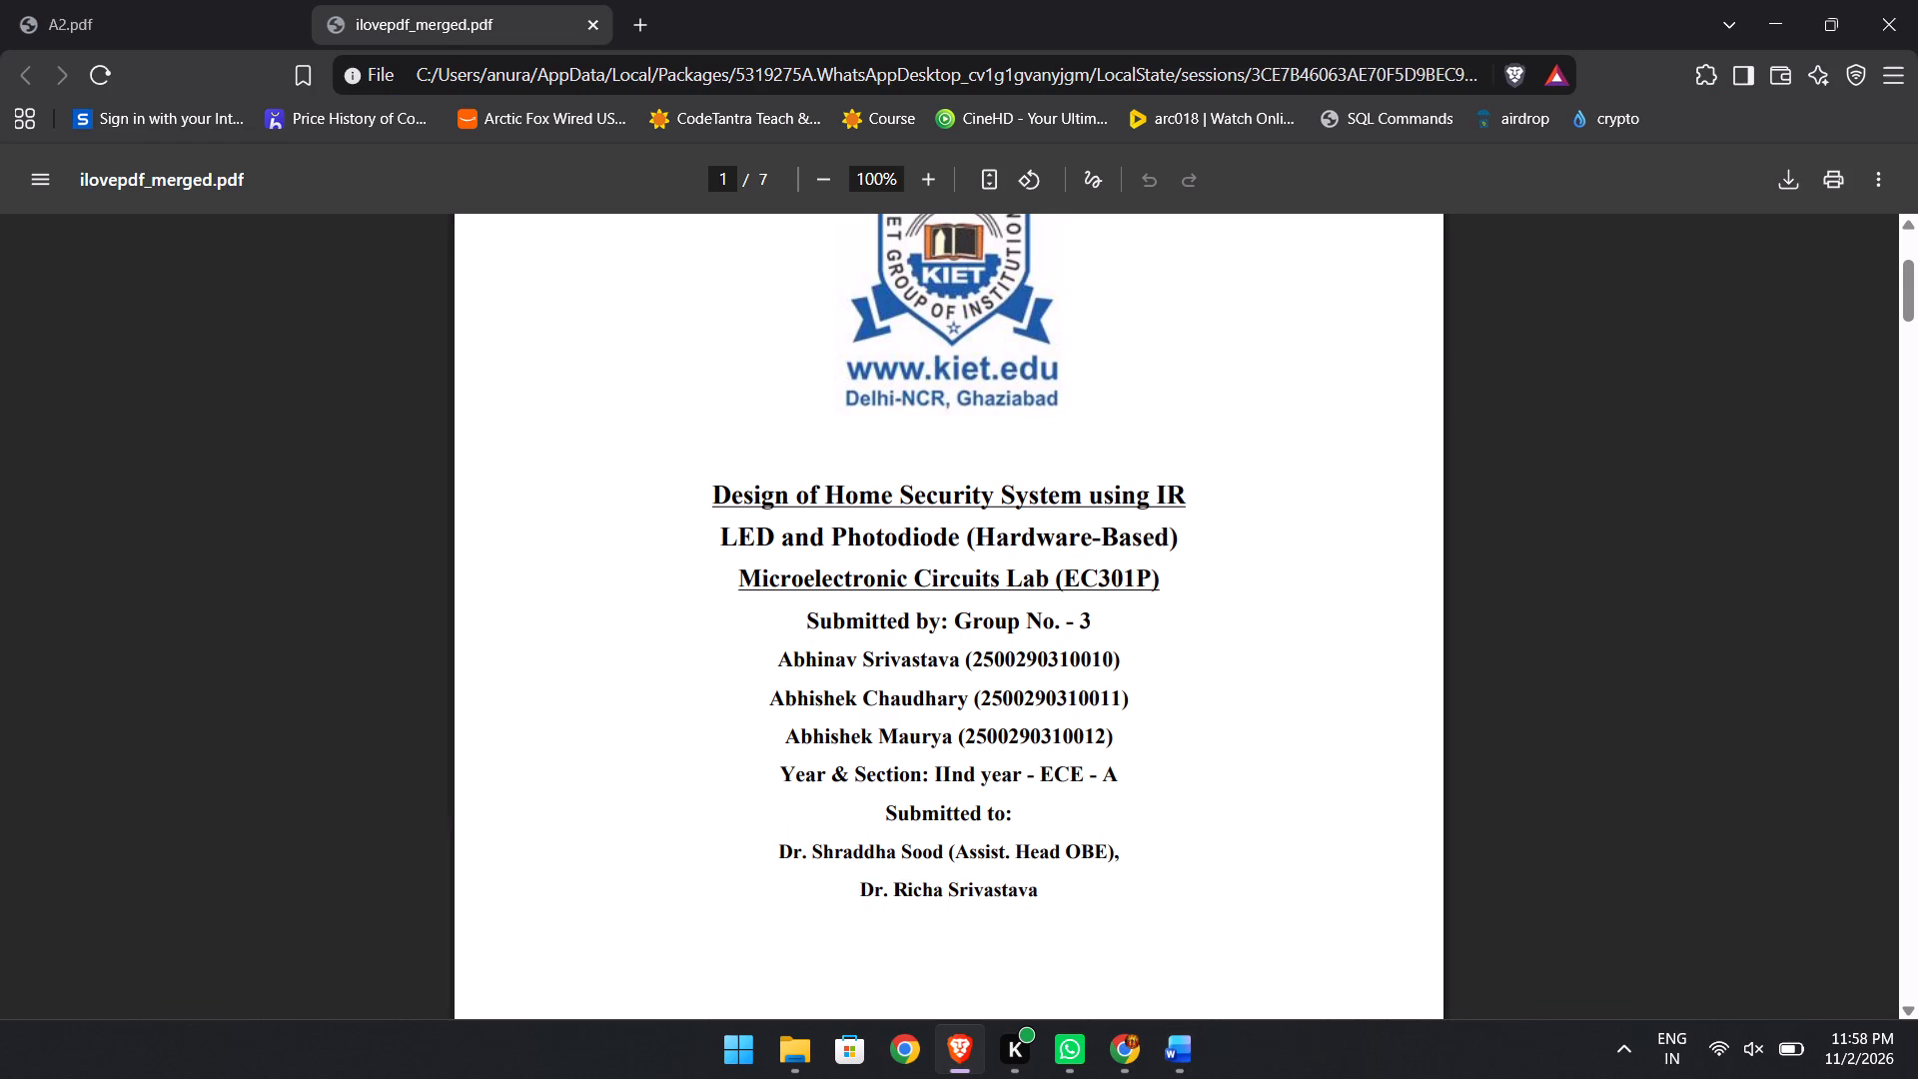
click(944, 890)
drag(944, 890, 988, 891)
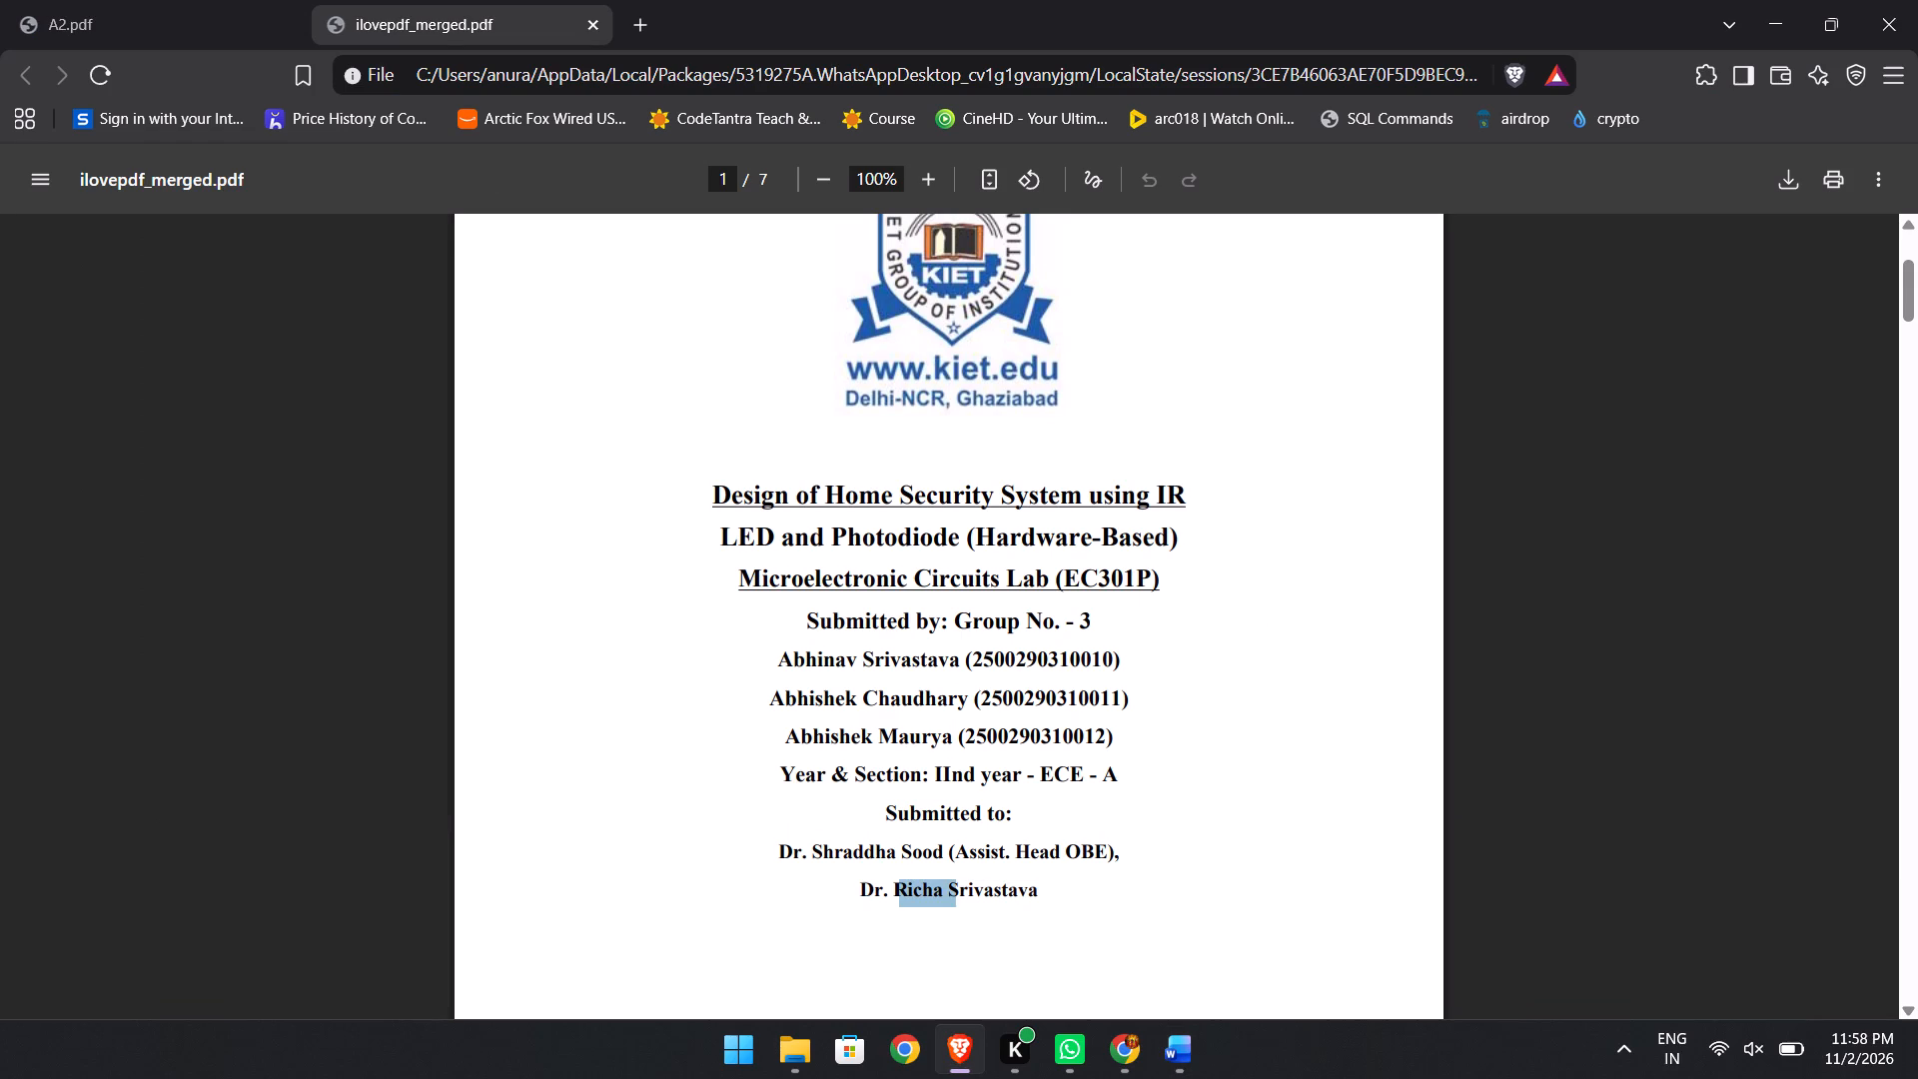
drag(988, 891, 1006, 891)
click(1006, 891)
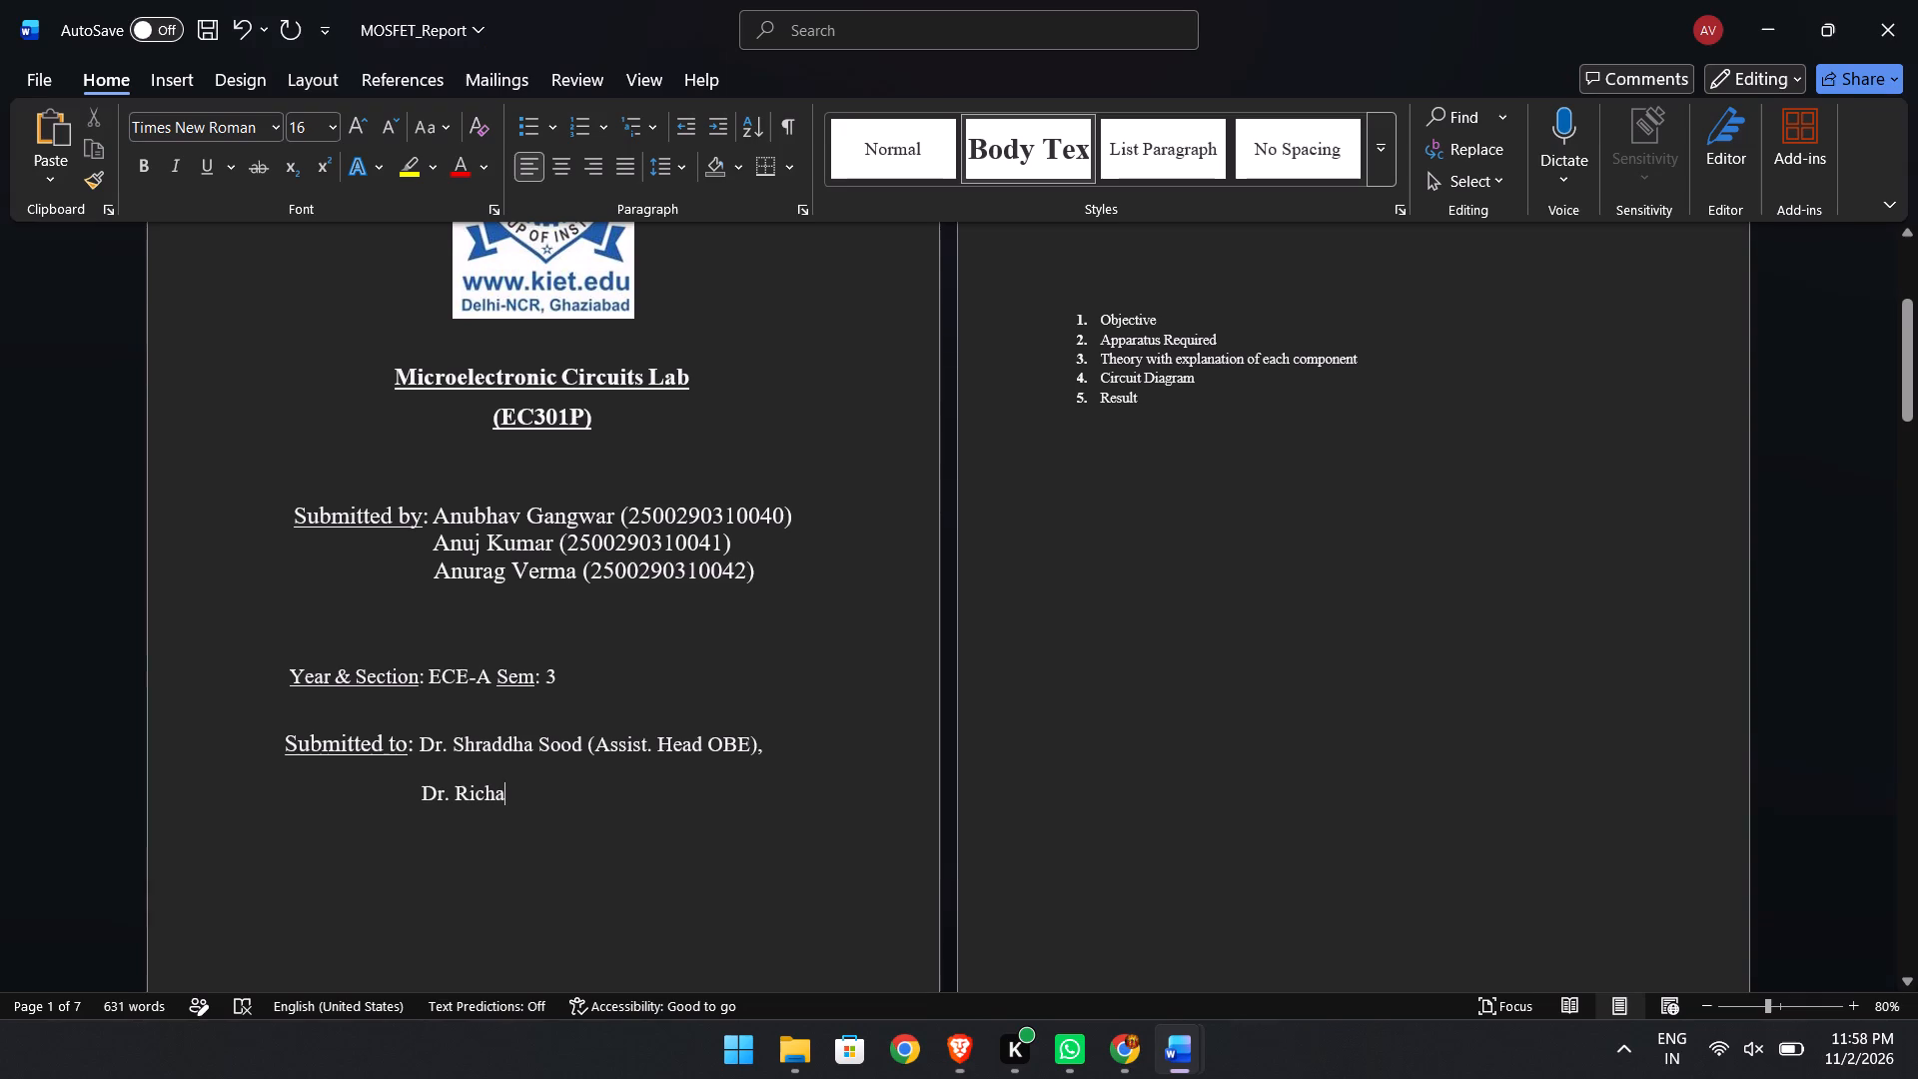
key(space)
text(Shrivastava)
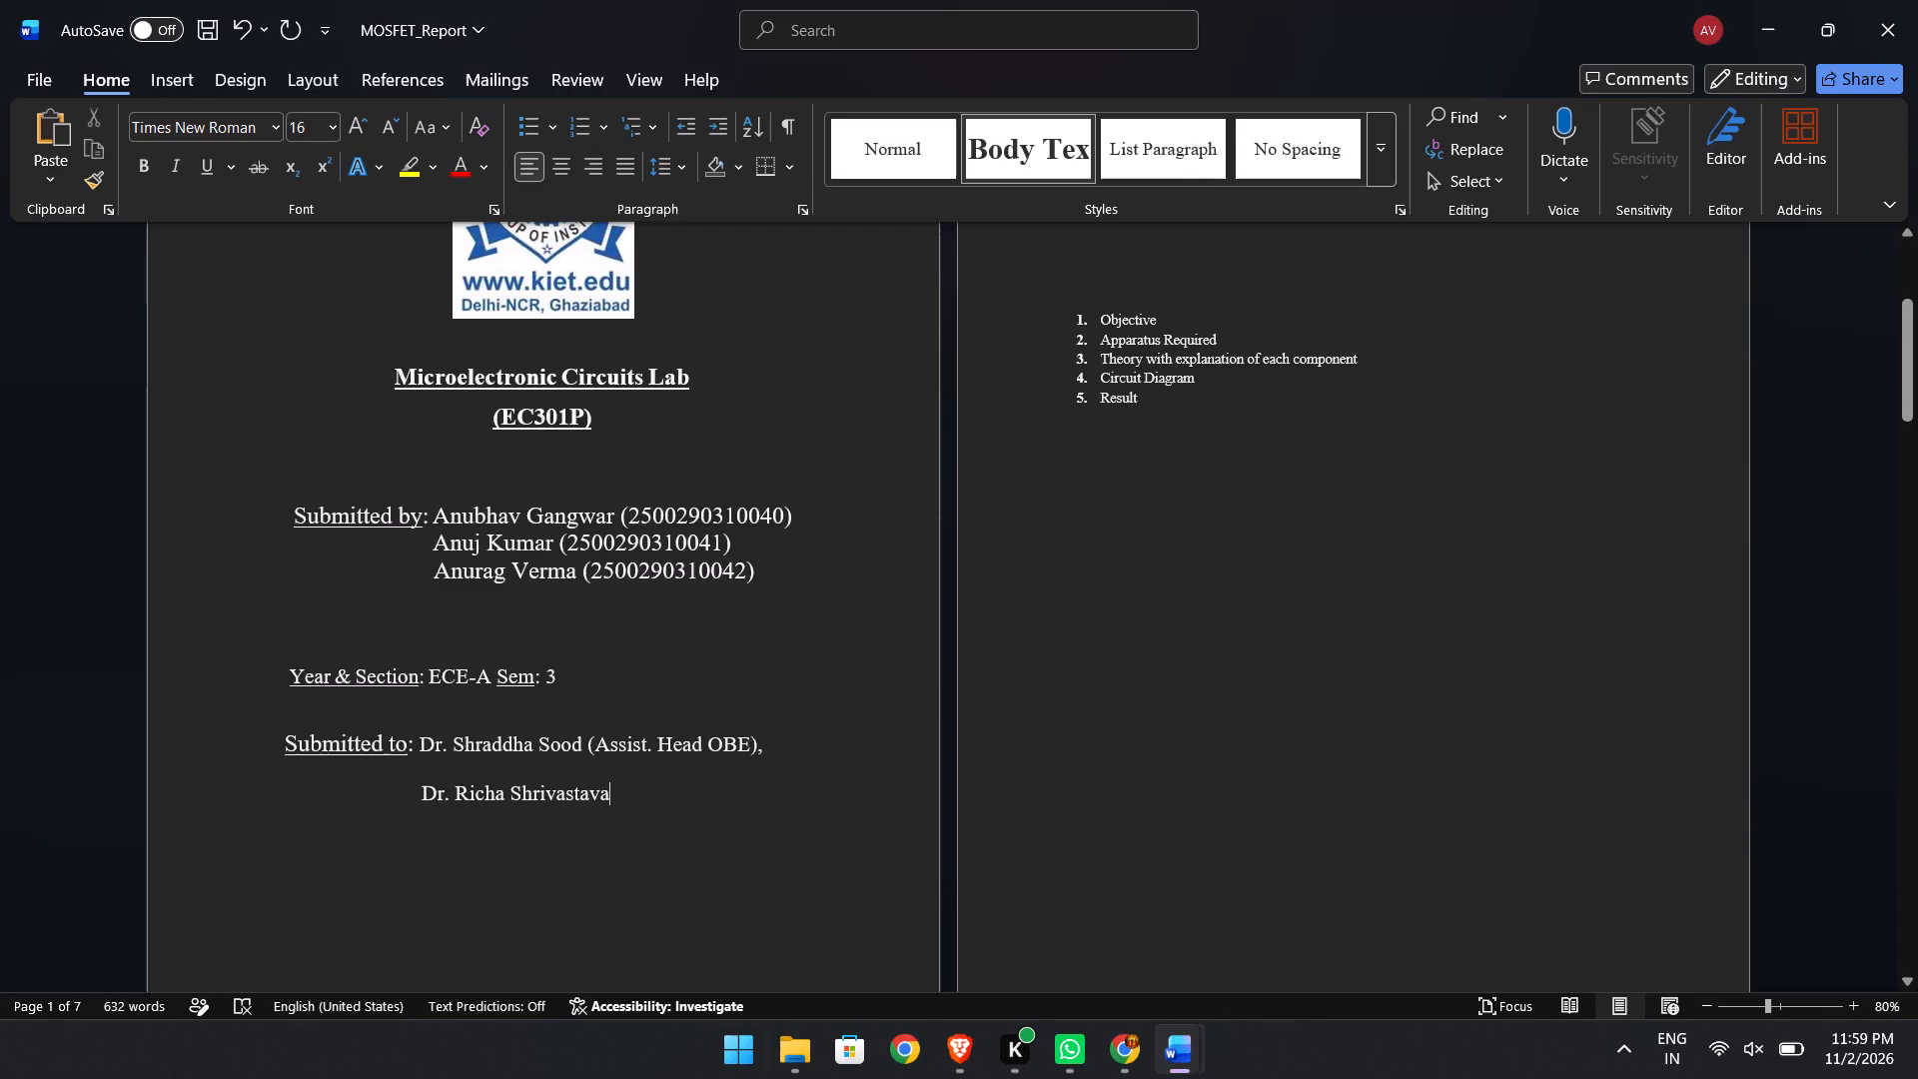
Open the Save As options for the MOSFET_Report document.
scroll(822, 521, down, 3)
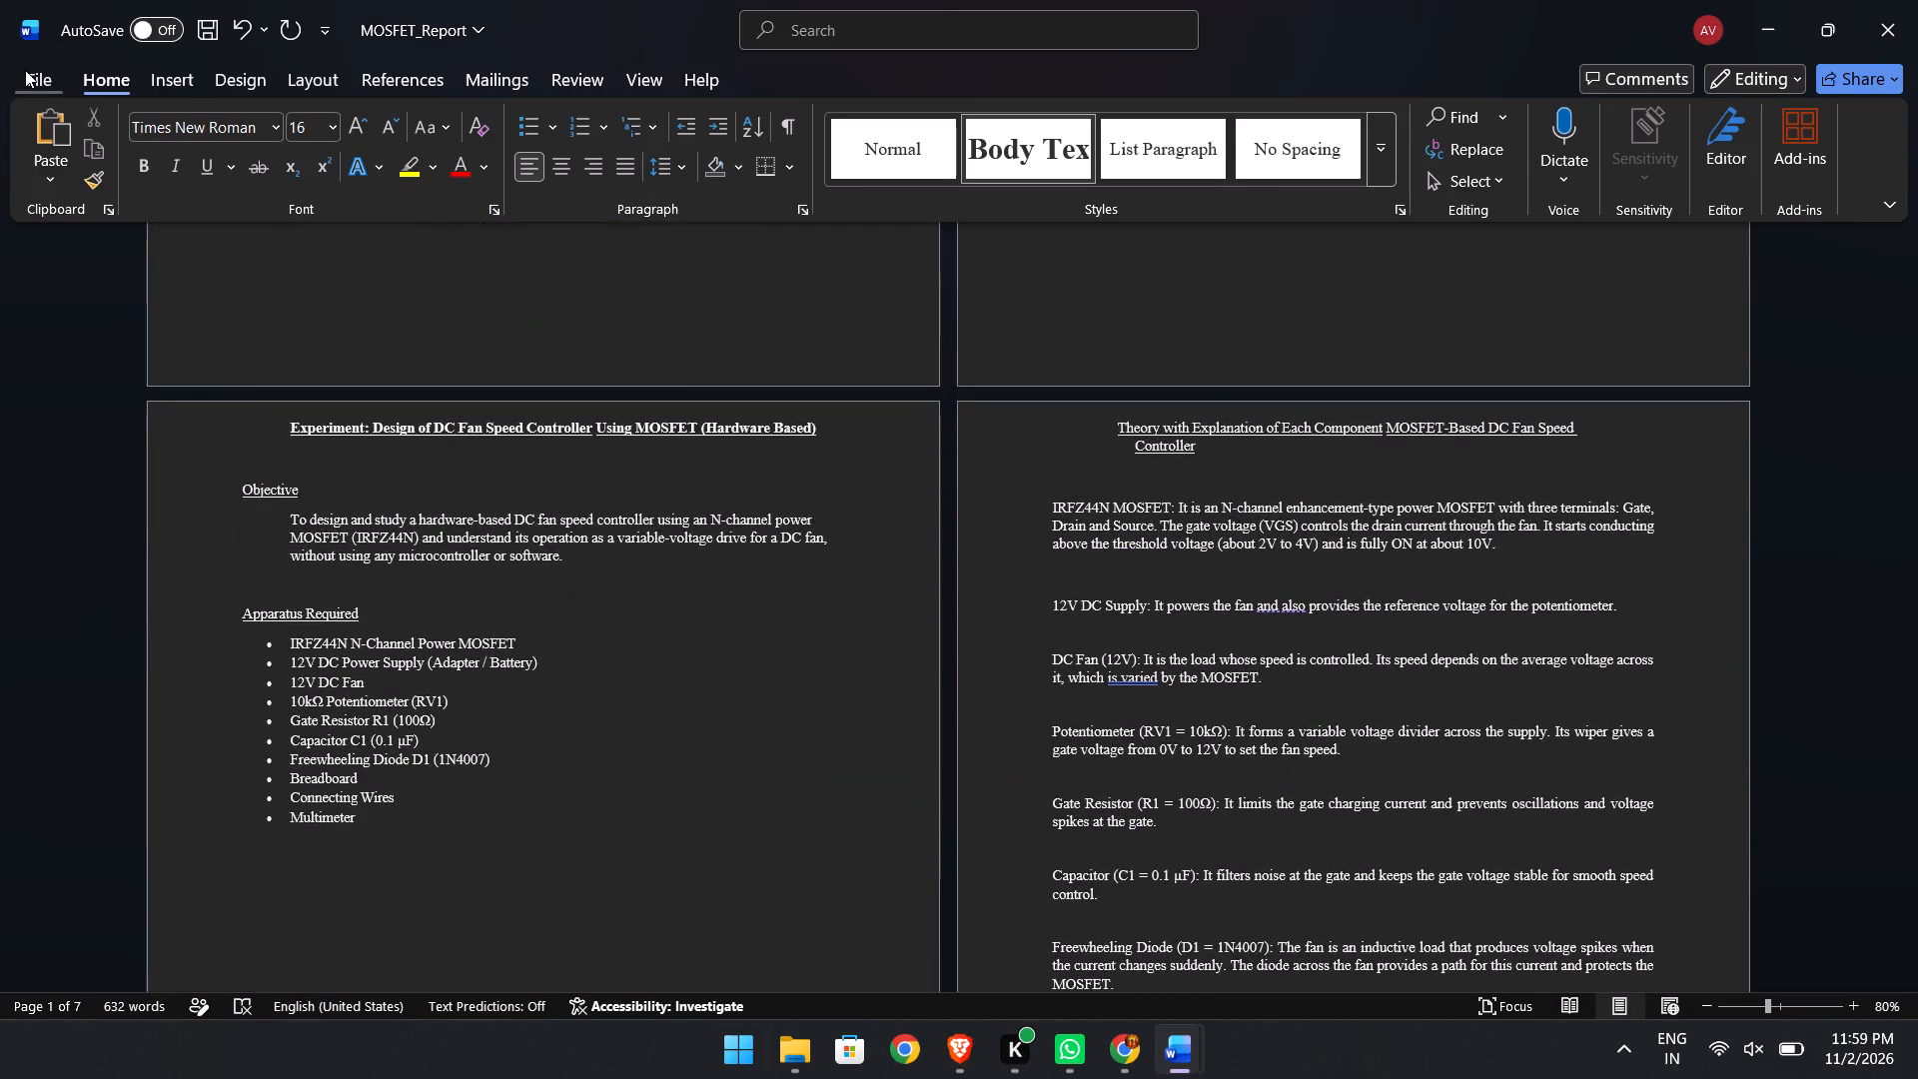
click(25, 70)
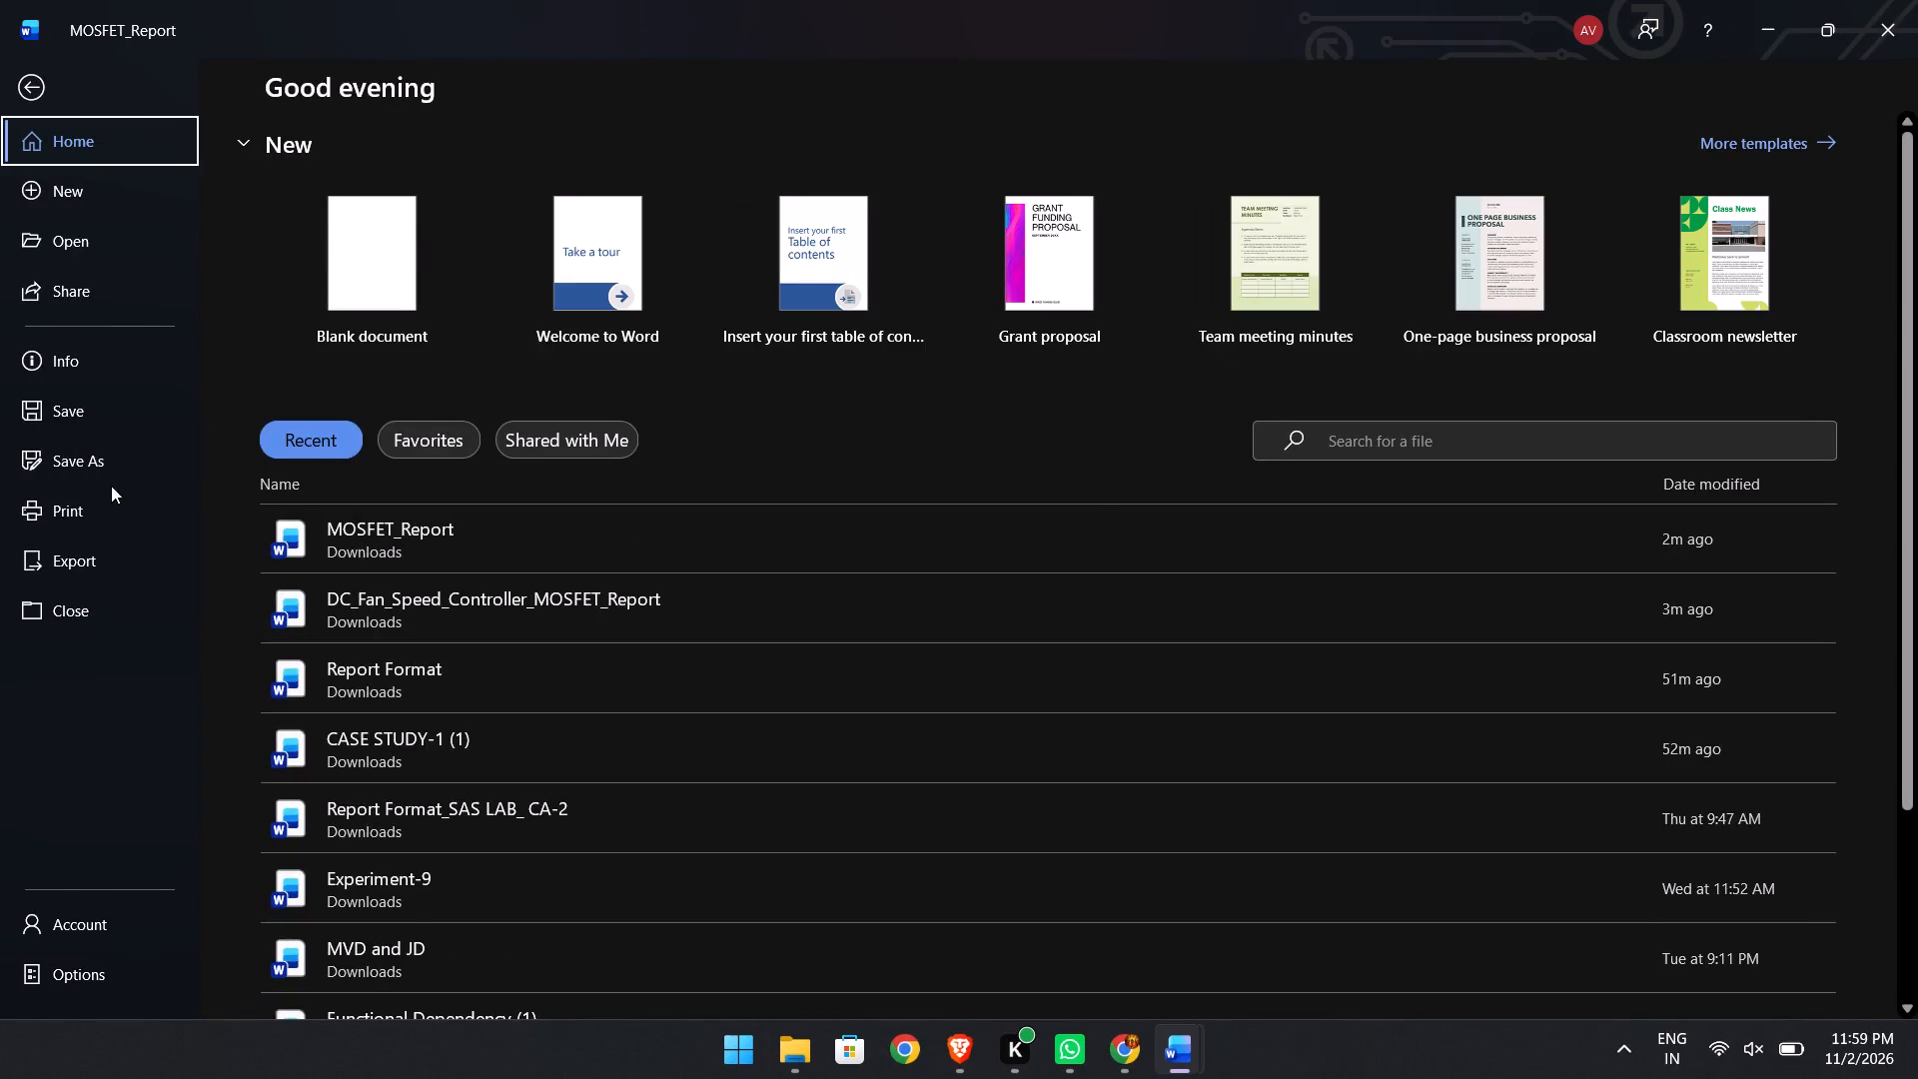
click(105, 463)
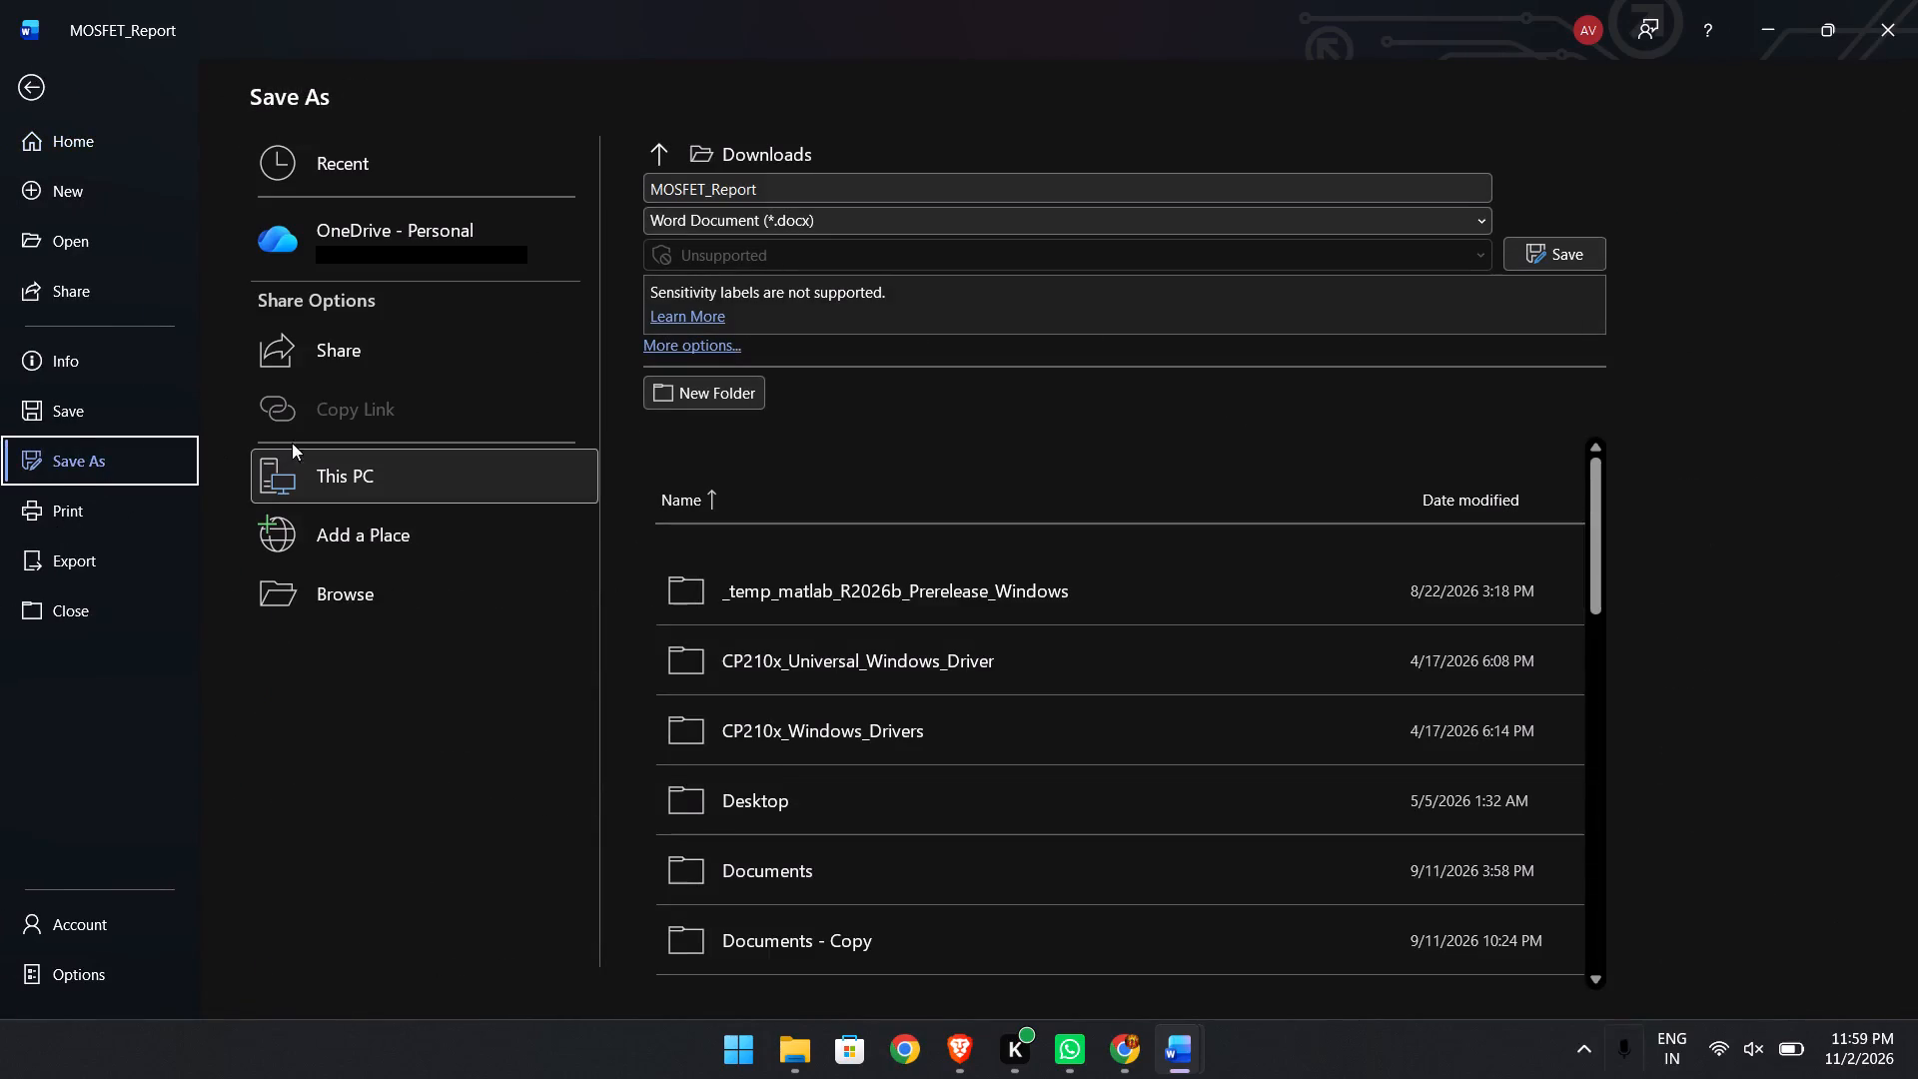
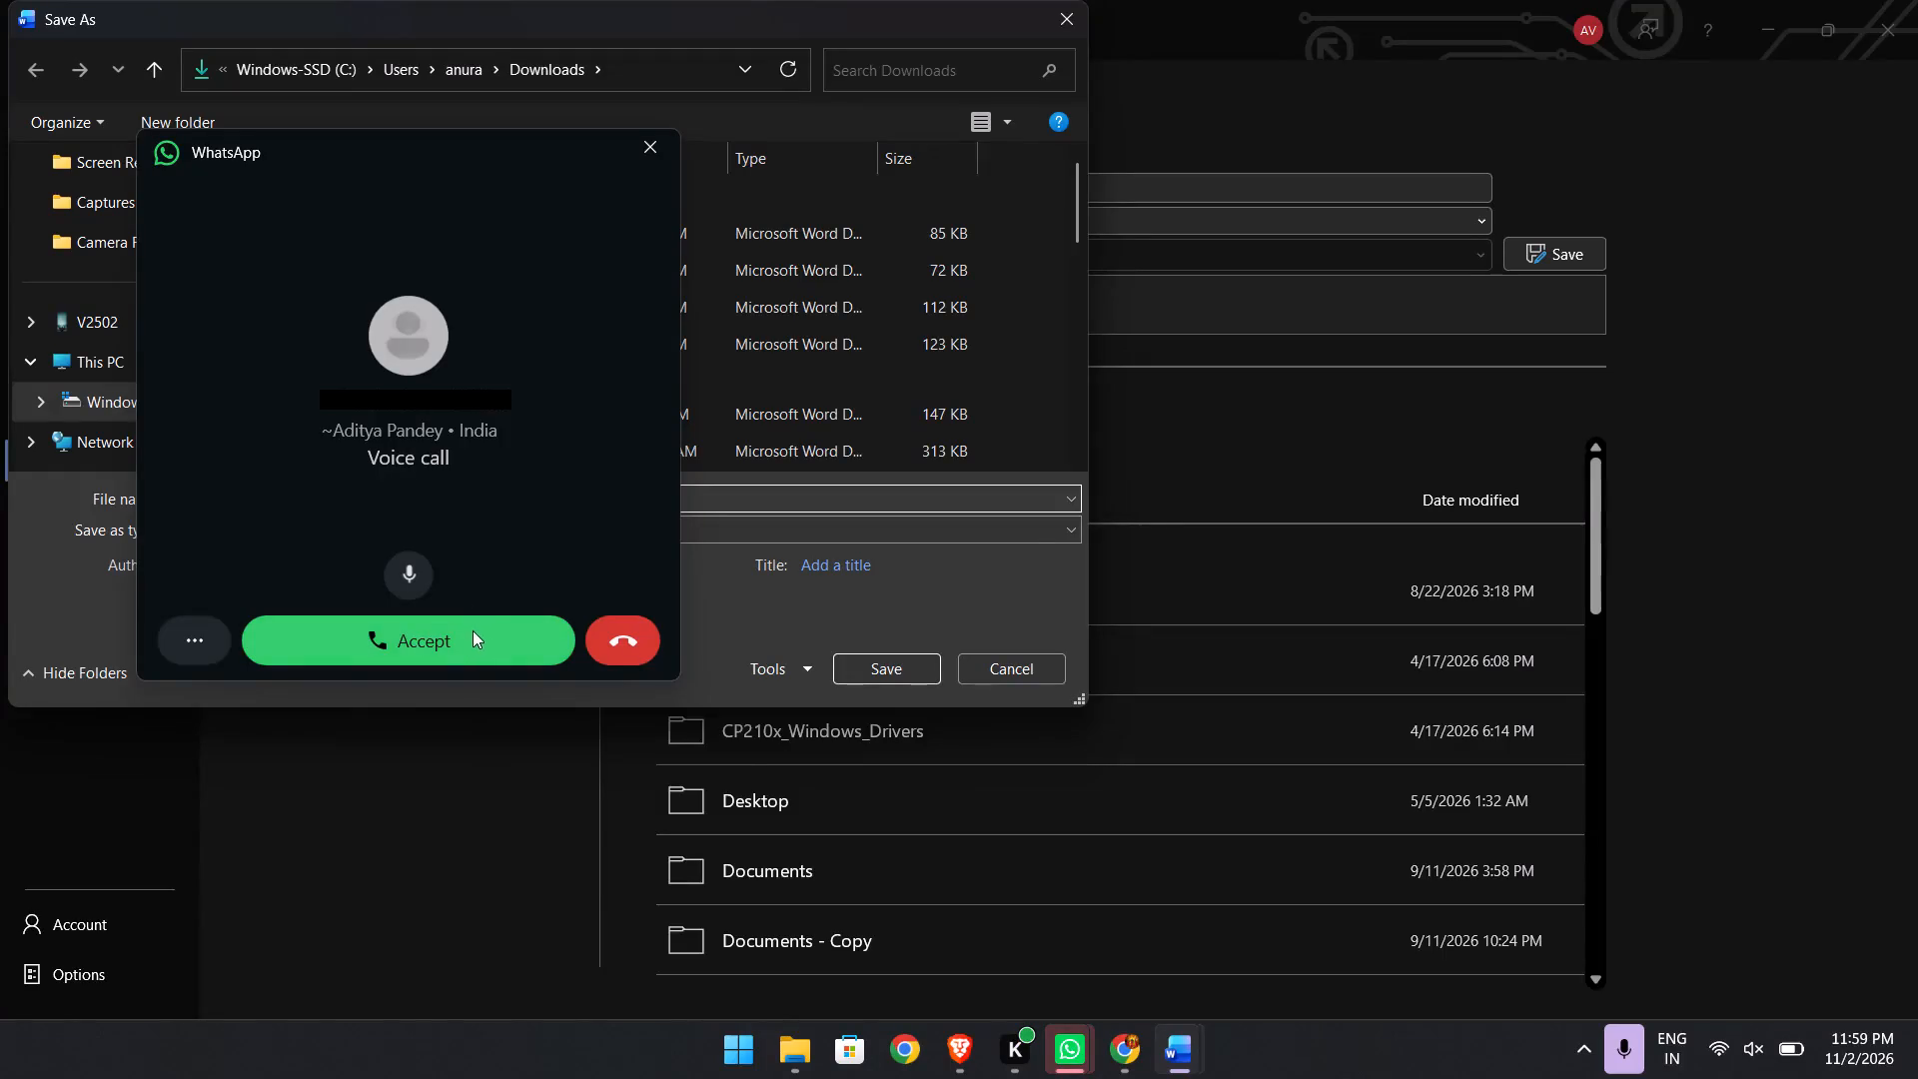
Dismiss the incoming WhatsApp voice call and save the report in Downloads as a Word document named "pbl...".
click(634, 153)
click(437, 492)
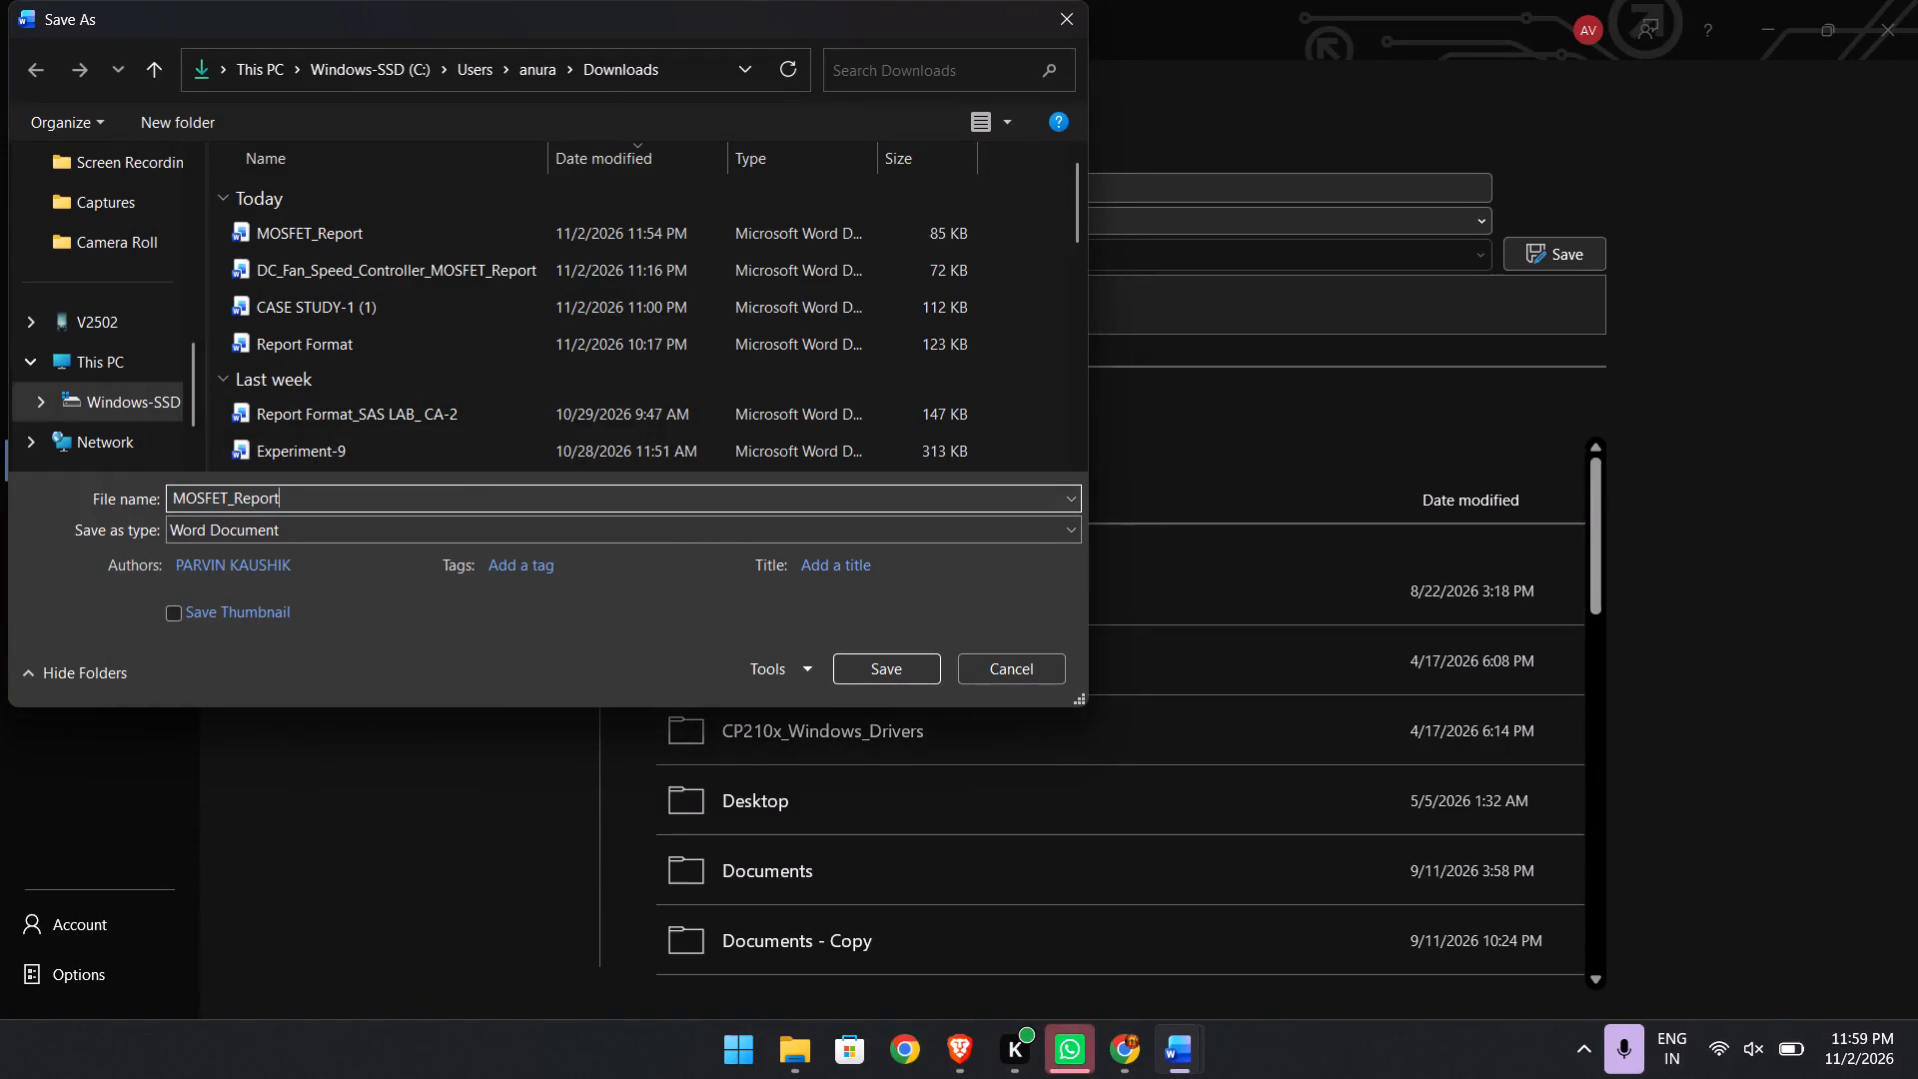
key(ctrl+BackSpace)
key(ctrl+BackSpace)
key(ctrl+BackSpace)
key(ctrl+BackSpace)
key(ctrl+p)
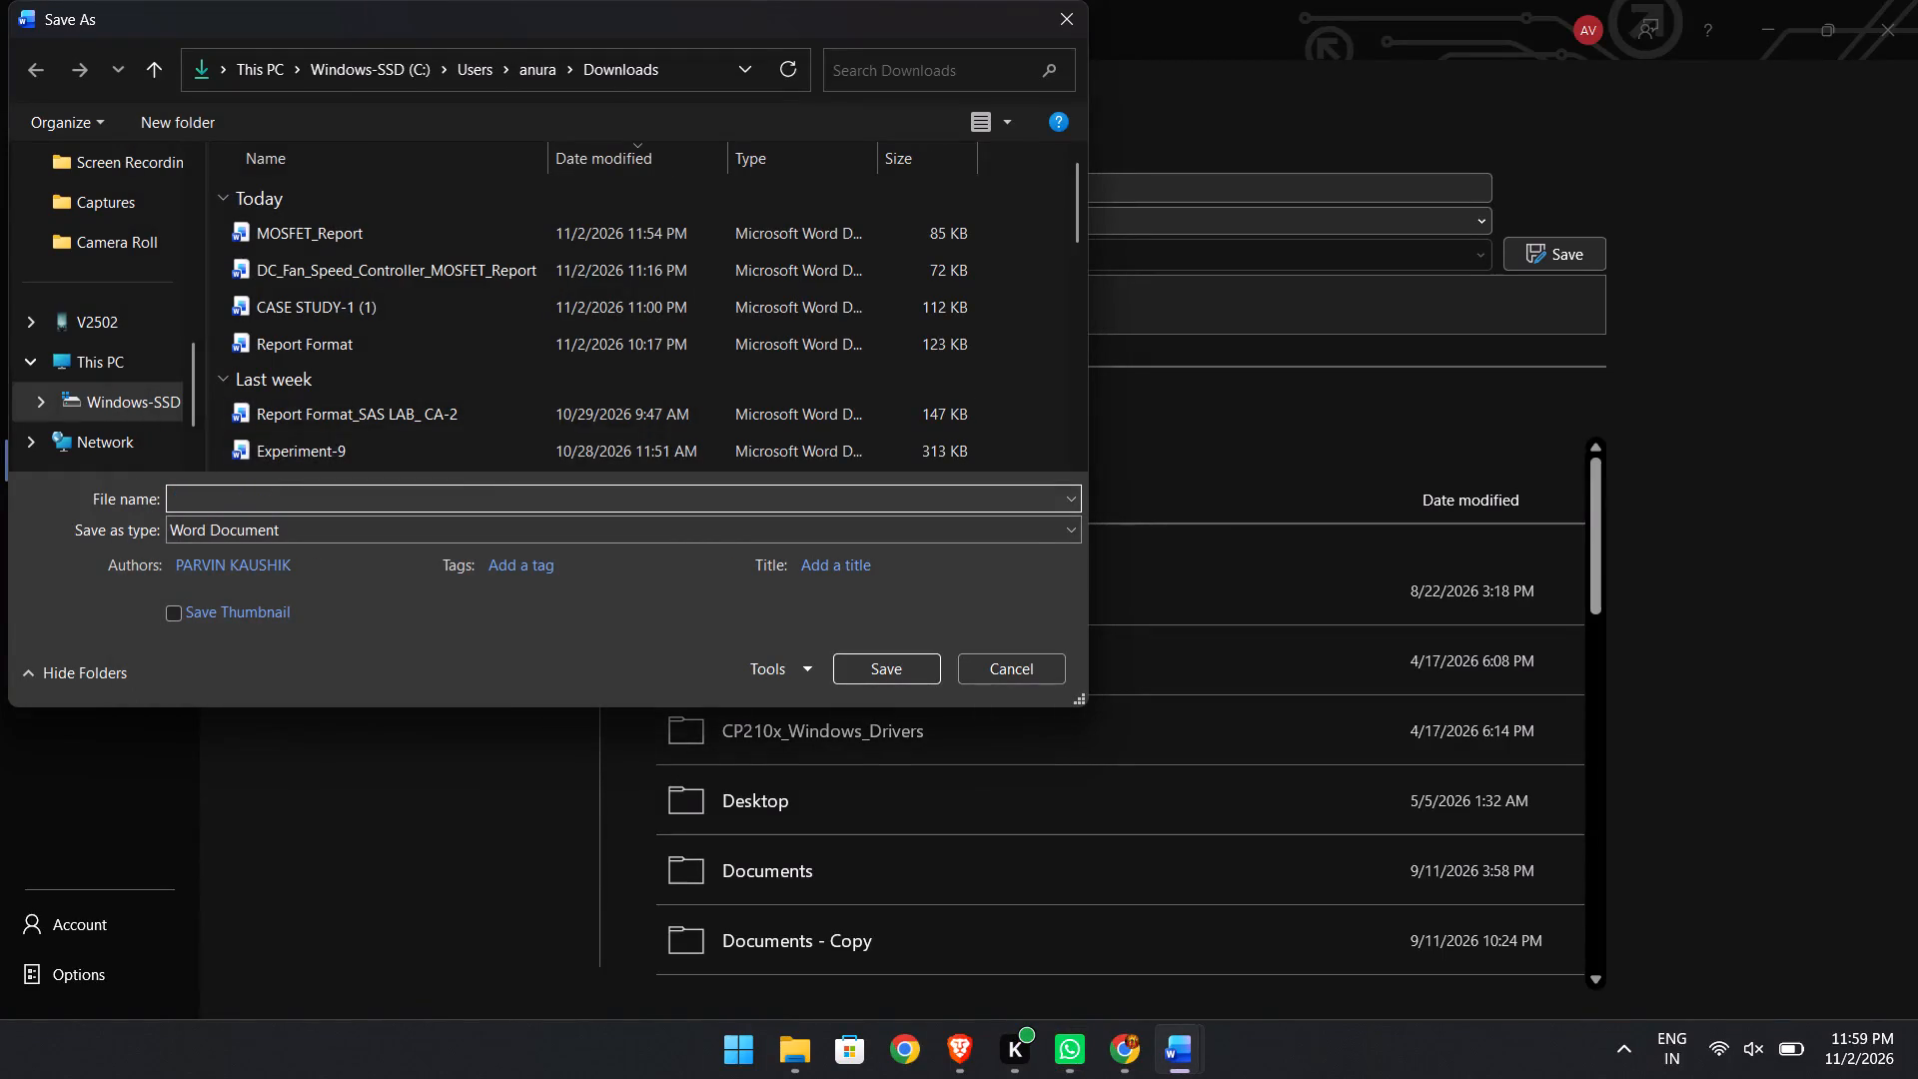
key(ctrl+b)
key(ctrl+l)
key(ctrl+period)
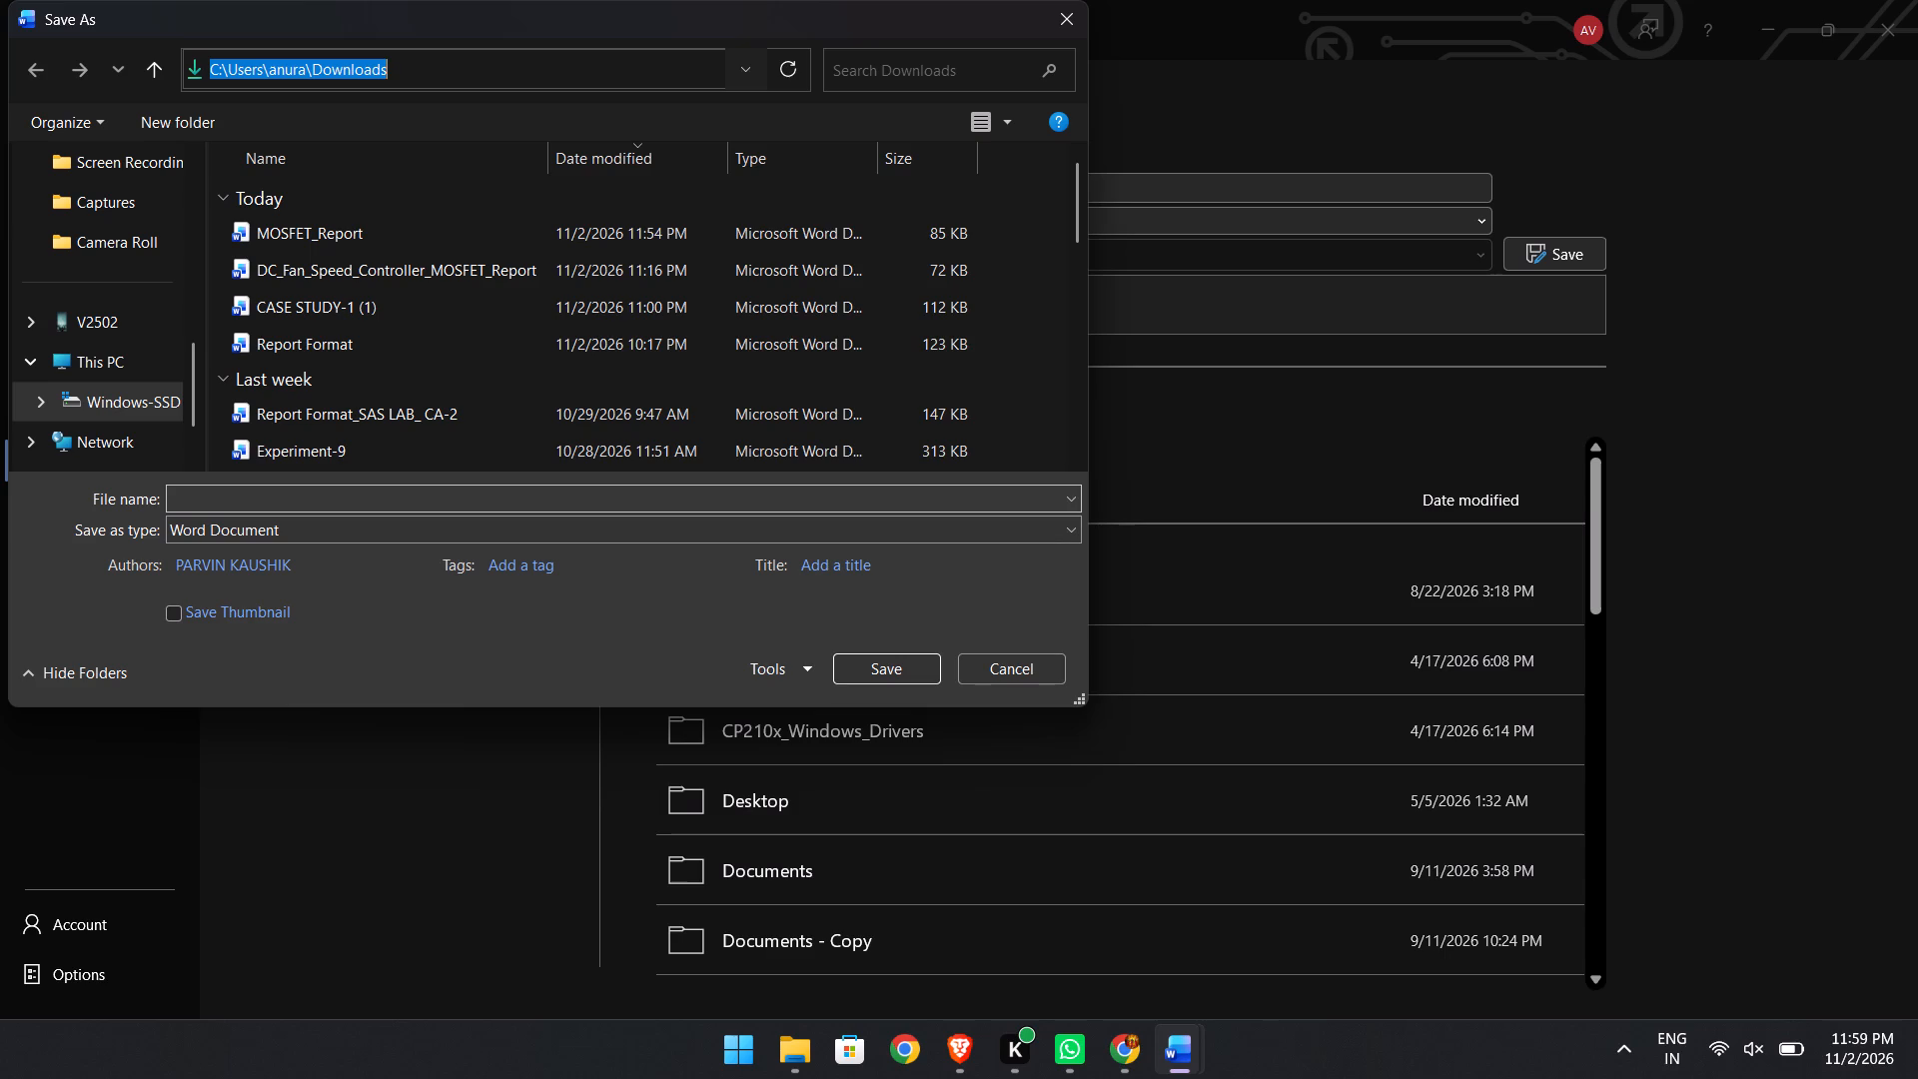
click(433, 492)
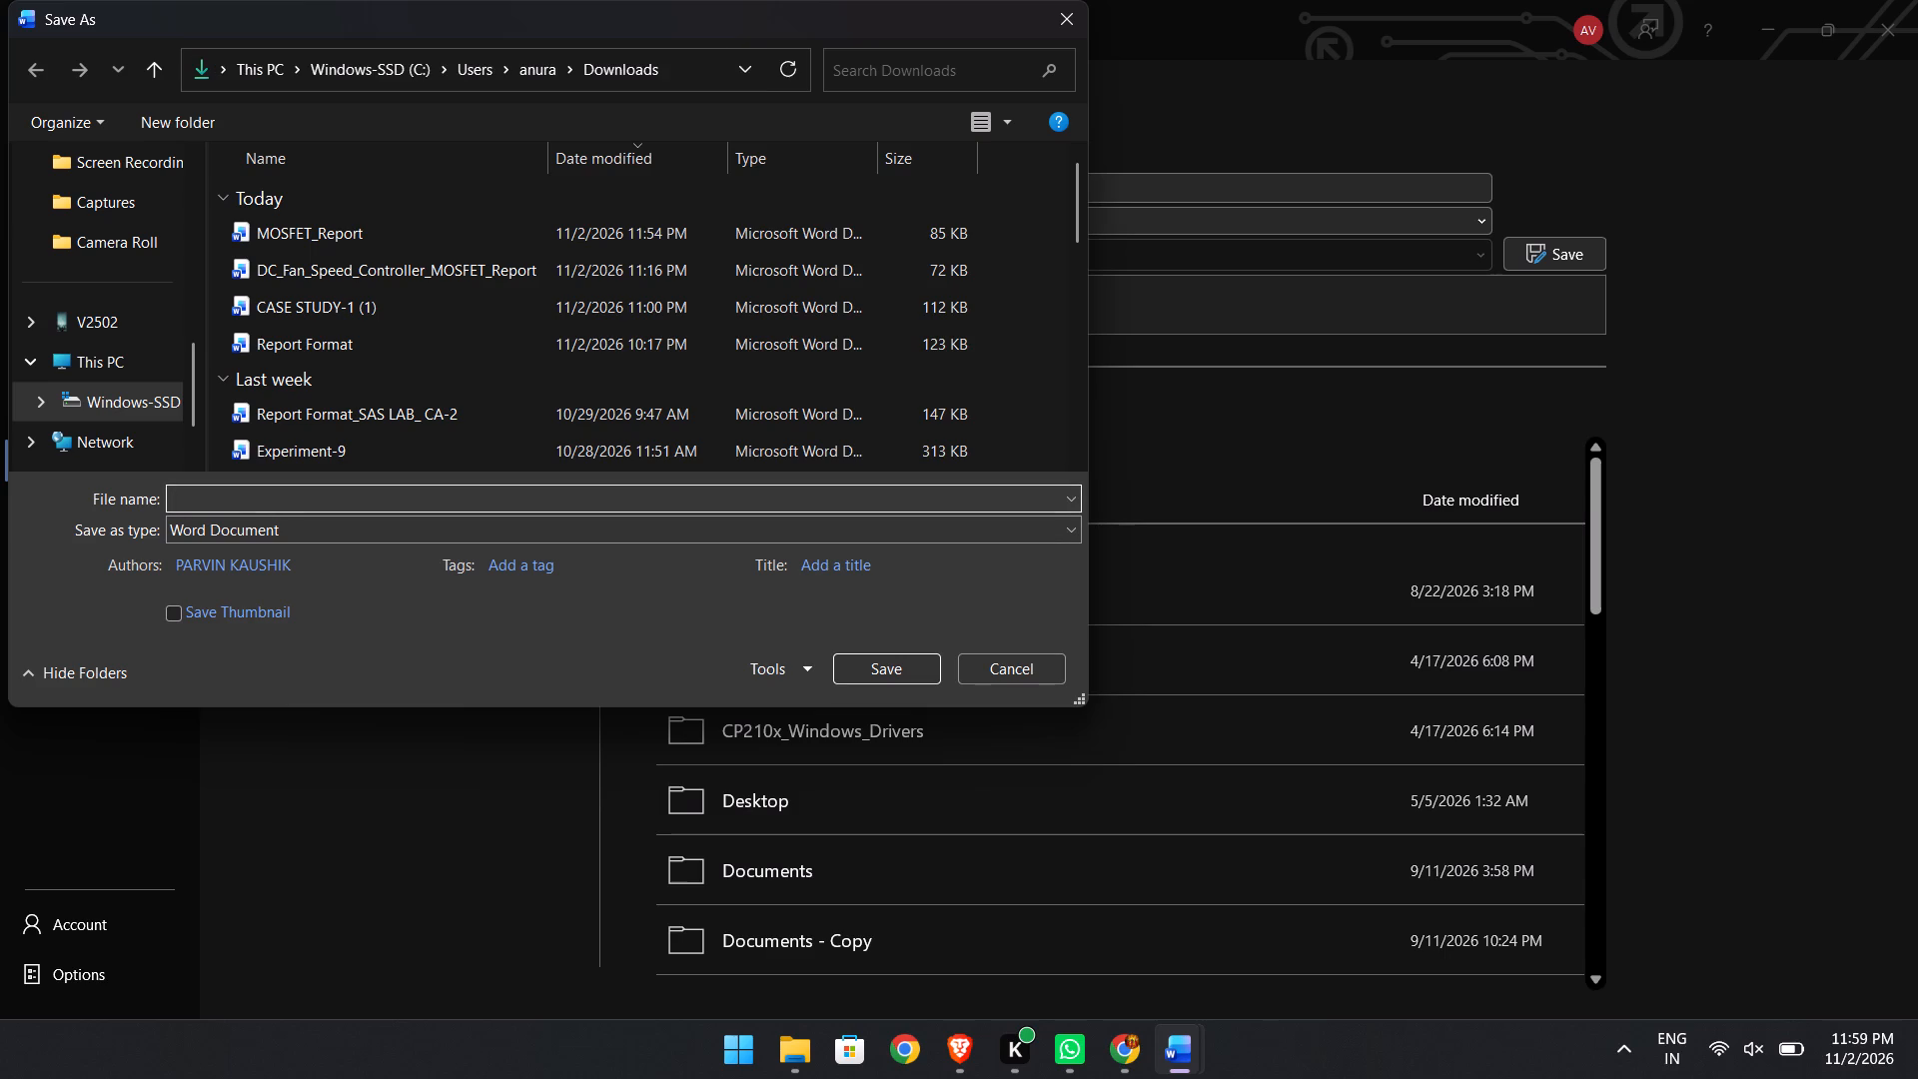
key(ctrl+p)
key(ctrl+b)
key(ctrl+l)
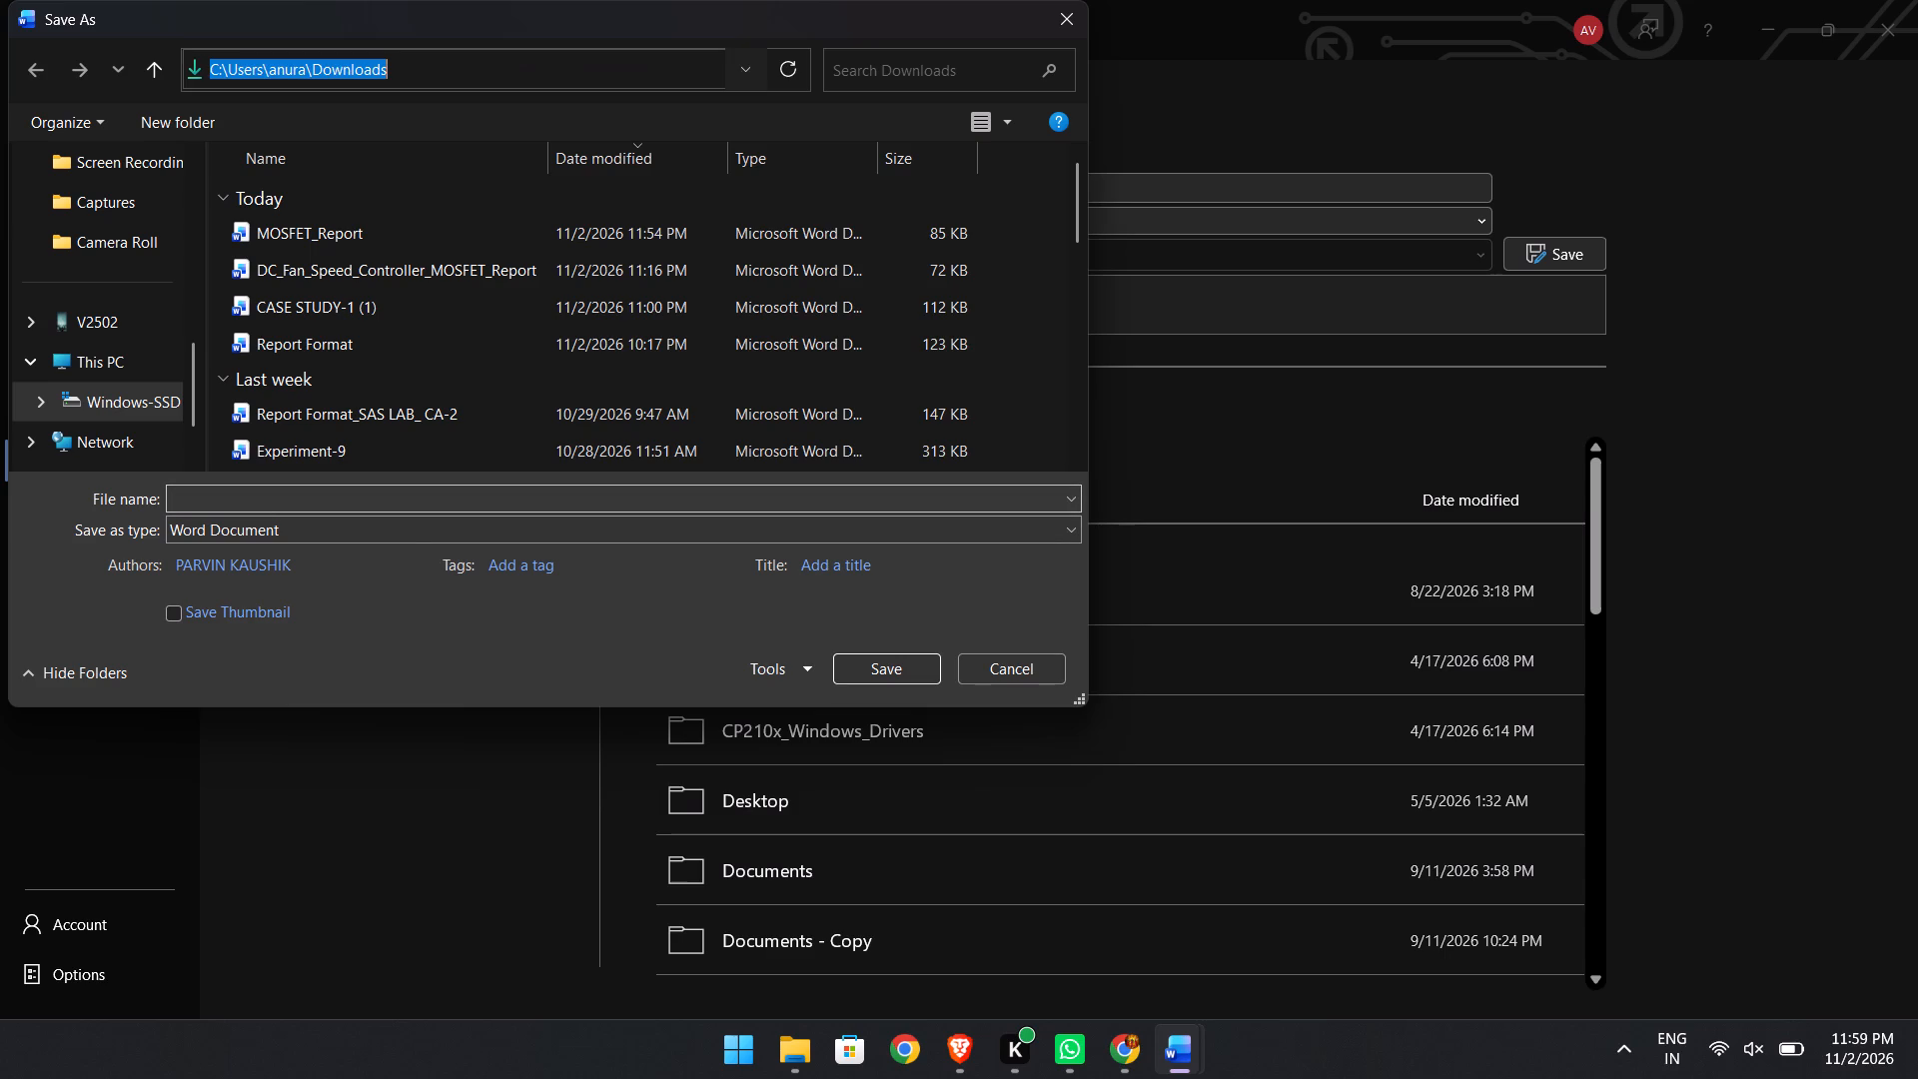
click(399, 512)
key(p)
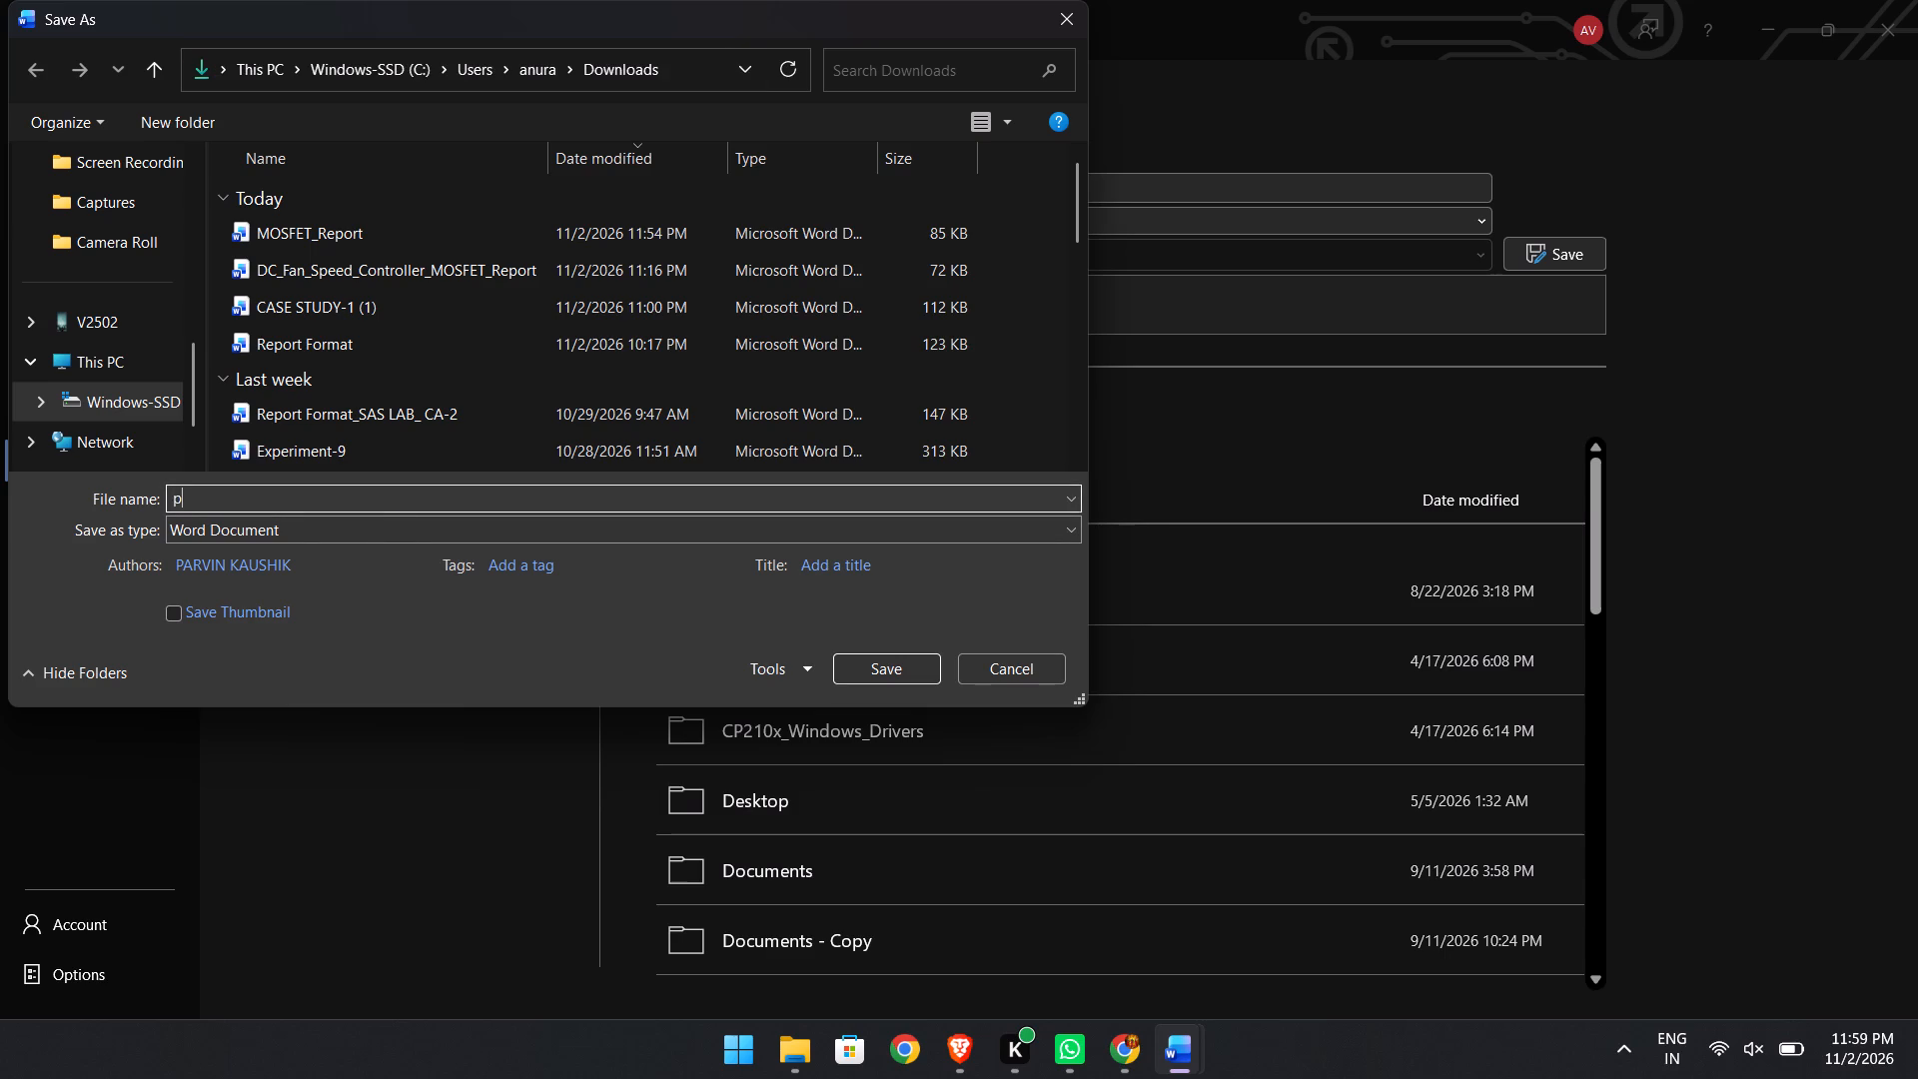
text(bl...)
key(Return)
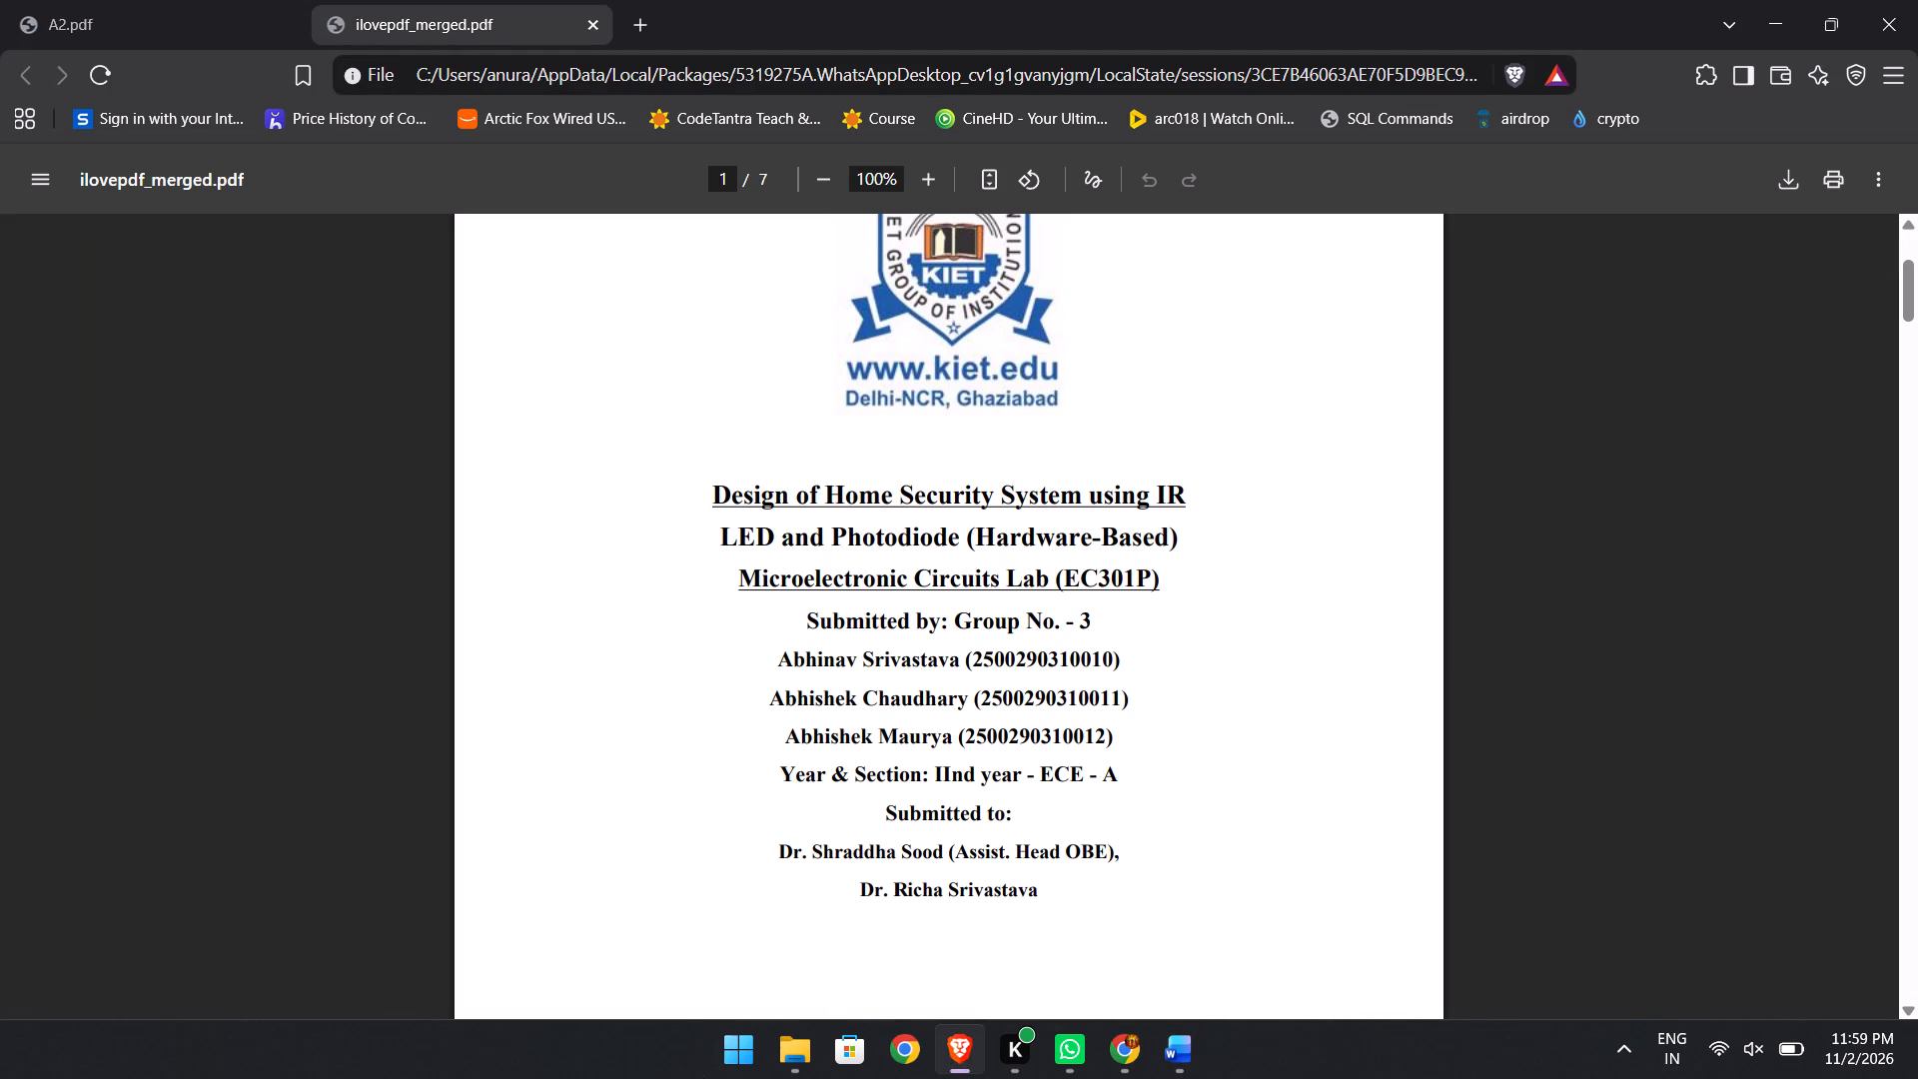
Switch to the Downloads folder in File Explorer and refresh its contents.
click(790, 1052)
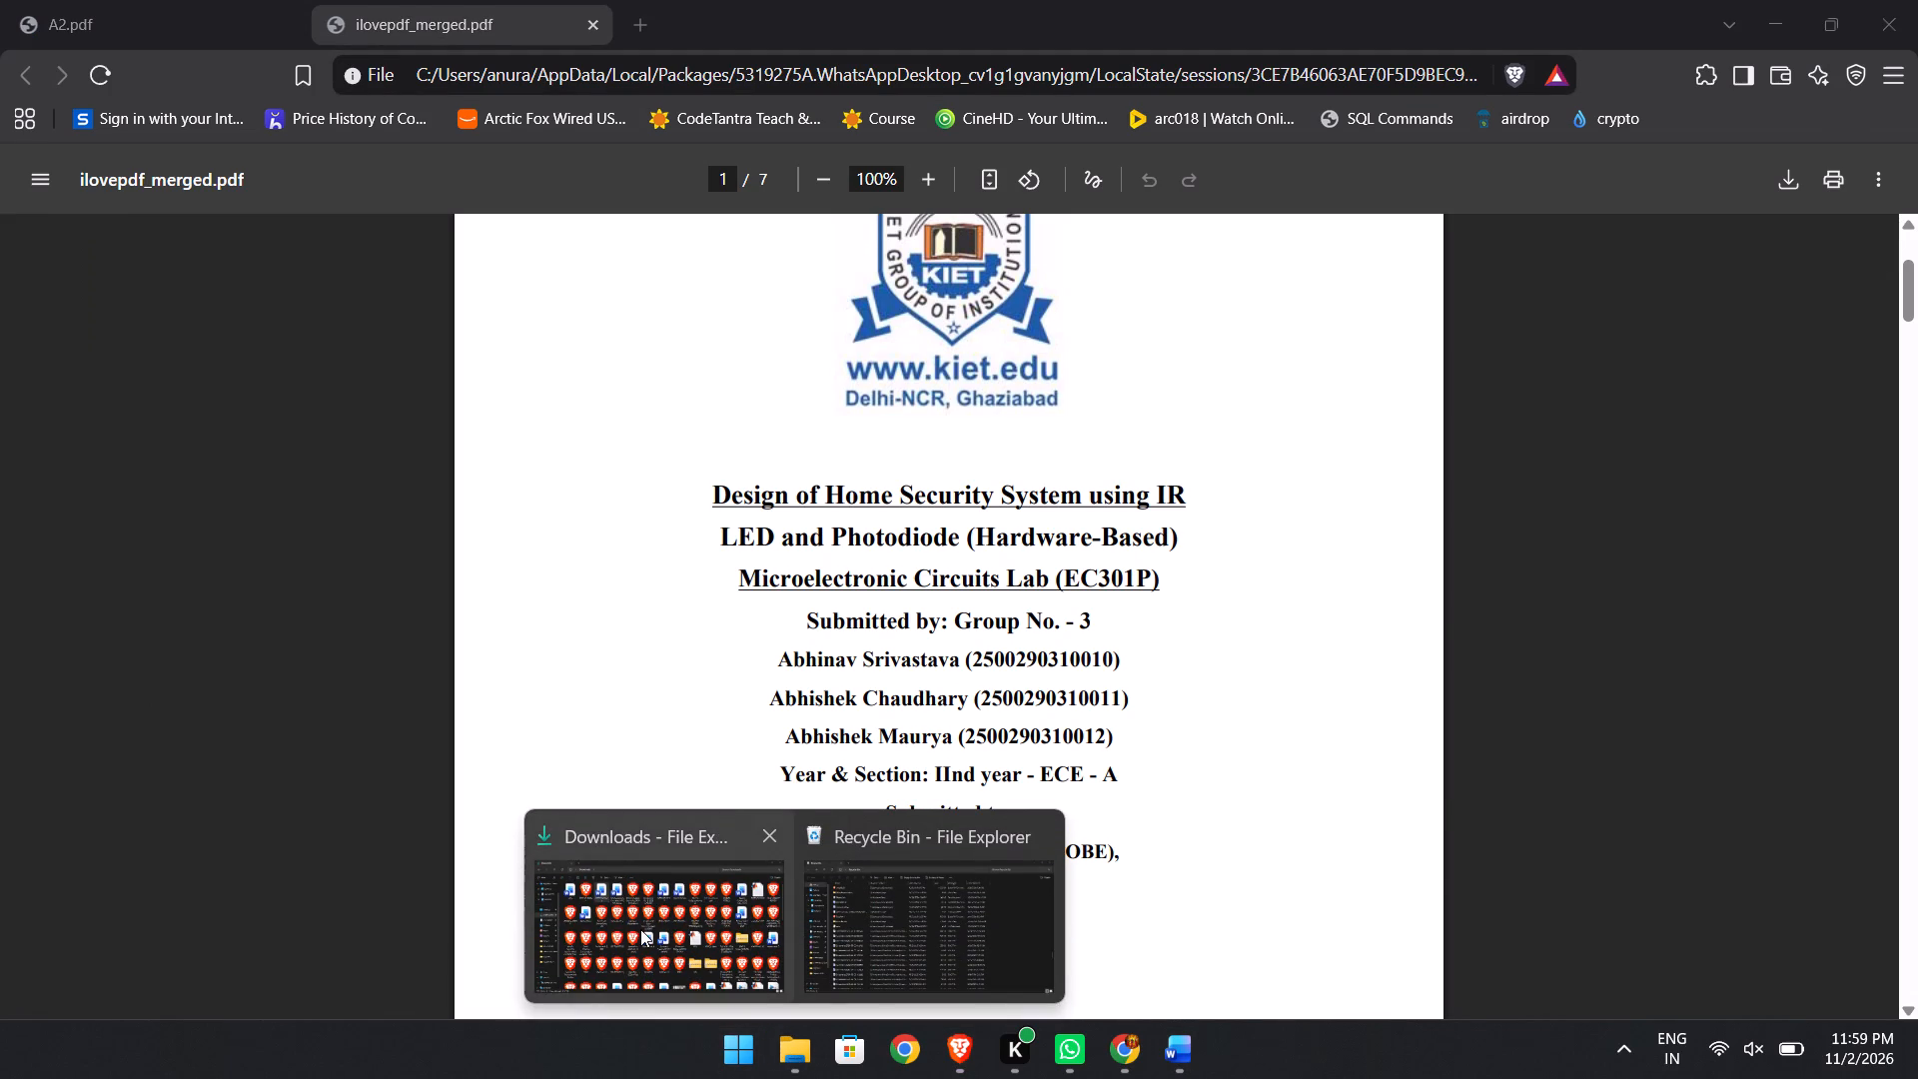
click(640, 929)
key(ctrl+r)
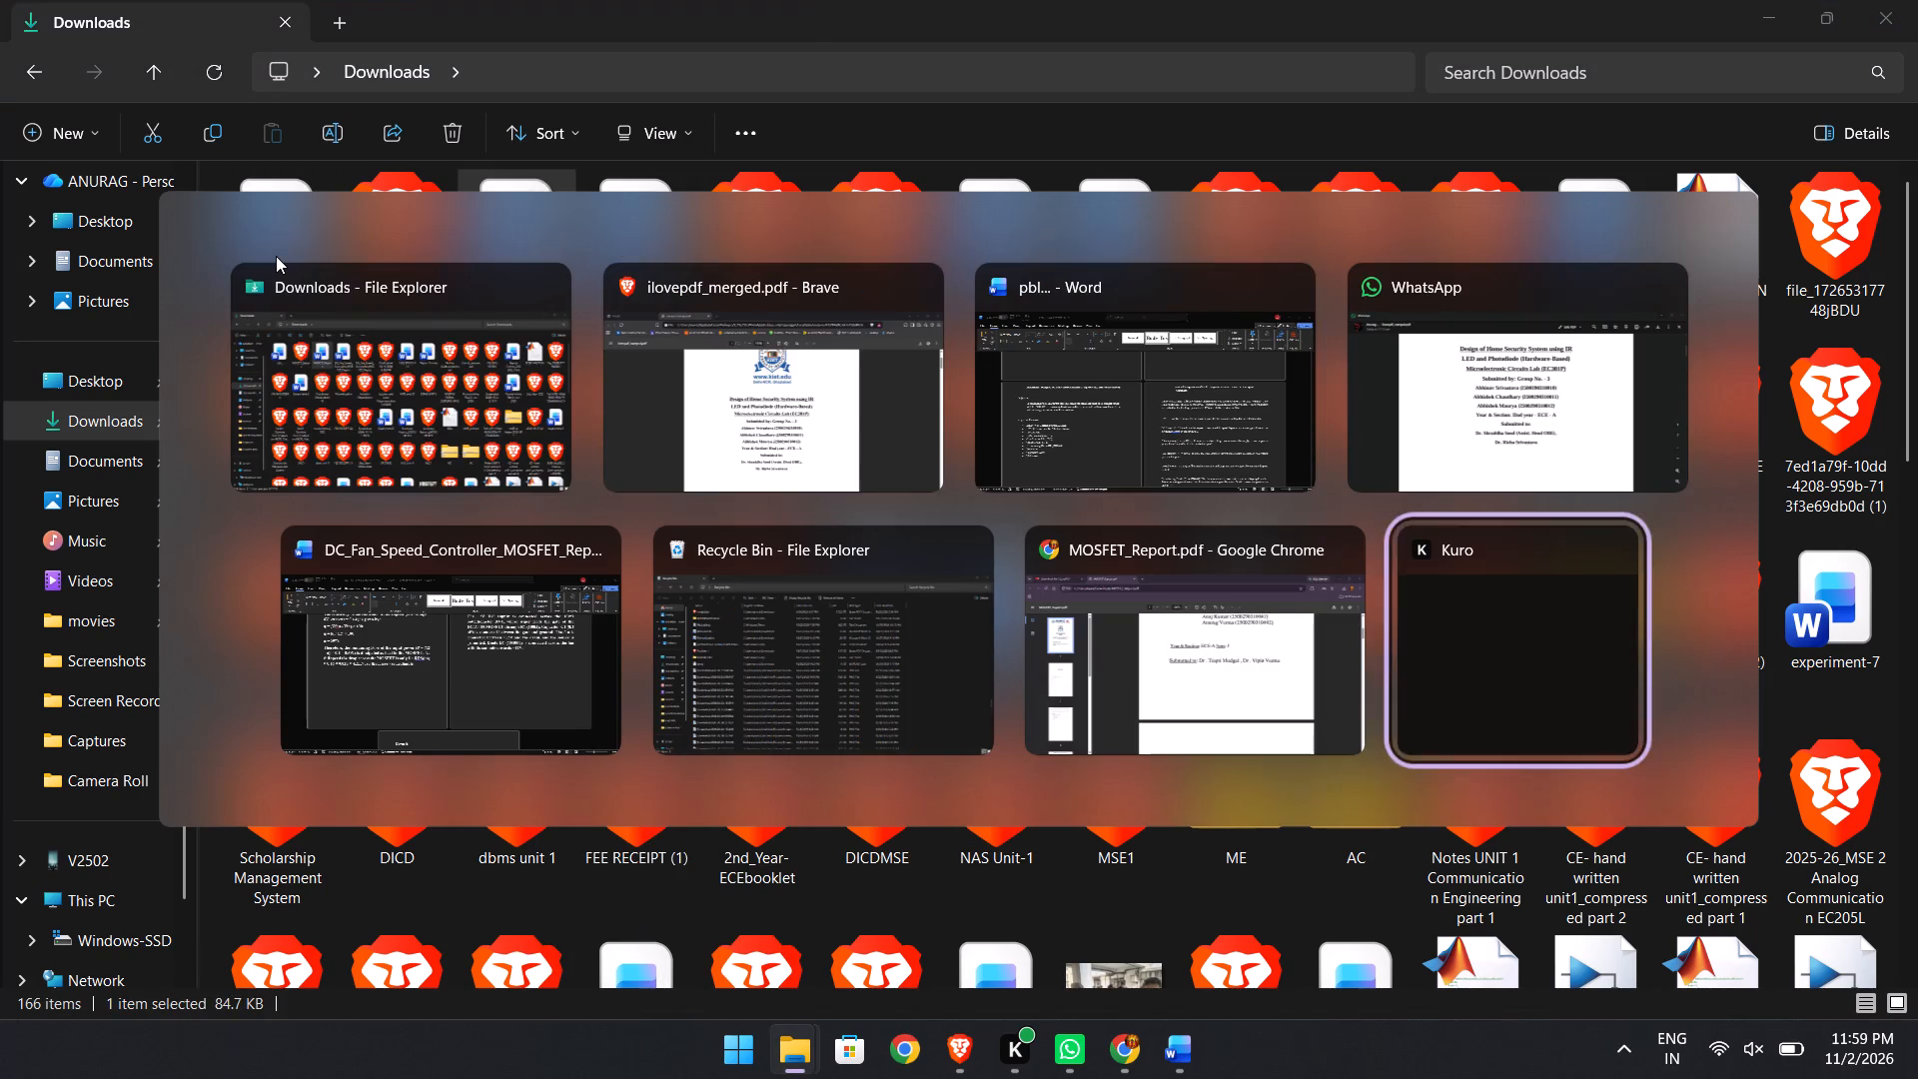
Switch to iLovePDF in Chrome, return to its Word to PDF converter and load the pbl... document from Downloads.
click(114, 0)
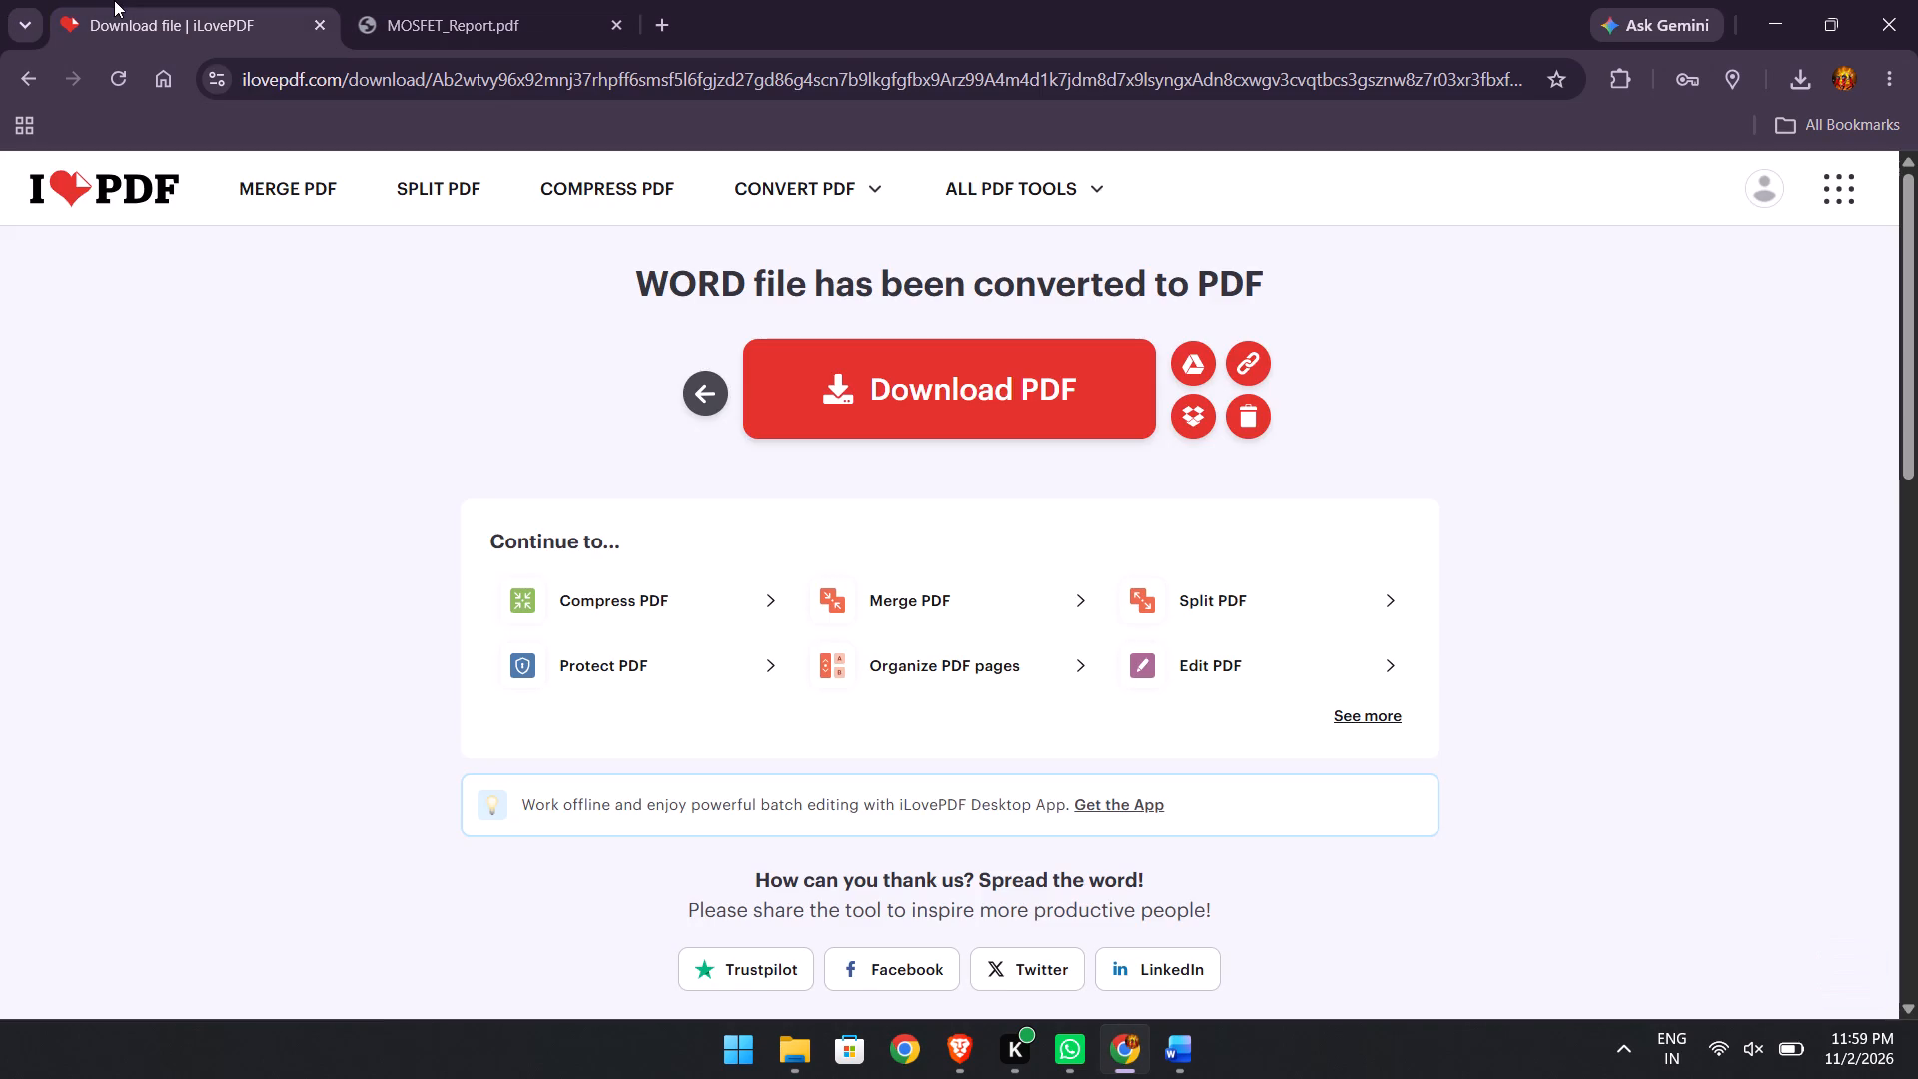
scroll(594, 500, right, 11)
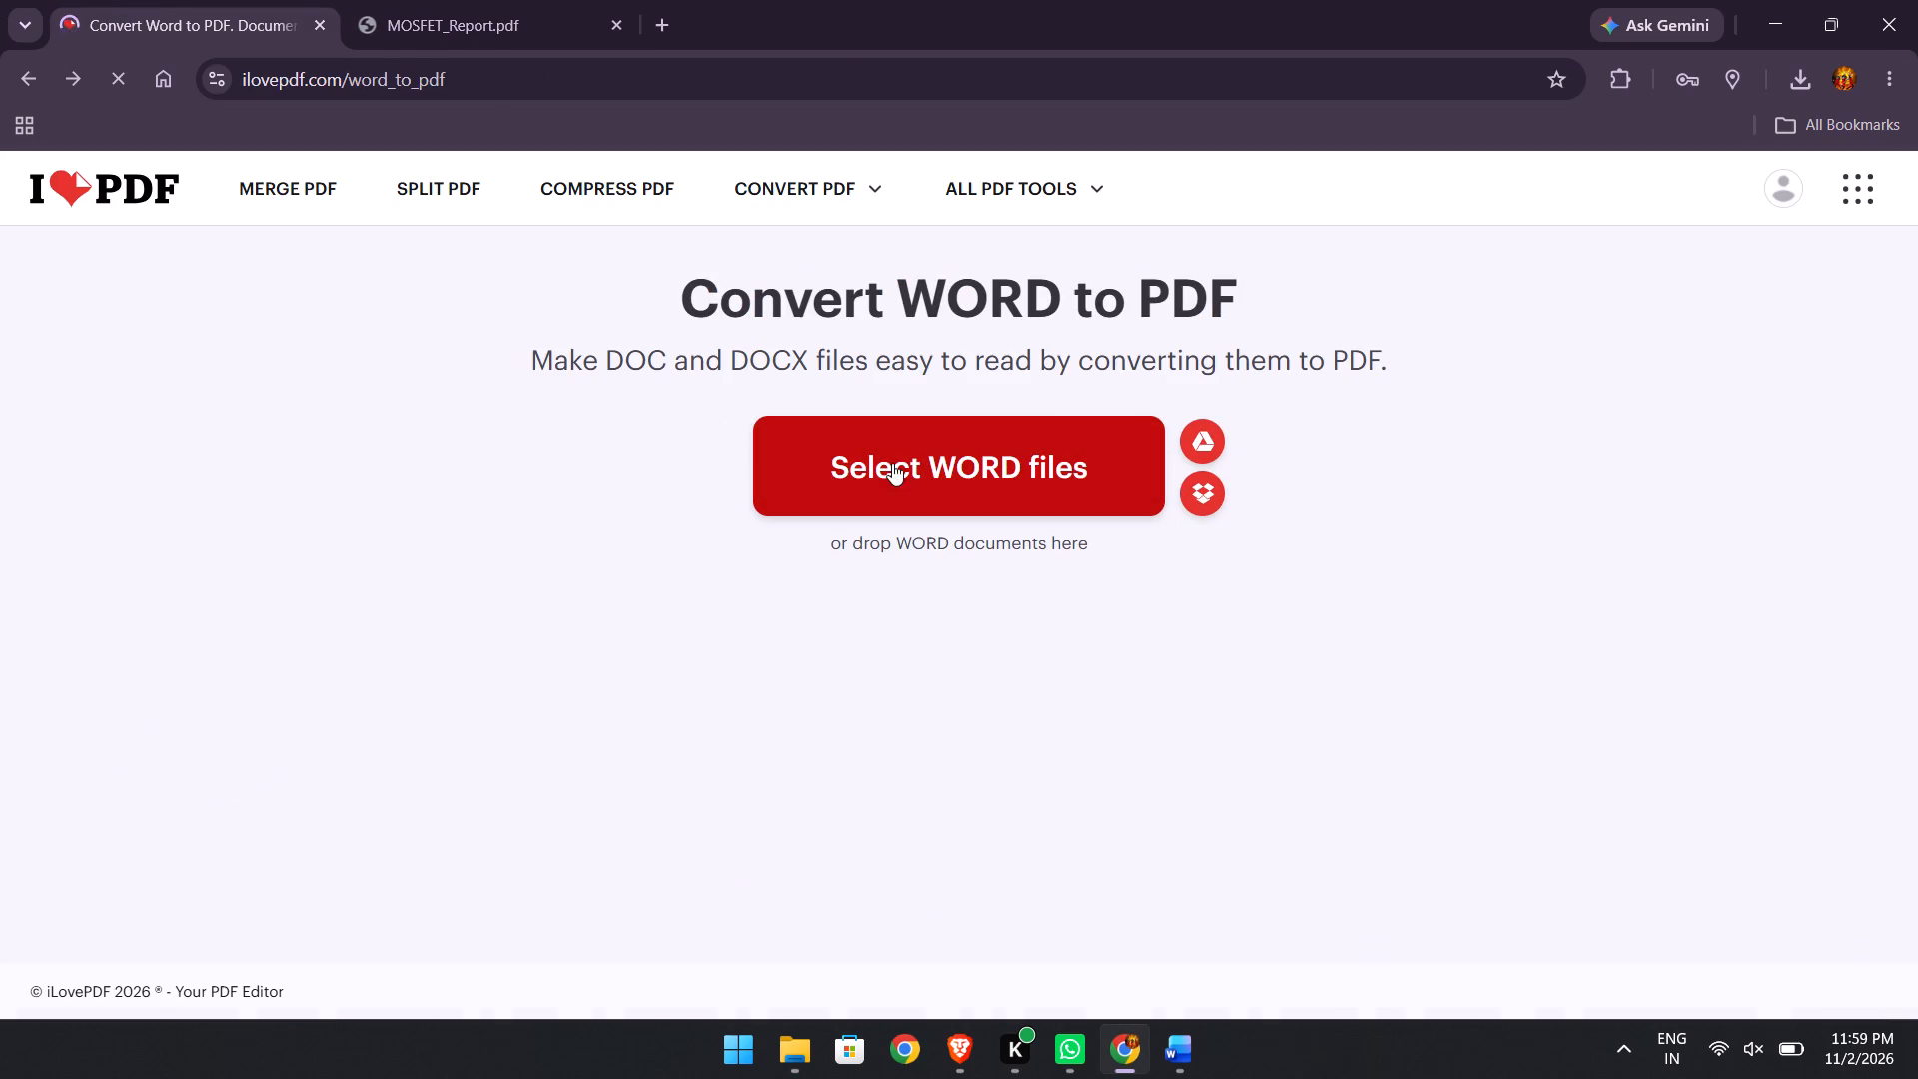
click(900, 458)
click(567, 317)
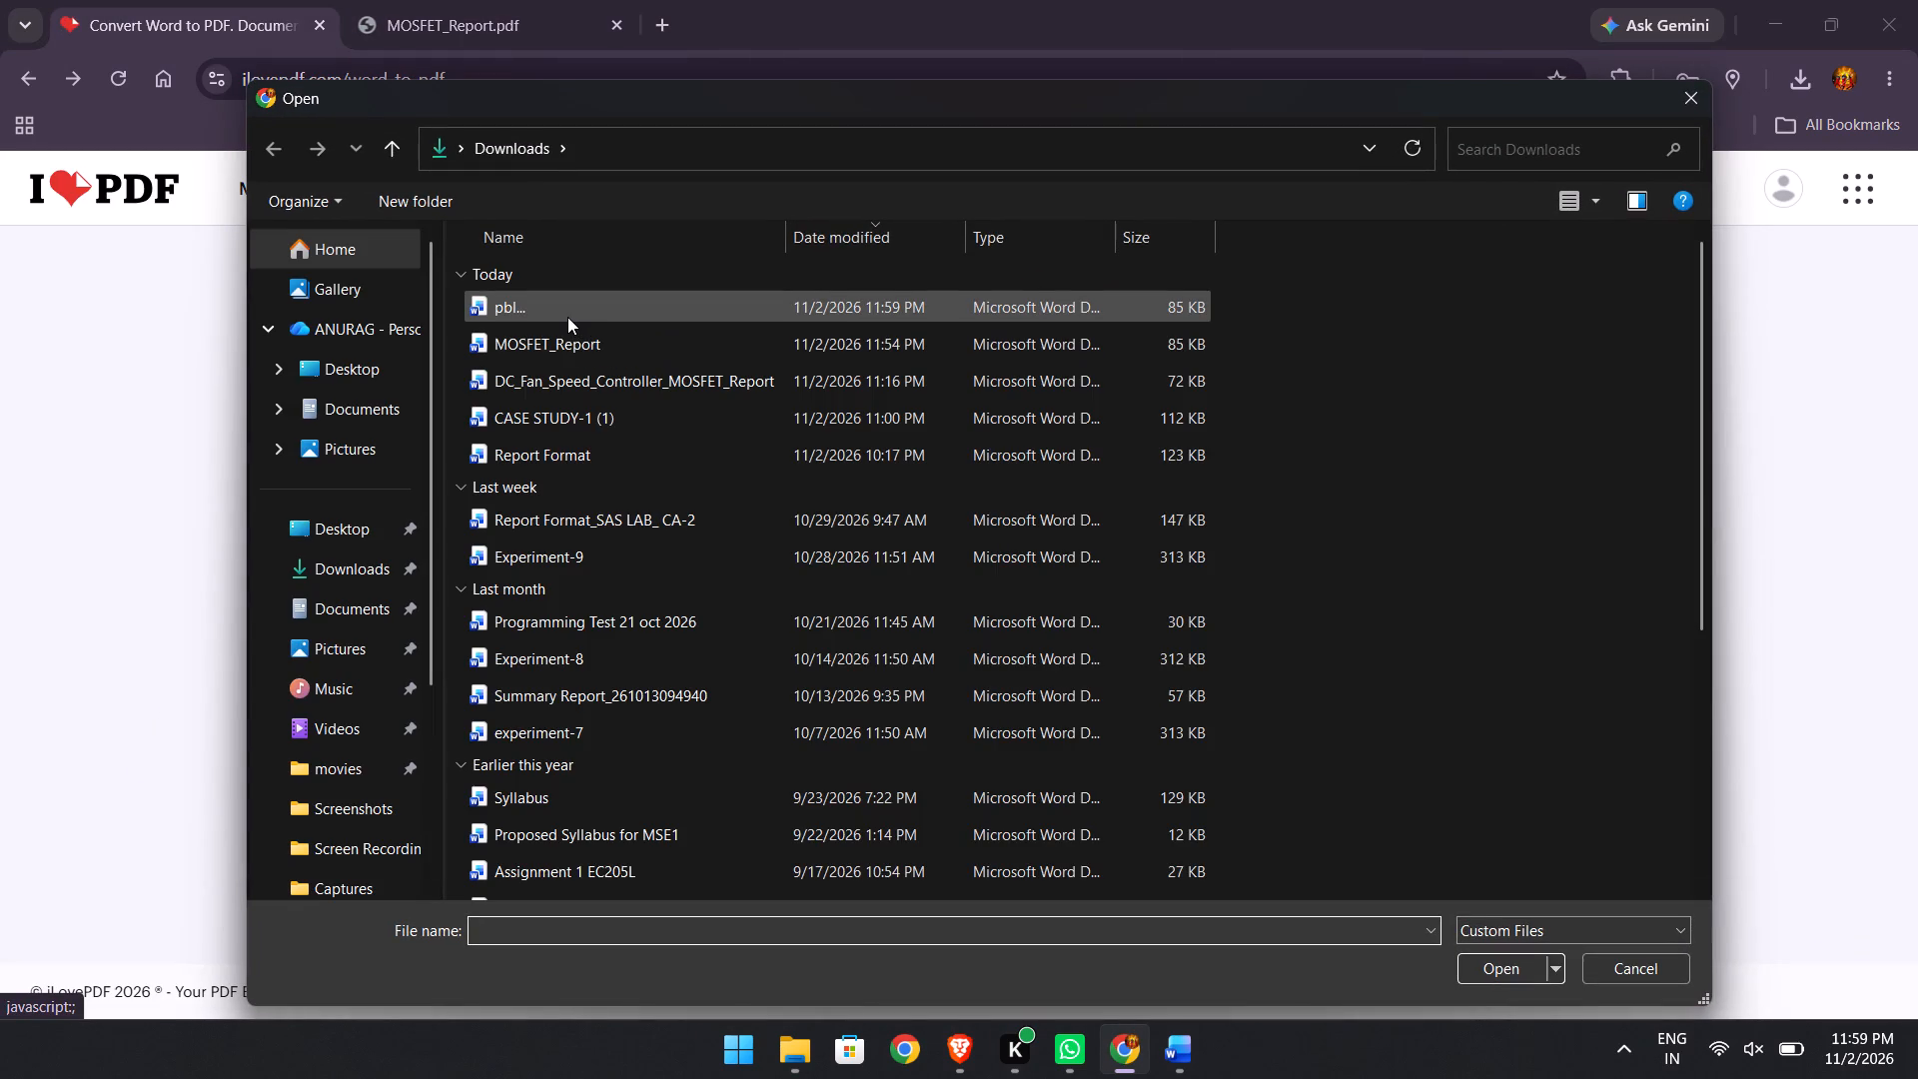
key(Return)
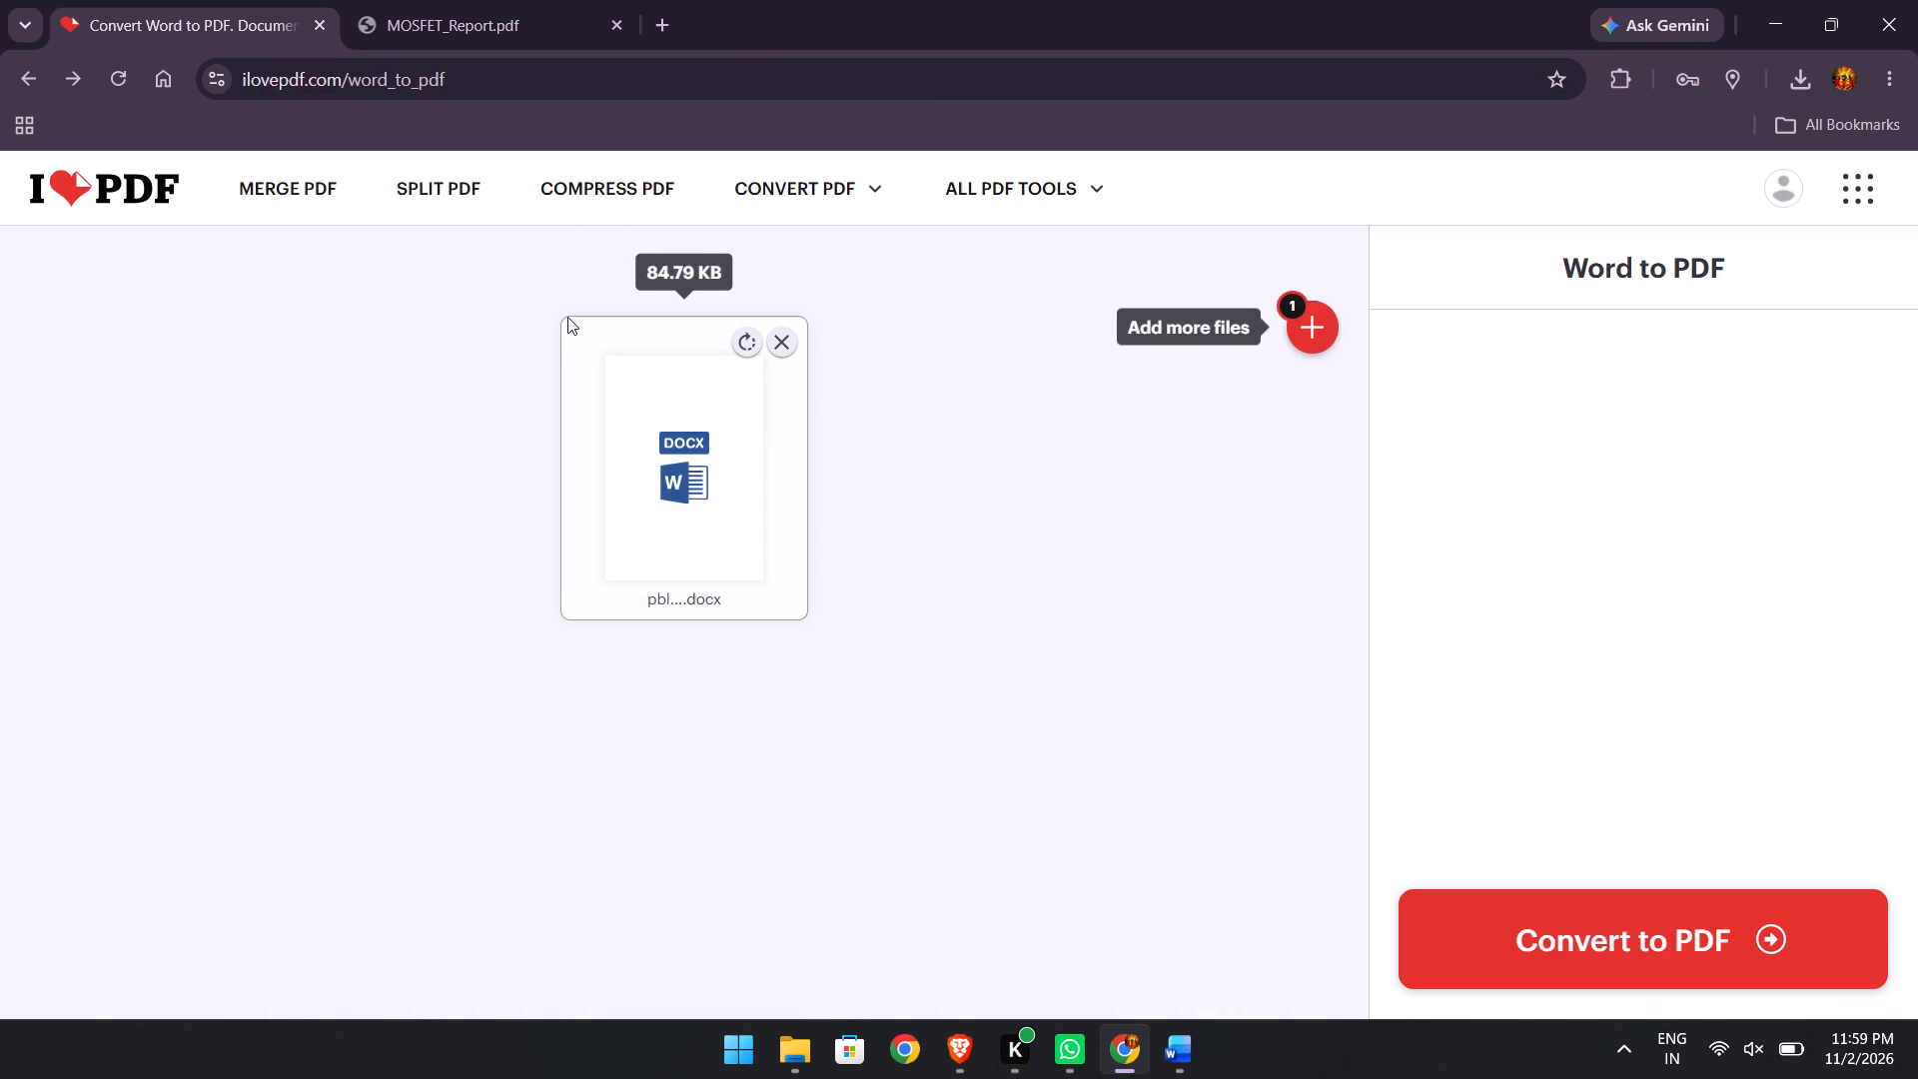
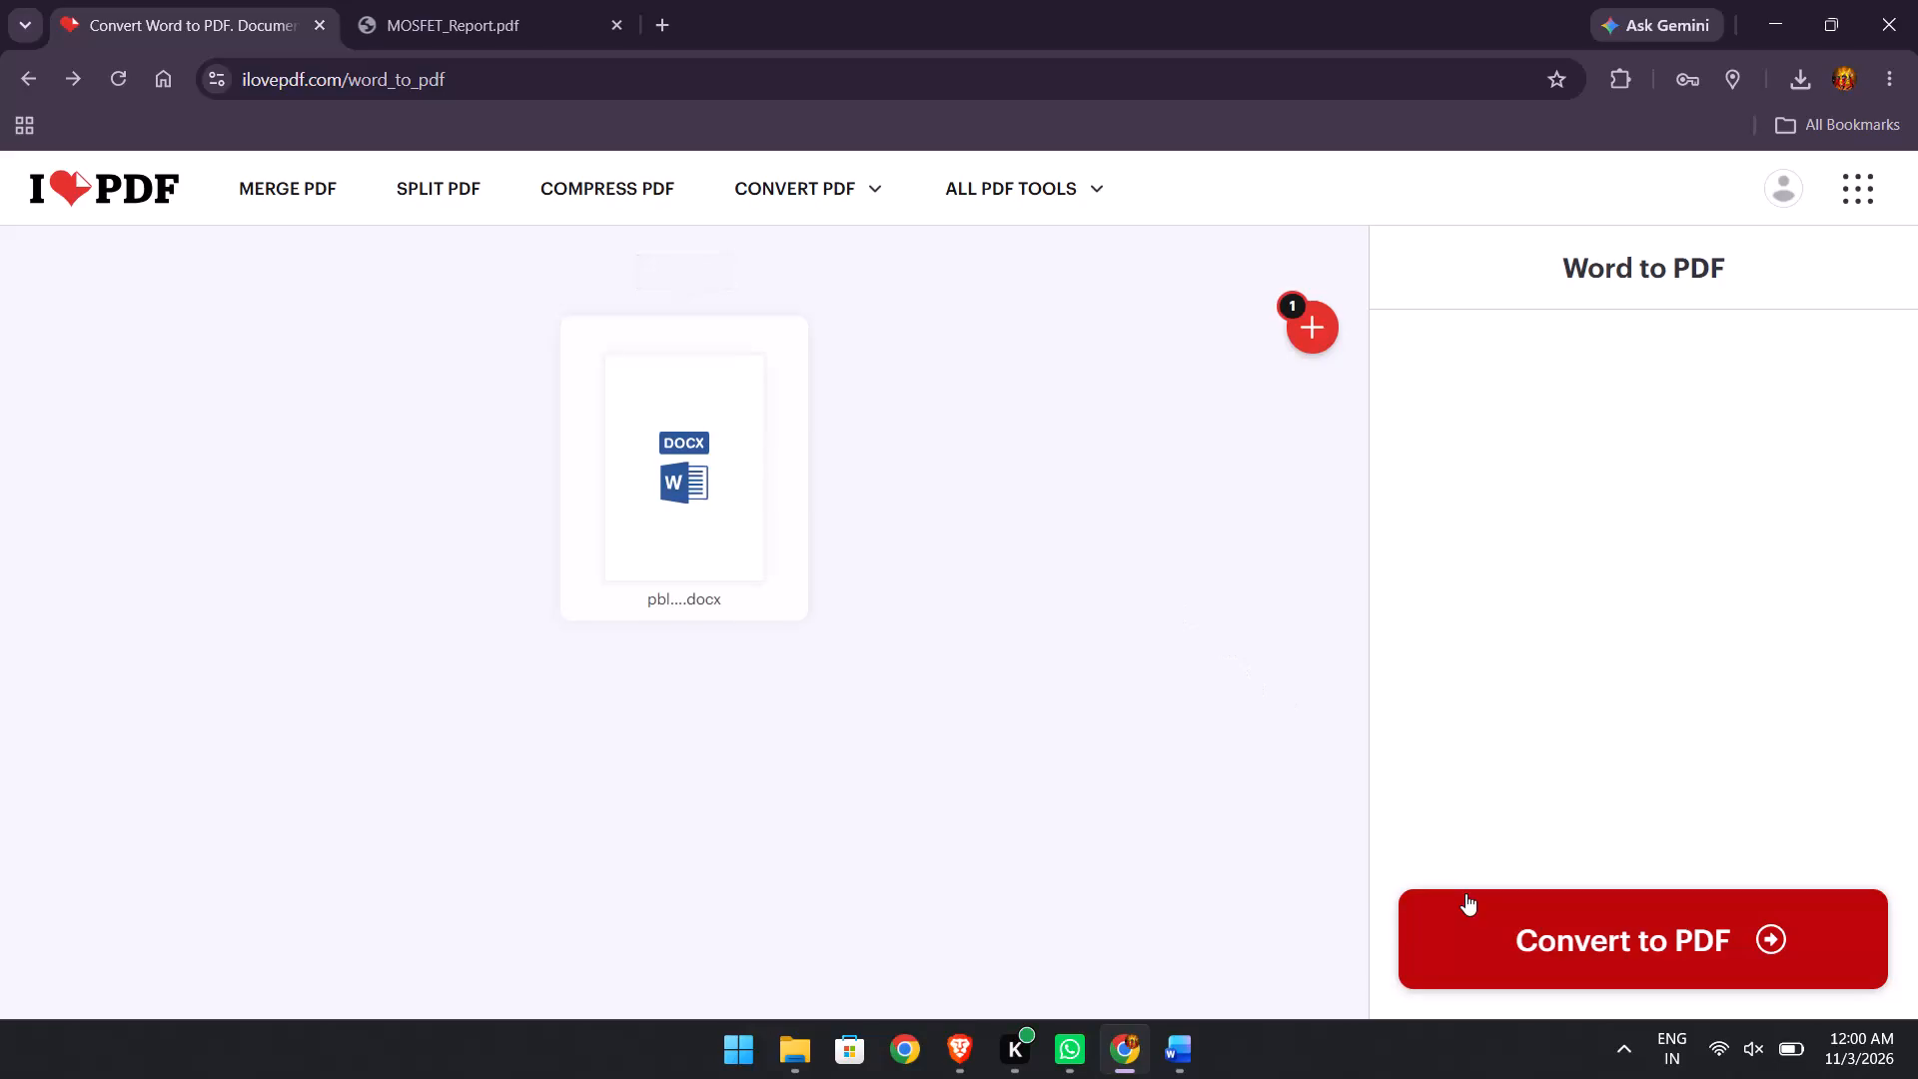
Convert the loaded pbl... Word document to PDF and download the converted file.
click(1519, 913)
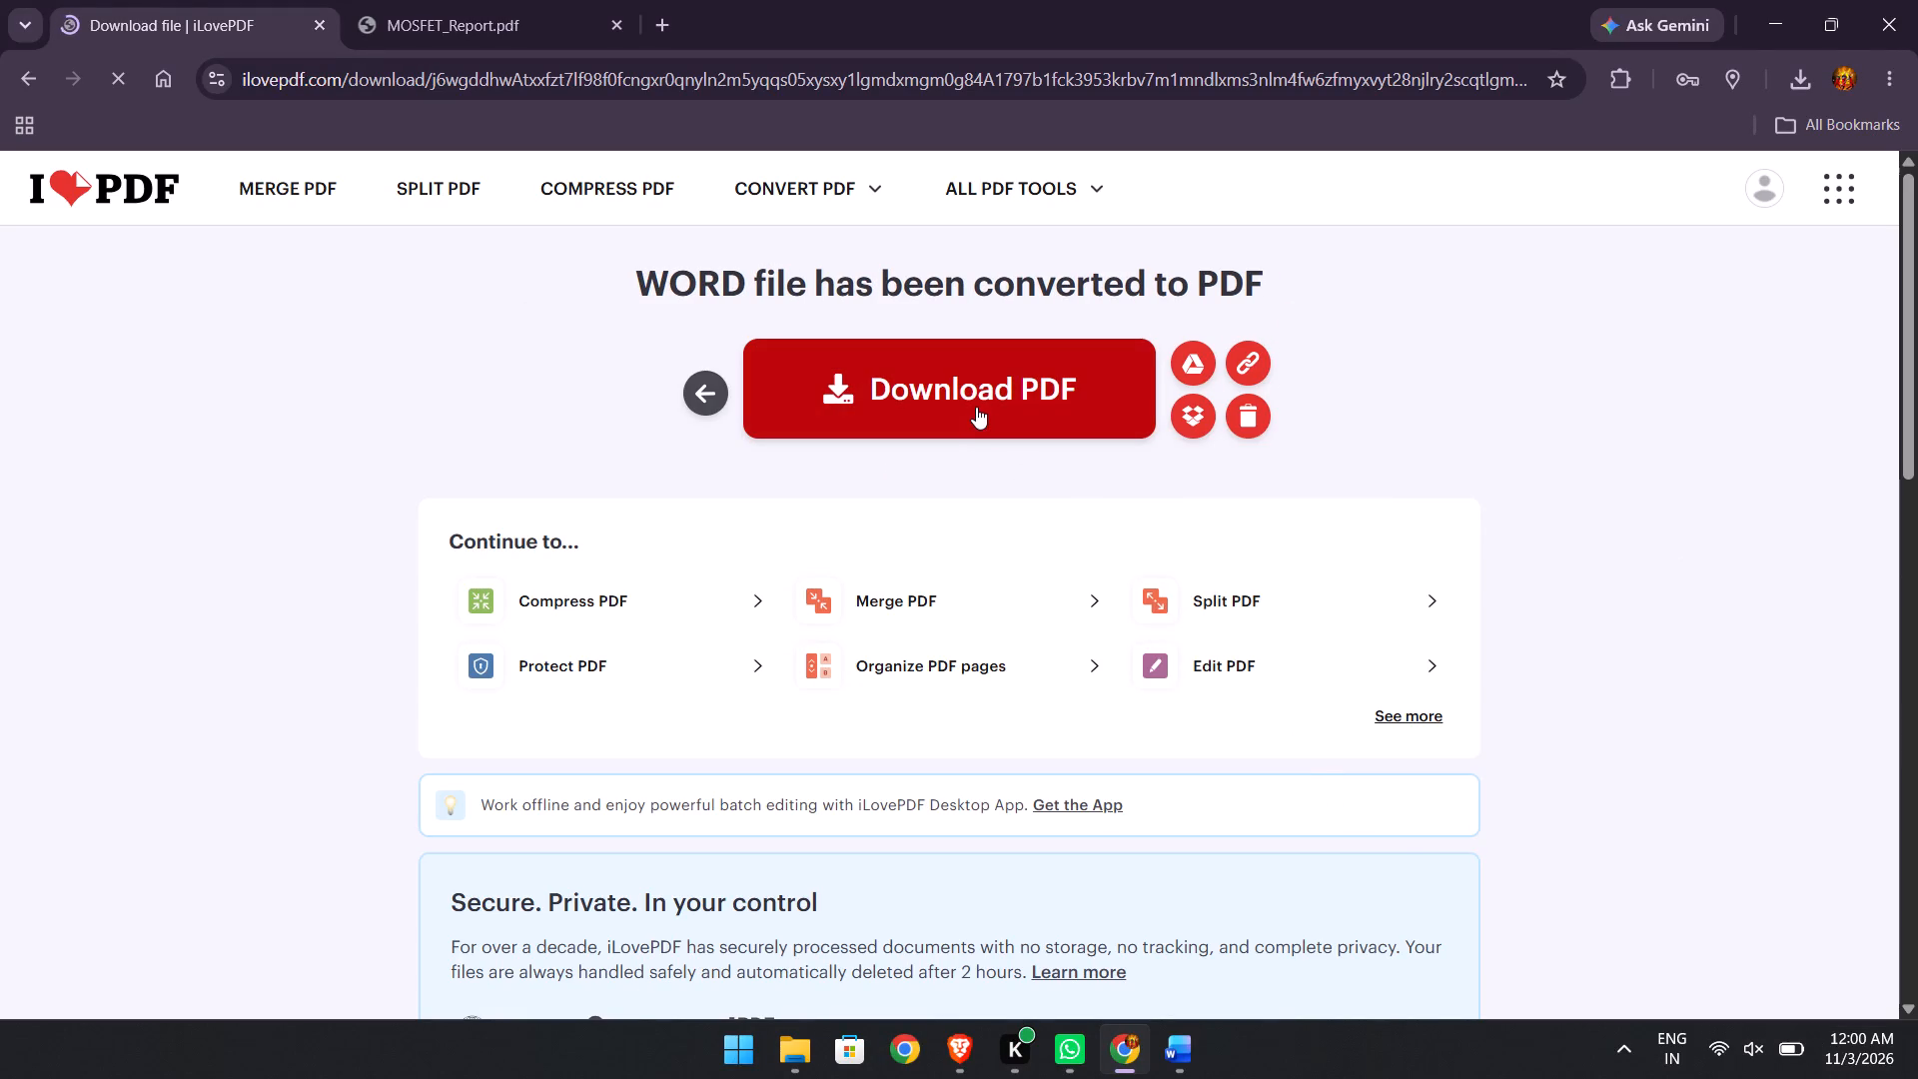
click(976, 407)
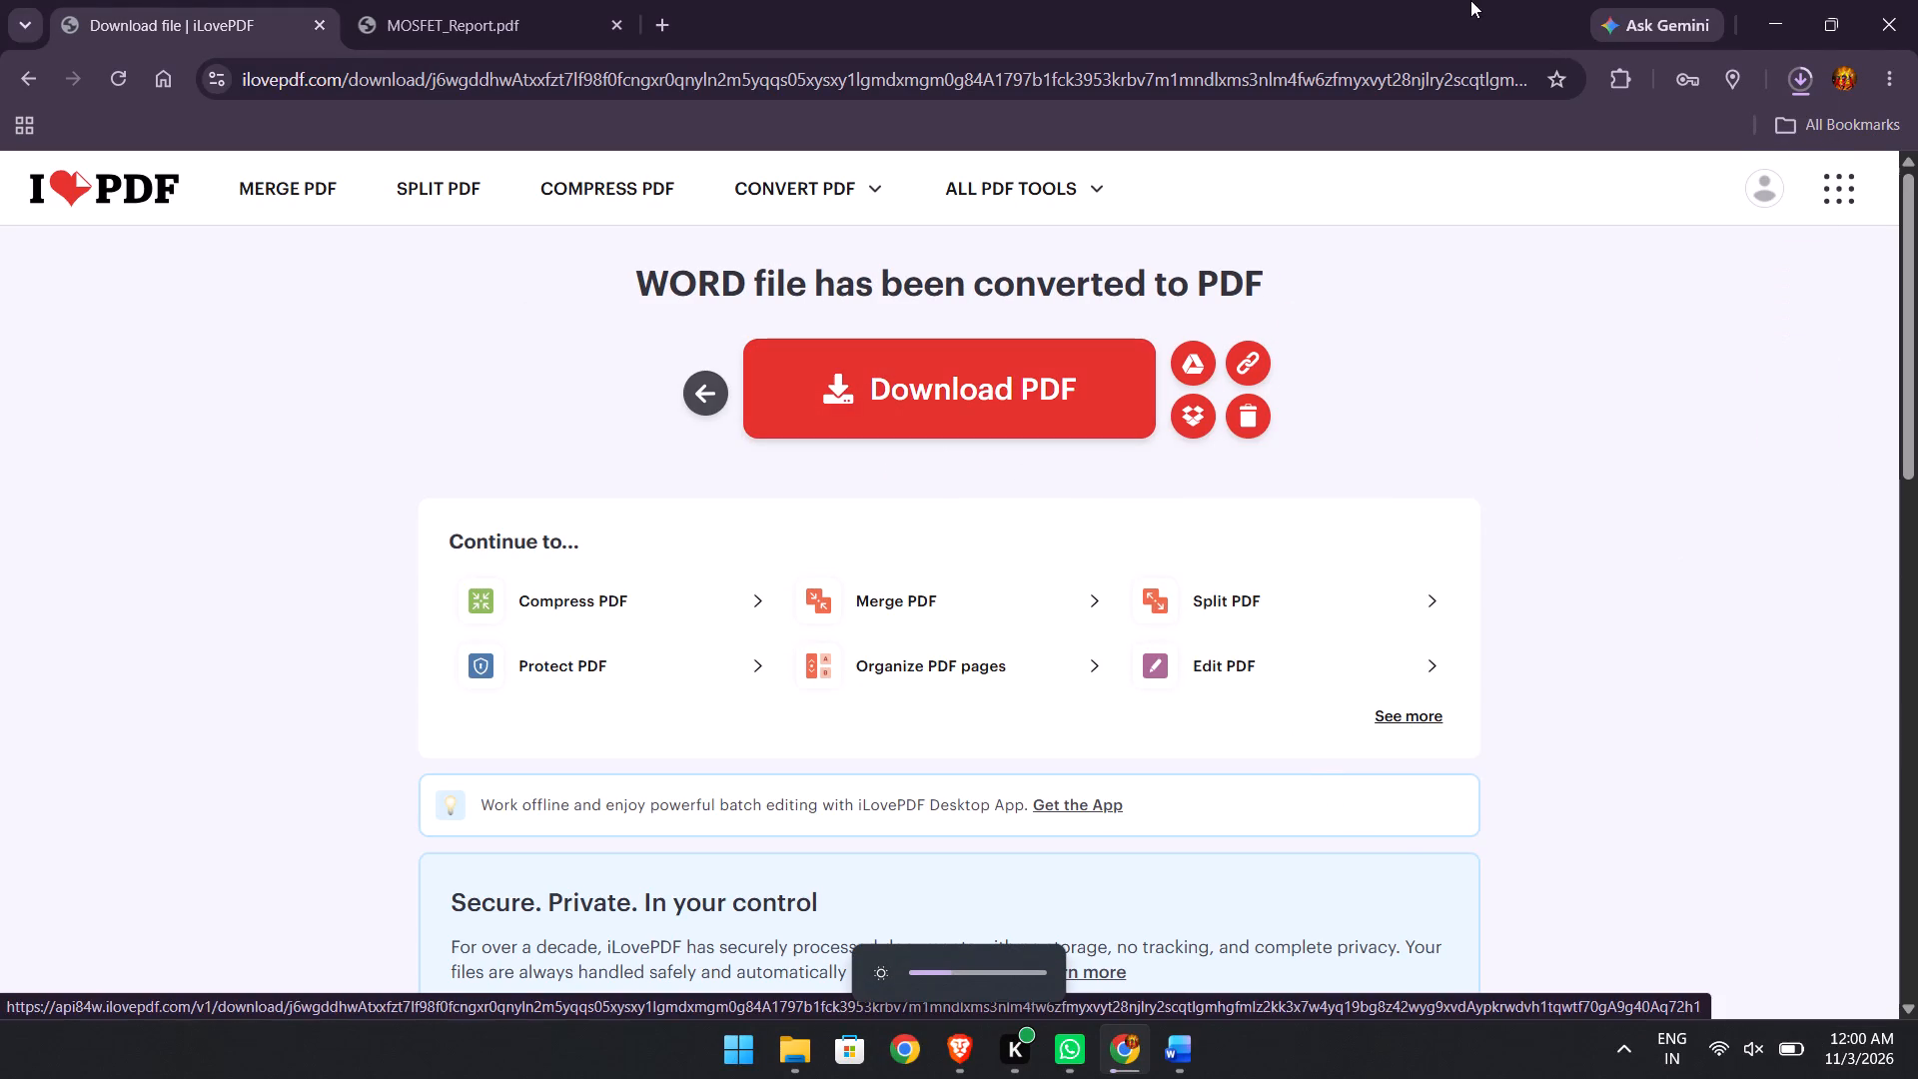
Open the downloaded pbl... PDF and check the "Submitted by" and "Submitted to" details on its cover page.
click(1795, 84)
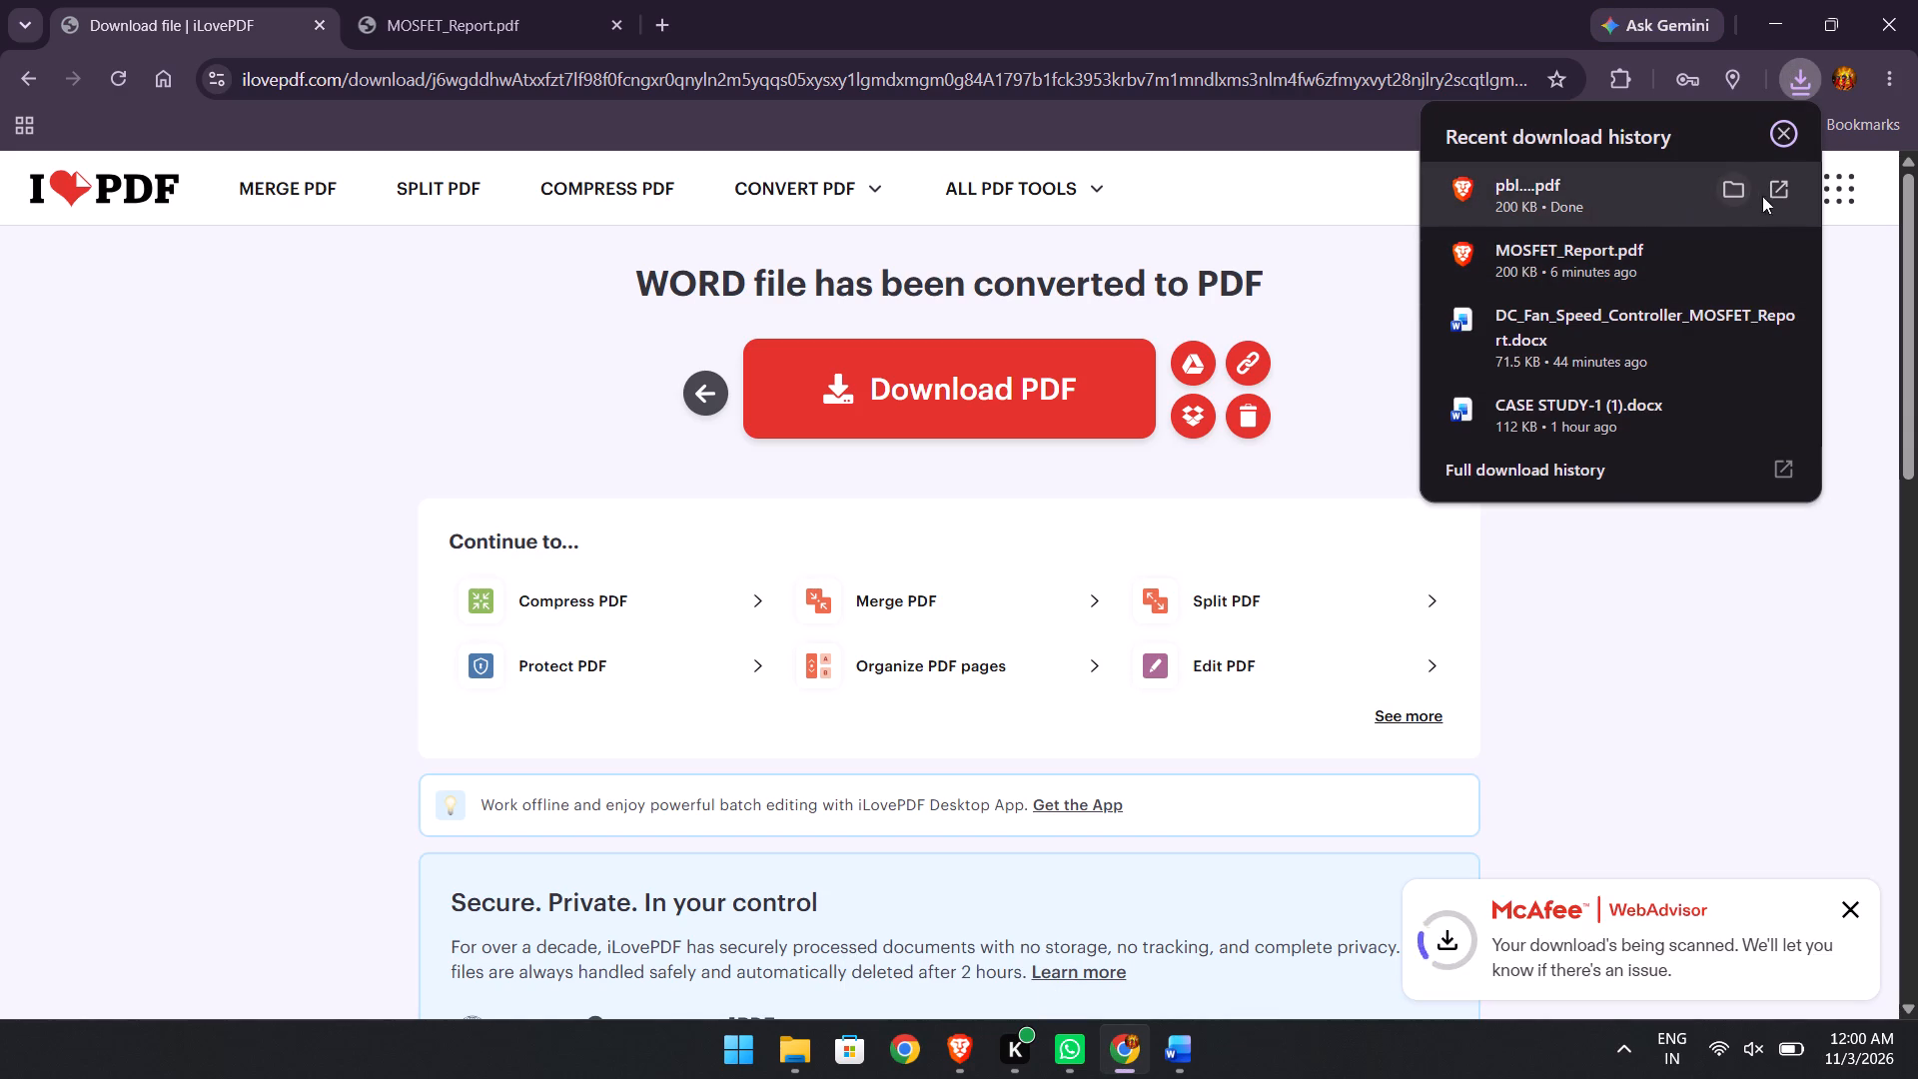
click(1775, 194)
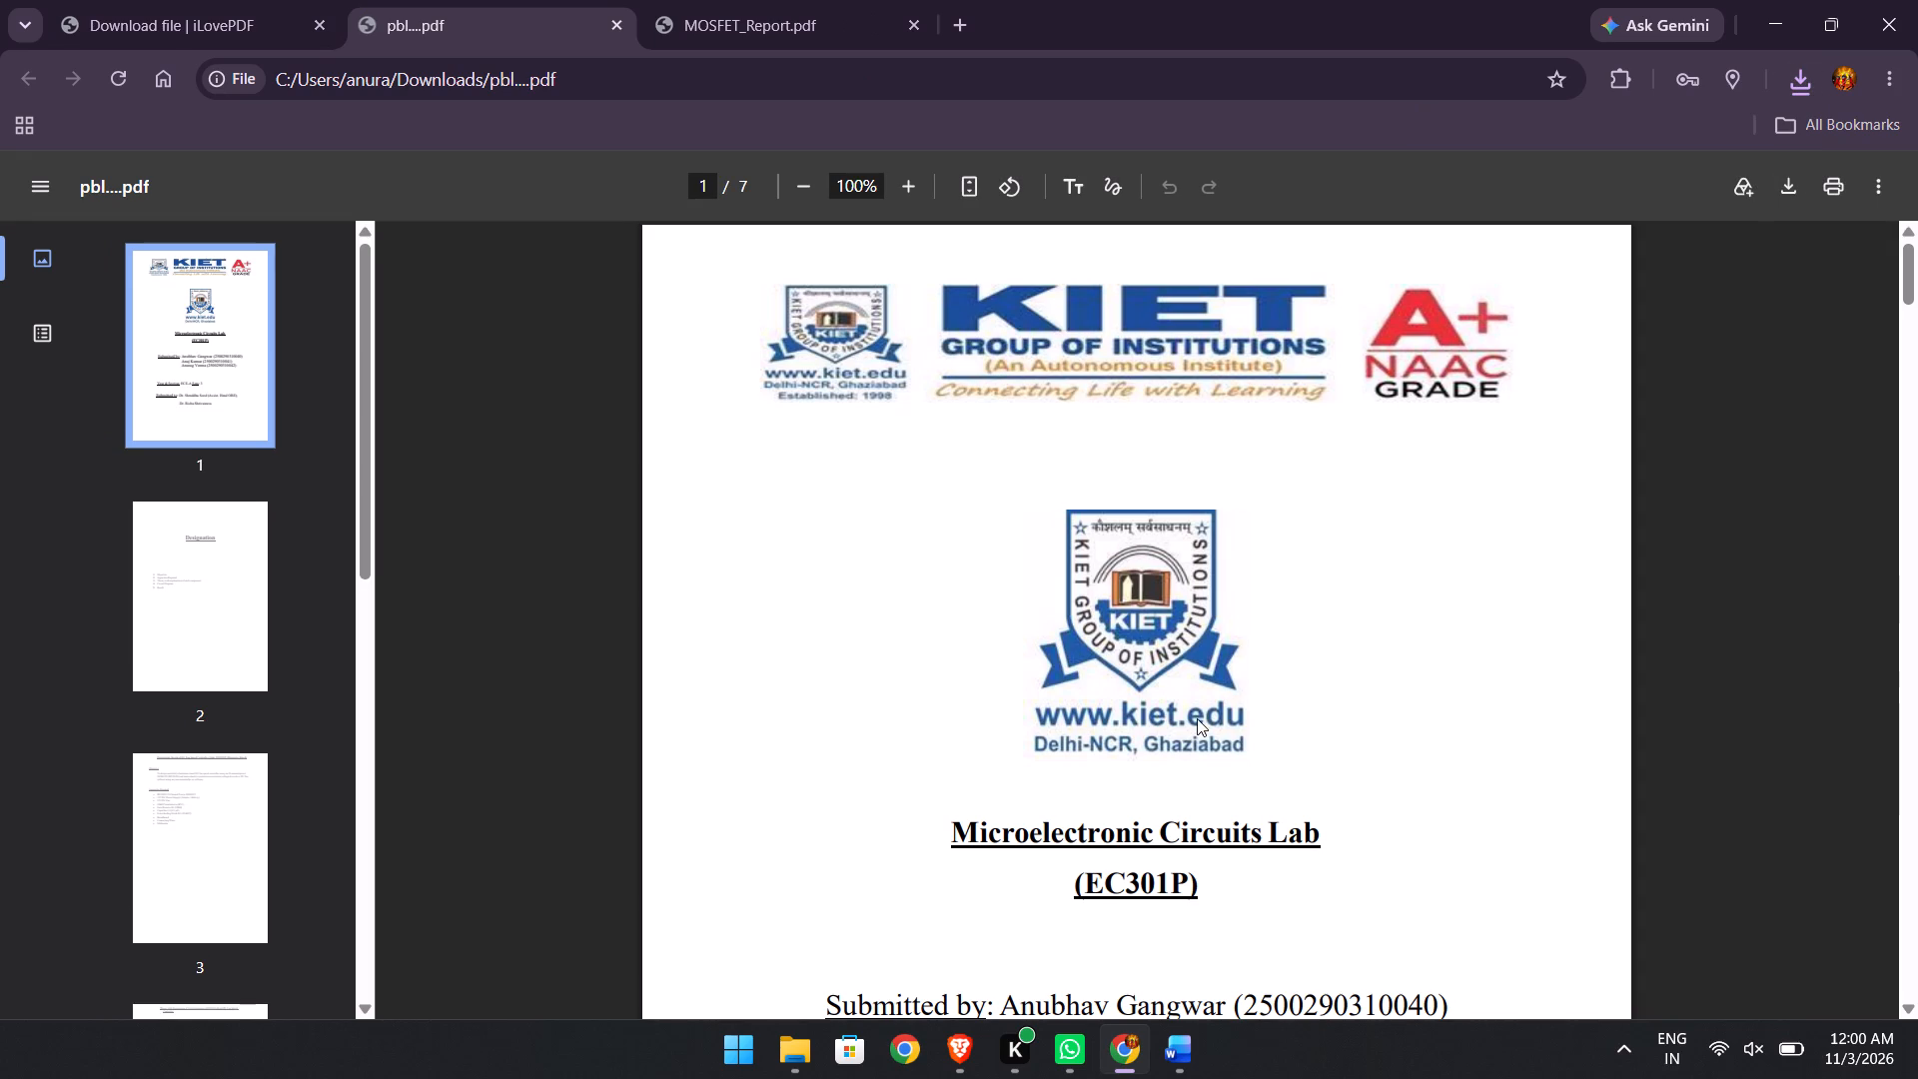
scroll(1197, 718, down, 5)
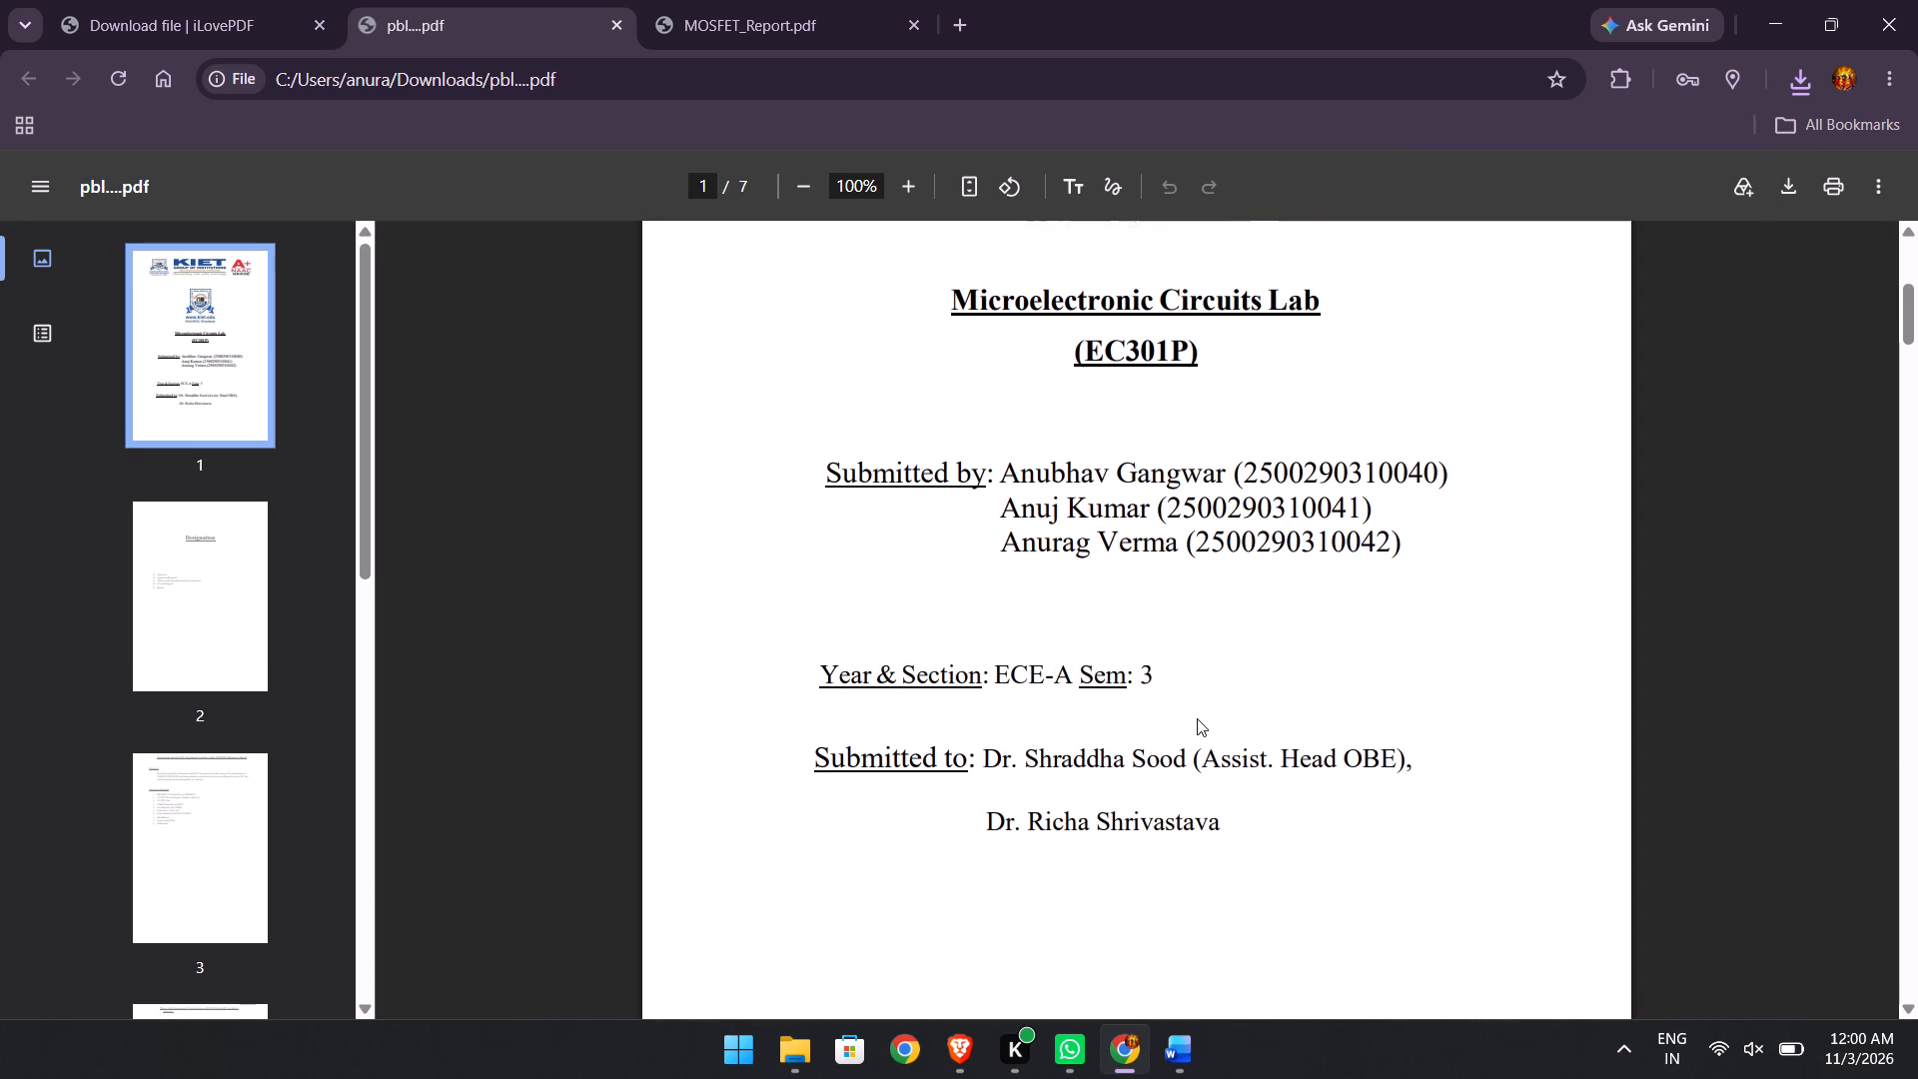
scroll(1197, 718, down, 2)
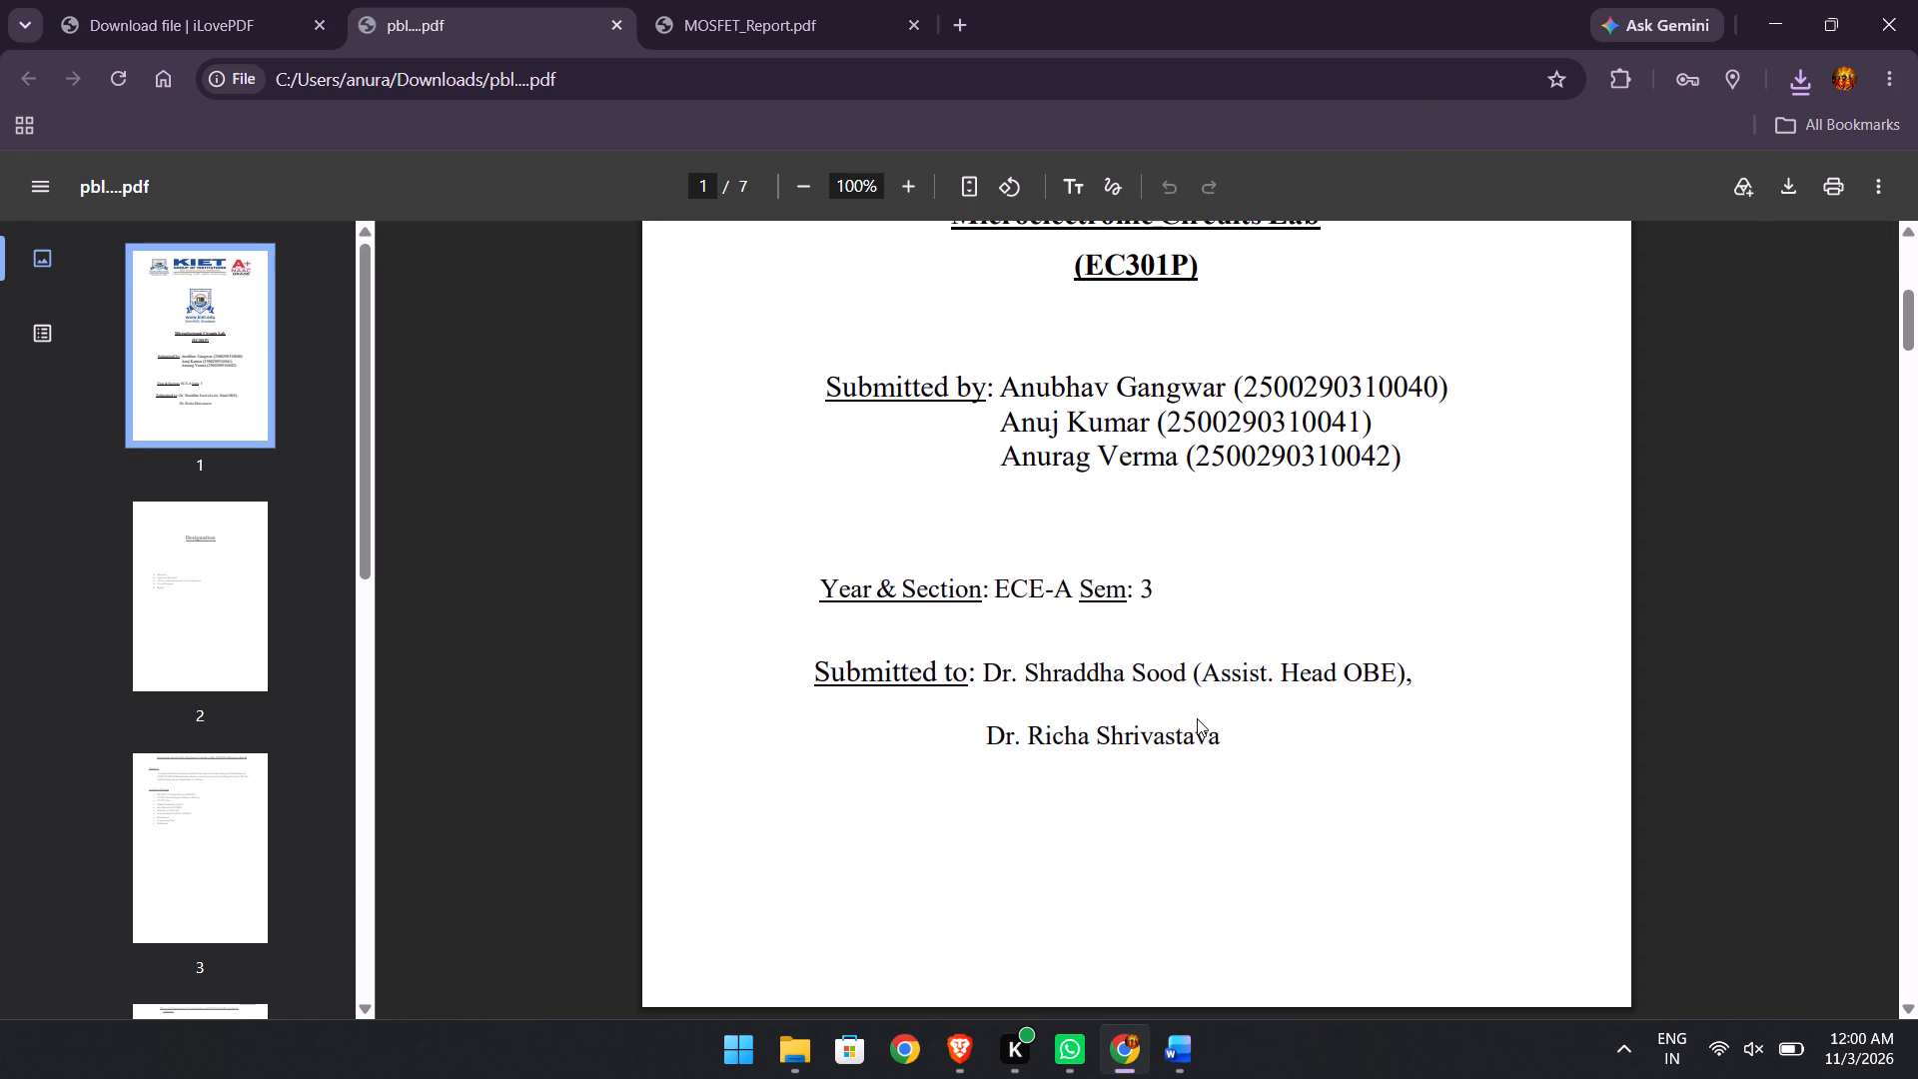
Review the pages of the pbl... PDF from the cover through the Result section, and close the browser window.
scroll(1197, 718, down, 1)
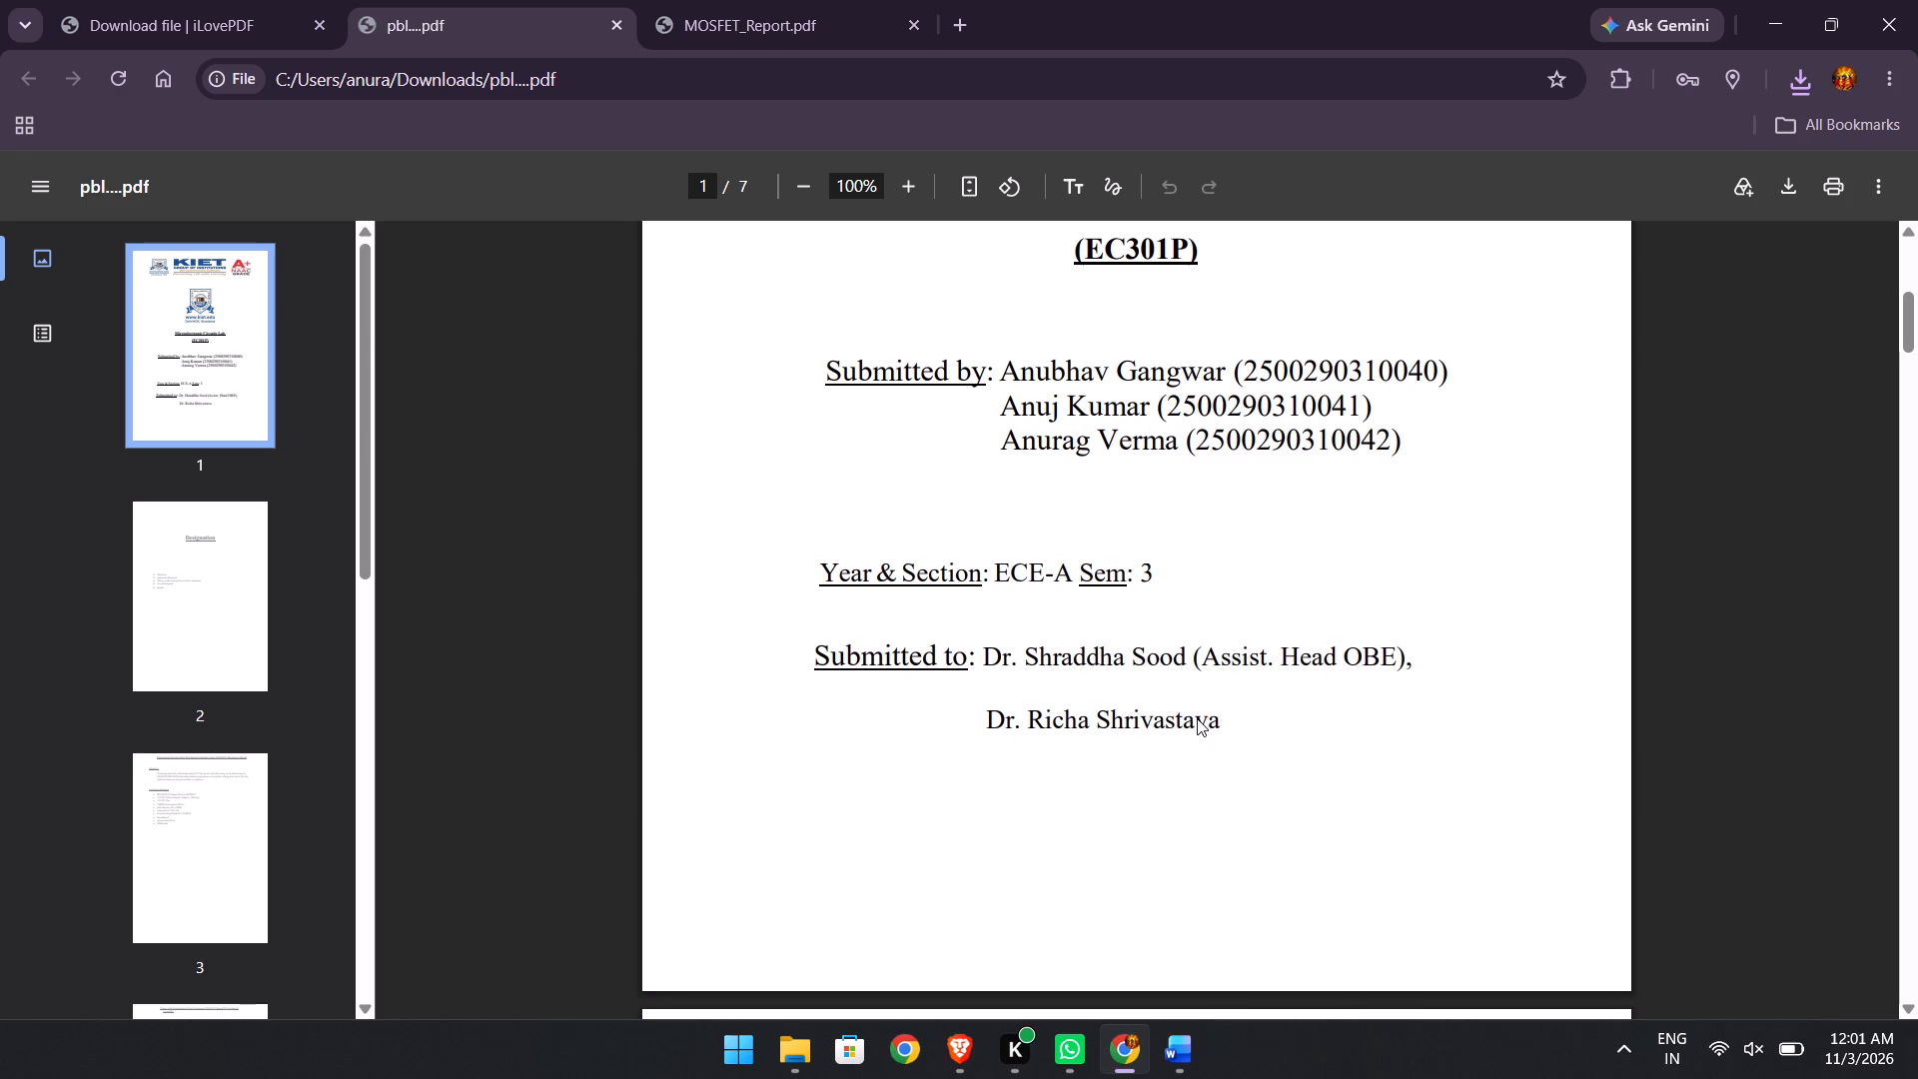
scroll(1197, 718, down, 3)
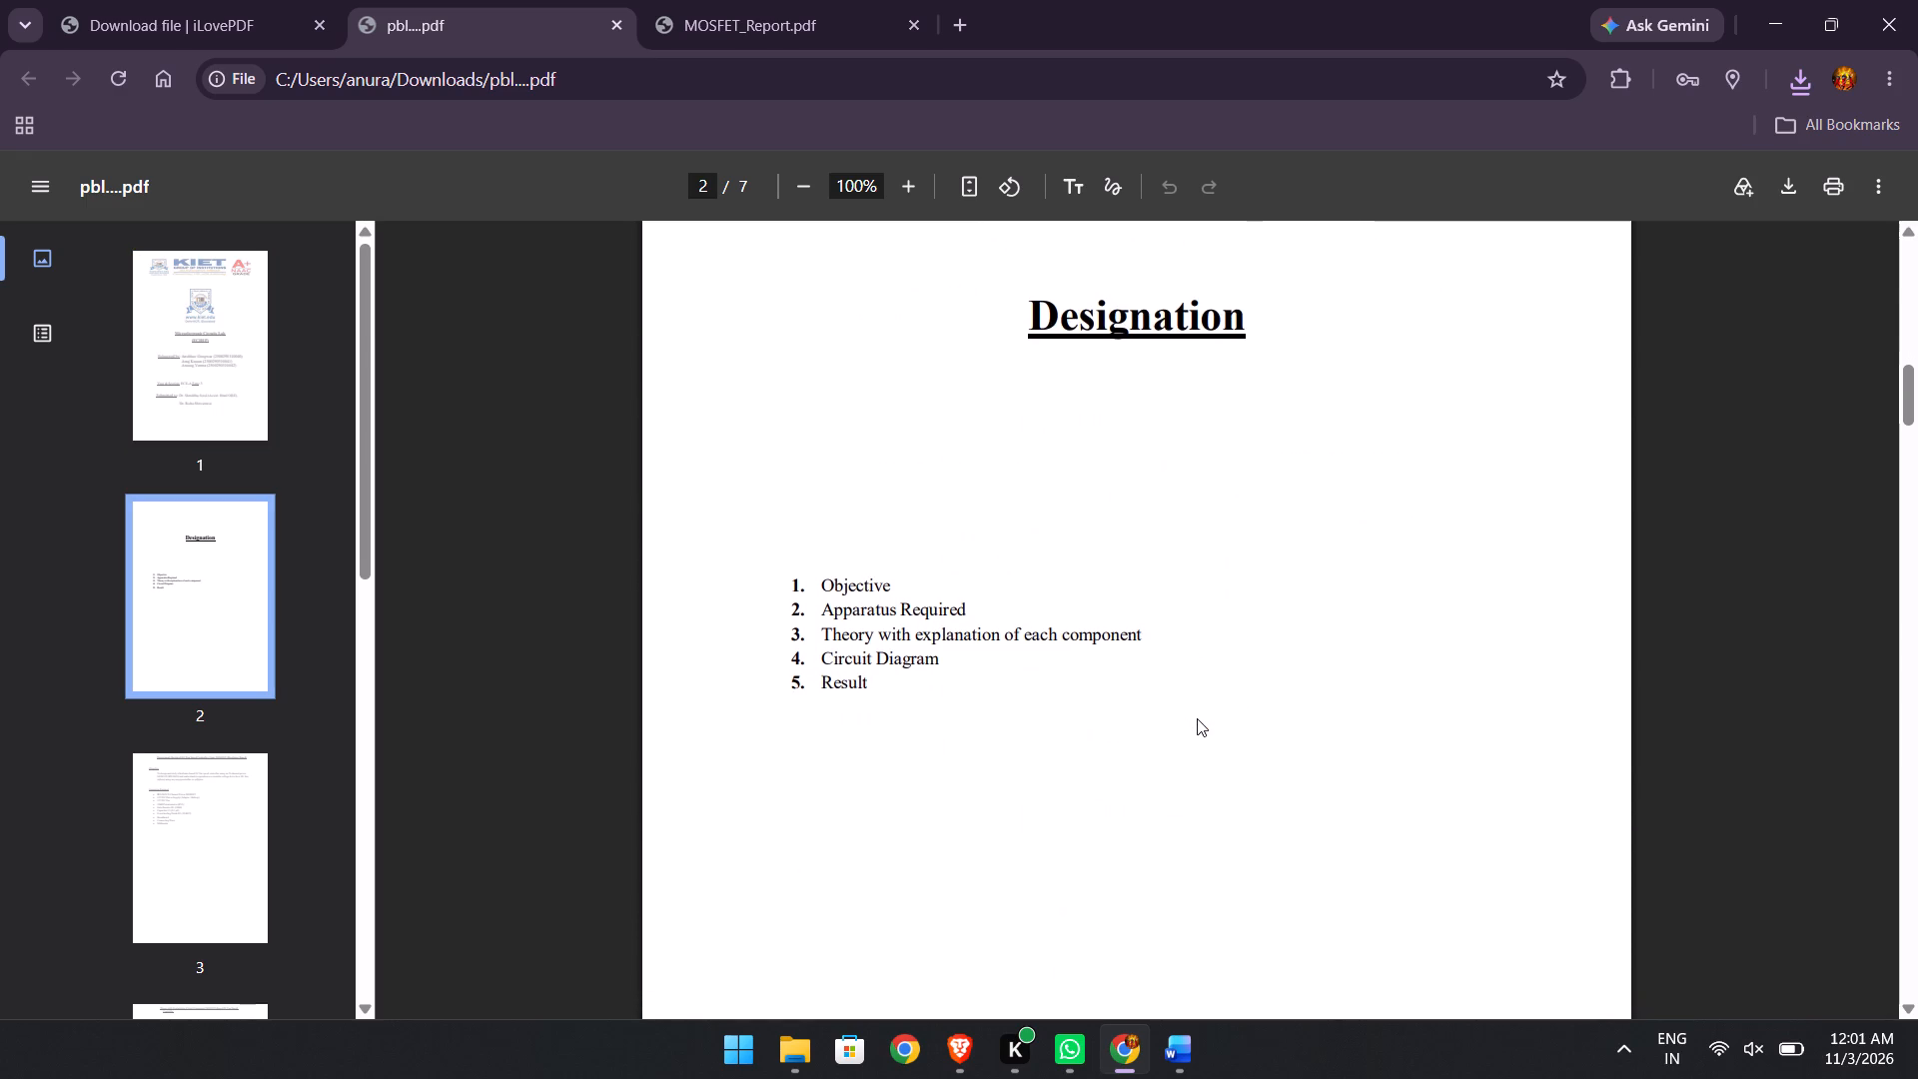
scroll(1197, 718, down, 4)
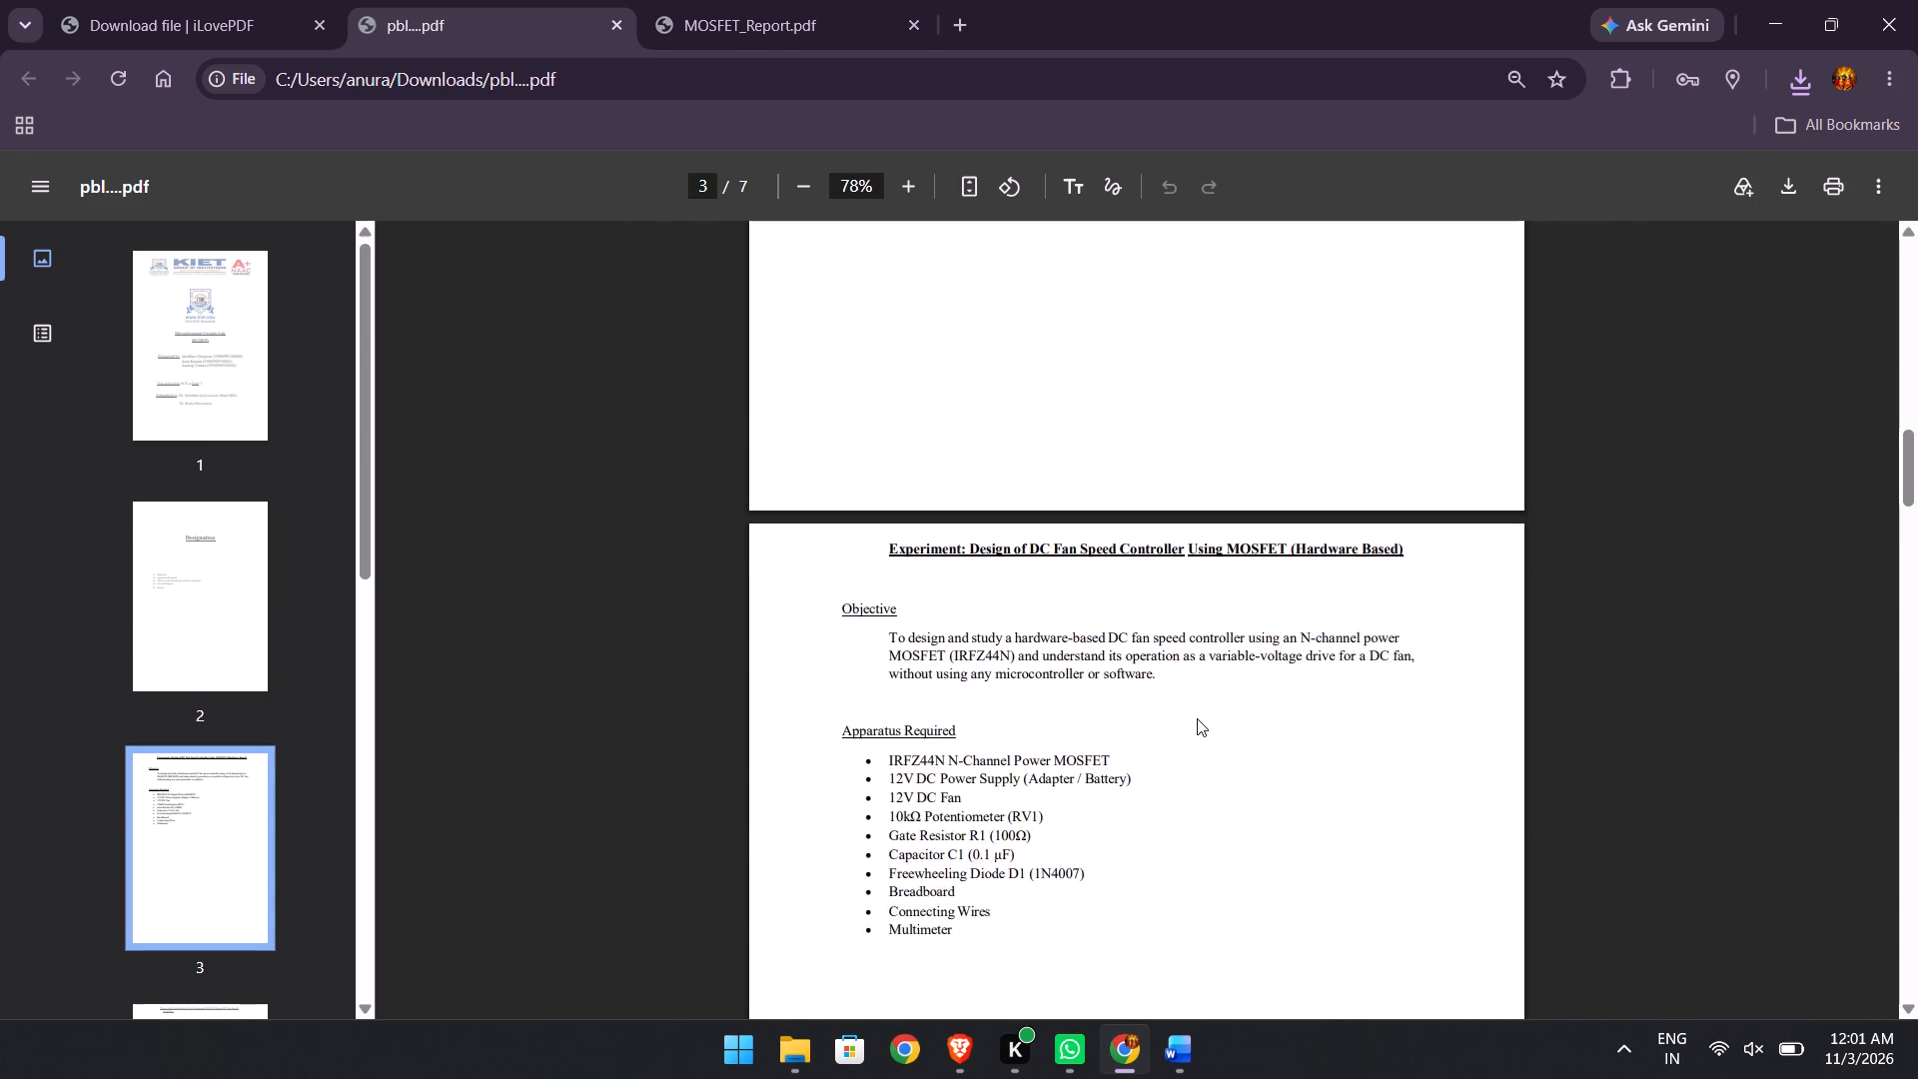
scroll(1197, 718, down, 7)
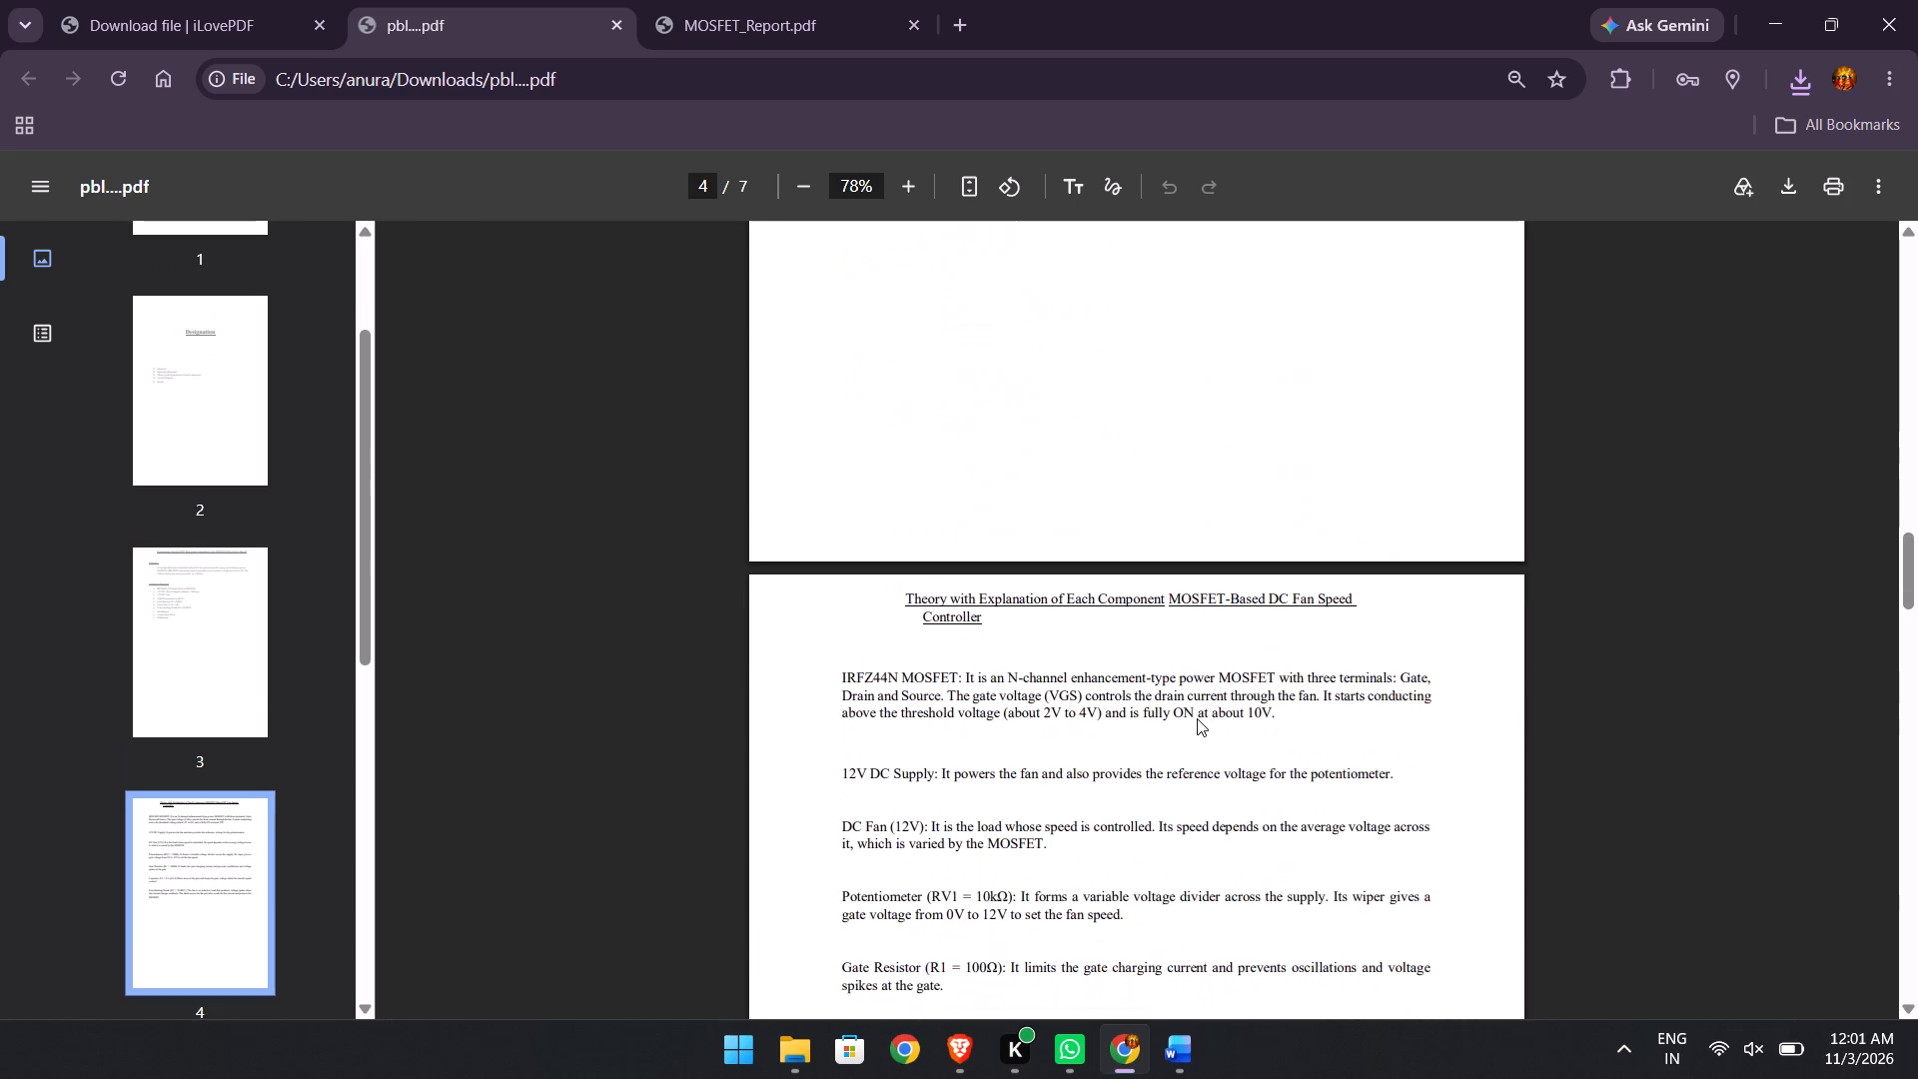
scroll(1197, 718, down, 8)
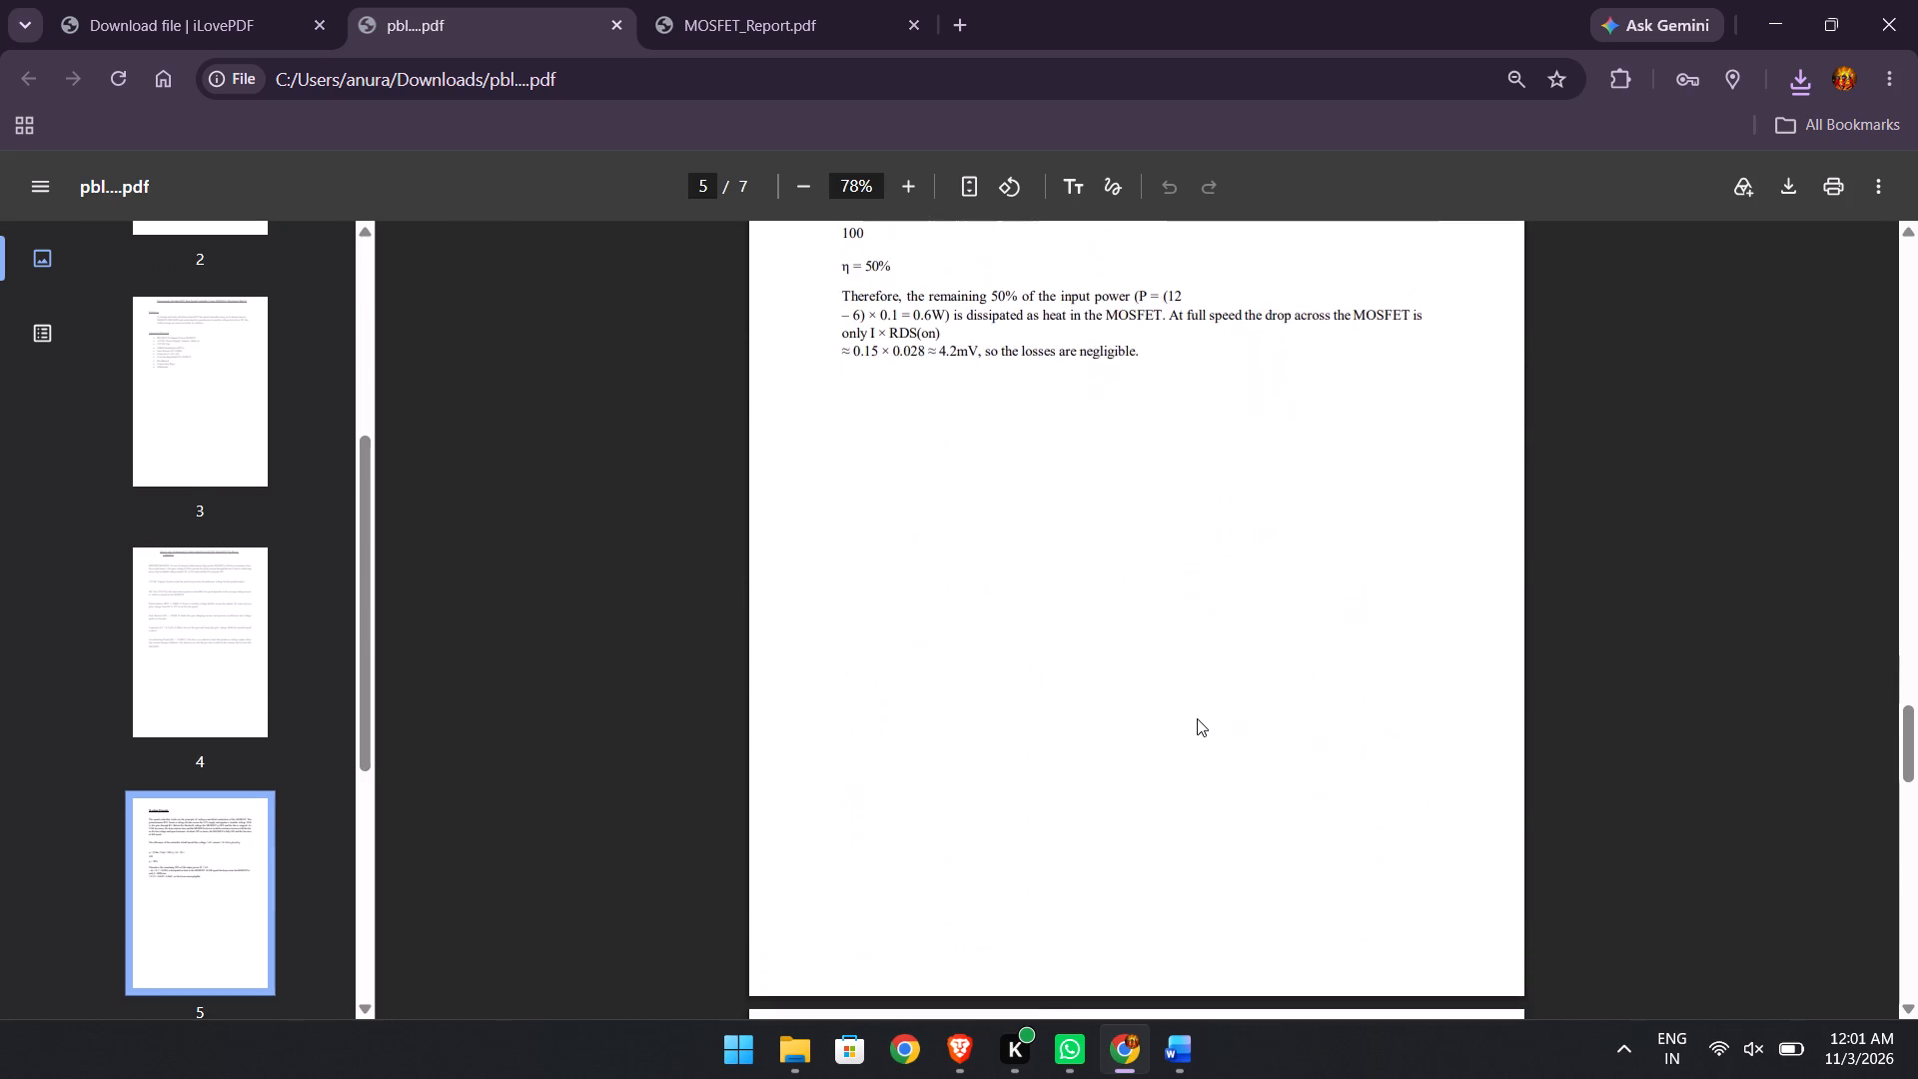
scroll(1197, 718, down, 4)
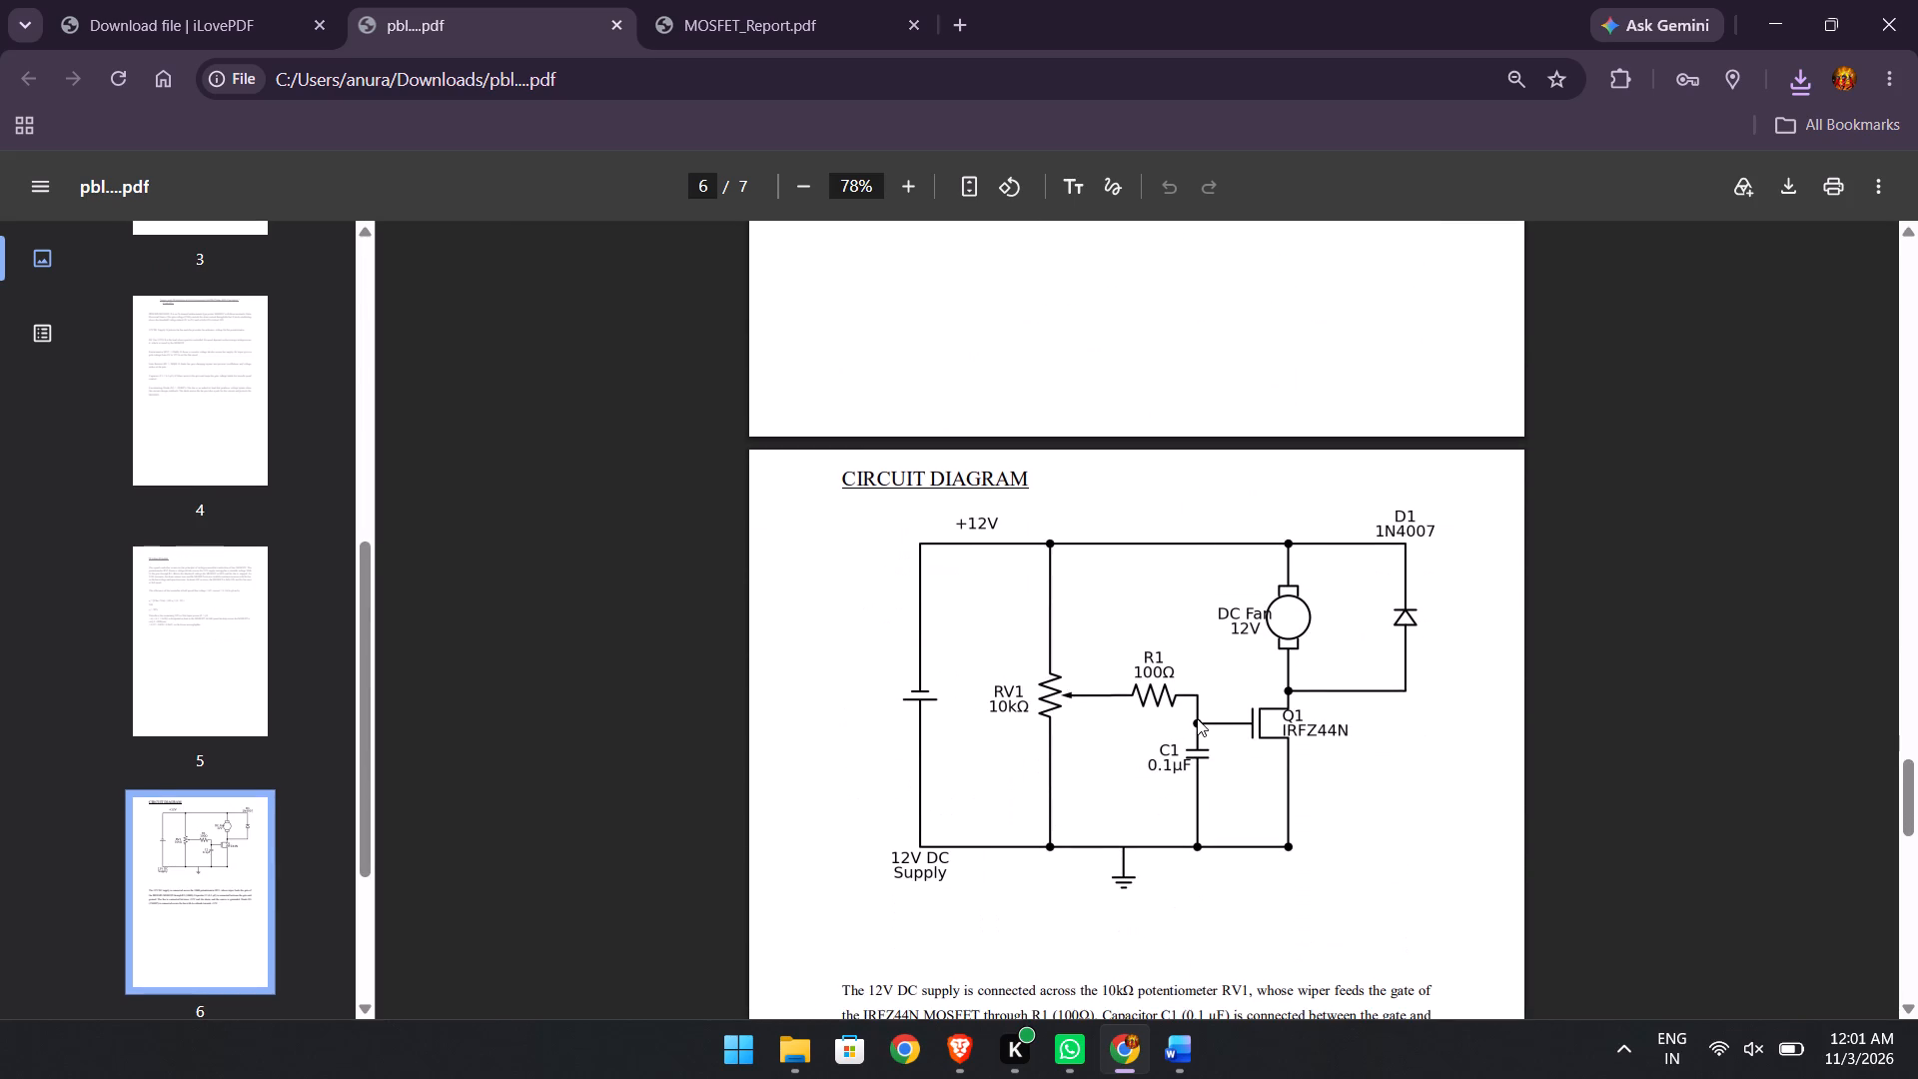
scroll(1197, 718, down, 6)
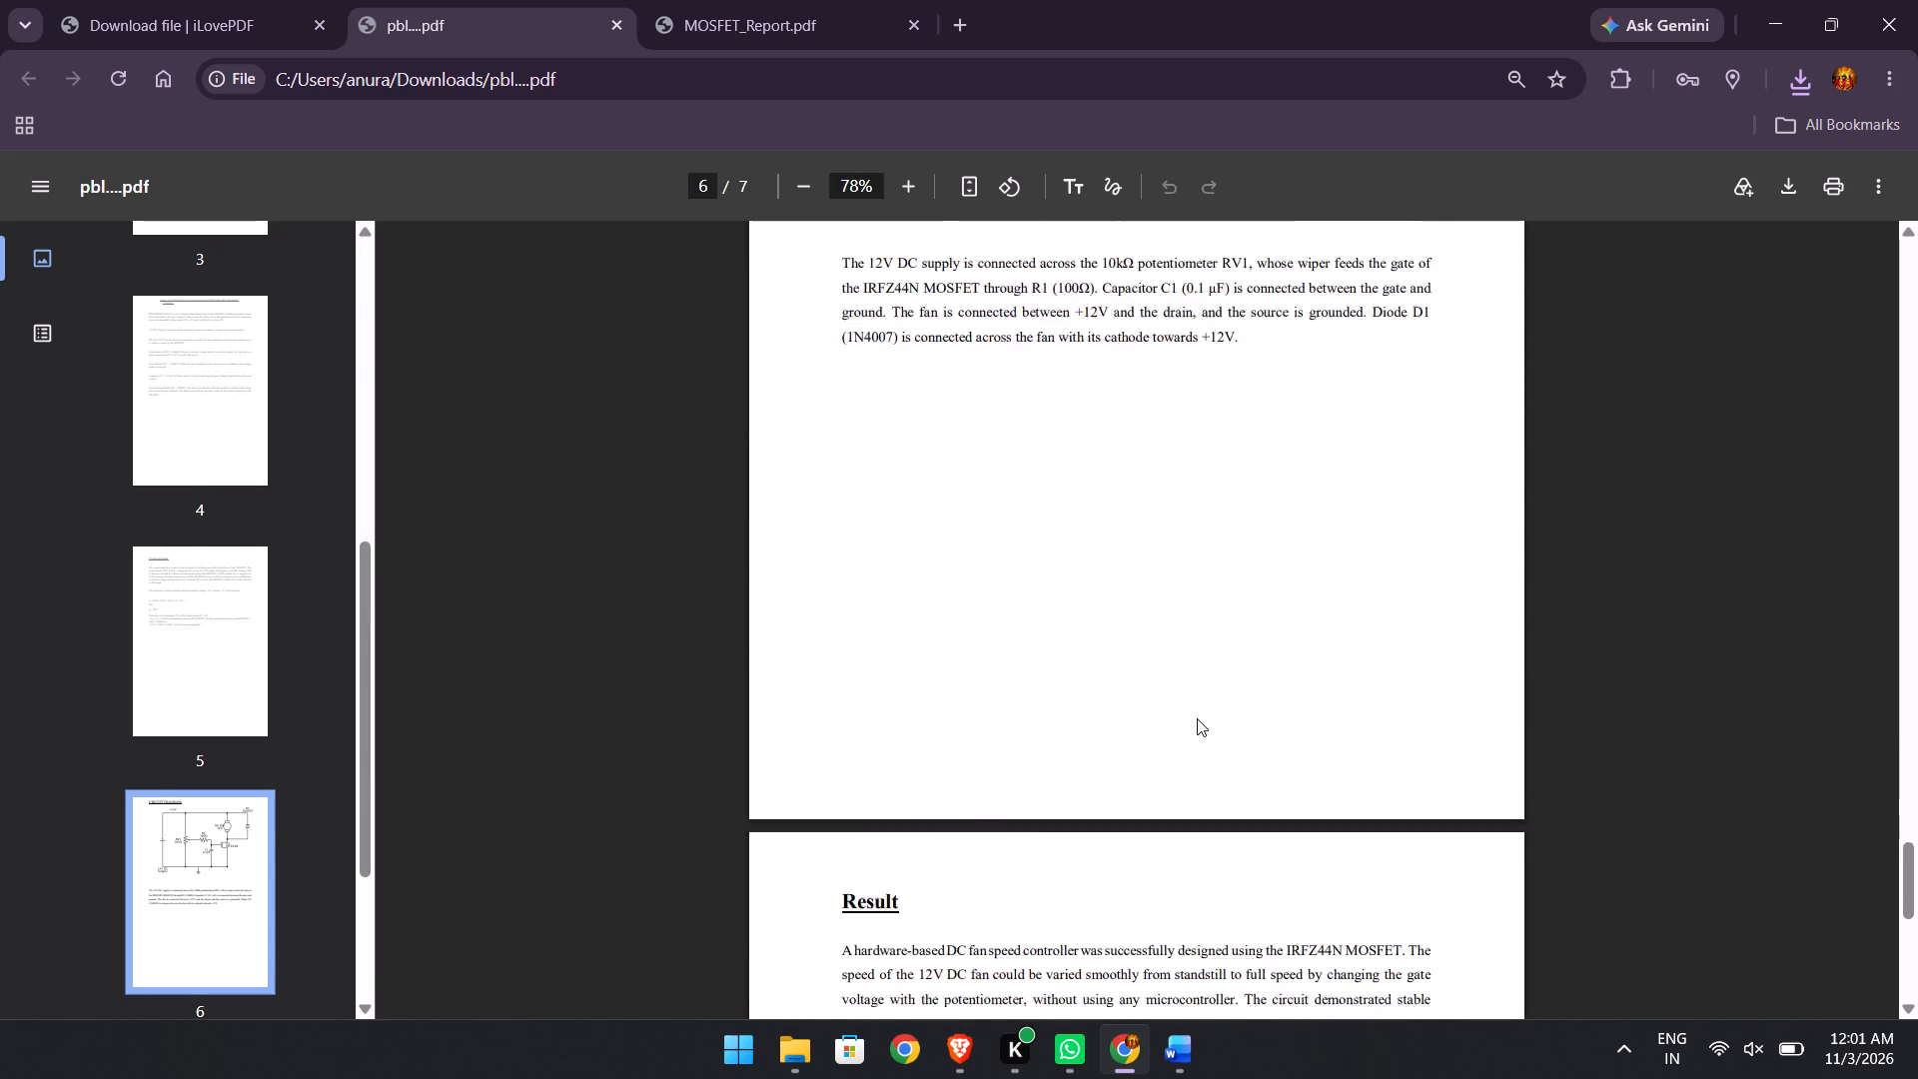
scroll(1197, 718, down, 7)
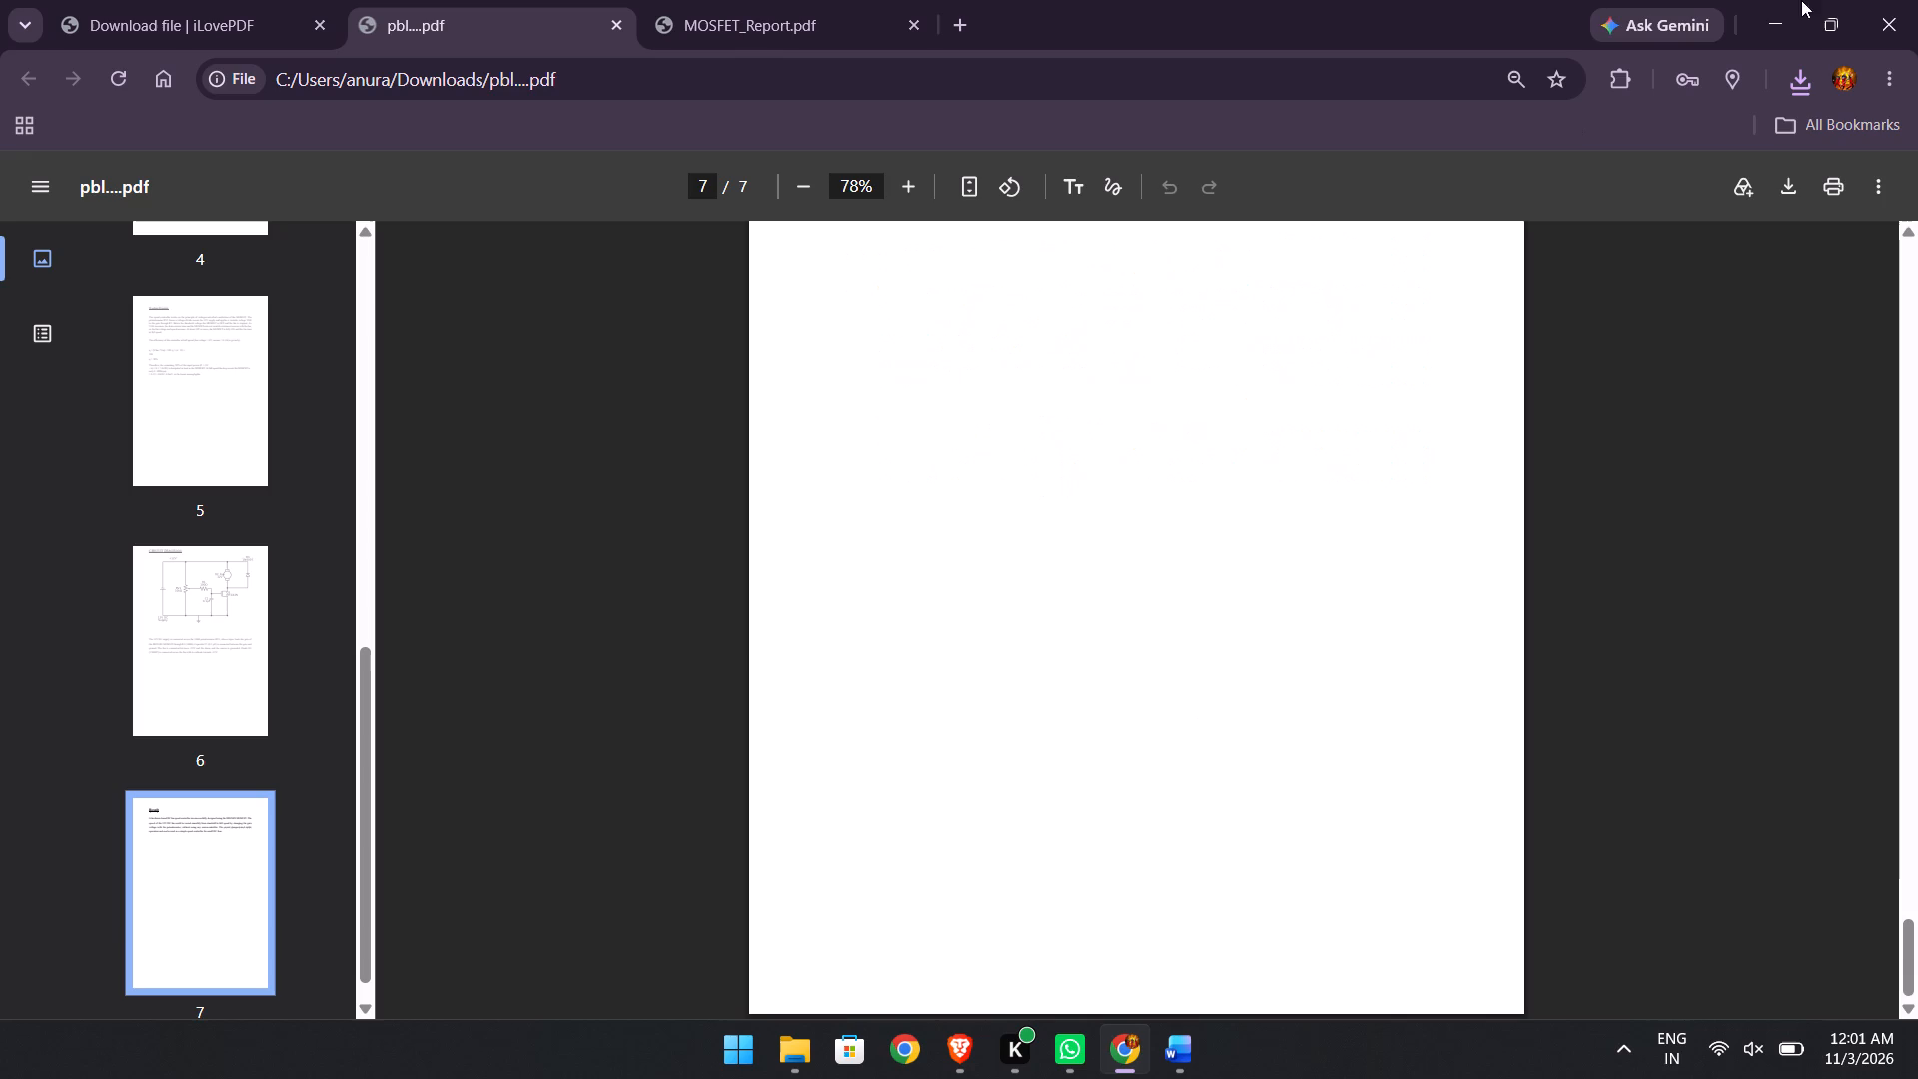